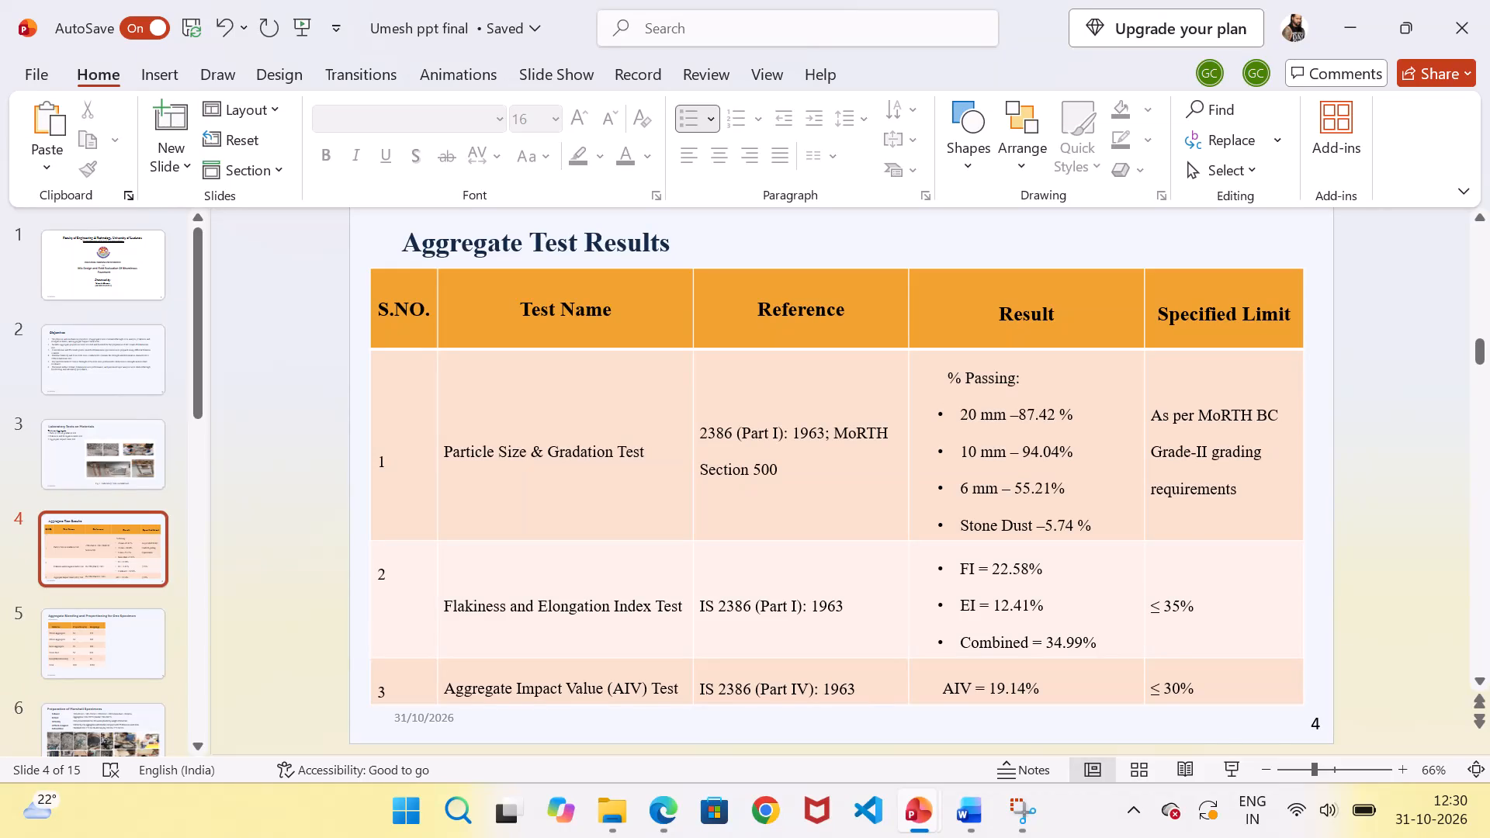
Review slides 3 to 7, covering aggregate test results, aggregate blending, Marshall specimen preparation and performance tests.
click(131, 447)
click(129, 542)
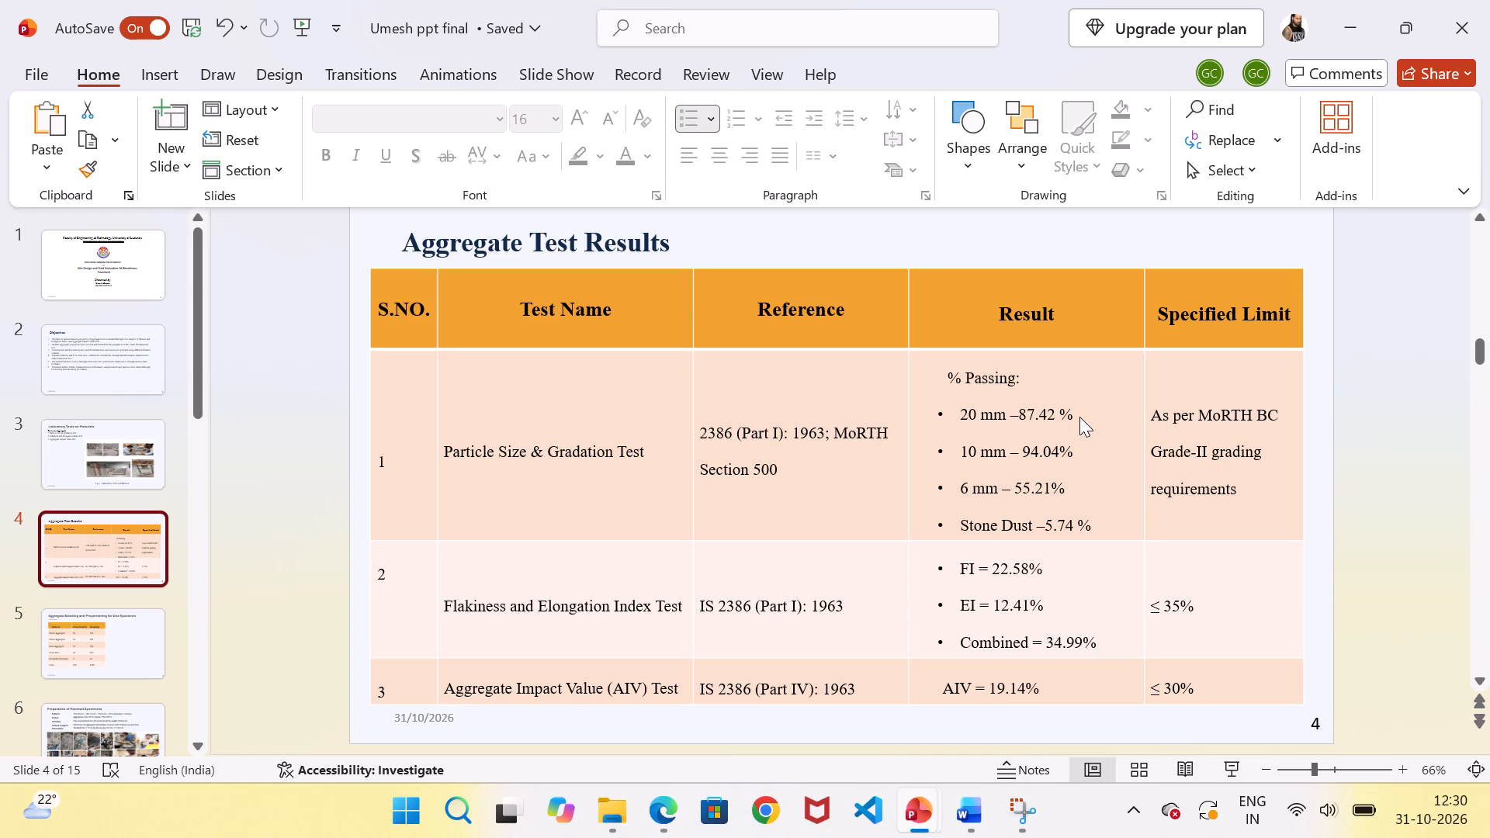
click(95, 655)
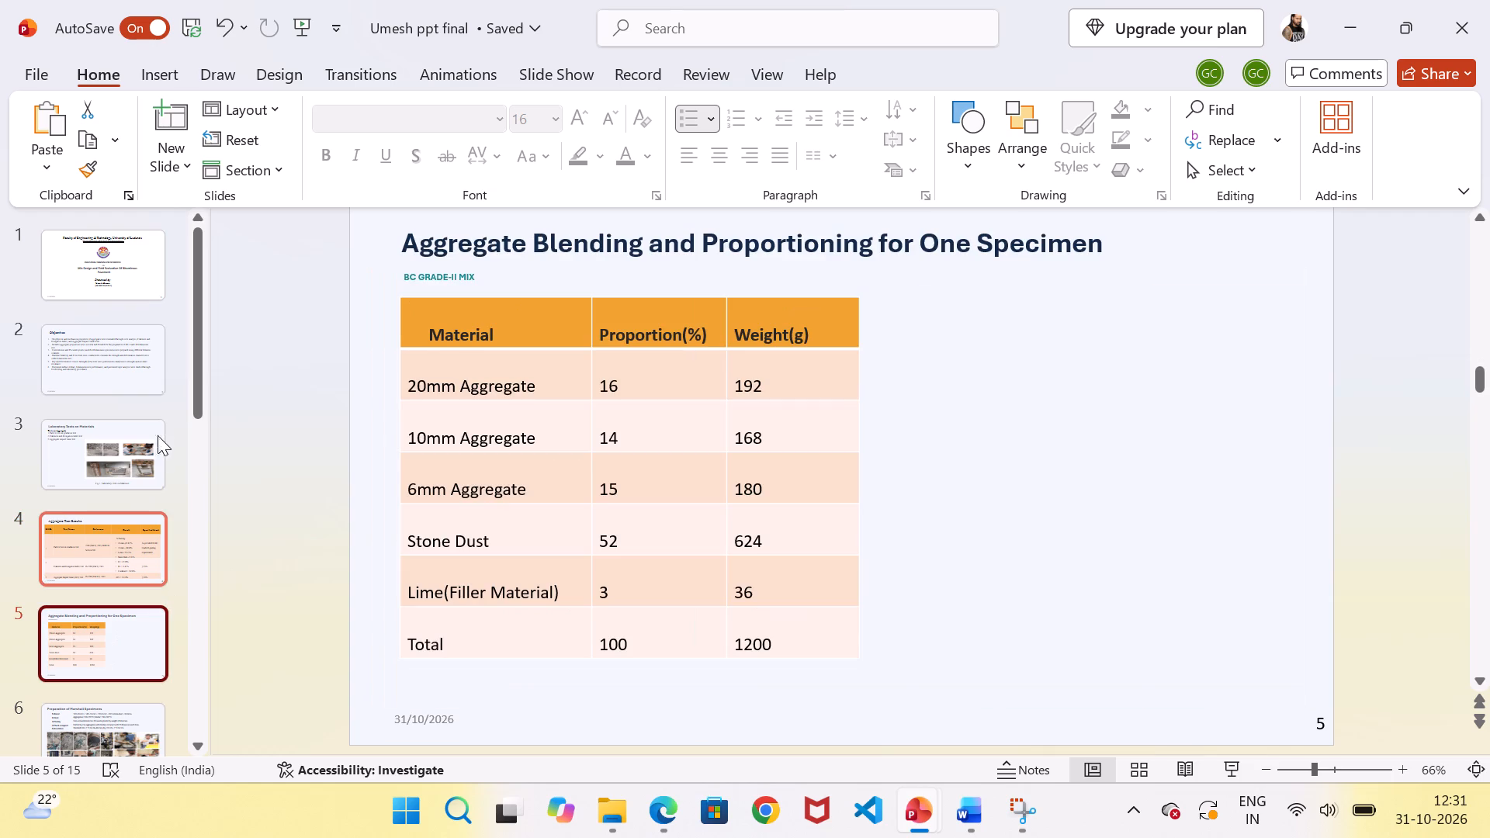
scroll(96, 695, down, 1)
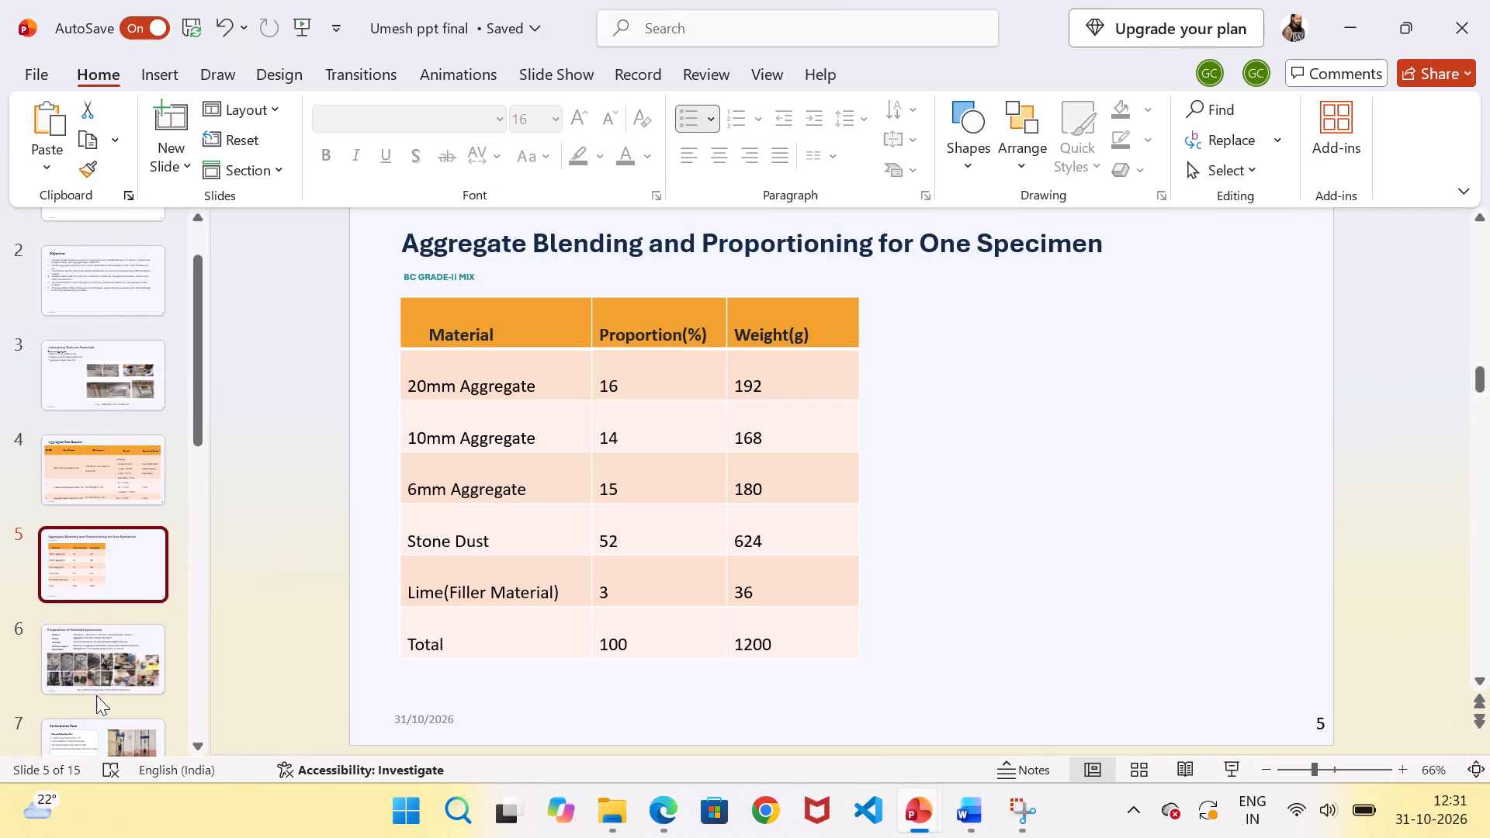
scroll(96, 695, down, 1)
click(122, 613)
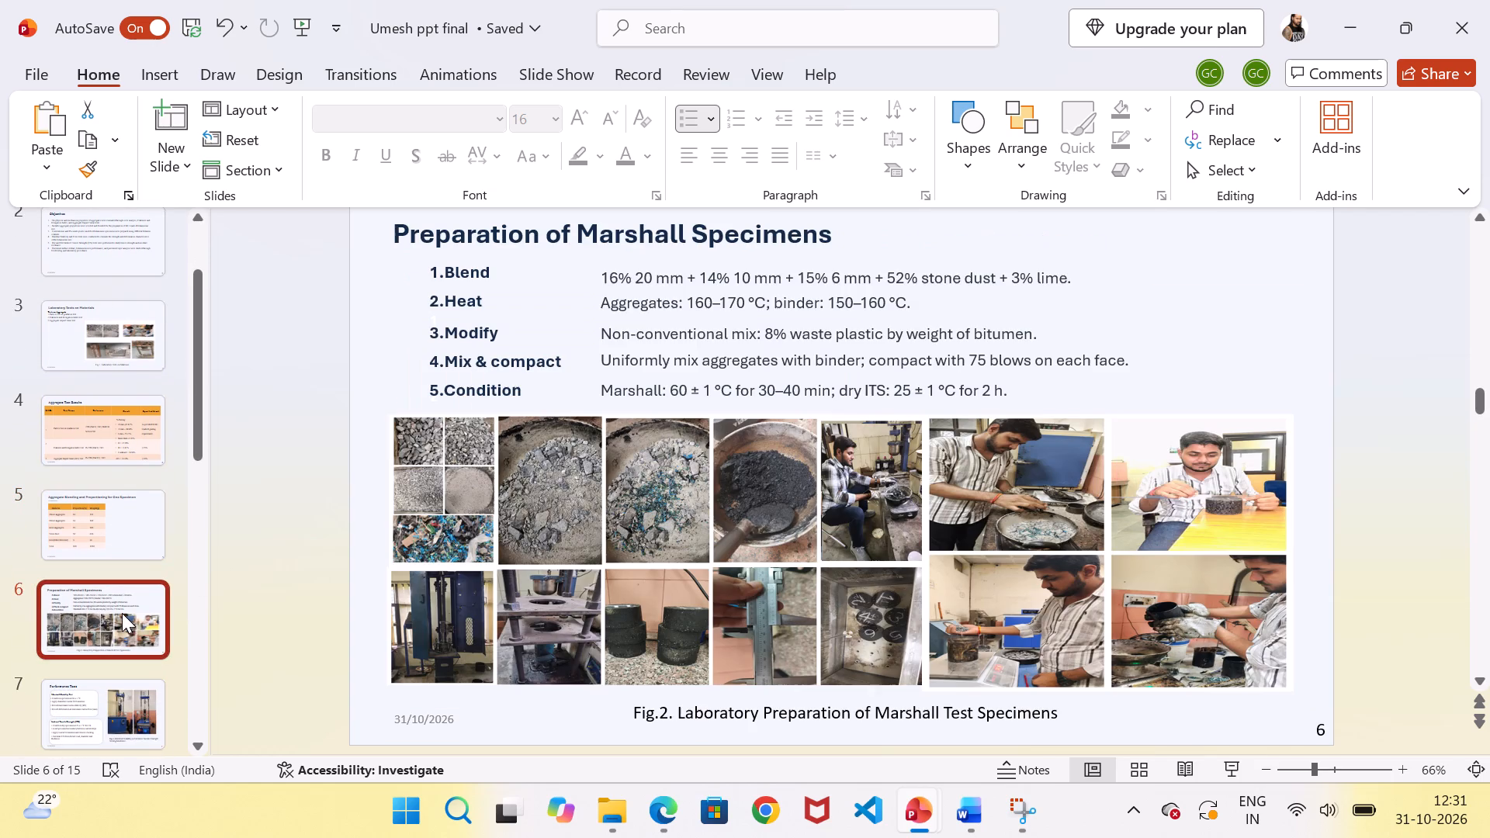
click(107, 694)
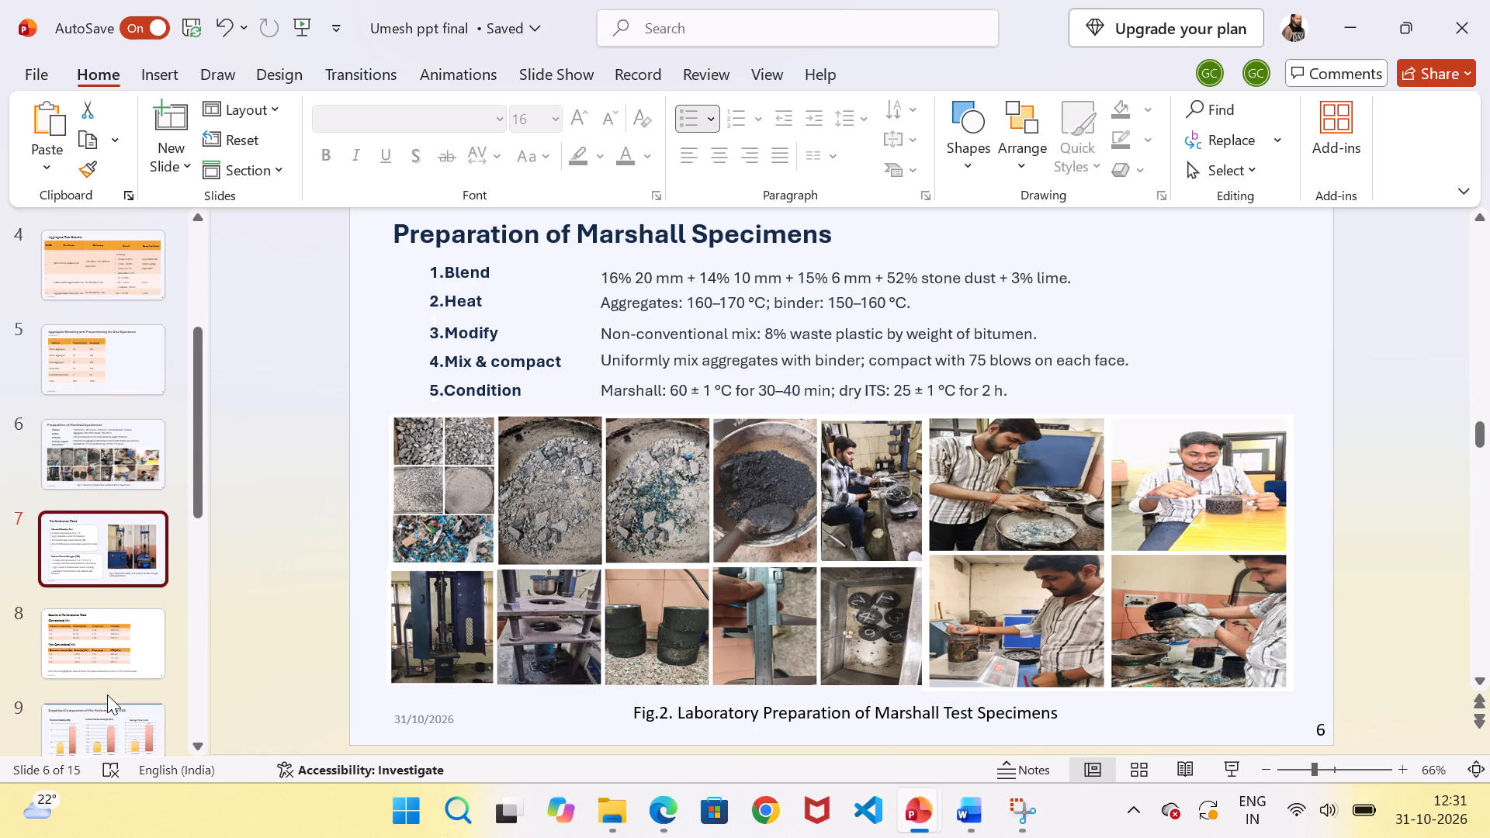
scroll(107, 694, down, 1)
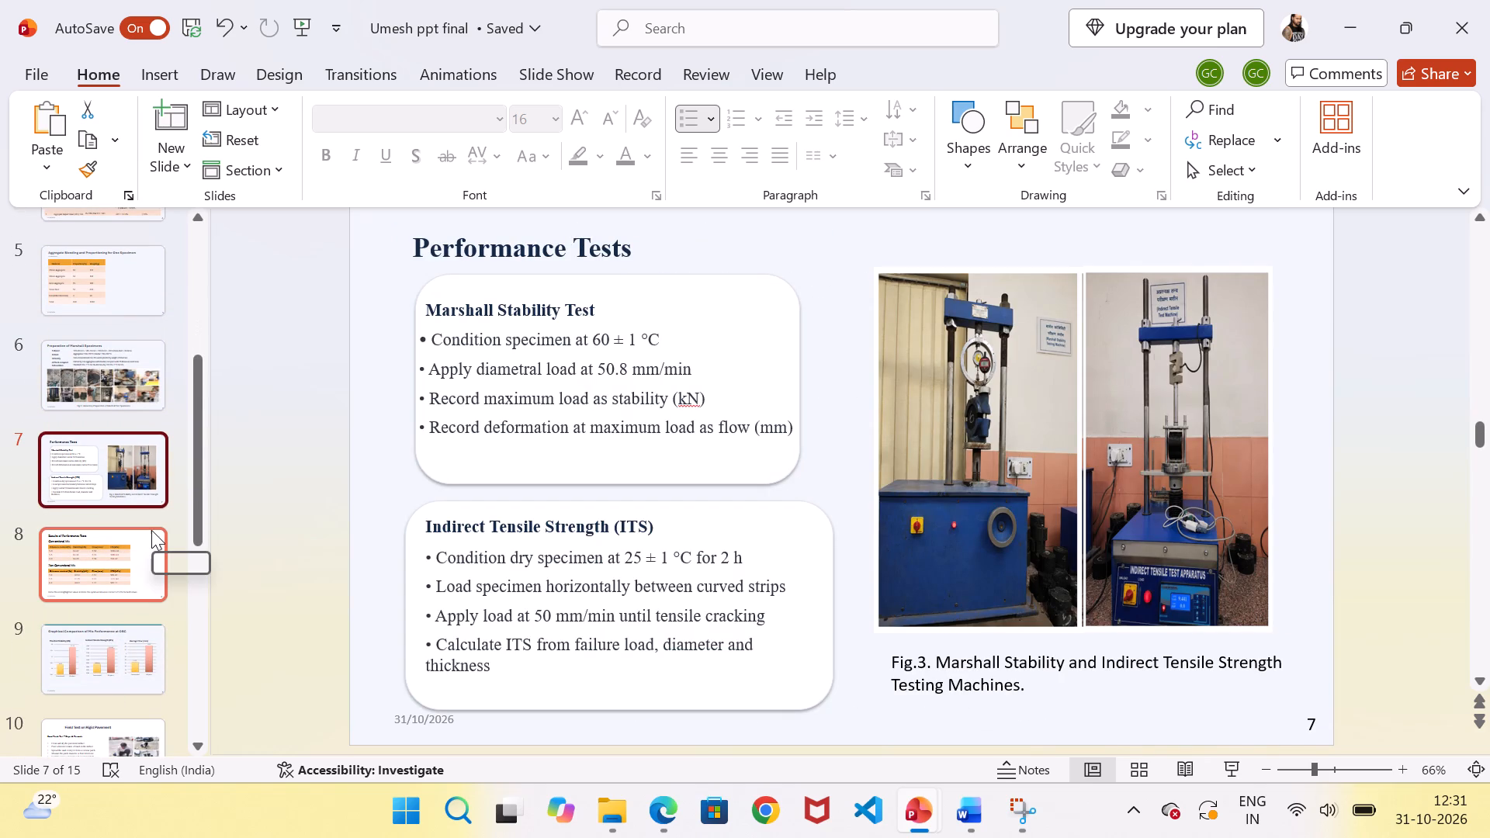
Review the Field Test on Rigid Pavement and Sand Patch Test Results slides.
scroll(106, 590, down, 2)
click(106, 590)
scroll(106, 590, down, 1)
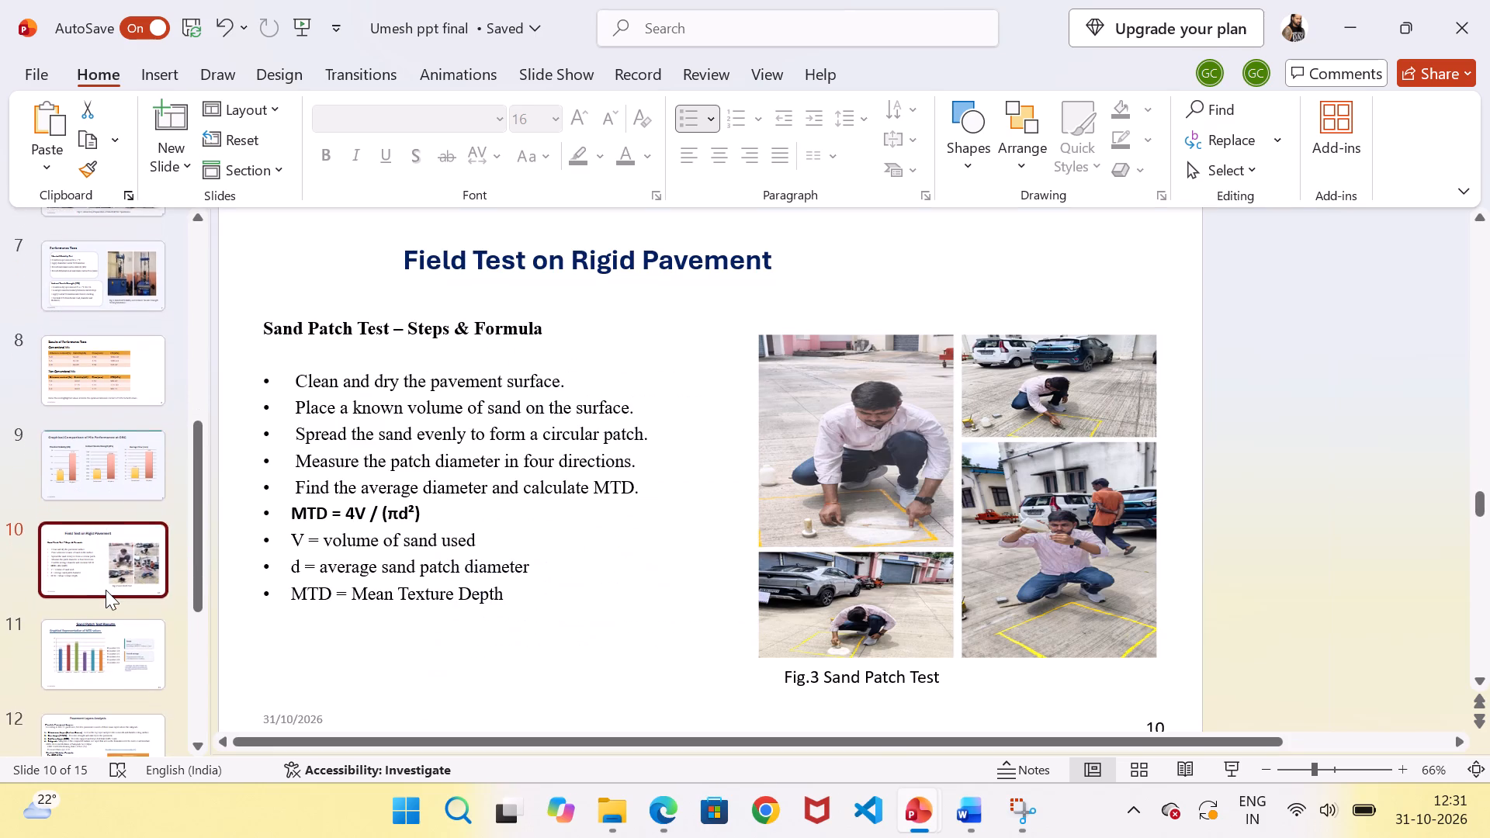
scroll(106, 590, down, 1)
click(102, 628)
scroll(102, 628, down, 1)
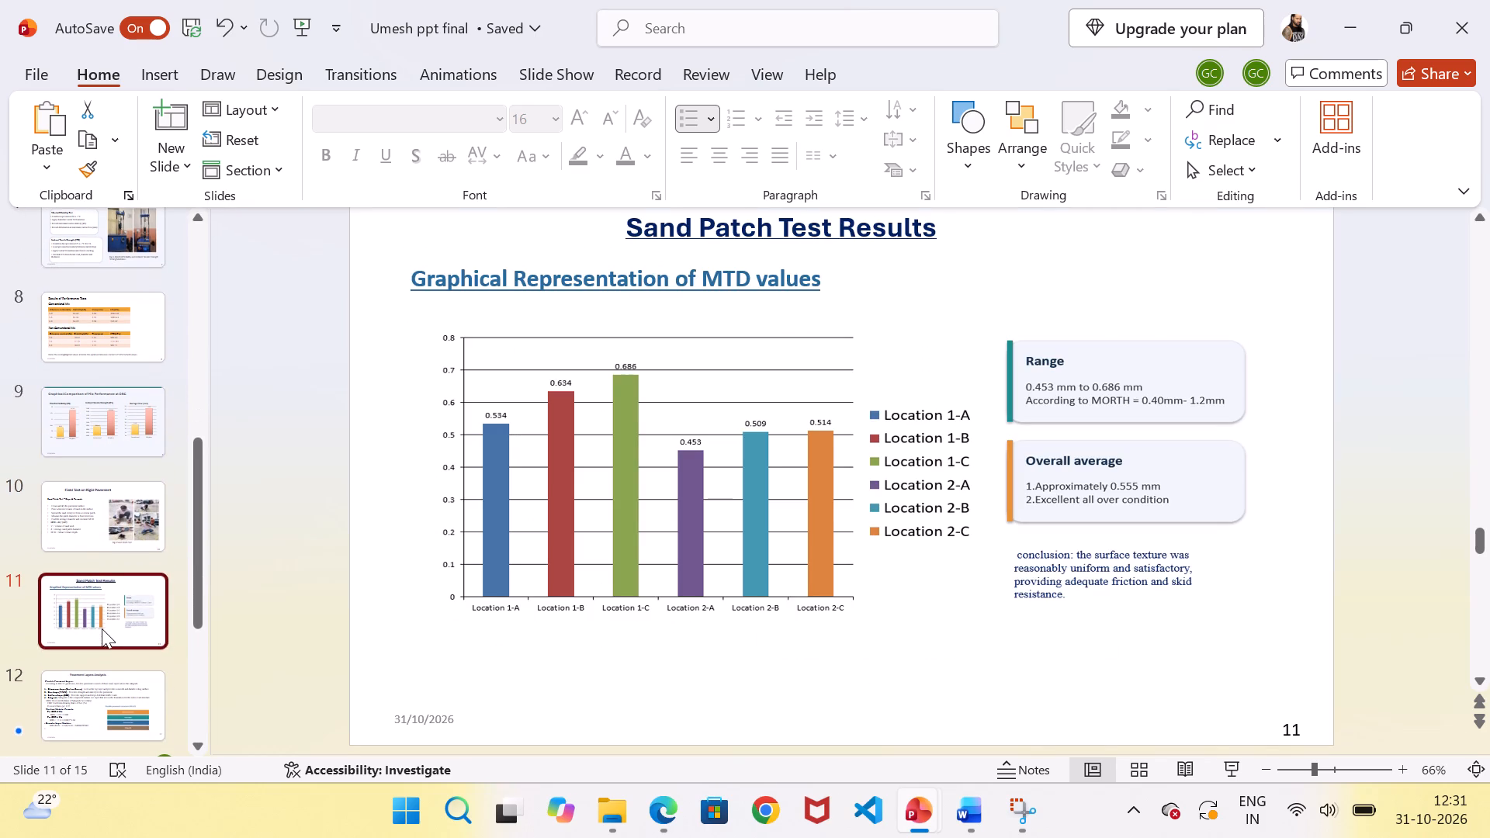
scroll(102, 628, down, 1)
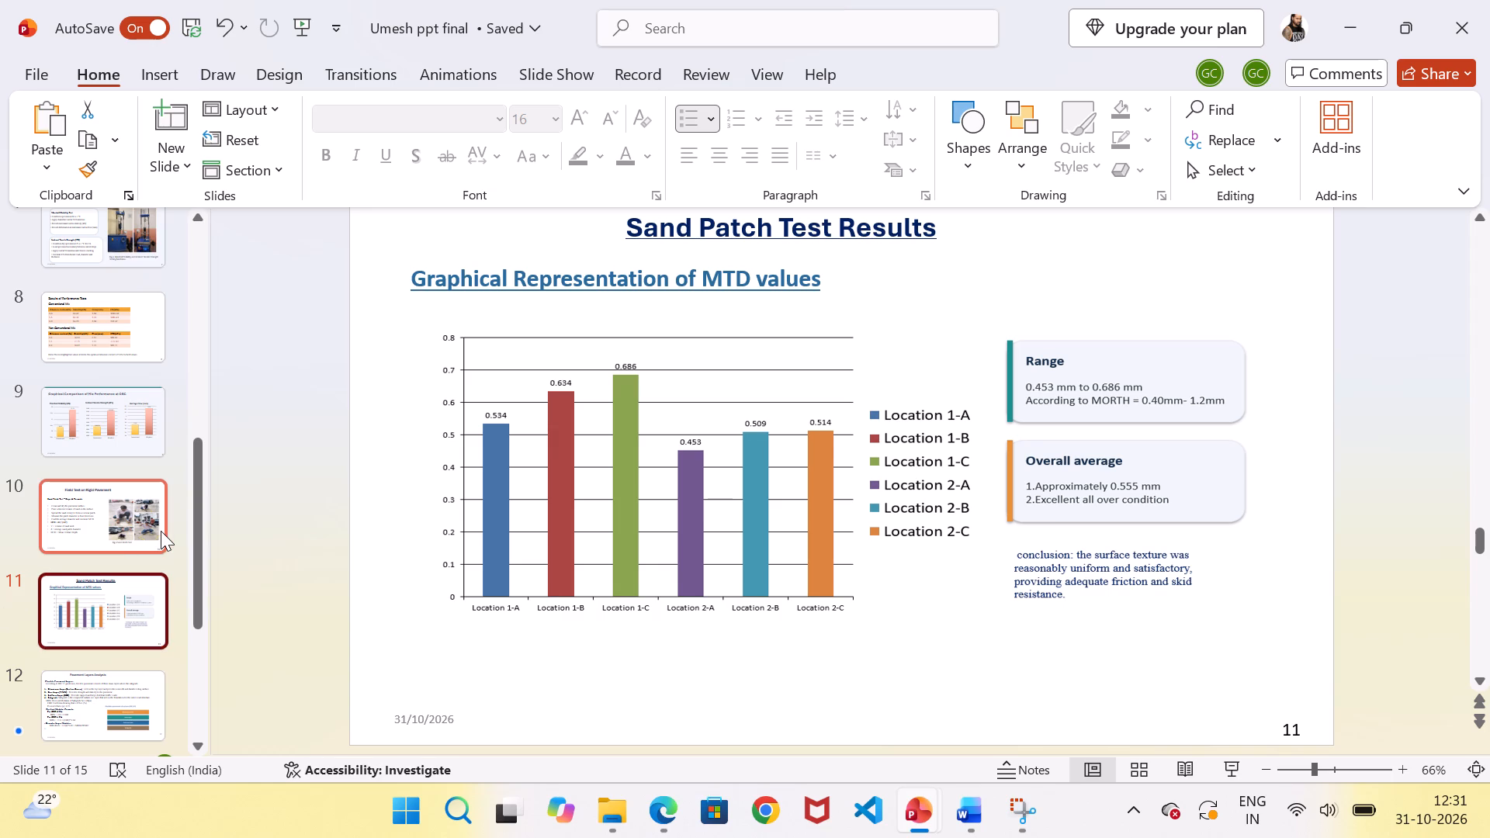
Examine the Pavement Layers Analysis, IITPAVE Software and Main Findings and Conclusions slides, comparing slides 13 and 14.
click(144, 715)
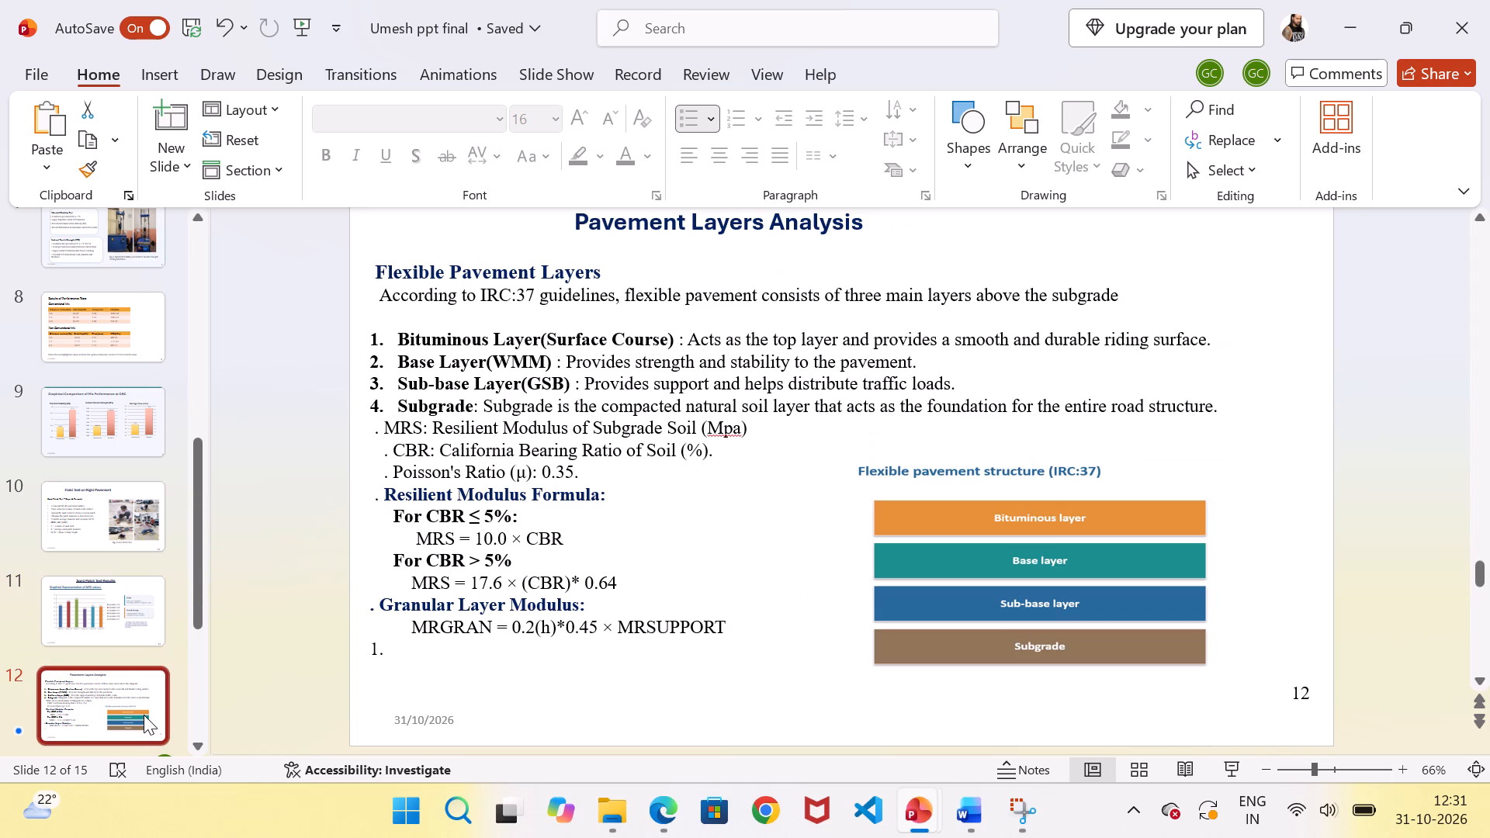
scroll(144, 715, down, 1)
click(144, 715)
scroll(144, 715, down, 1)
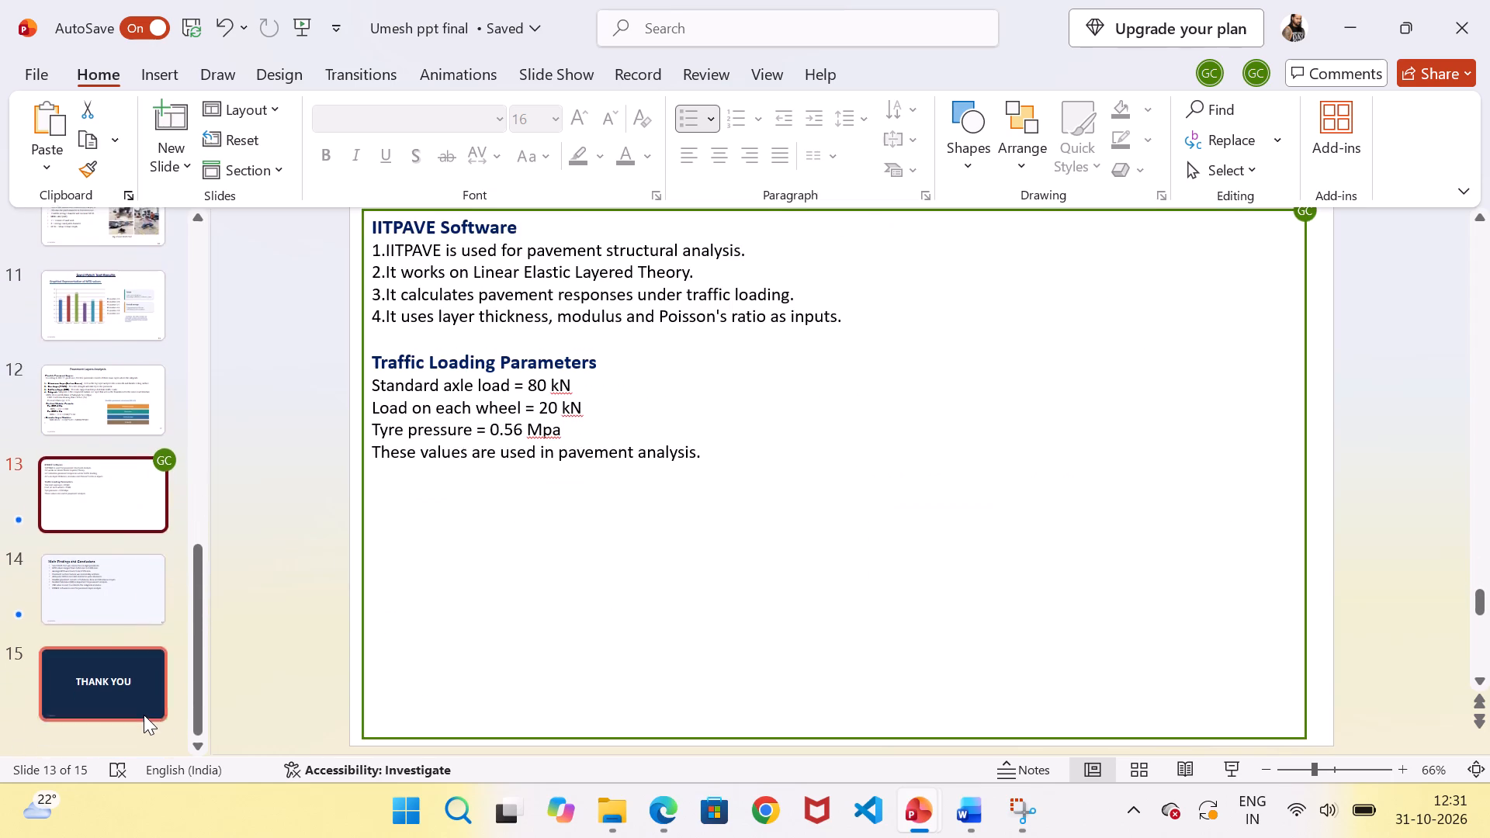
scroll(144, 715, down, 1)
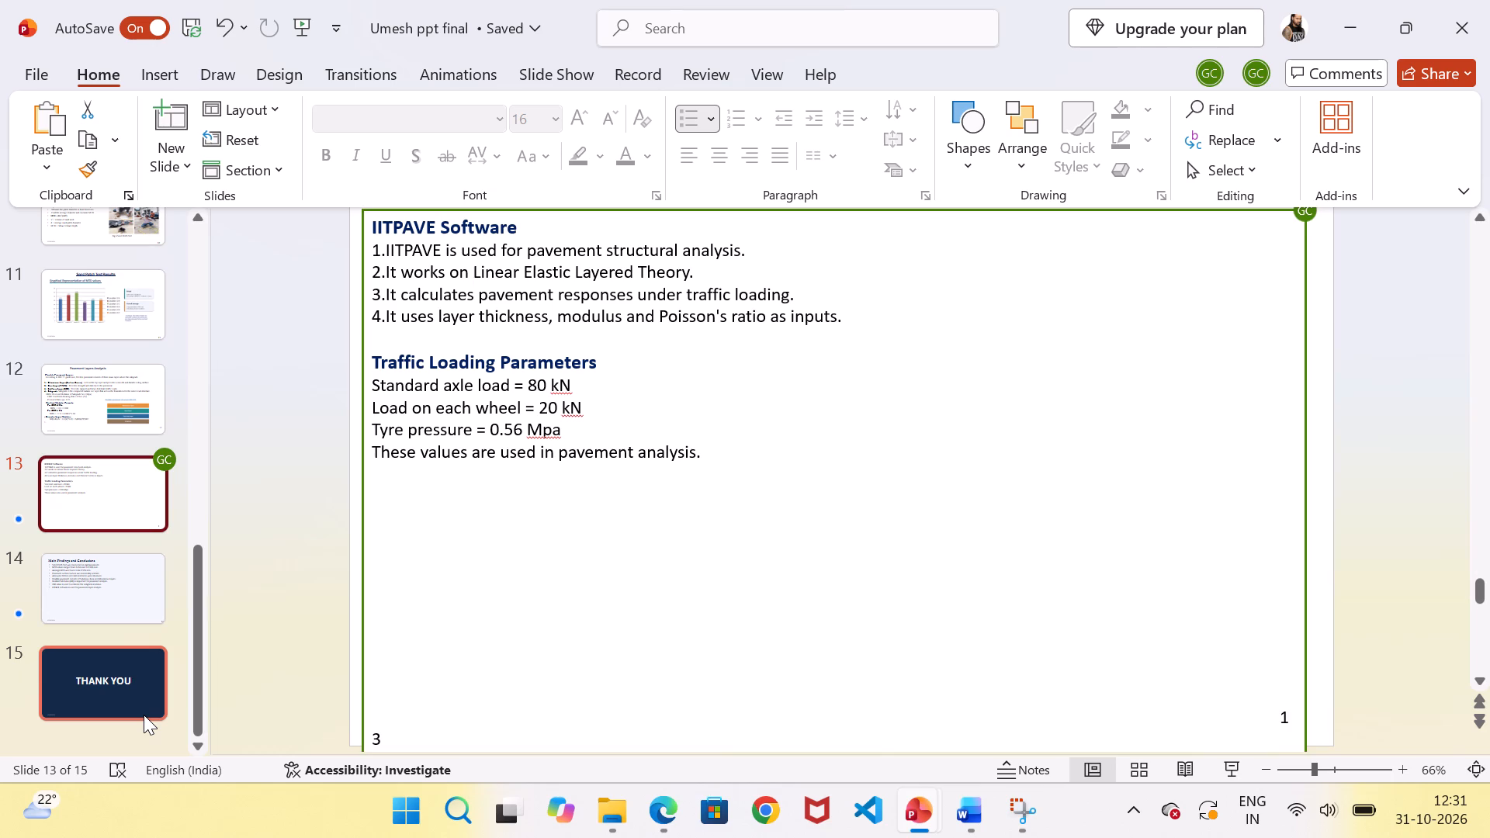
click(113, 568)
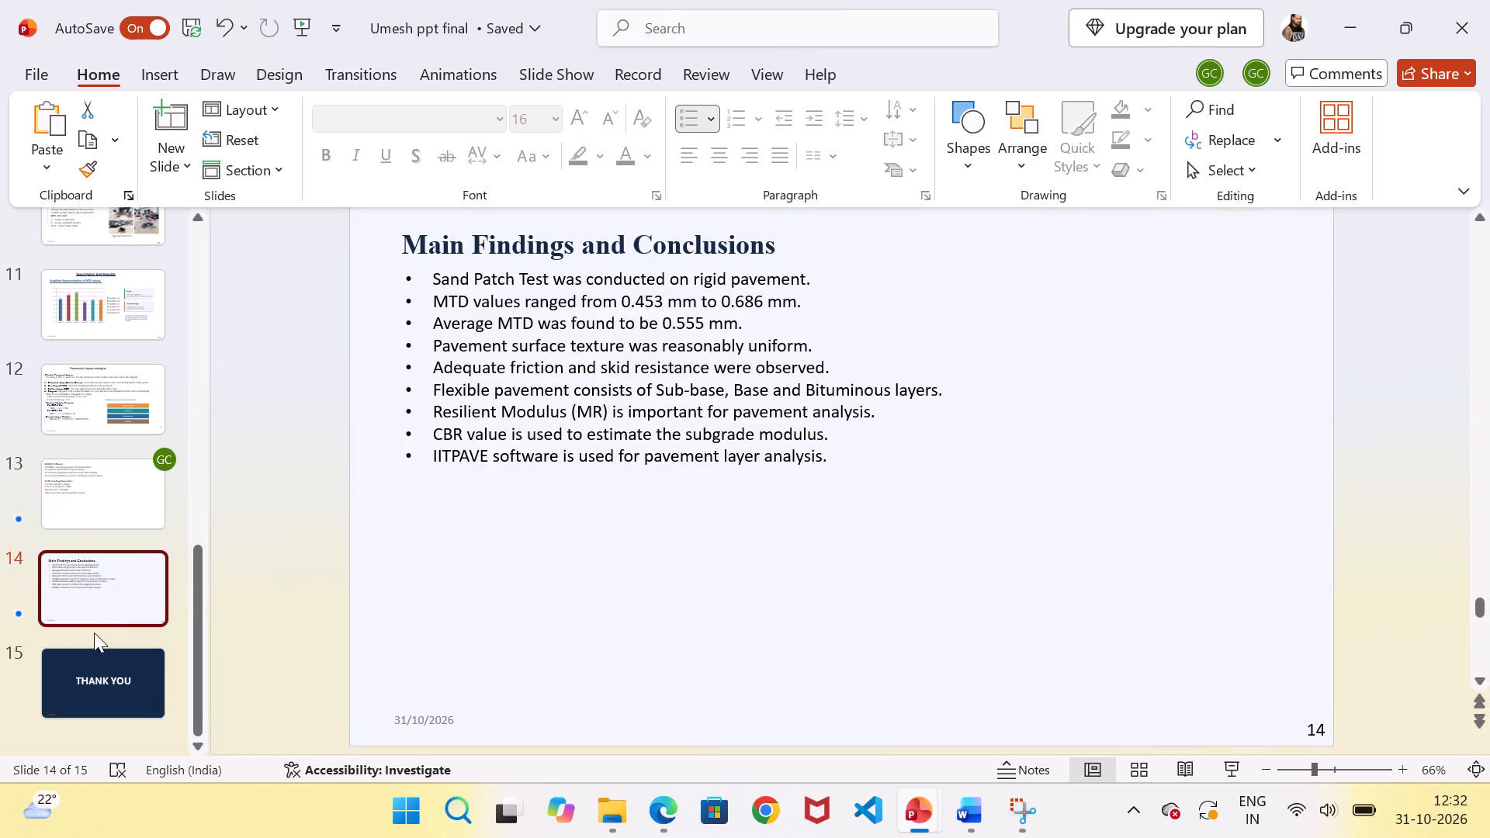
scroll(131, 563, up, 1)
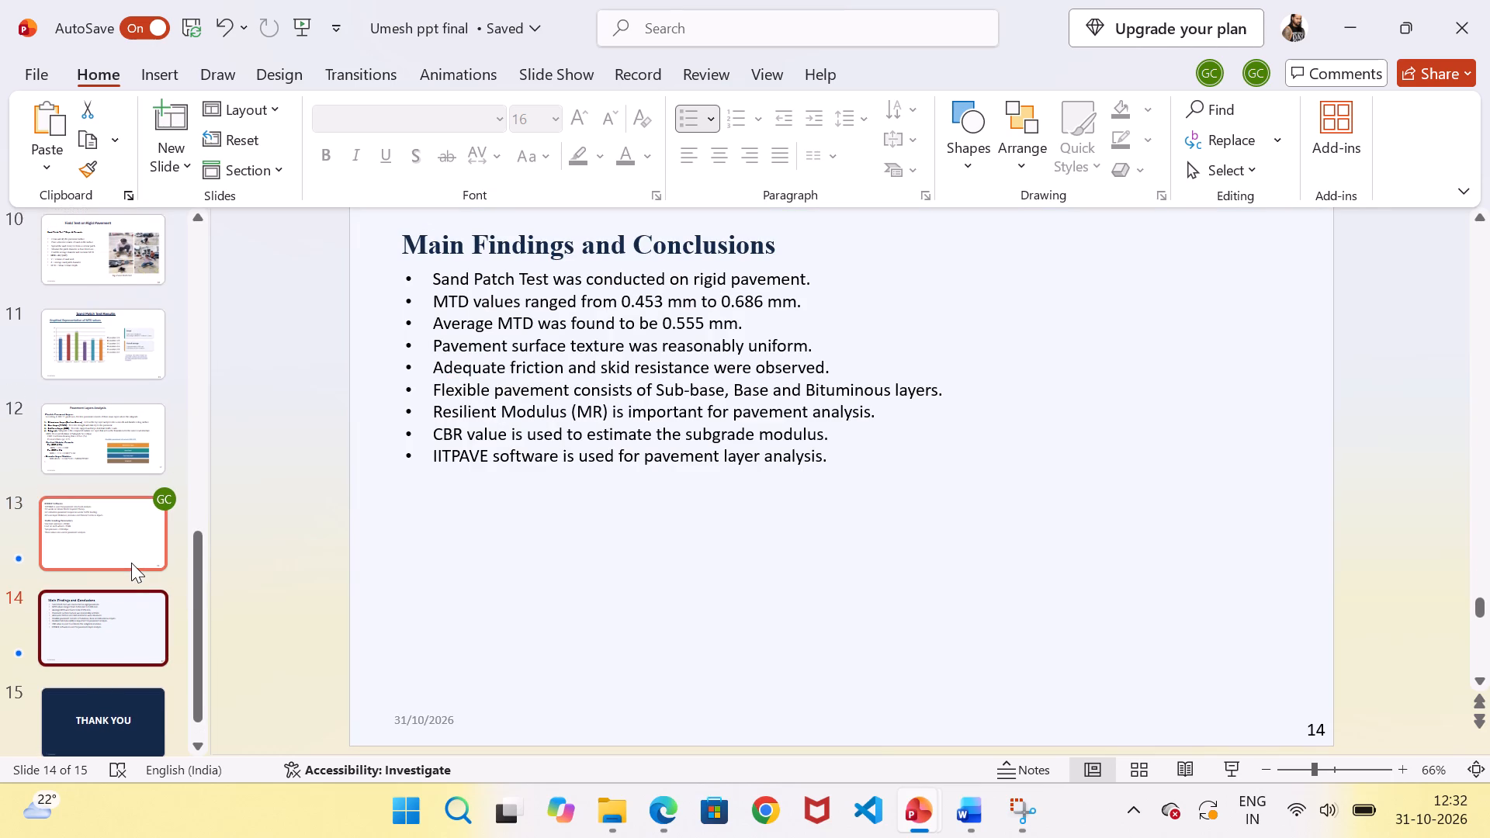
click(117, 605)
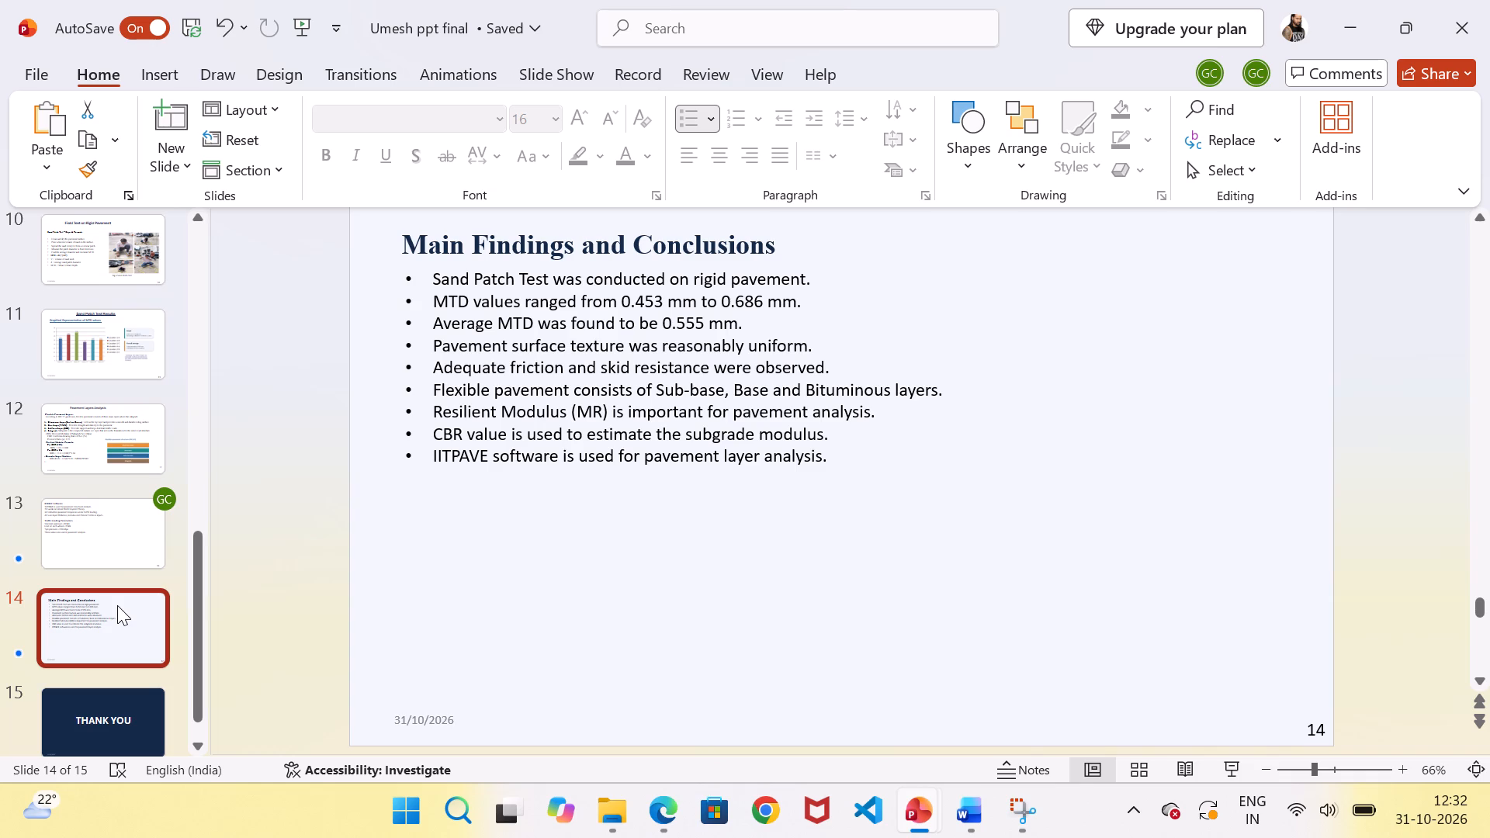
scroll(457, 413, up, 1)
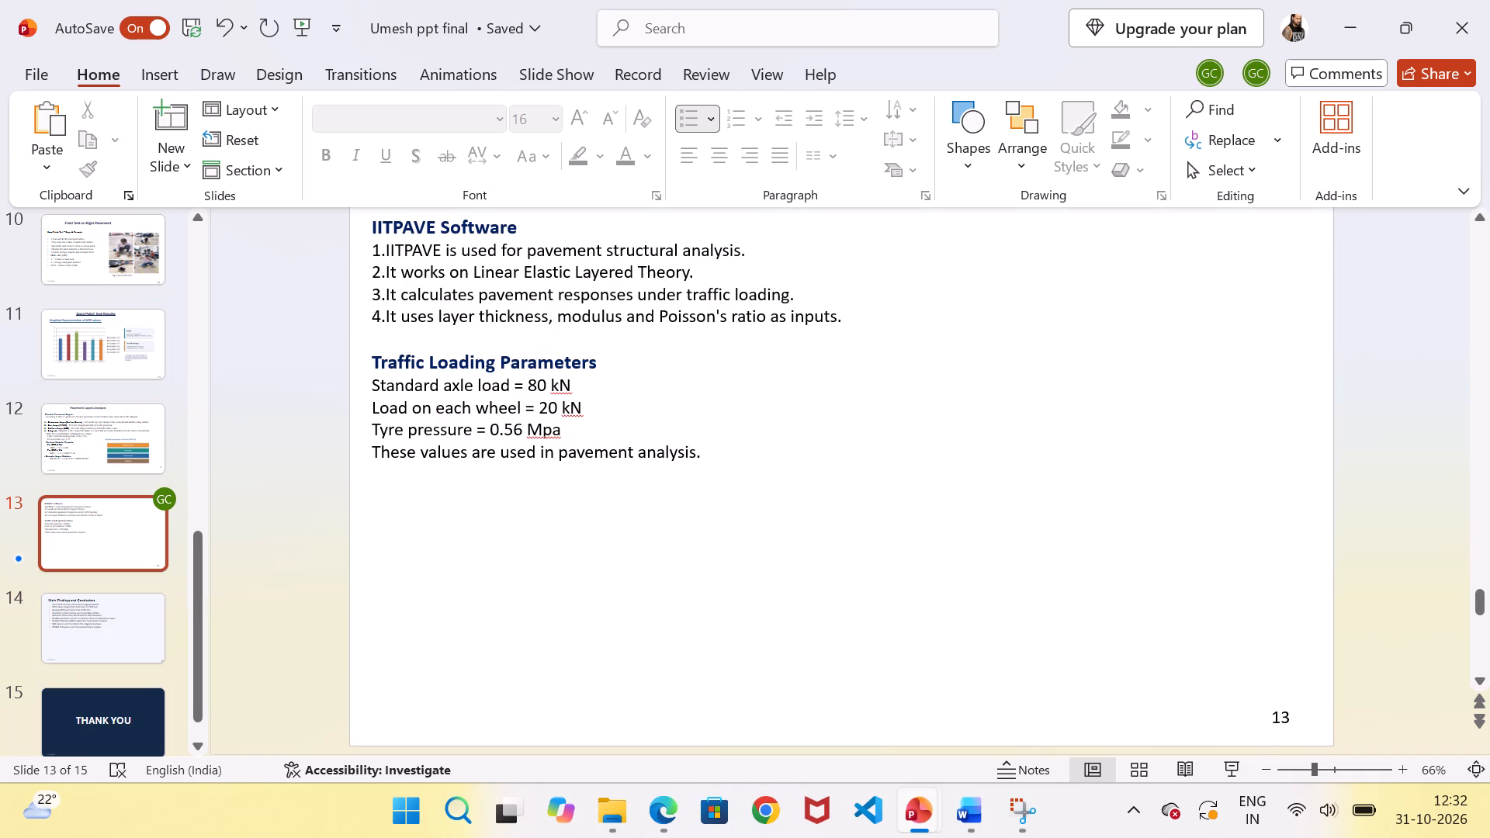
click(85, 612)
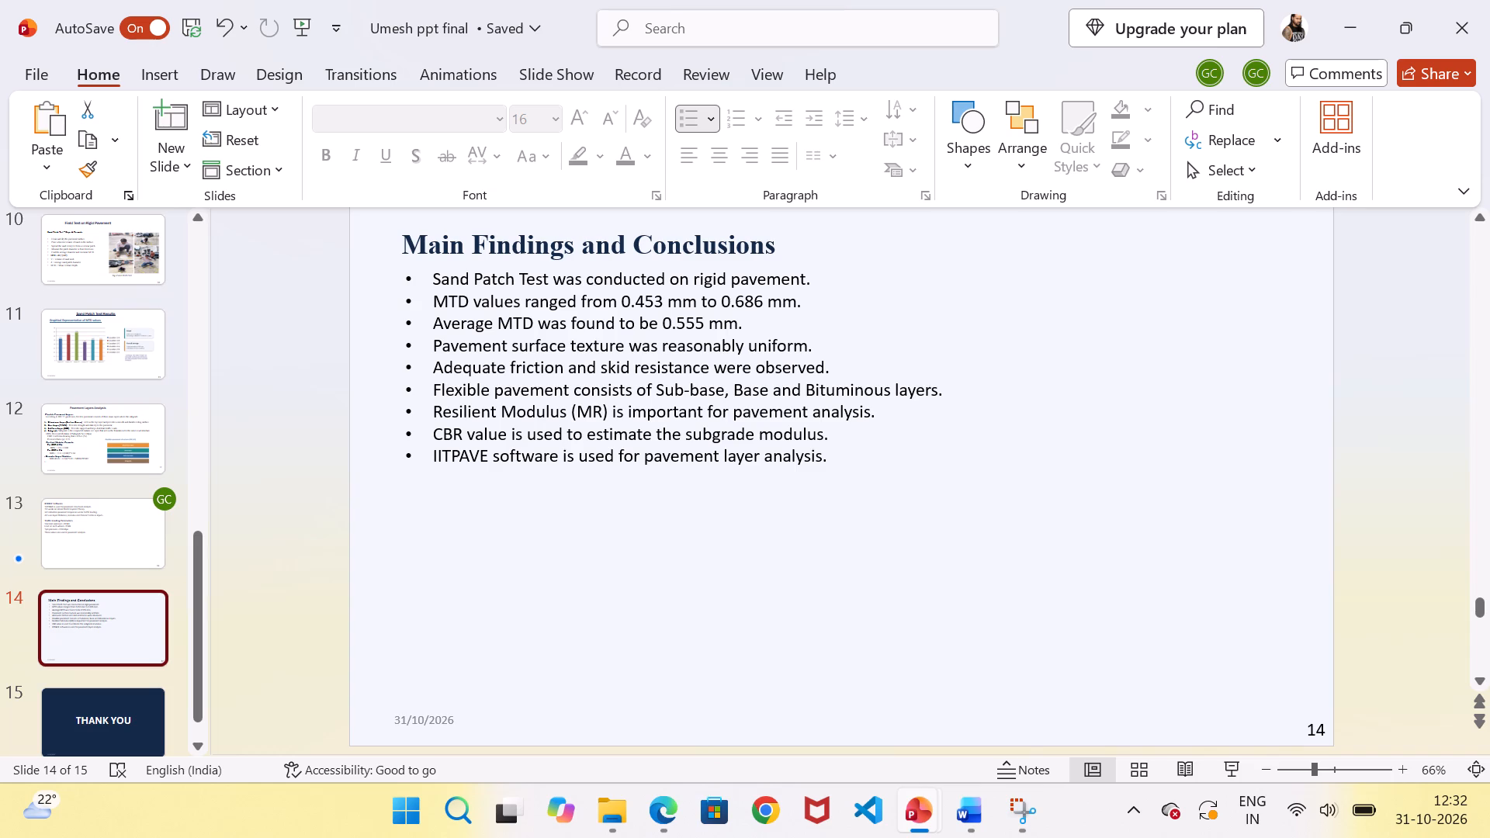
Look back over the deck's earlier slides, including the Sand Patch Test Results, and reread slides 13 and 14.
scroll(715, 348, up, 4)
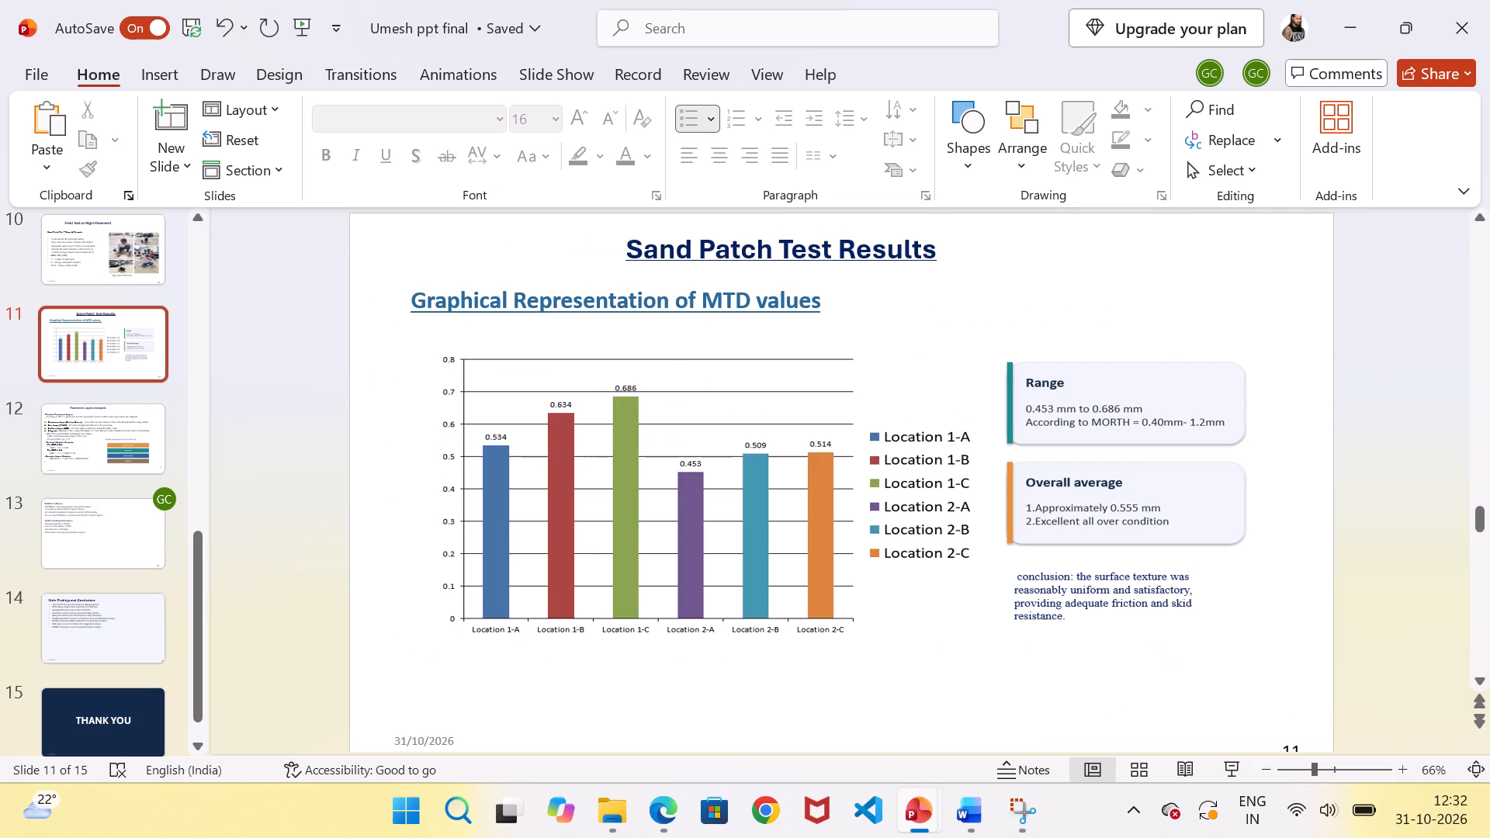
scroll(66, 241, up, 5)
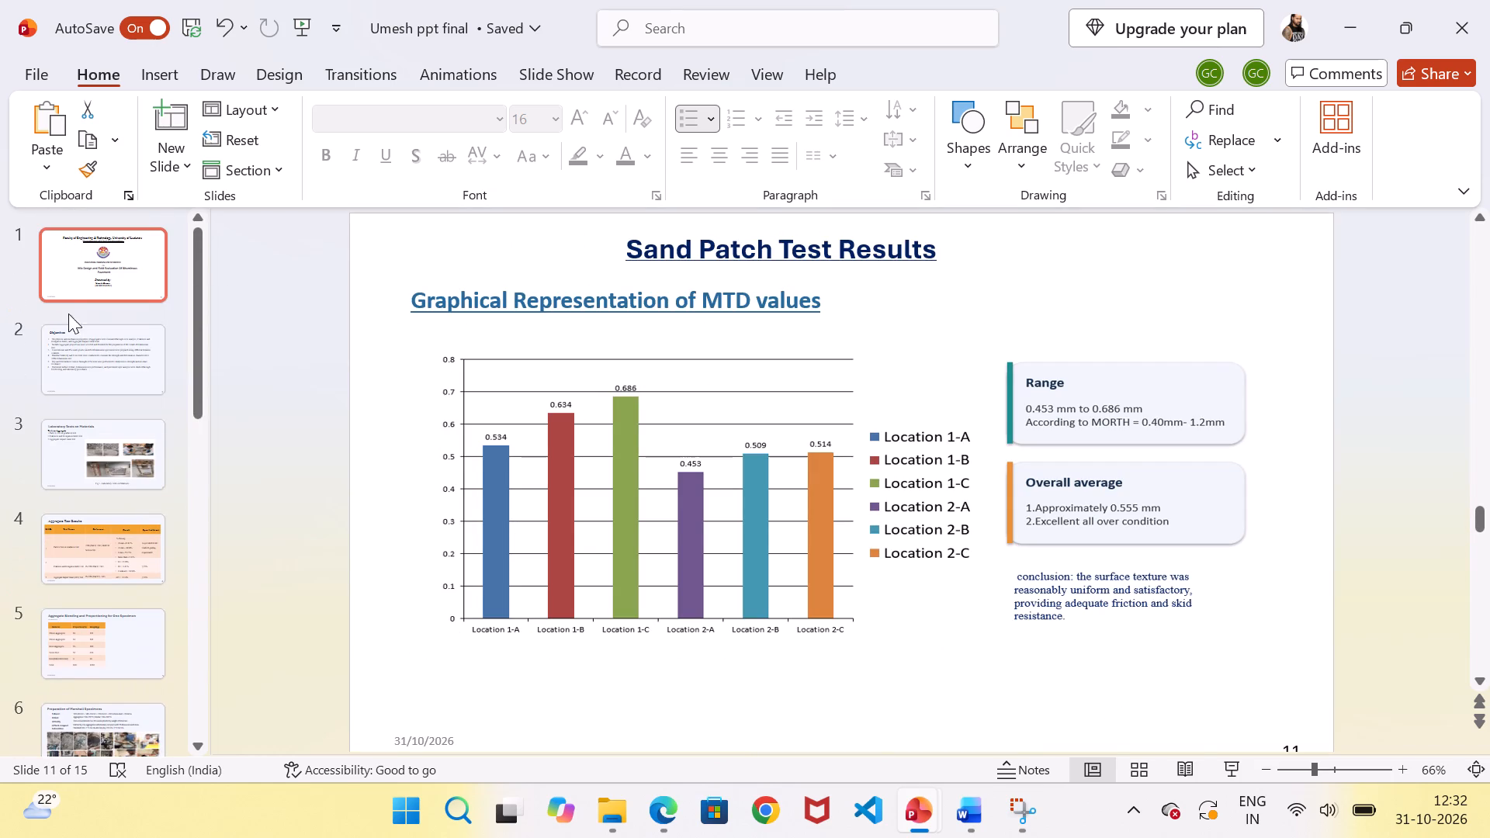
scroll(99, 572, down, 2)
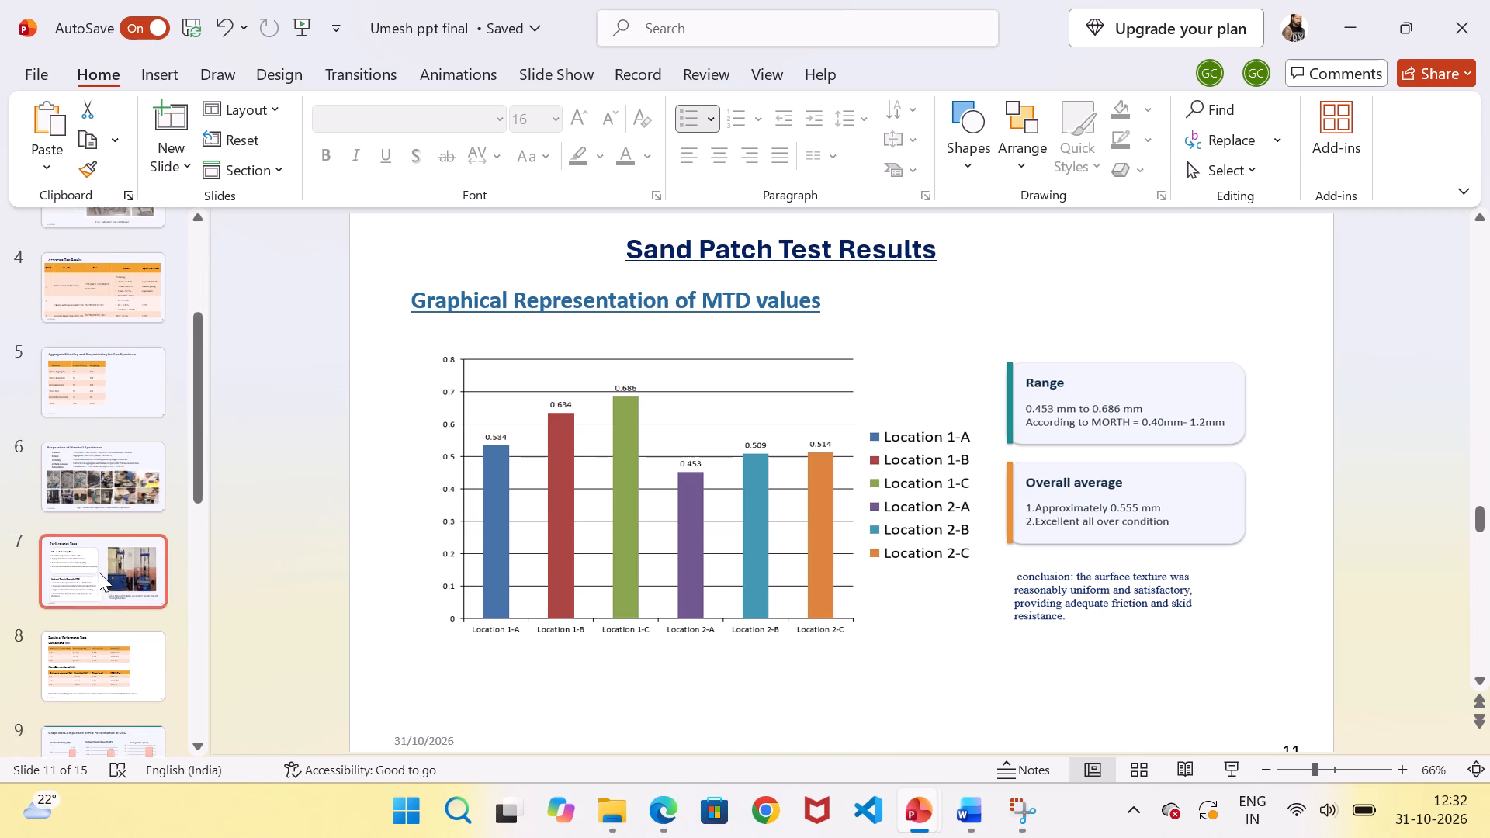
scroll(99, 572, down, 4)
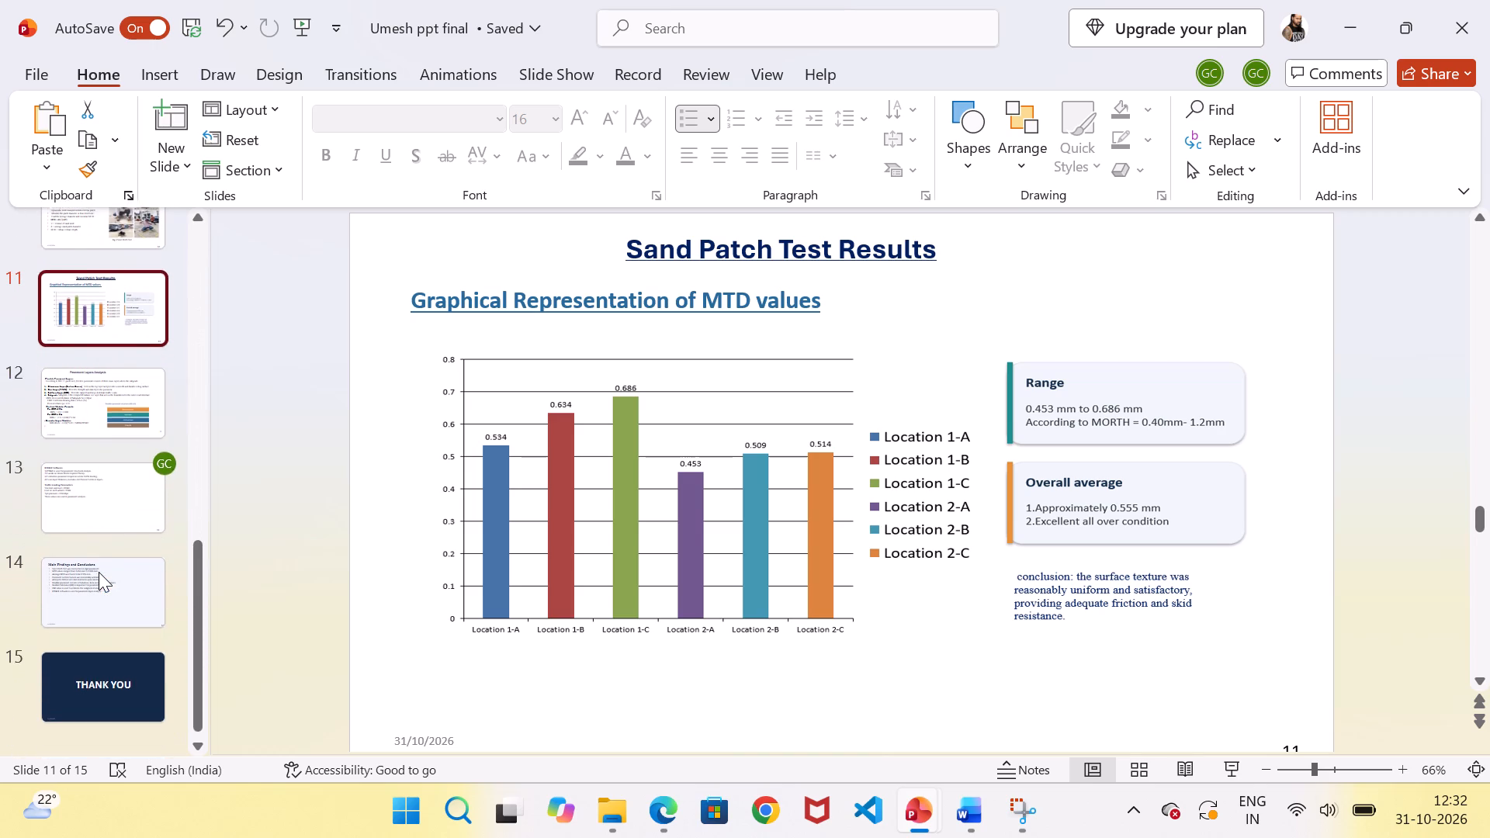
scroll(99, 572, down, 2)
click(143, 487)
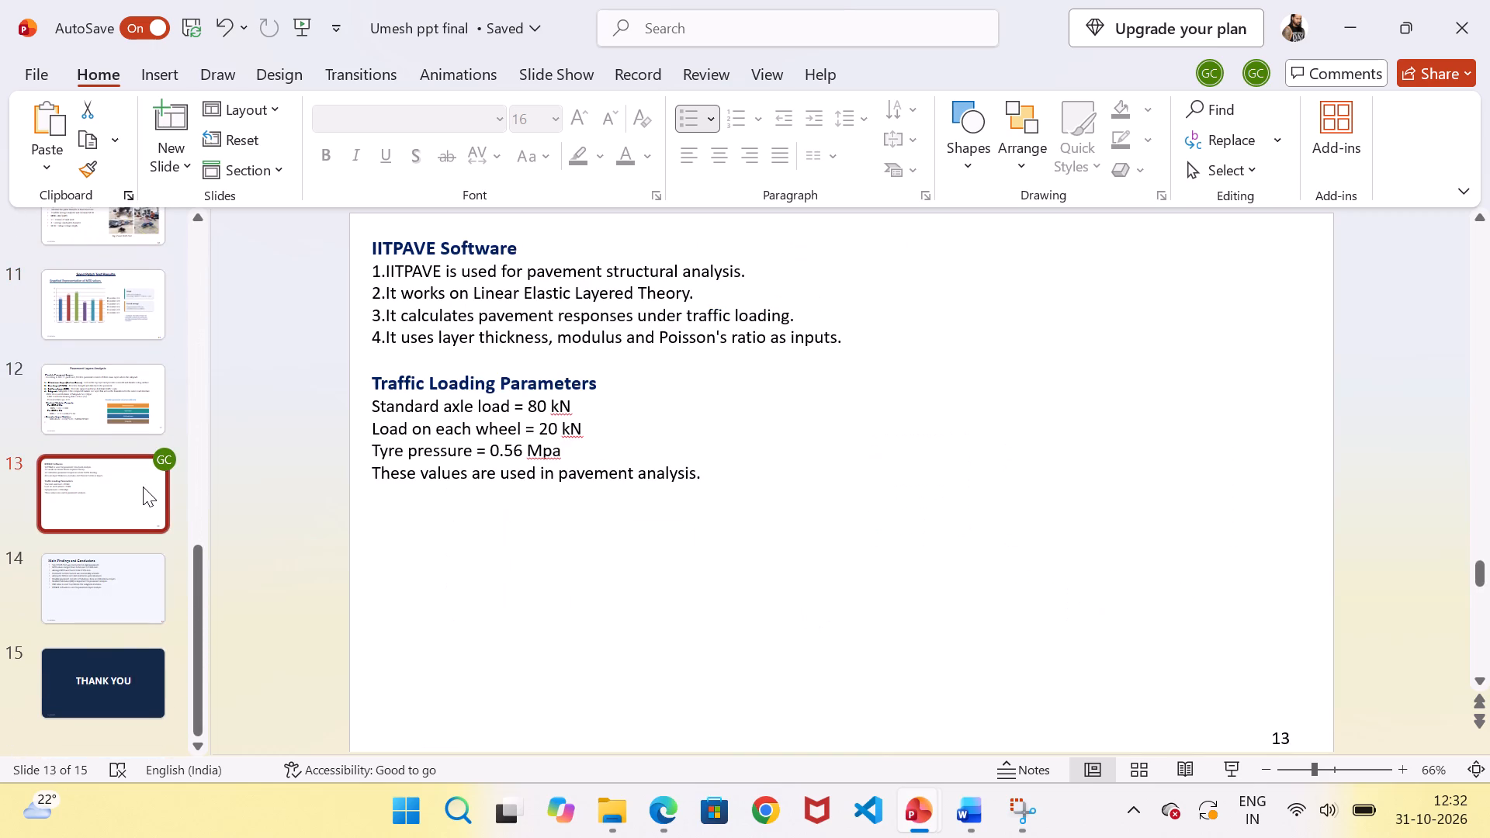
click(123, 599)
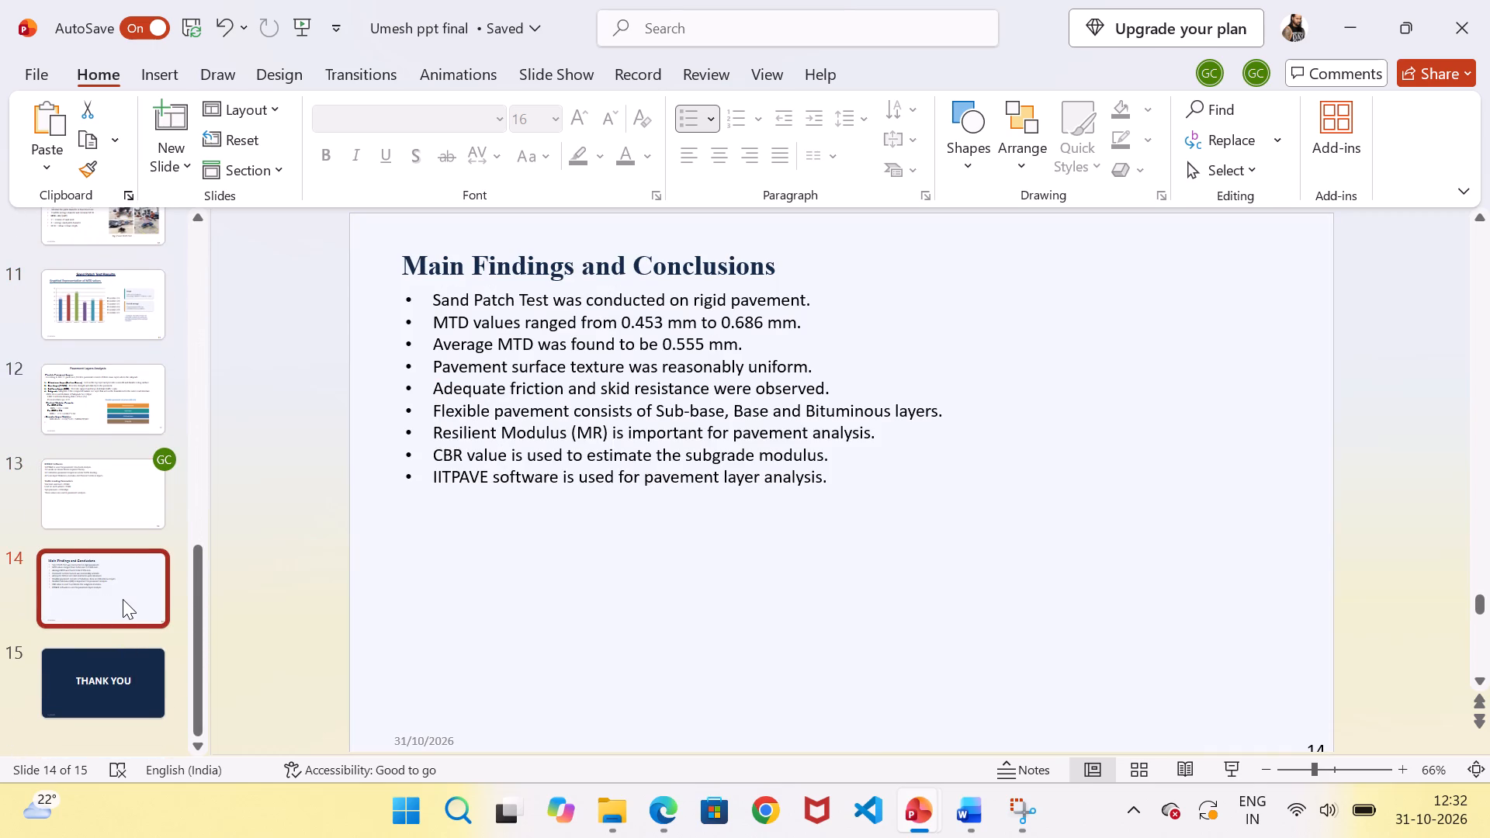
Check the rest of the conclusions slide and the closing THANK YOU slide at the end of the deck.
scroll(123, 599, down, 1)
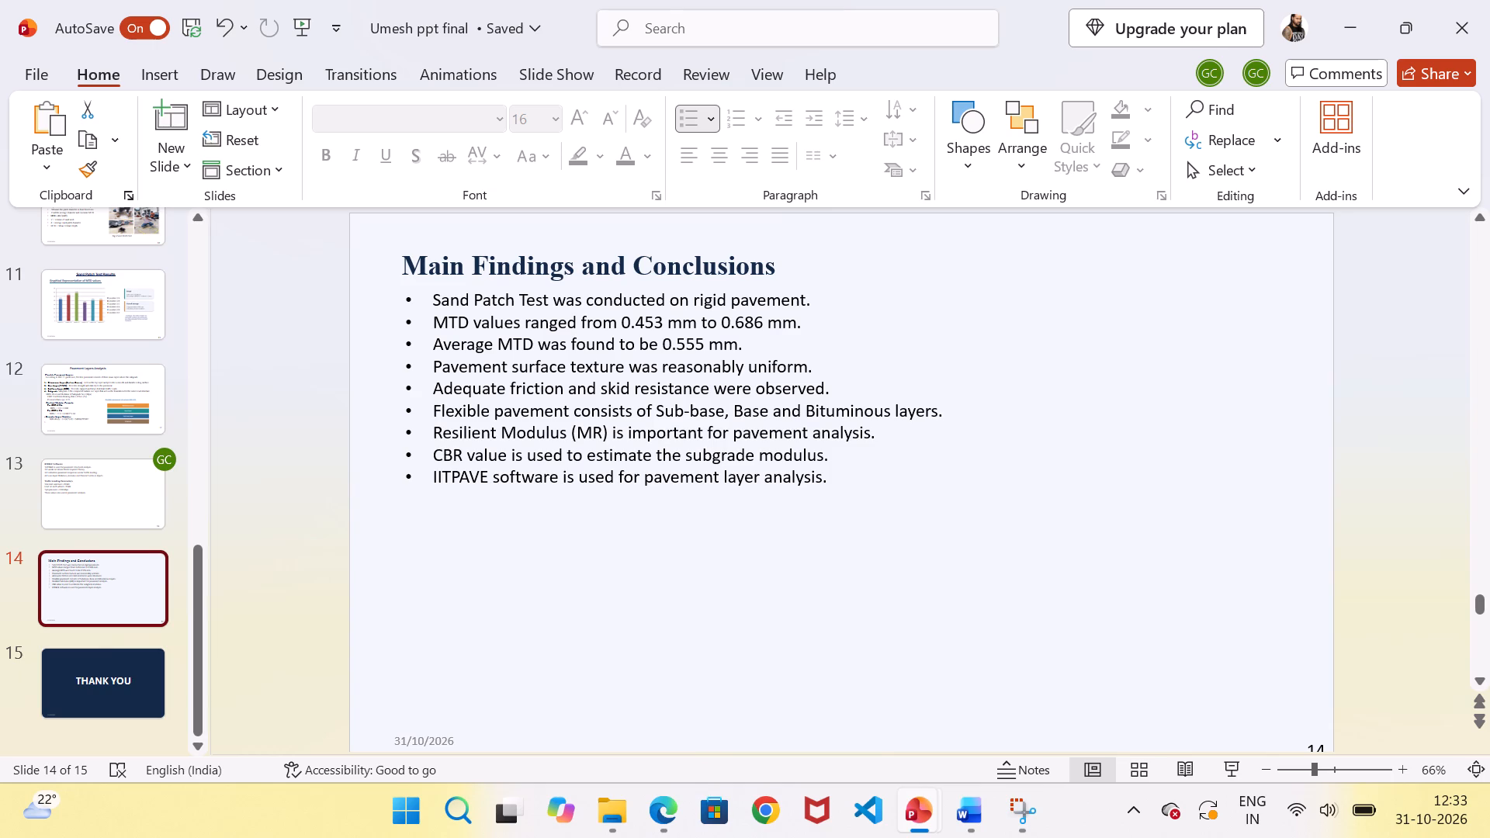
scroll(594, 388, down, 1)
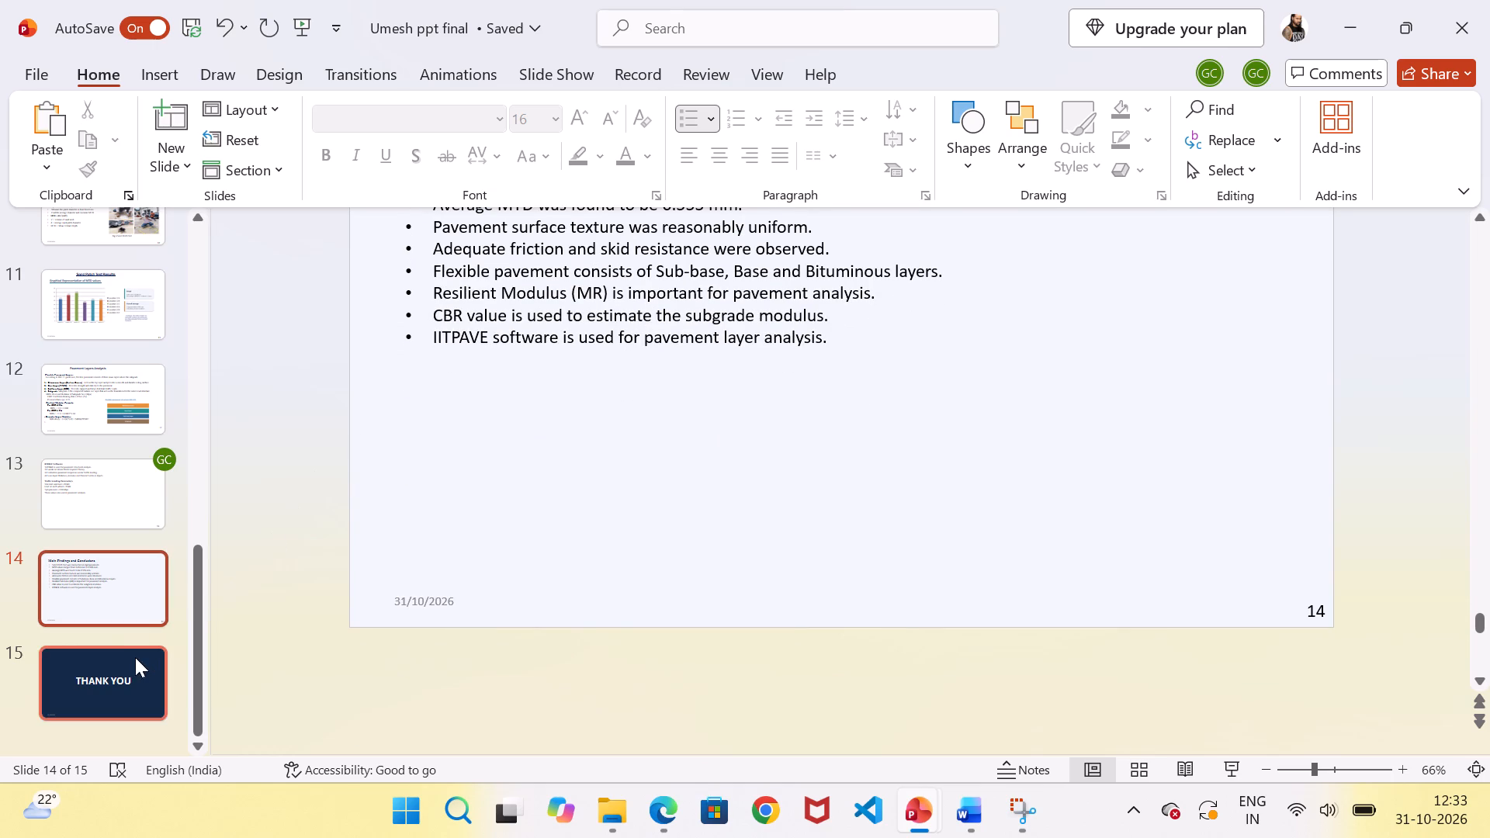
click(126, 663)
scroll(126, 663, down, 3)
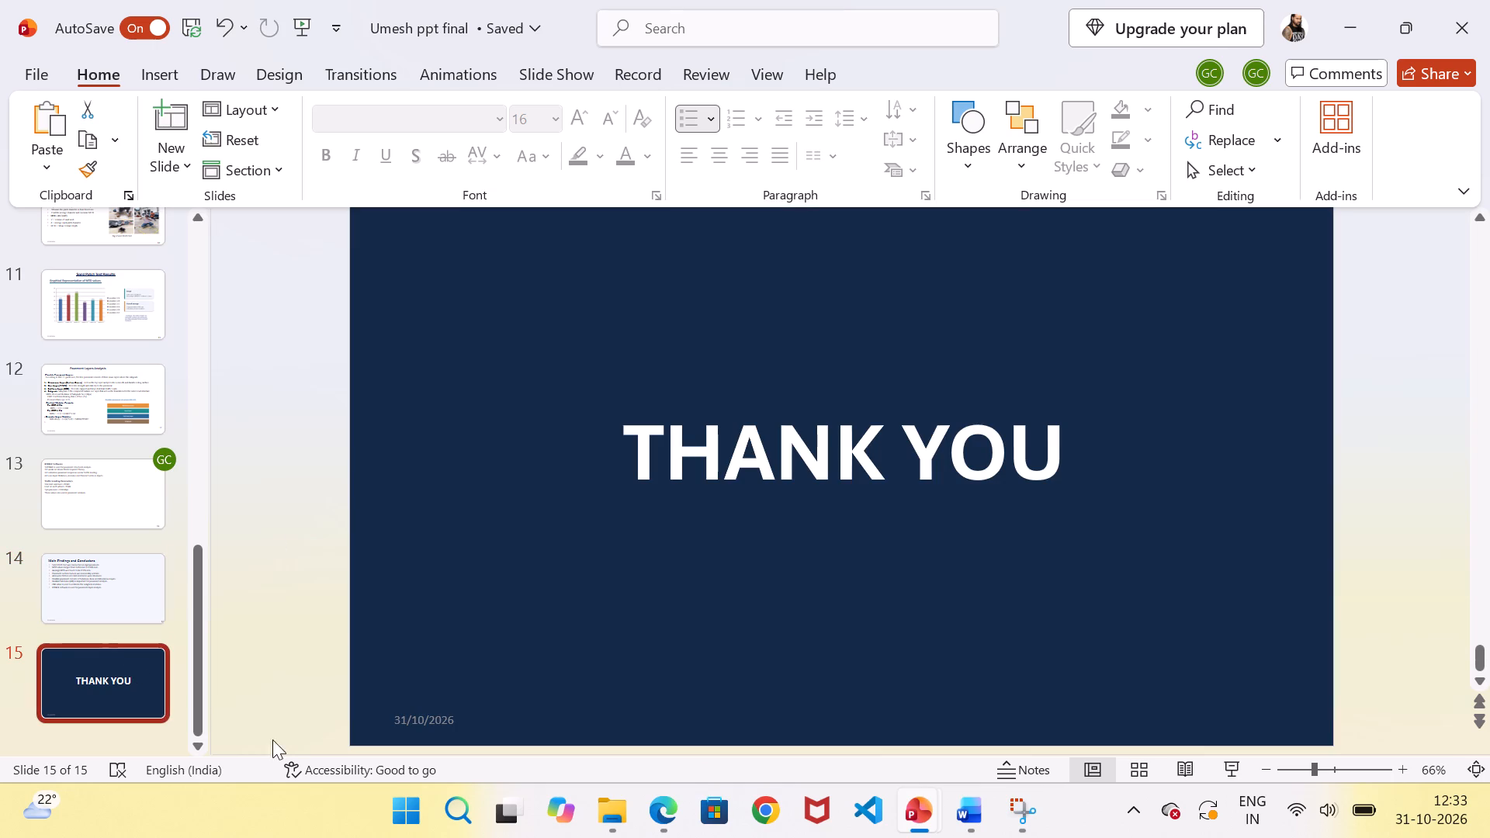
scroll(828, 578, down, 5)
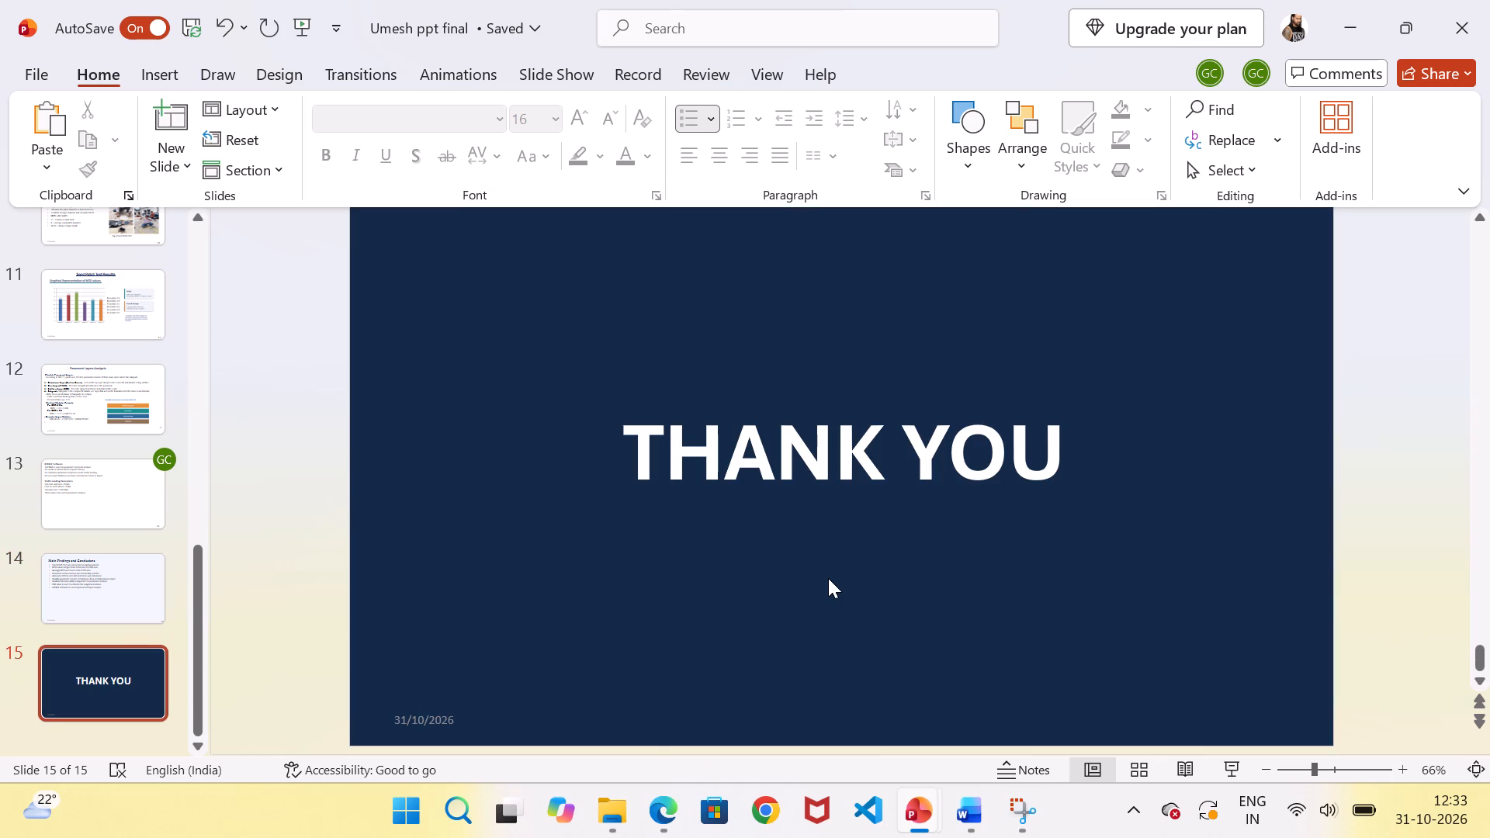
scroll(828, 578, down, 2)
scroll(1384, 608, down, 1)
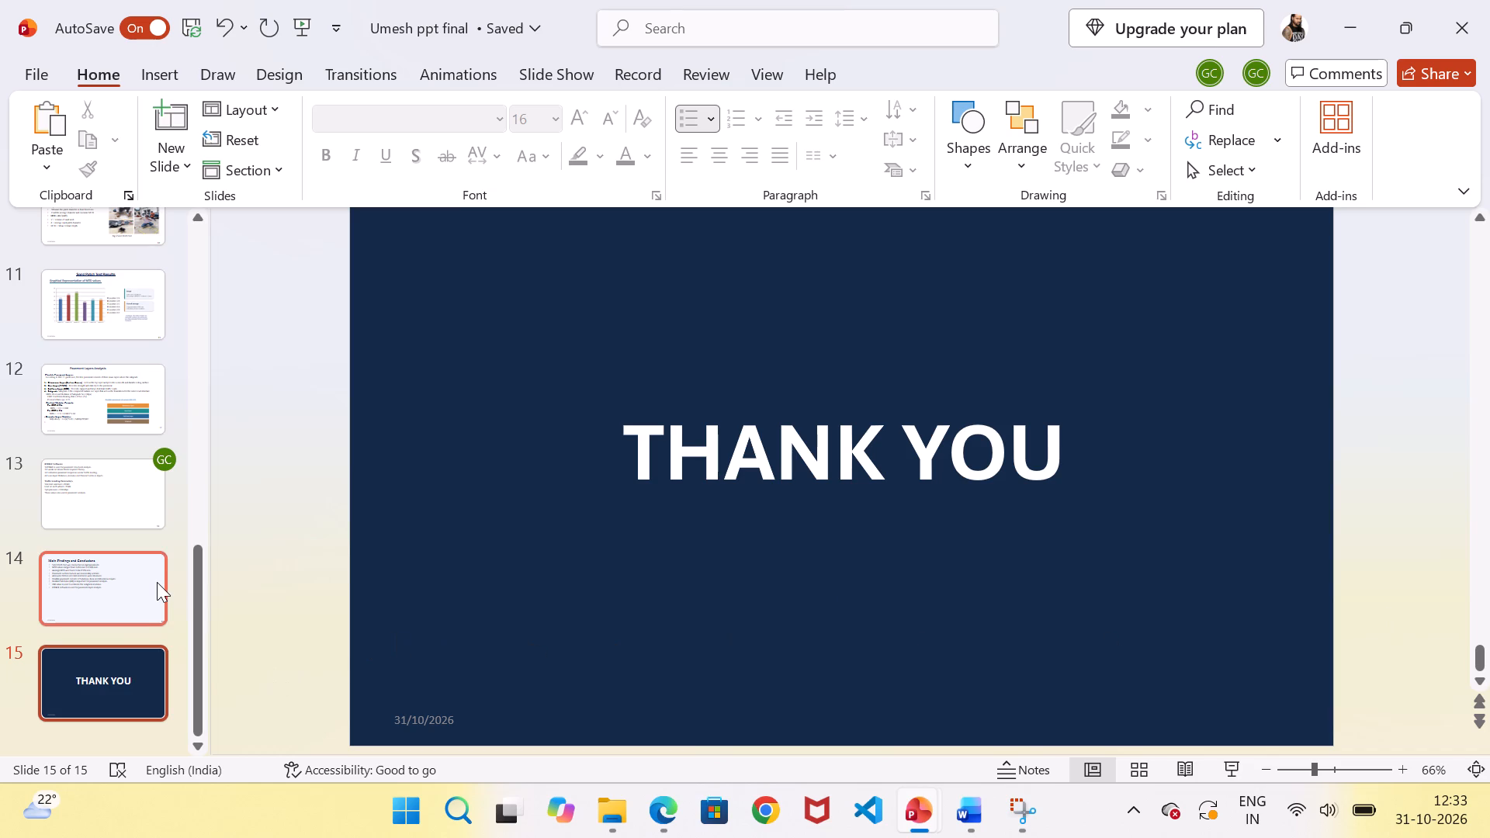
Recheck slides 14 back to 10 in reverse order, return to Main Findings and Conclusions, and revisit the deck's first thumbnails.
click(157, 582)
click(135, 494)
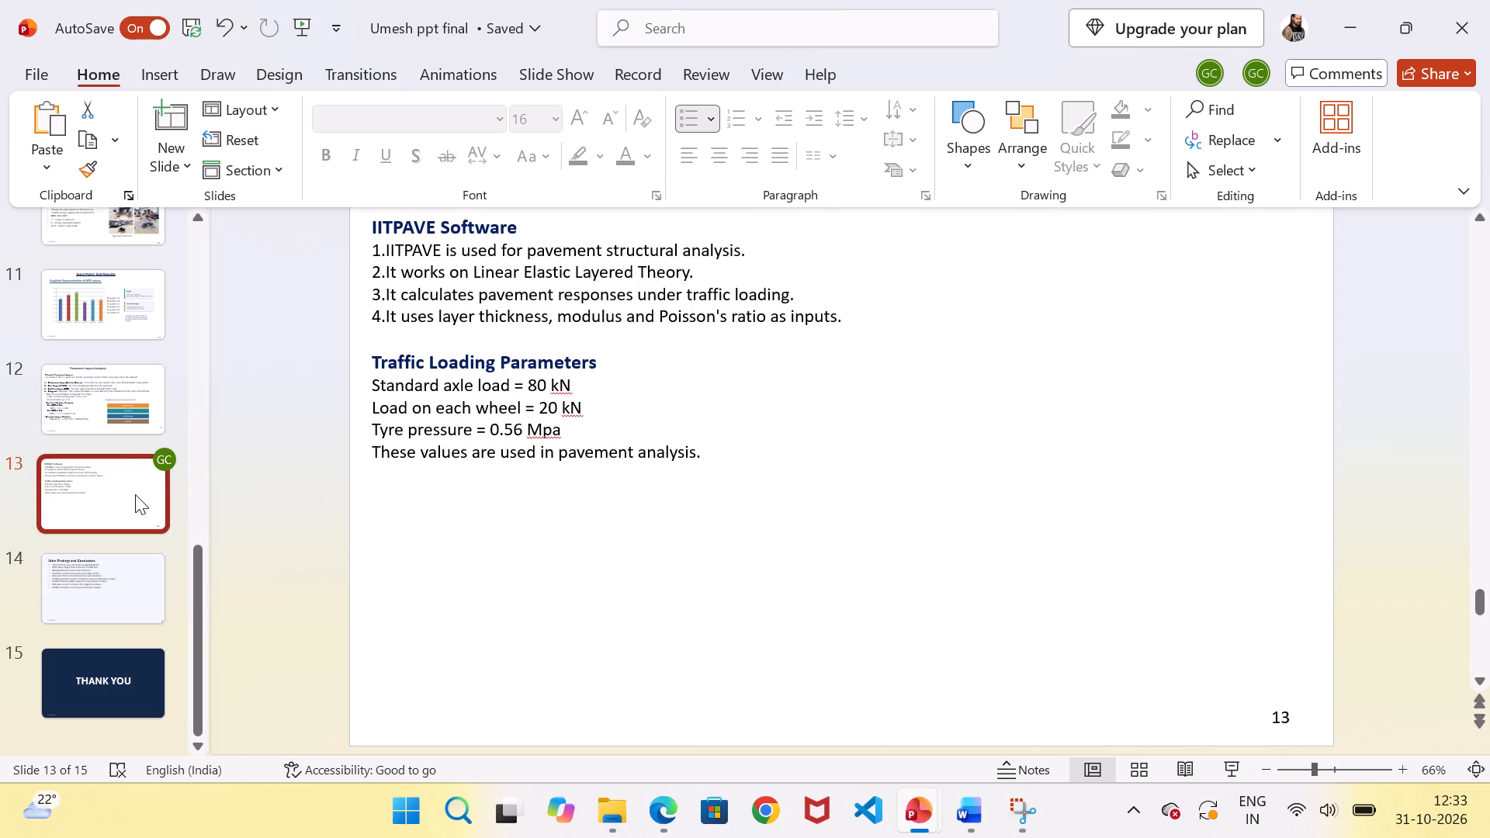
click(123, 391)
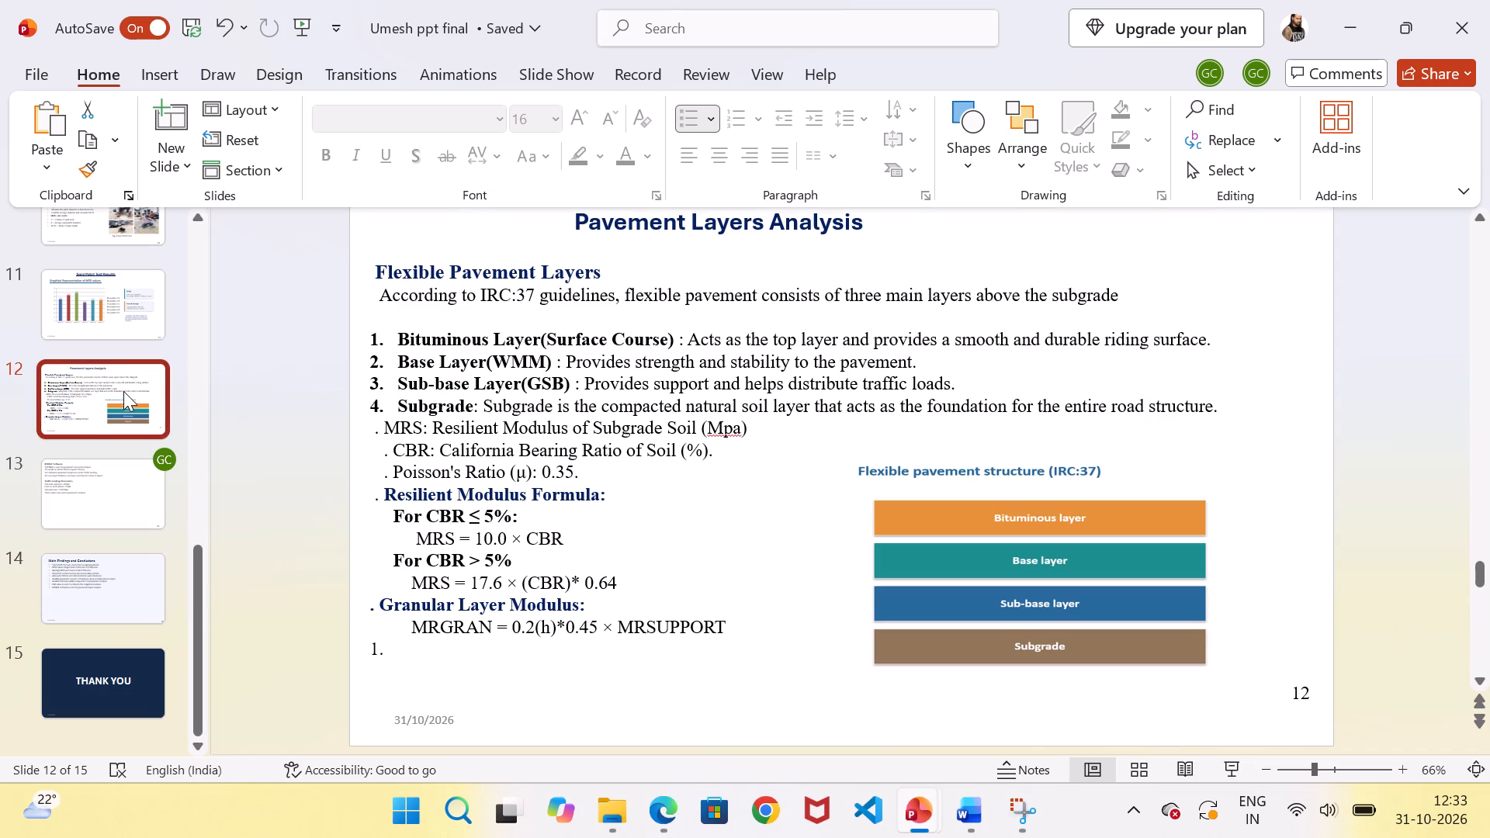
click(123, 291)
scroll(123, 291, up, 1)
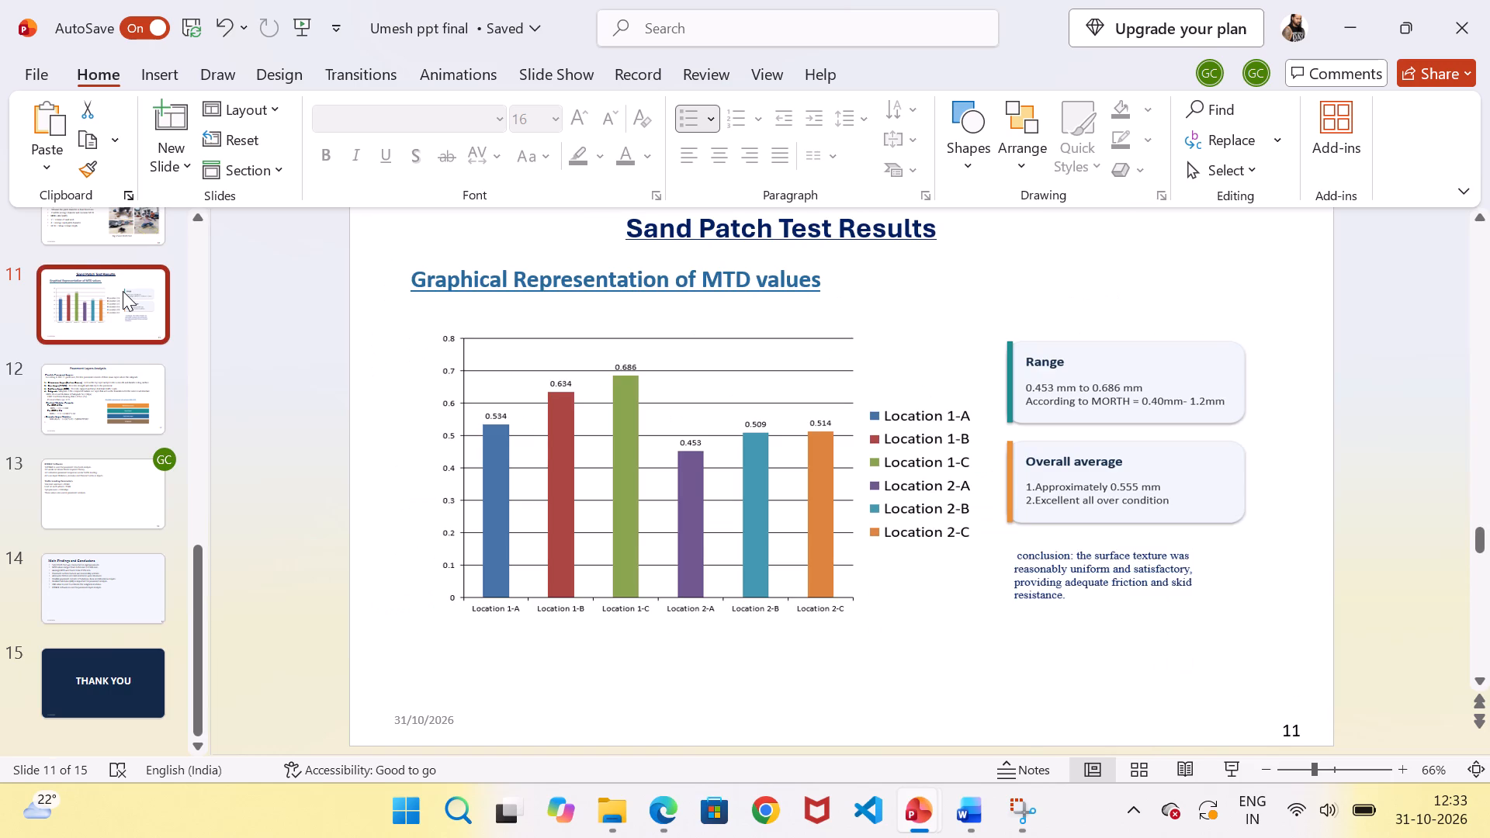
scroll(123, 291, up, 1)
click(145, 227)
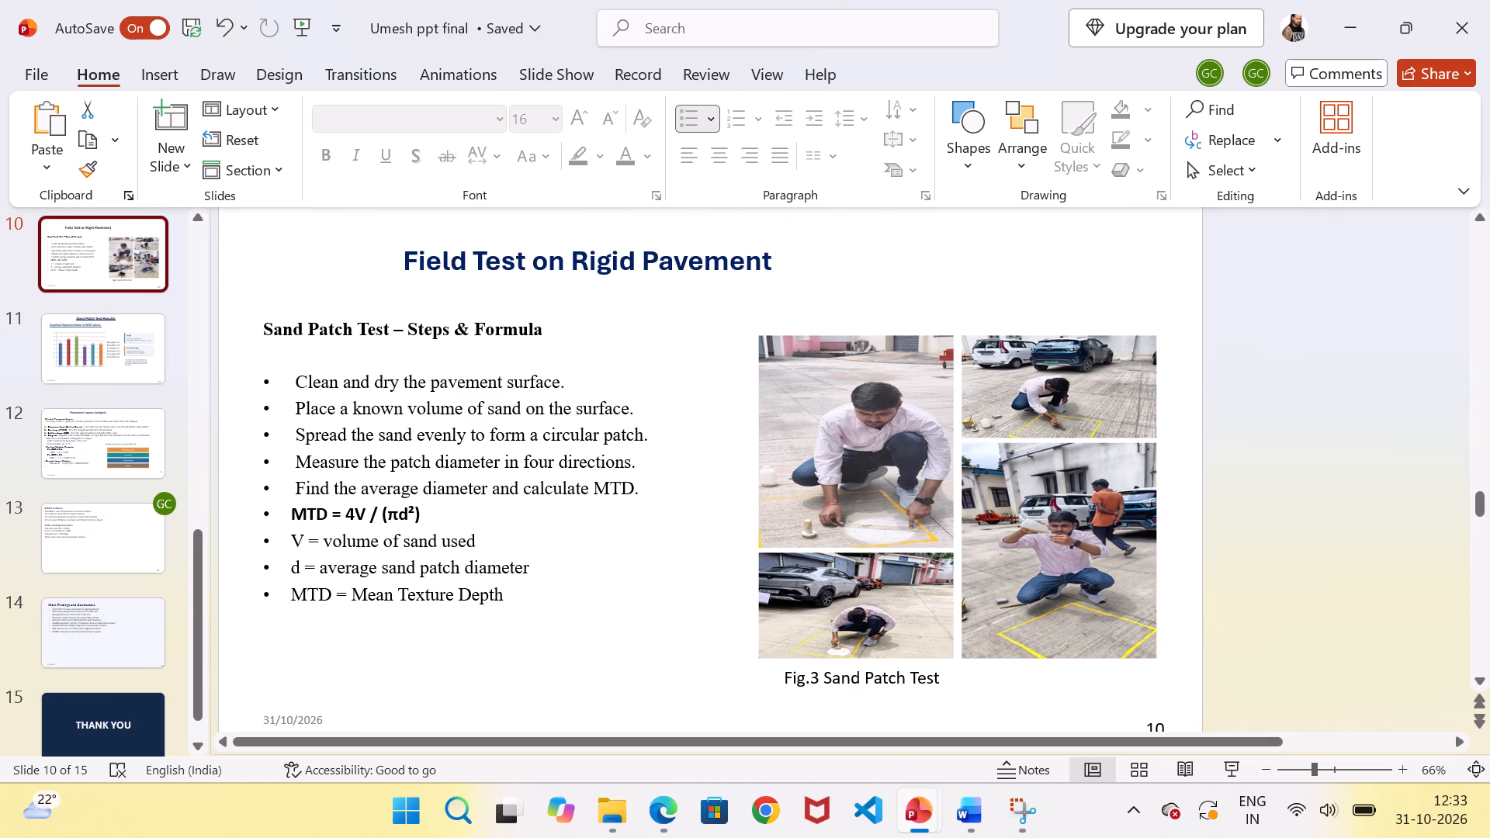
click(141, 624)
scroll(141, 624, down, 1)
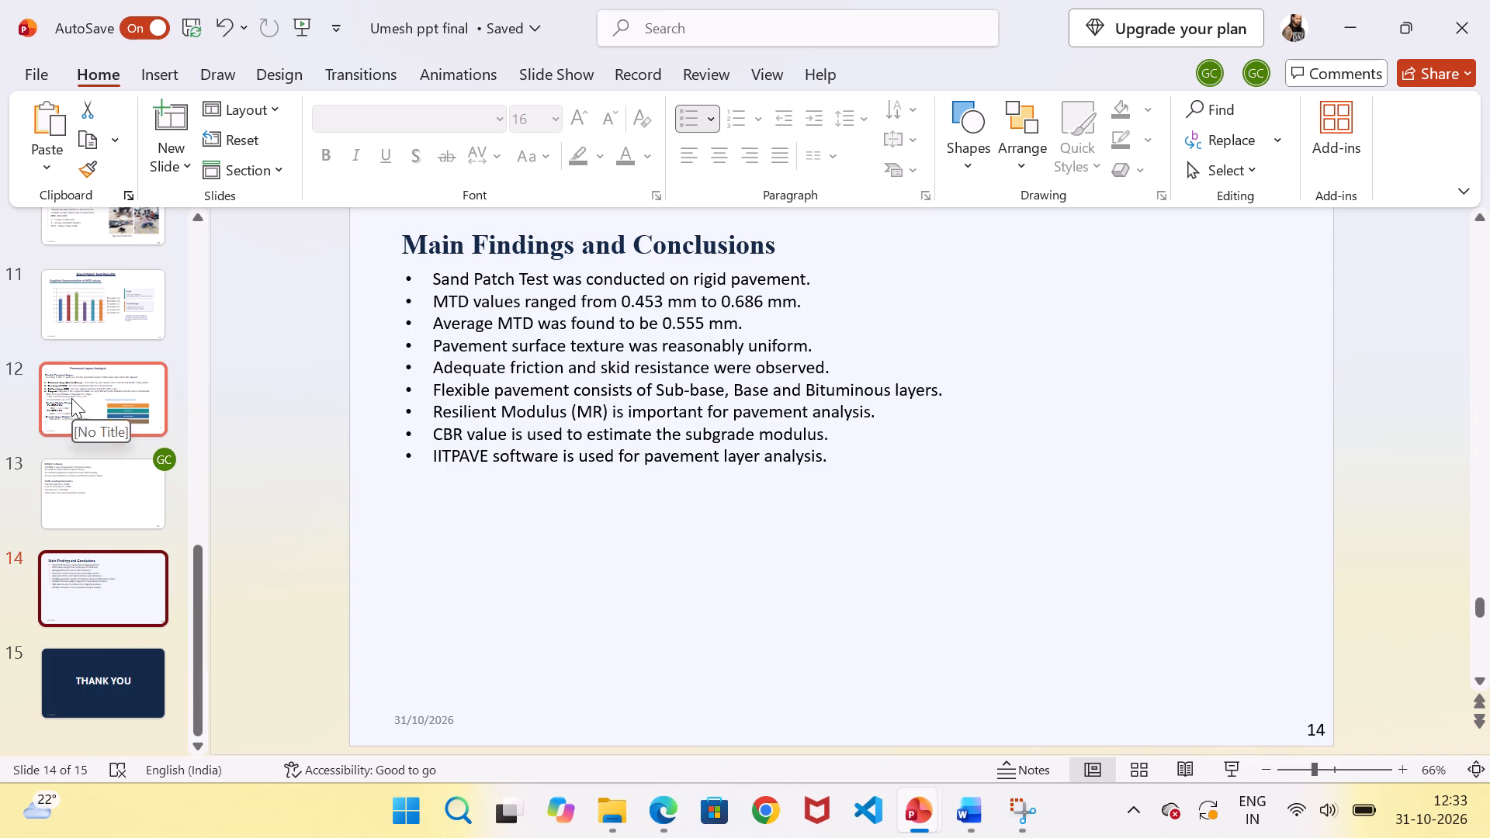
scroll(71, 398, up, 5)
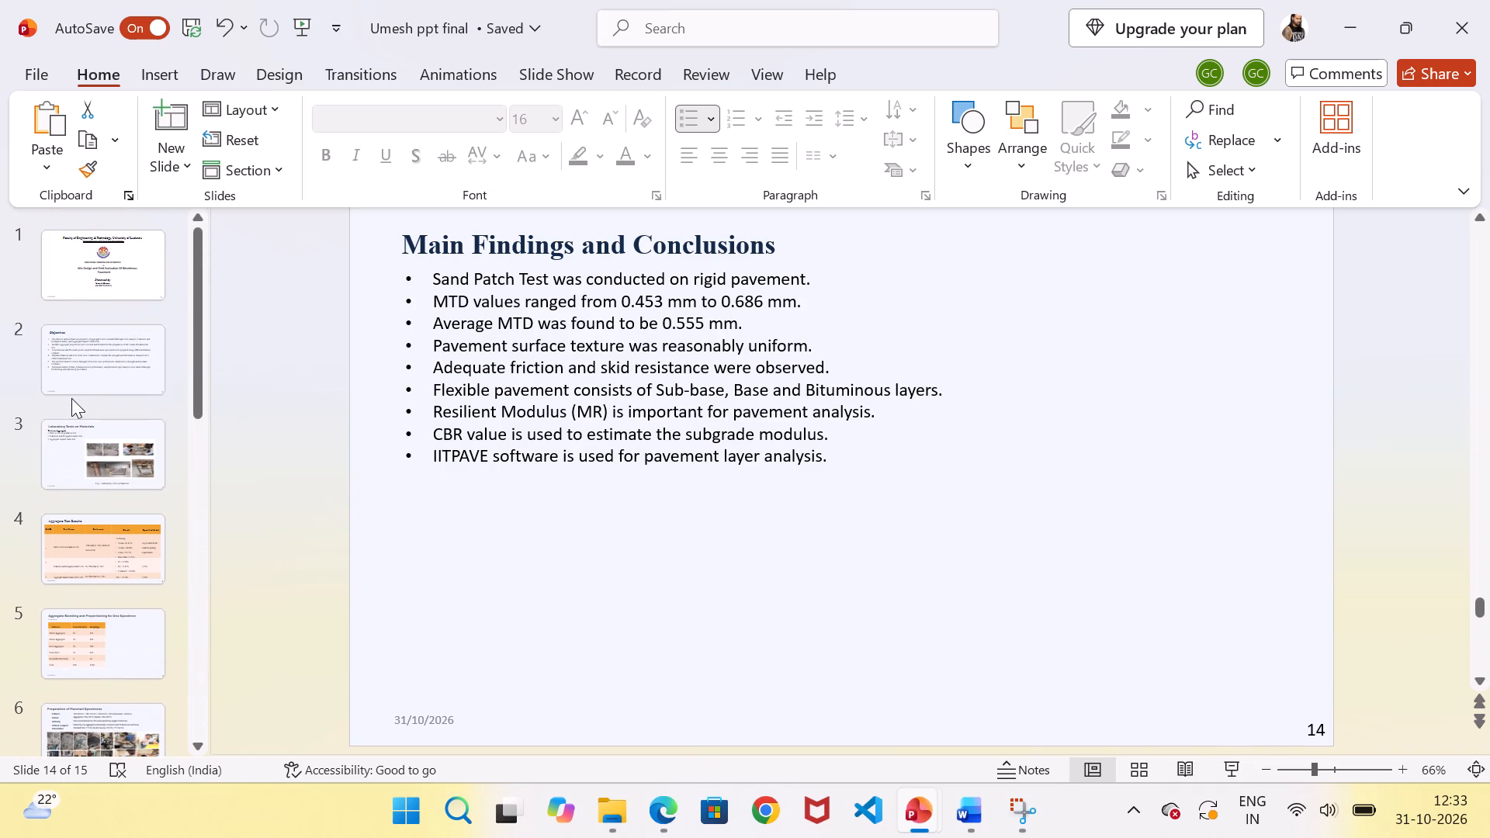
Review the Objectives, Aggregate Test Results and Aggregate Blending and Proportioning slides, and skim the thumbnails of the slides that follow.
scroll(71, 398, up, 1)
click(84, 355)
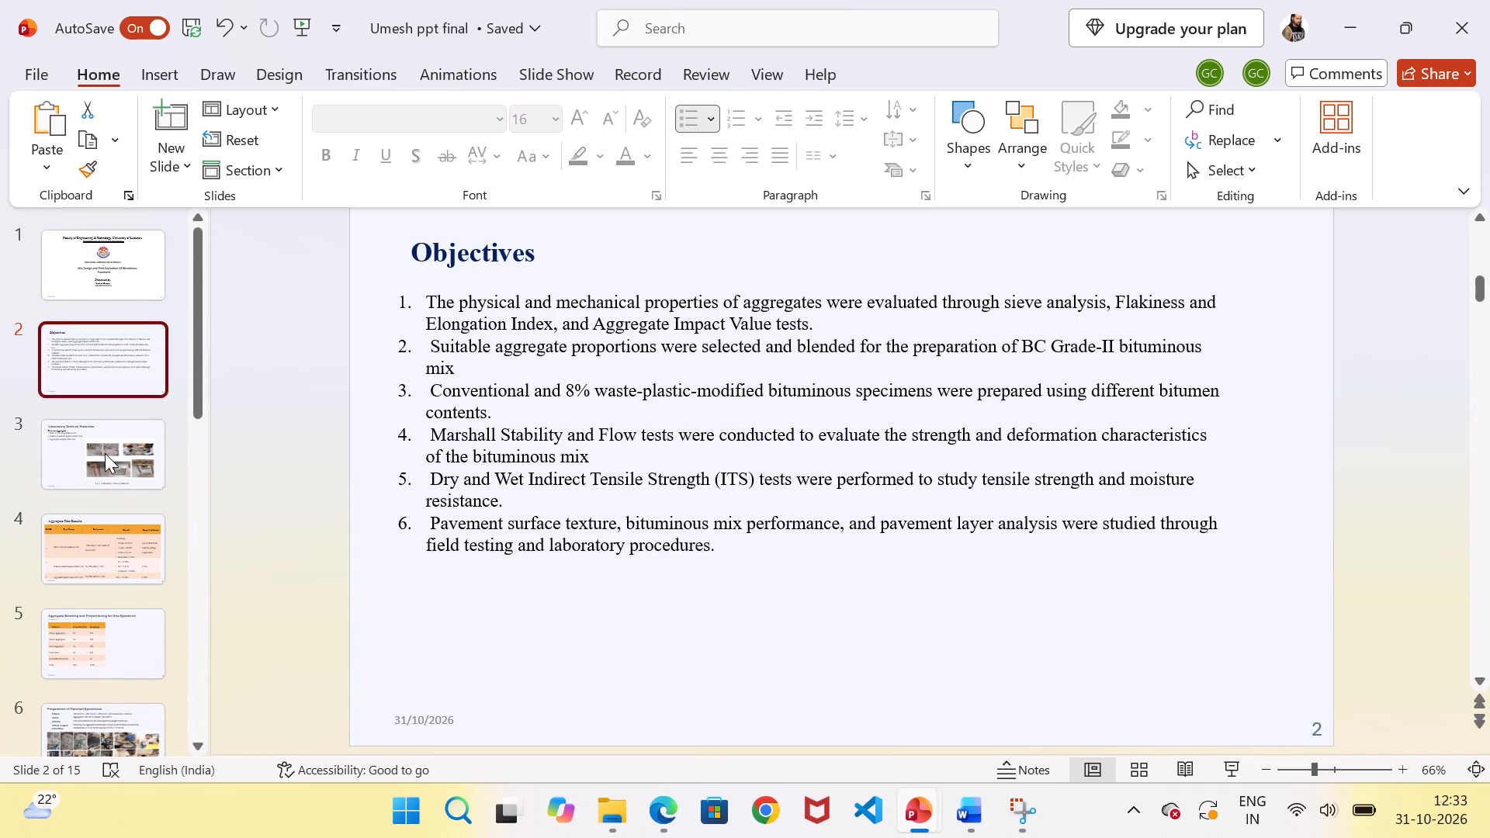
click(105, 453)
scroll(105, 453, down, 1)
click(105, 453)
click(92, 530)
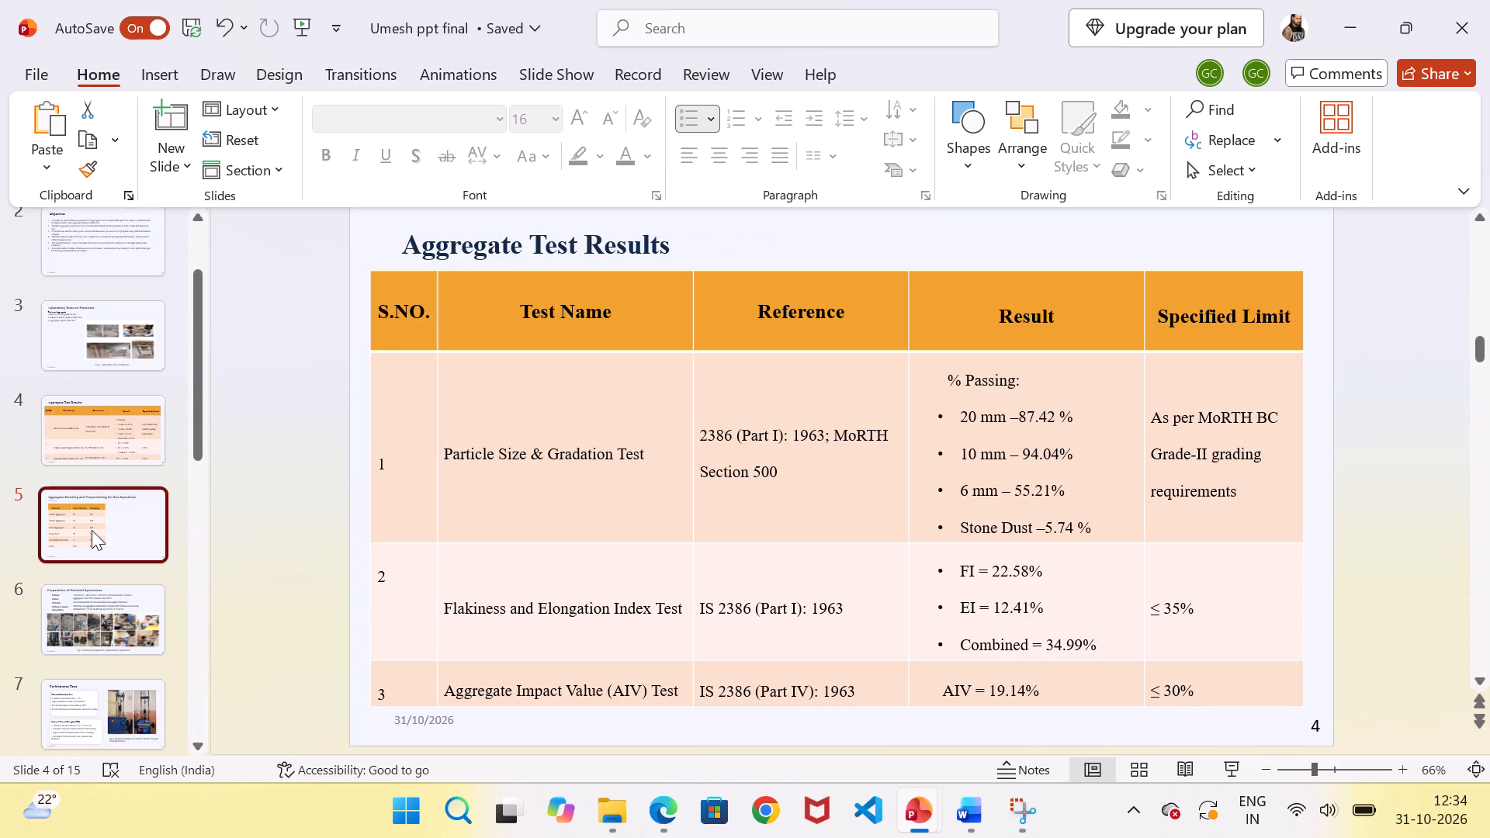
scroll(92, 530, down, 2)
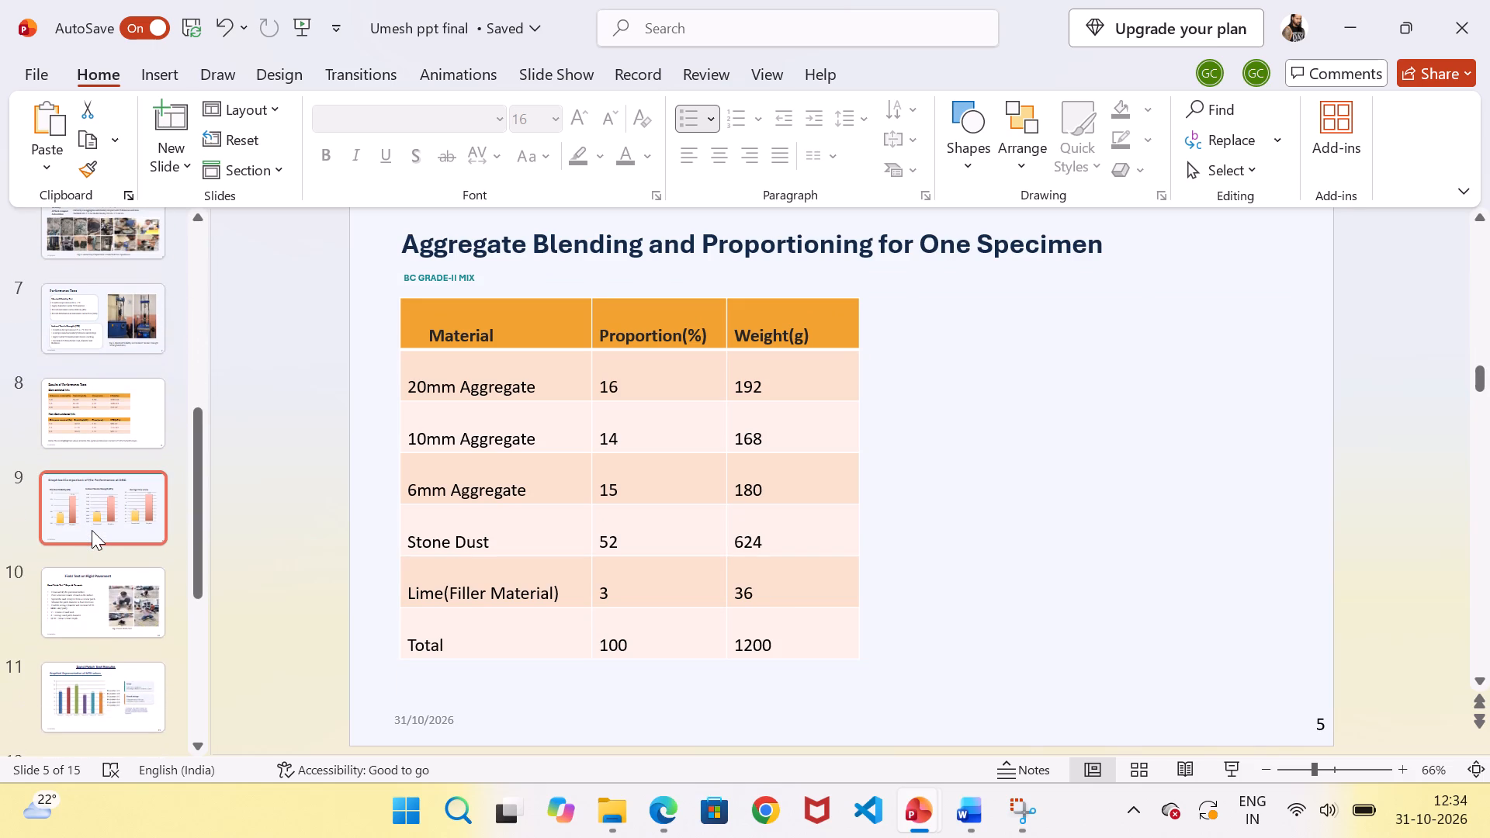
scroll(92, 530, down, 1)
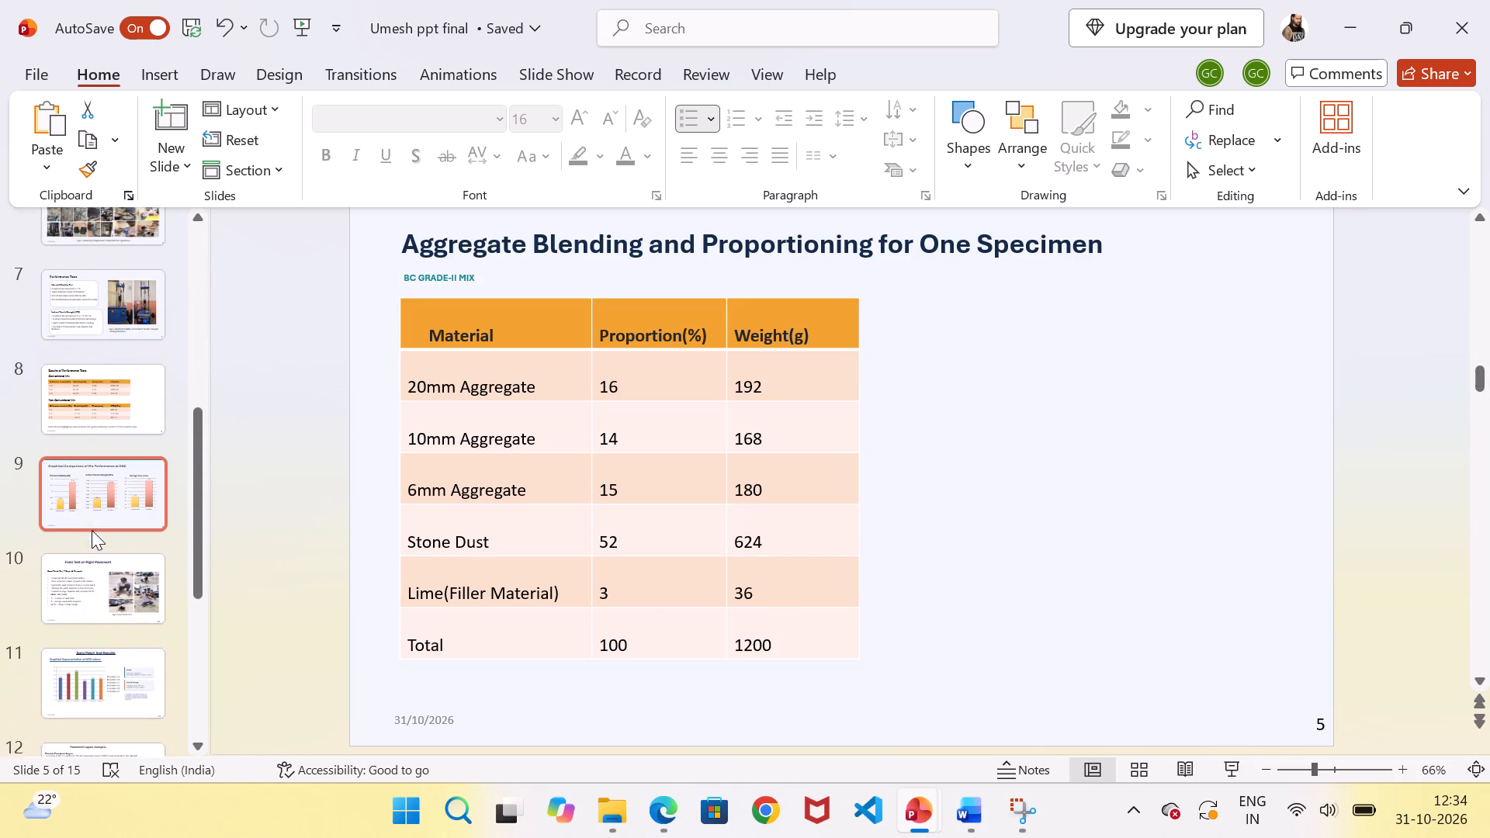
scroll(92, 530, down, 2)
scroll(92, 530, up, 2)
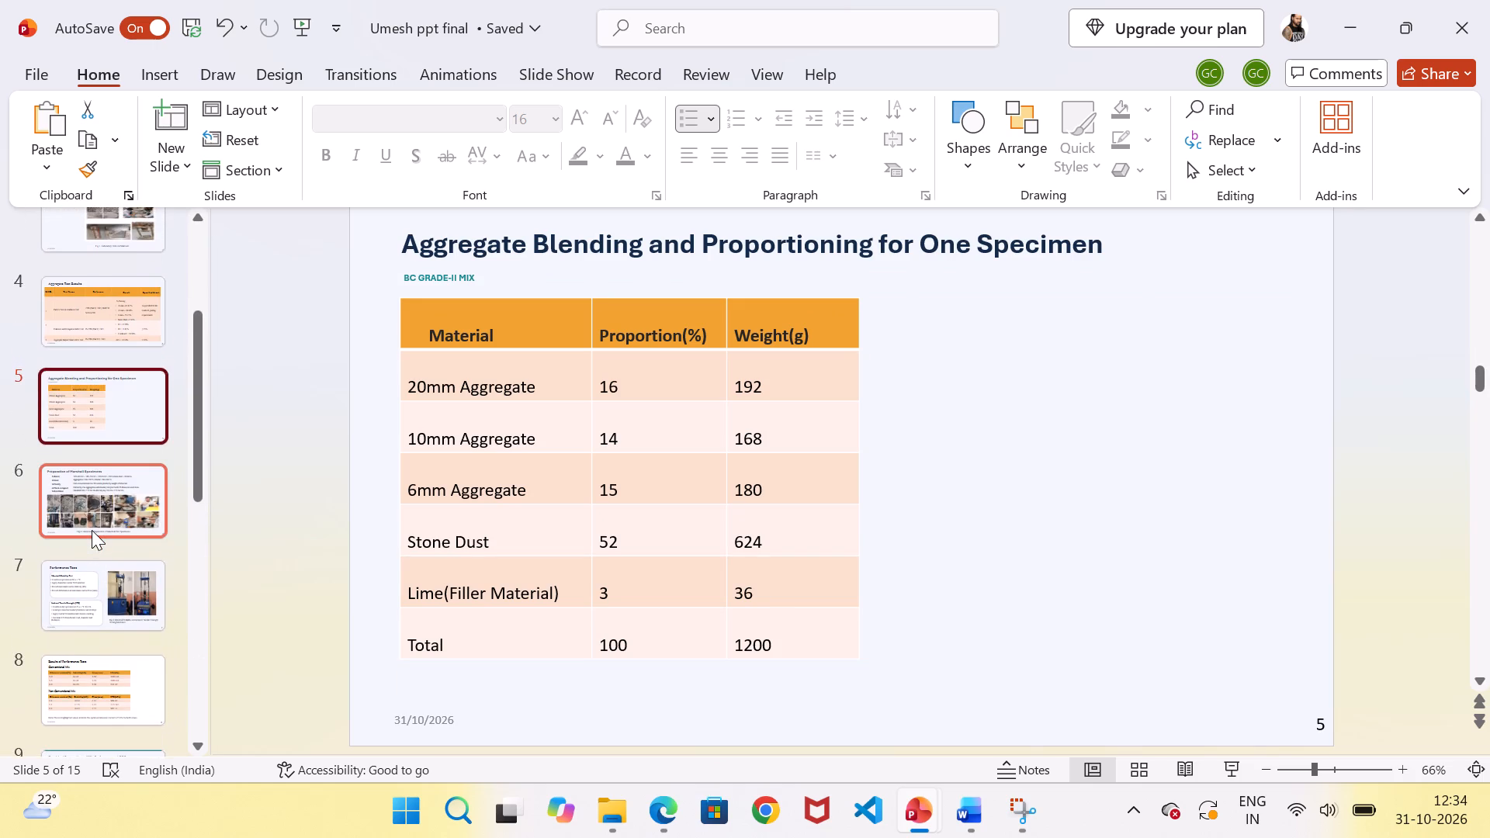
scroll(92, 530, up, 1)
Compare the Aggregate Test Results slide with the Aggregate Blending and Proportioning slide, and glance back at the Objectives slide.
click(146, 467)
click(137, 430)
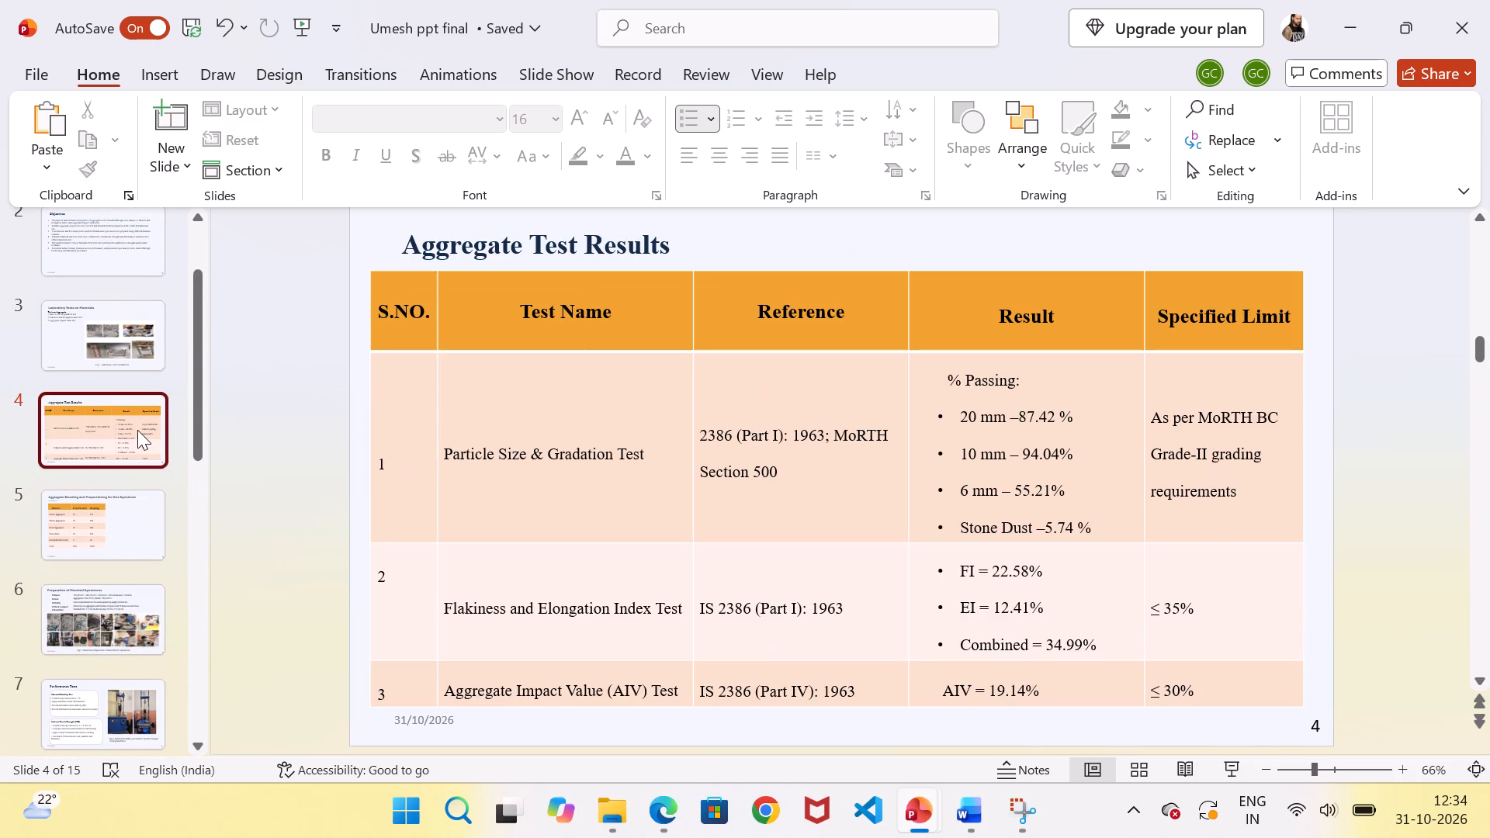
click(124, 478)
click(120, 511)
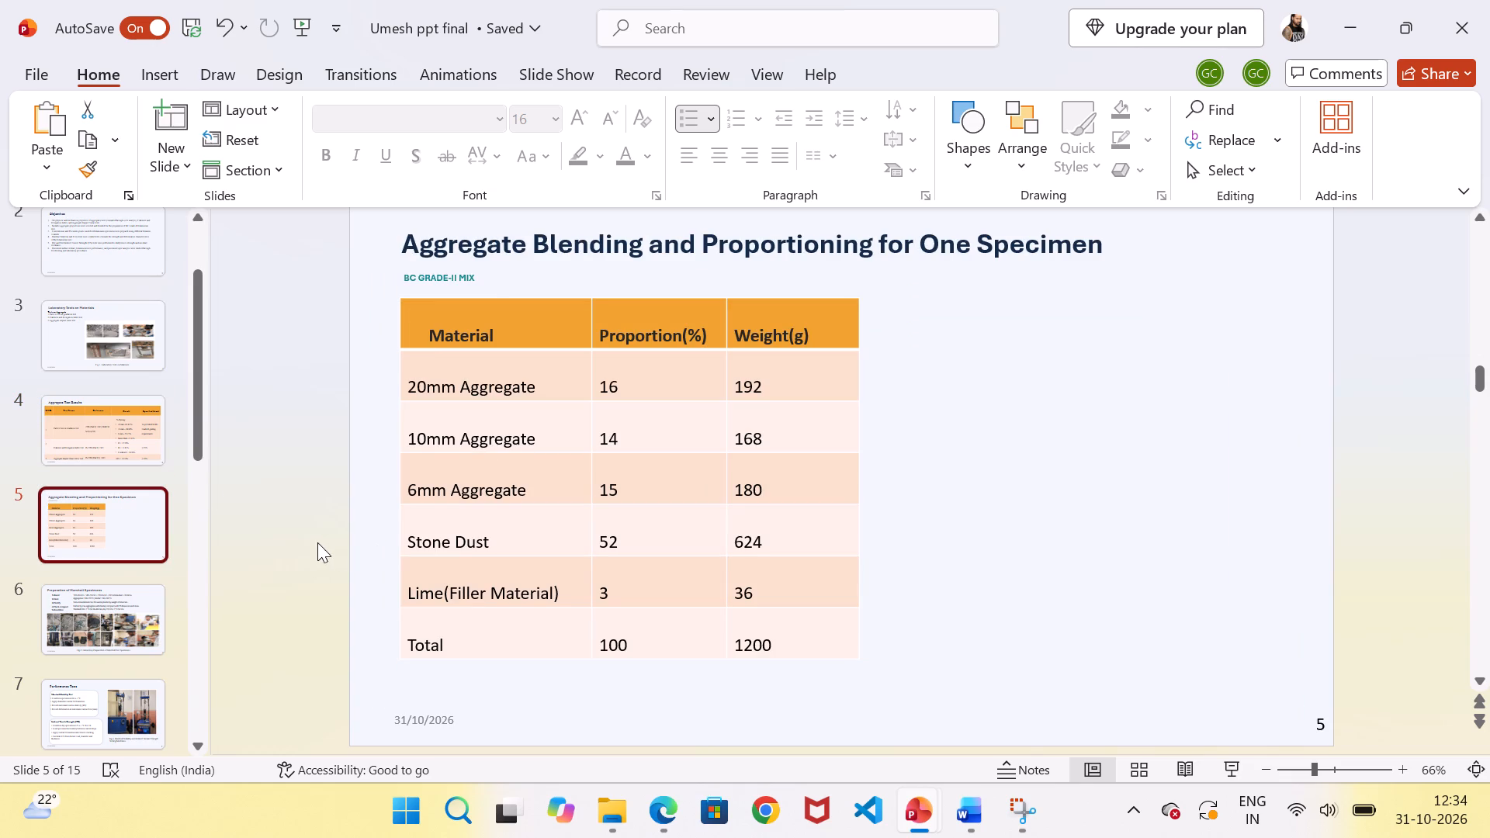
click(114, 422)
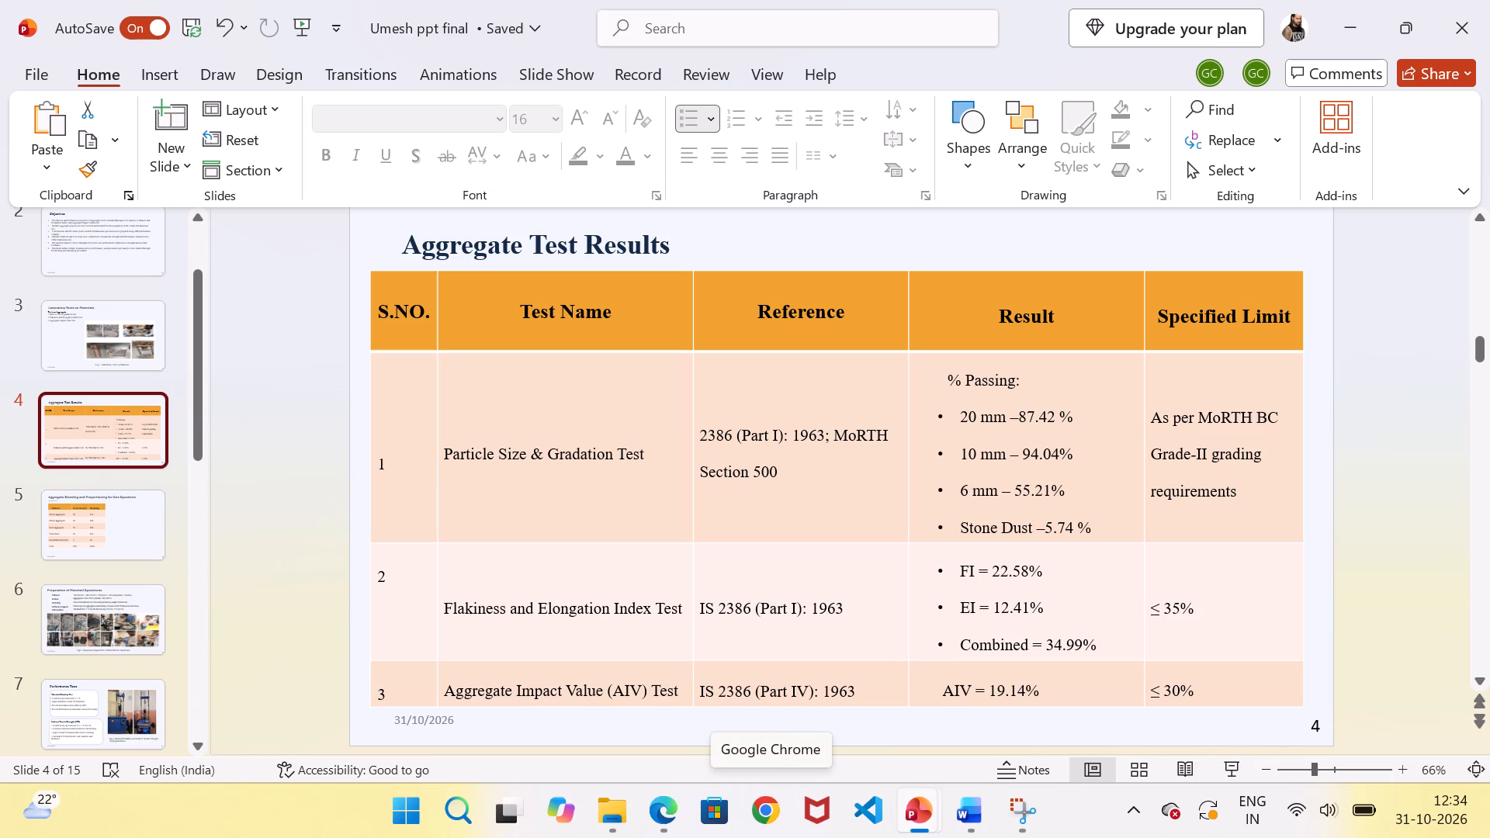
scroll(116, 252, up, 10)
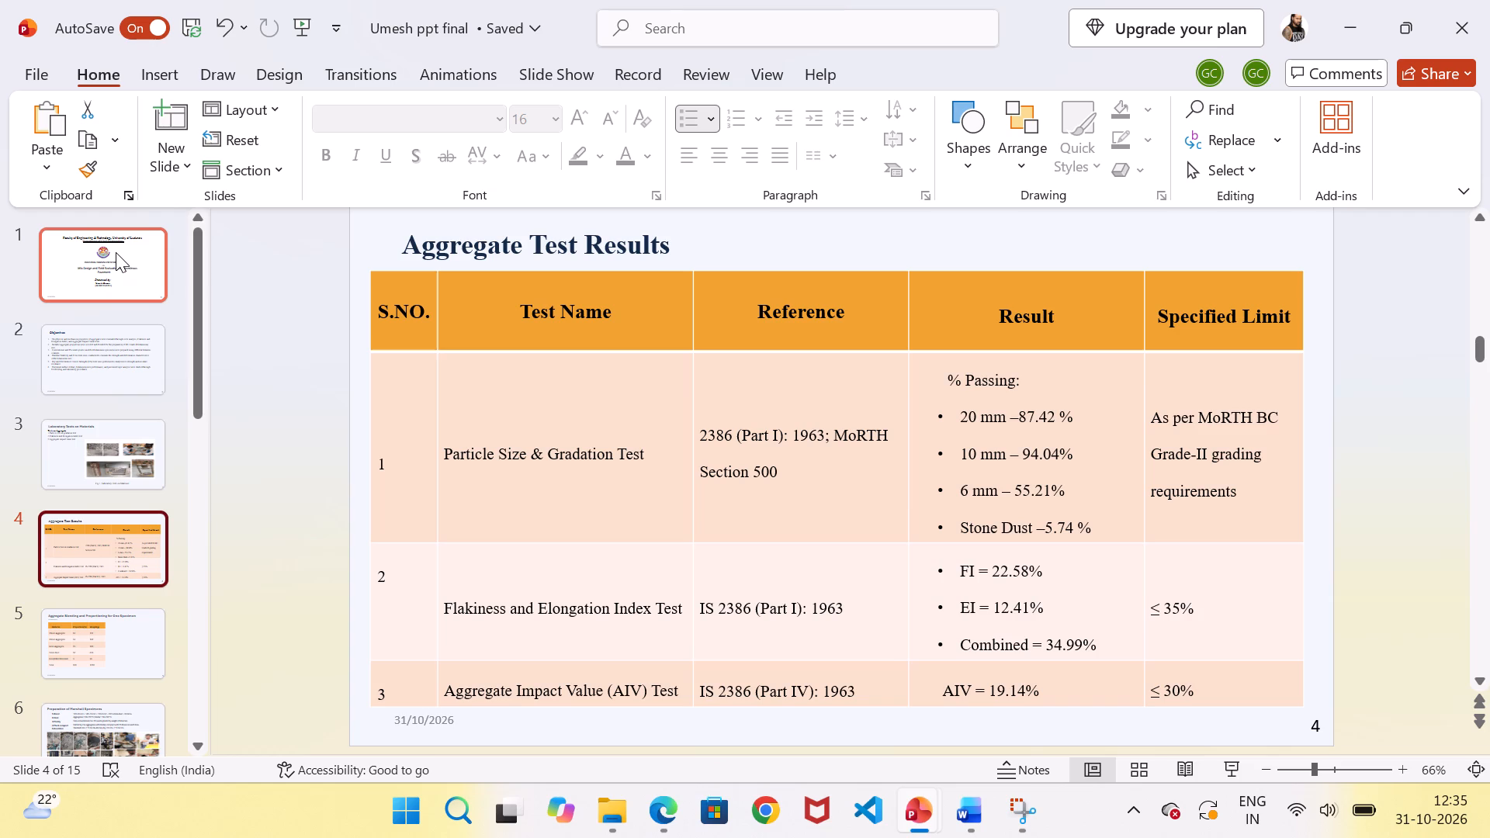
scroll(116, 252, down, 1)
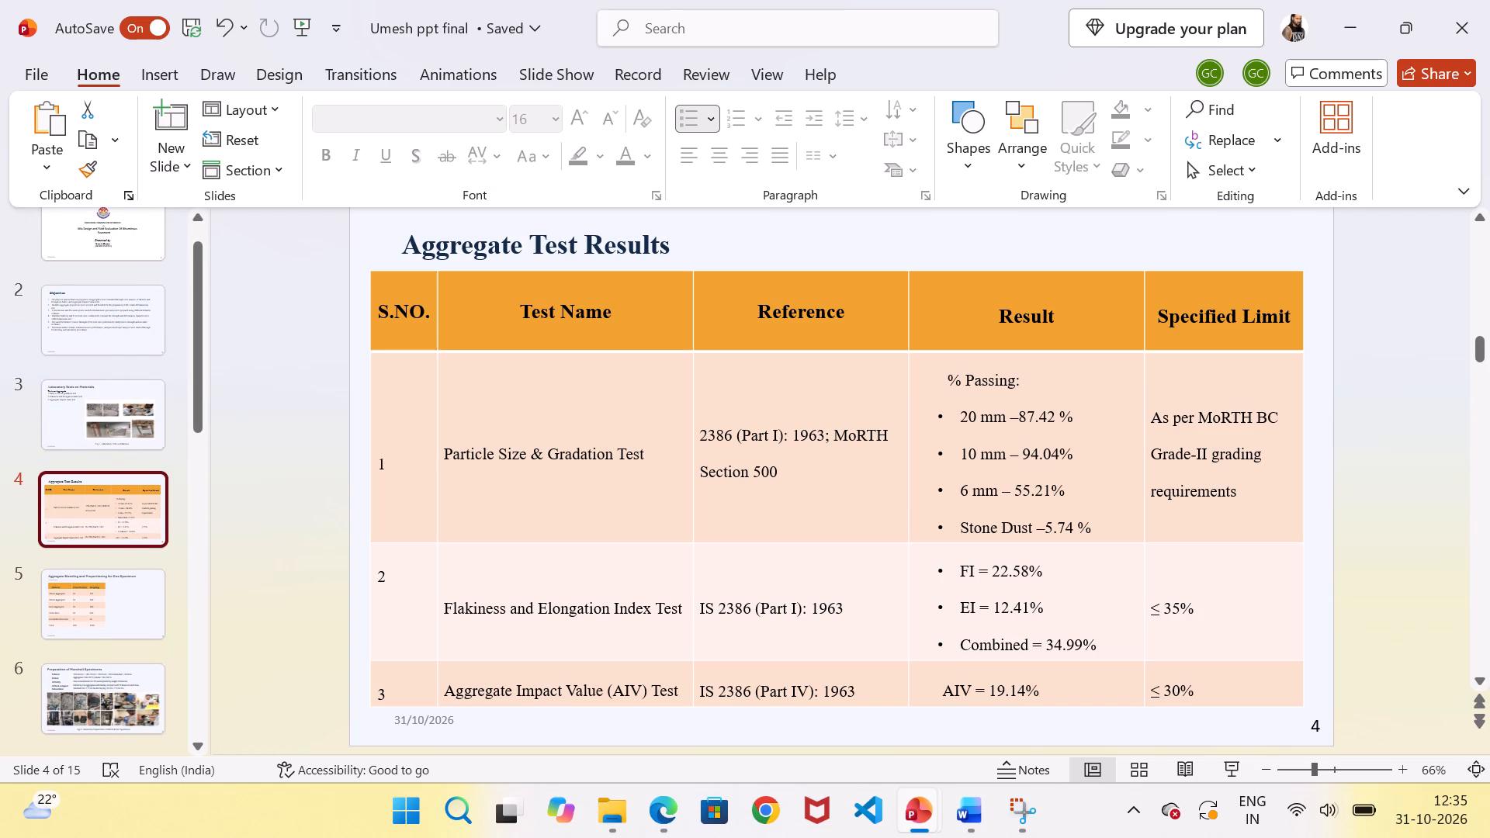
scroll(1103, 483, down, 1)
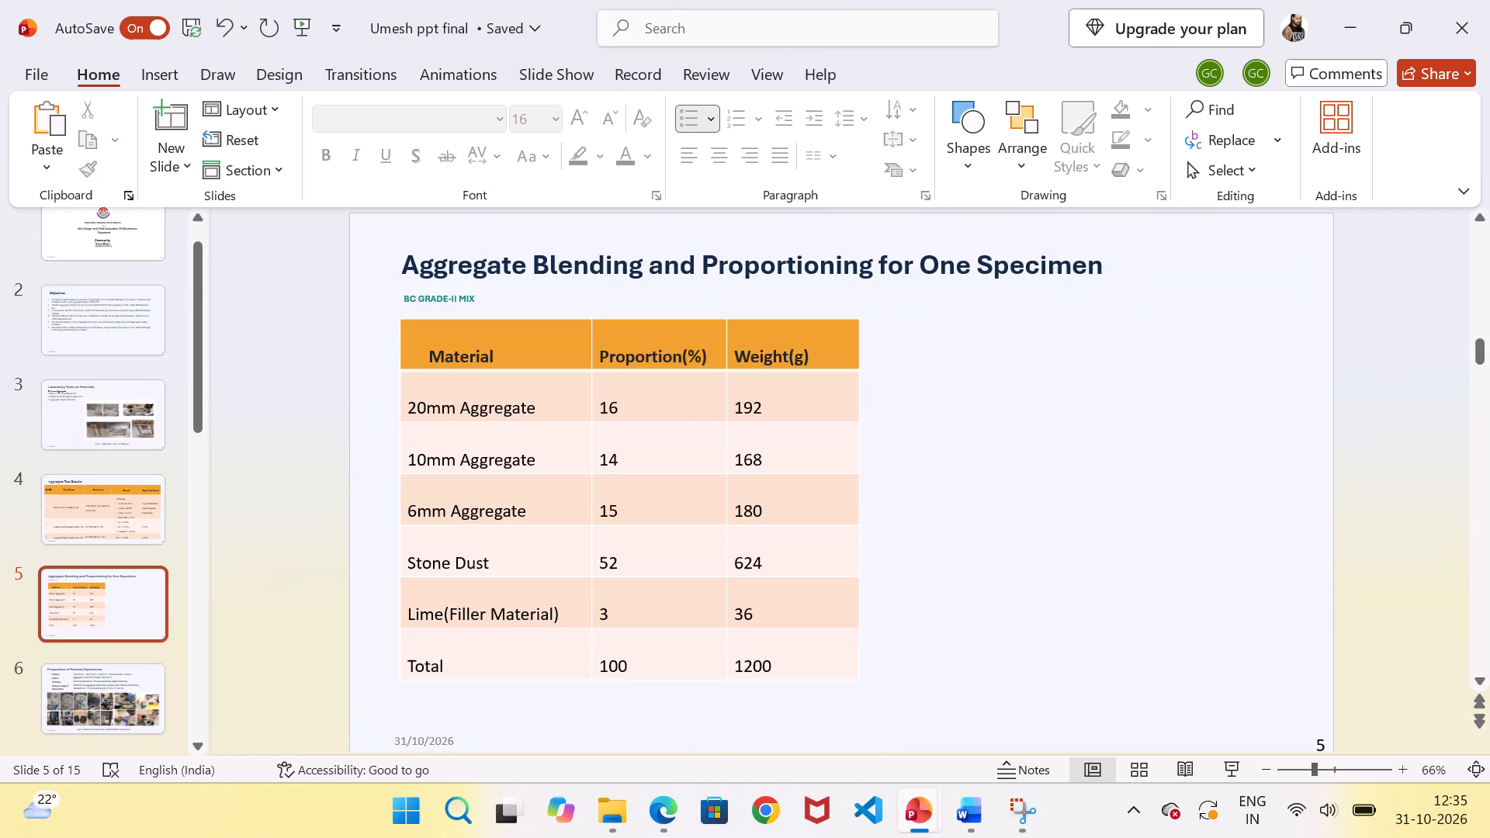
scroll(1103, 483, up, 1)
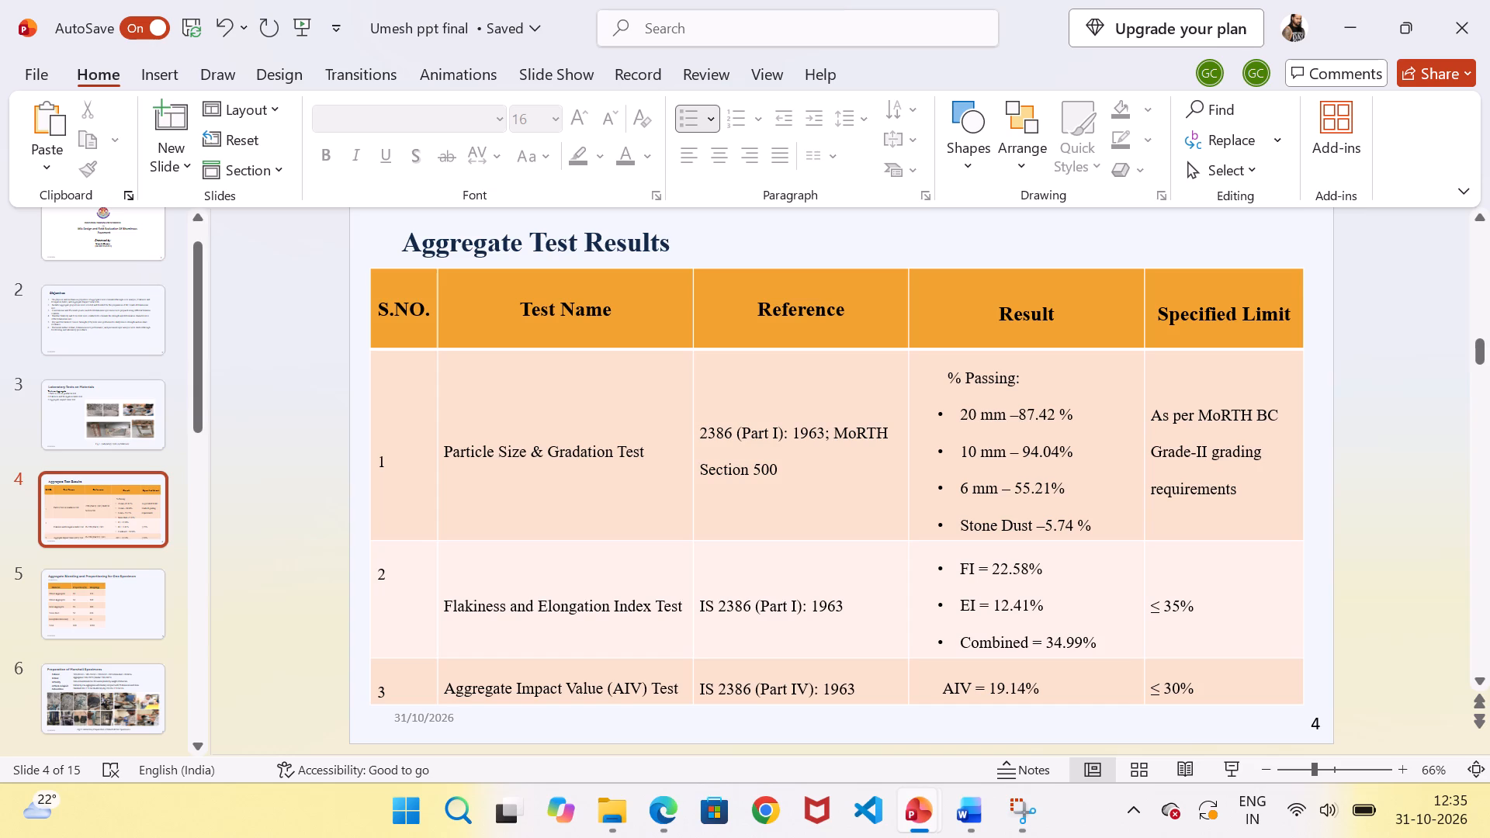
click(113, 598)
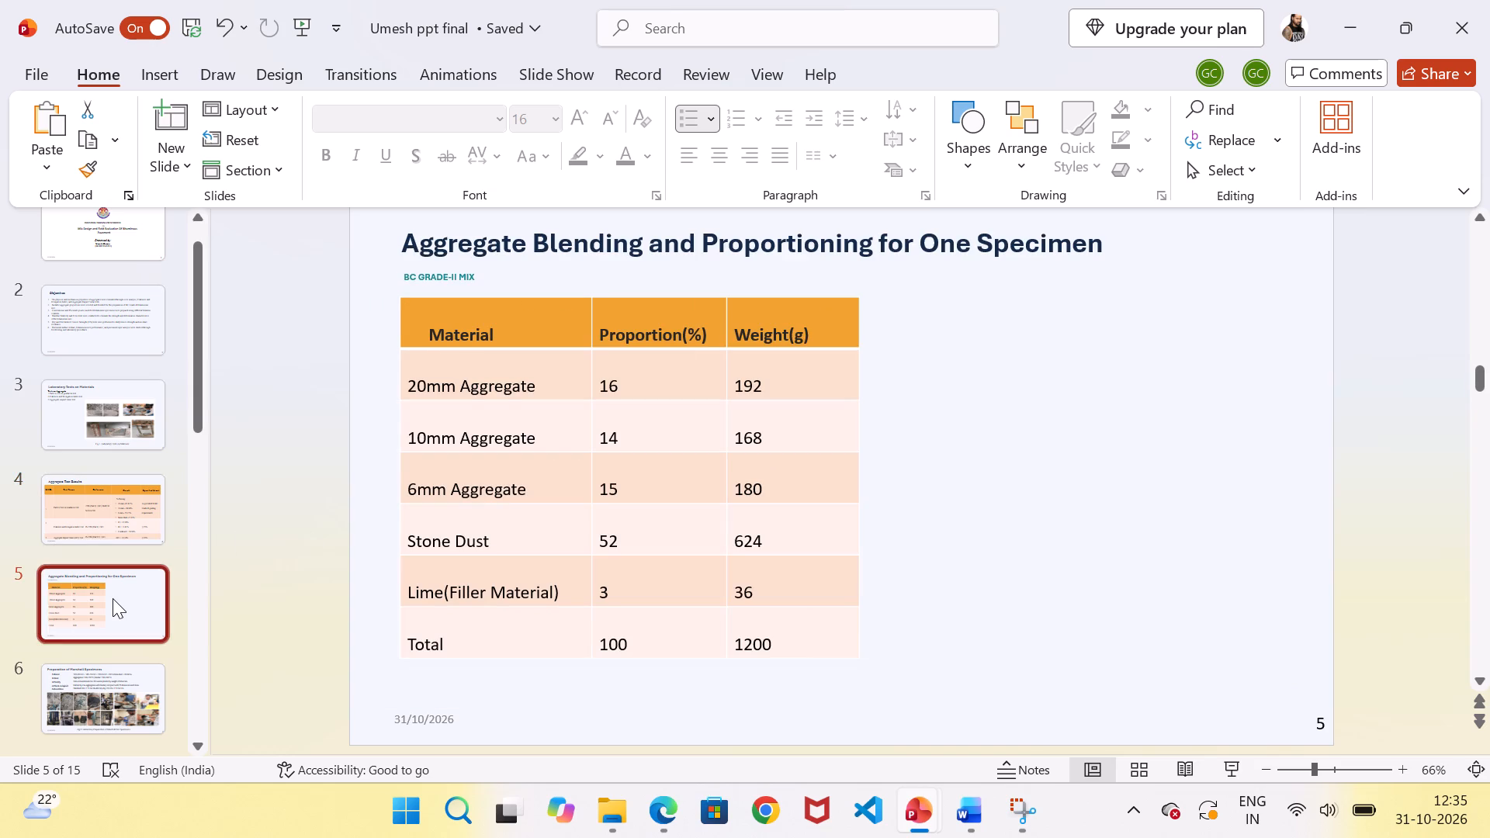
click(123, 317)
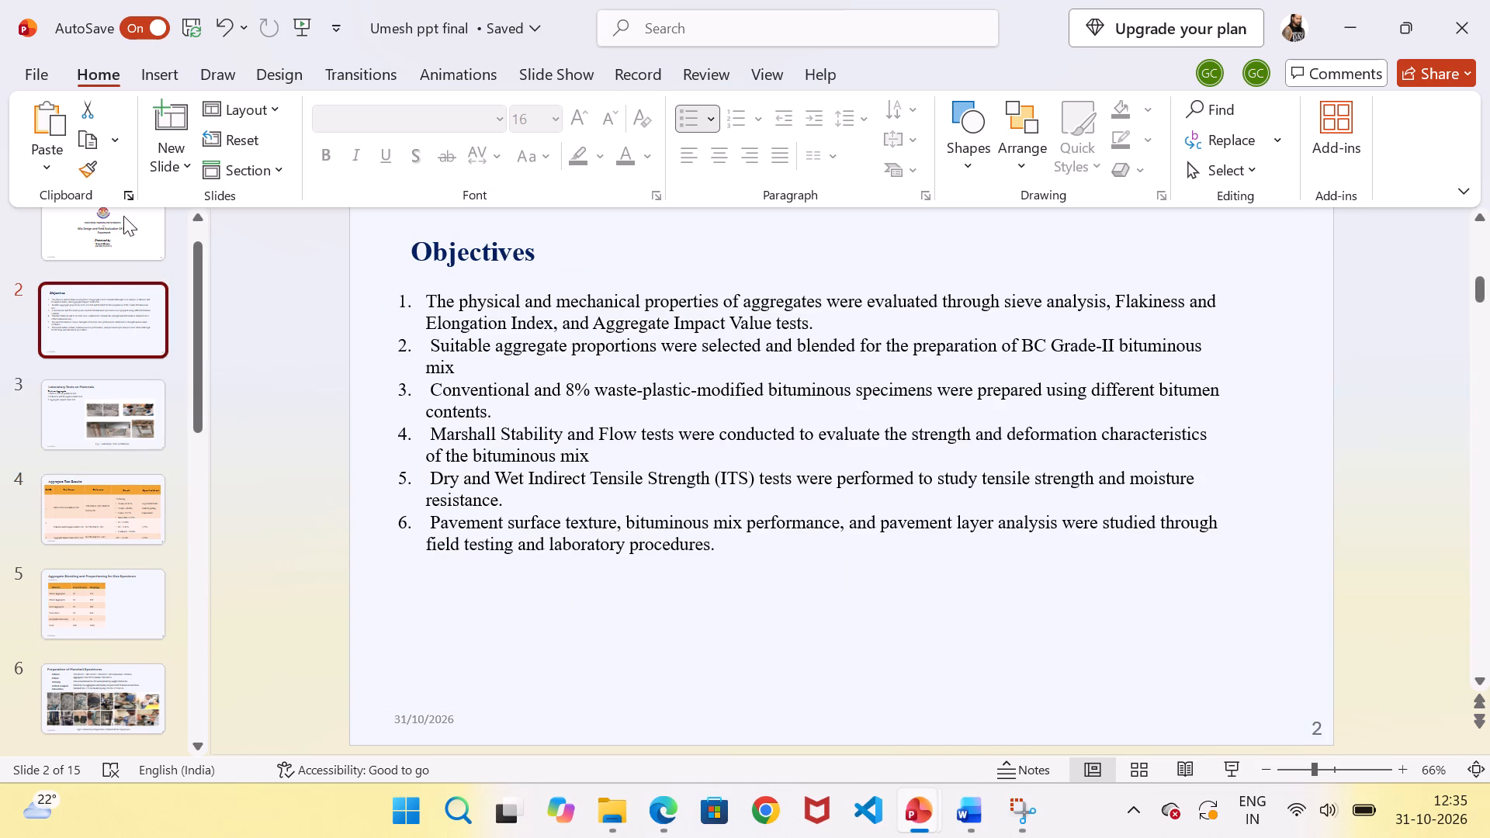
On the title slide, change "Of" to lowercase "of" in the title Mix Design and Field Evaluation of Bituminous Pavement.
click(123, 216)
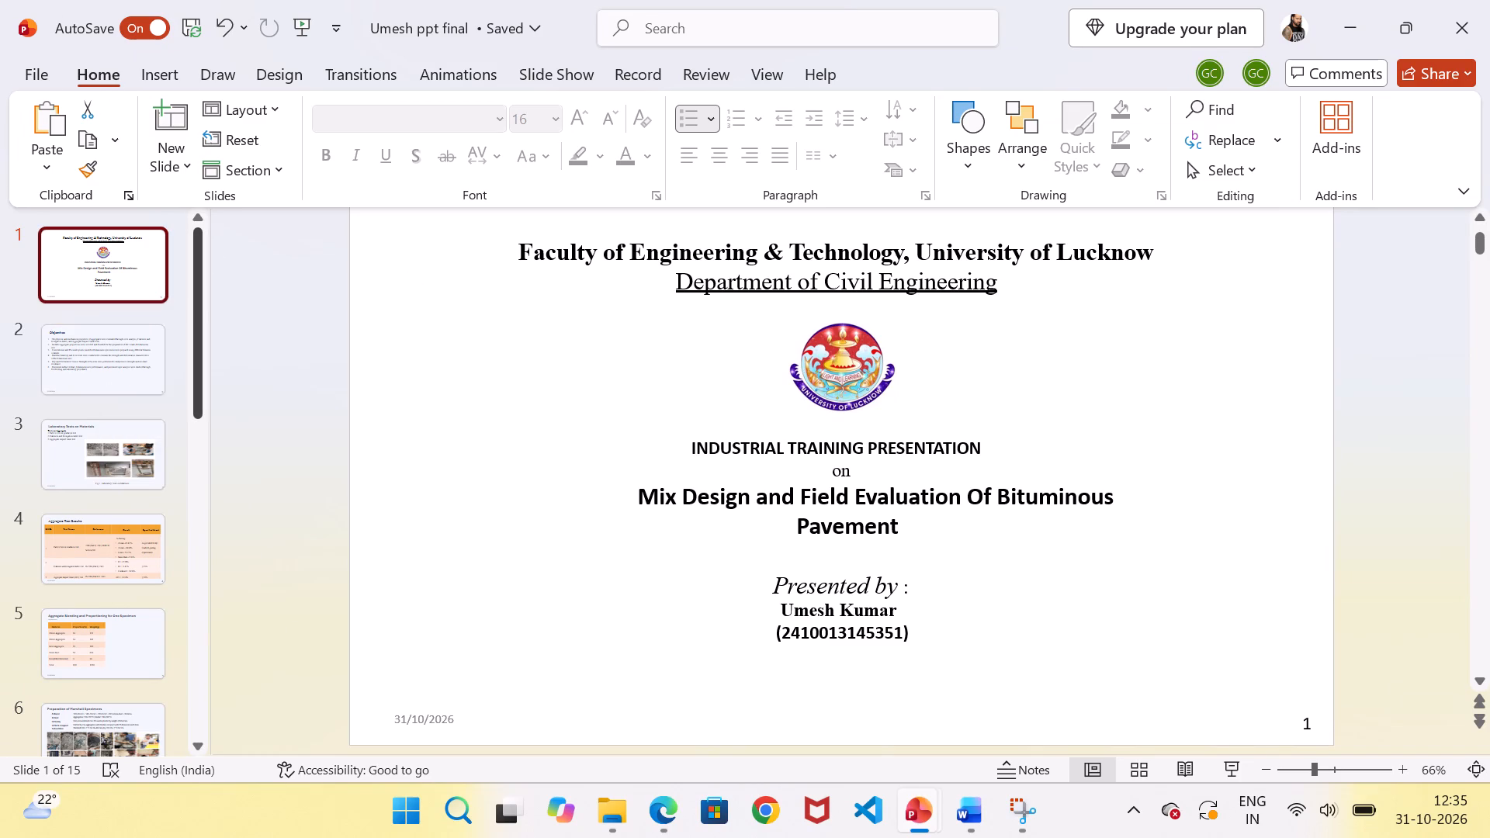
click(985, 492)
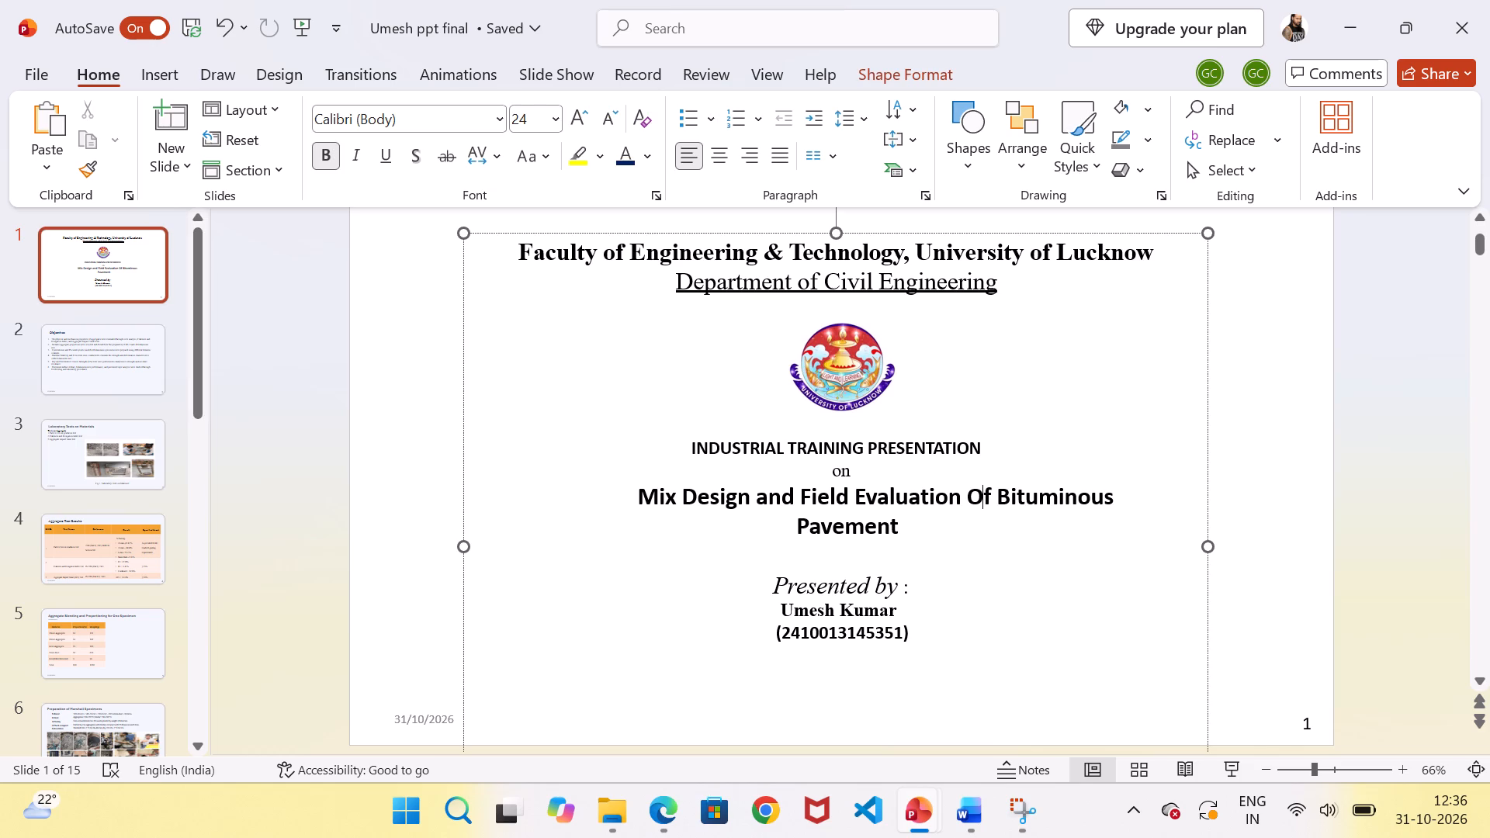
key(BackSpace)
key(o)
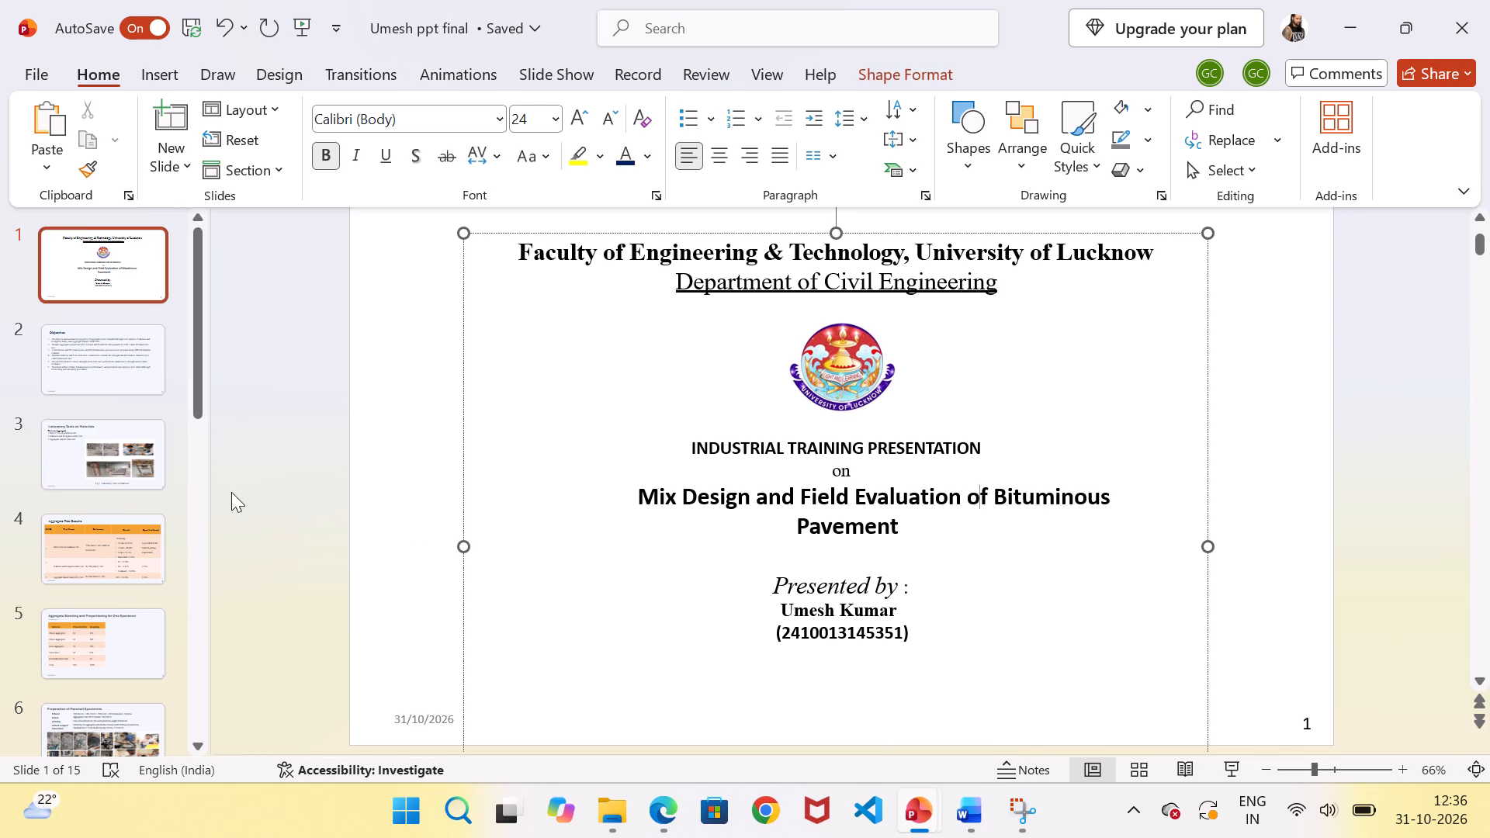
click(1036, 626)
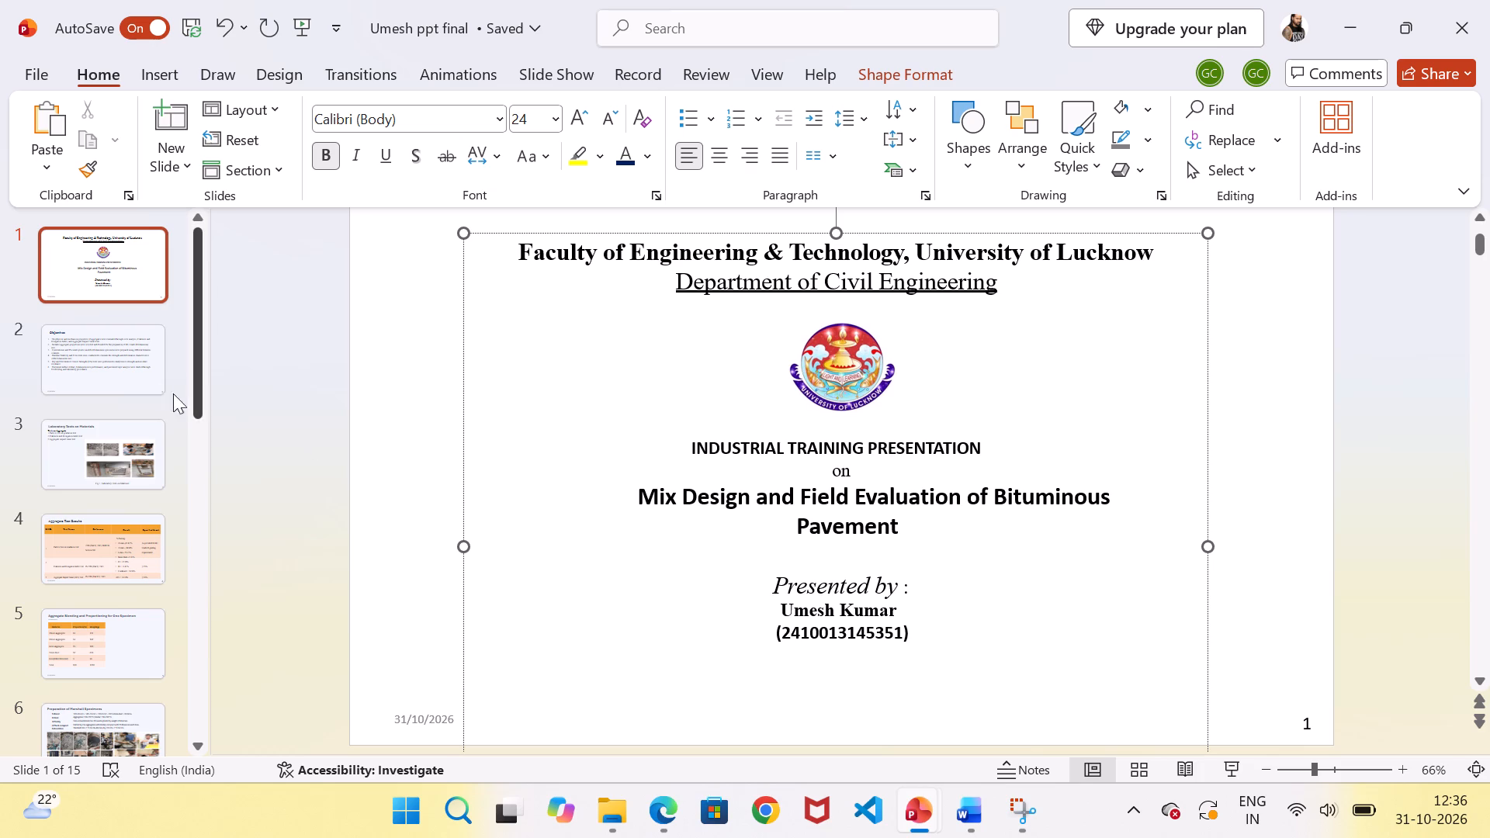
Remove the extra leading space from items 2 to 6 of the Objectives list and save the presentation.
click(101, 365)
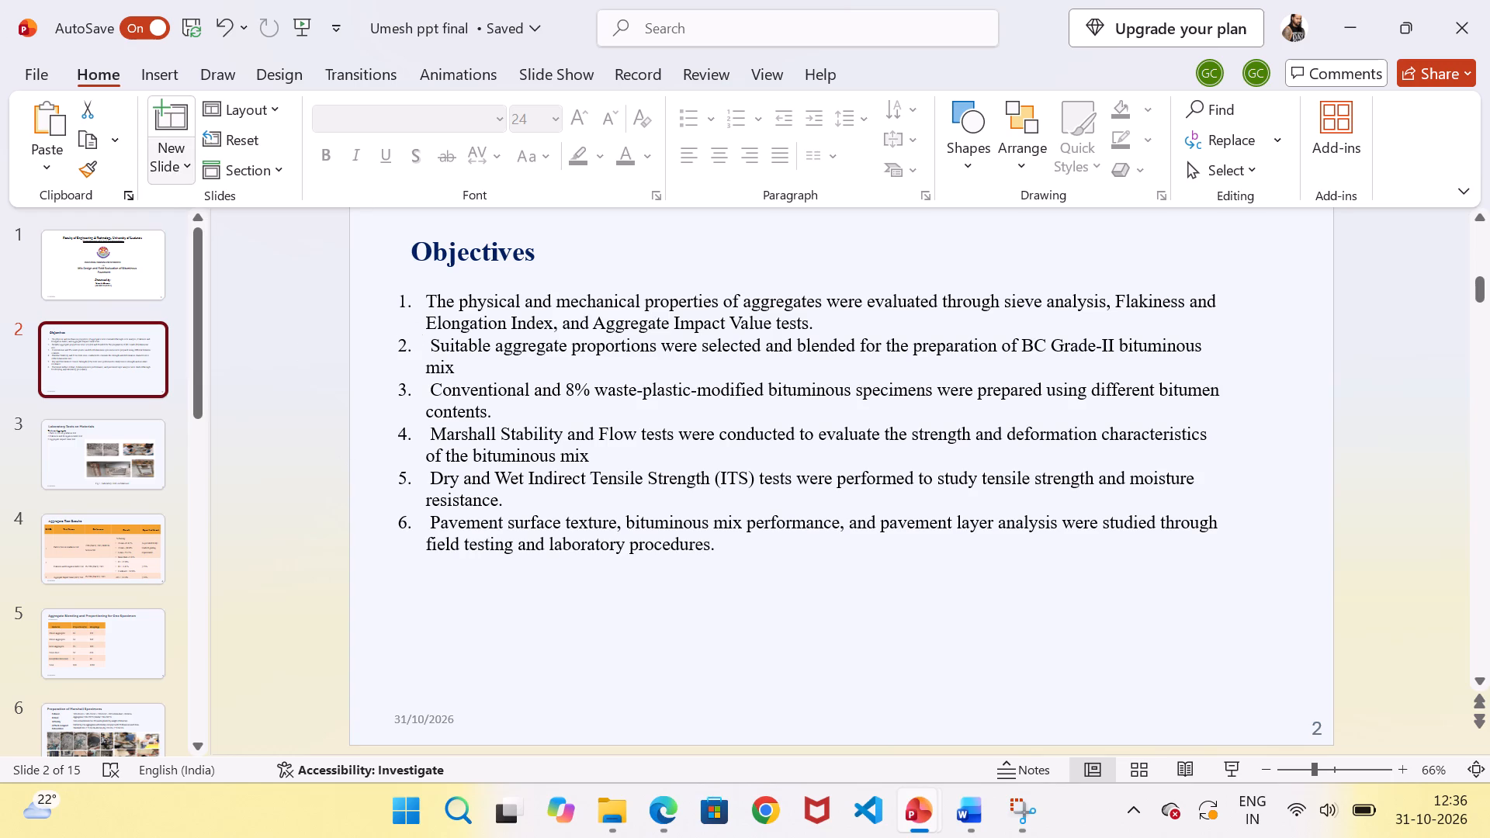
click(435, 339)
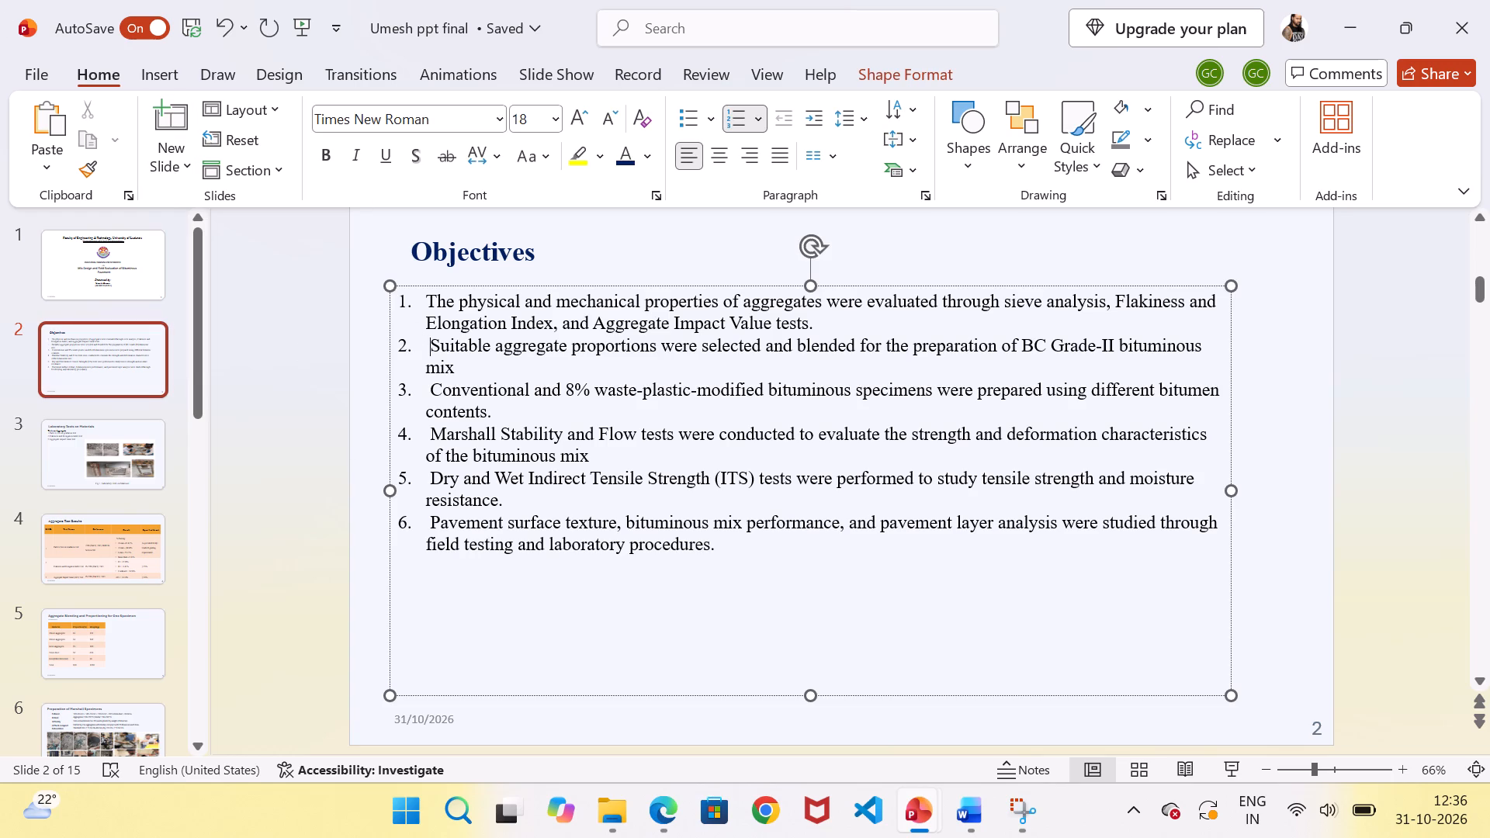
key(BackSpace)
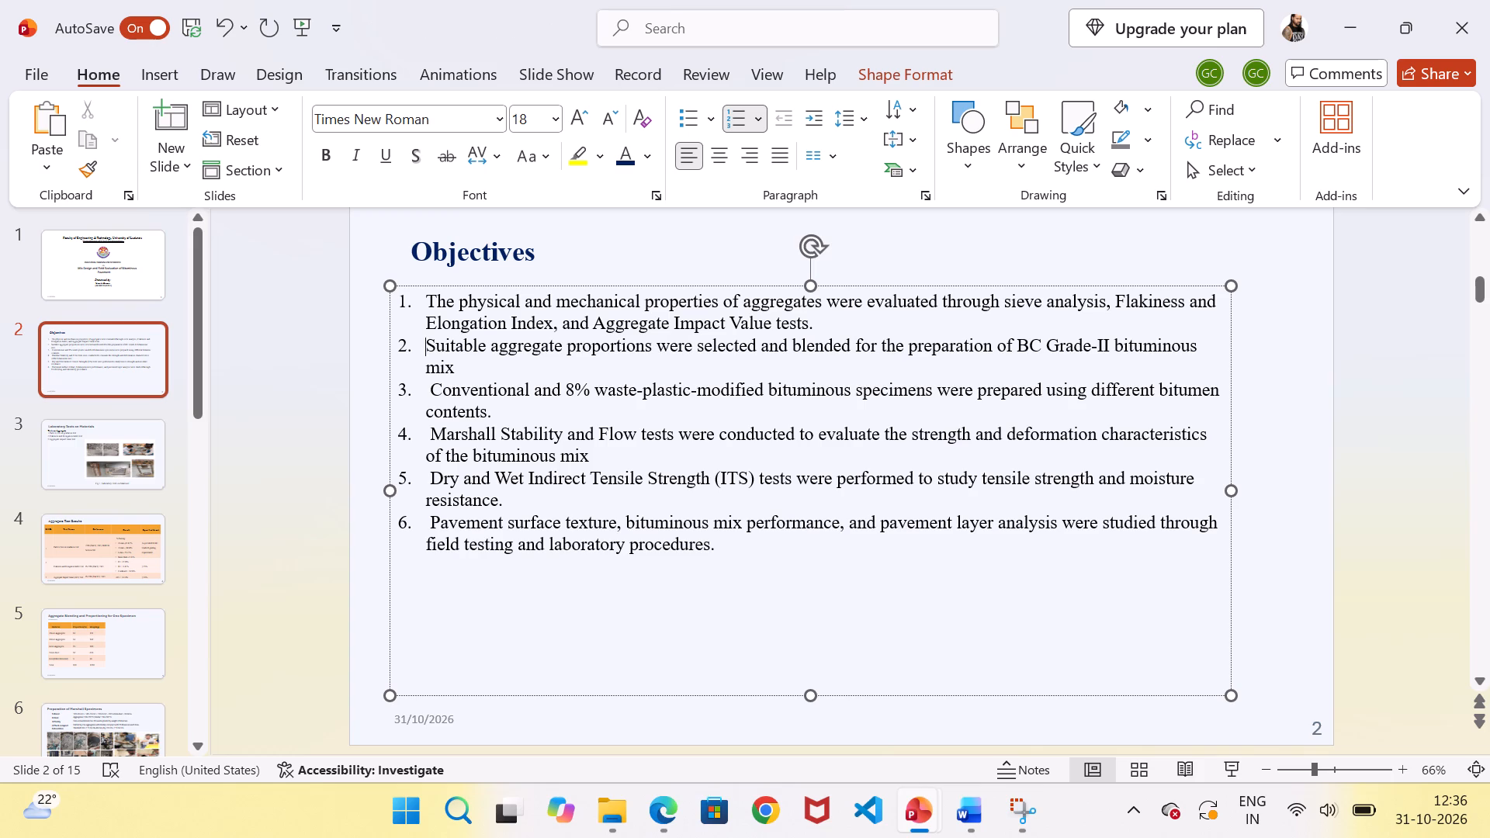
click(432, 393)
key(BackSpace)
click(434, 430)
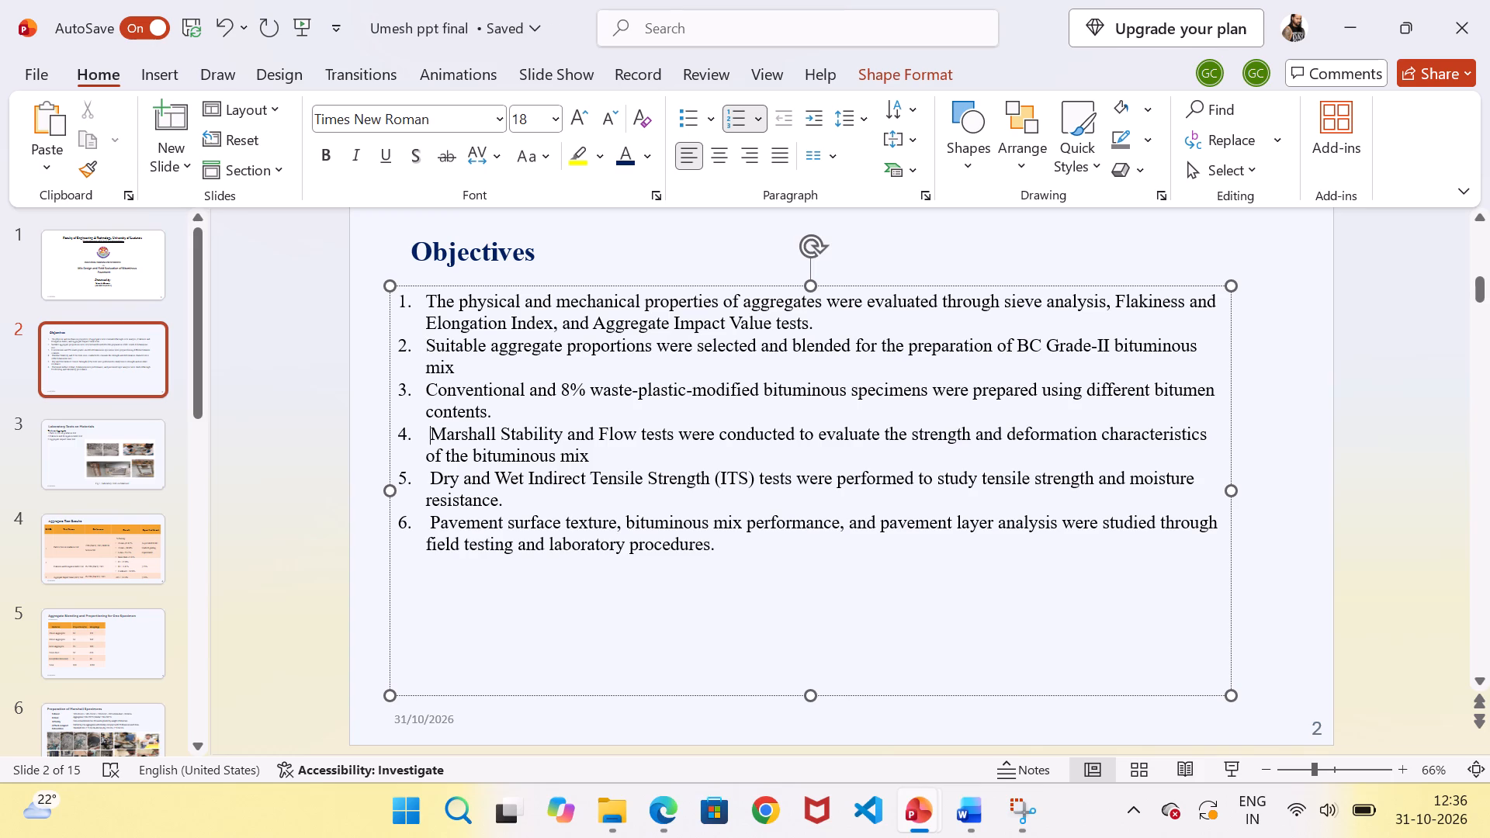
key(BackSpace)
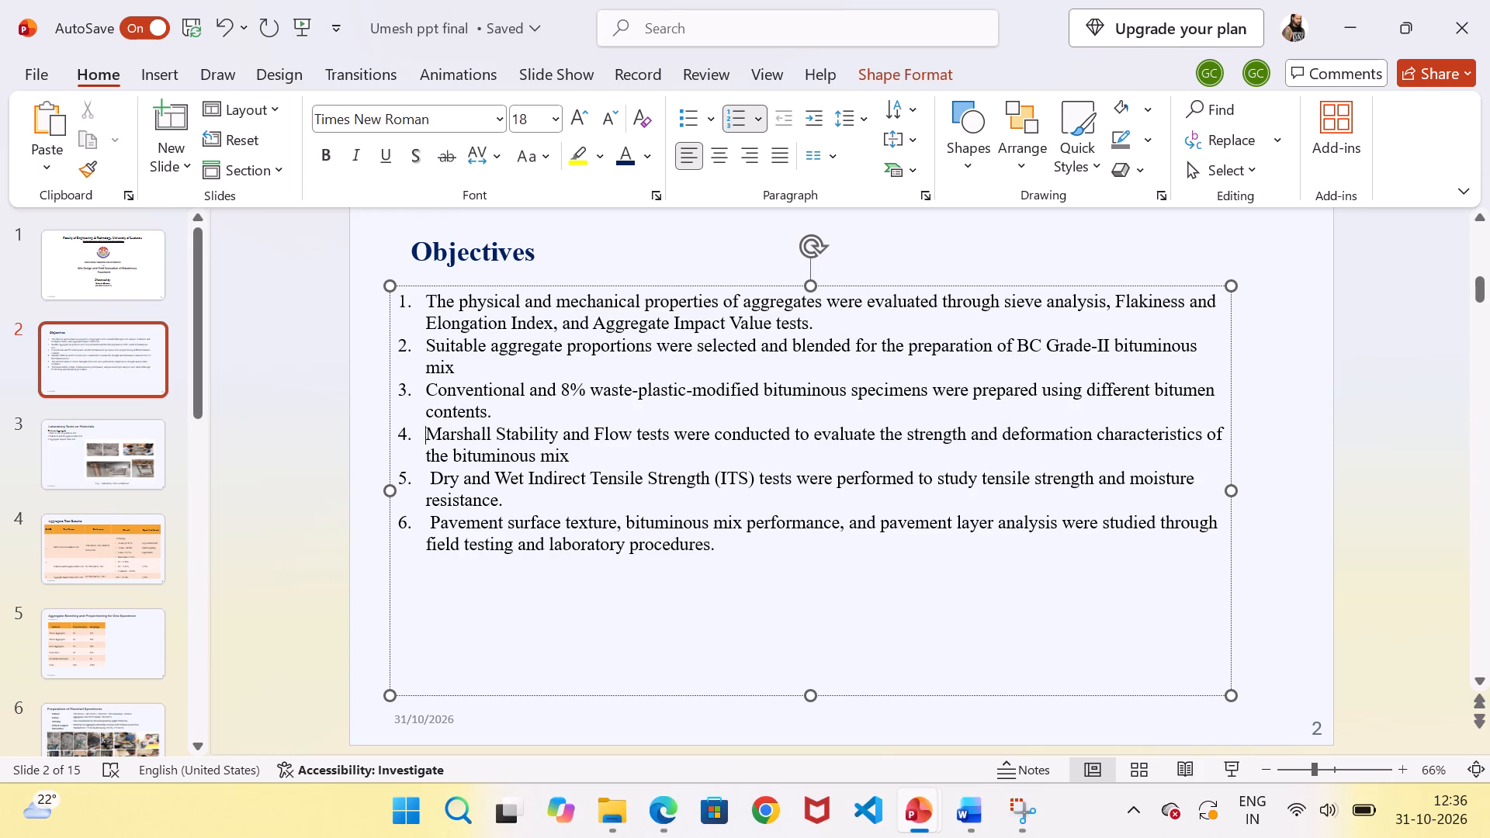
click(432, 486)
key(BackSpace)
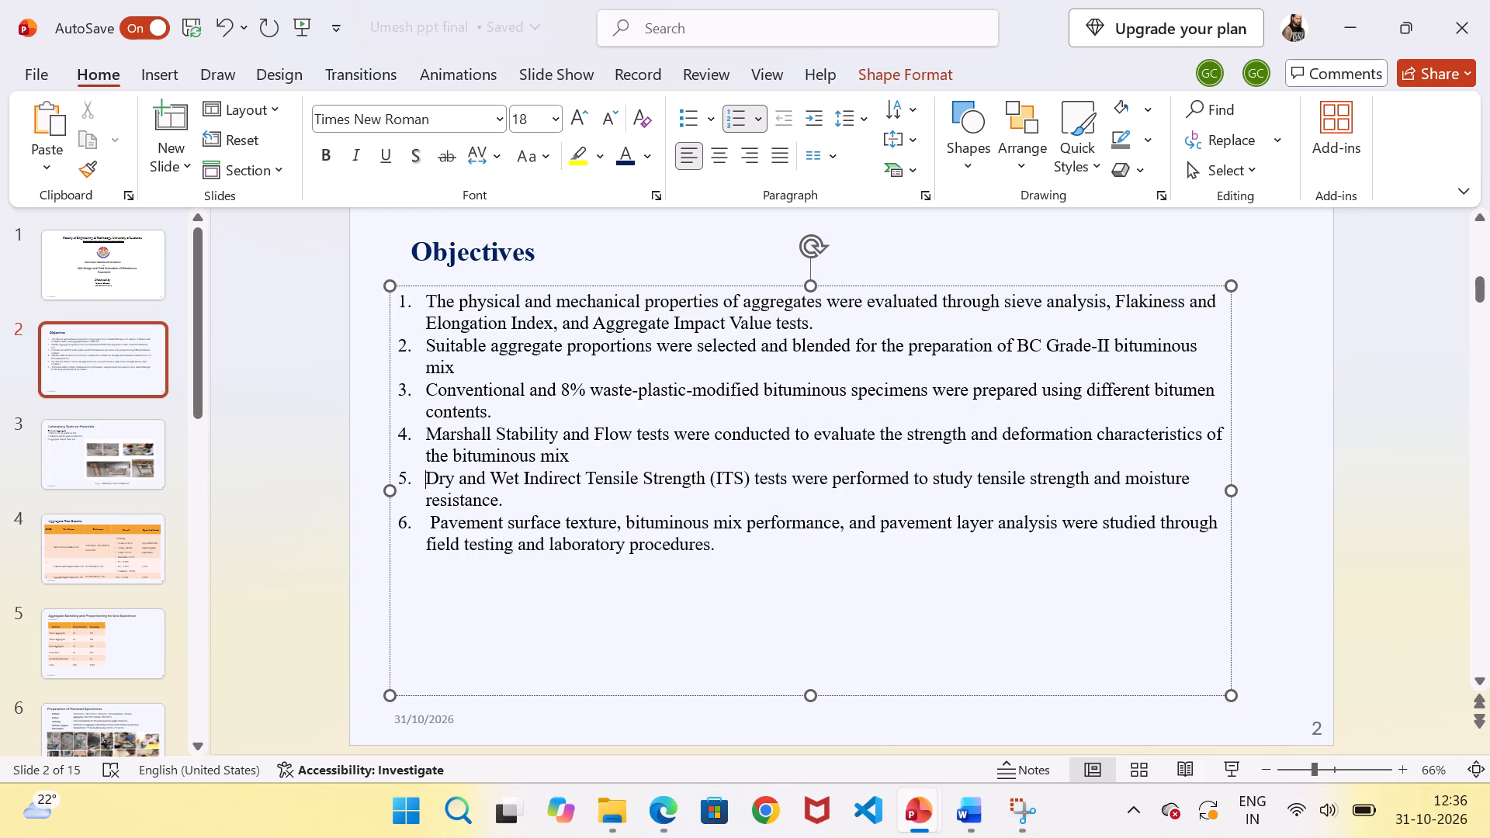
click(430, 515)
key(BackSpace)
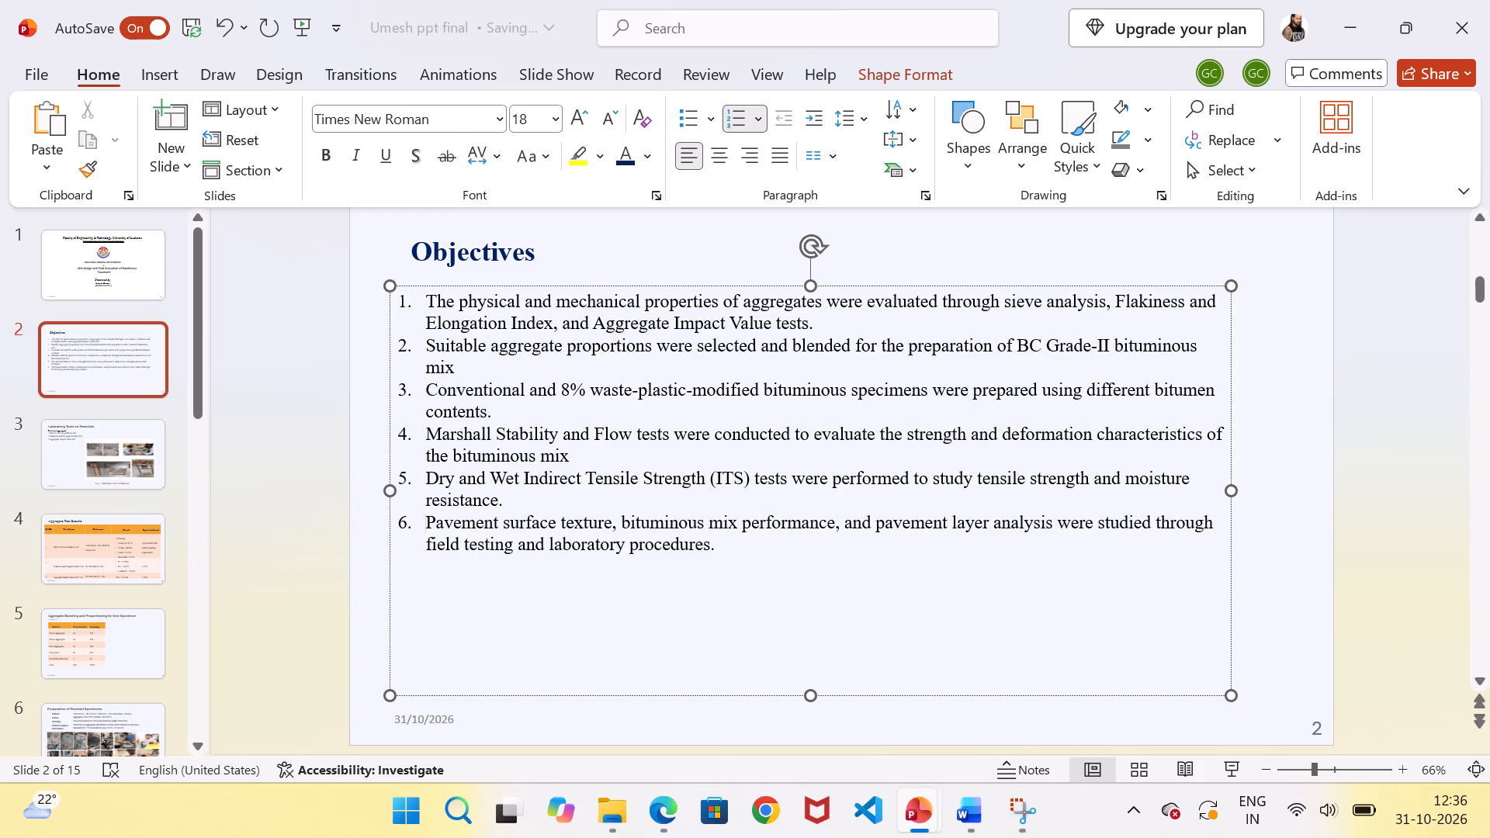
key(ctrl+s)
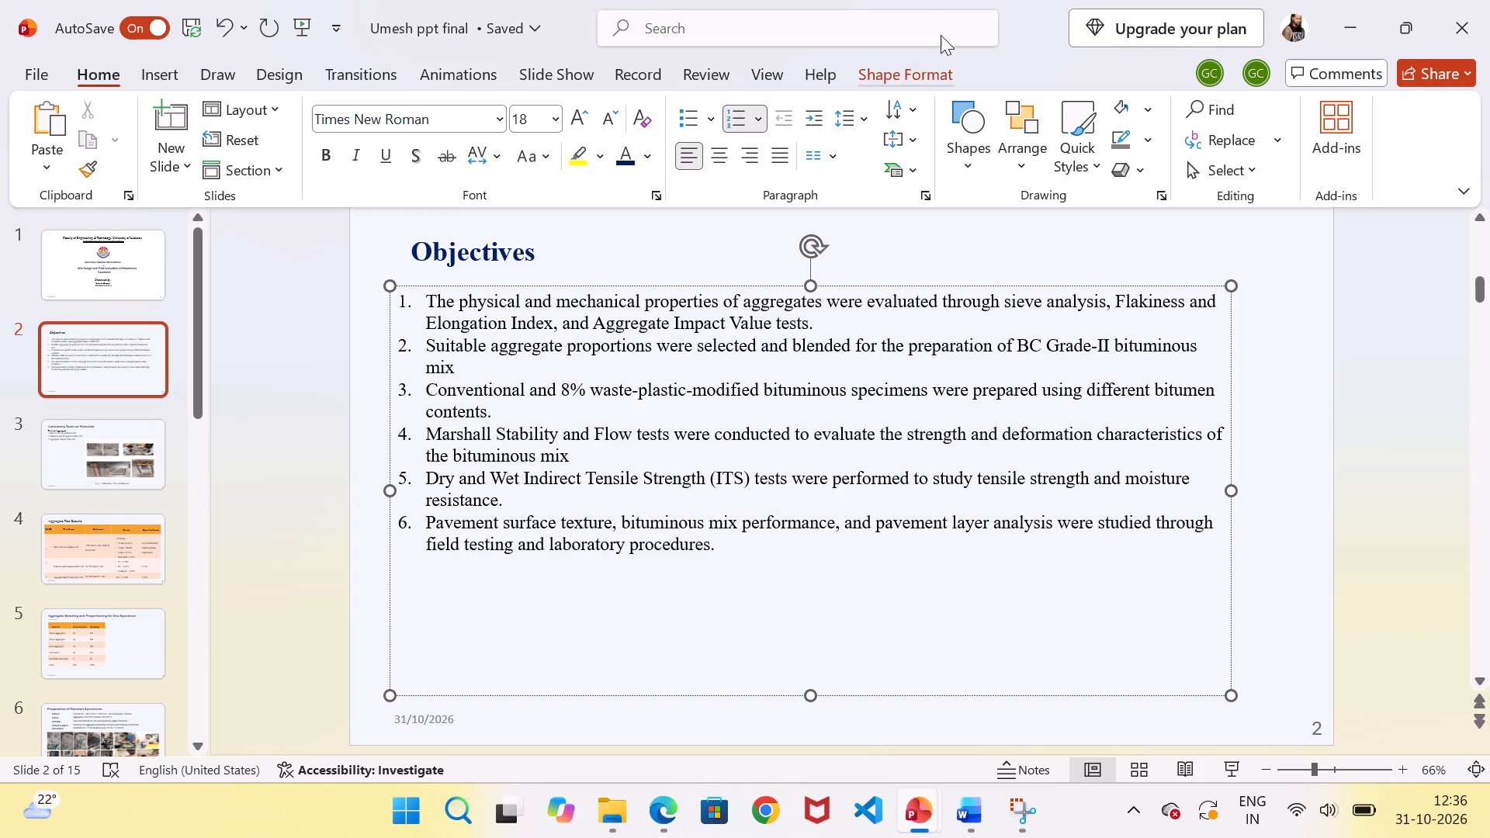
Justify the text of all six items in the Objectives list.
click(779, 161)
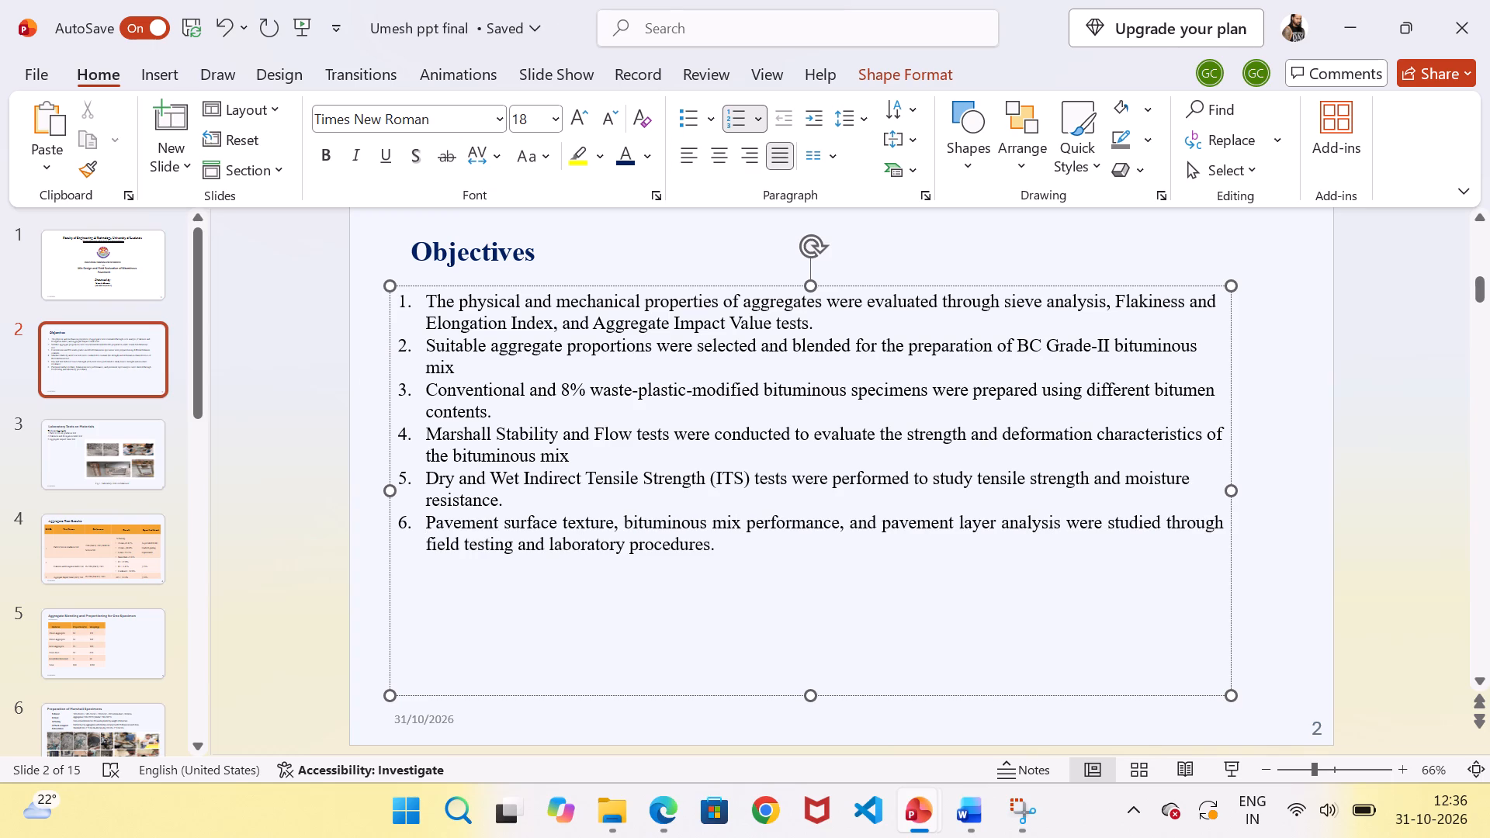
drag(428, 303, 719, 538)
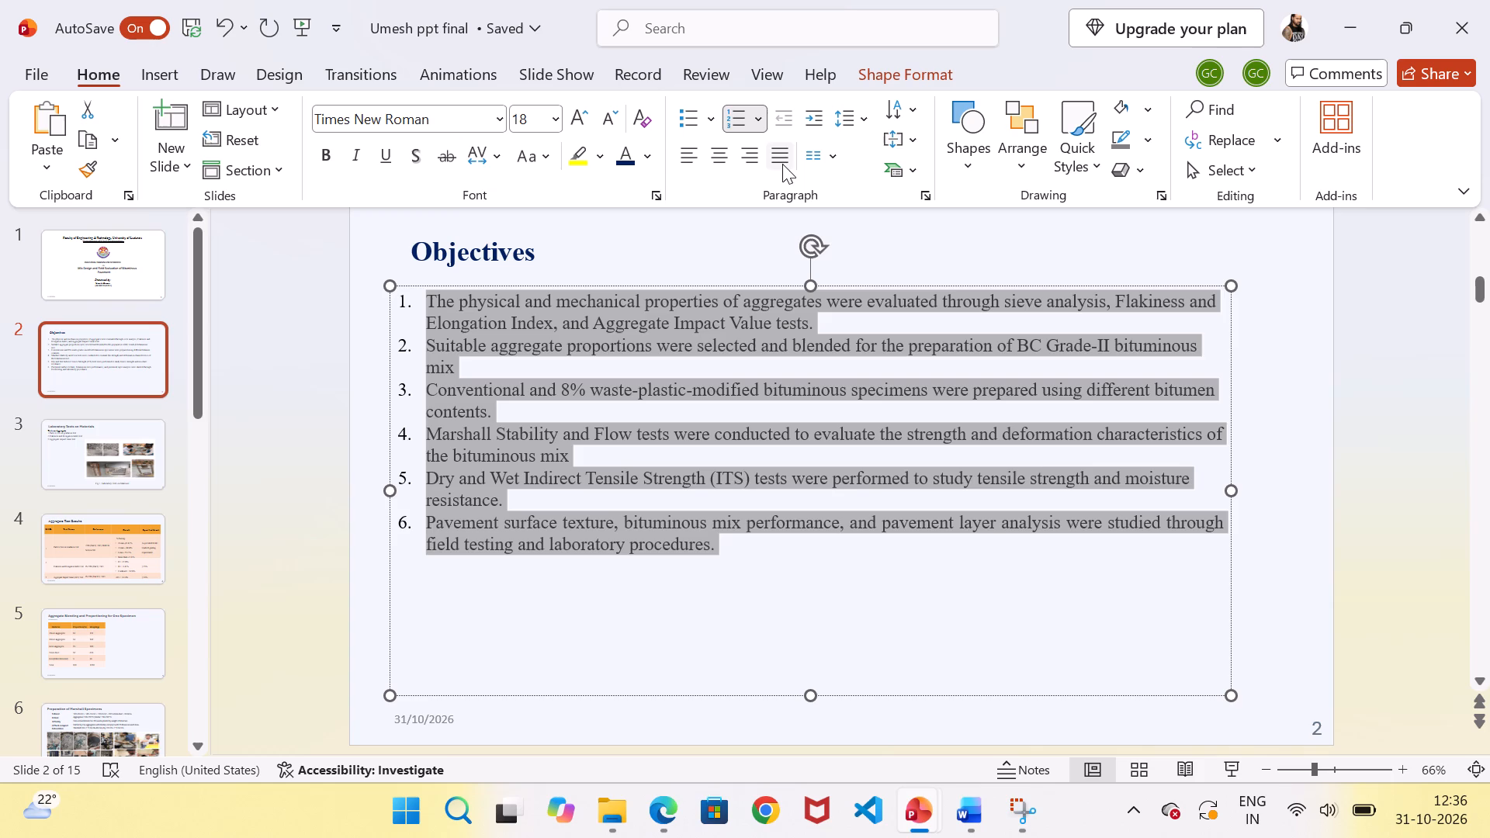
click(782, 160)
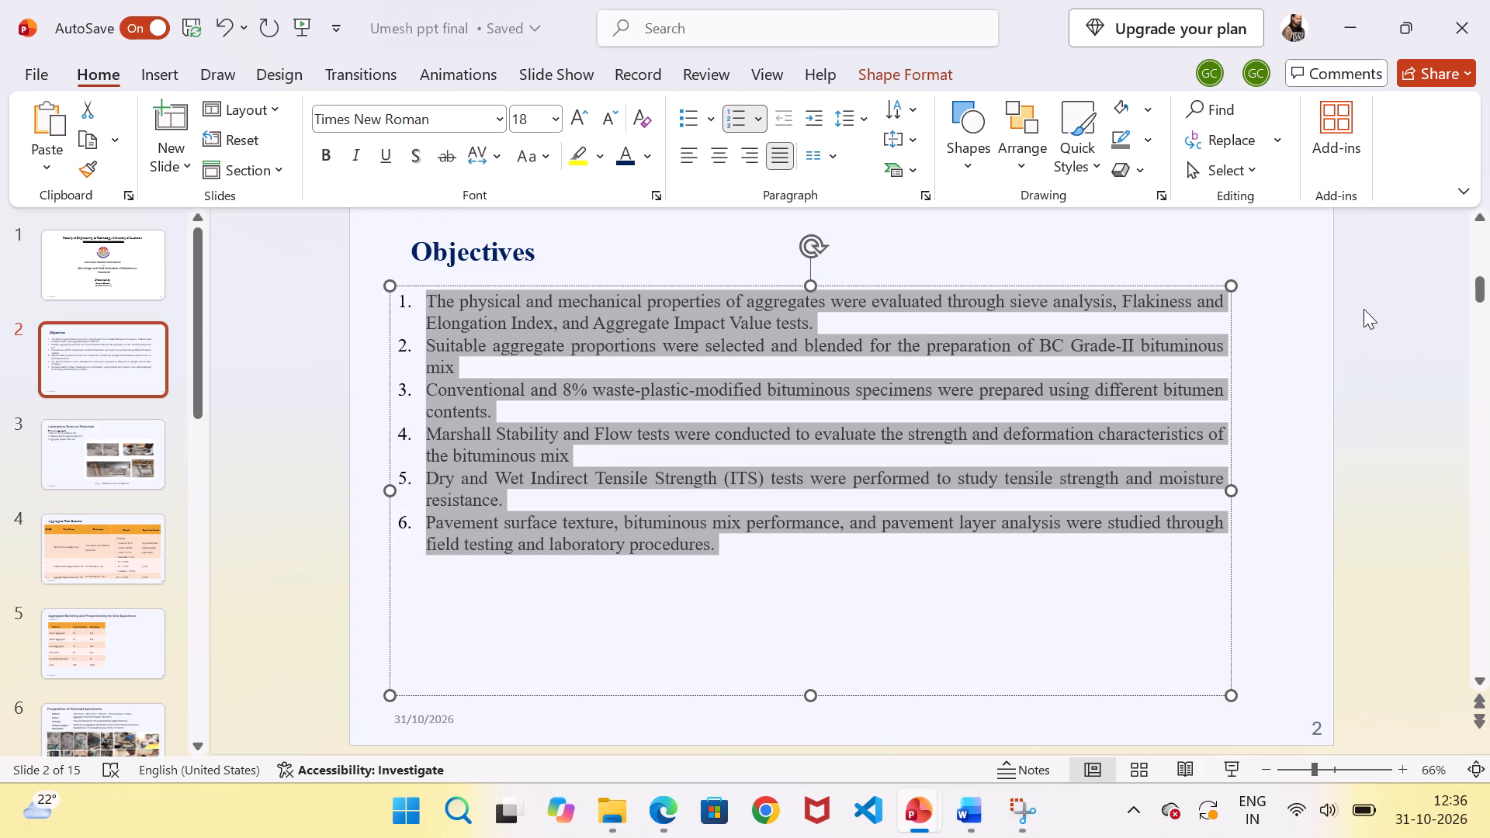
click(1439, 359)
click(1277, 417)
click(865, 669)
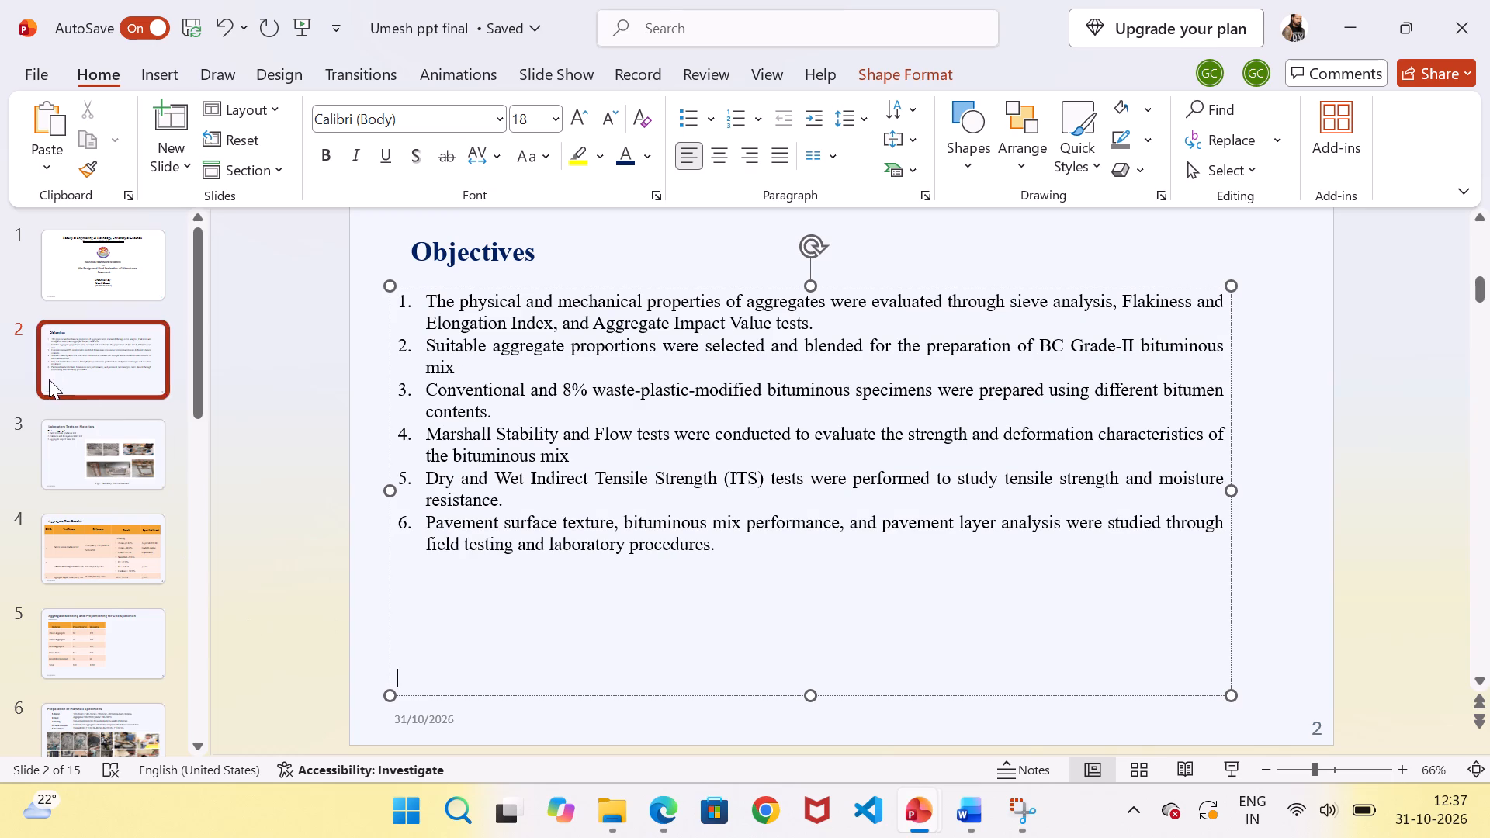
On the Aggregate Test Results slide, change the first table header from S.NO. to S.No.
click(157, 441)
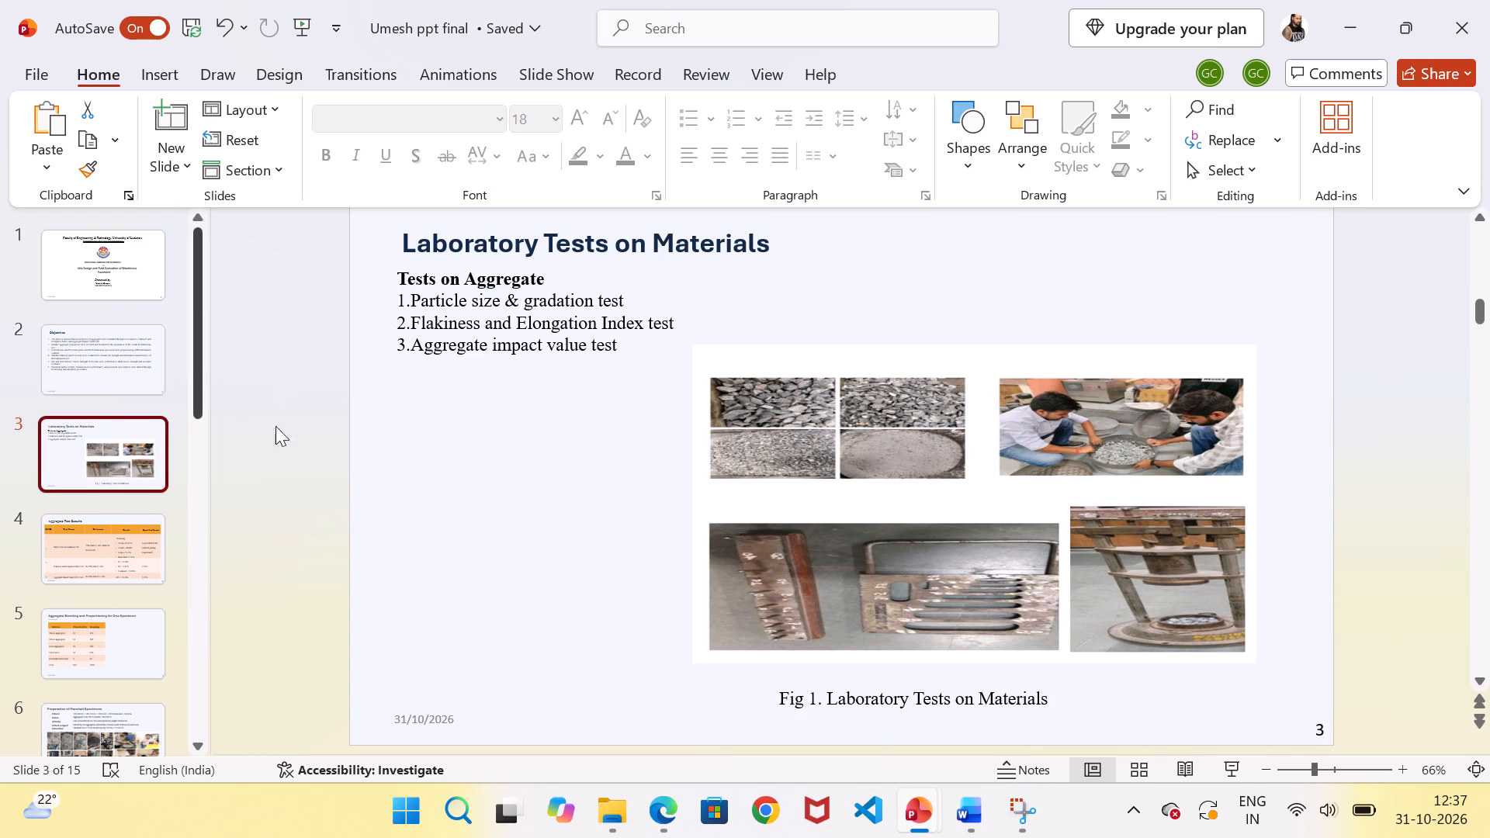
click(159, 528)
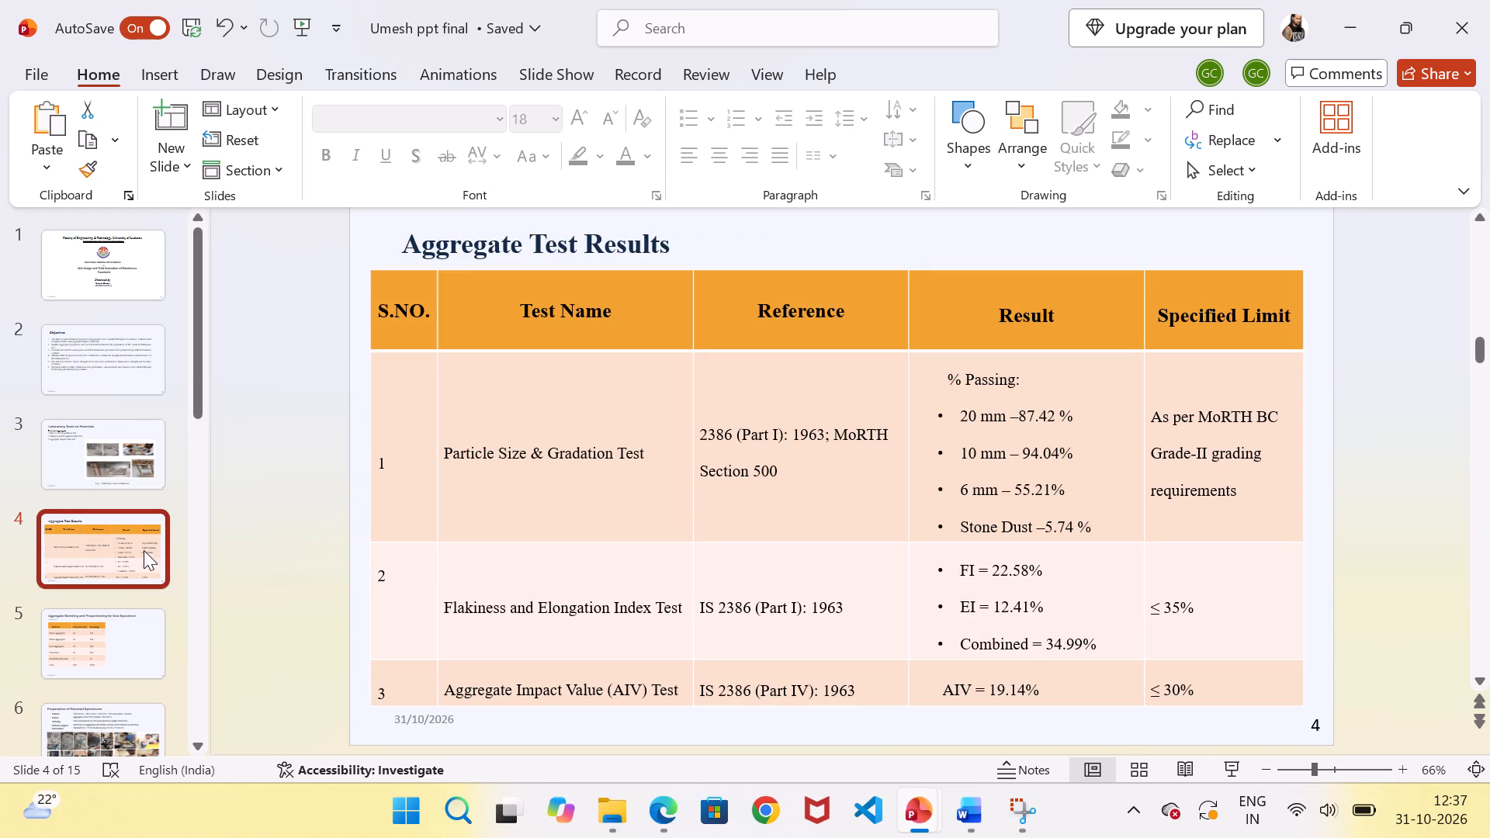
scroll(133, 366, right, 1)
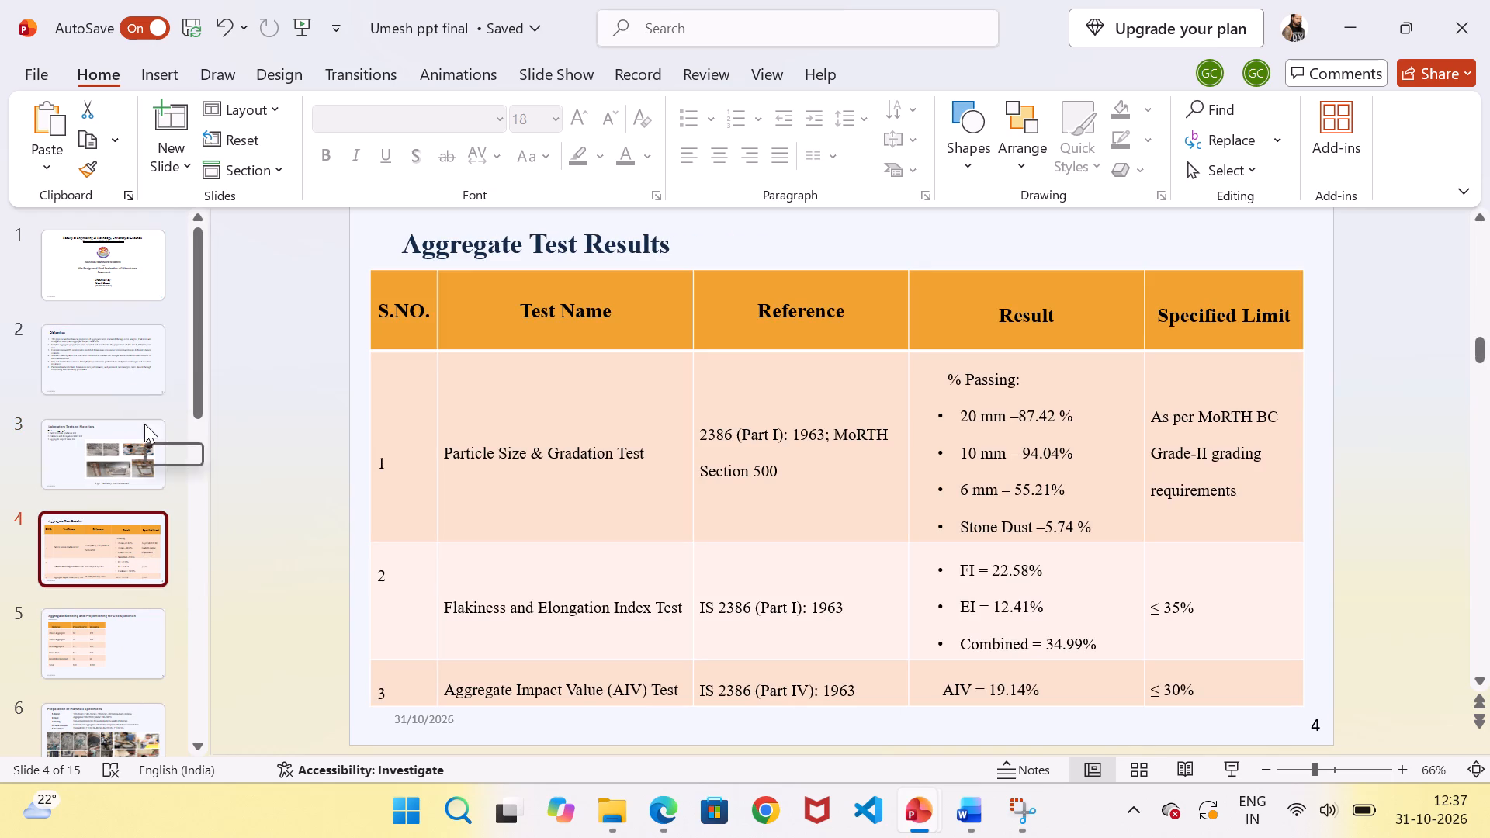
click(422, 310)
key(BackSpace)
key(o)
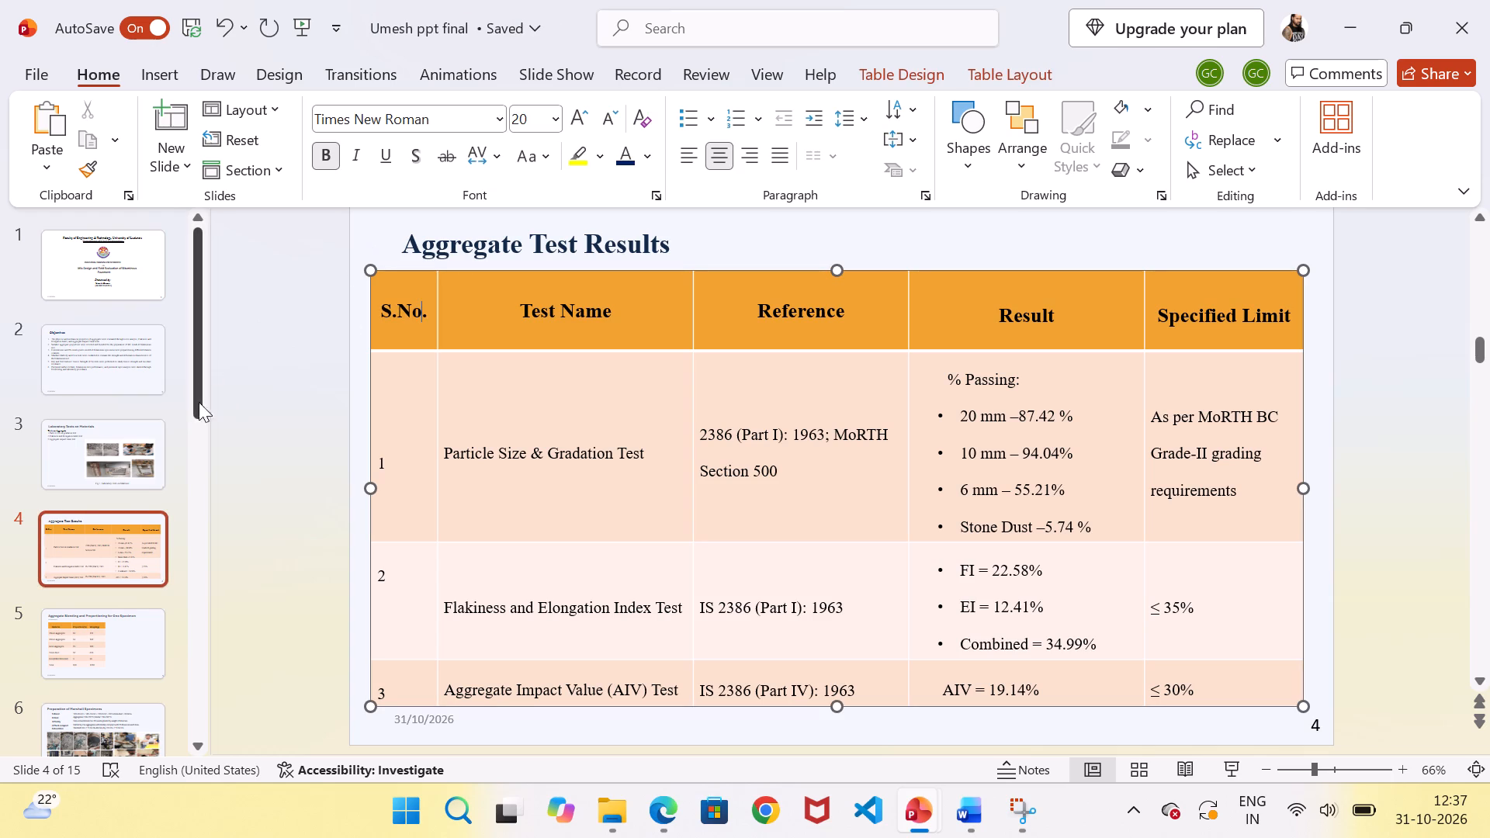
Examine the Aggregate Blending and Proportioning for One Specimen slide against the Preparation of Marshall Specimens slide.
scroll(133, 528, down, 1)
click(133, 528)
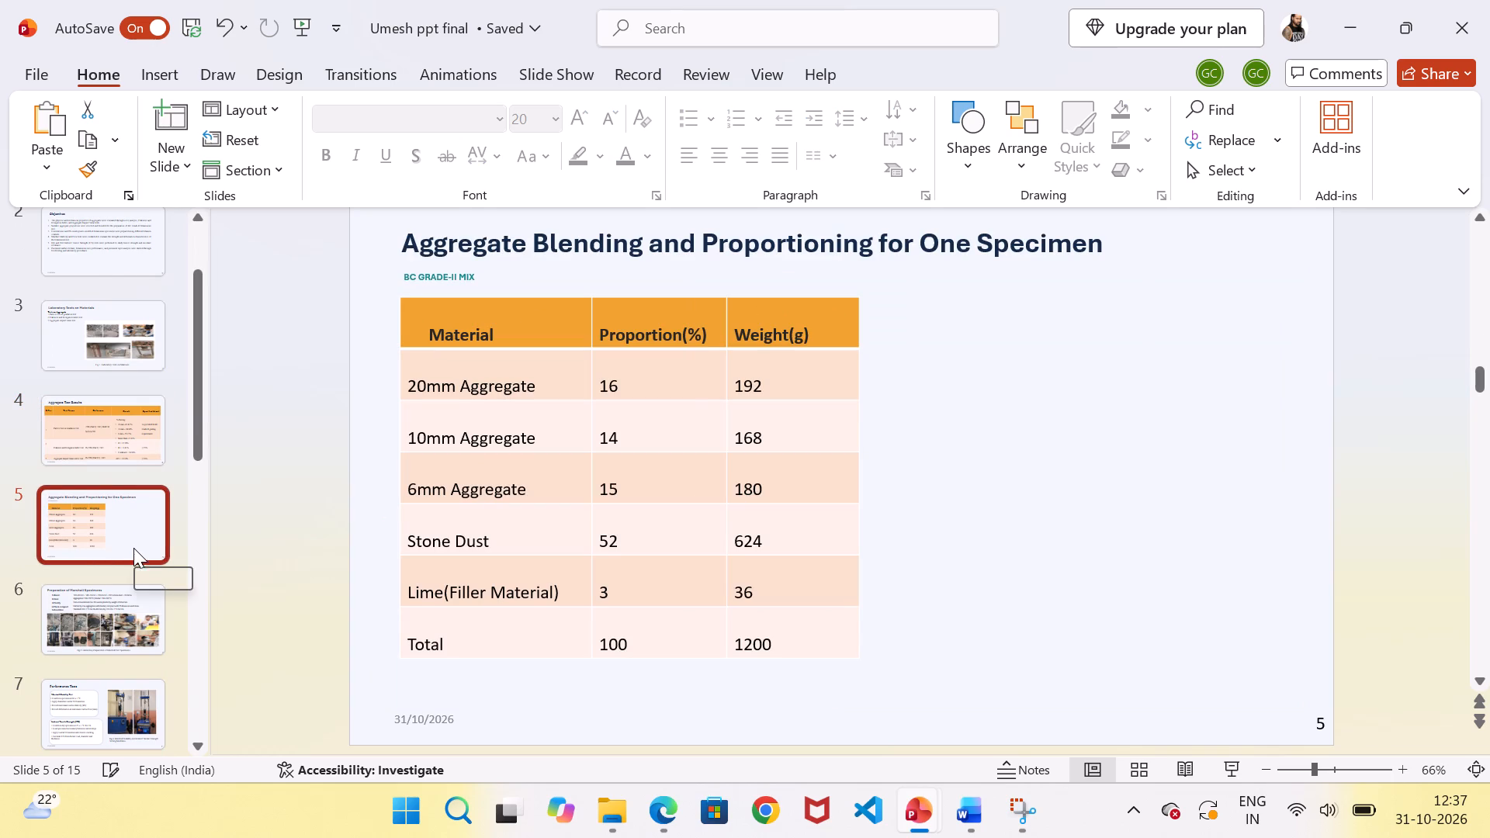
click(129, 605)
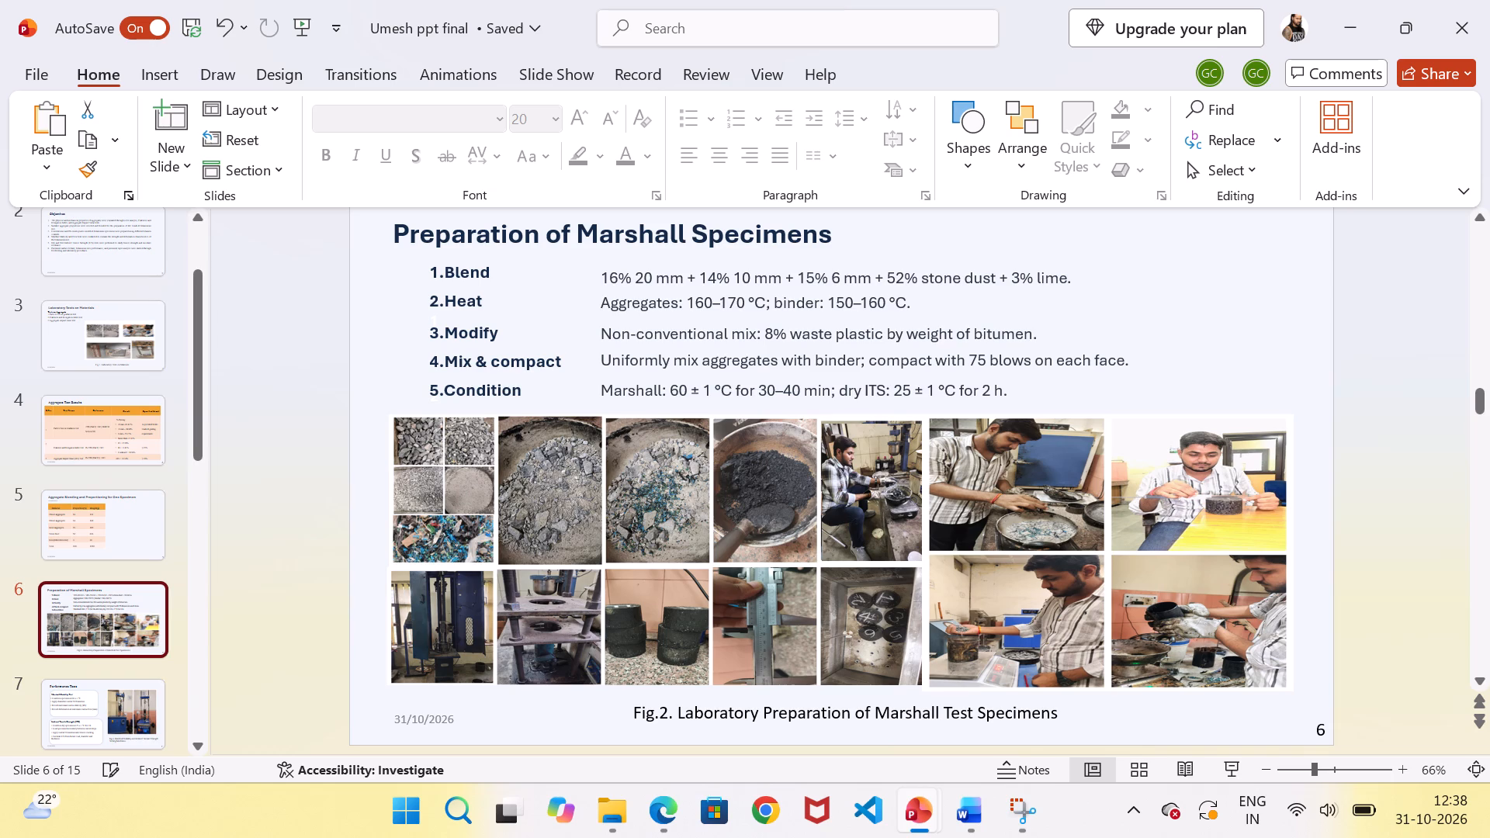
scroll(776, 347, down, 1)
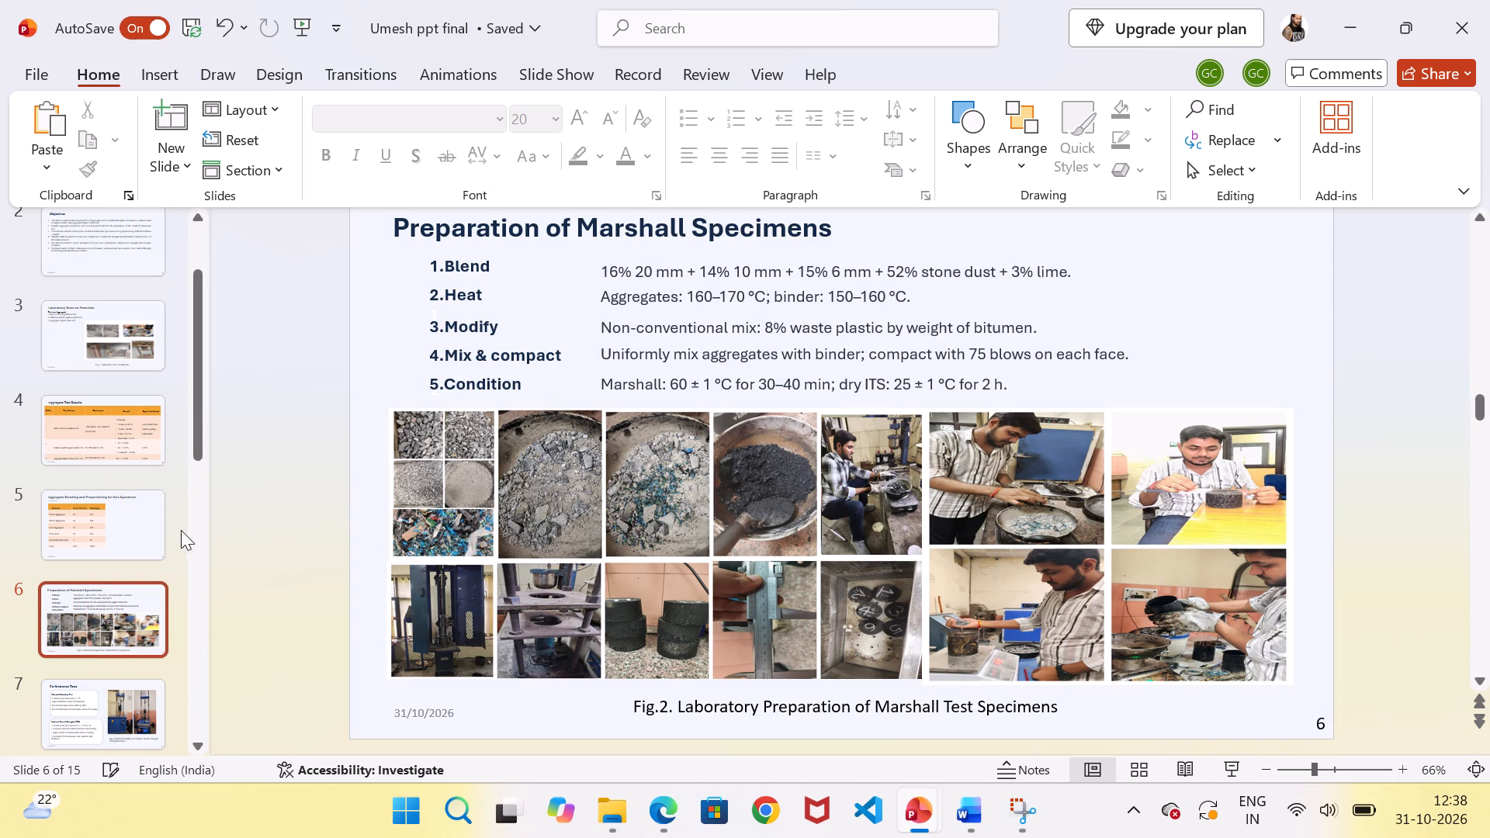
scroll(144, 561, down, 3)
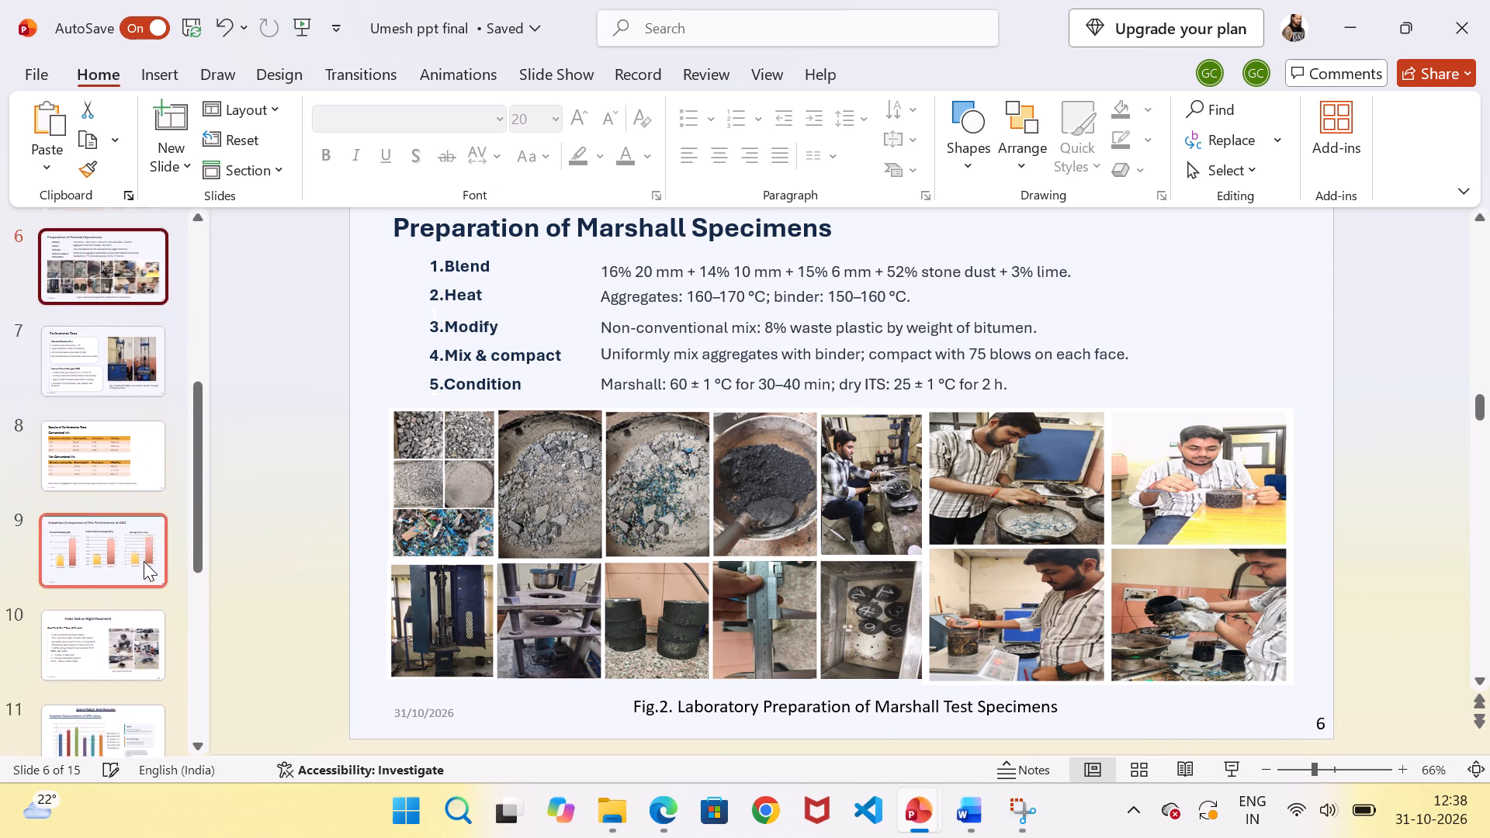
scroll(144, 561, down, 2)
scroll(99, 285, up, 1)
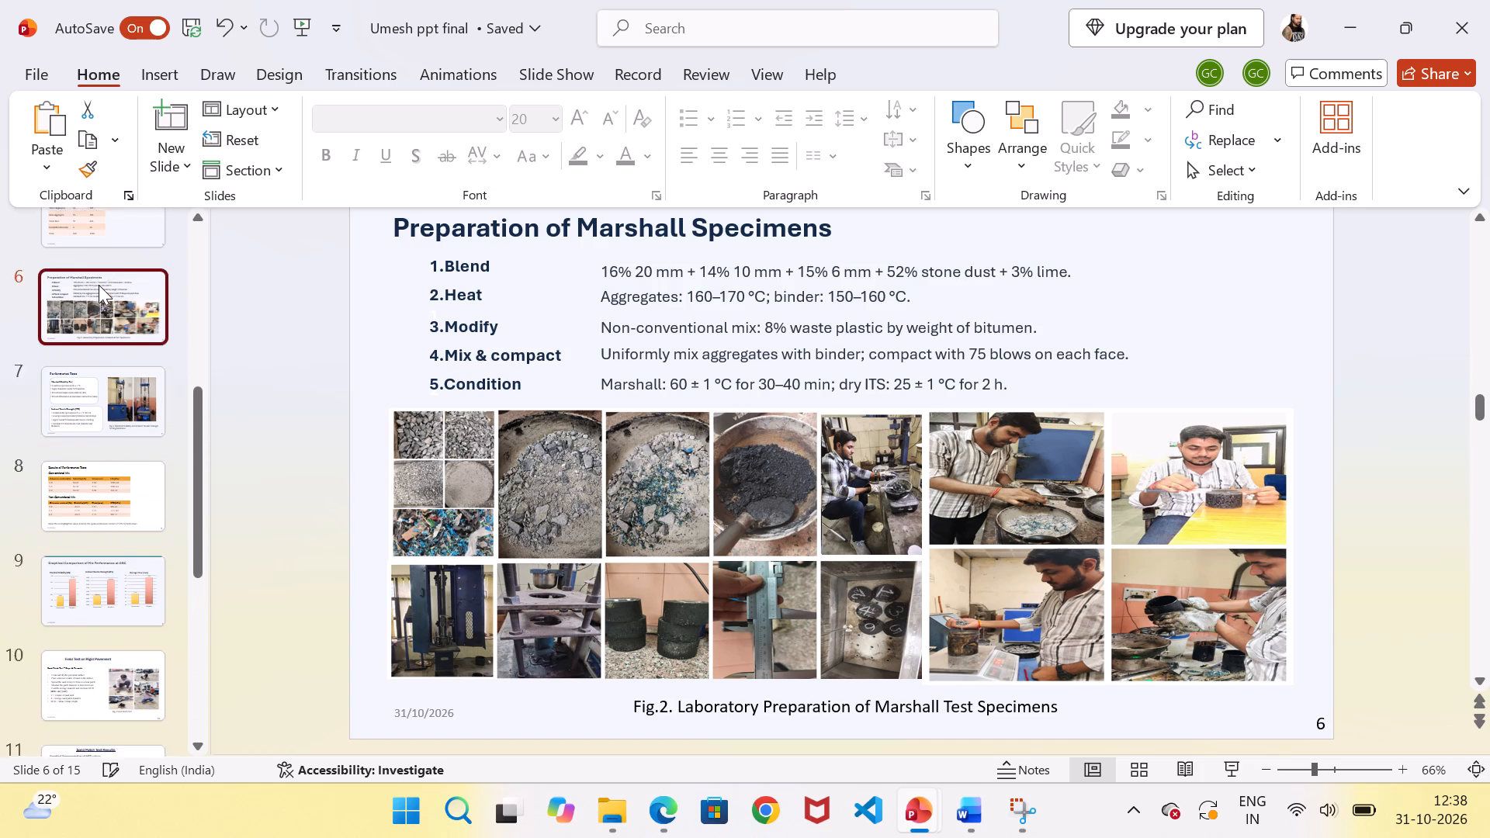
scroll(99, 285, up, 1)
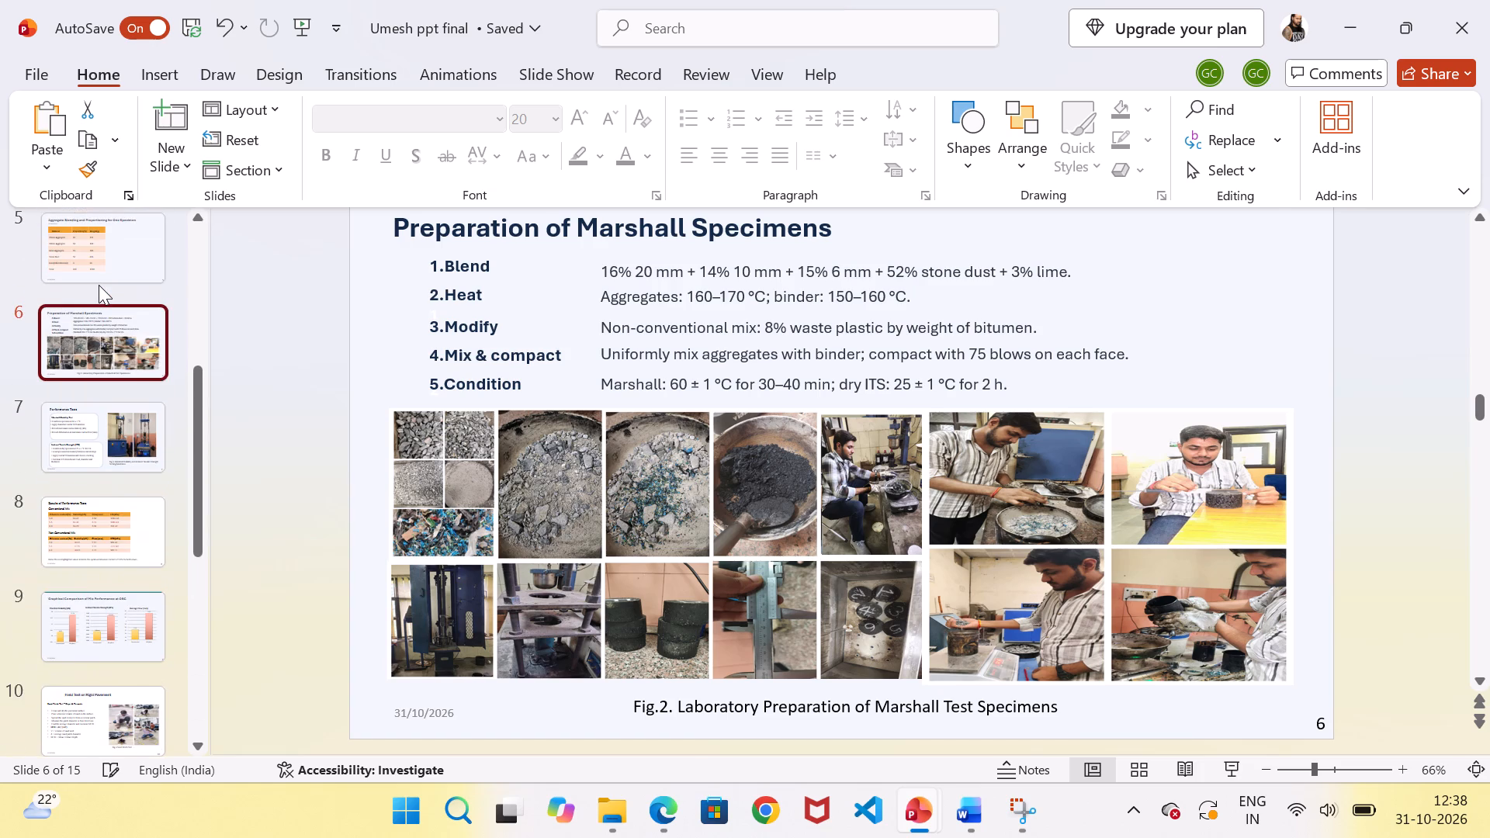
click(99, 285)
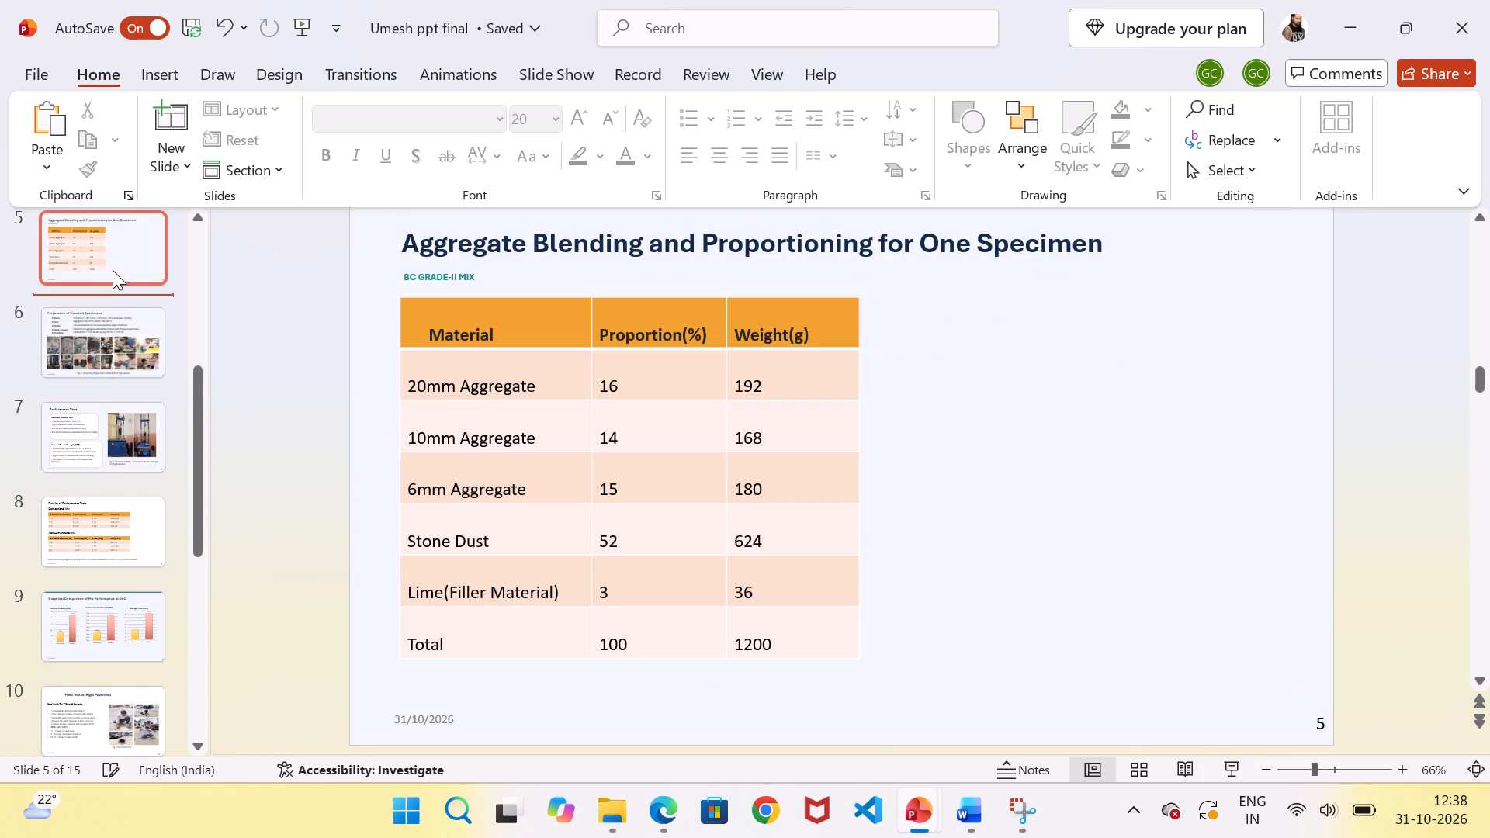
scroll(113, 271, up, 1)
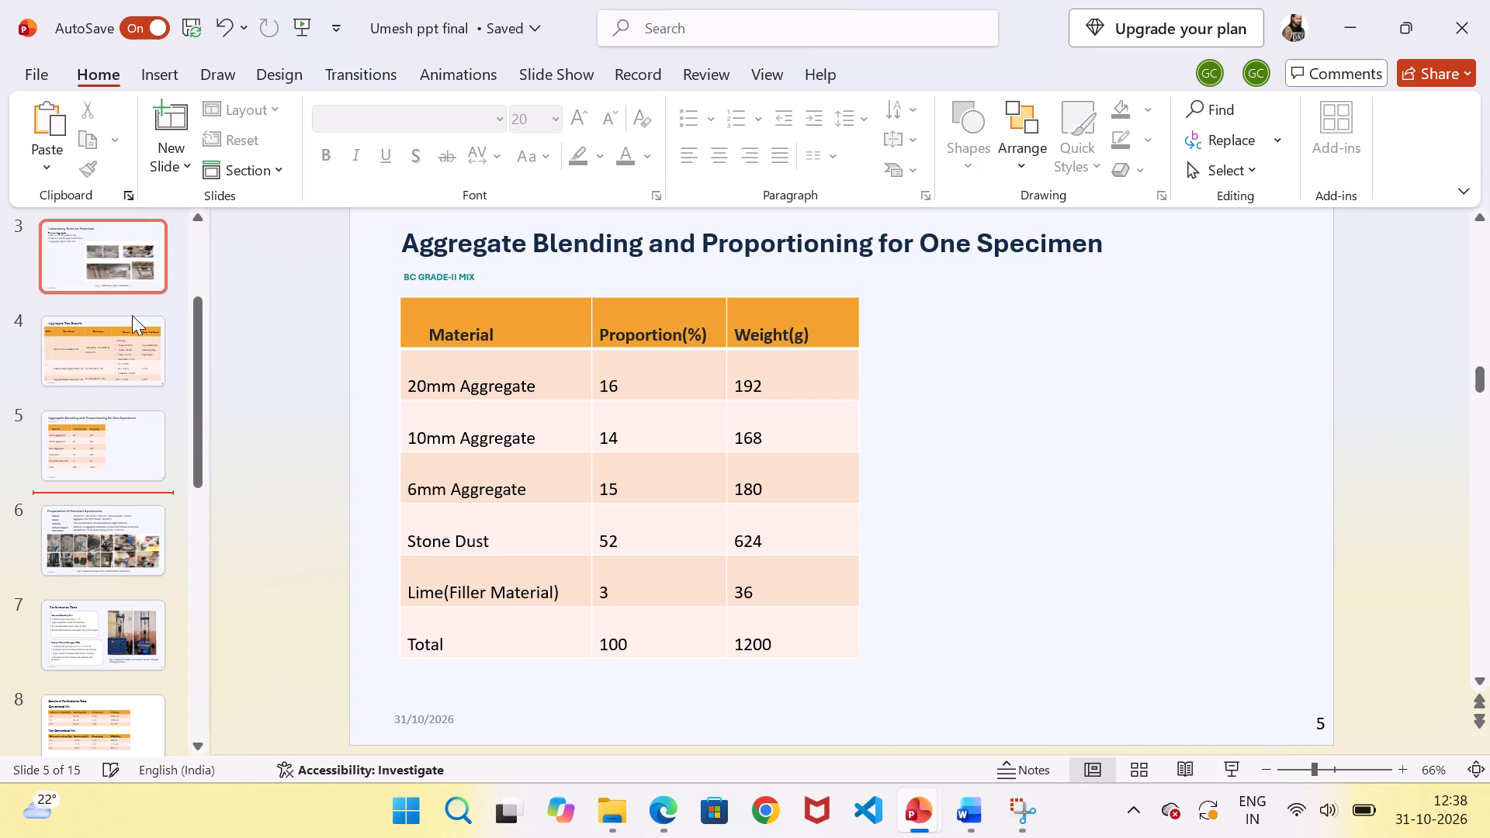
click(144, 506)
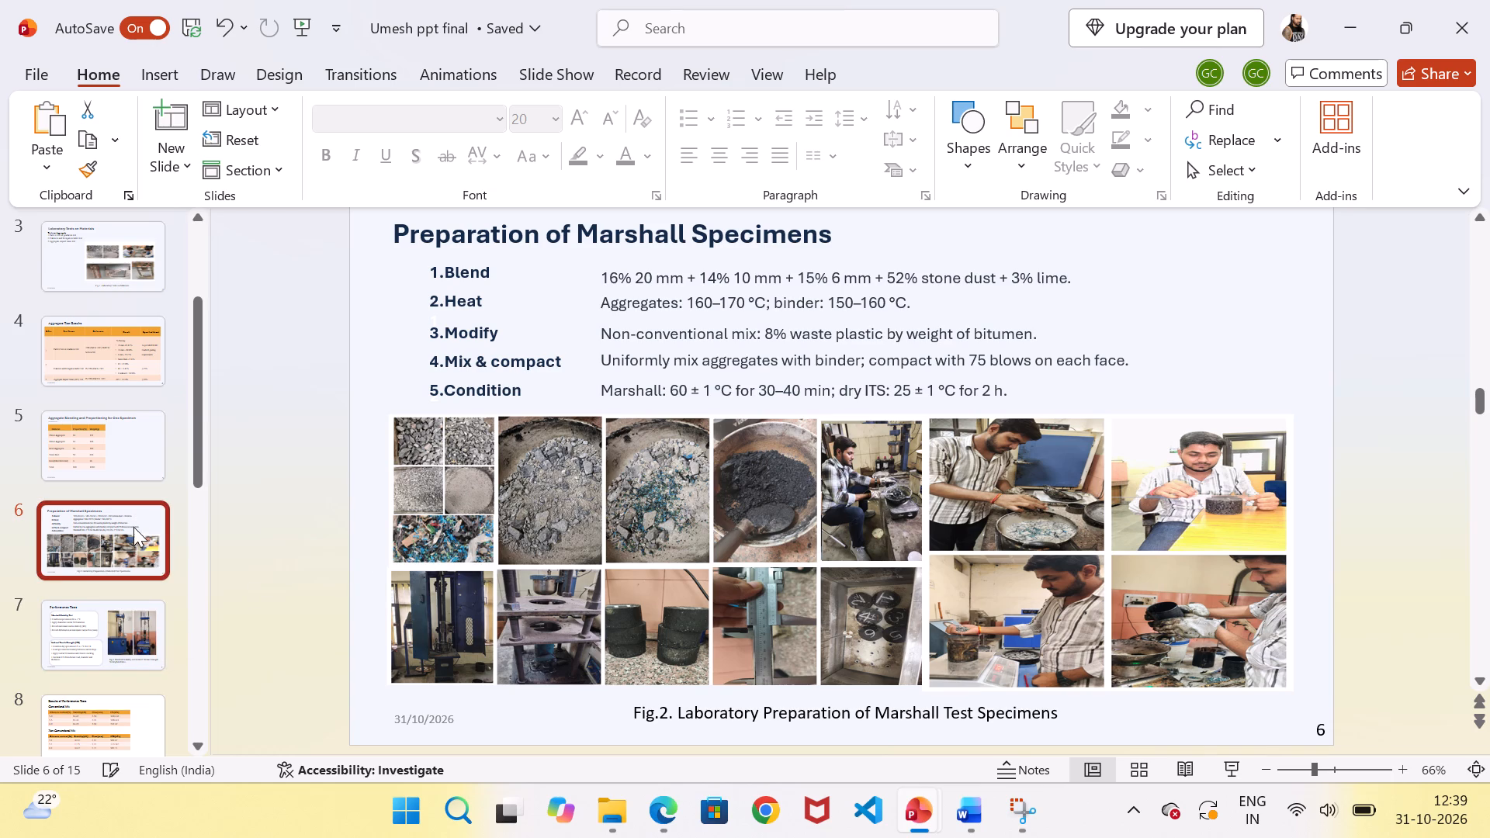
Look through the slides from Results of Performance Tests to Main Findings and Conclusions, returning to Sand Patch Test Results.
scroll(133, 527, down, 1)
scroll(165, 205, down, 1)
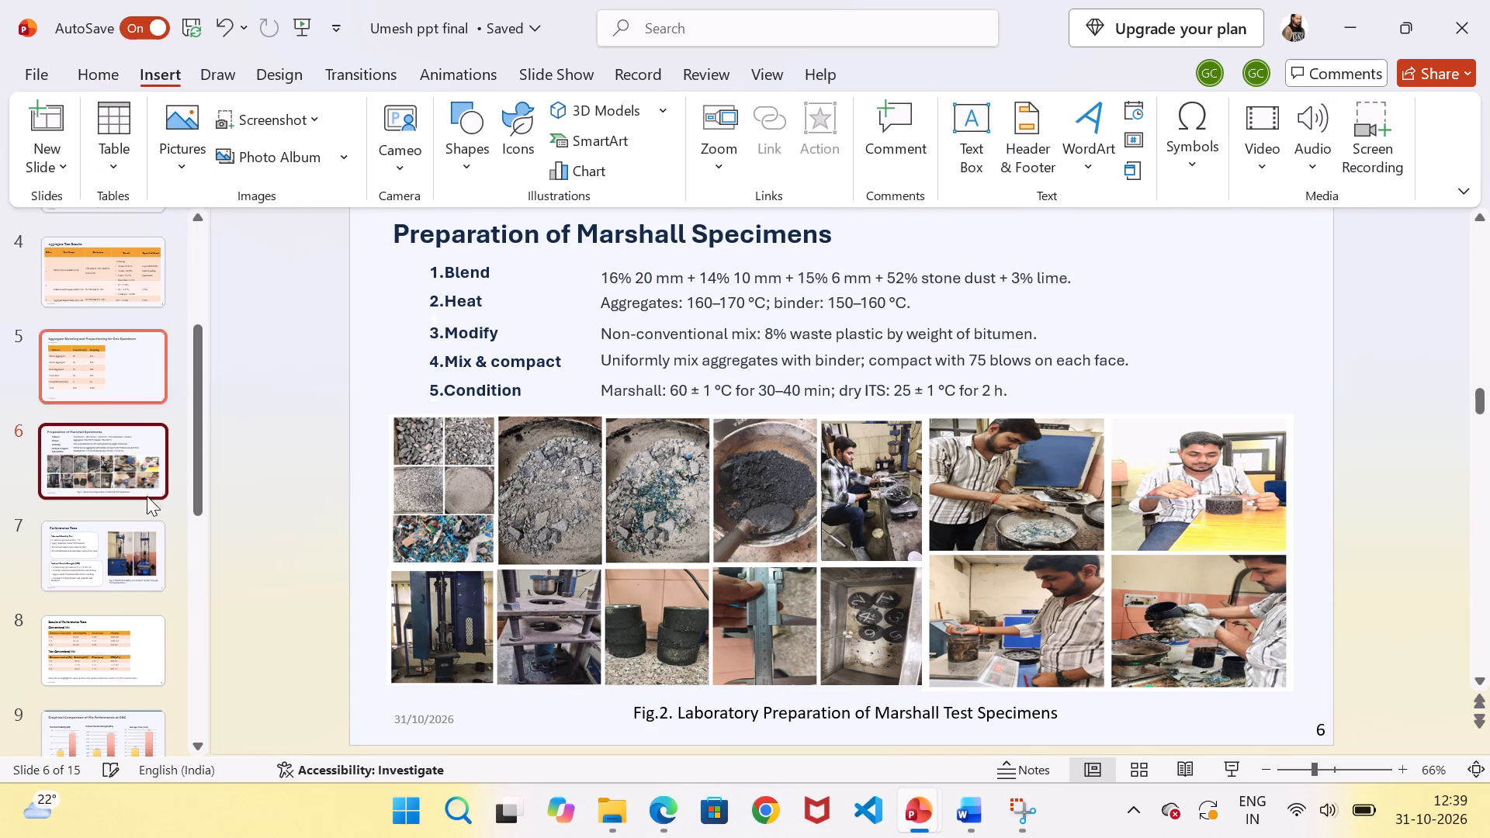
scroll(146, 504, down, 1)
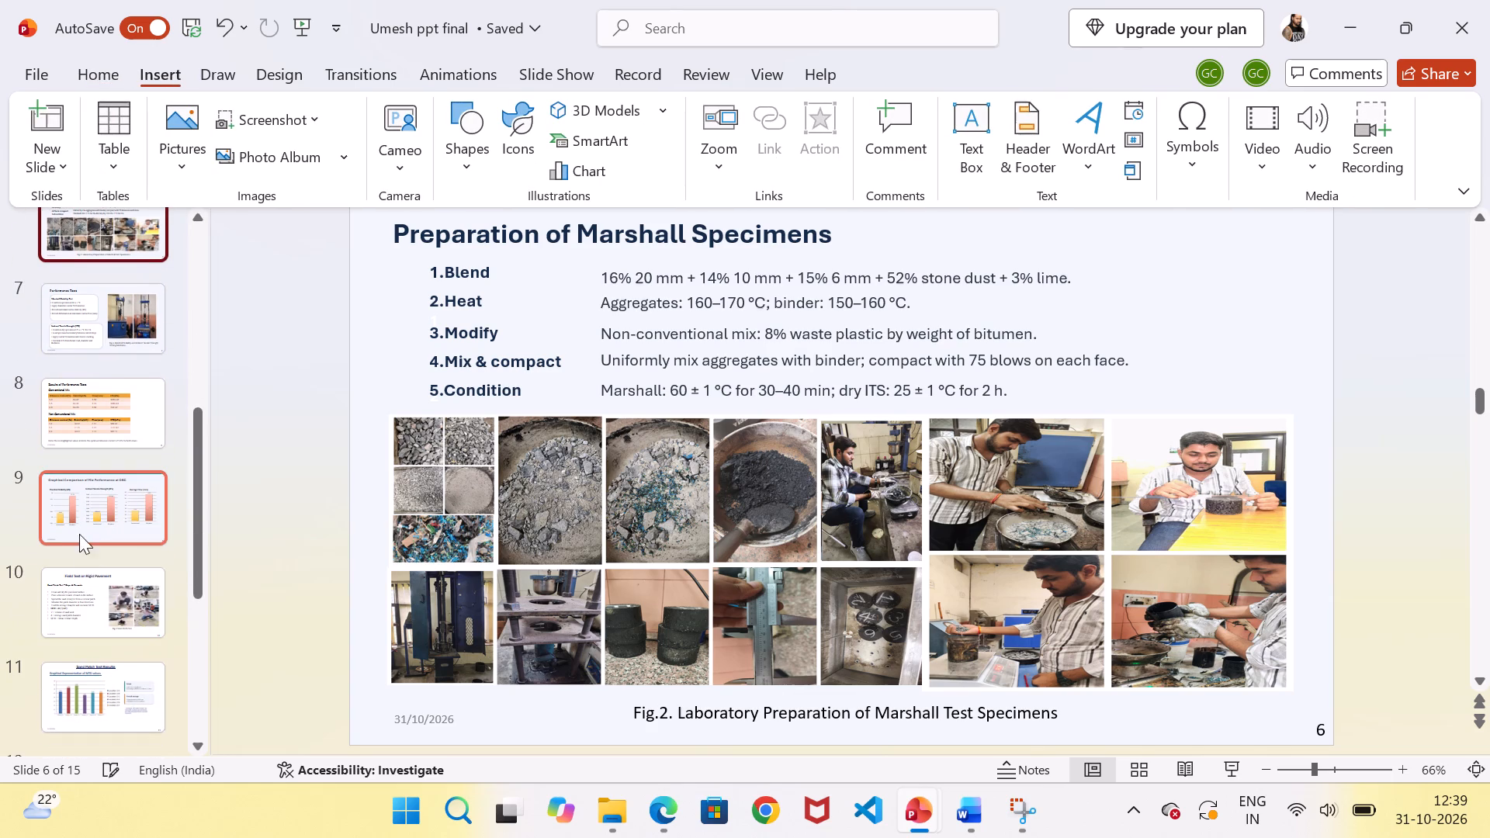
click(87, 380)
click(98, 491)
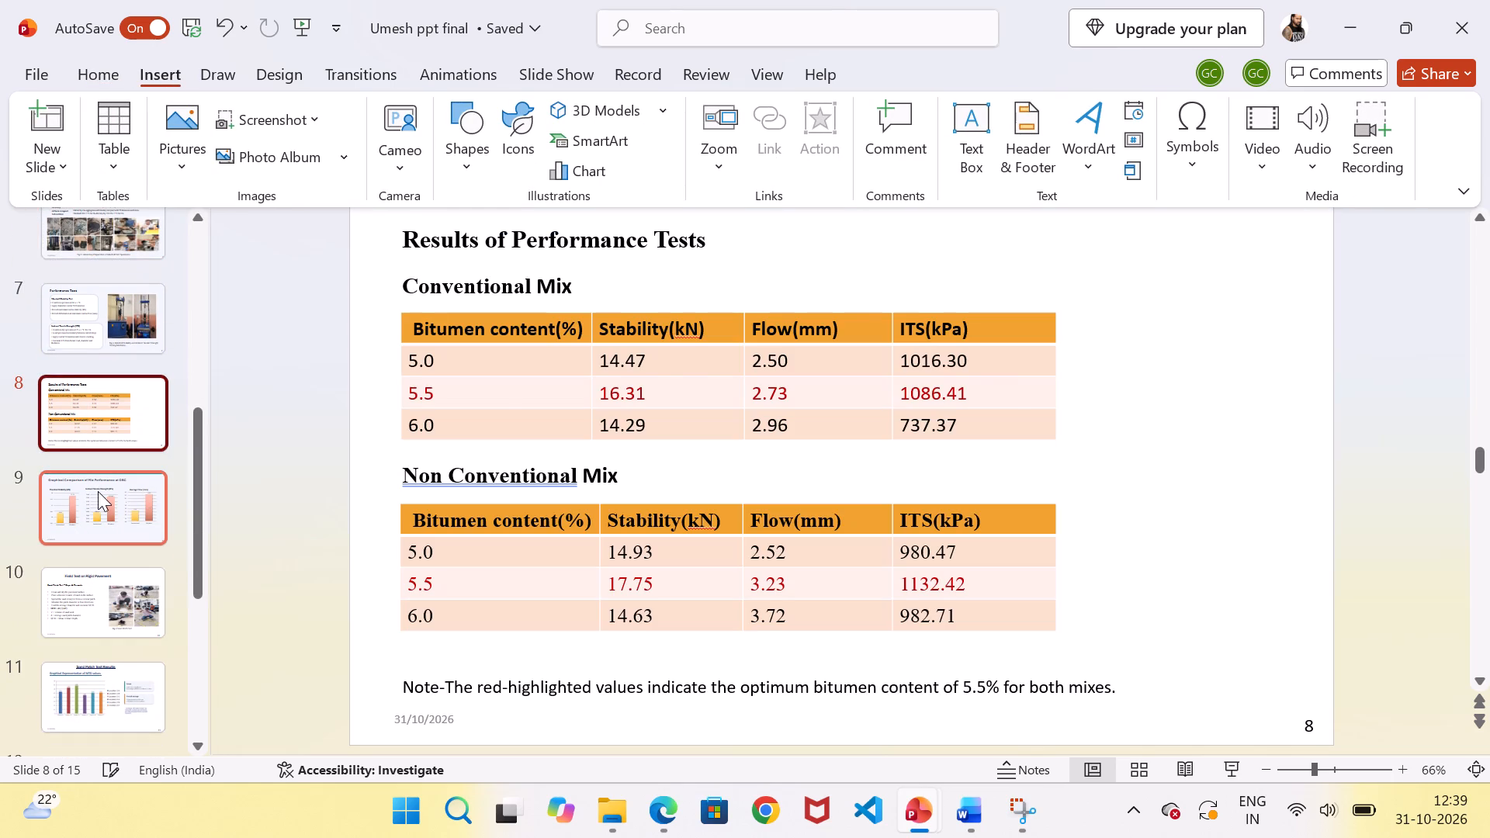
click(119, 573)
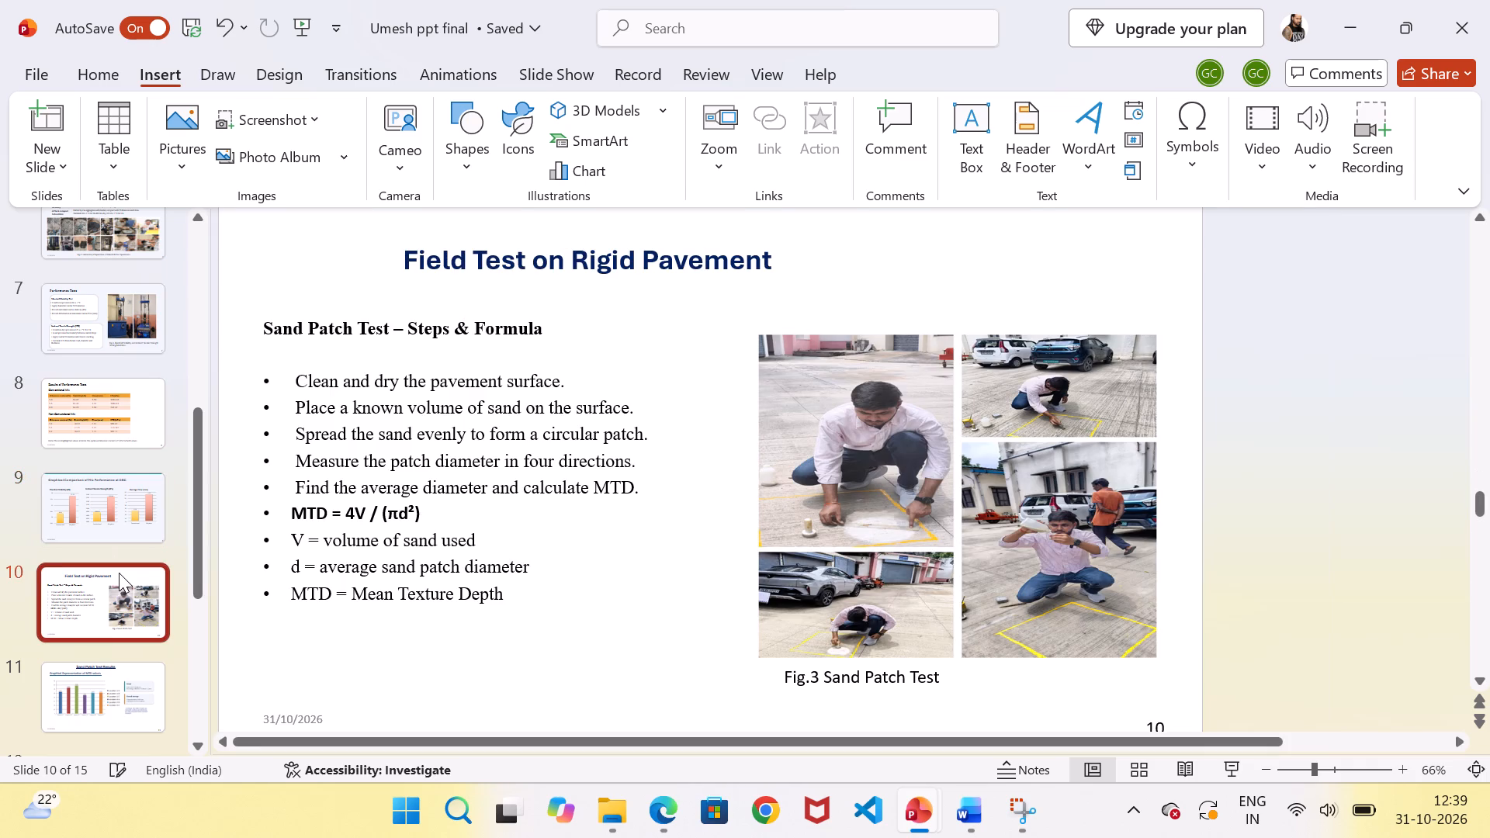
scroll(119, 573, down, 2)
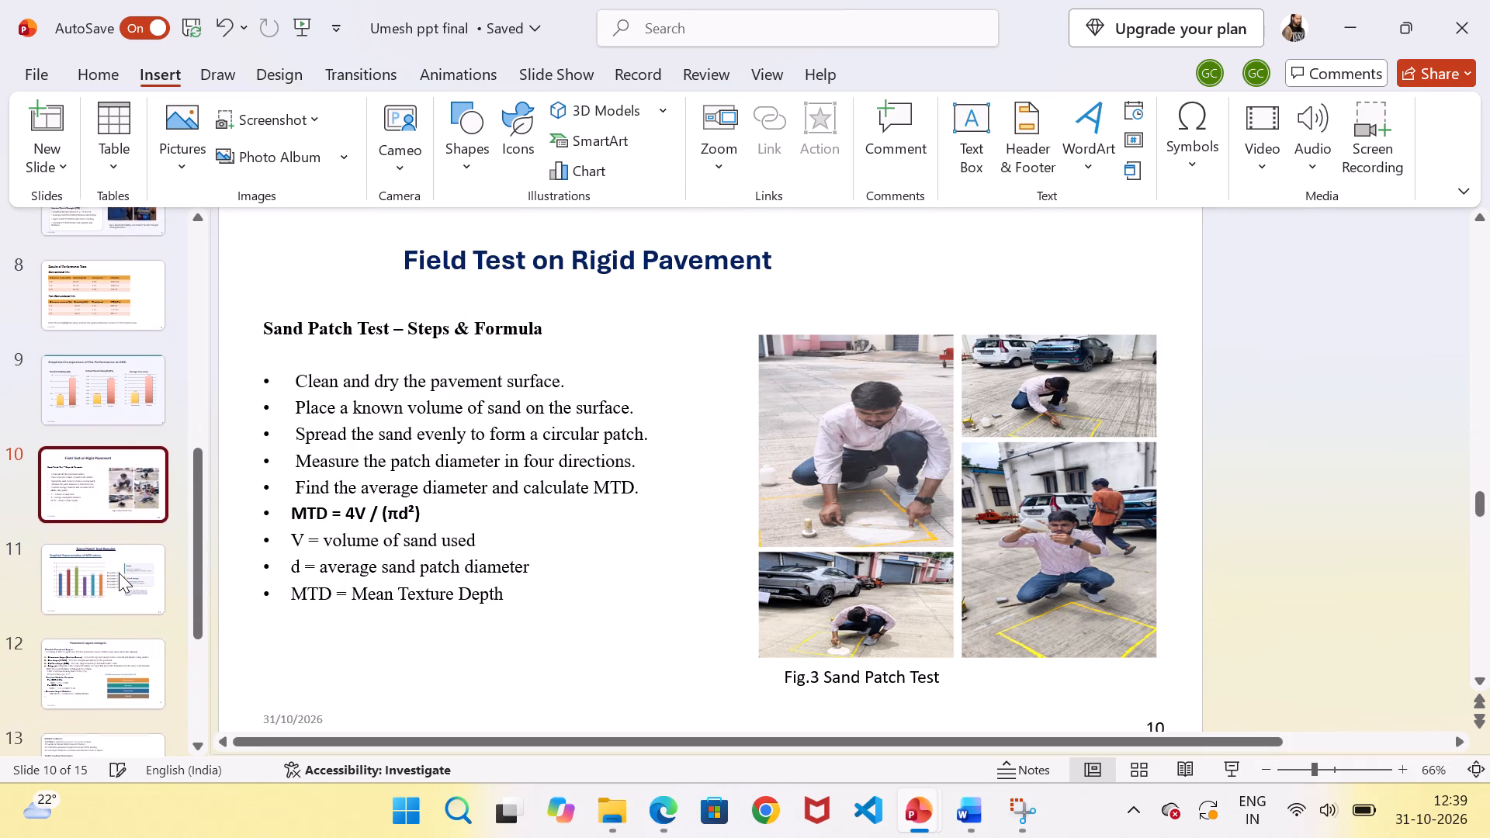
scroll(119, 573, down, 1)
click(119, 573)
click(96, 466)
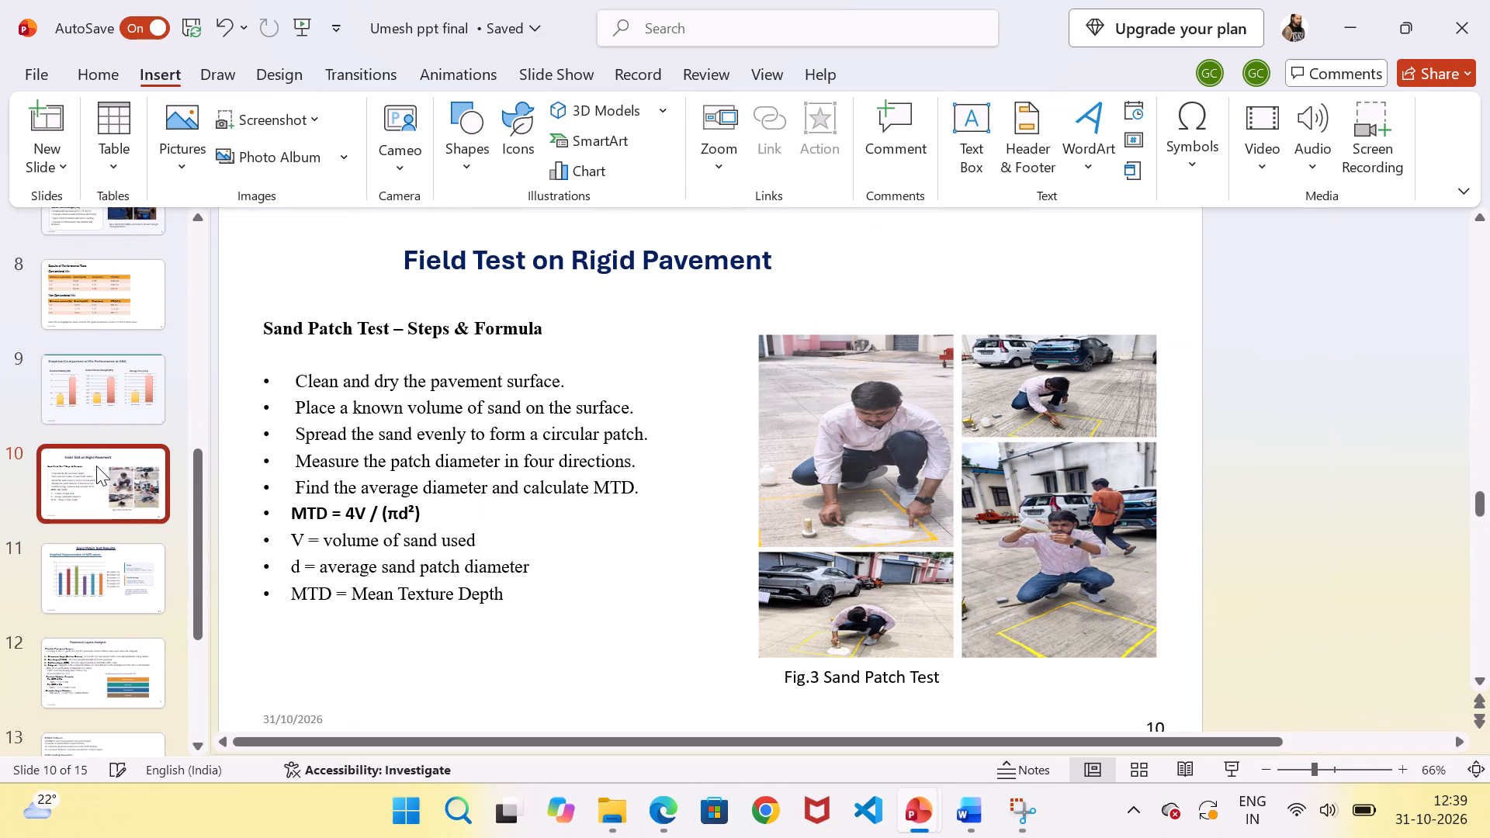
click(115, 559)
click(108, 687)
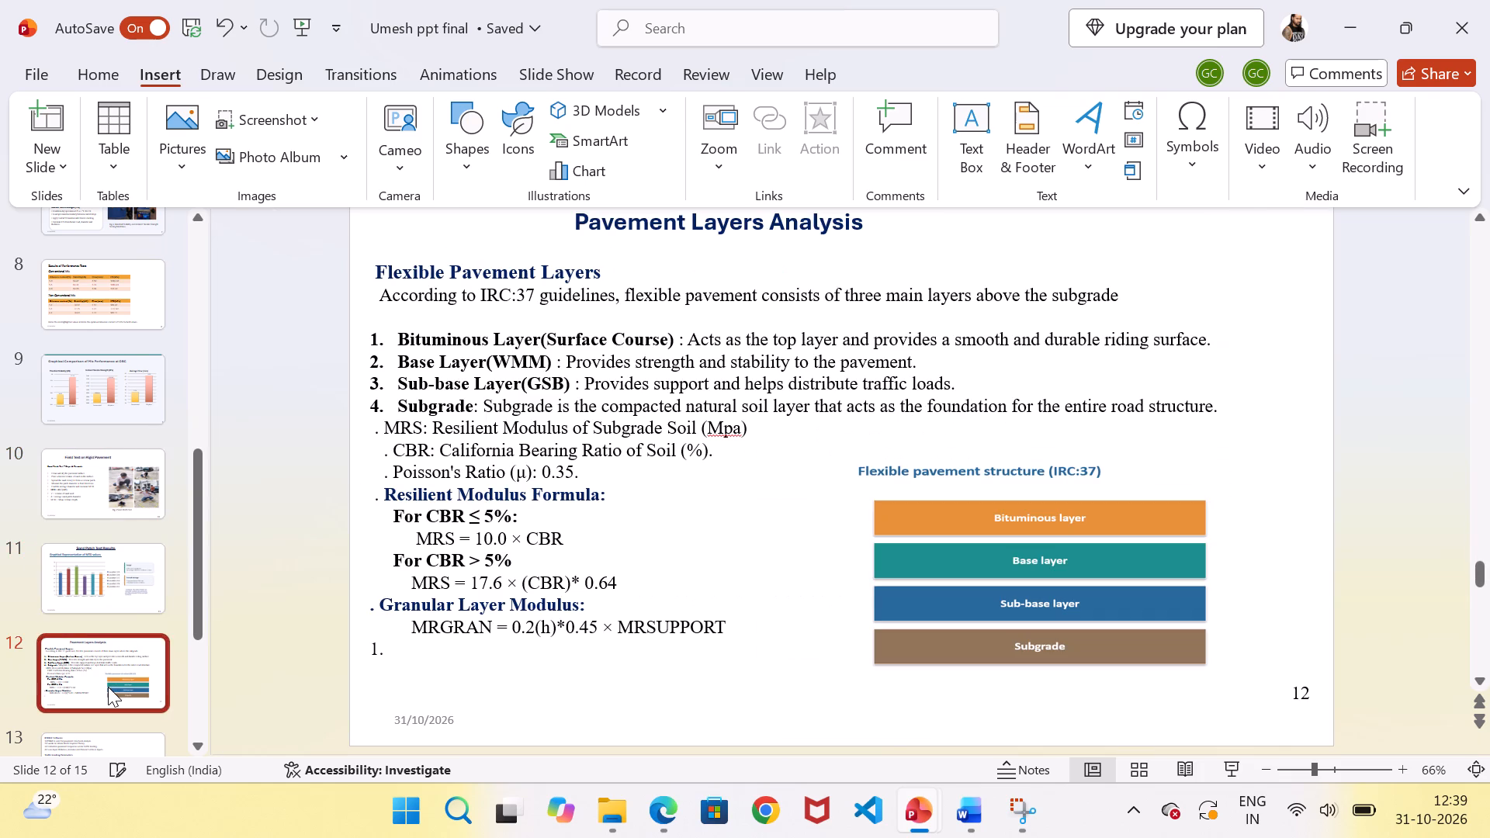
scroll(108, 687, down, 1)
click(109, 657)
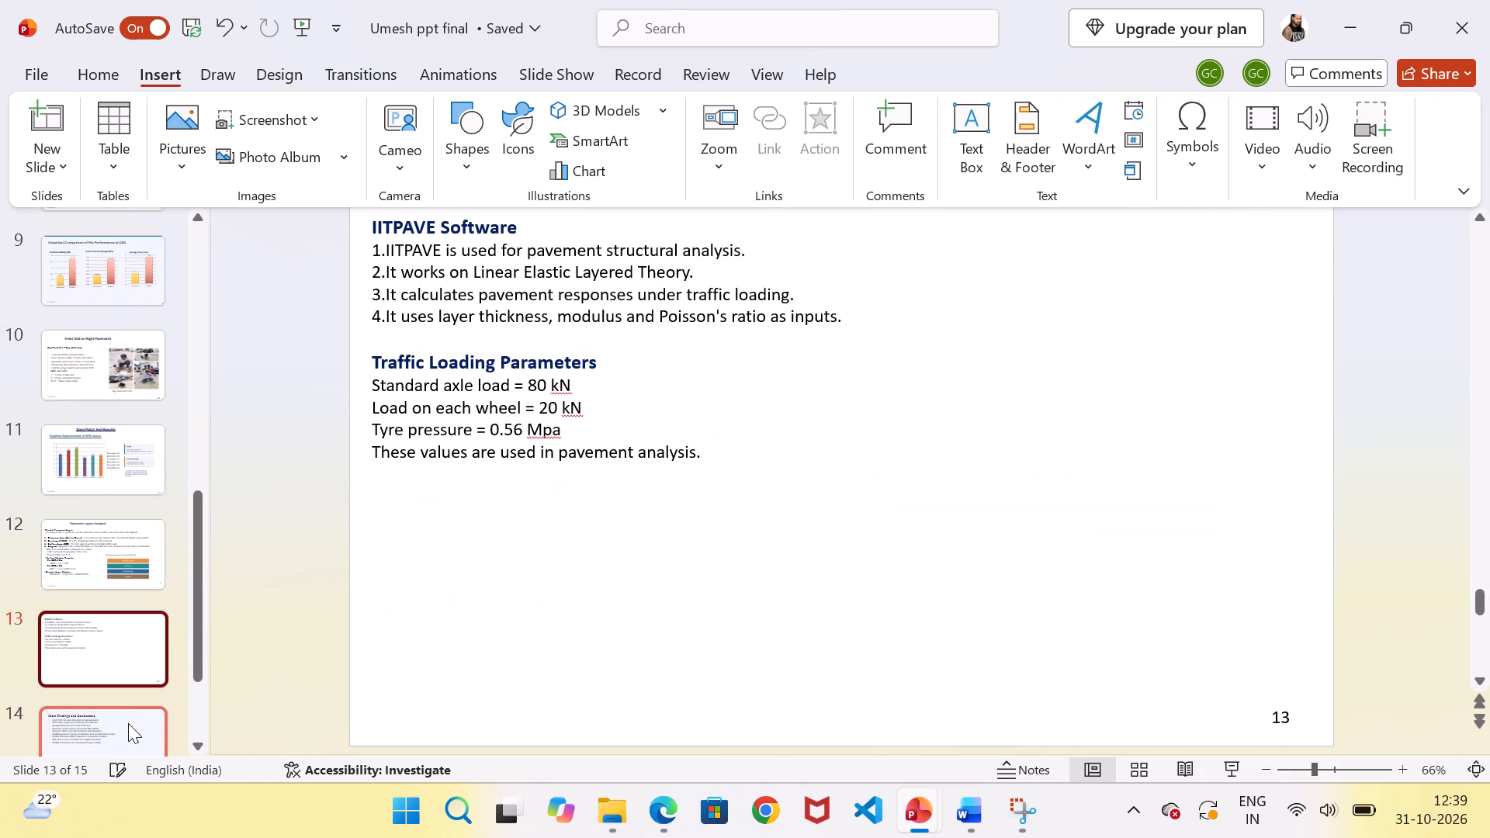
scroll(128, 723, down, 1)
click(86, 563)
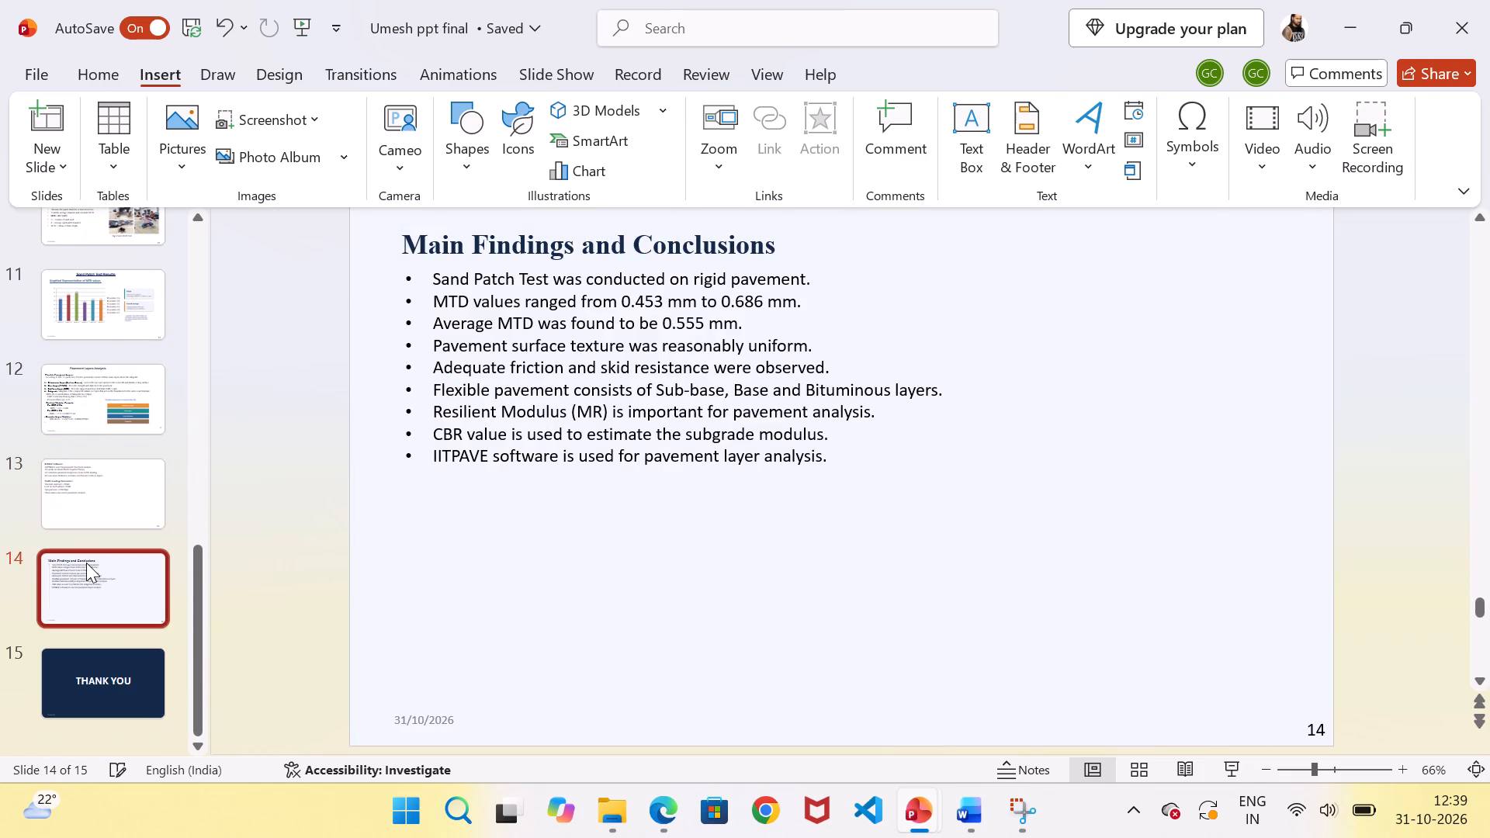
click(78, 281)
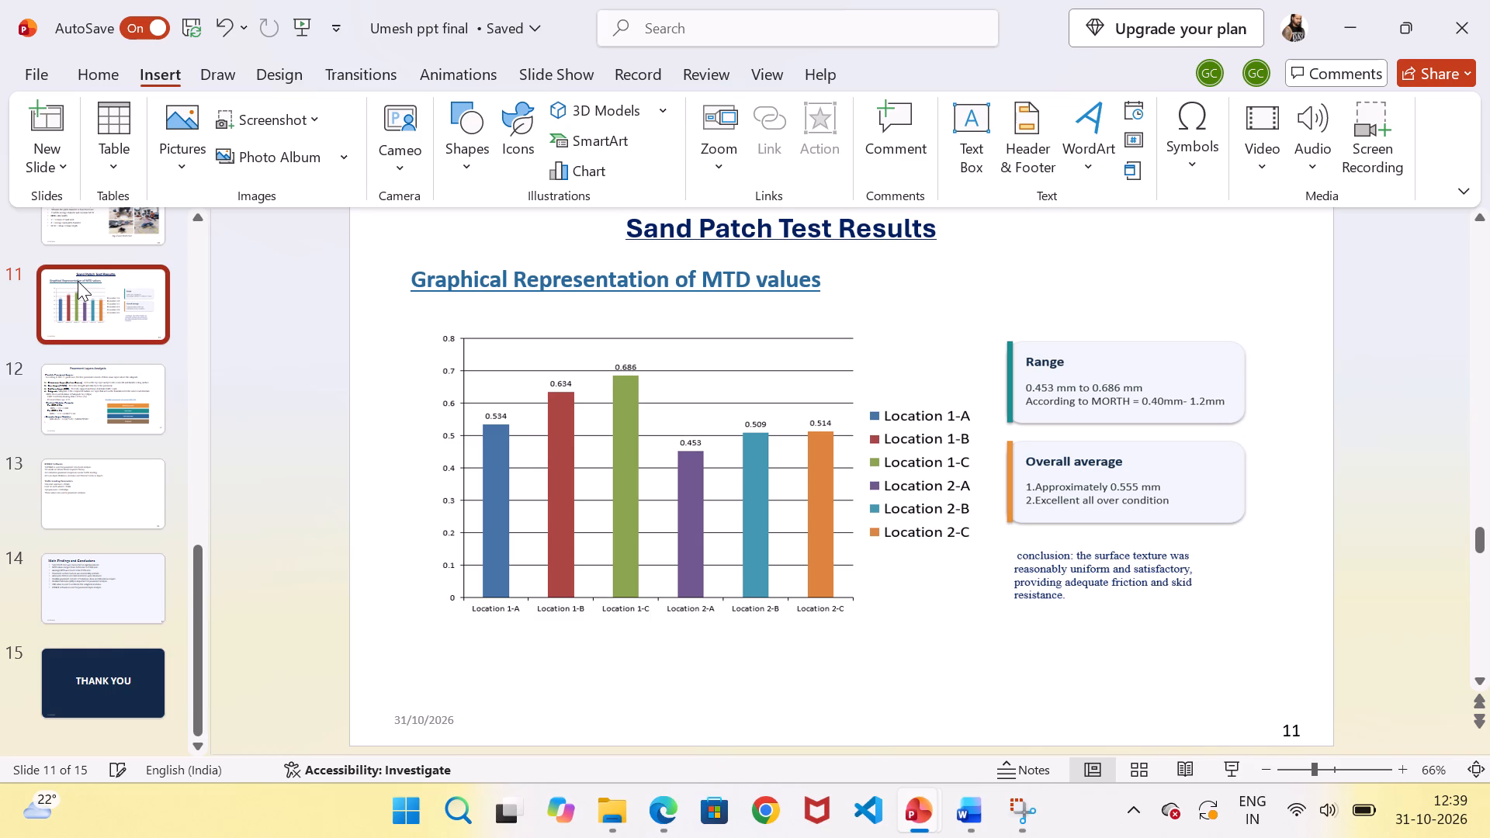
click(78, 281)
Compare the Preparation of Marshall Specimens slide with the Performance Tests slide, including their figure captions.
scroll(78, 281, up, 1)
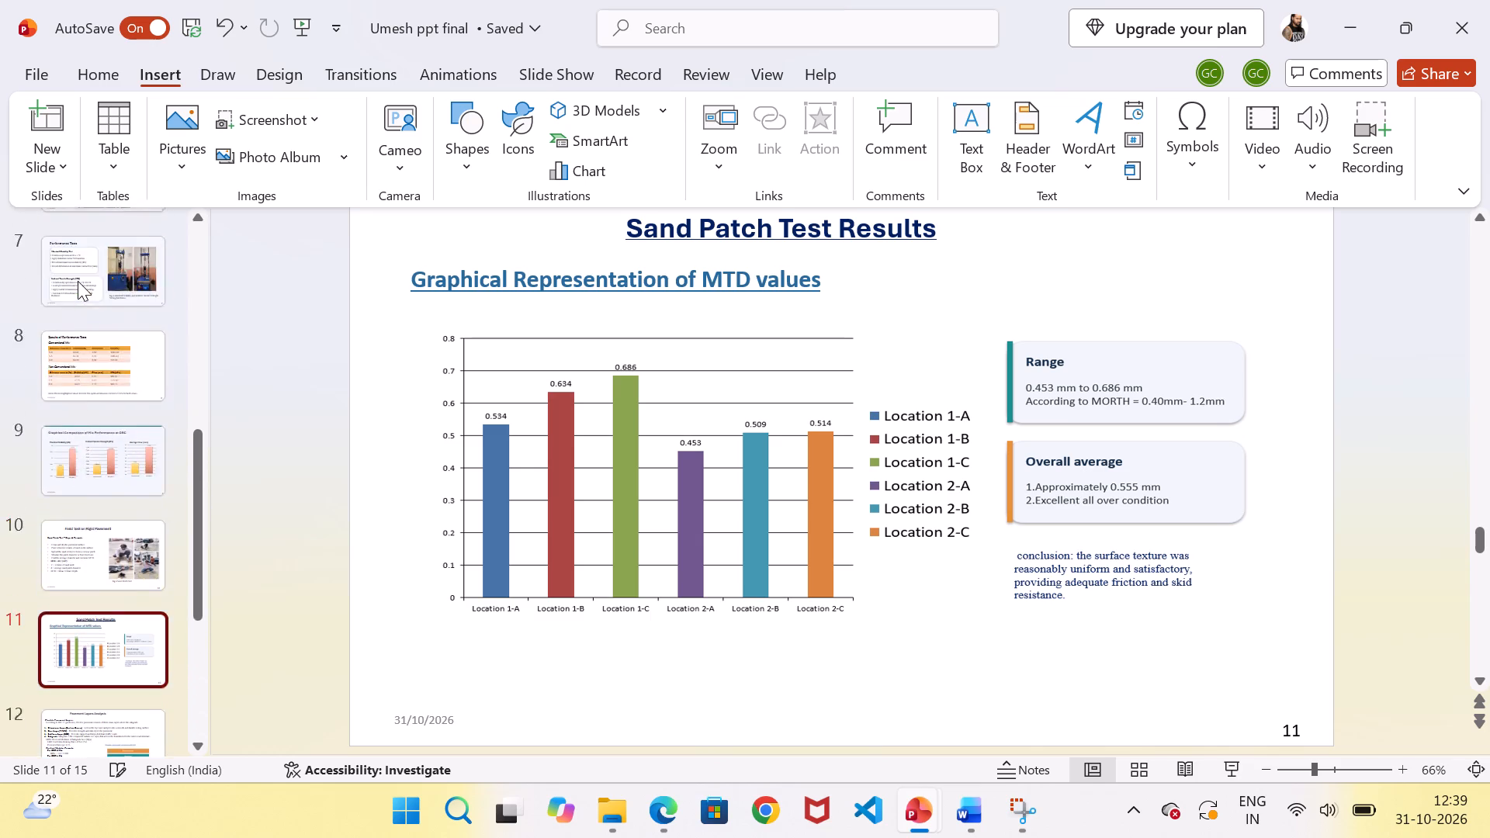
scroll(78, 281, up, 2)
click(84, 314)
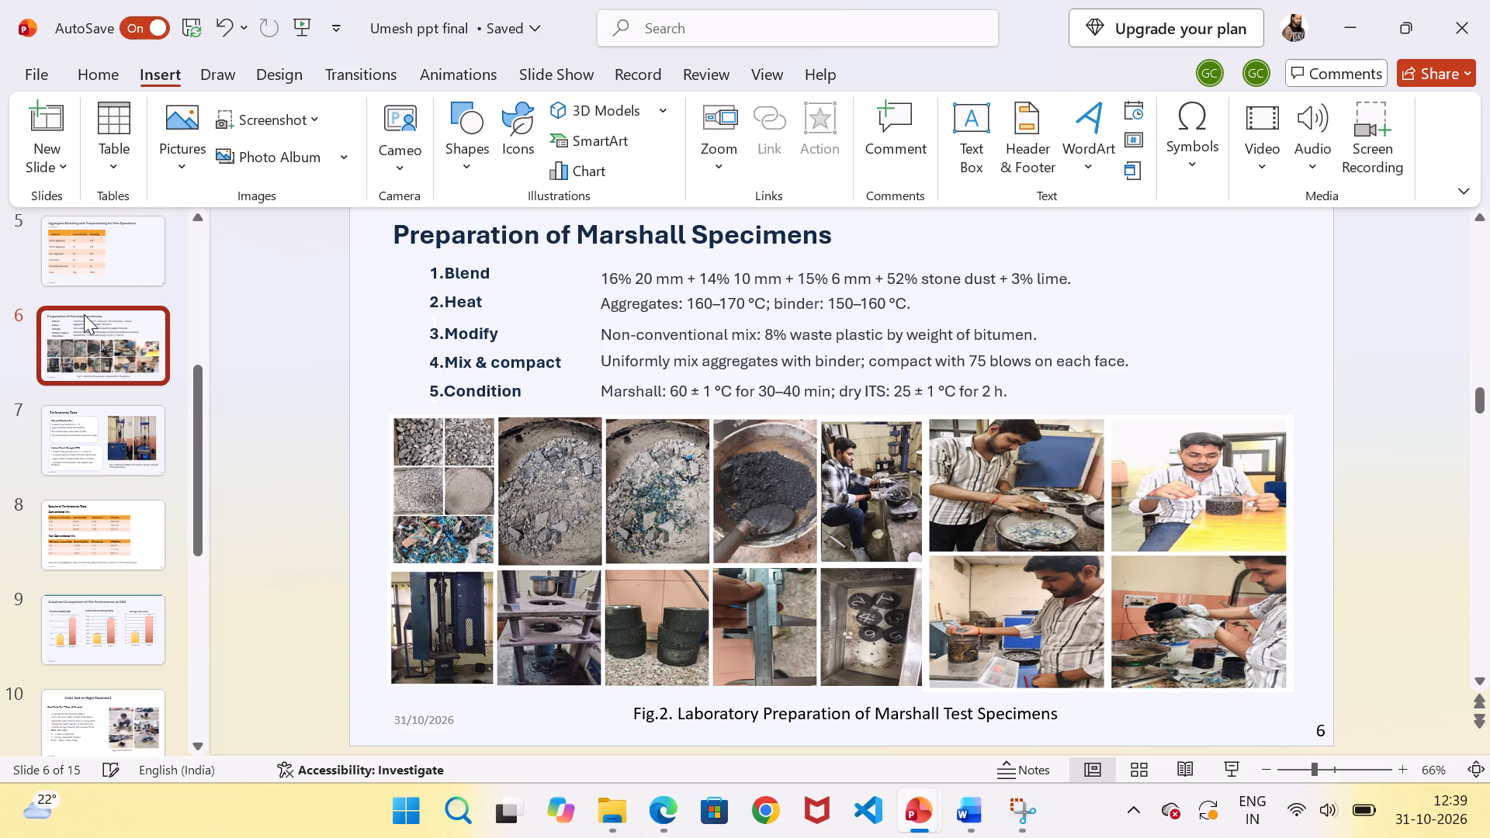
click(129, 428)
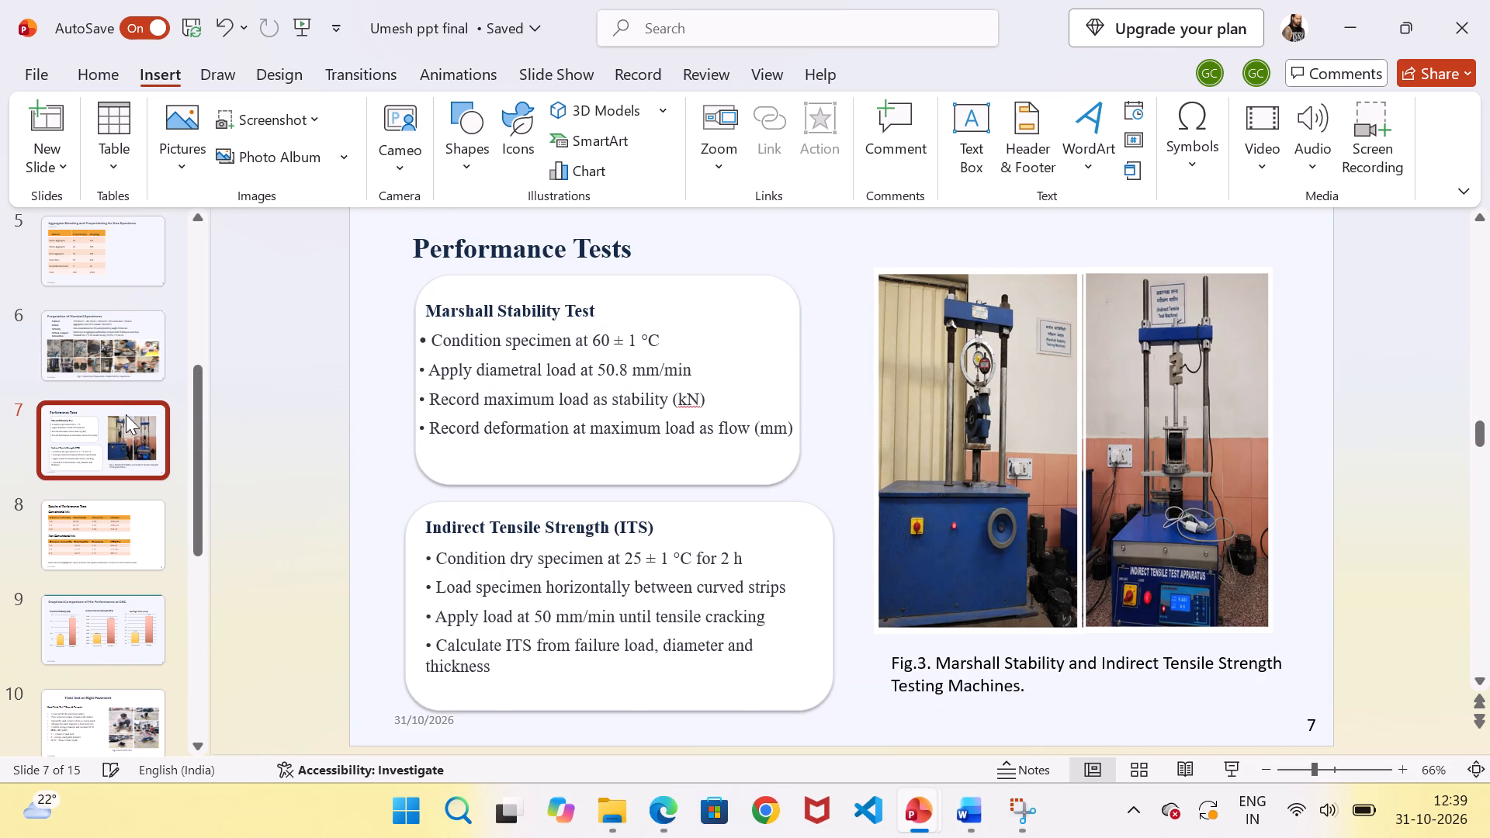
click(115, 368)
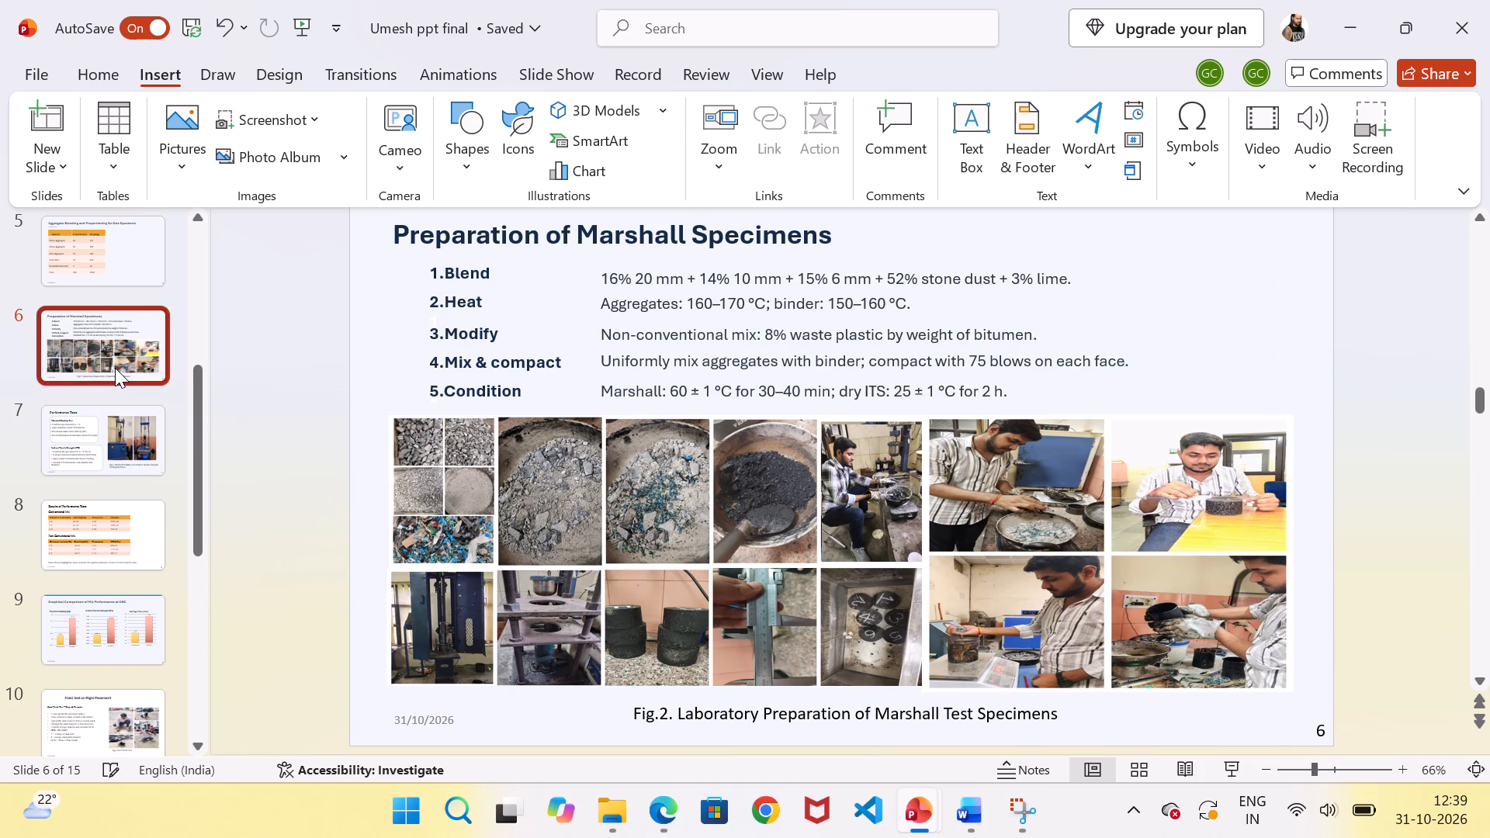
click(125, 502)
click(127, 476)
click(127, 443)
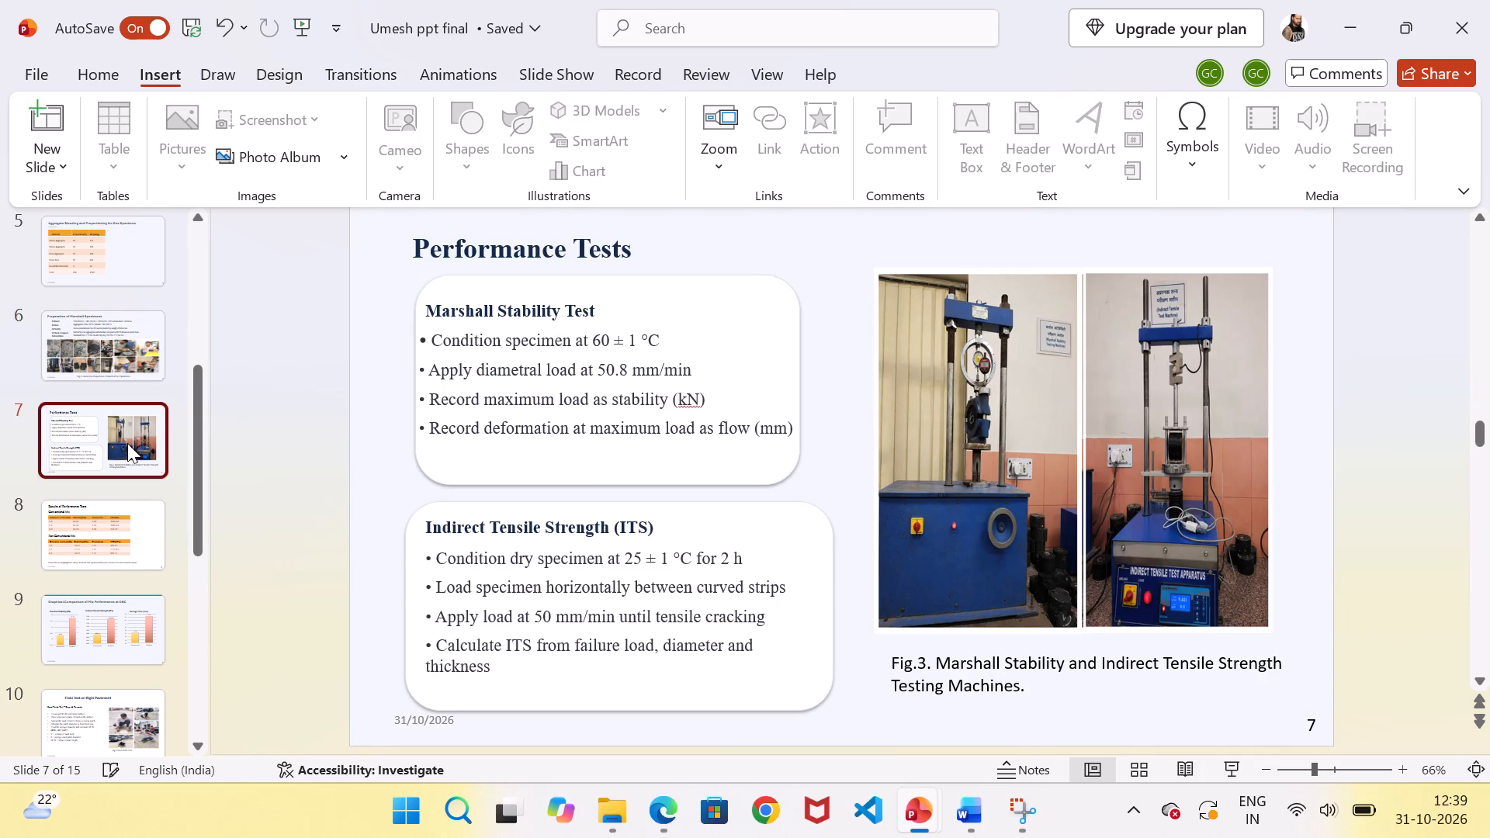
click(127, 443)
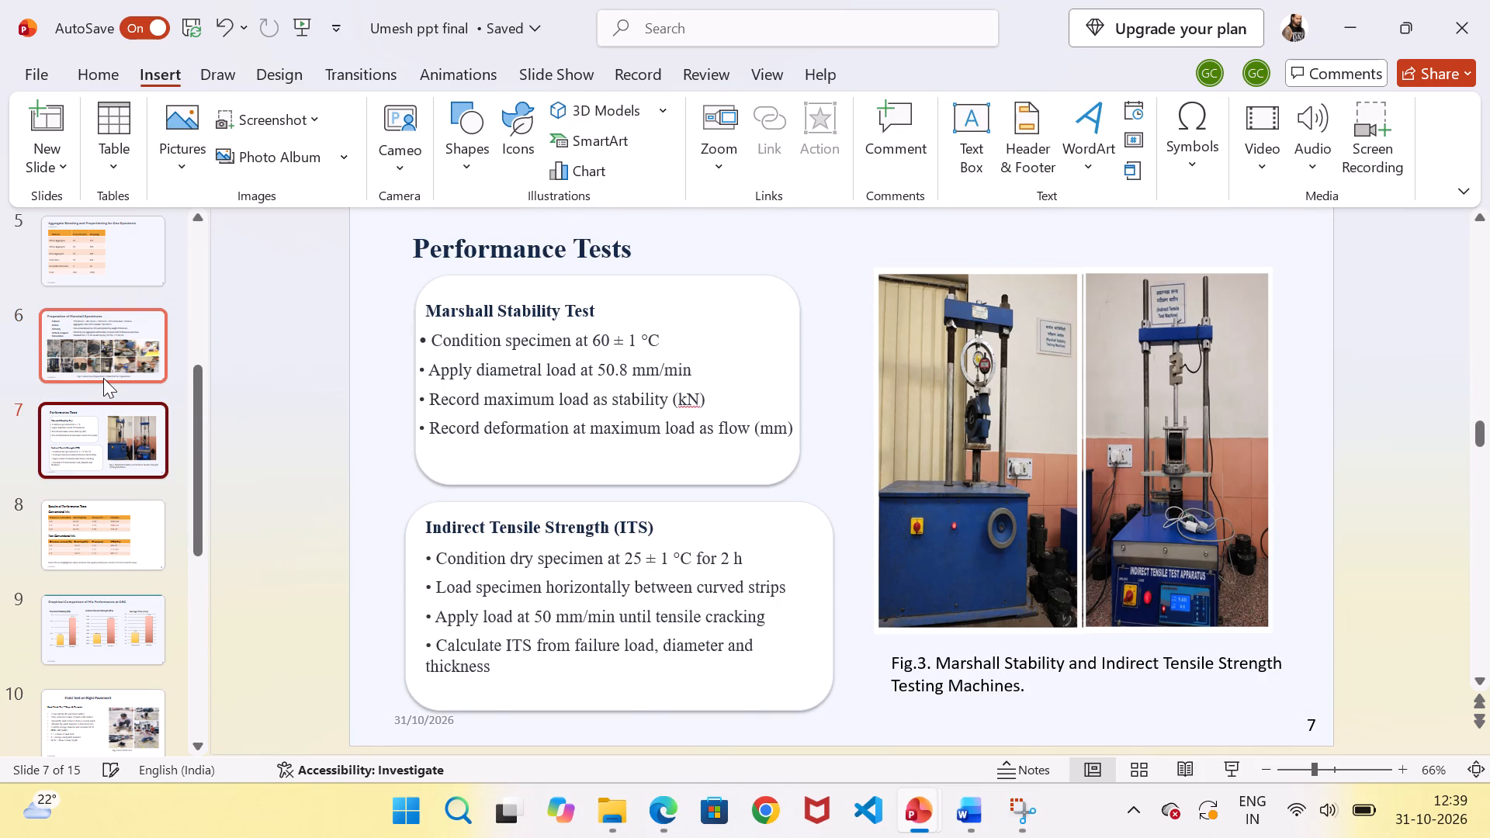
click(103, 378)
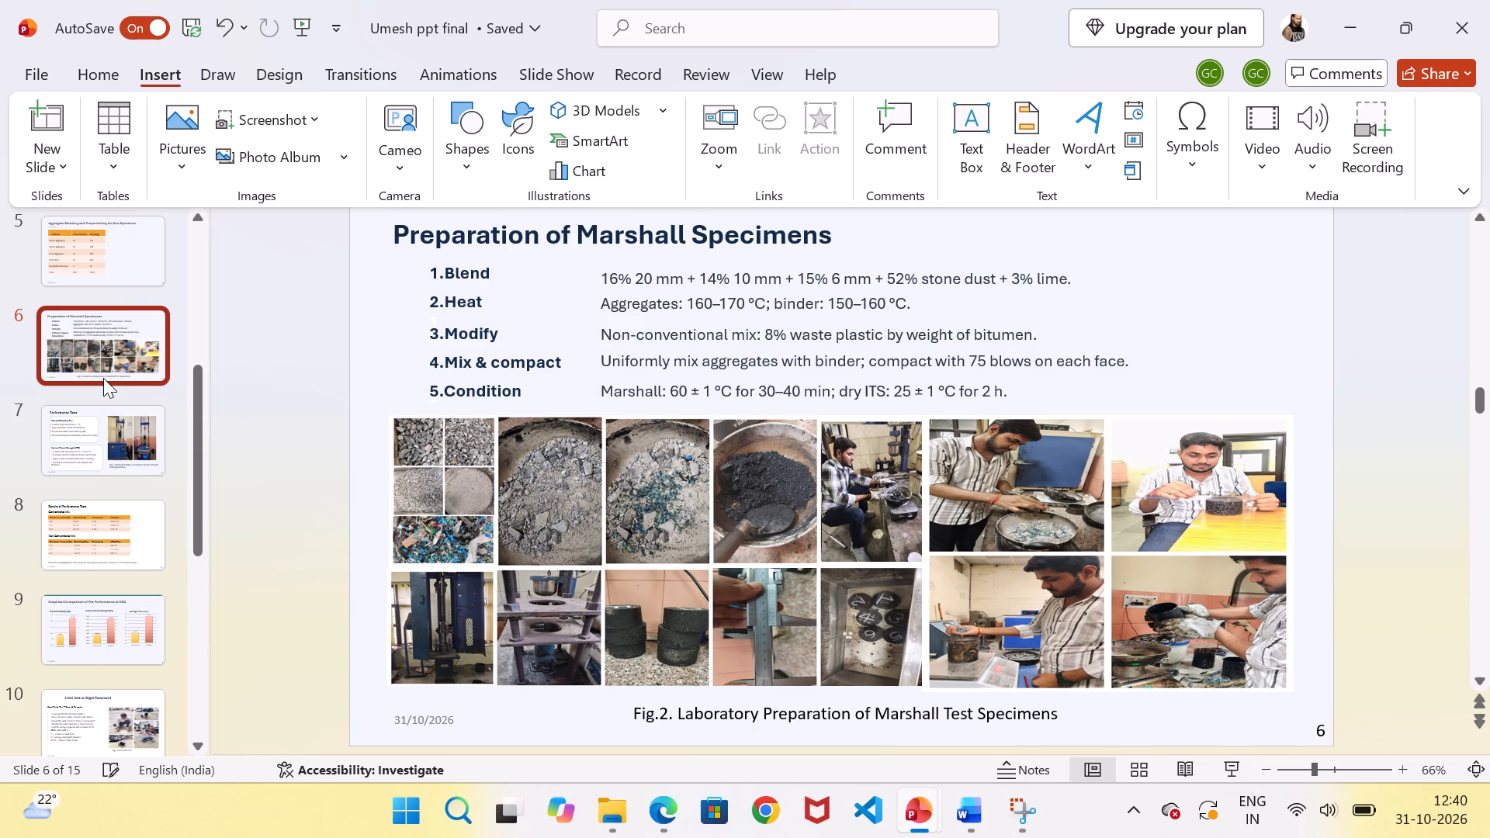
Review slides 6 to 10 in sequence, from Preparation of Marshall Specimens to Field Test on Rigid Pavement.
scroll(103, 378, up, 1)
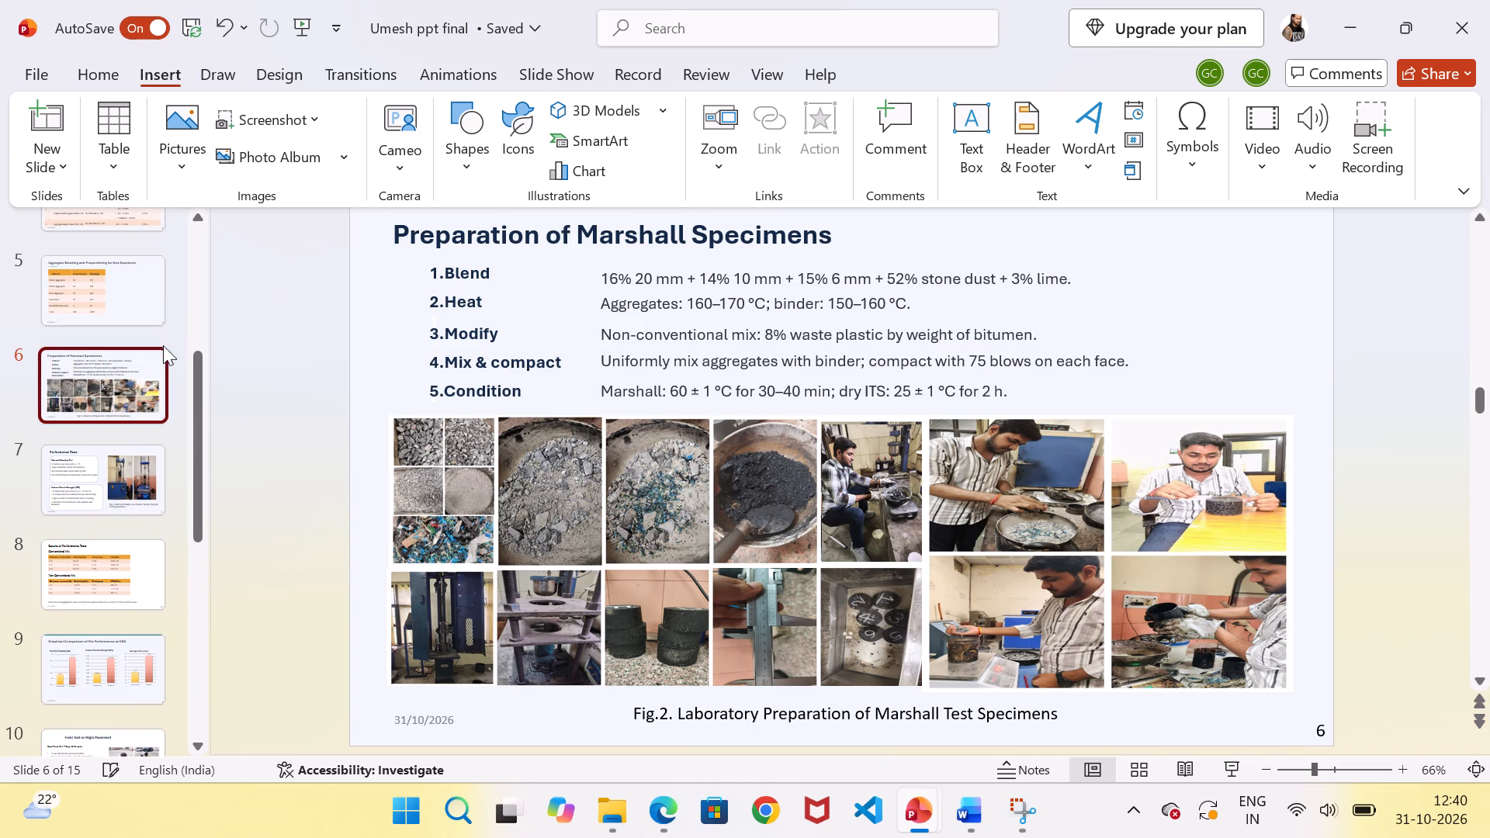
click(113, 414)
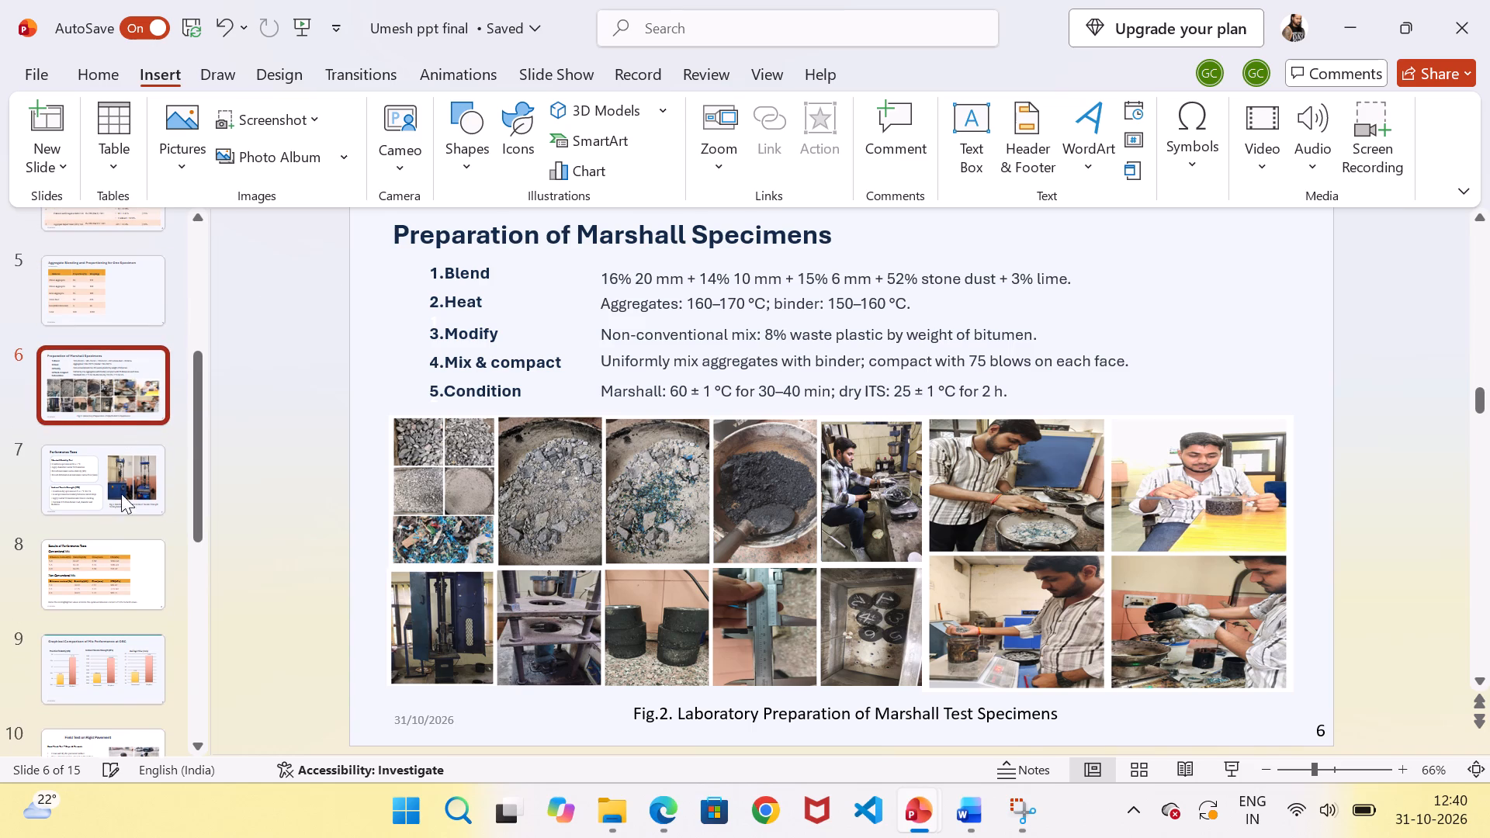
click(112, 512)
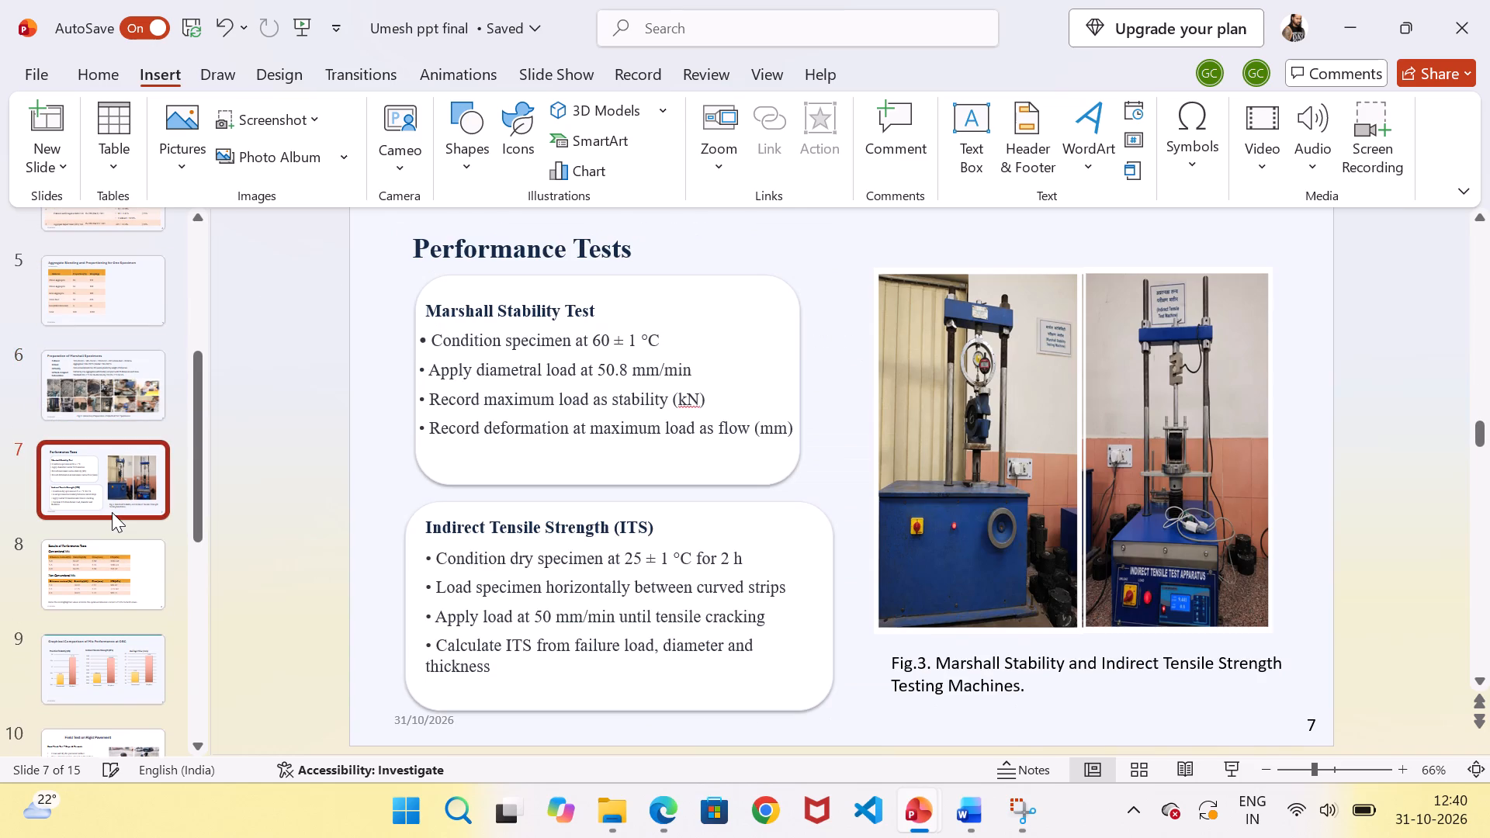
click(114, 570)
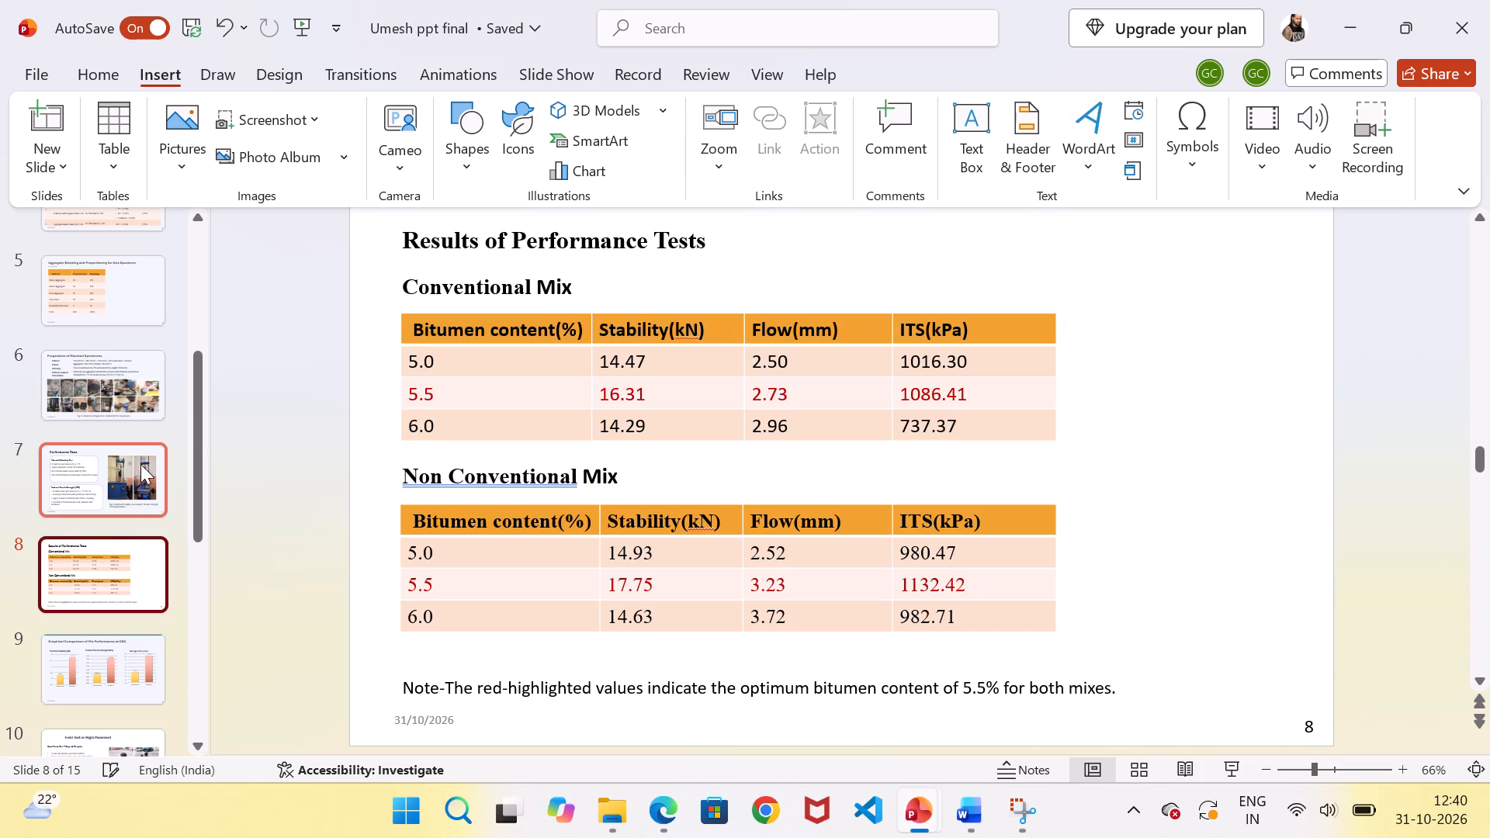
click(137, 453)
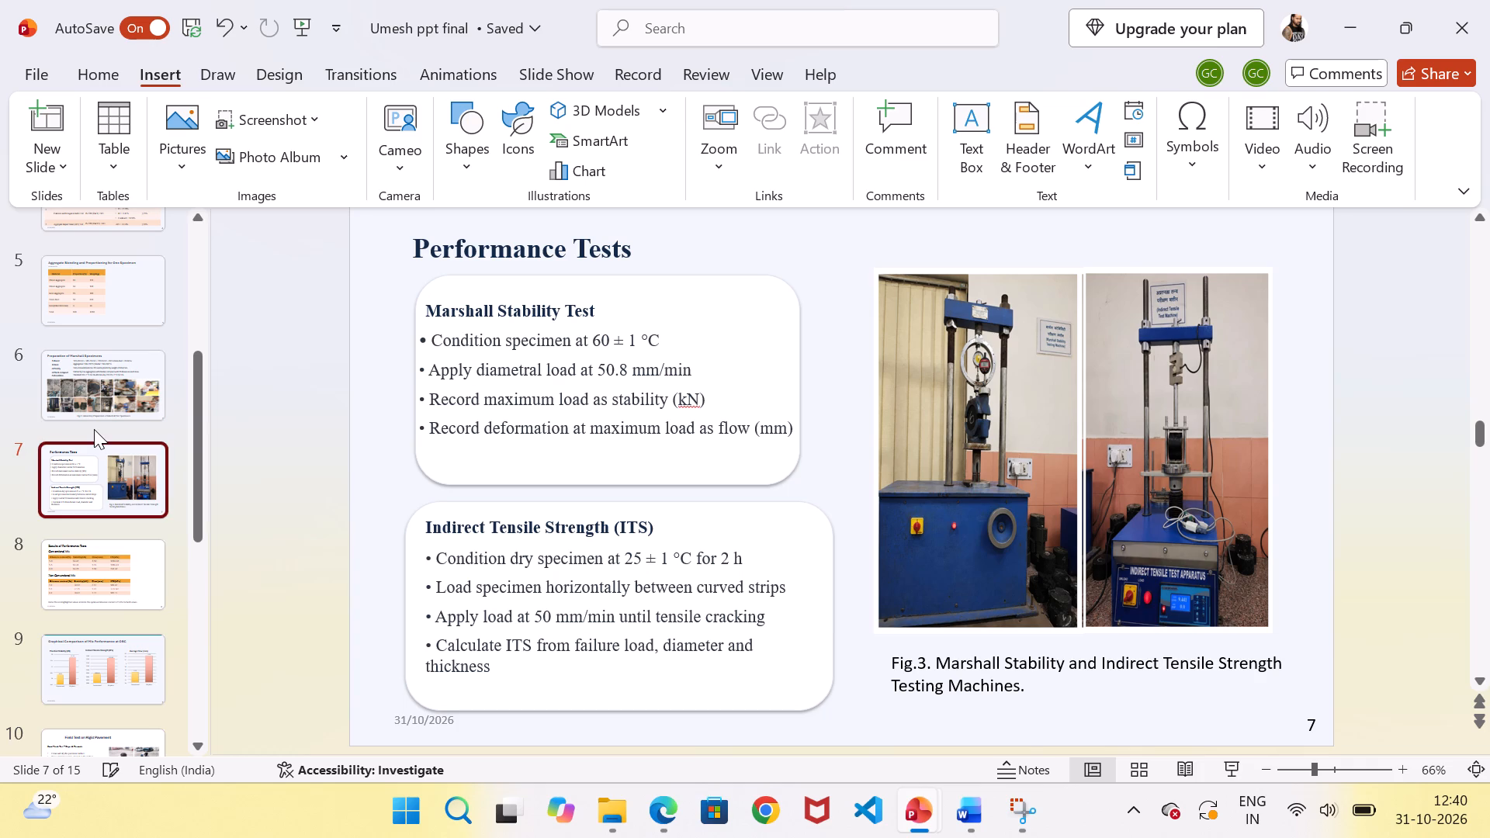
click(102, 528)
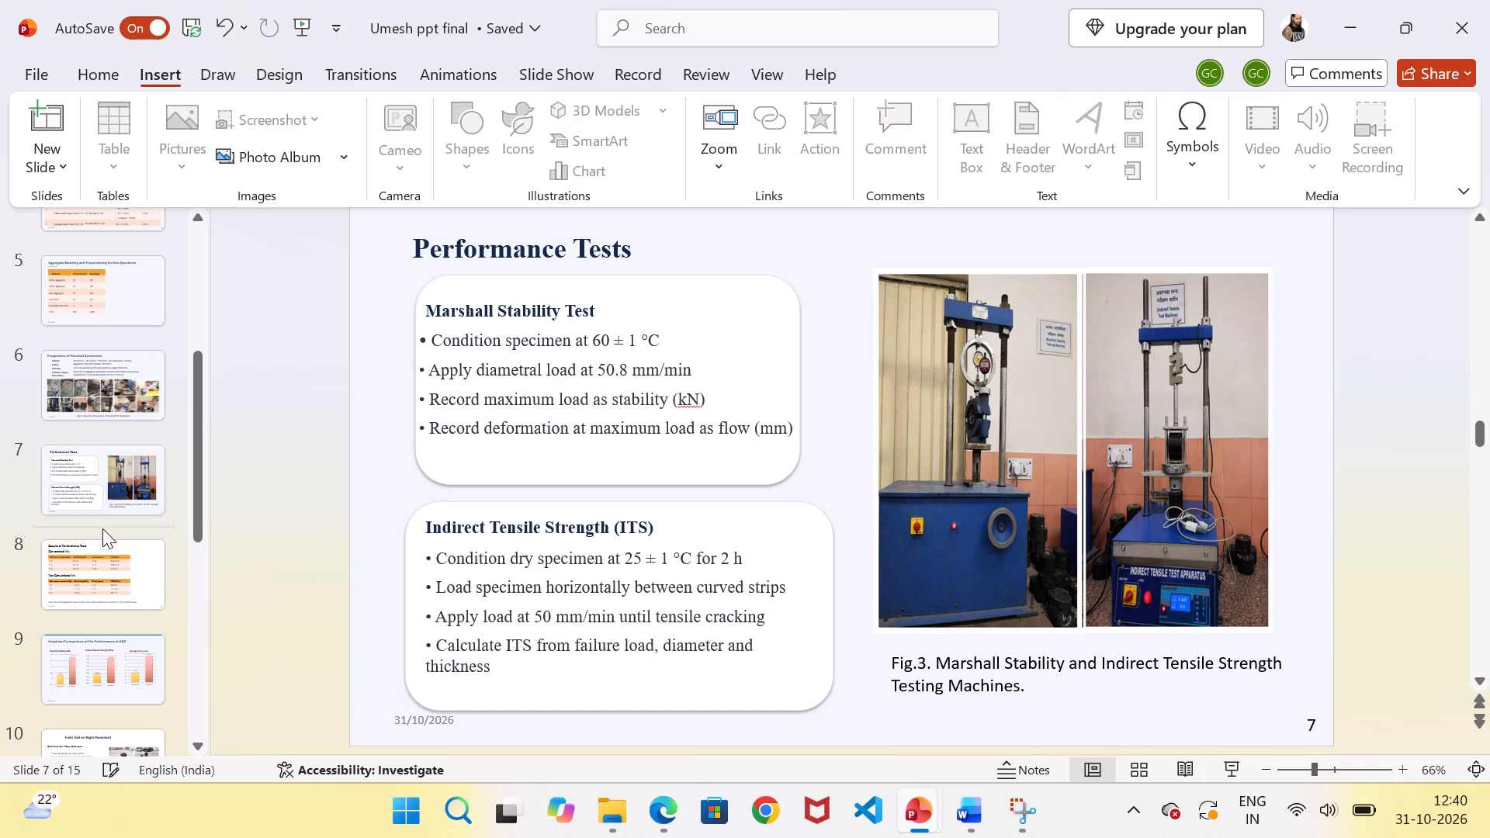
click(107, 536)
click(112, 547)
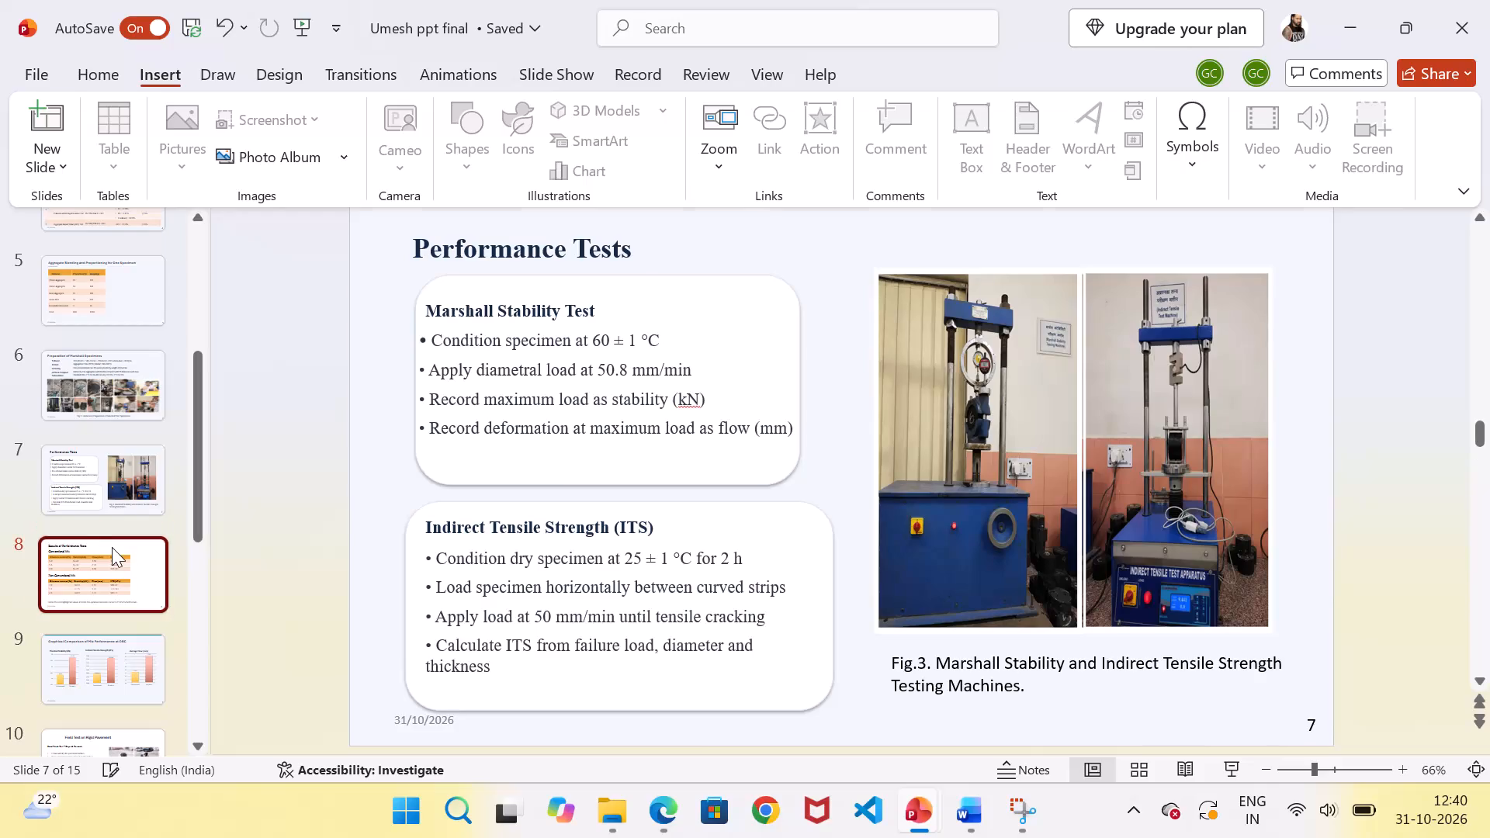
key(Down)
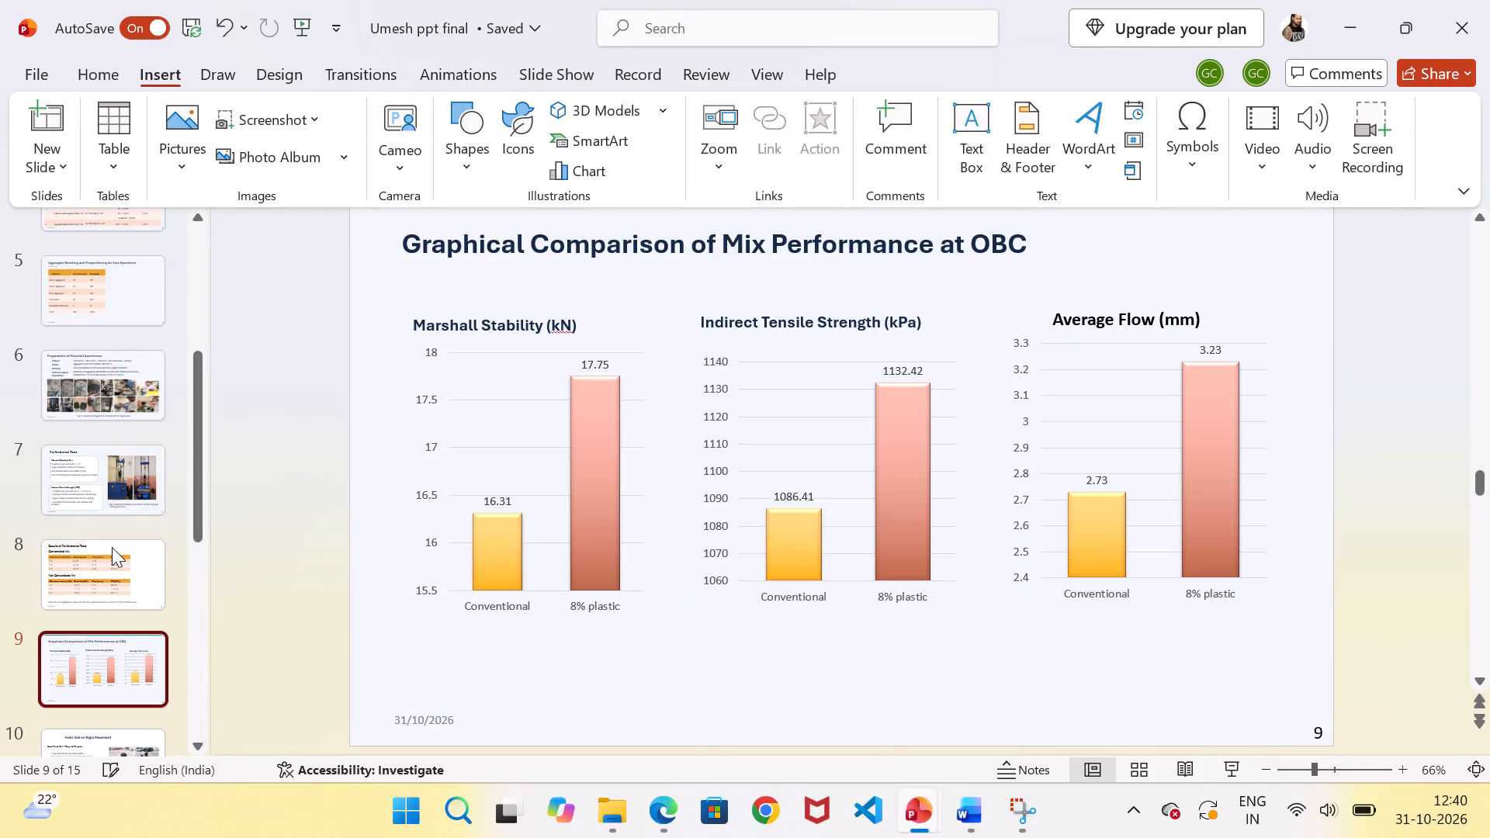
key(Down)
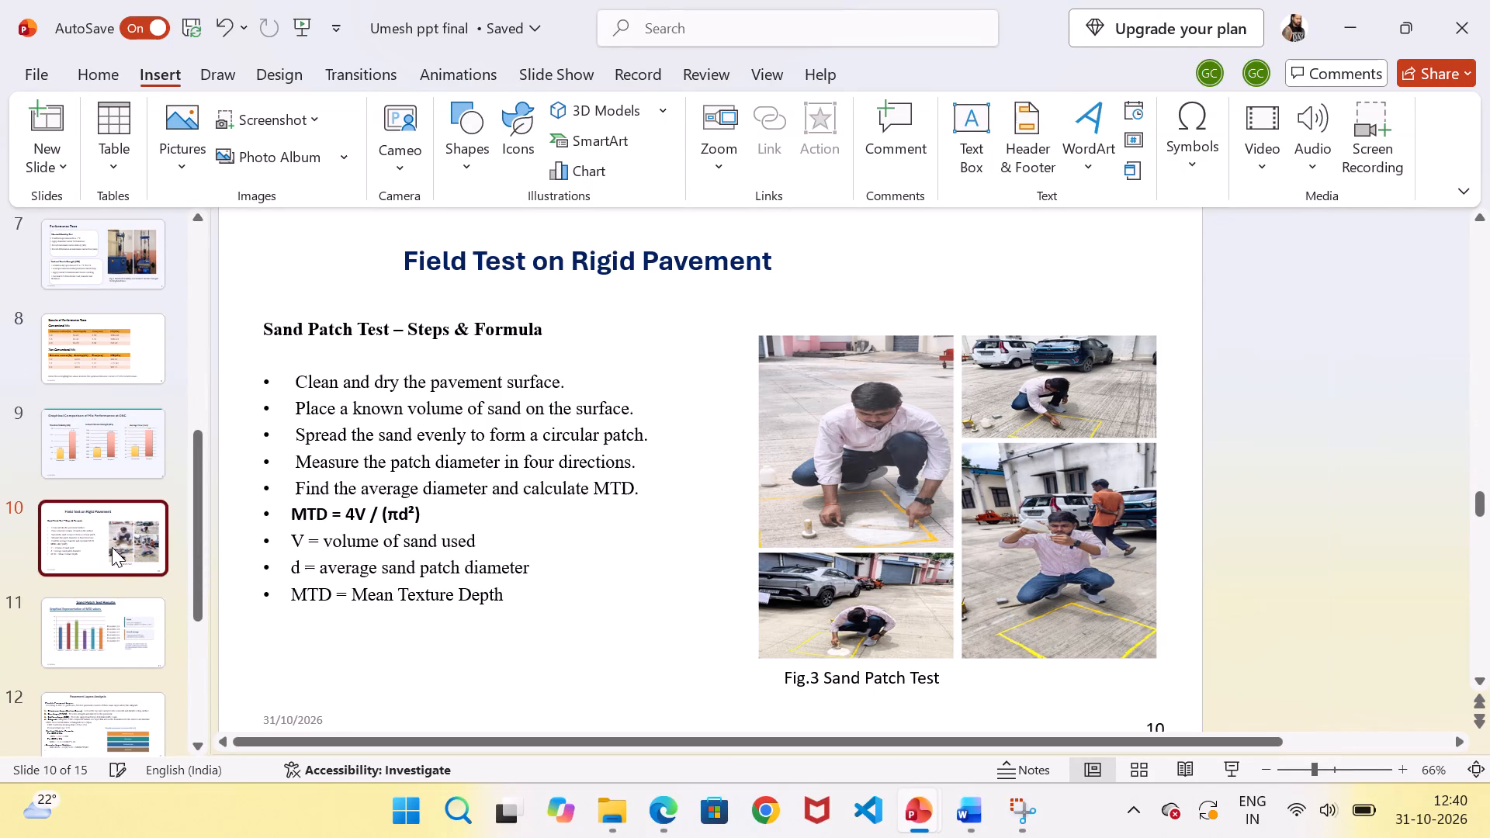
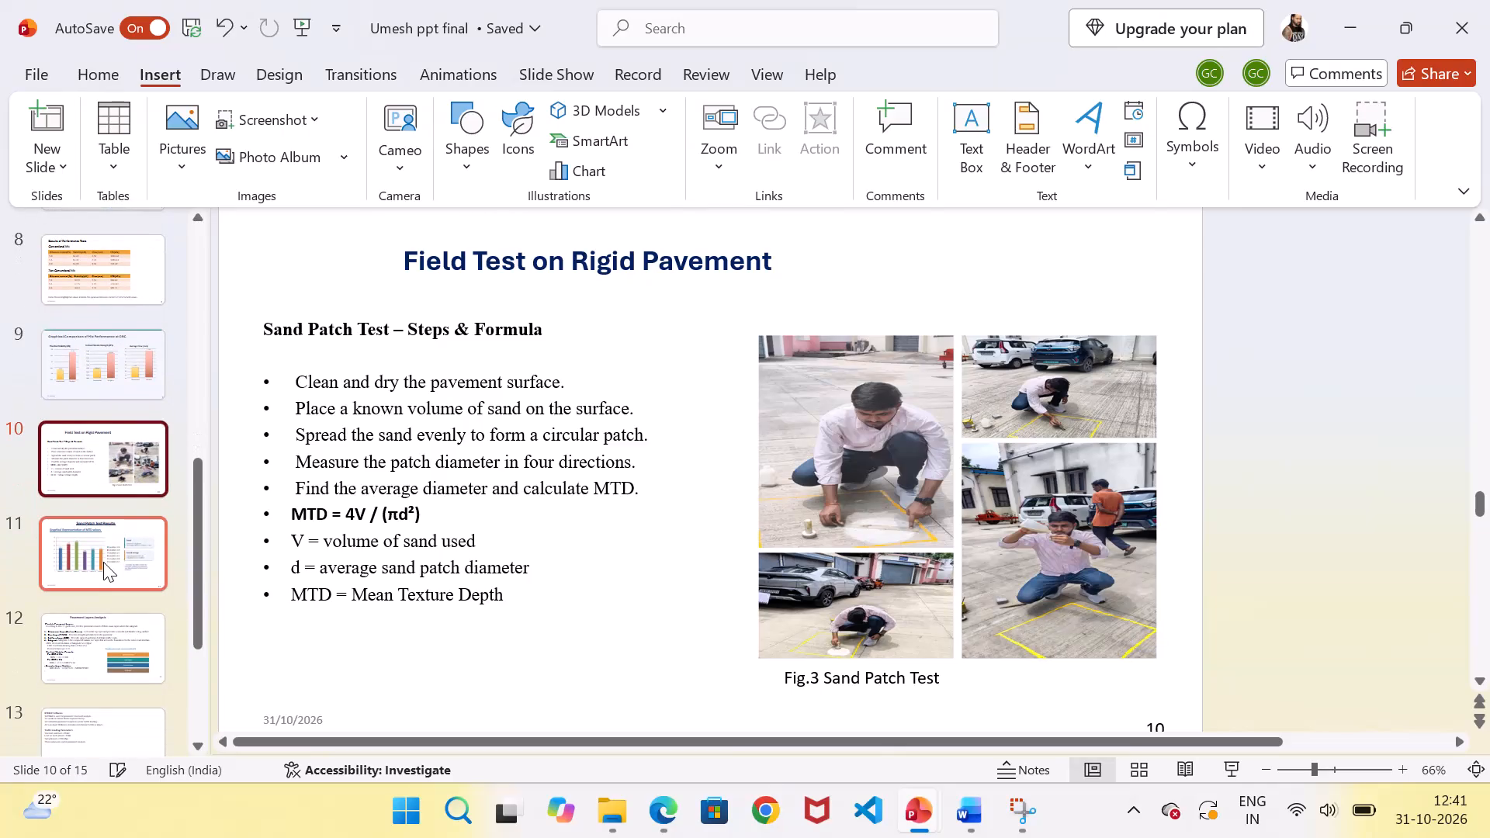
Continue the slide review through Sand Patch Test Results to the Pavement Layers Analysis slide.
click(112, 566)
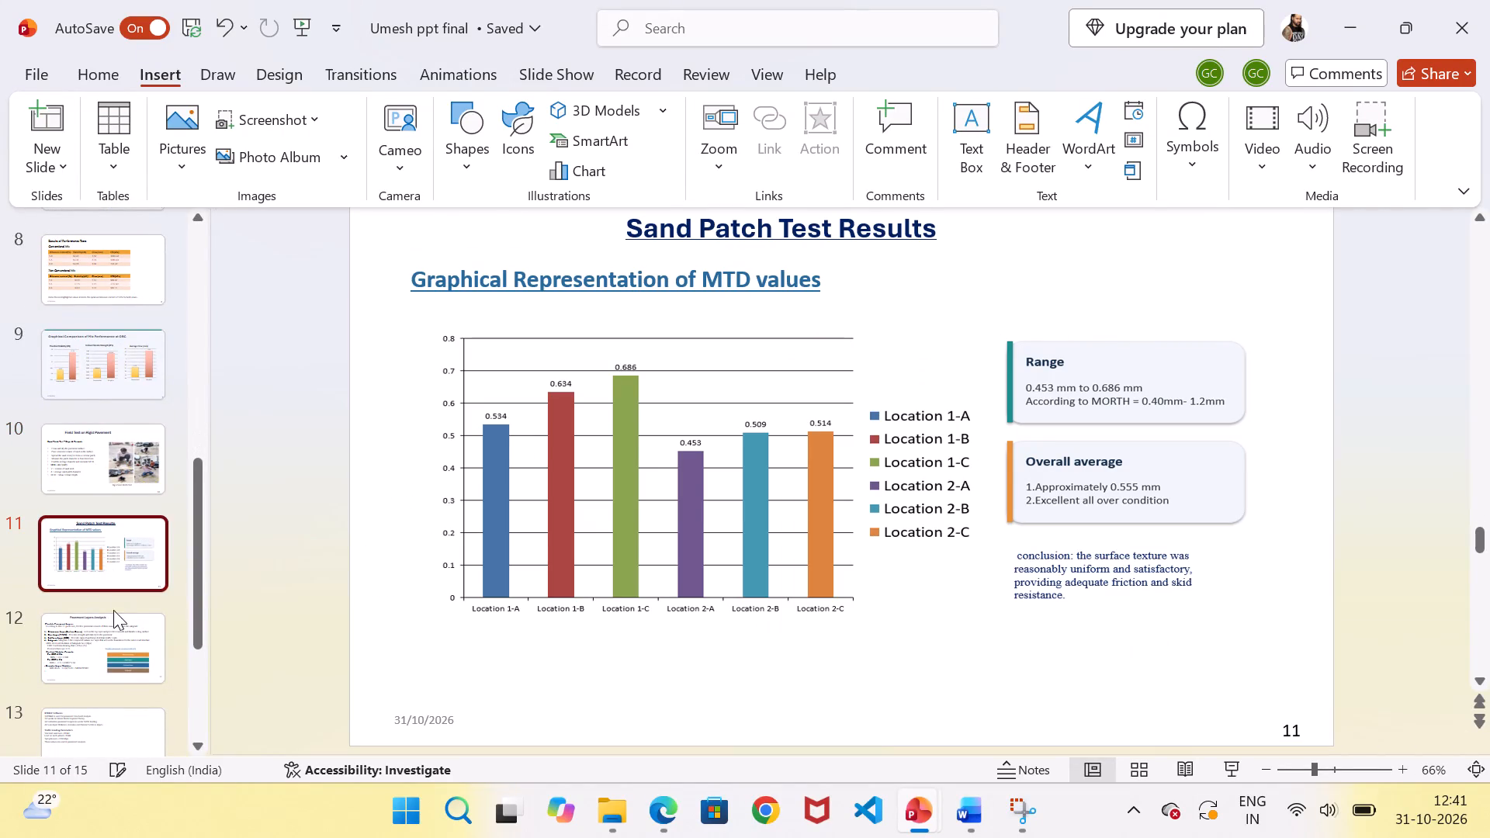
click(113, 628)
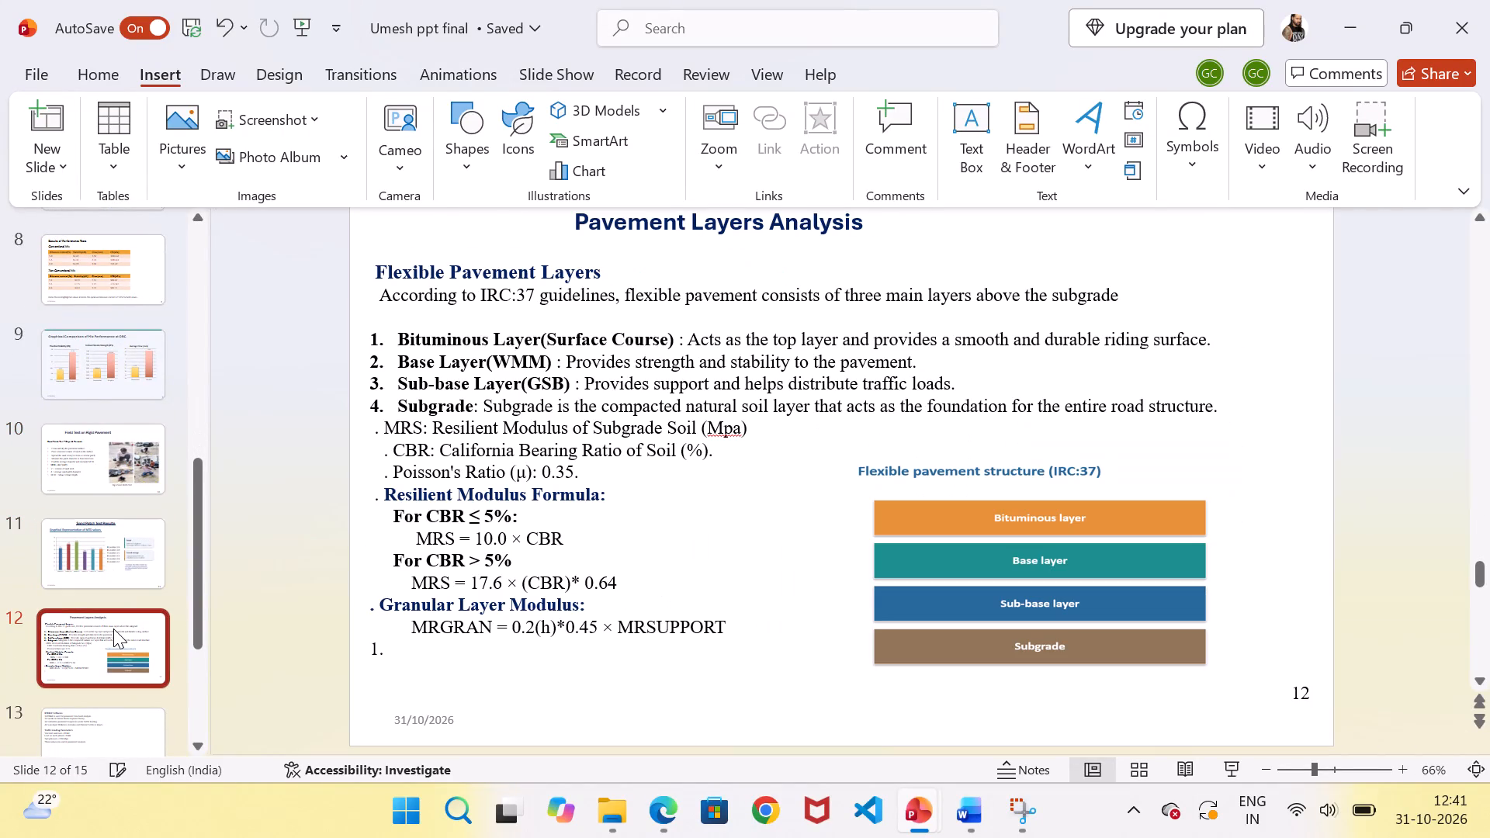
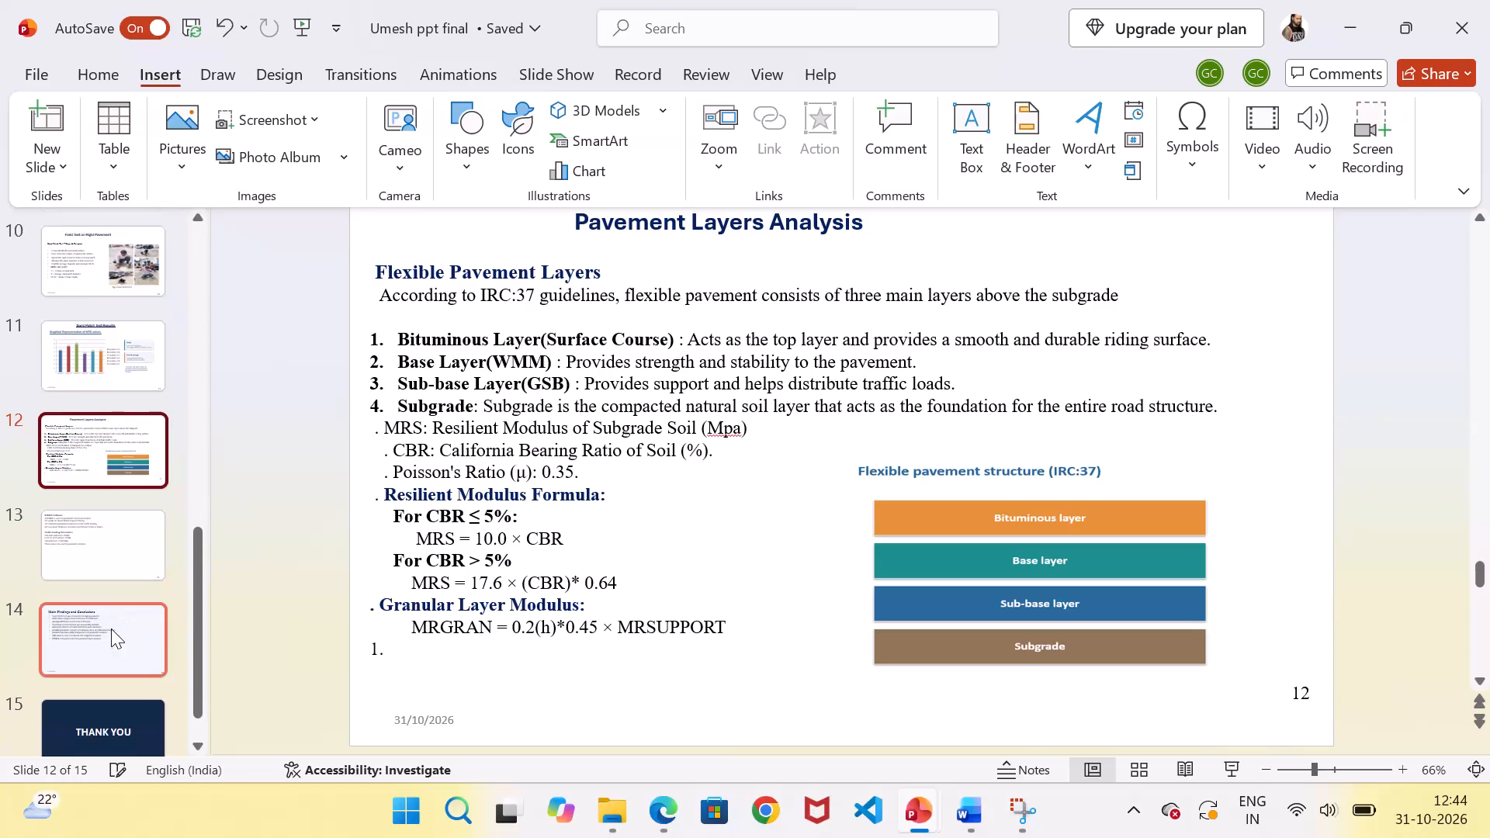
Look over slide 13 on IITPAVE Software and Traffic Loading Parameters, and go back to slide 6 with the specimen photos.
click(125, 517)
scroll(125, 517, up, 2)
click(85, 264)
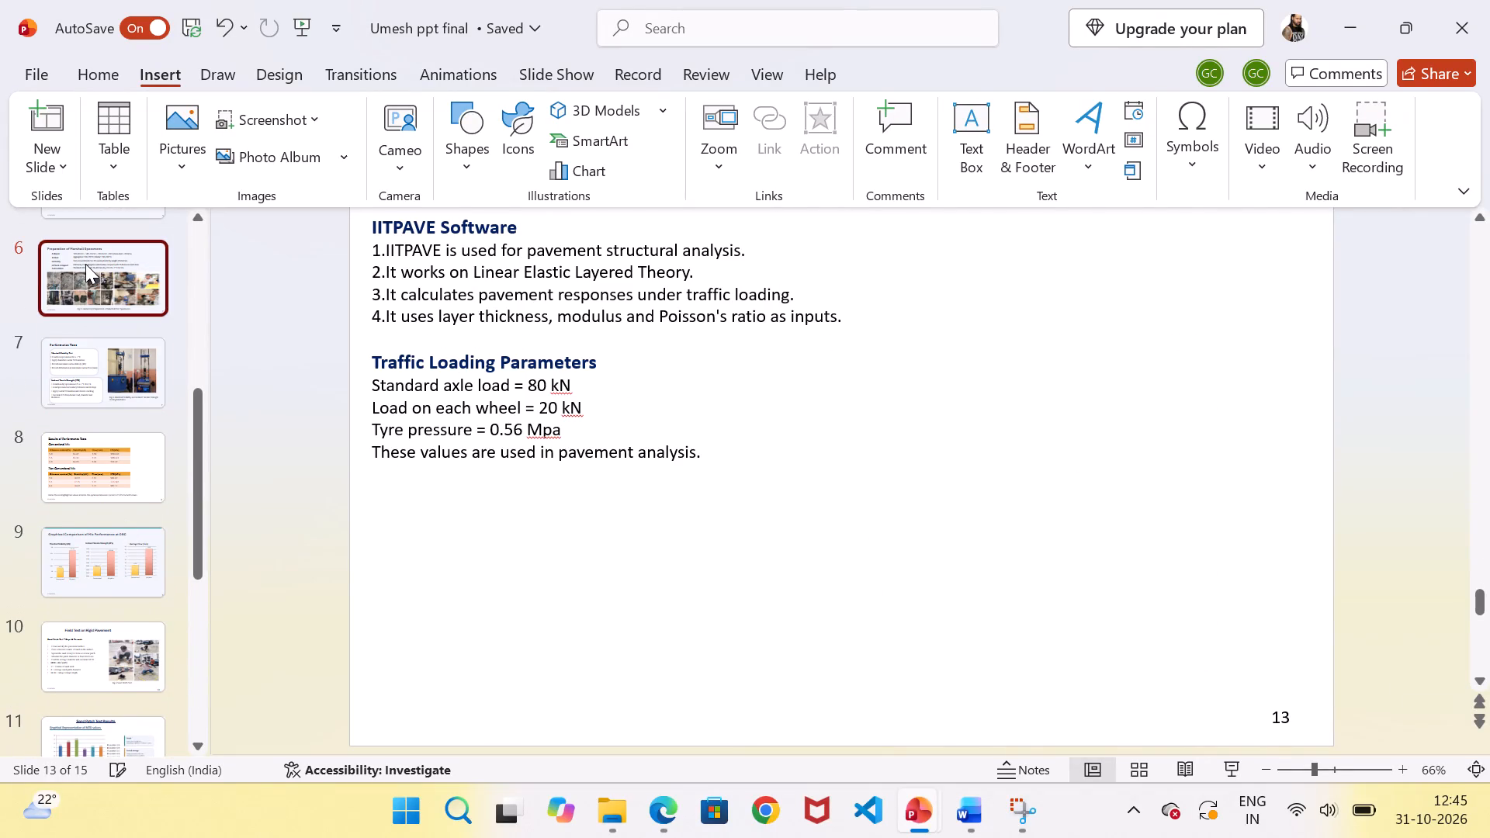
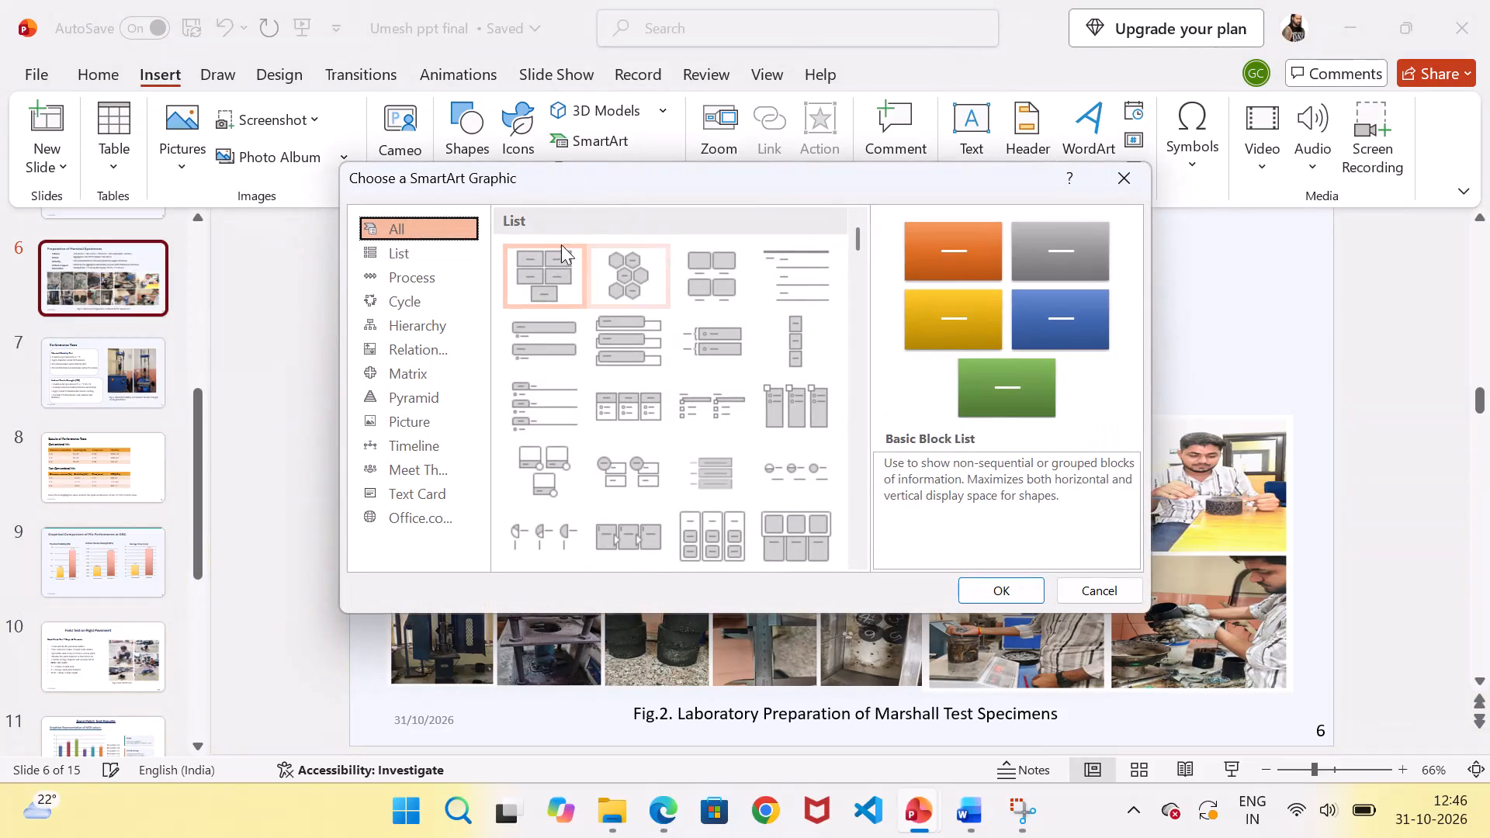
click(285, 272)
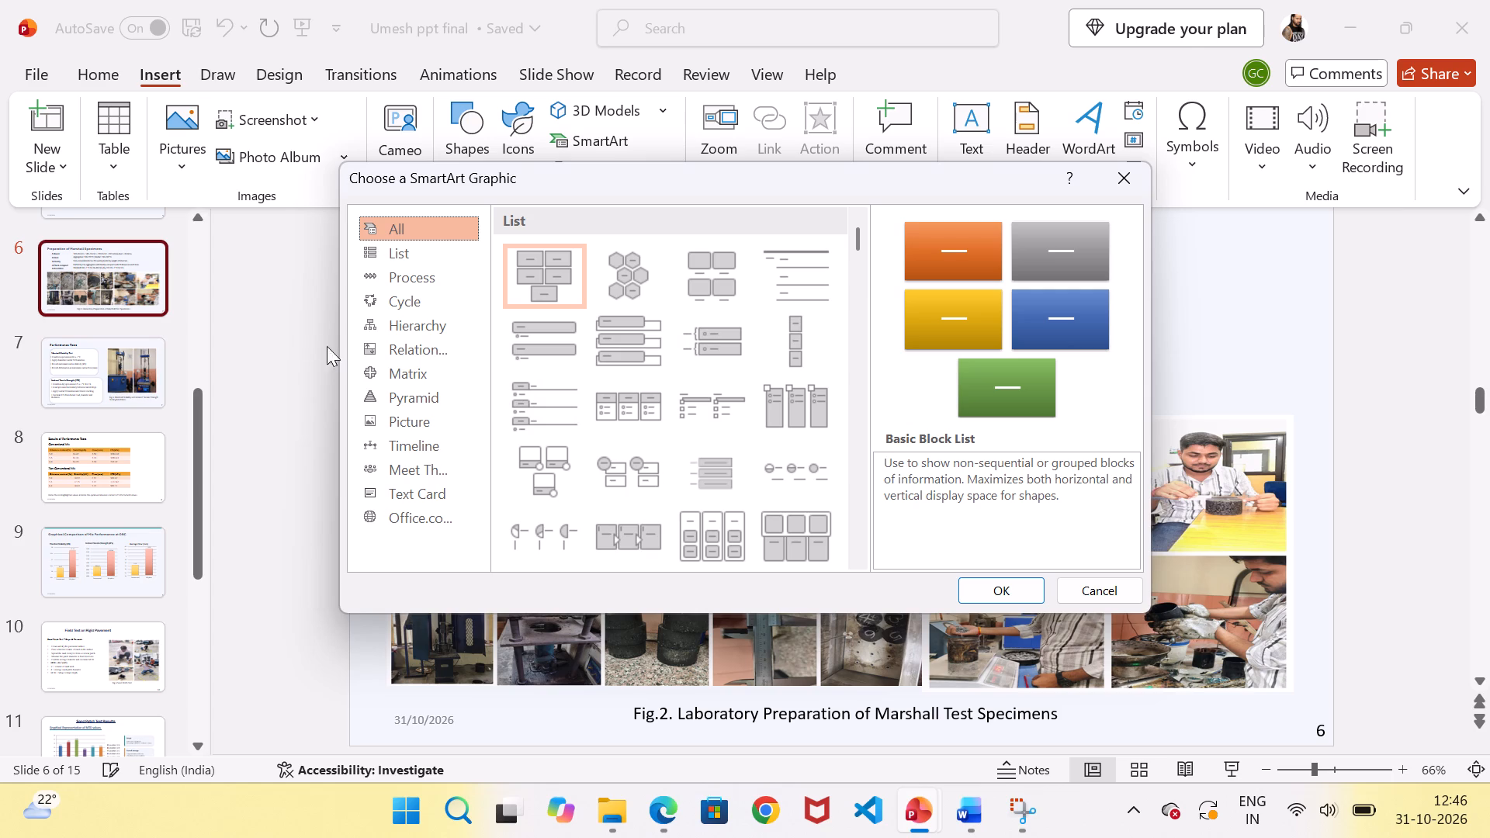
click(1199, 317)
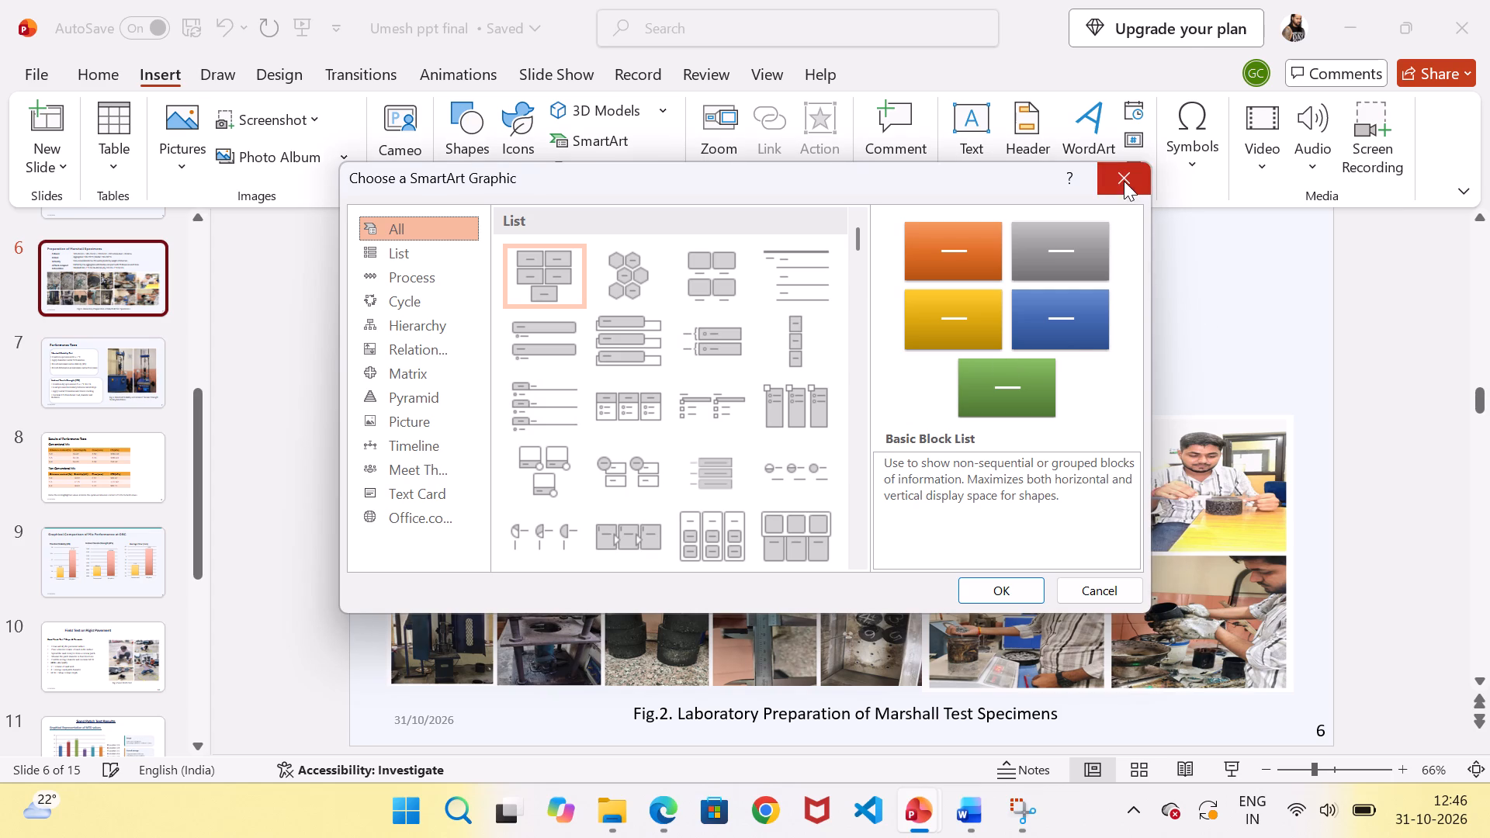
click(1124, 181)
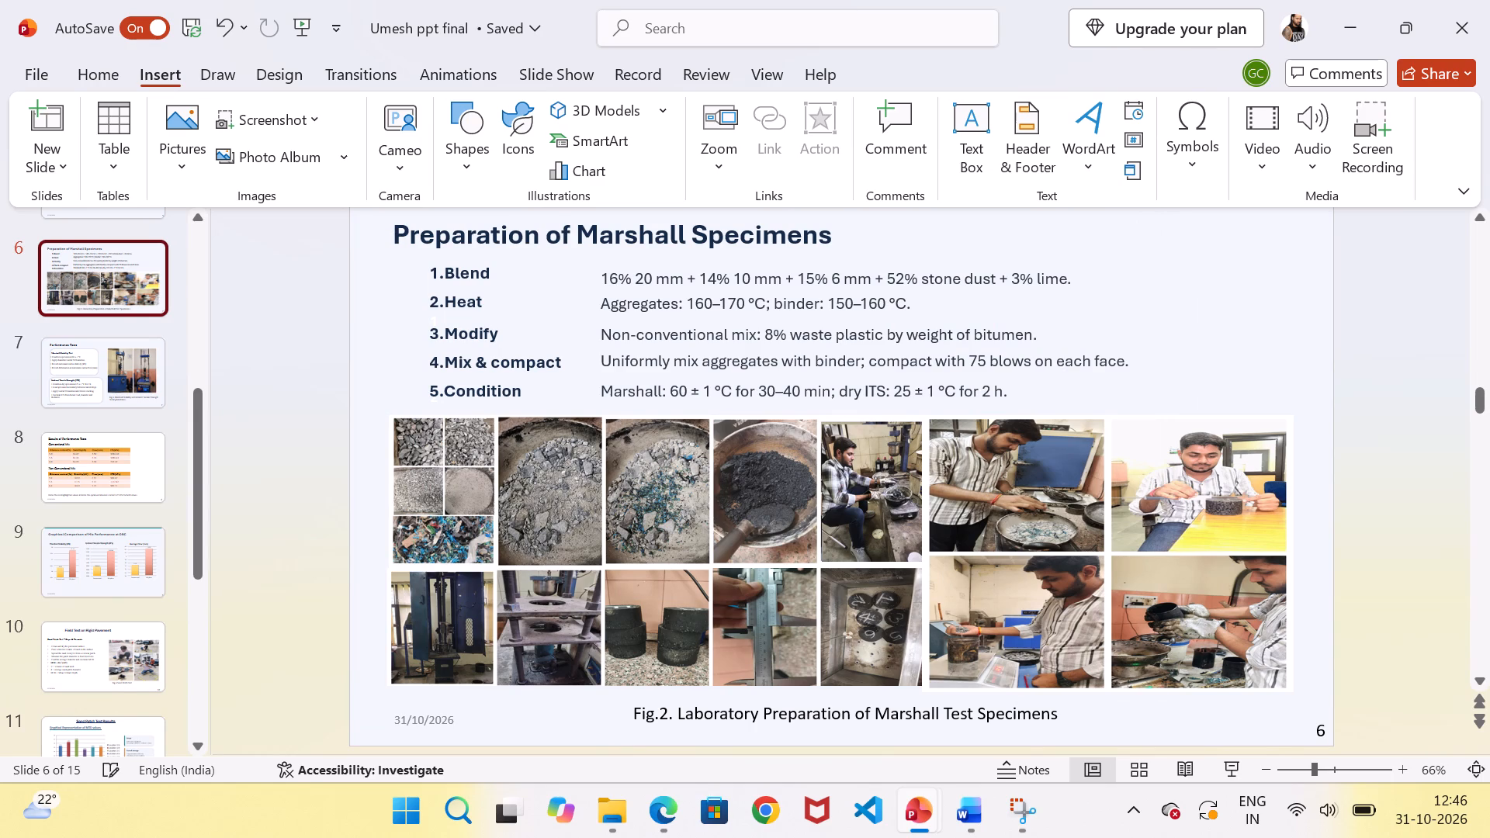
Widen the "1.Blend" text box on slide 6 across the description column and try to extend it down over the other preparation rows.
click(428, 267)
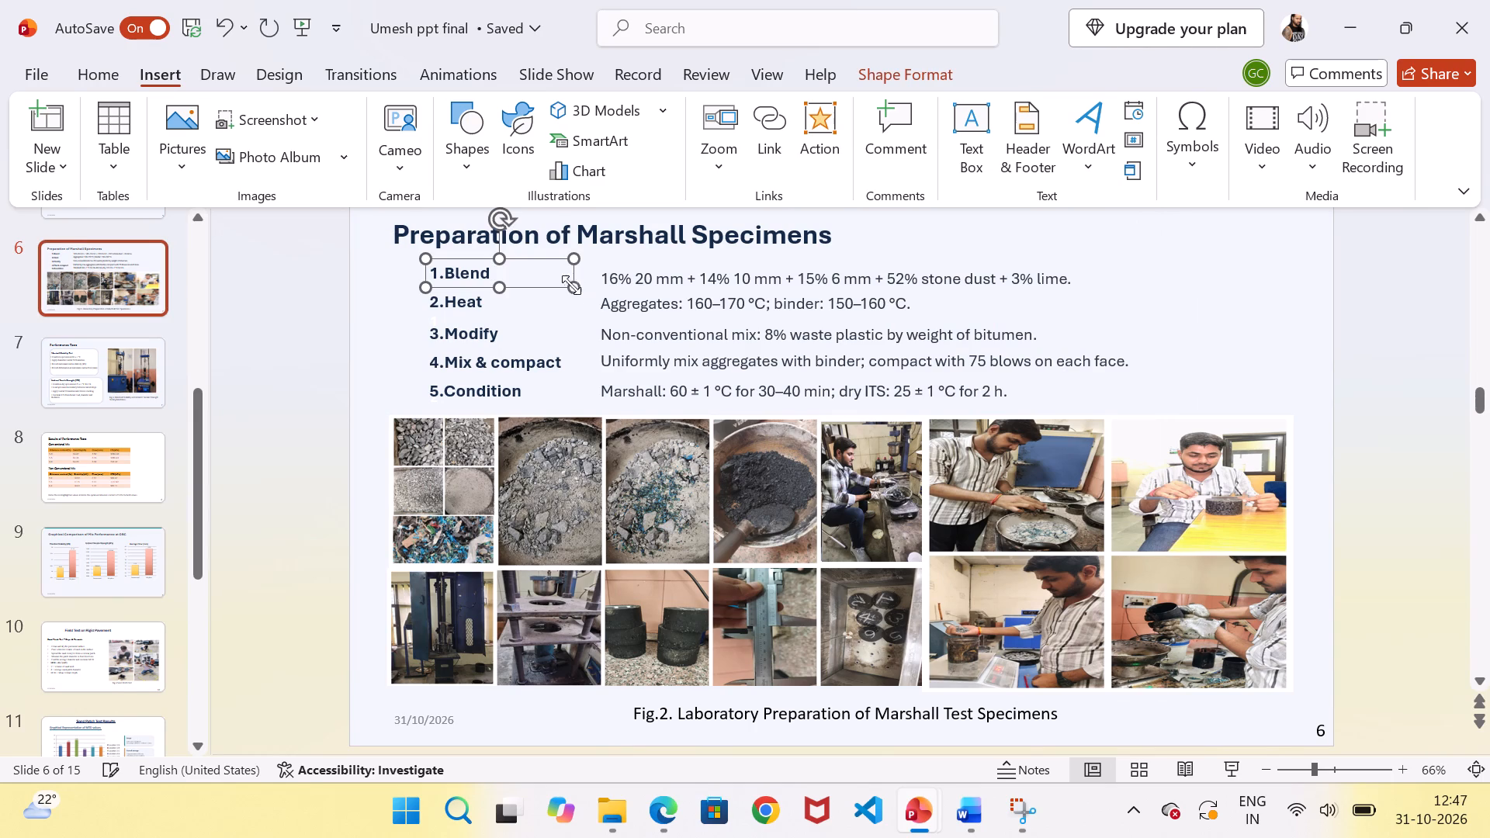
drag(569, 285, 826, 375)
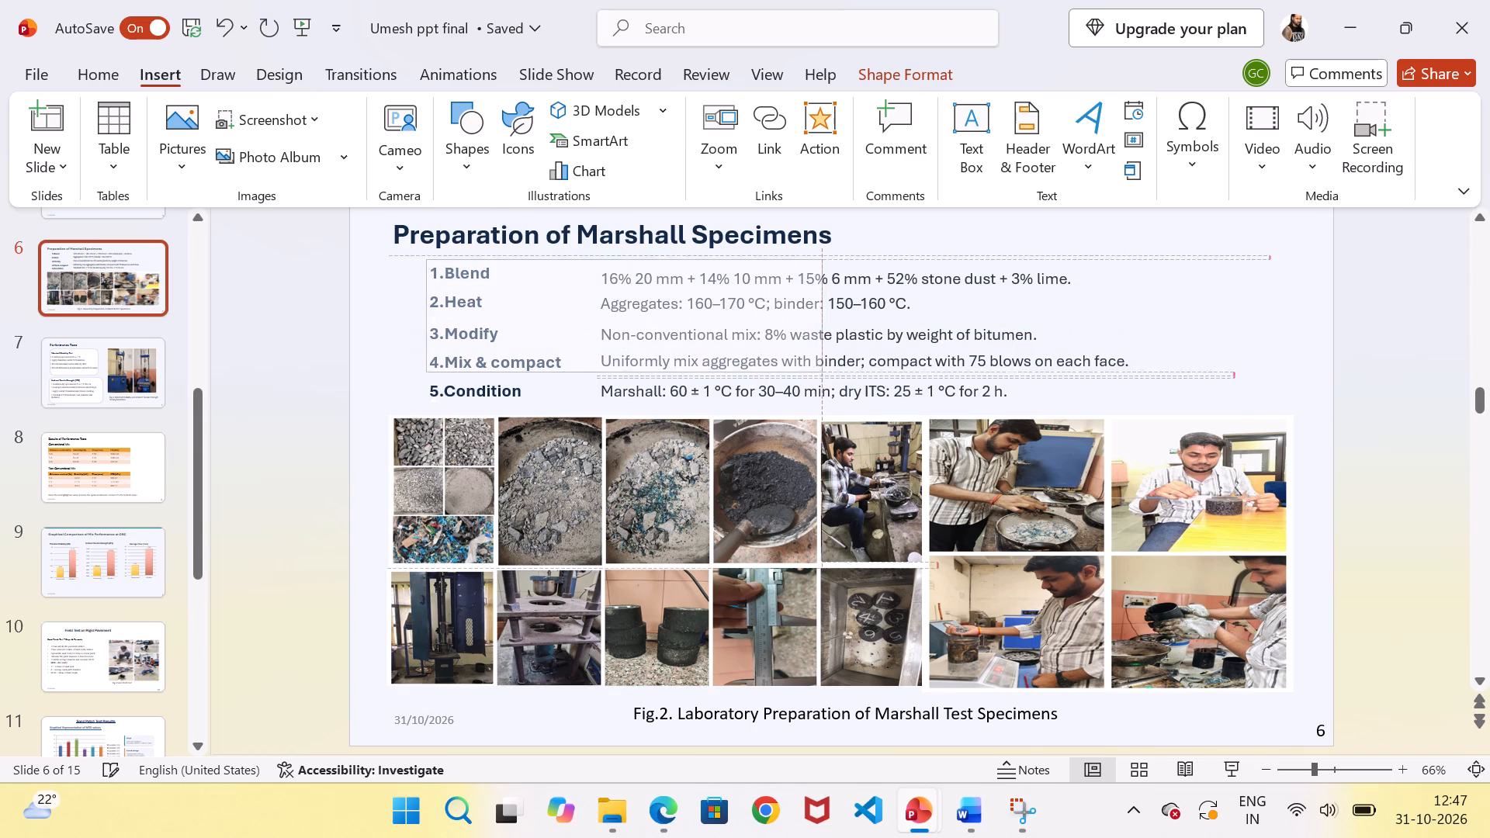
drag(826, 375, 1062, 388)
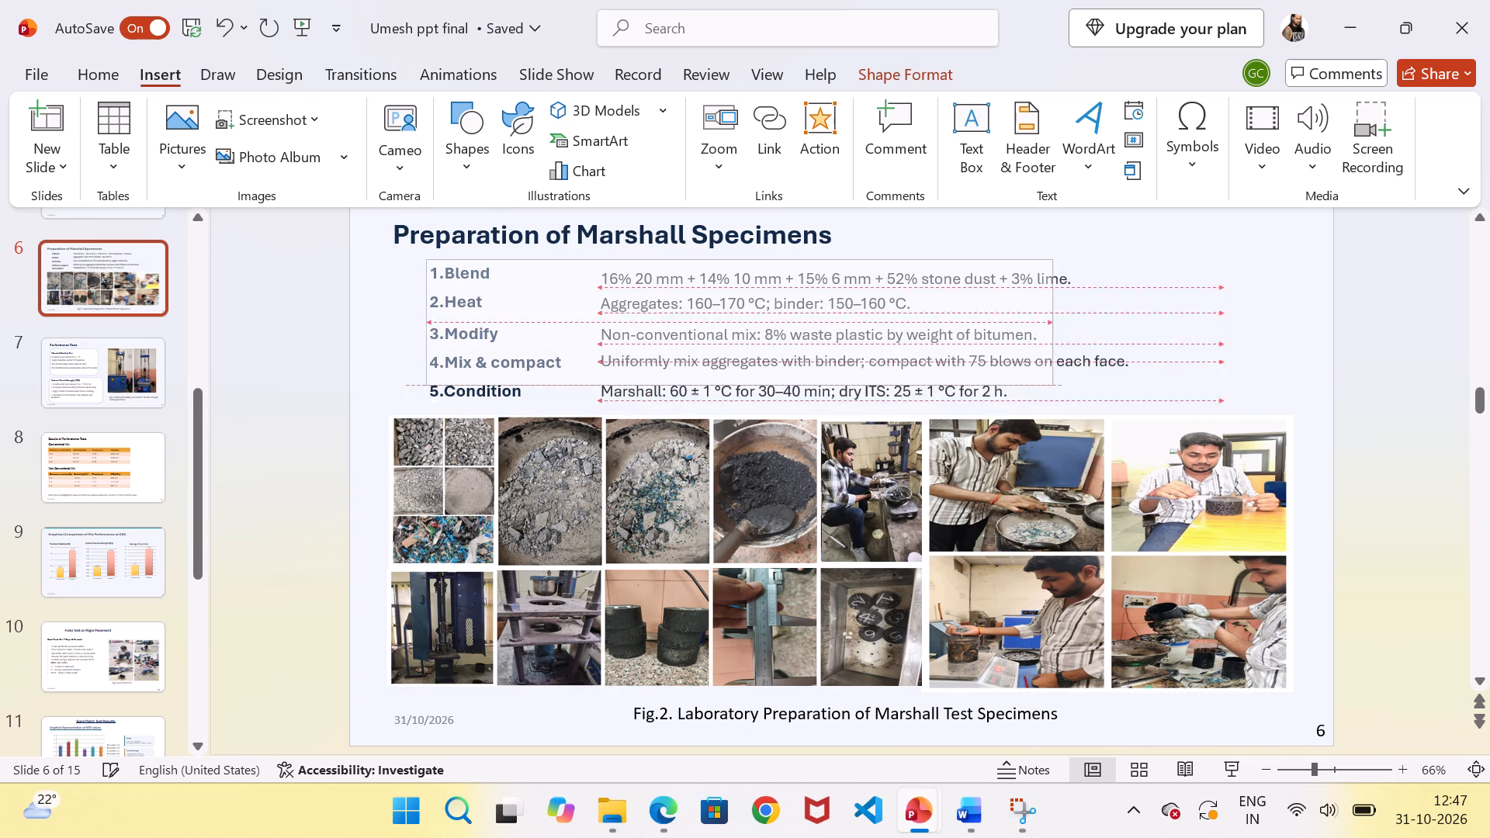
drag(1062, 388, 1149, 400)
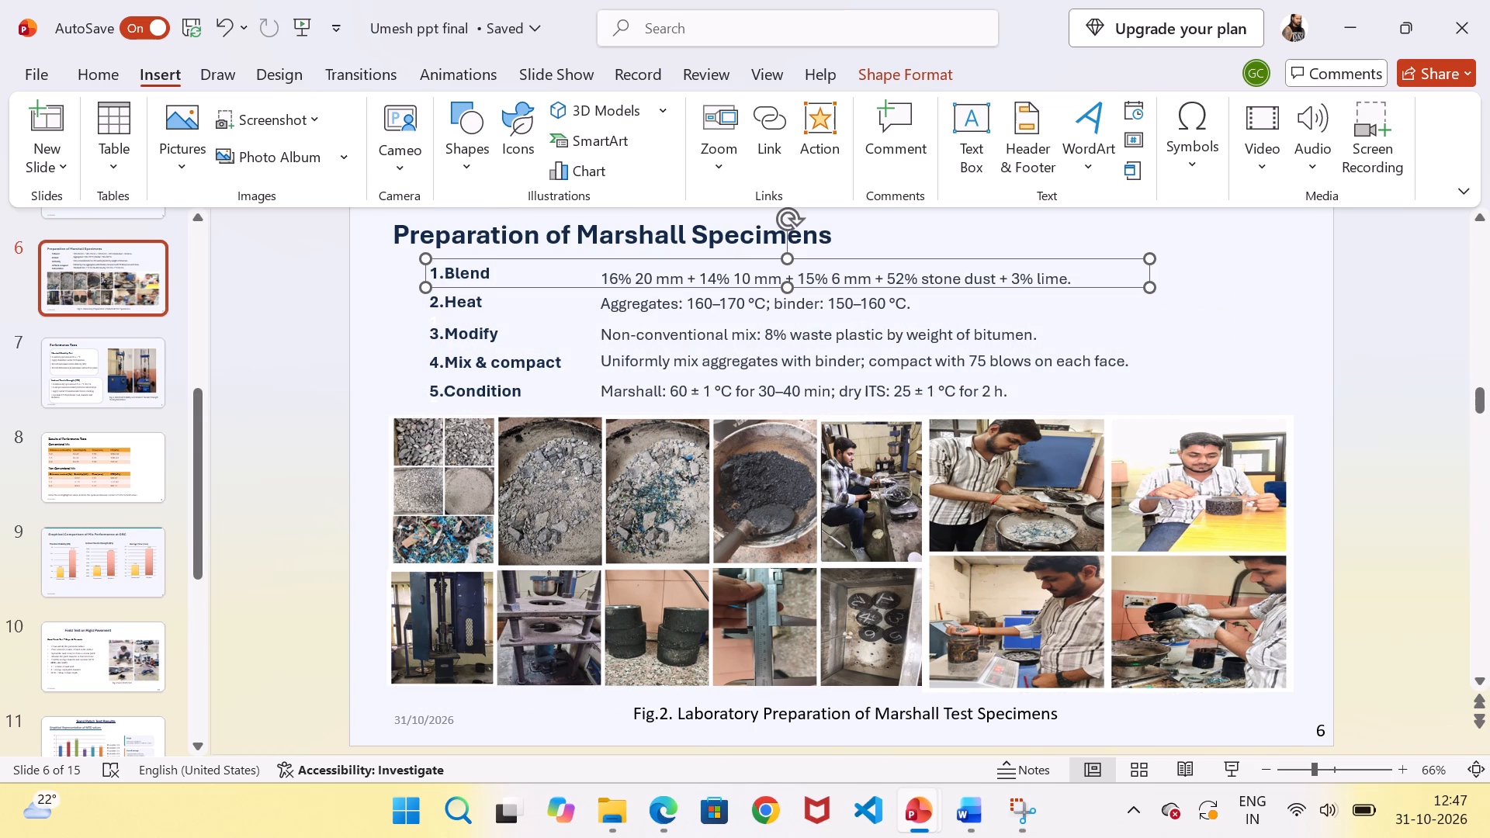
drag(789, 288, 789, 321)
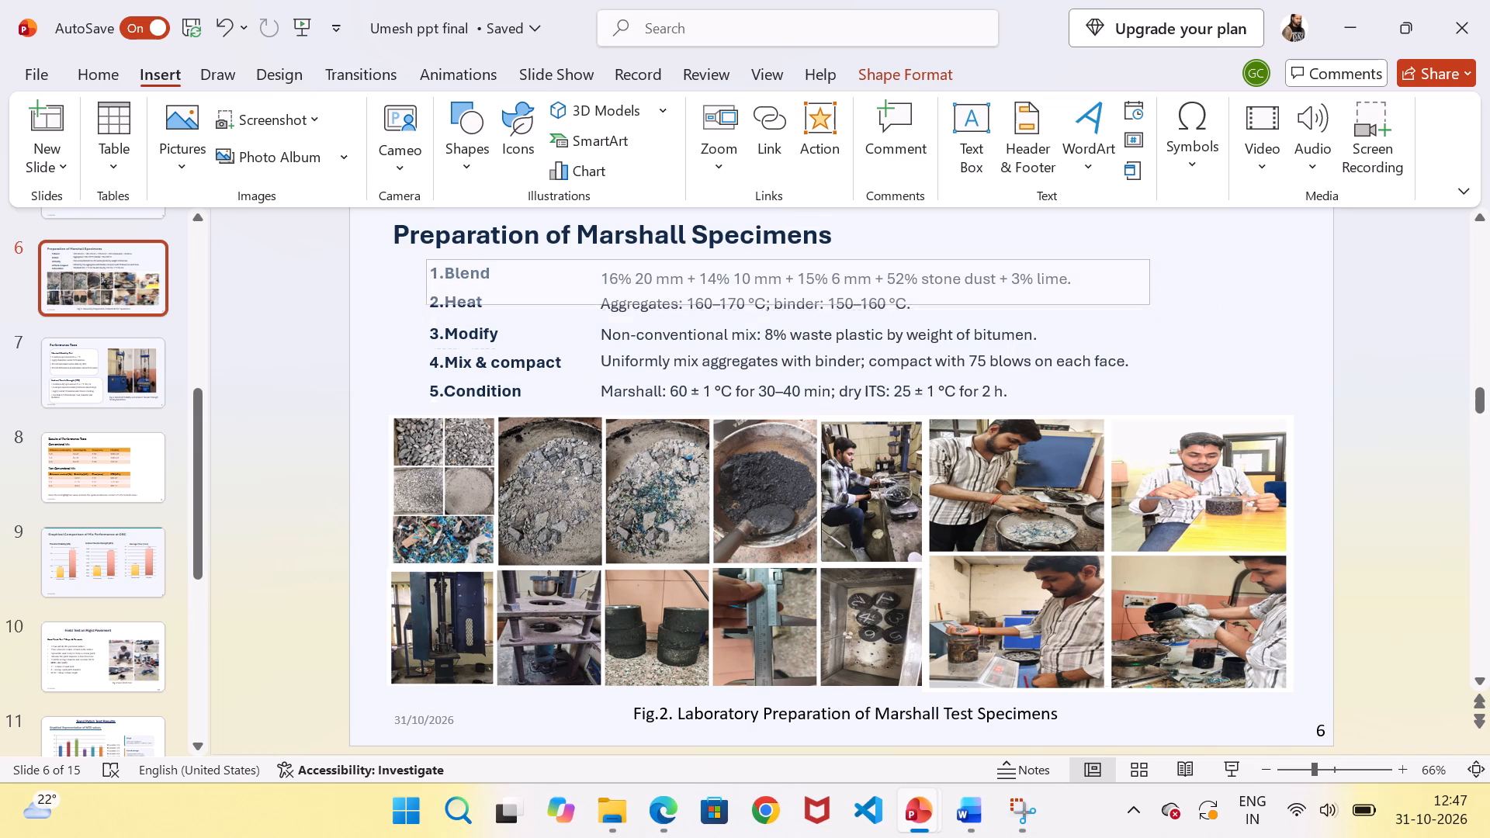
drag(789, 321, 805, 407)
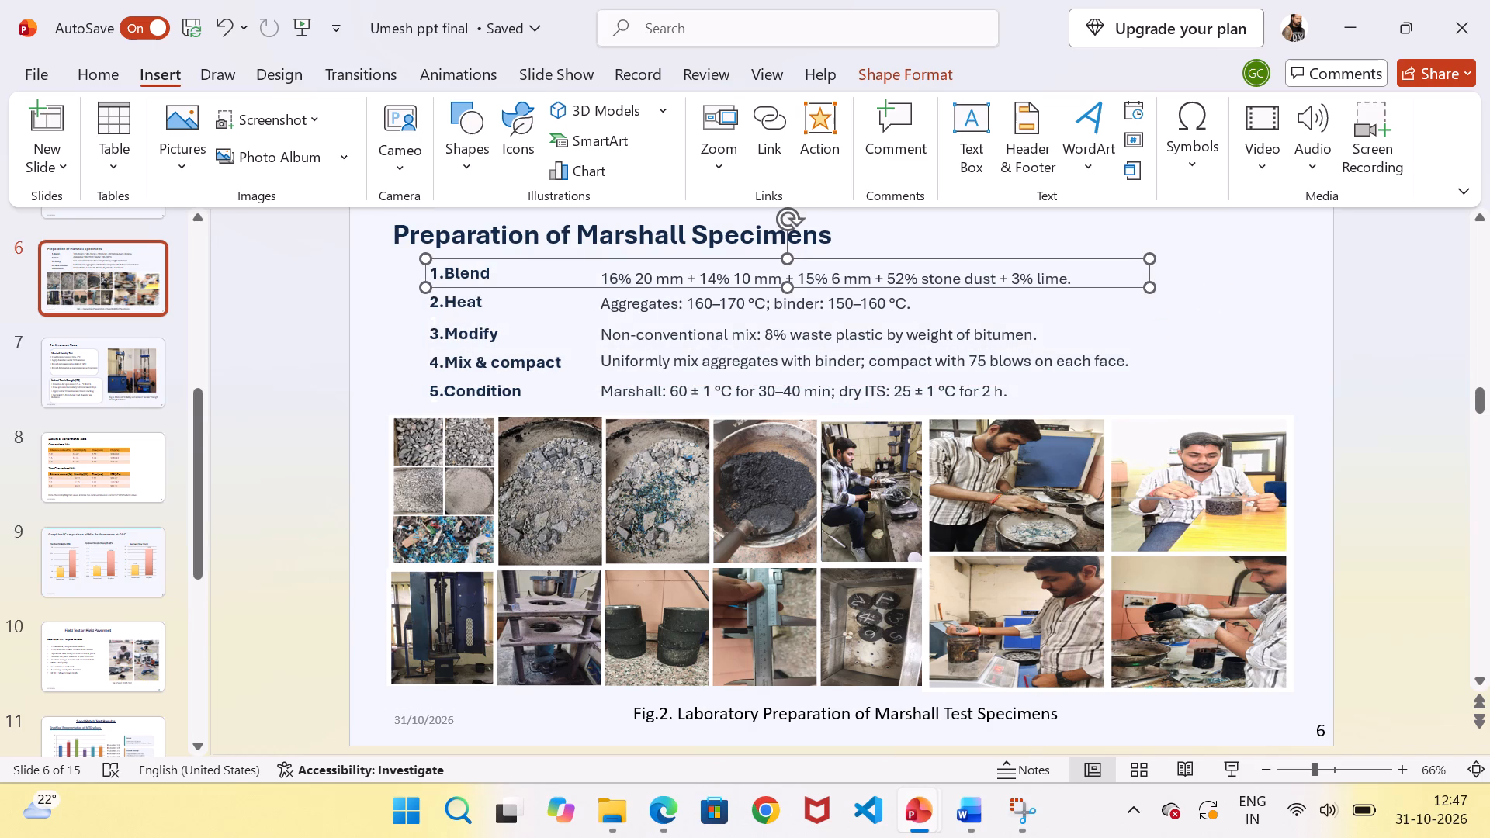
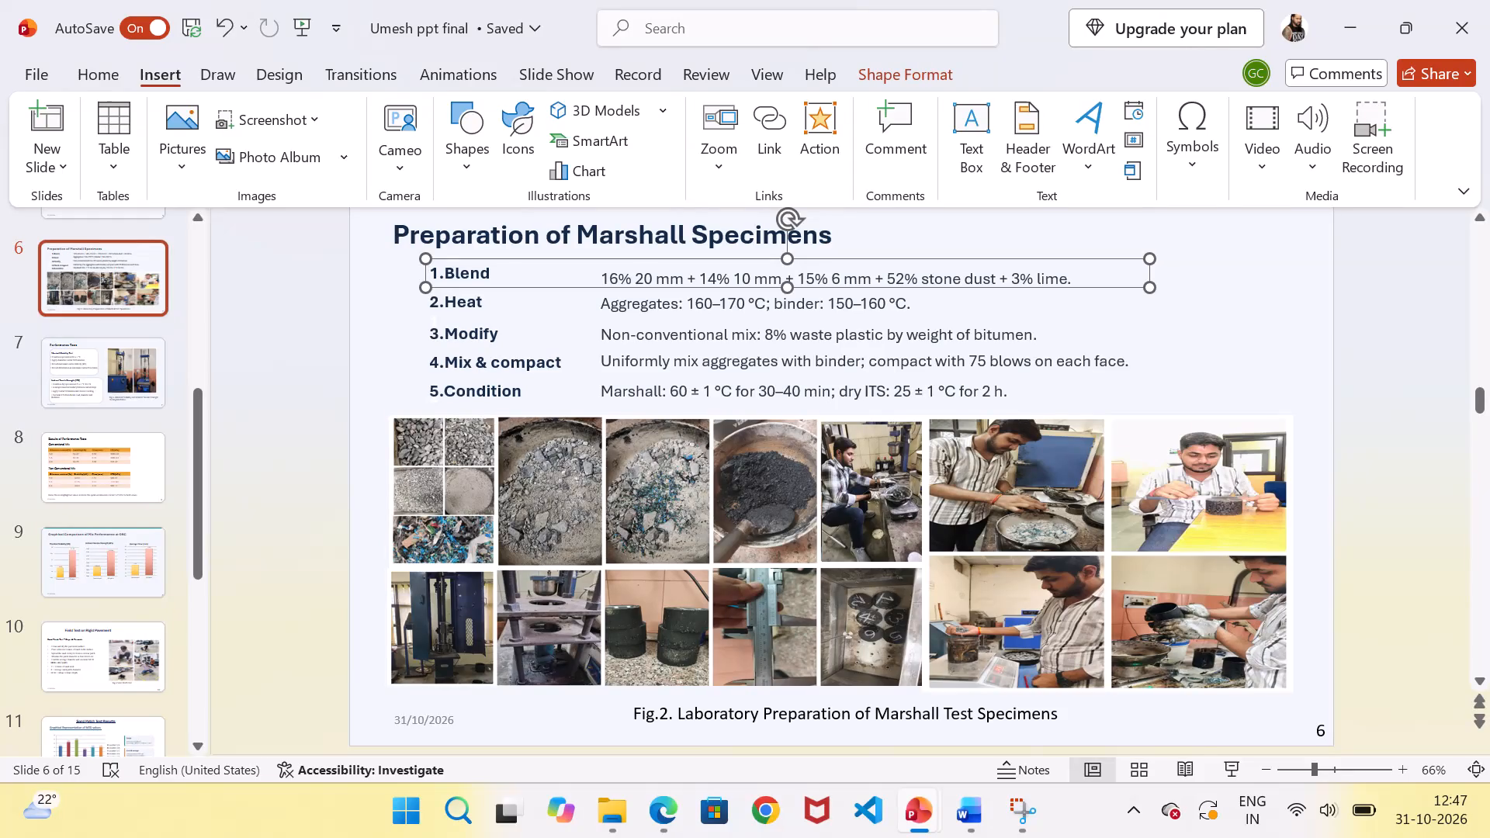
Delete the "1.Blend" label text box from the preparation list on slide 6.
click(660, 312)
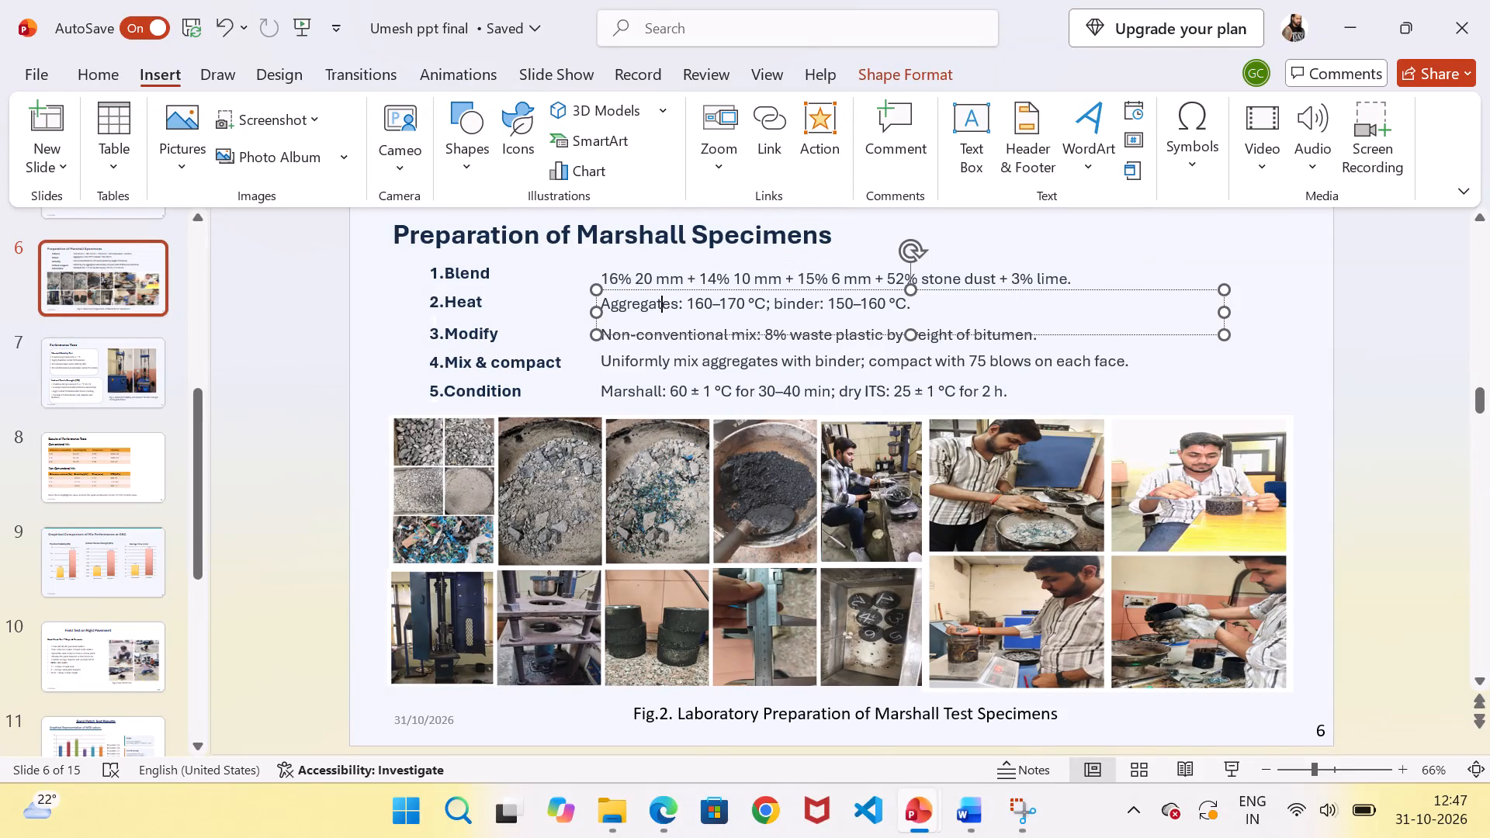
click(660, 312)
drag(431, 272, 491, 303)
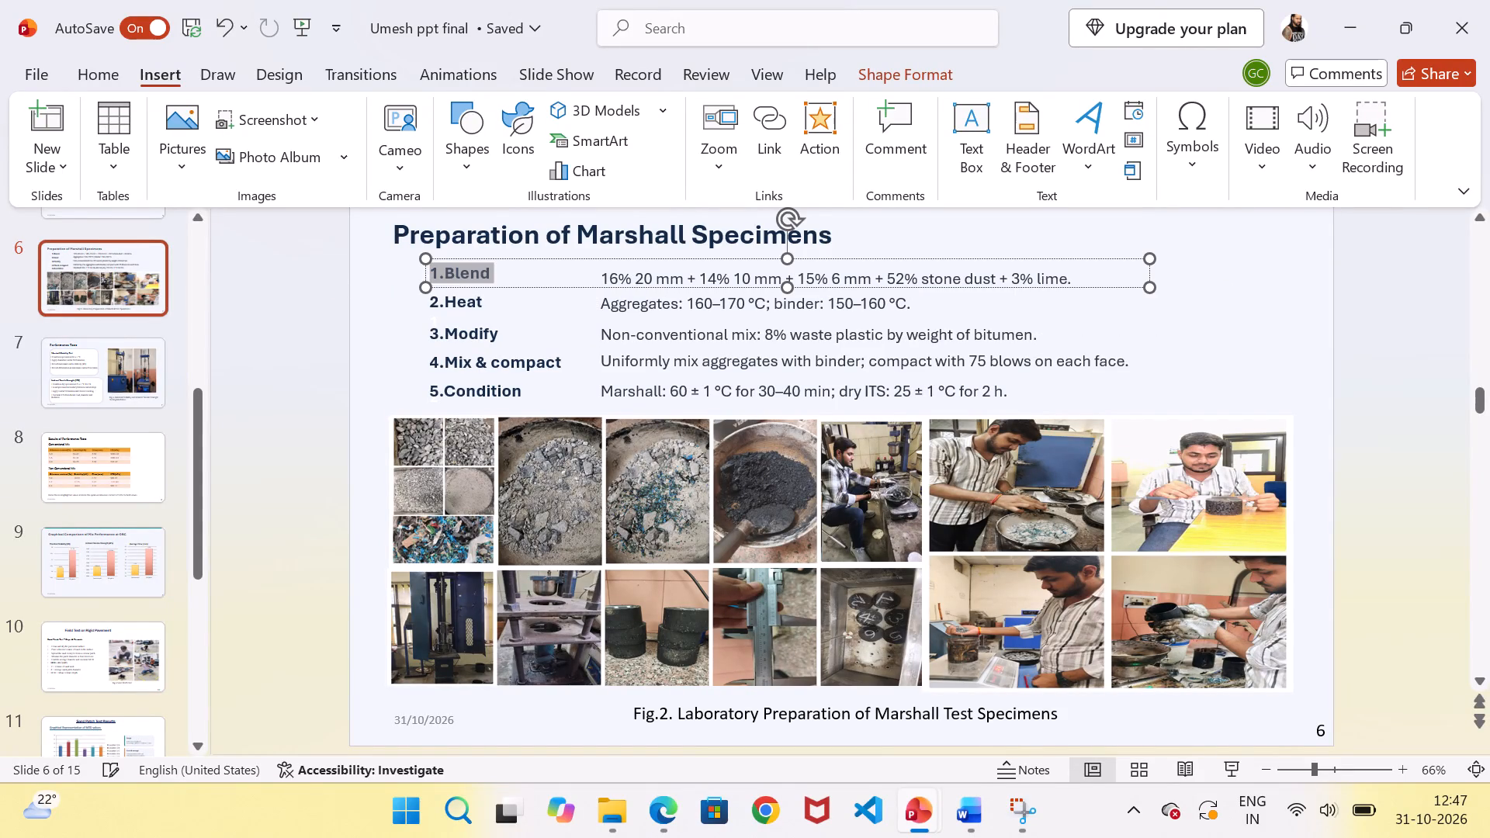
drag(491, 303, 1156, 289)
click(1156, 289)
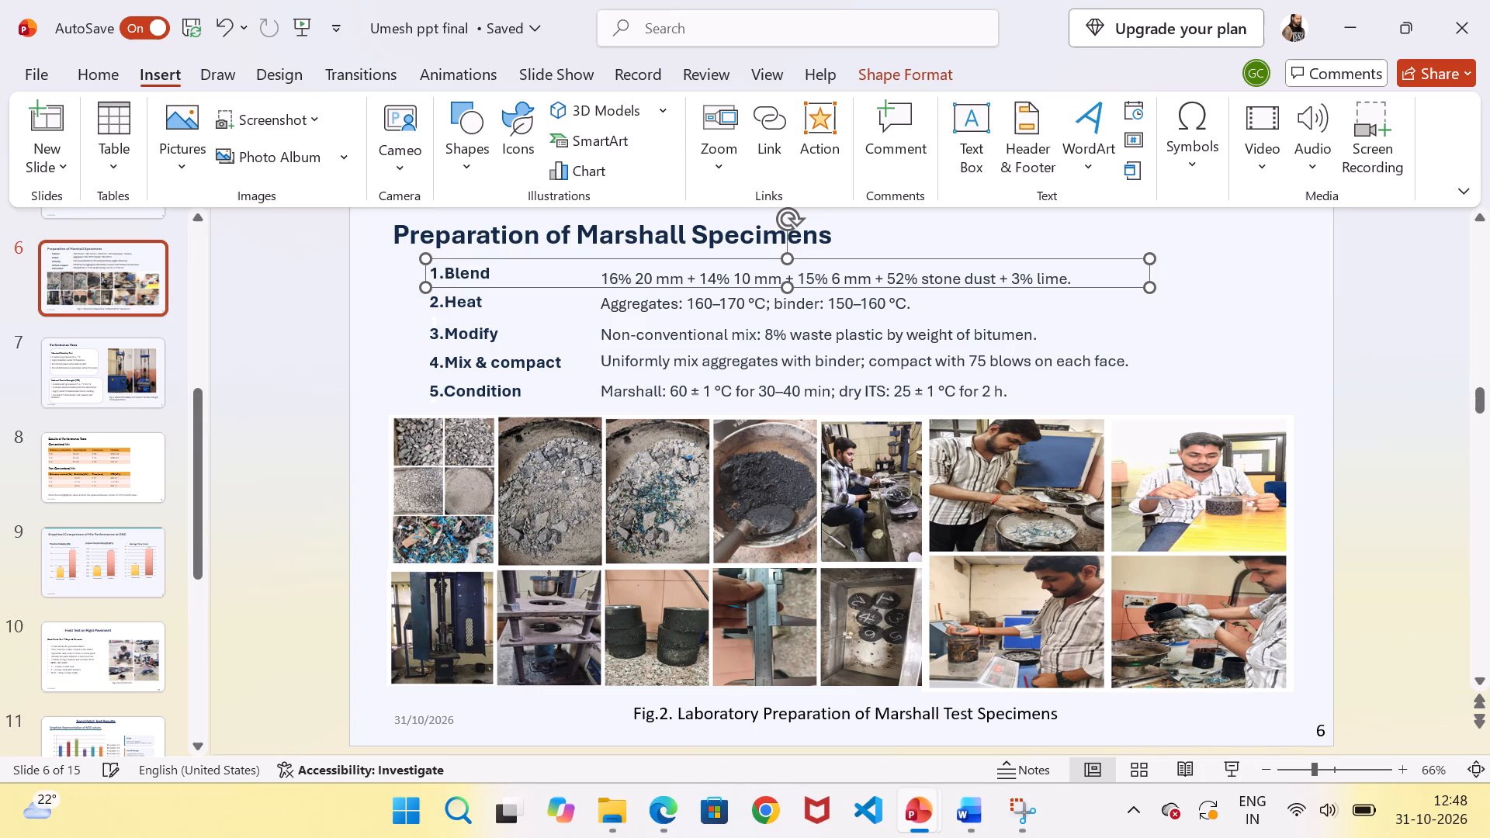
key(Delete)
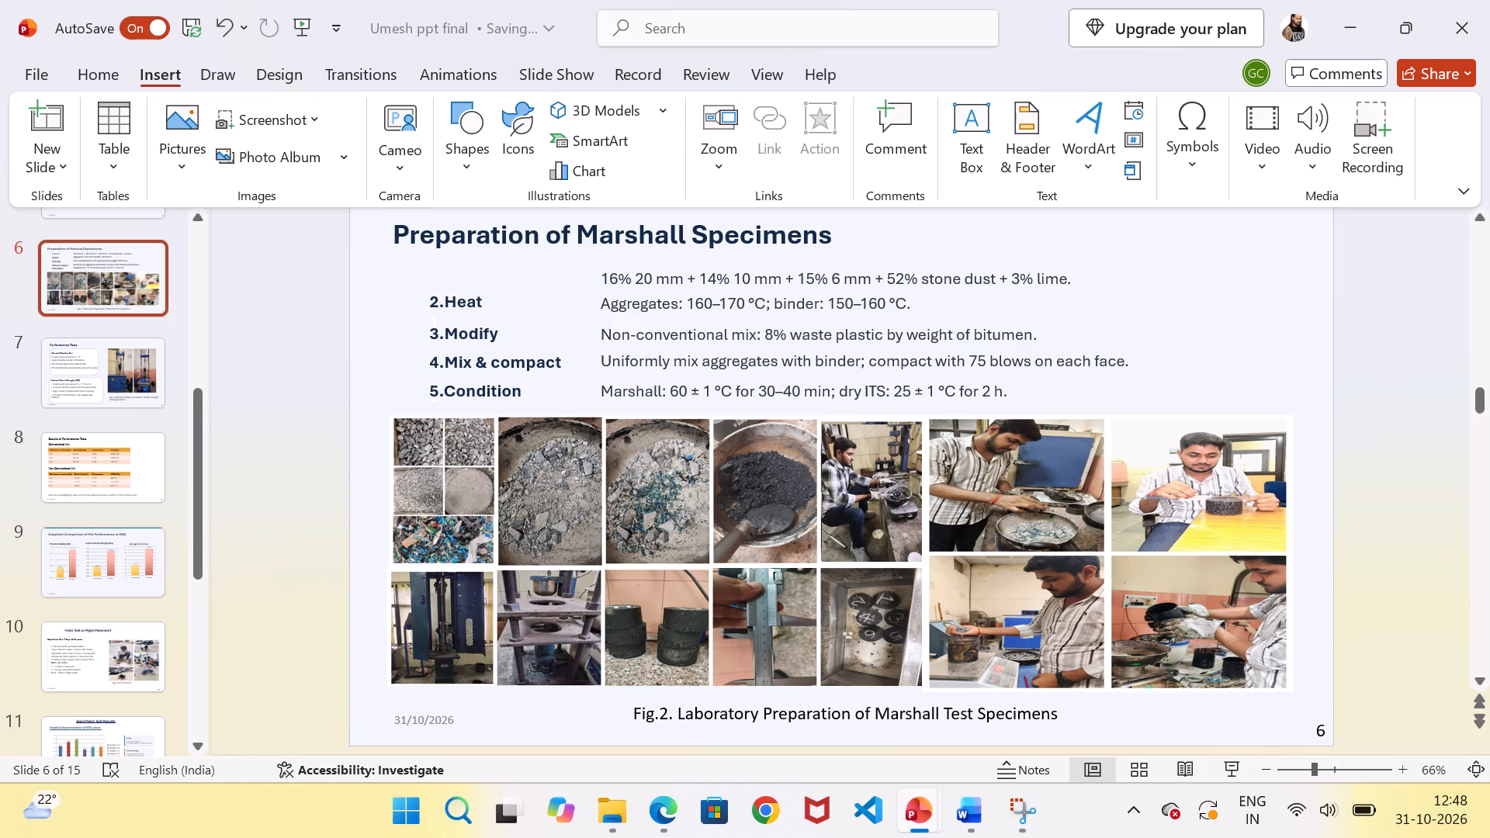
Delete the text box describing the blend proportions, "16% 20 mm + 14% 10 mm + 15% 6 mm + 52% stone dust + 3% lime".
drag(406, 303, 666, 307)
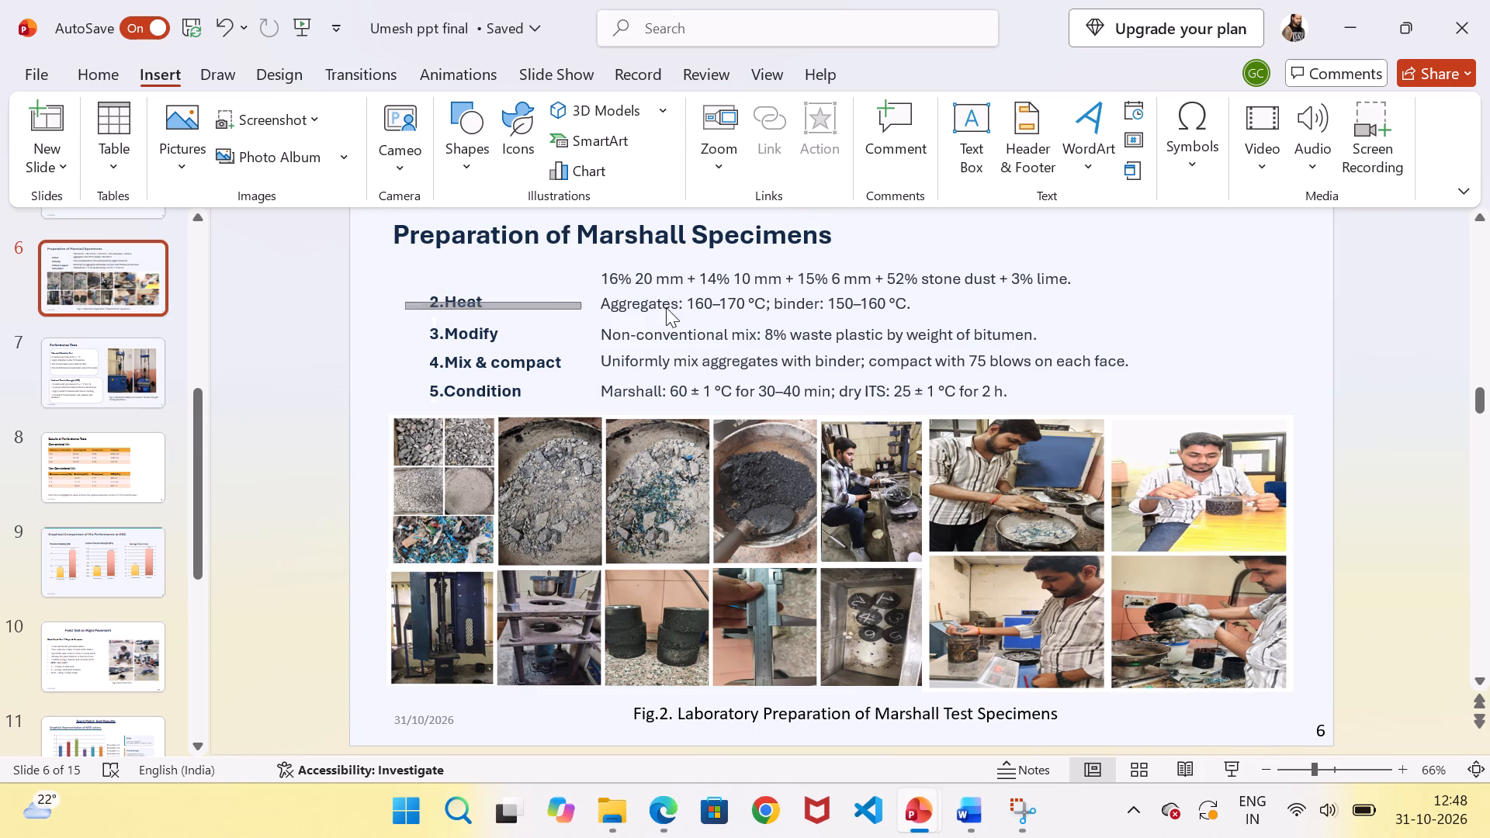
drag(666, 307, 1130, 299)
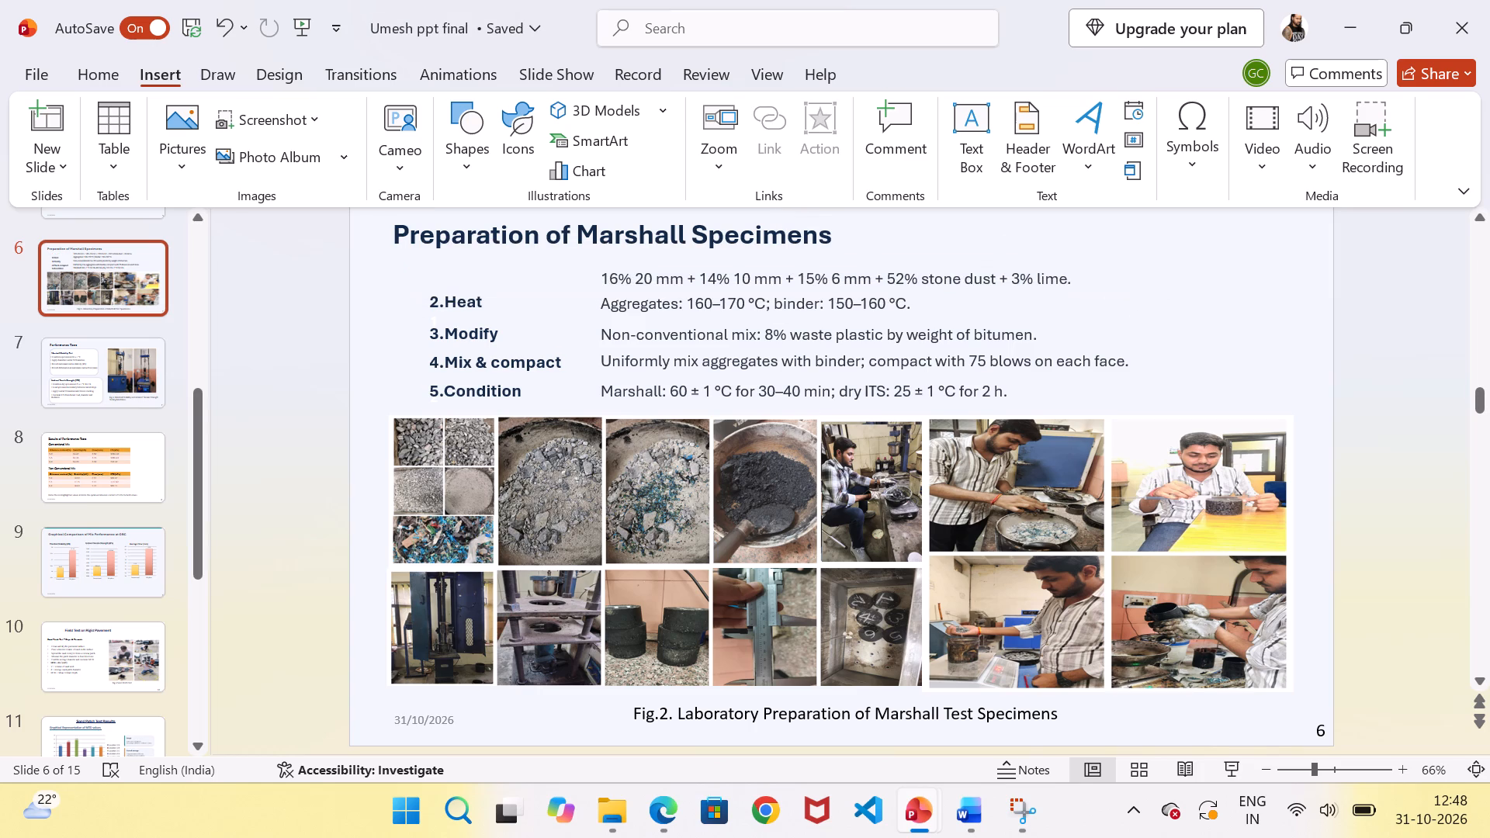
drag(600, 272, 663, 279)
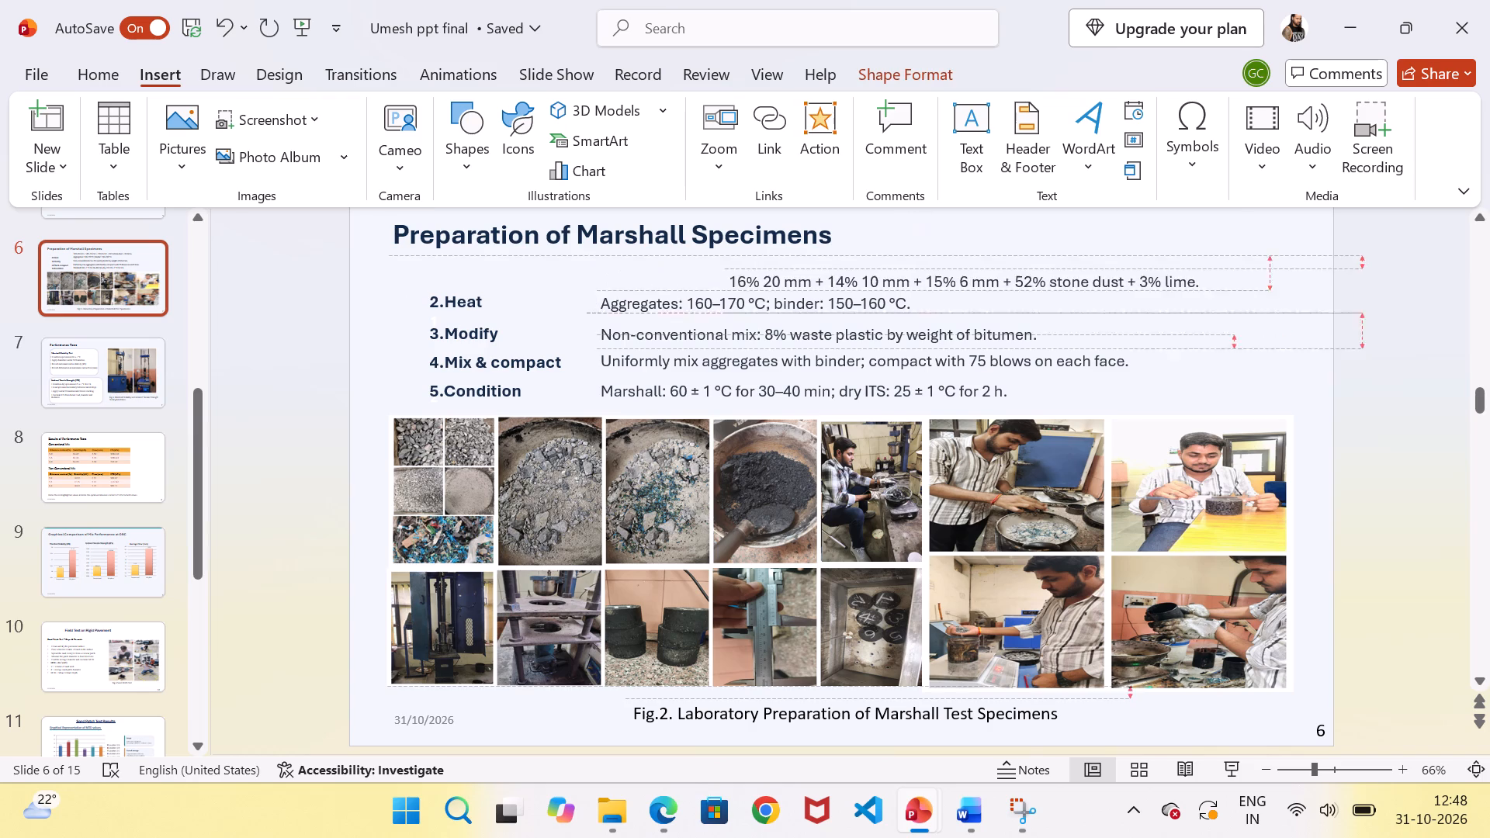
drag(663, 279, 522, 282)
key(Delete)
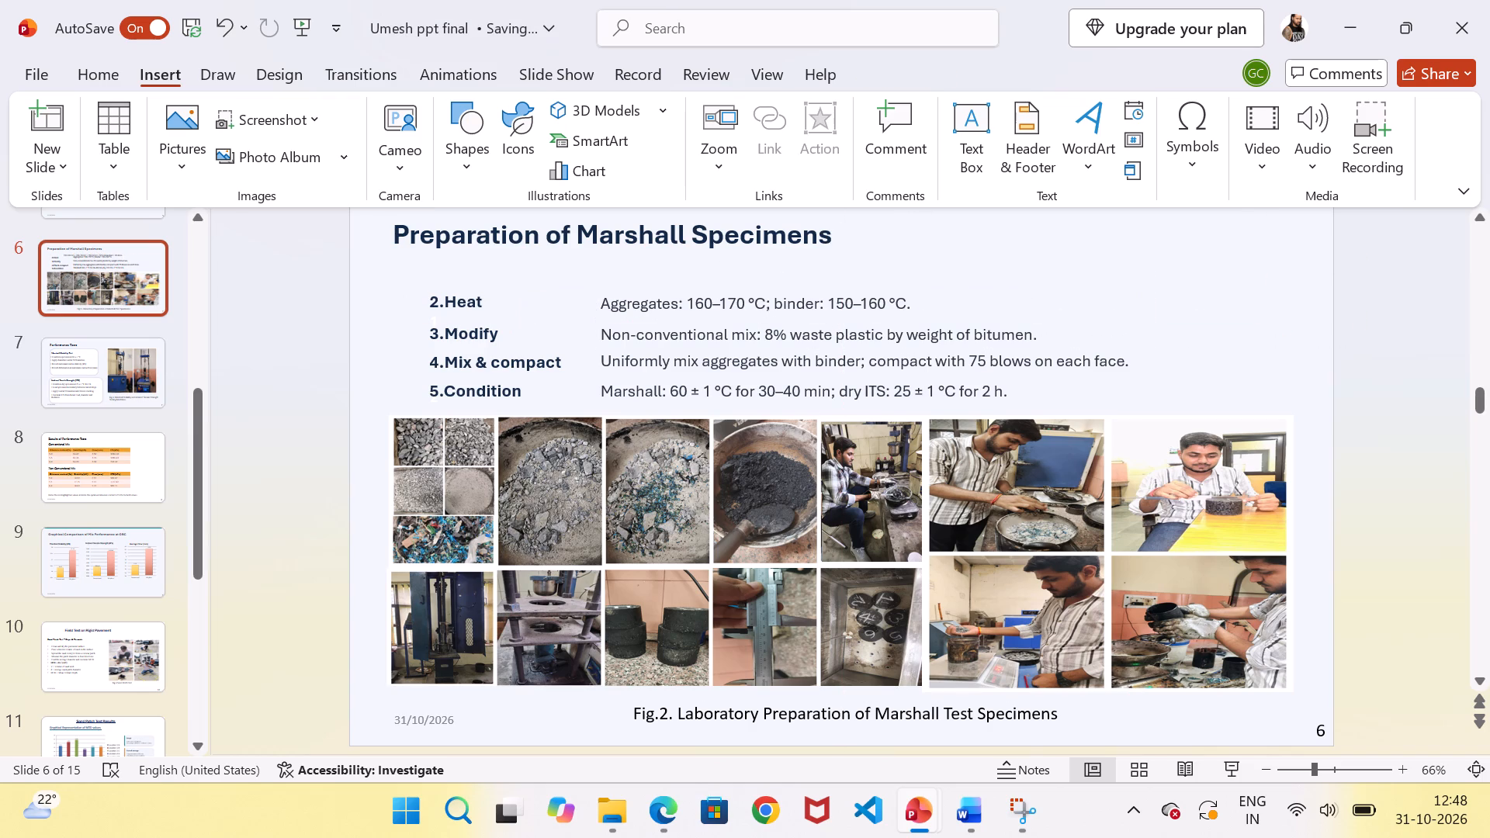
Delete the "2.Heat" label text box.
click(504, 312)
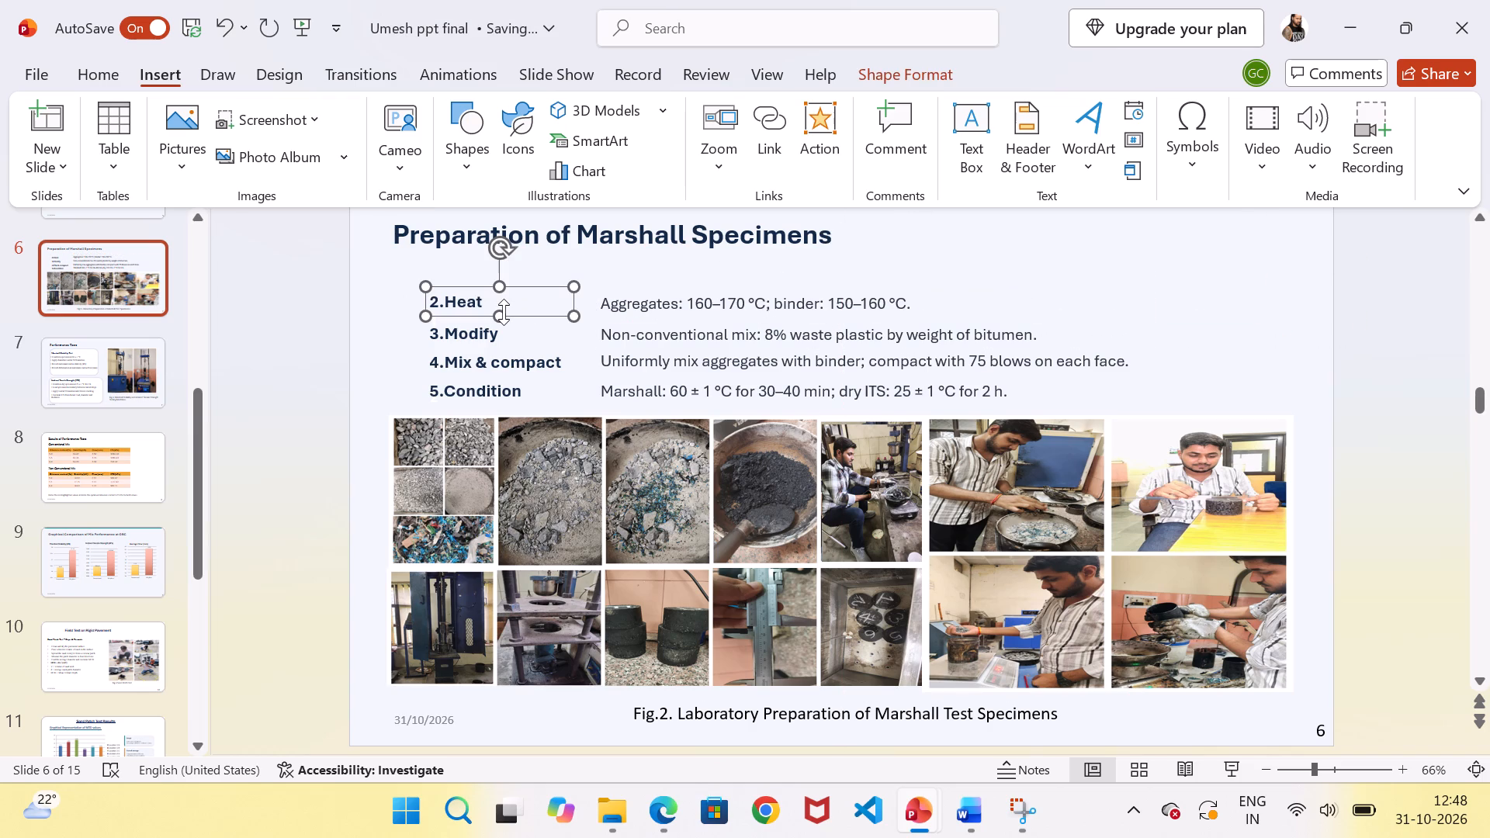
key(BackSpace)
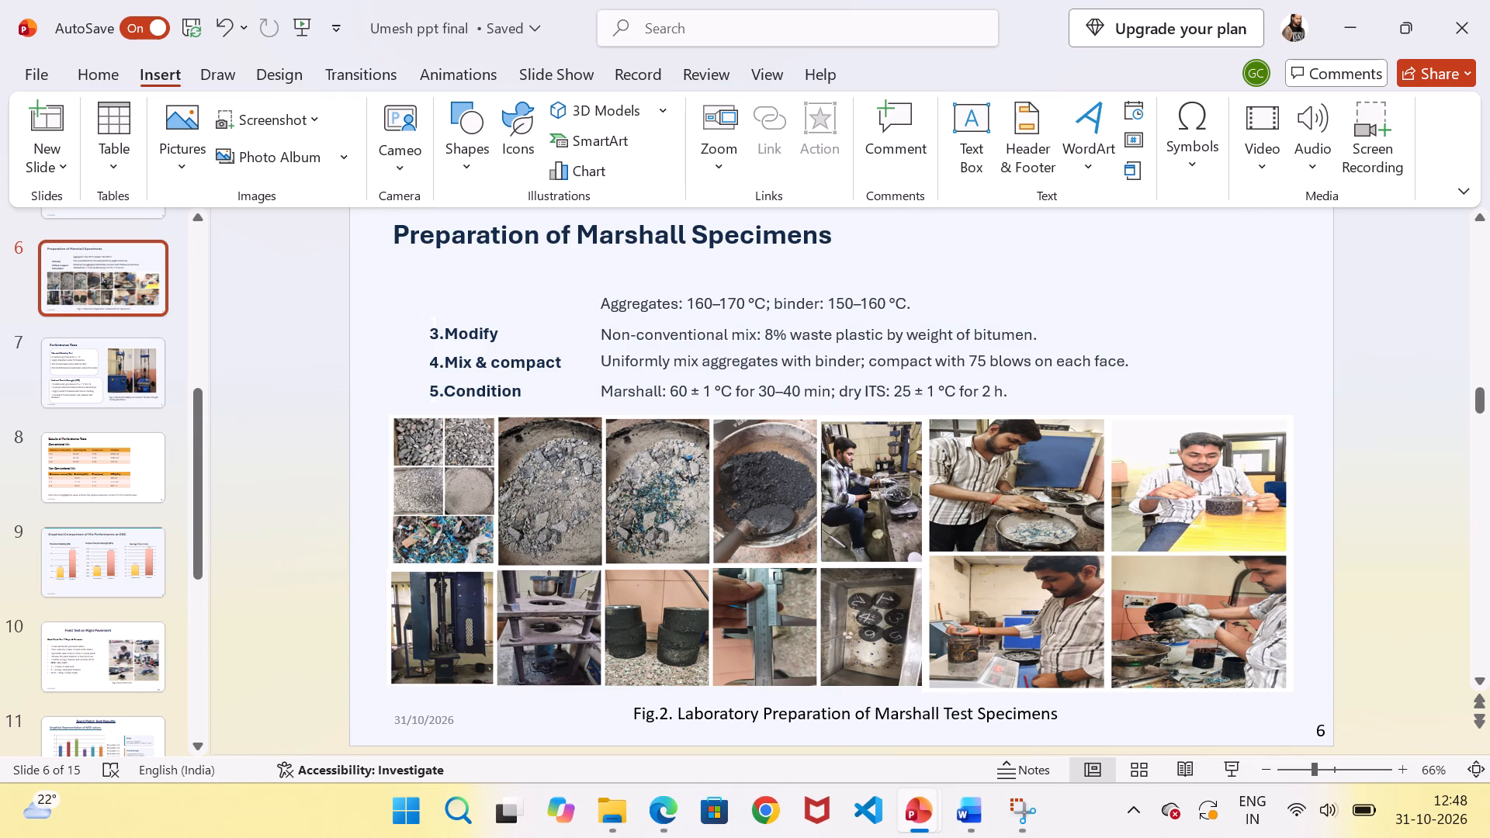
Clear all the text from the heating description about aggregate and binder temperatures.
click(630, 306)
key(Delete)
key(BackSpace)
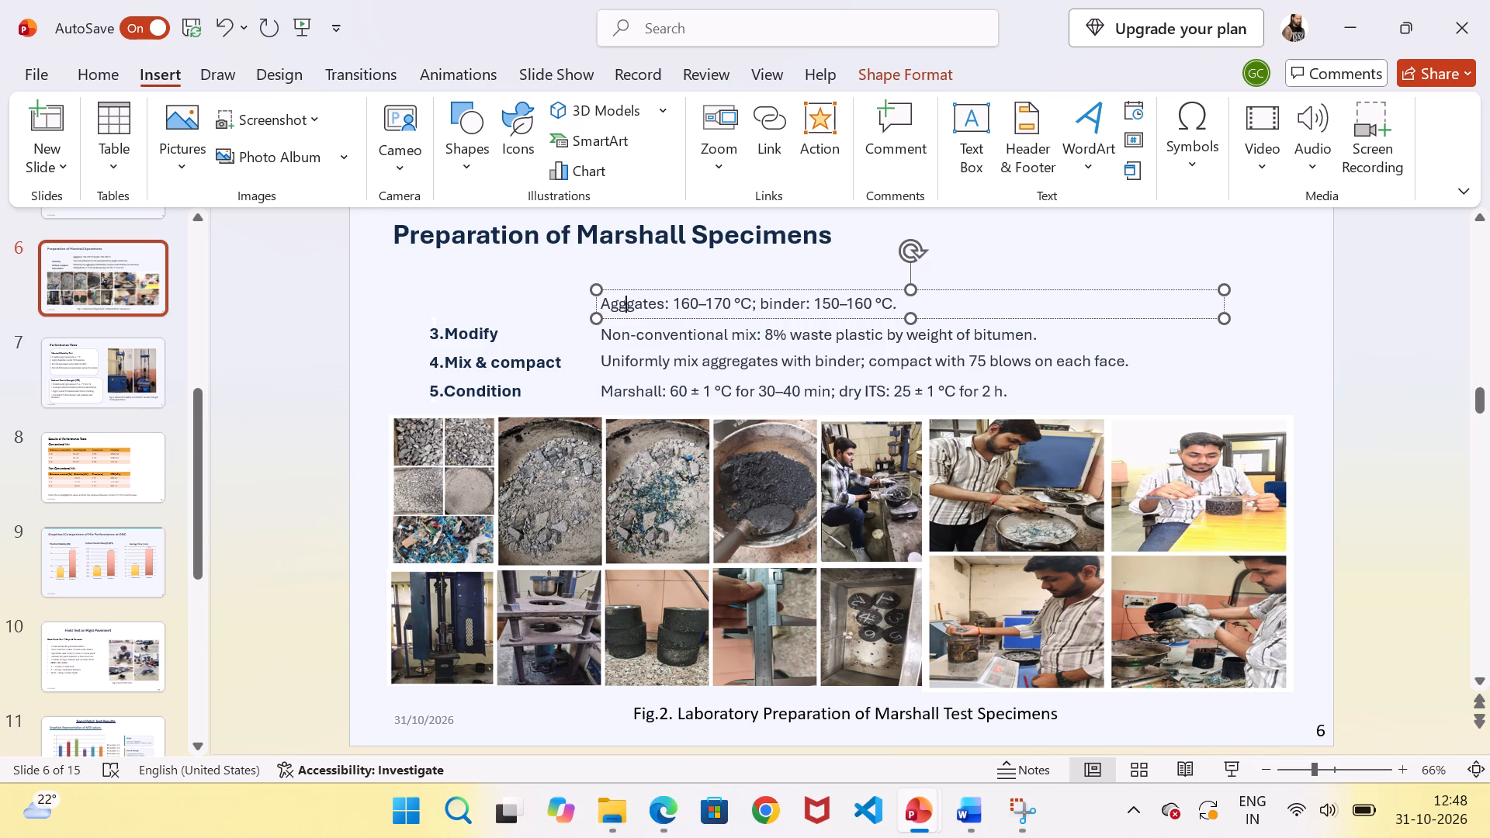
key(Delete)
key(Delete)
key(Delete)
key(Delete)
key(Delete)
key(Delete)
key(Delete)
key(Delete)
key(Delete)
key(Delete)
key(Delete)
key(Delete)
key(Delete)
key(Delete)
key(Delete)
key(Delete)
key(Delete)
key(Delete)
key(Delete)
key(Delete)
key(Delete)
key(Delete)
key(Delete)
key(Delete)
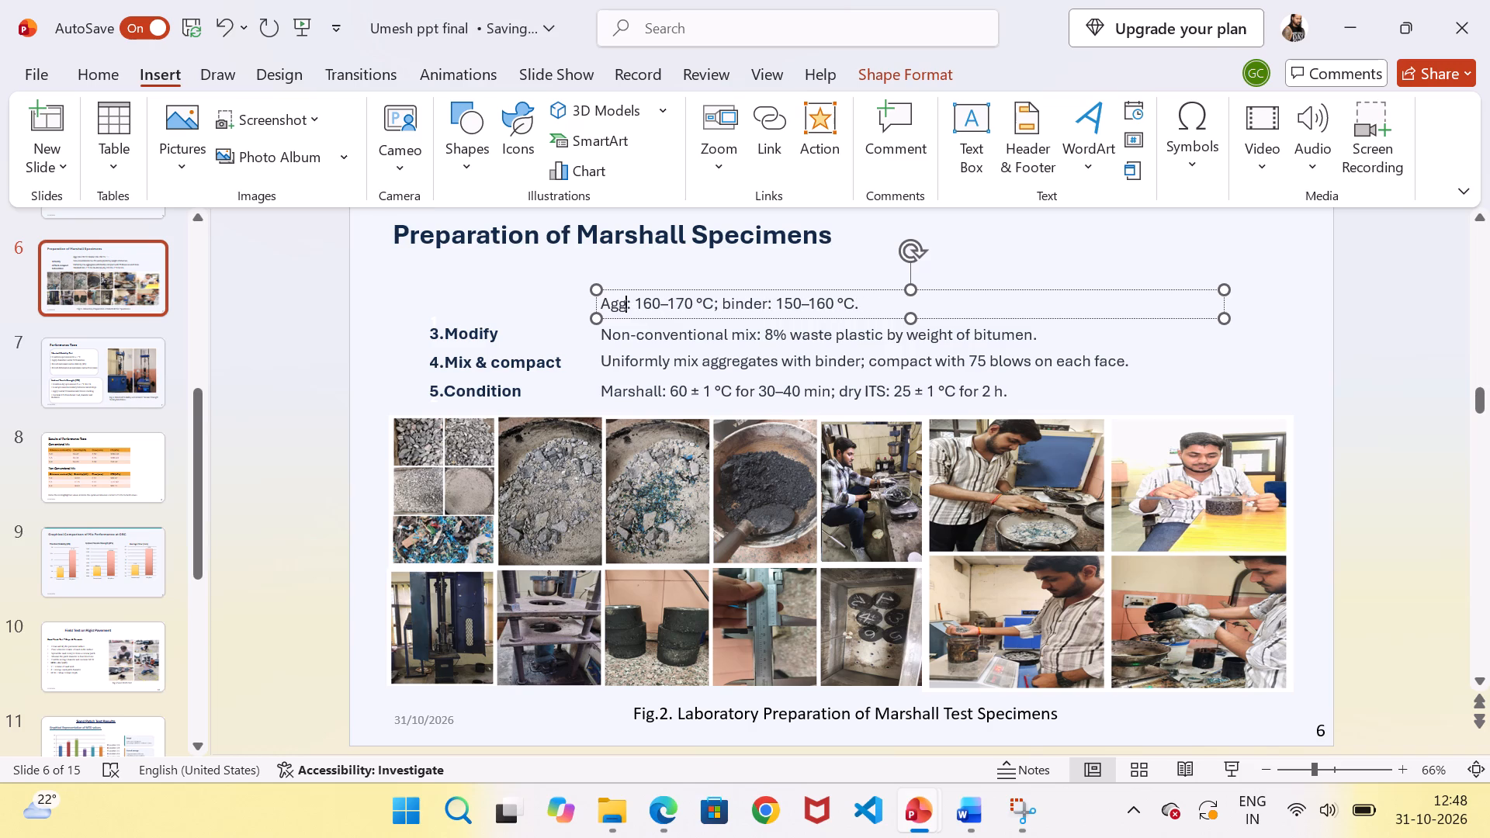
key(Delete)
key(Delete)
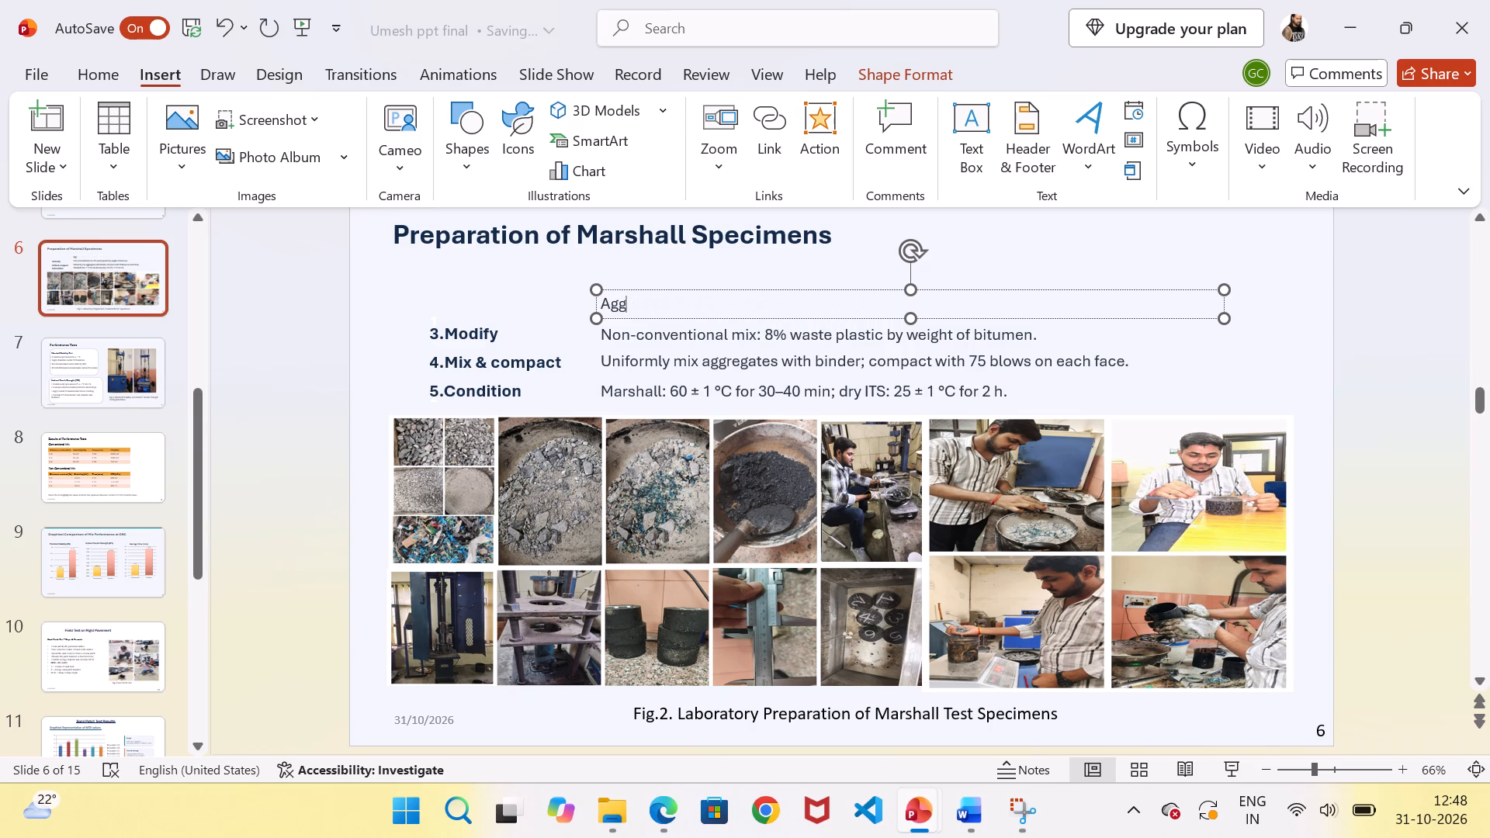
click(624, 310)
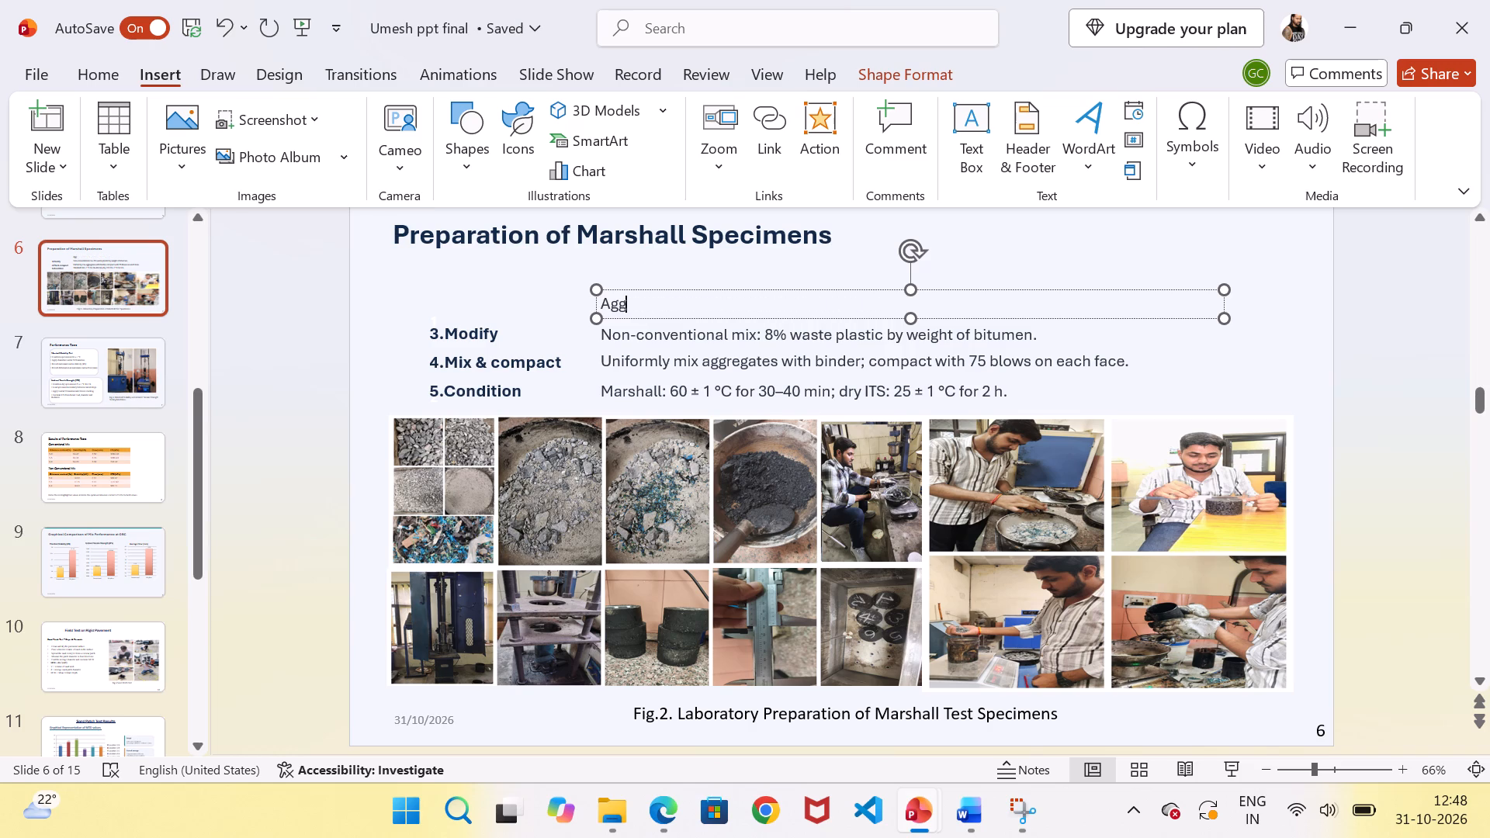
key(Delete)
key(Delete)
key(Delete)
key(Delete)
key(BackSpace)
key(BackSpace)
key(BackSpace)
key(BackSpace)
key(BackSpace)
Delete the "3.Modify" label text box.
click(441, 336)
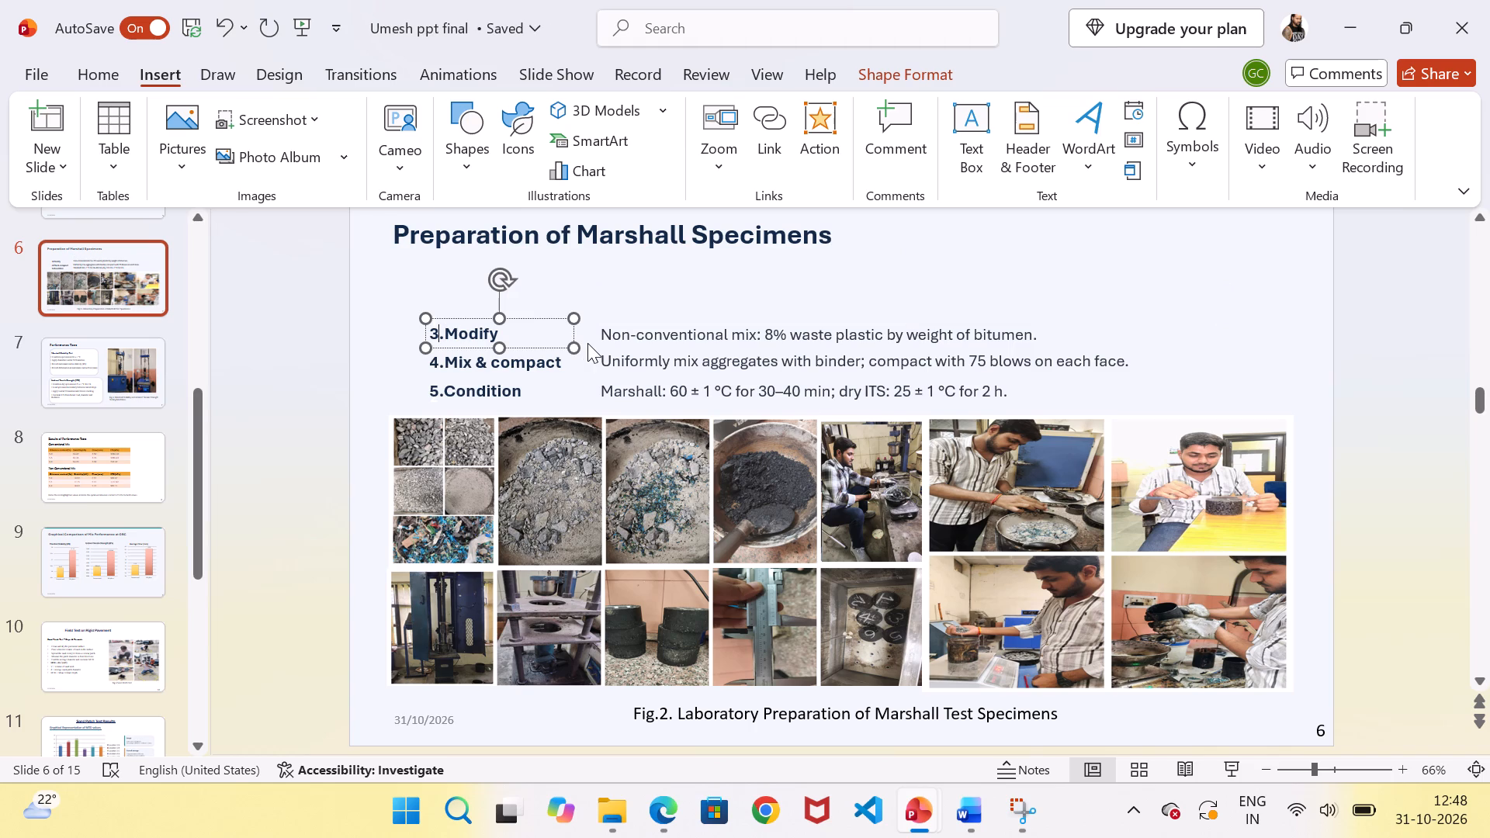
drag(568, 343, 965, 359)
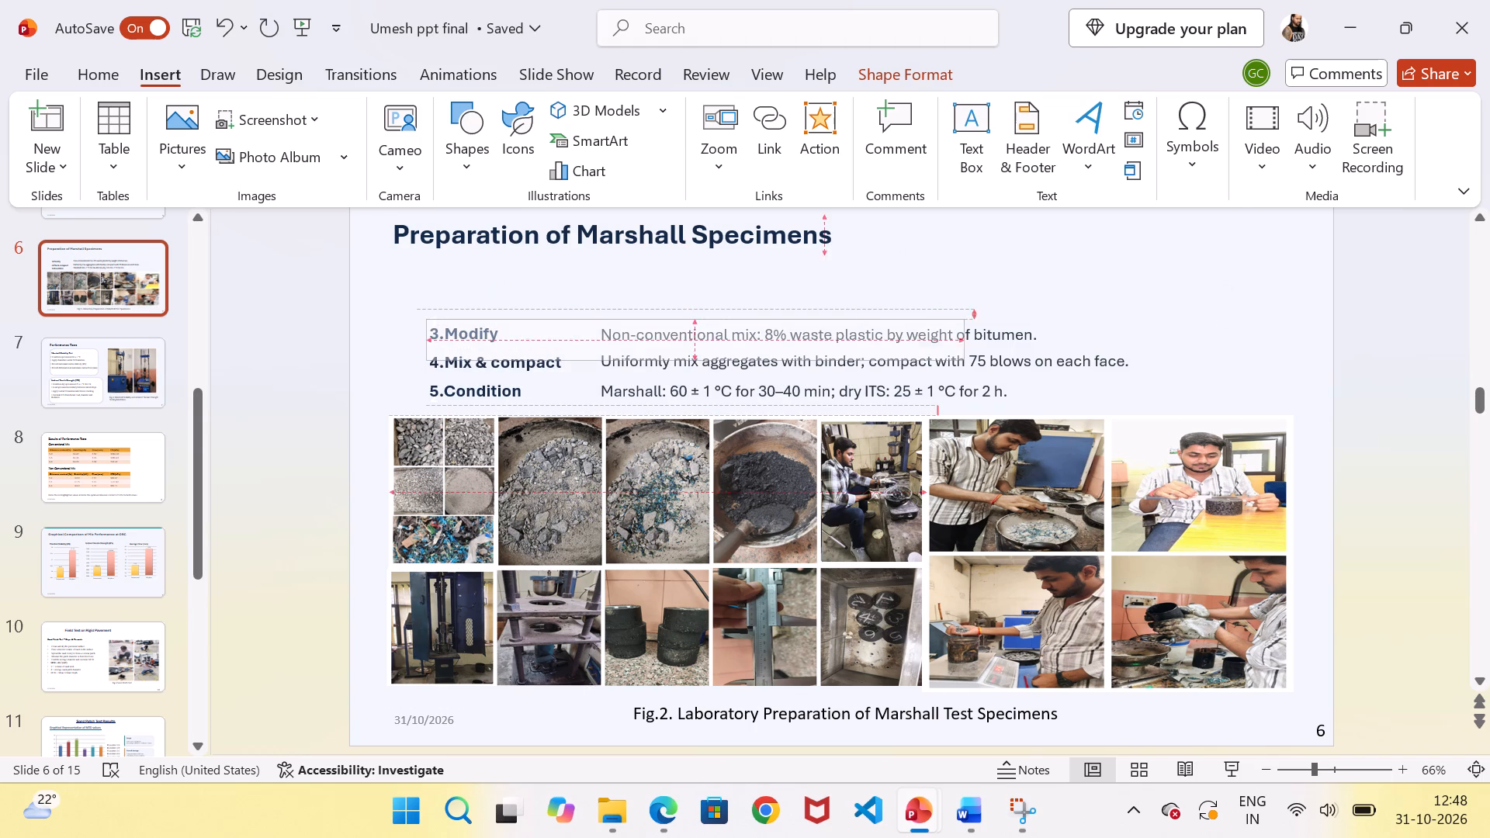
drag(965, 359, 1120, 344)
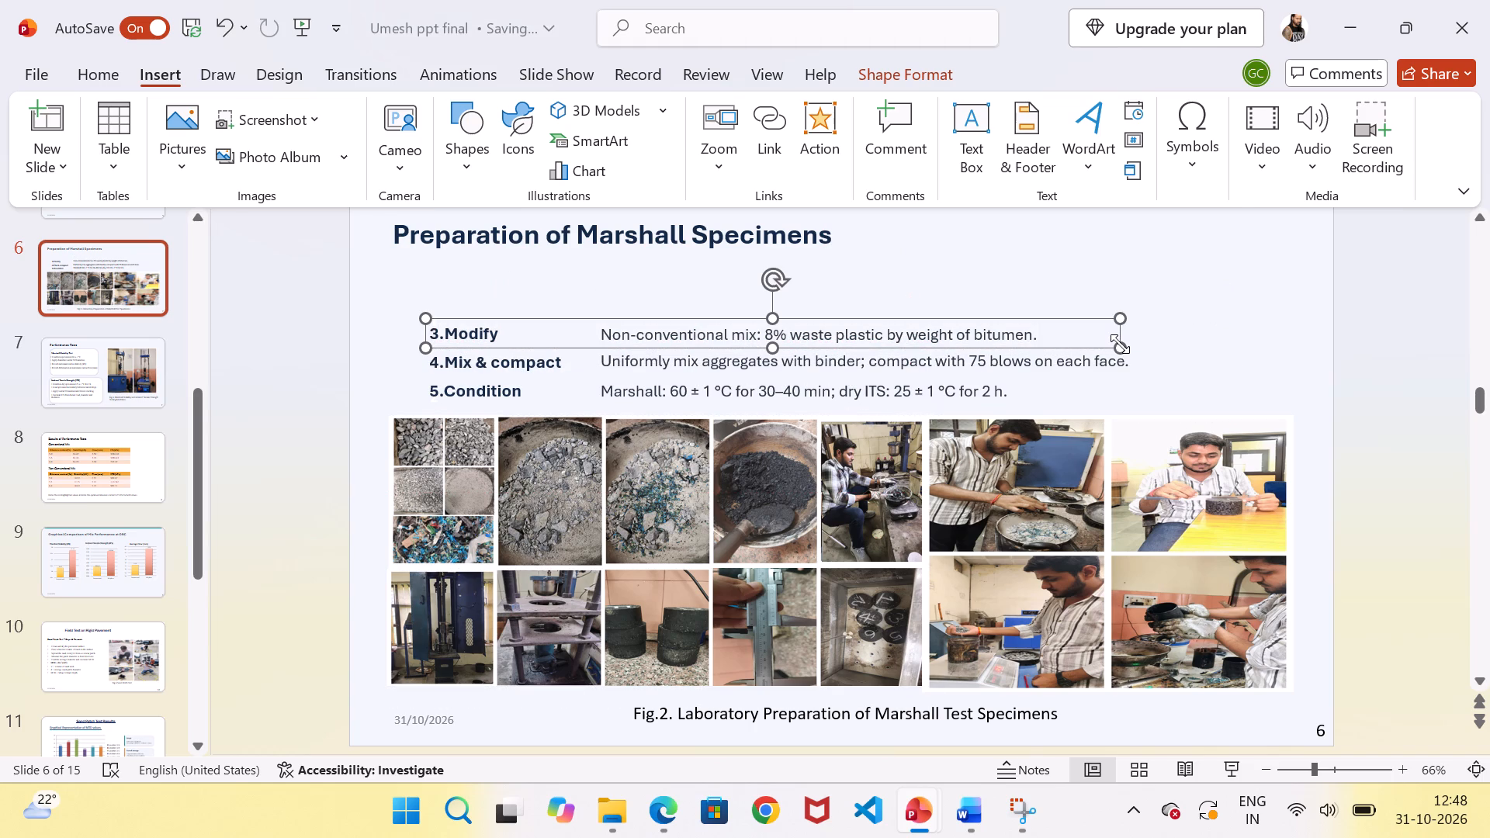
key(Delete)
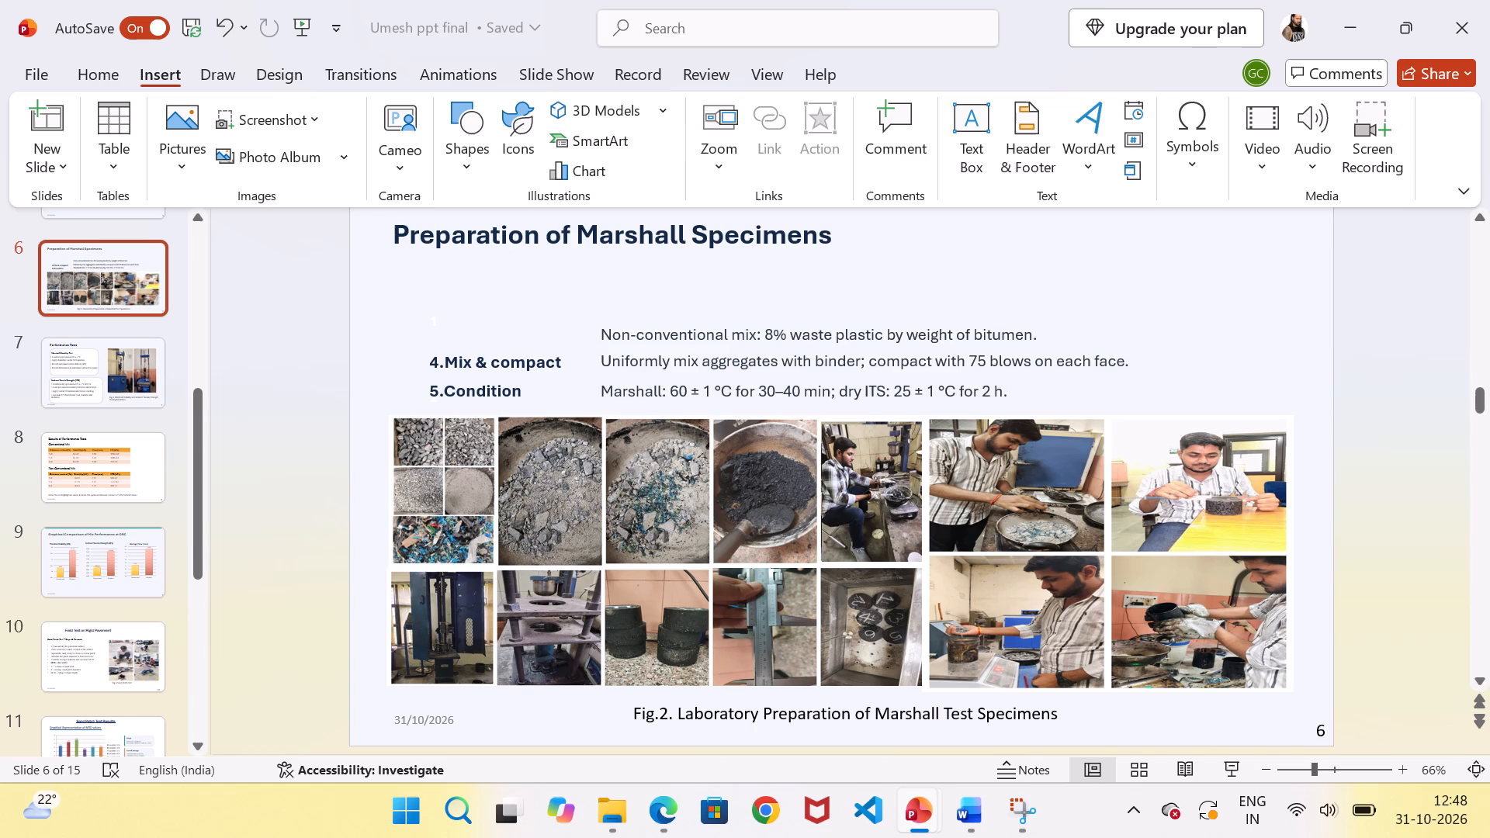
Clear all the text from the "Non-conventional mix: 8% waste plastic by weight of bitumen" description.
click(875, 334)
key(Delete)
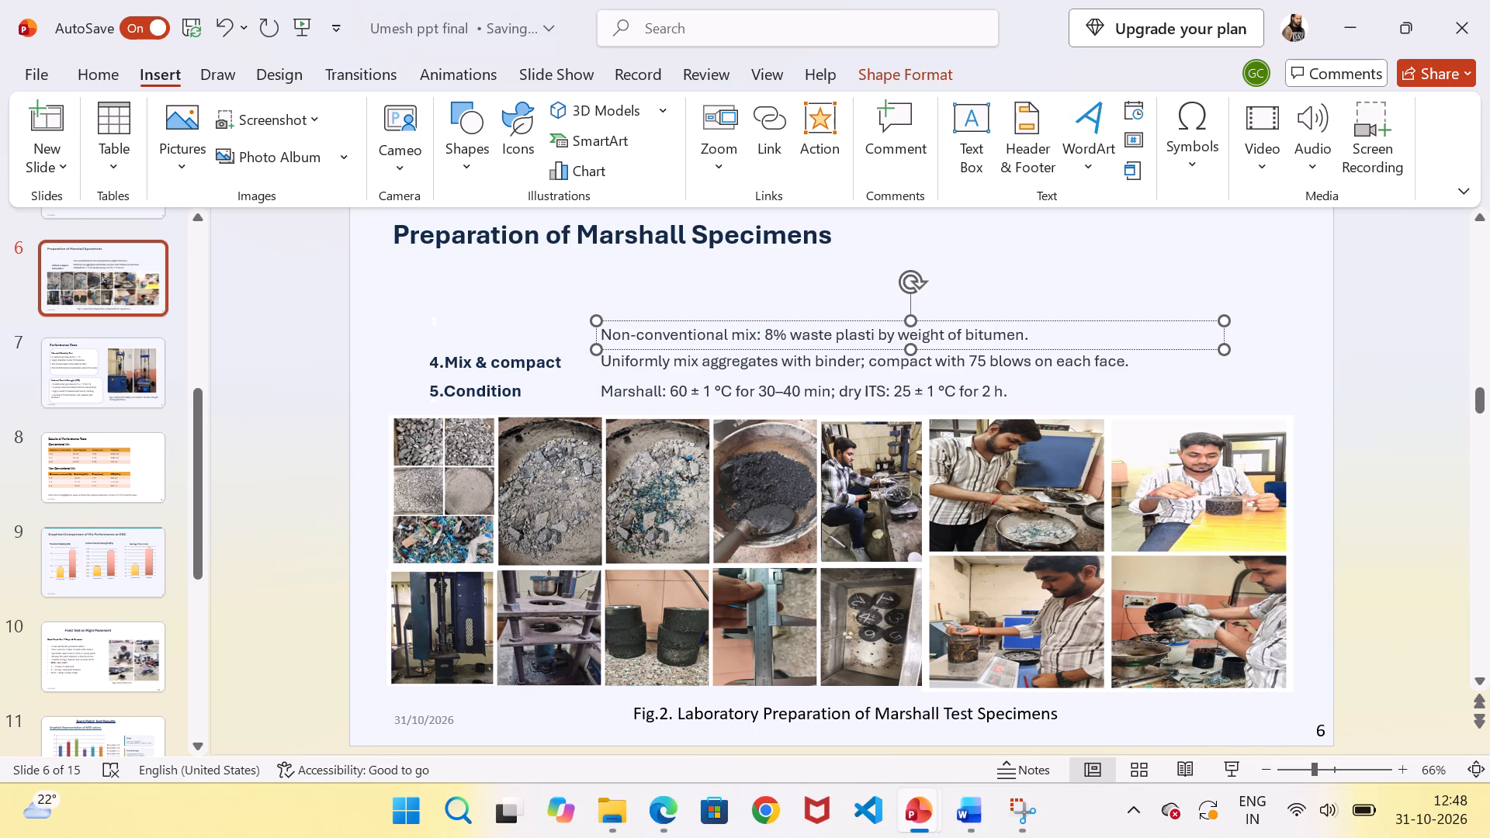
key(Delete)
key(Delete)
key(Delete)
key(BackSpace)
key(BackSpace)
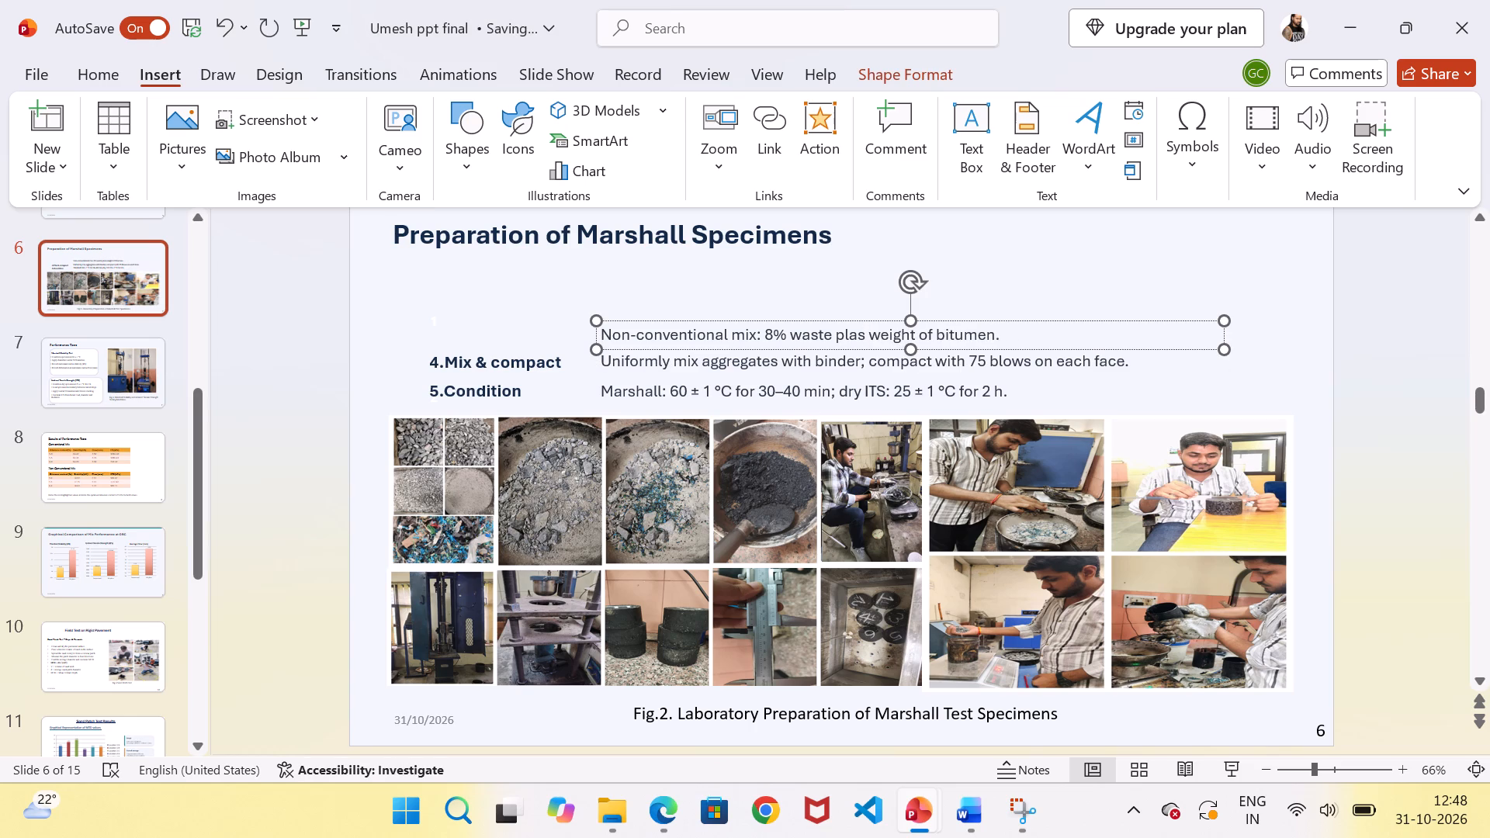
key(Delete)
key(Delete)
key(Delete)
key(Delete)
key(Delete)
key(Delete)
key(Delete)
key(Delete)
key(Delete)
key(Delete)
key(Delete)
key(Delete)
key(Delete)
key(Delete)
key(Delete)
key(Delete)
key(Delete)
key(Delete)
key(Delete)
key(Delete)
key(Delete)
key(BackSpace)
key(BackSpace)
key(BackSpace)
key(BackSpace)
key(BackSpace)
key(BackSpace)
key(BackSpace)
key(BackSpace)
key(BackSpace)
key(BackSpace)
key(BackSpace)
key(BackSpace)
key(BackSpace)
key(BackSpace)
key(BackSpace)
key(BackSpace)
key(BackSpace)
key(BackSpace)
key(BackSpace)
key(BackSpace)
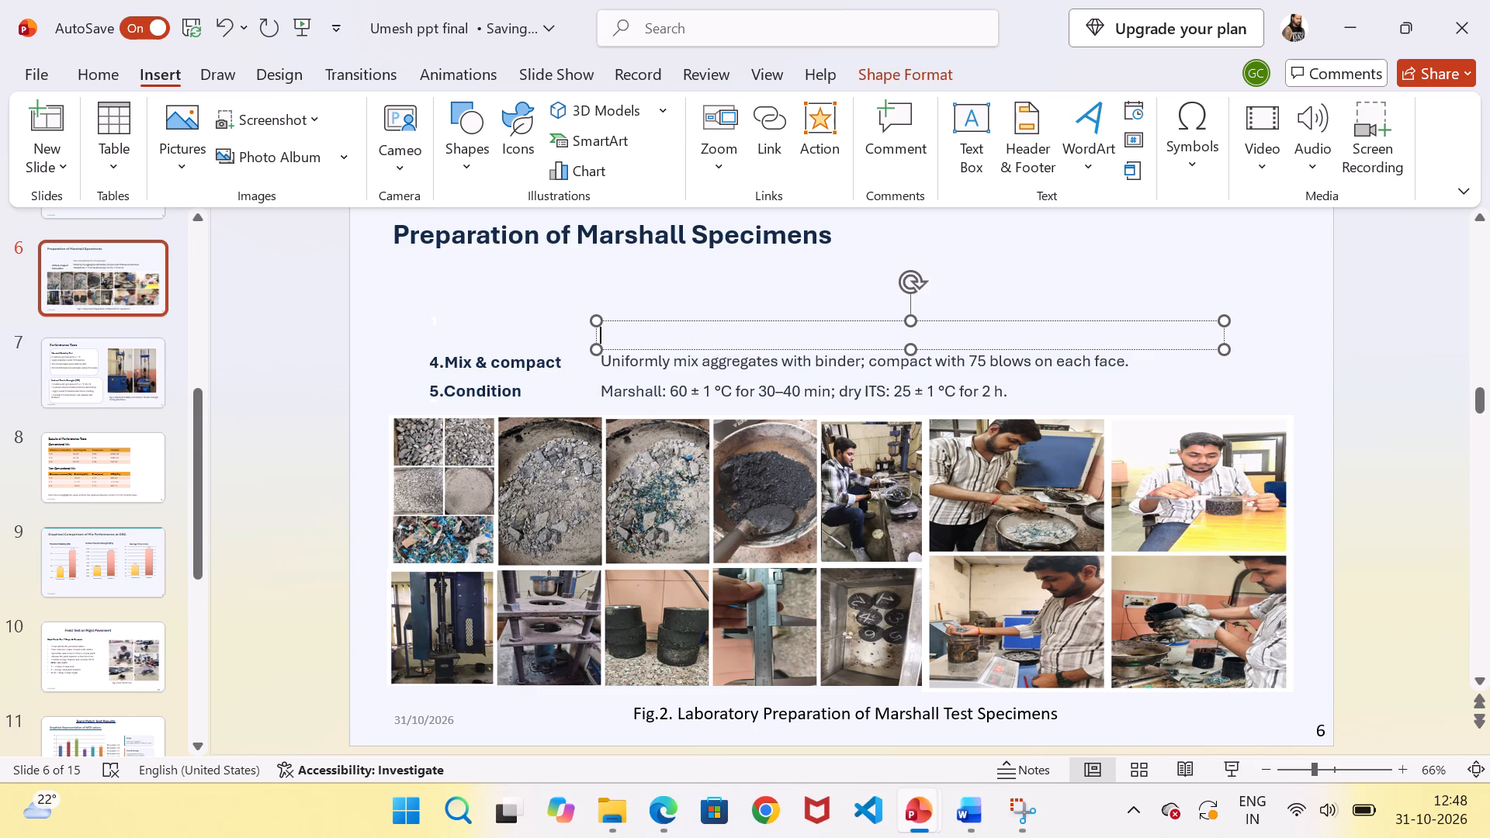
Clear all the text from the "4.Mix & compact" label.
click(500, 361)
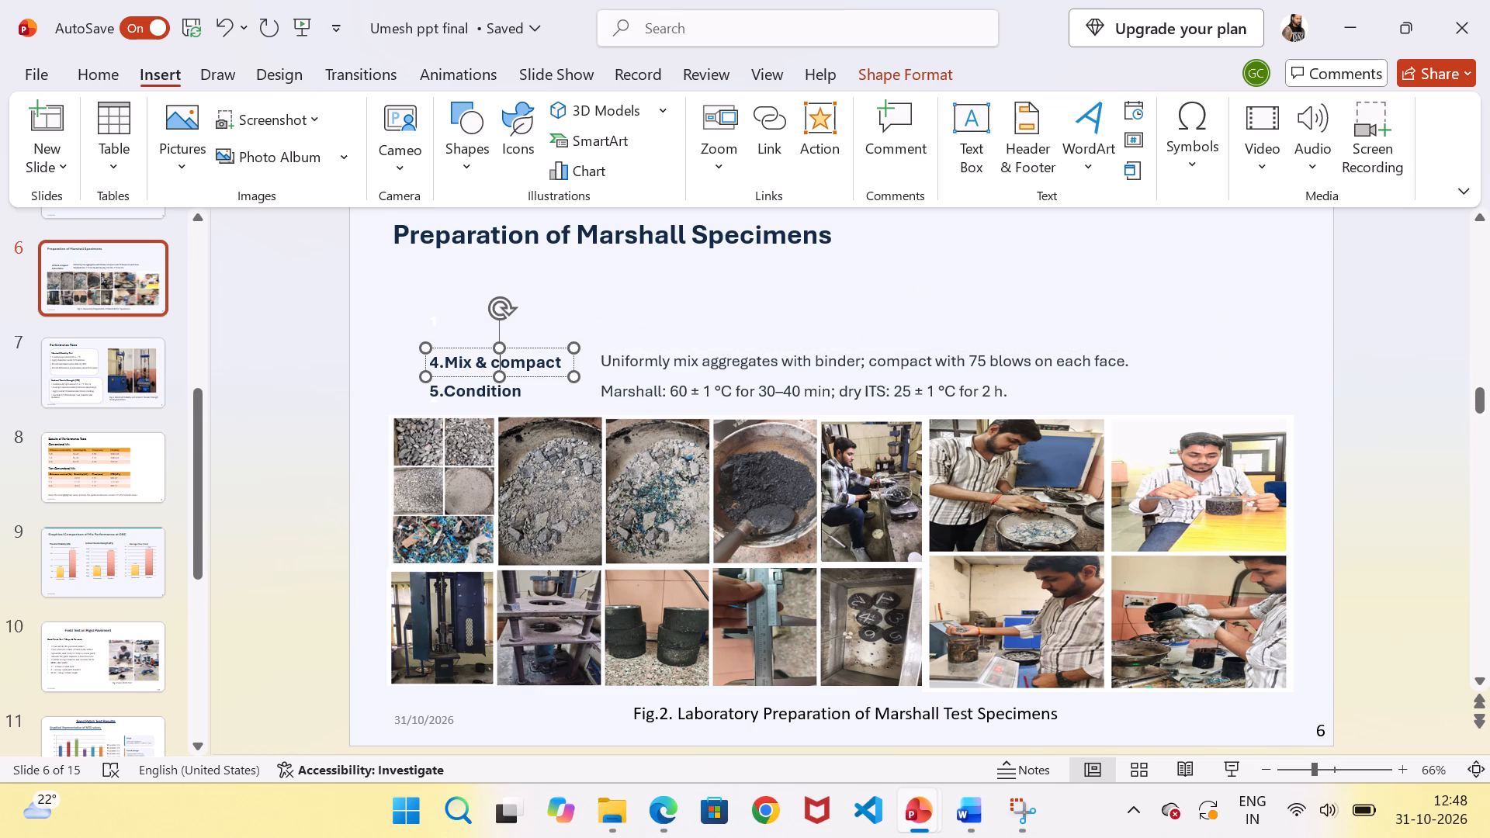
key(Delete)
key(Delete)
key(Delete)
key(Delete)
key(Delete)
key(Delete)
key(Delete)
key(Delete)
key(Delete)
key(Delete)
key(Delete)
key(Delete)
key(Delete)
key(Delete)
key(Delete)
key(Delete)
key(Delete)
key(Delete)
key(Delete)
key(Delete)
key(Delete)
key(Delete)
key(Delete)
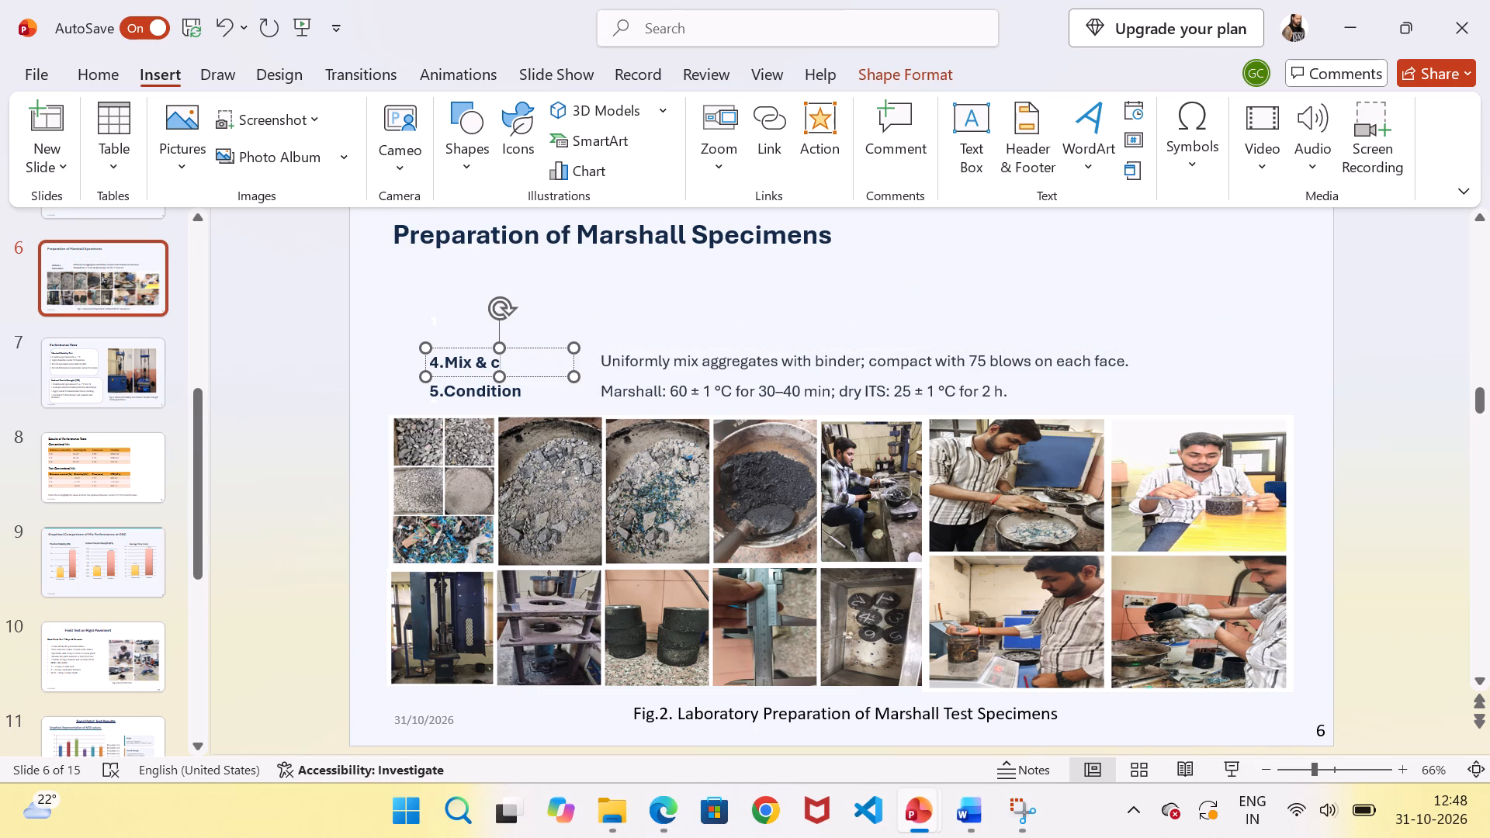
key(BackSpace)
key(BackSpace)
key(BackSpace)
key(BackSpace)
key(BackSpace)
key(BackSpace)
key(BackSpace)
key(BackSpace)
key(BackSpace)
key(BackSpace)
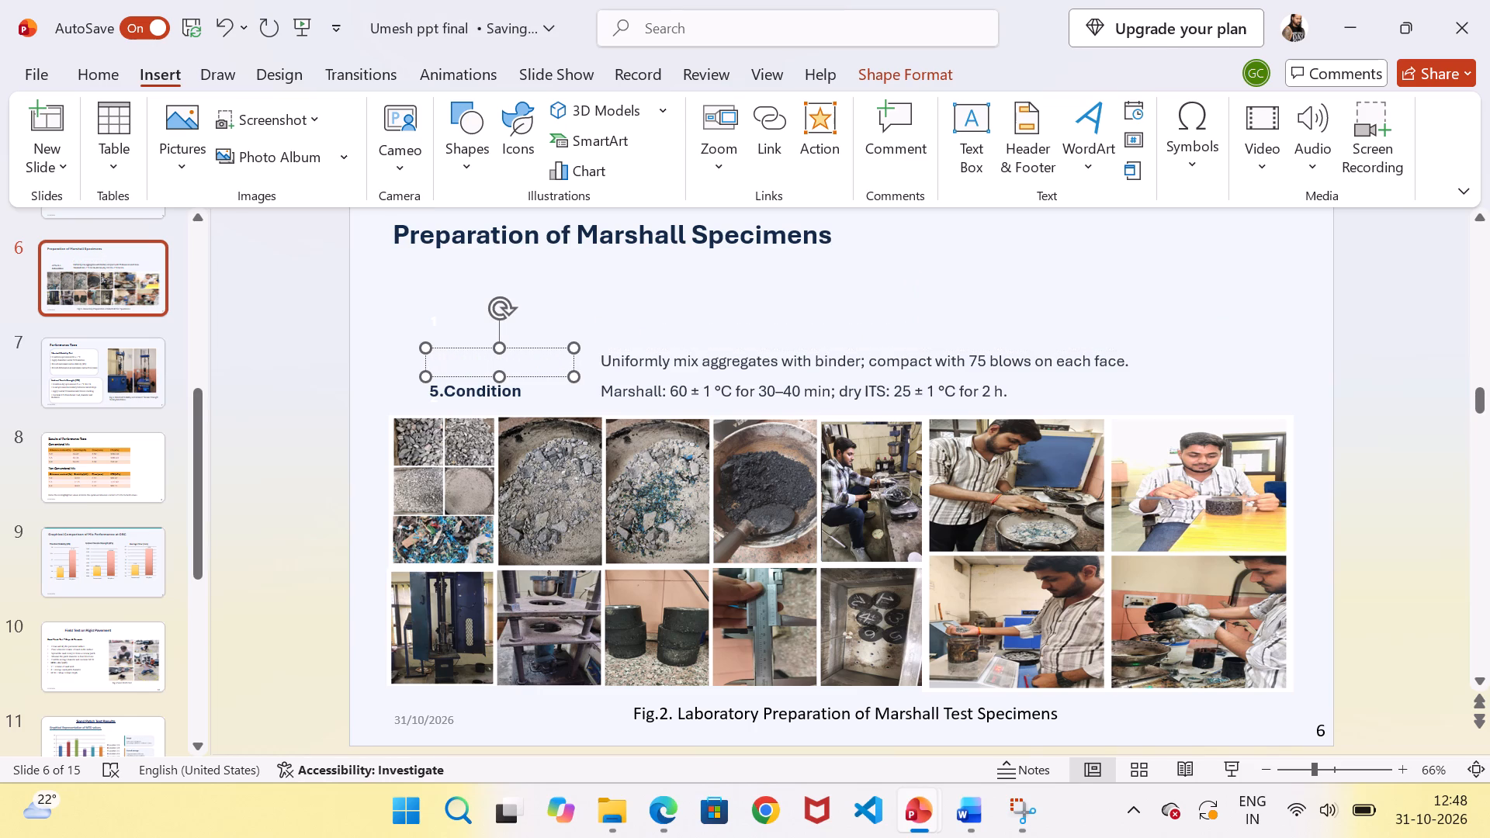
Clear all the text from the "Uniformly mix aggregates with binder; compact with 75 blows on each face." description.
click(677, 353)
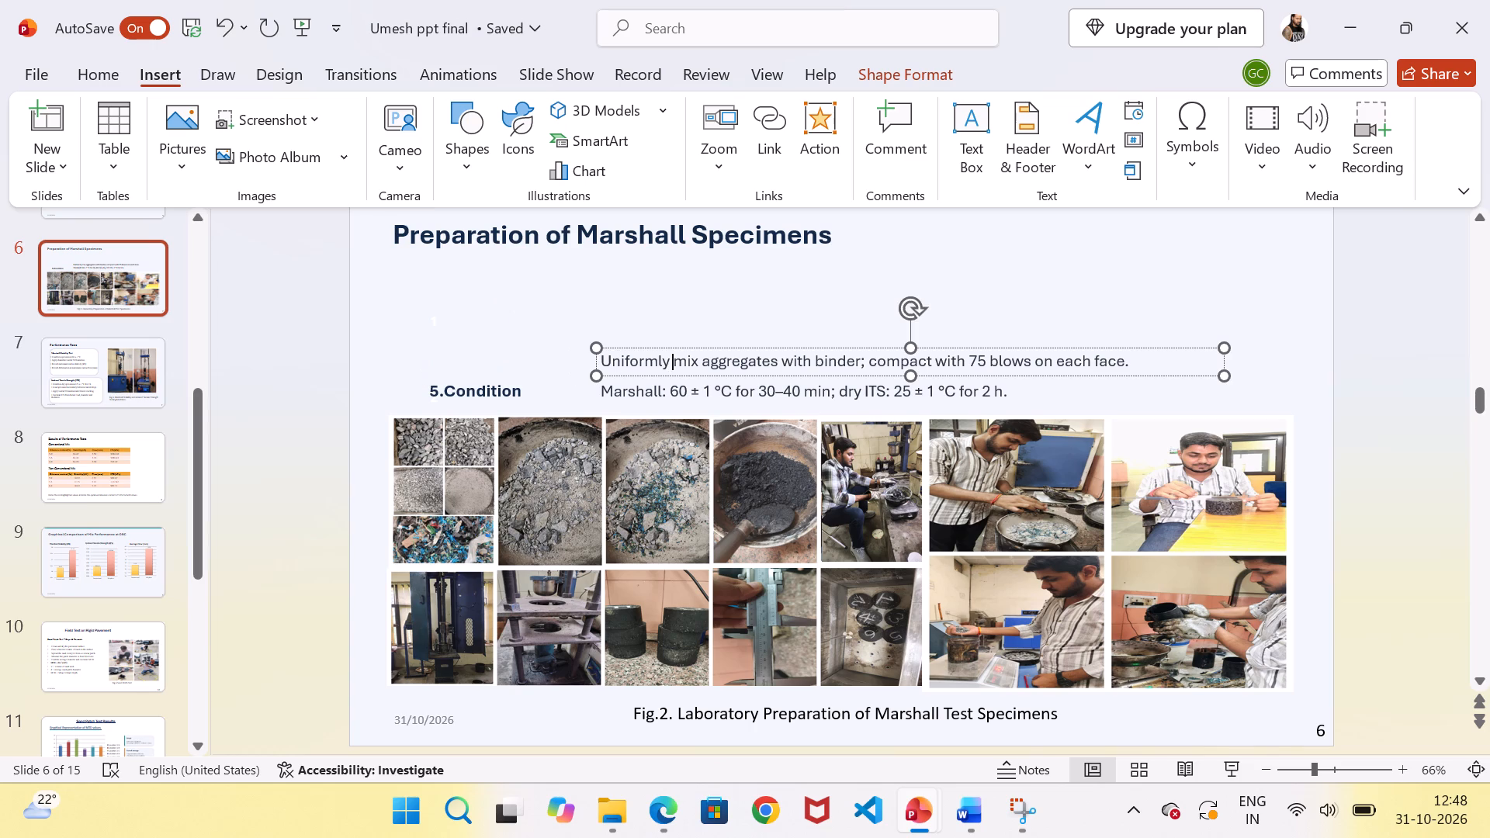
key(Delete)
key(Delete)
key(Delete)
key(Delete)
key(Delete)
key(Delete)
key(Delete)
key(Delete)
key(Delete)
key(Delete)
key(Delete)
key(Delete)
key(Delete)
key(Delete)
key(Delete)
key(Delete)
key(Delete)
key(Delete)
key(Delete)
key(Delete)
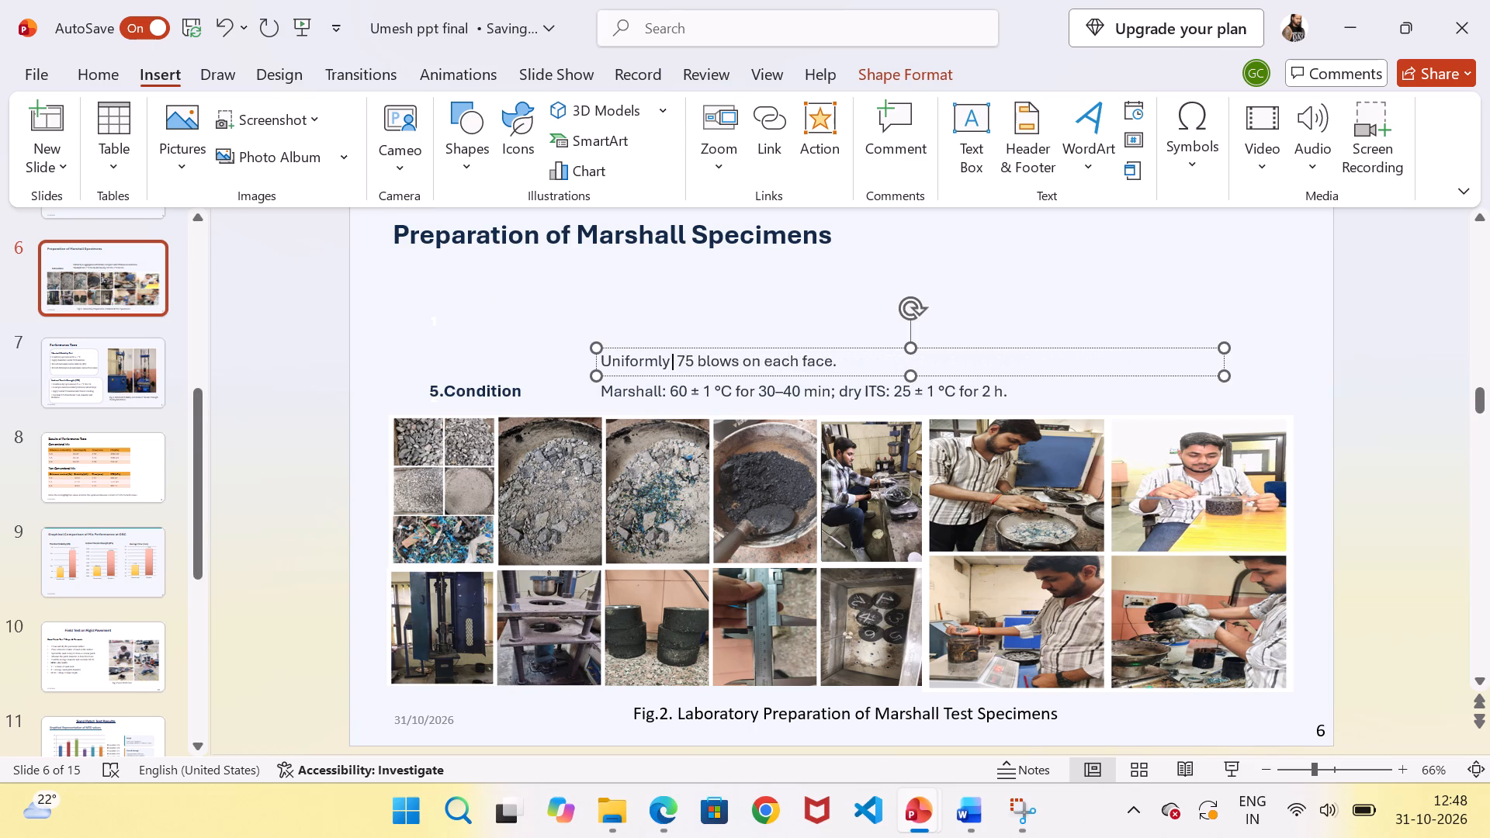
key(Delete)
key(Delete)
key(Delete)
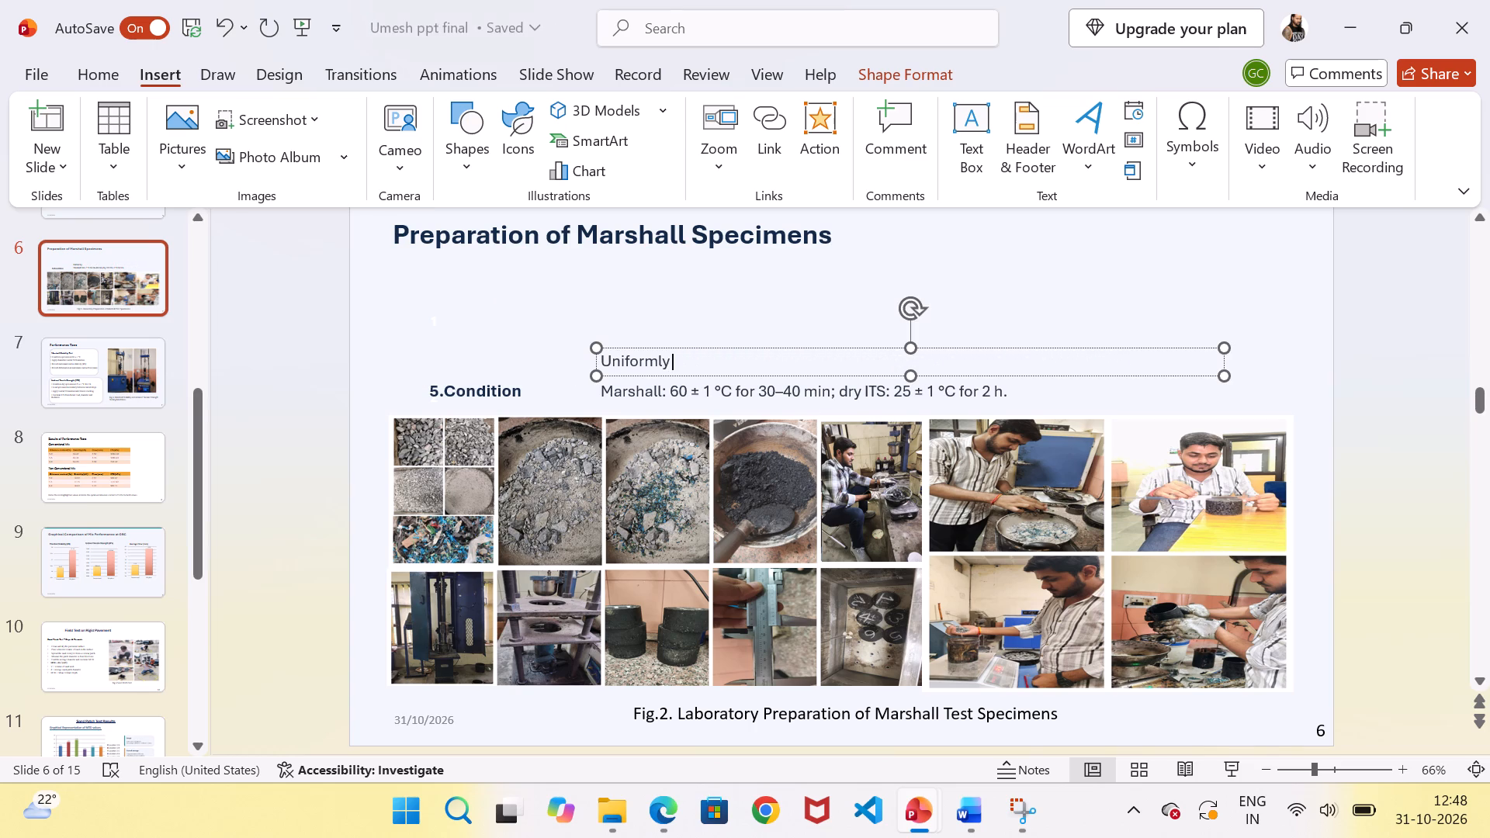
key(BackSpace)
key(BackSpace)
key(BackSpace)
key(BackSpace)
key(BackSpace)
key(BackSpace)
key(BackSpace)
key(BackSpace)
key(BackSpace)
key(BackSpace)
key(BackSpace)
key(BackSpace)
key(BackSpace)
key(BackSpace)
key(BackSpace)
key(BackSpace)
key(BackSpace)
key(BackSpace)
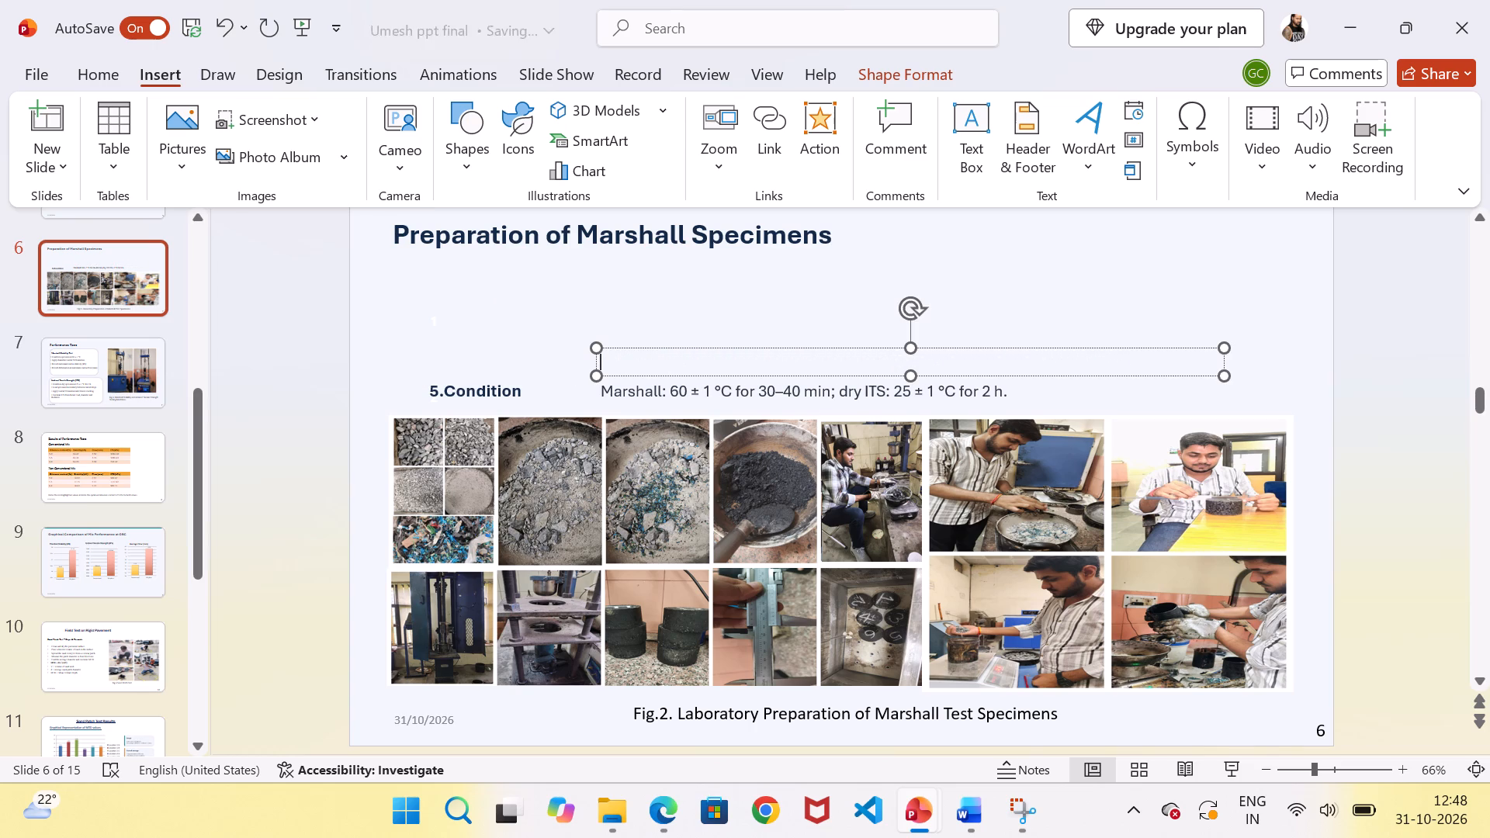
Delete the "5.Condition" label text box.
click(466, 394)
key(Delete)
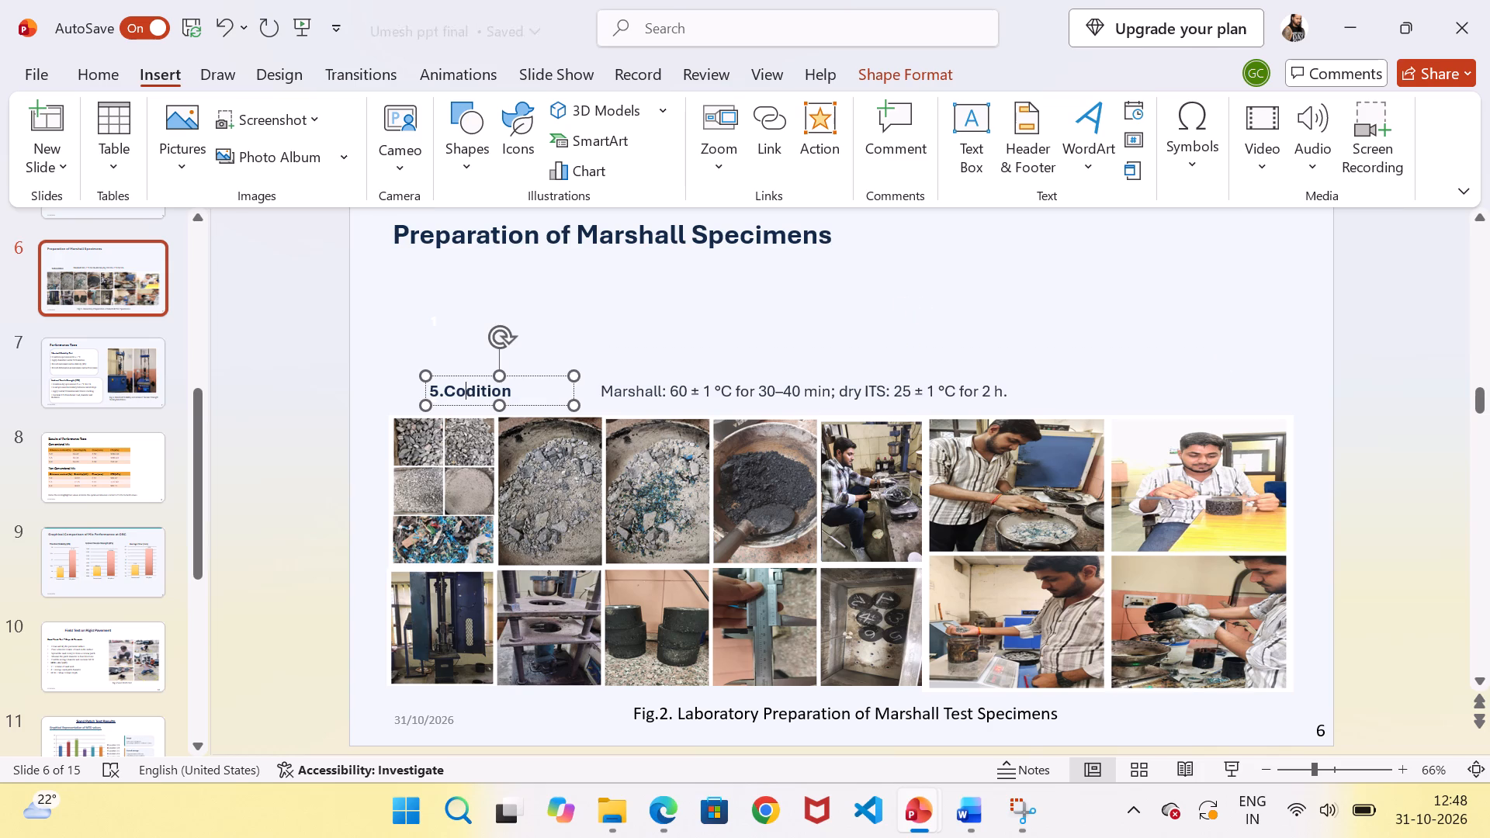
key(Delete)
key(Delete)
key(Delete)
key(Delete)
key(Delete)
key(Delete)
key(Delete)
key(Delete)
key(Delete)
click(468, 393)
key(Delete)
key(Delete)
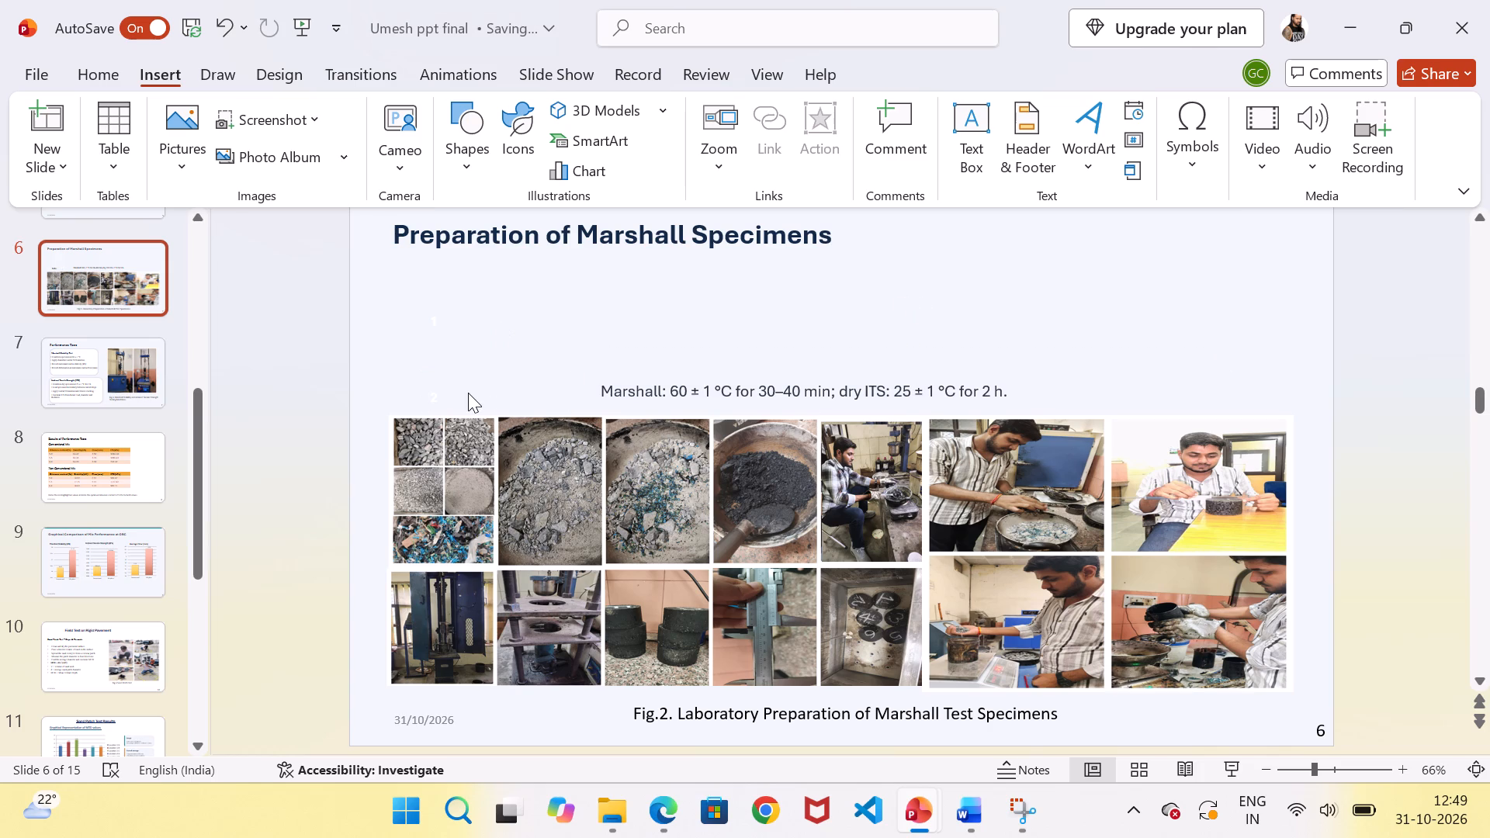
key(Delete)
Clear the text from the conditioning description about Marshall and dry ITS temperatures and durations.
click(752, 386)
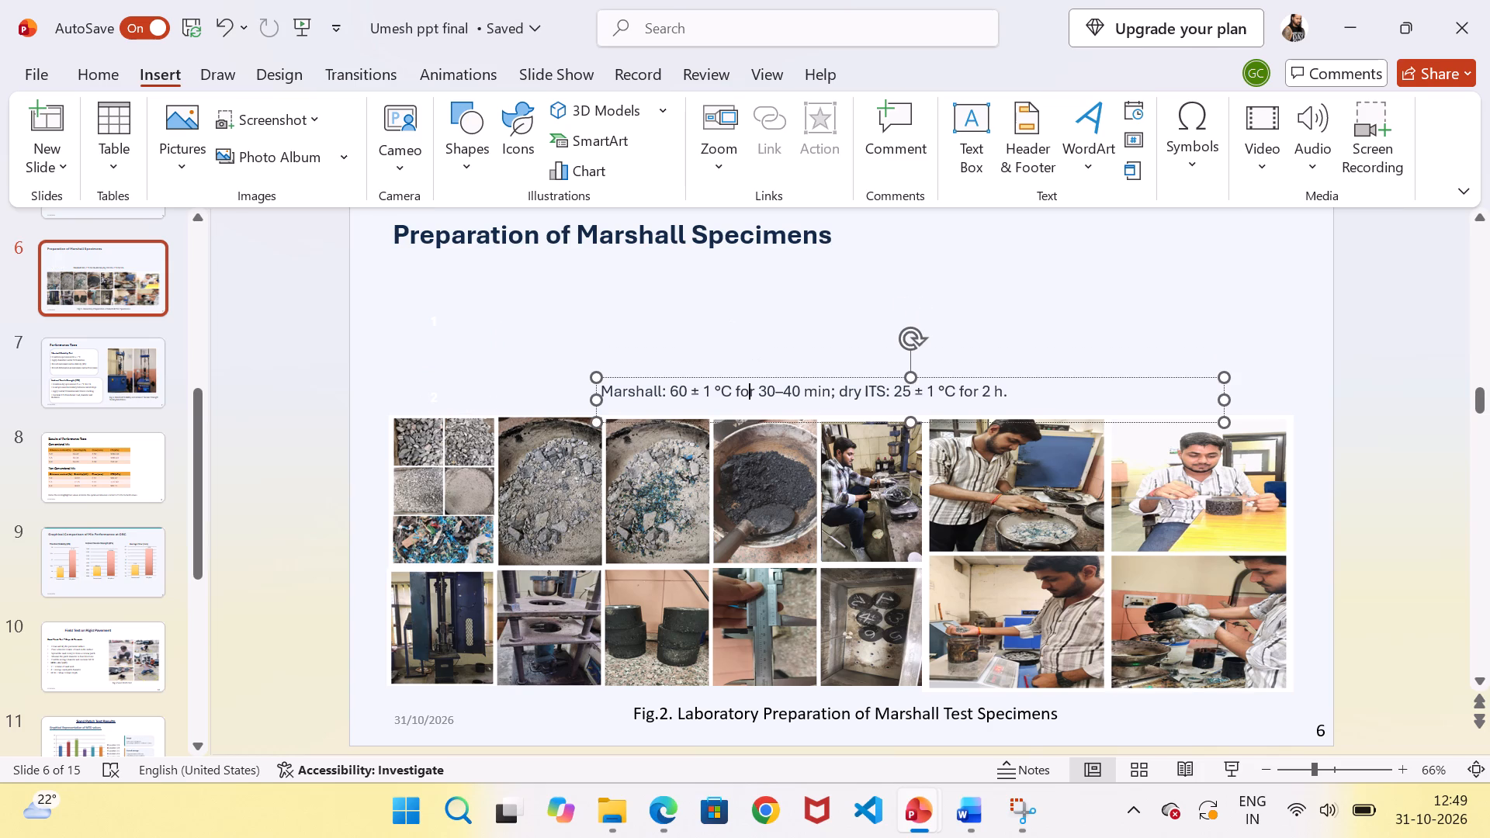
key(Delete)
key(Delete)
key(Delete)
key(Delete)
key(Delete)
key(Delete)
key(Delete)
key(Delete)
key(Delete)
key(Delete)
key(Delete)
key(Delete)
key(Delete)
key(Delete)
key(Delete)
key(Delete)
key(Delete)
key(Delete)
key(Delete)
key(Delete)
key(Delete)
key(Delete)
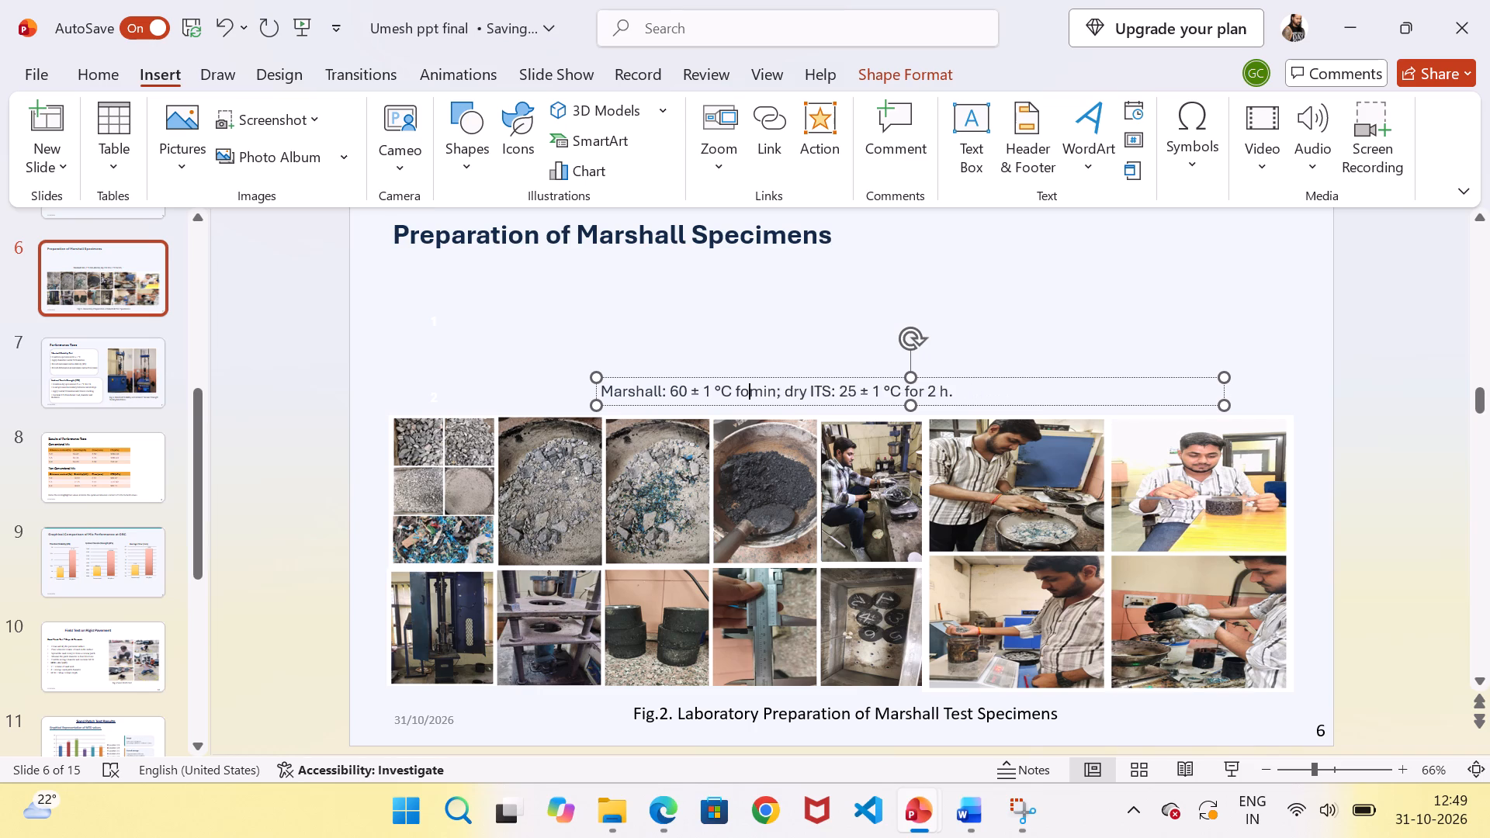
Clear the remaining "Marshall: 60 ± 1 °C" and "dry ITS: 25 ± 1 °C for 2 h." conditioning text above the specimen photos.
key(BackSpace)
key(BackSpace)
key(BackSpace)
key(BackSpace)
key(BackSpace)
key(BackSpace)
key(BackSpace)
key(BackSpace)
key(BackSpace)
key(BackSpace)
key(BackSpace)
key(BackSpace)
key(BackSpace)
key(BackSpace)
key(BackSpace)
key(BackSpace)
key(BackSpace)
key(BackSpace)
key(BackSpace)
key(BackSpace)
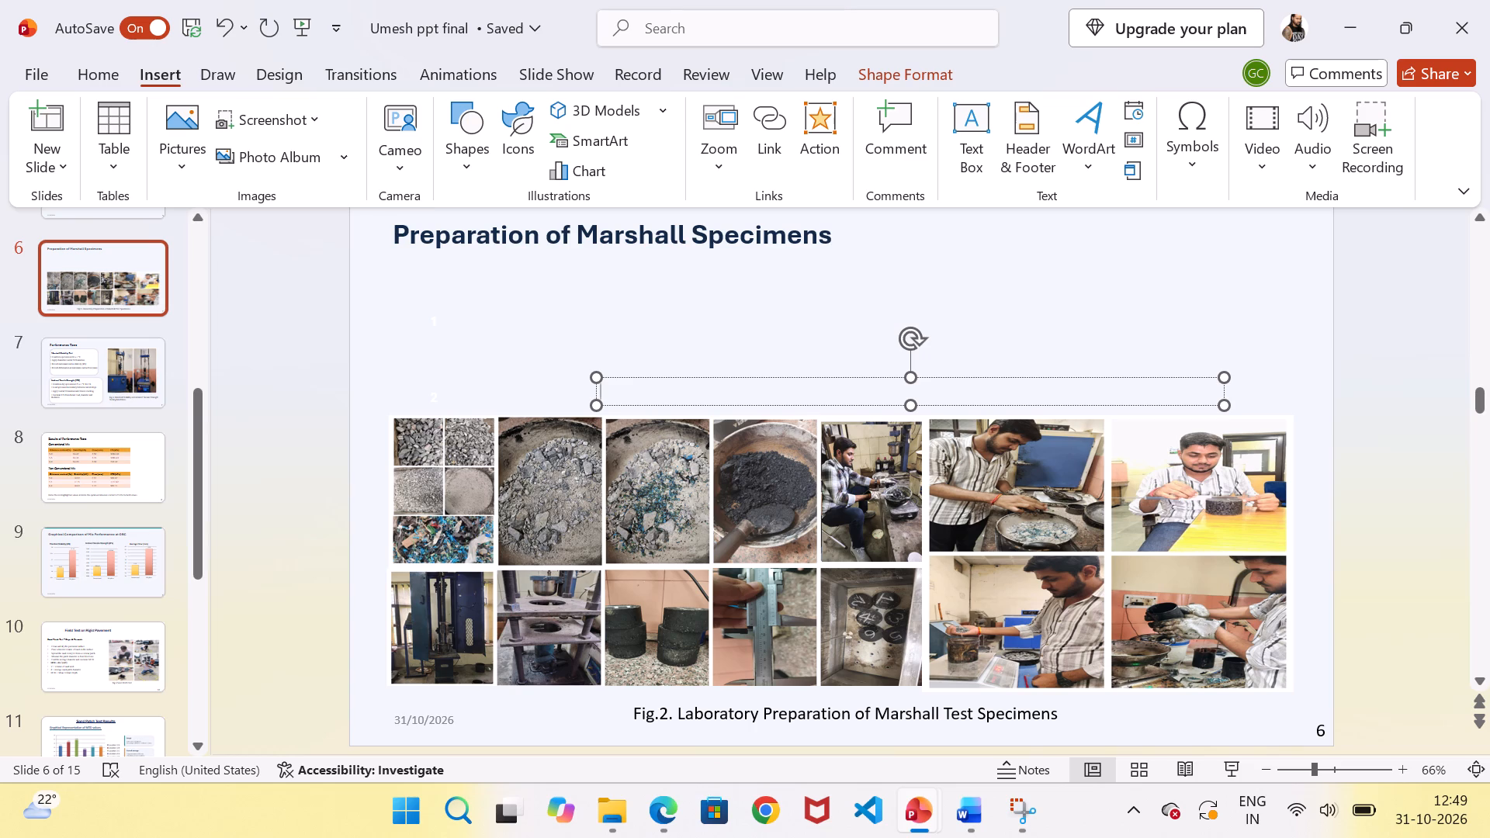
click(477, 269)
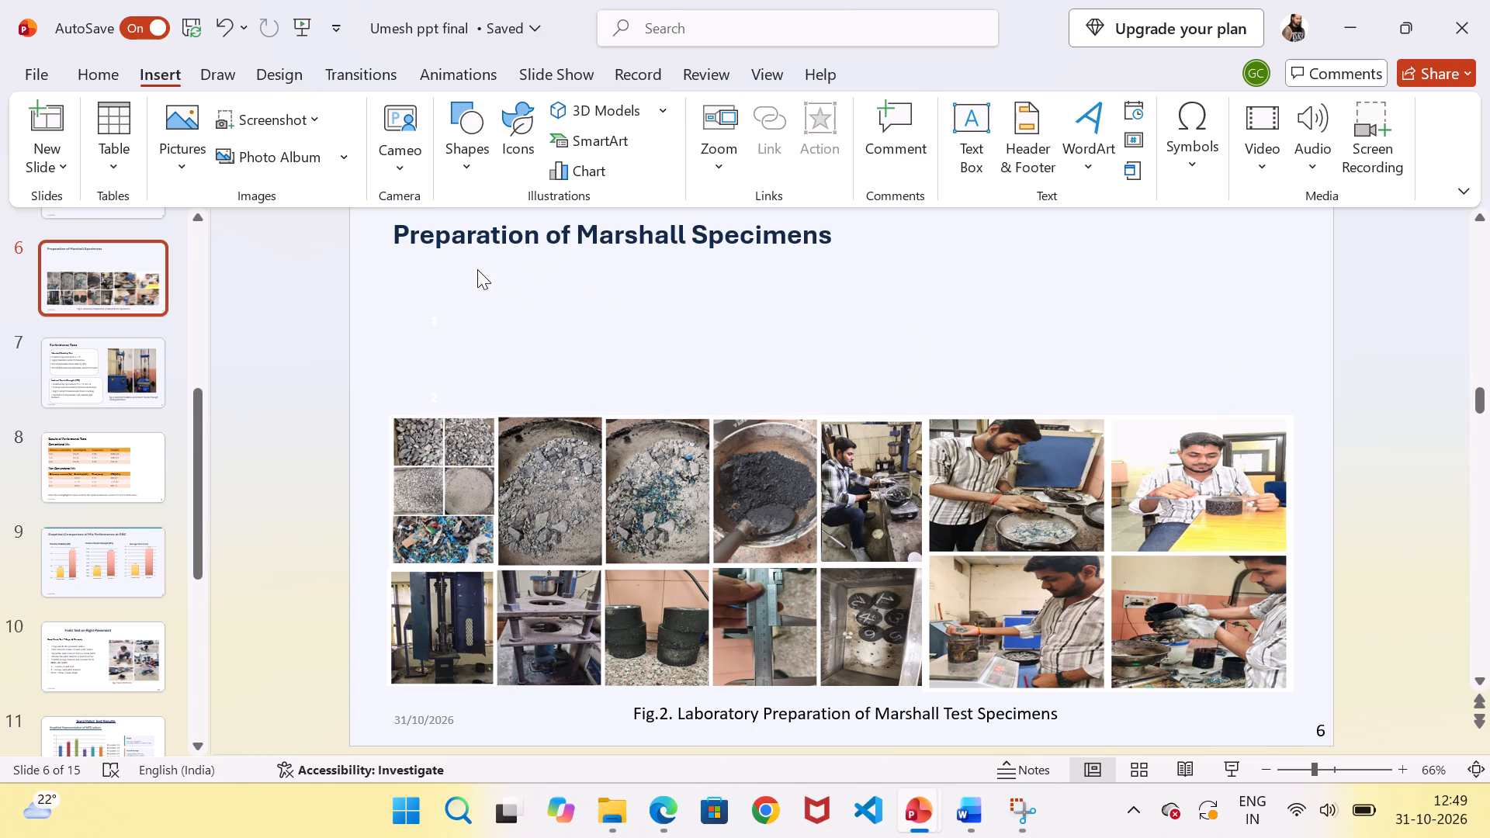
click(415, 269)
click(415, 269)
Switch to Google Chrome, check the network quick settings, and start a Google search on the new tab page.
double_click(753, 814)
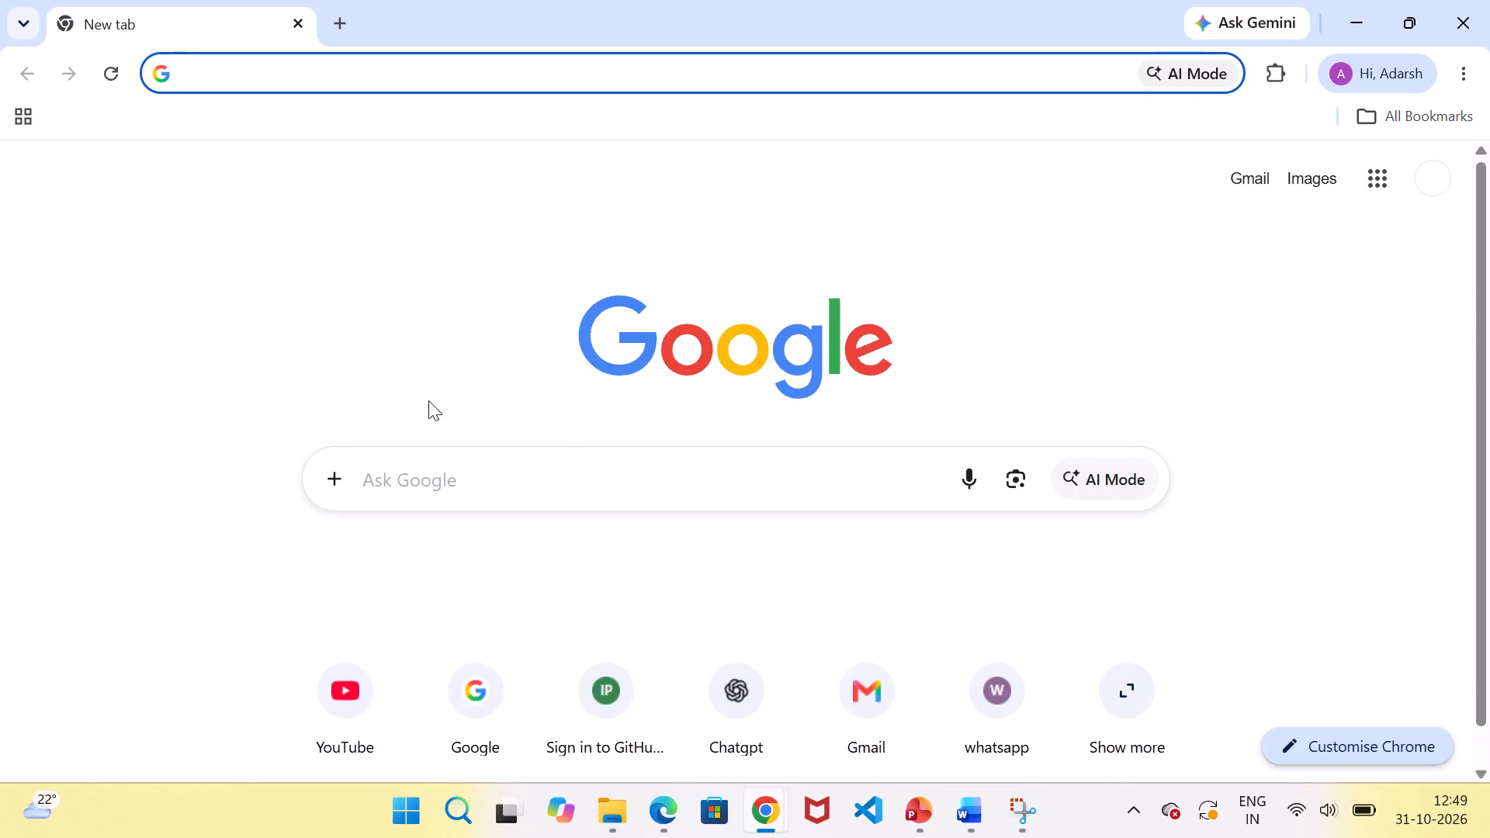
click(475, 502)
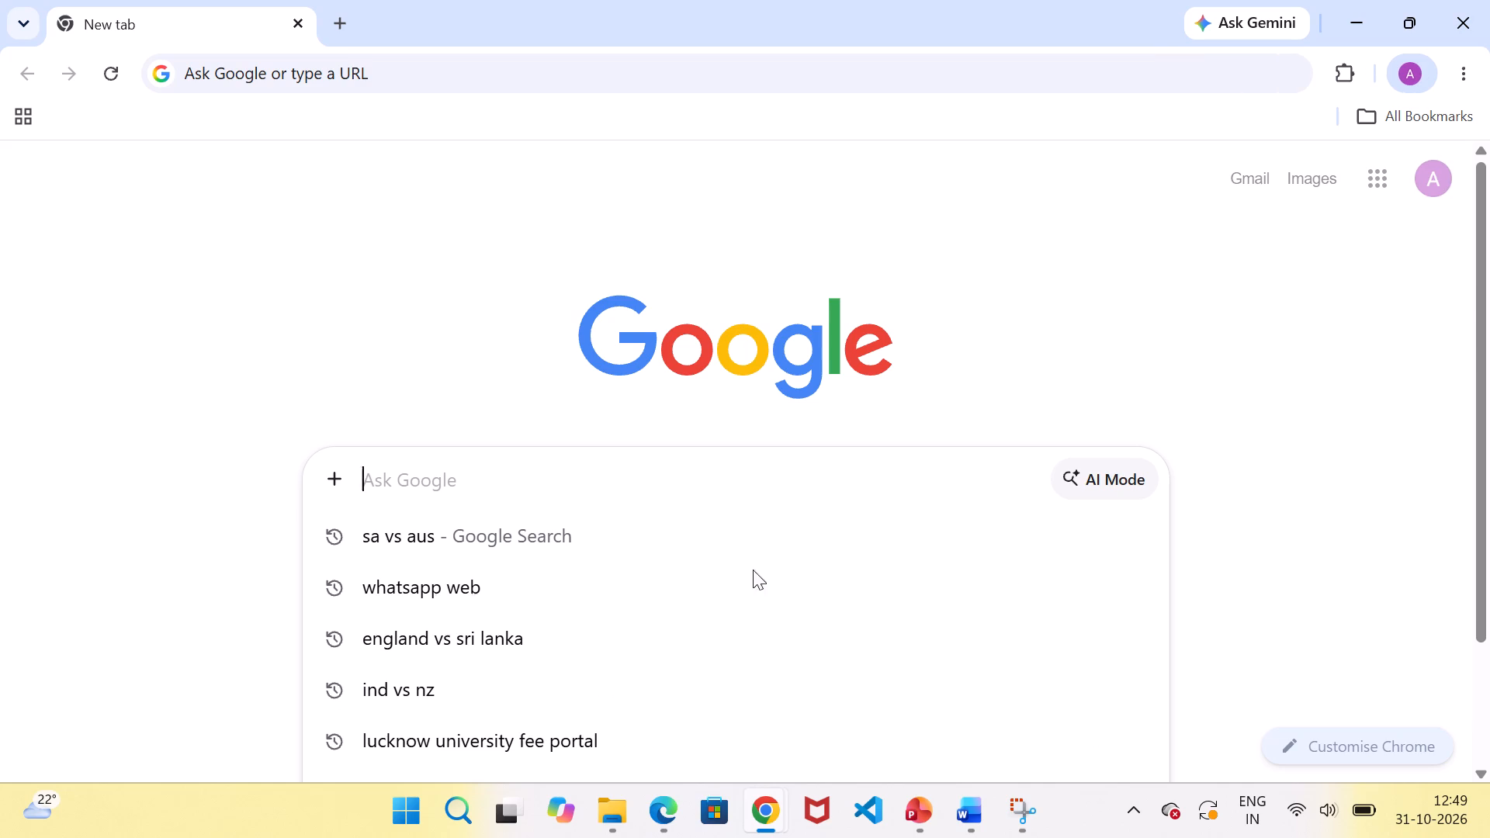
click(1305, 789)
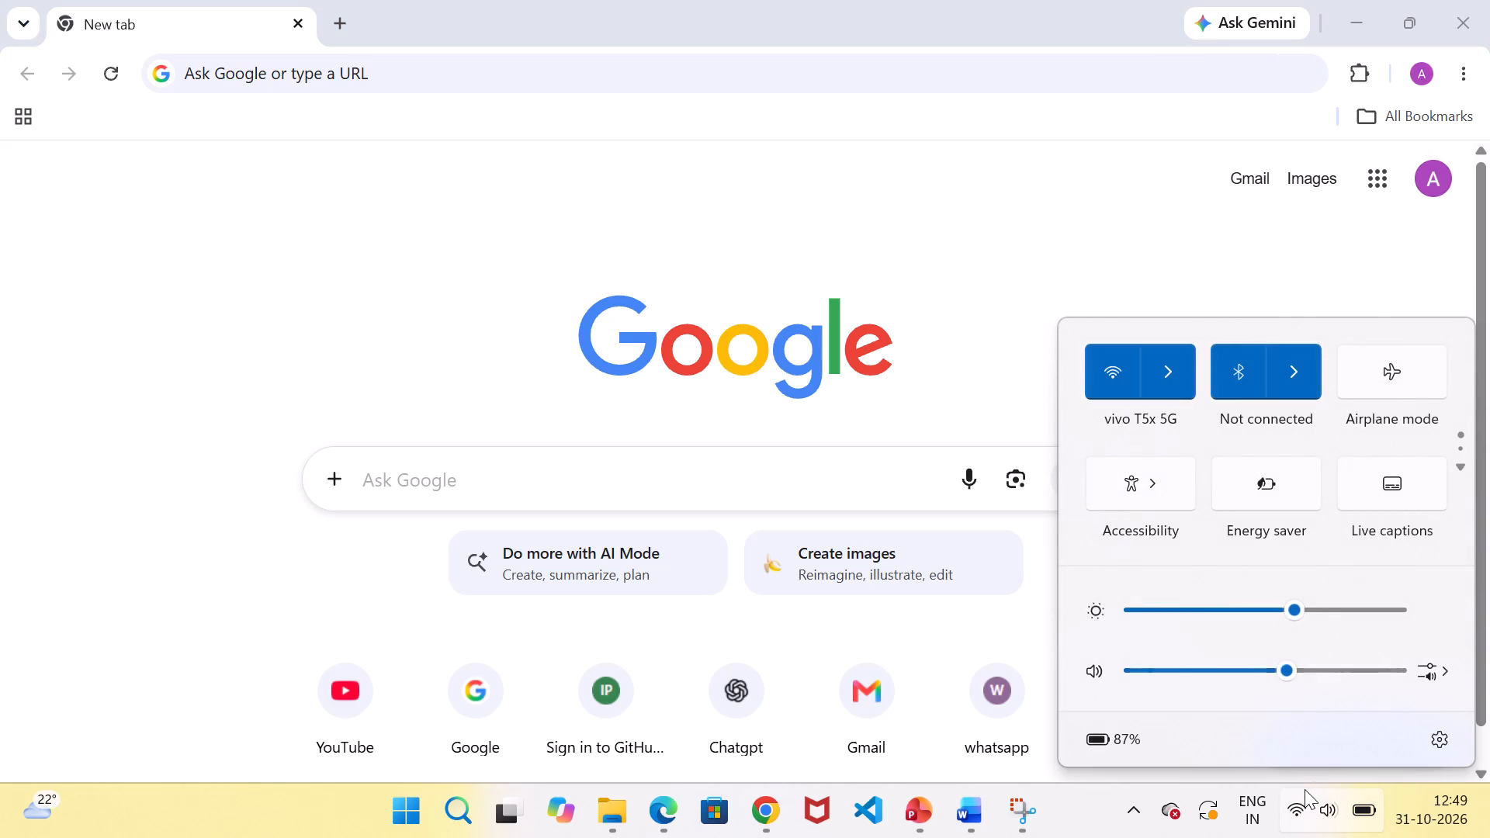
click(650, 486)
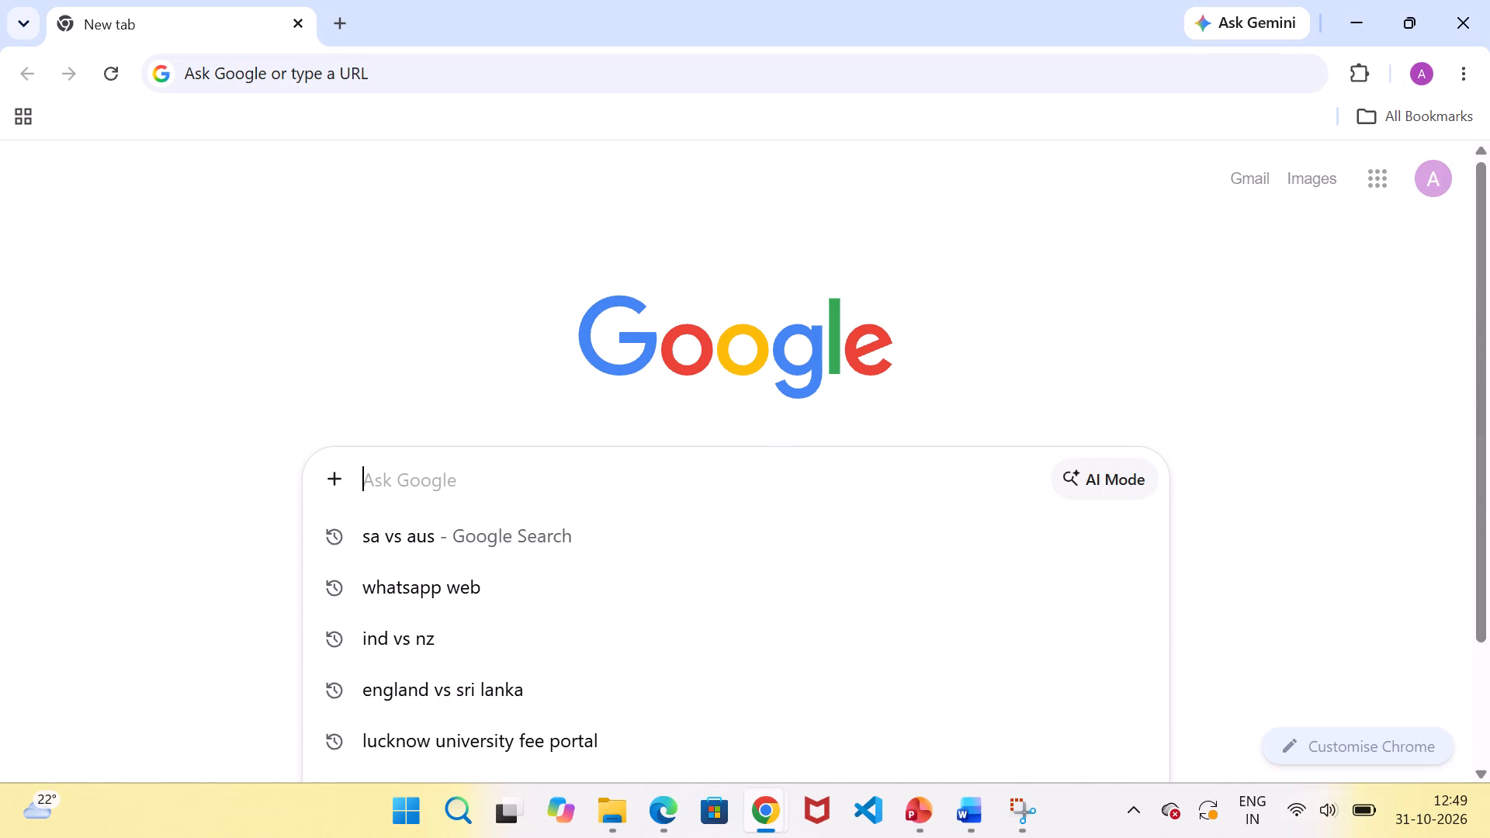
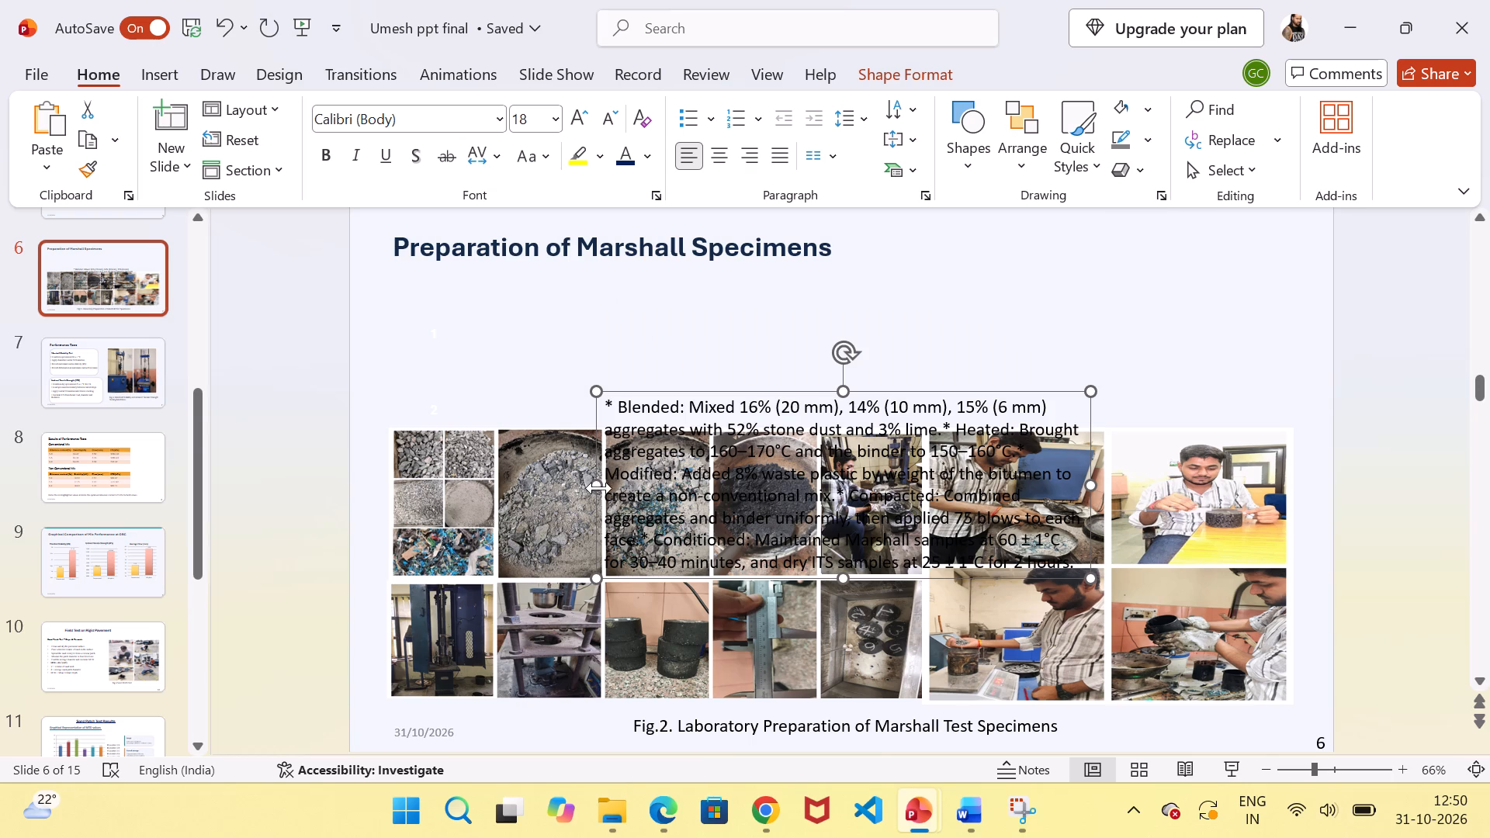
Widen the specimen preparation text box by extending its left edge to just beyond the left edge of the photo grid.
drag(592, 490, 379, 446)
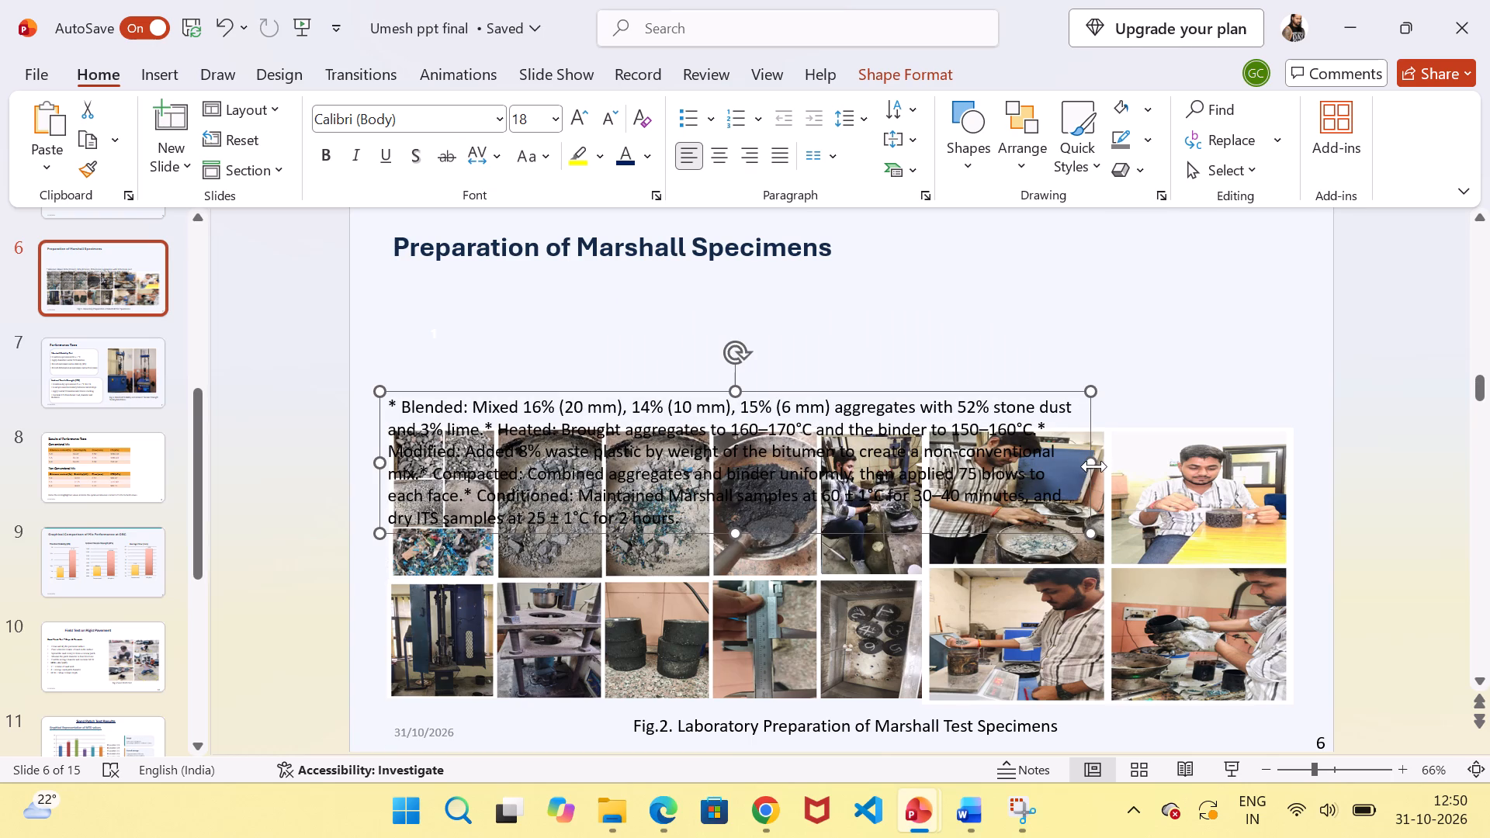
Widen the Marshall preparation text box to match the full width of the photo grid.
drag(1094, 466, 1285, 449)
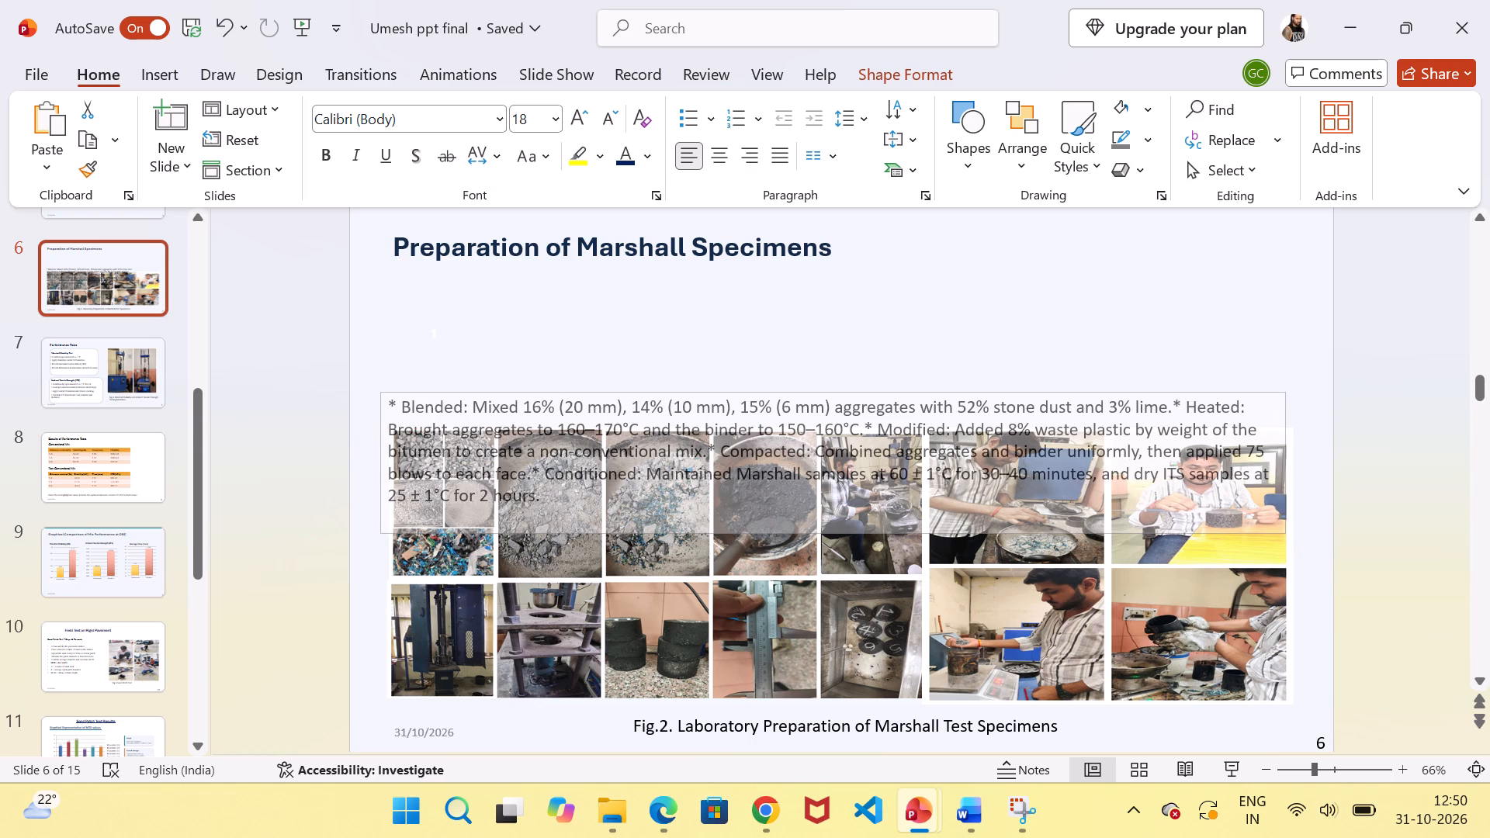
drag(1285, 449, 1288, 450)
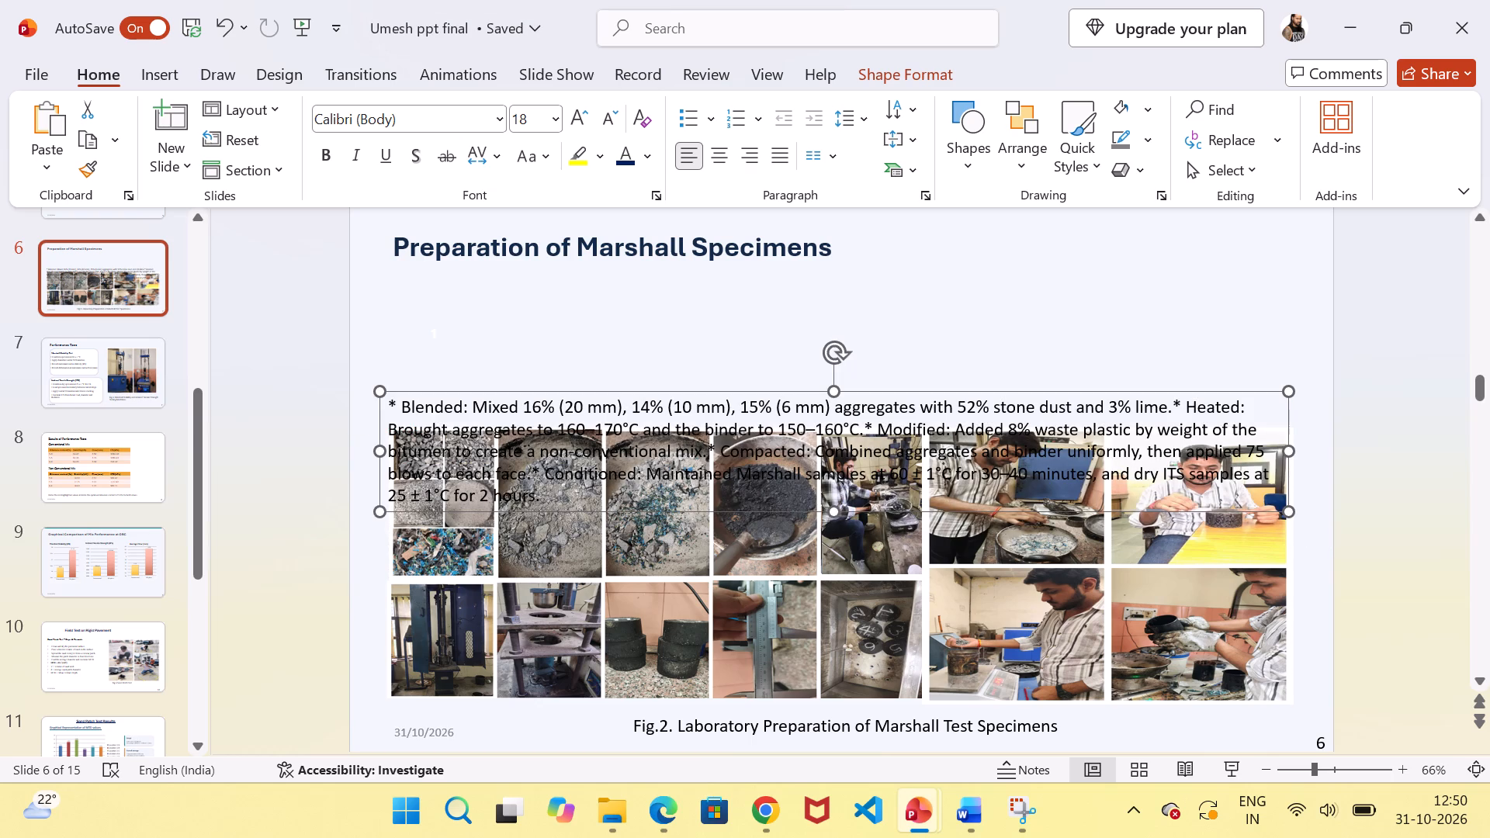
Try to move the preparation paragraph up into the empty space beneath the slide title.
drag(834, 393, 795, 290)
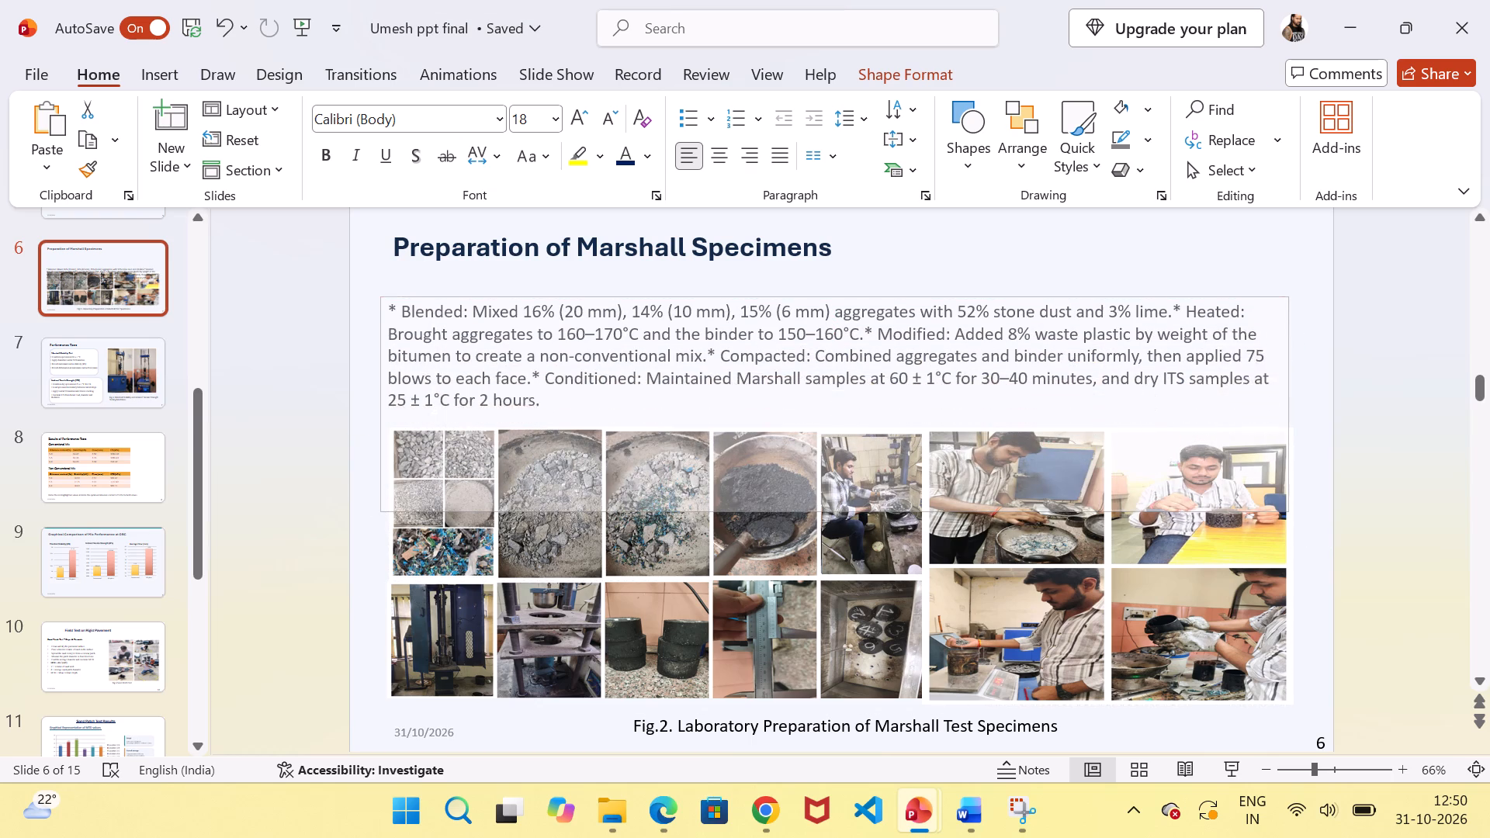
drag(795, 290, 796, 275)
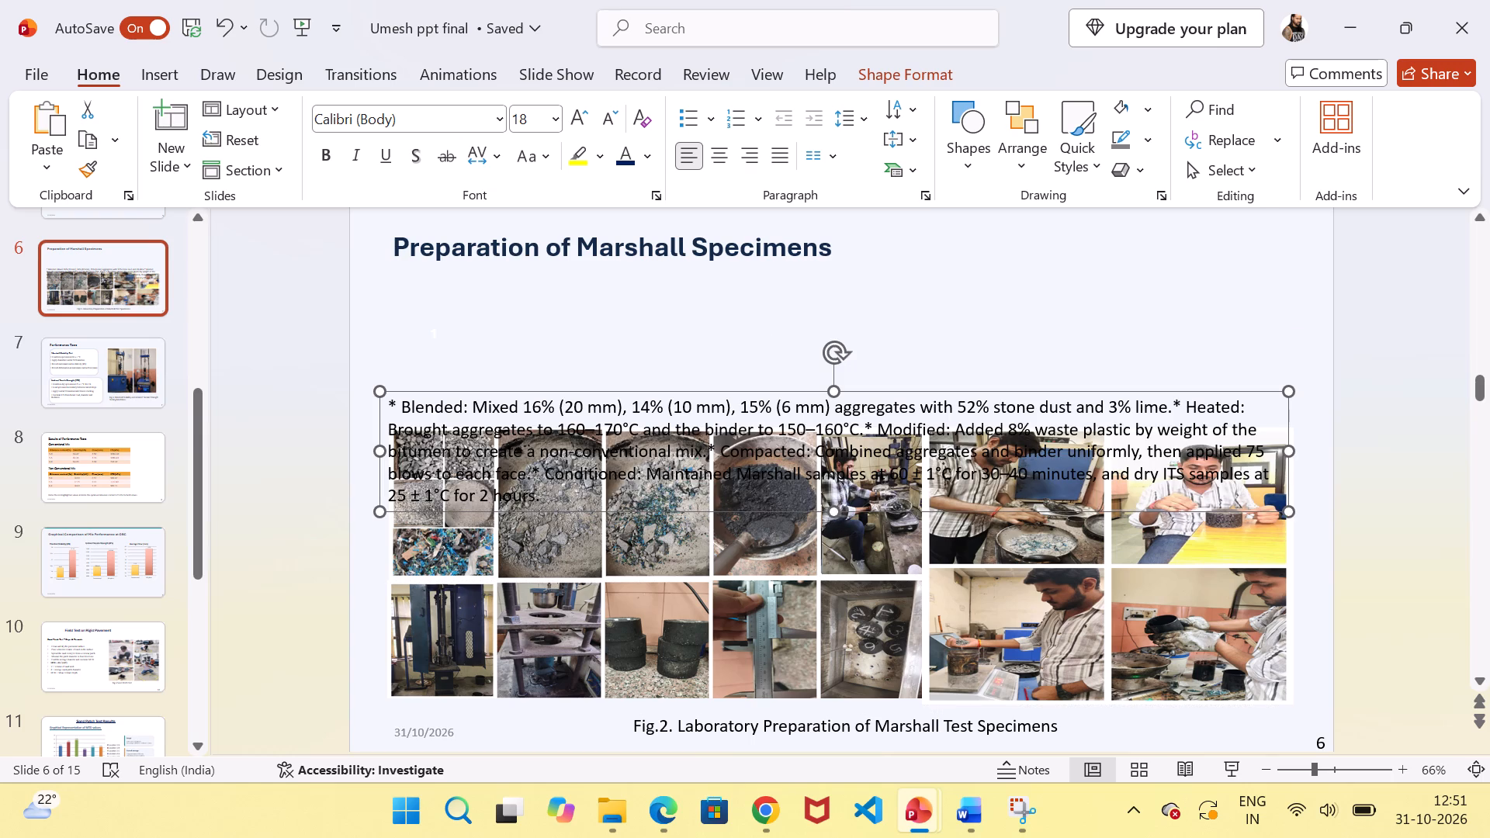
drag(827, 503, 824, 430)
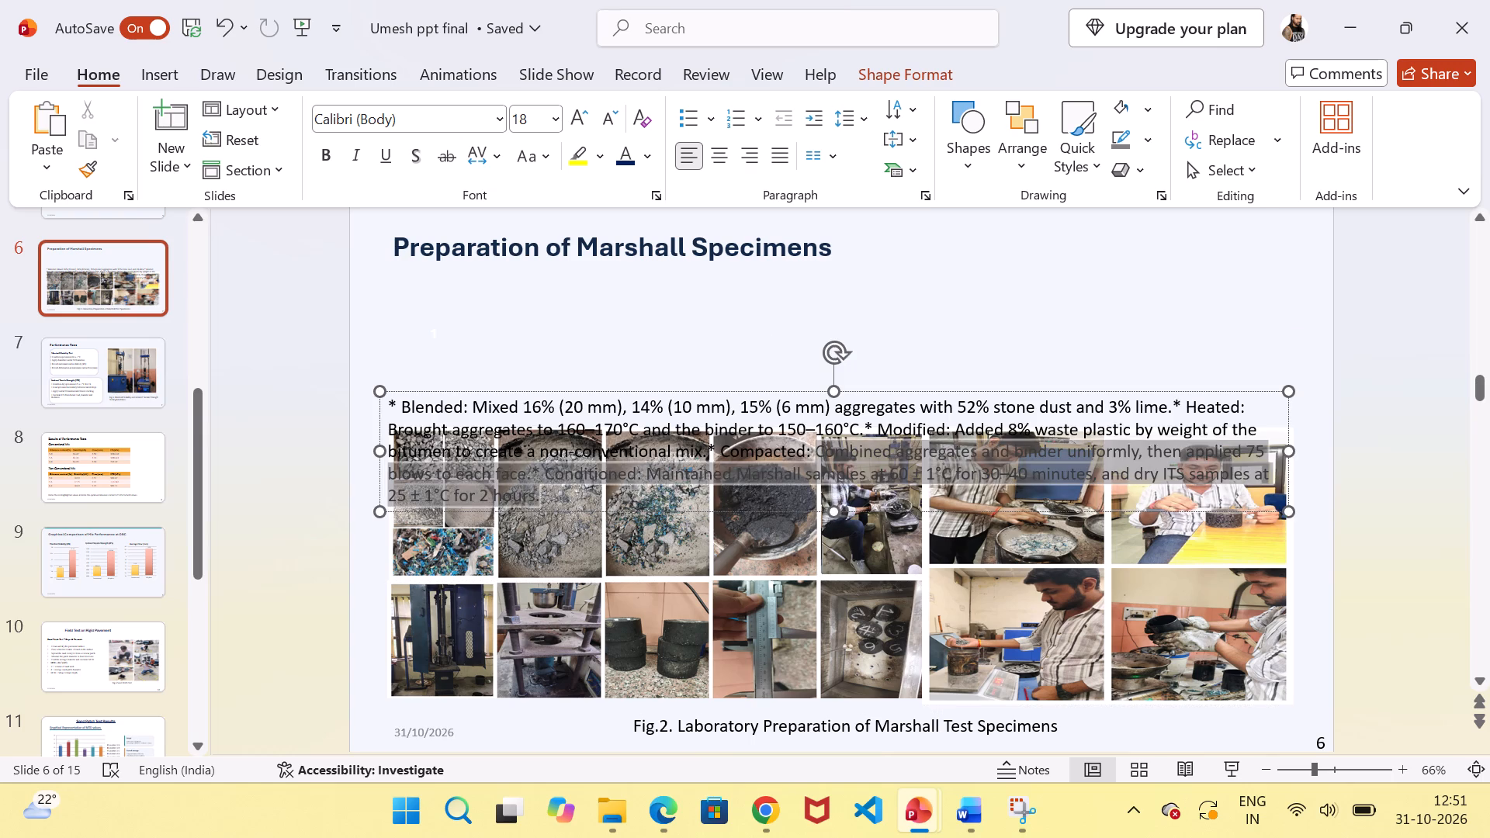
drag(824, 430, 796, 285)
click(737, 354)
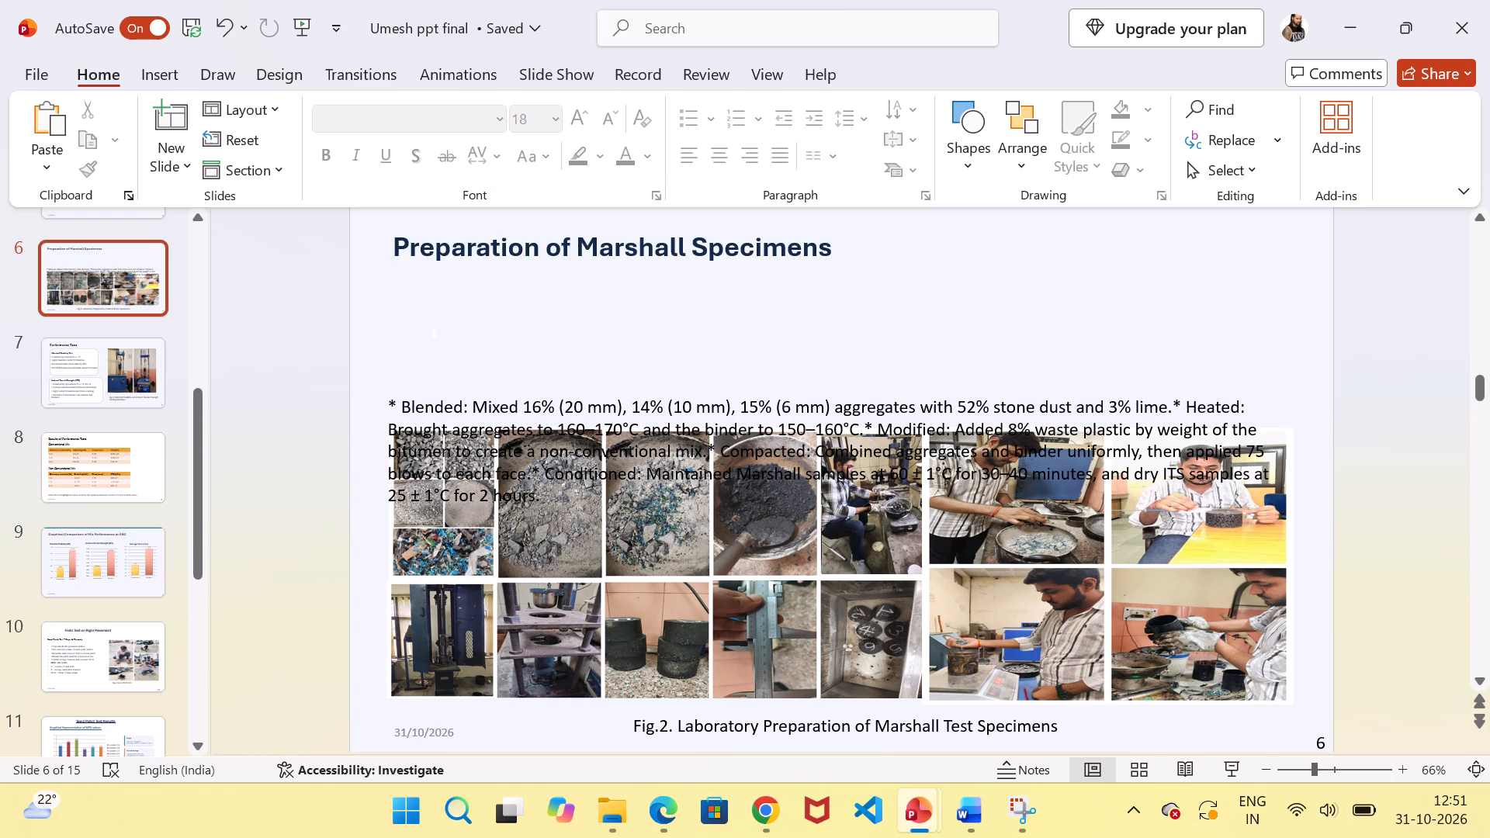
Centre-align the preparation paragraph that starts with "Blended".
scroll(800, 425, down, 1)
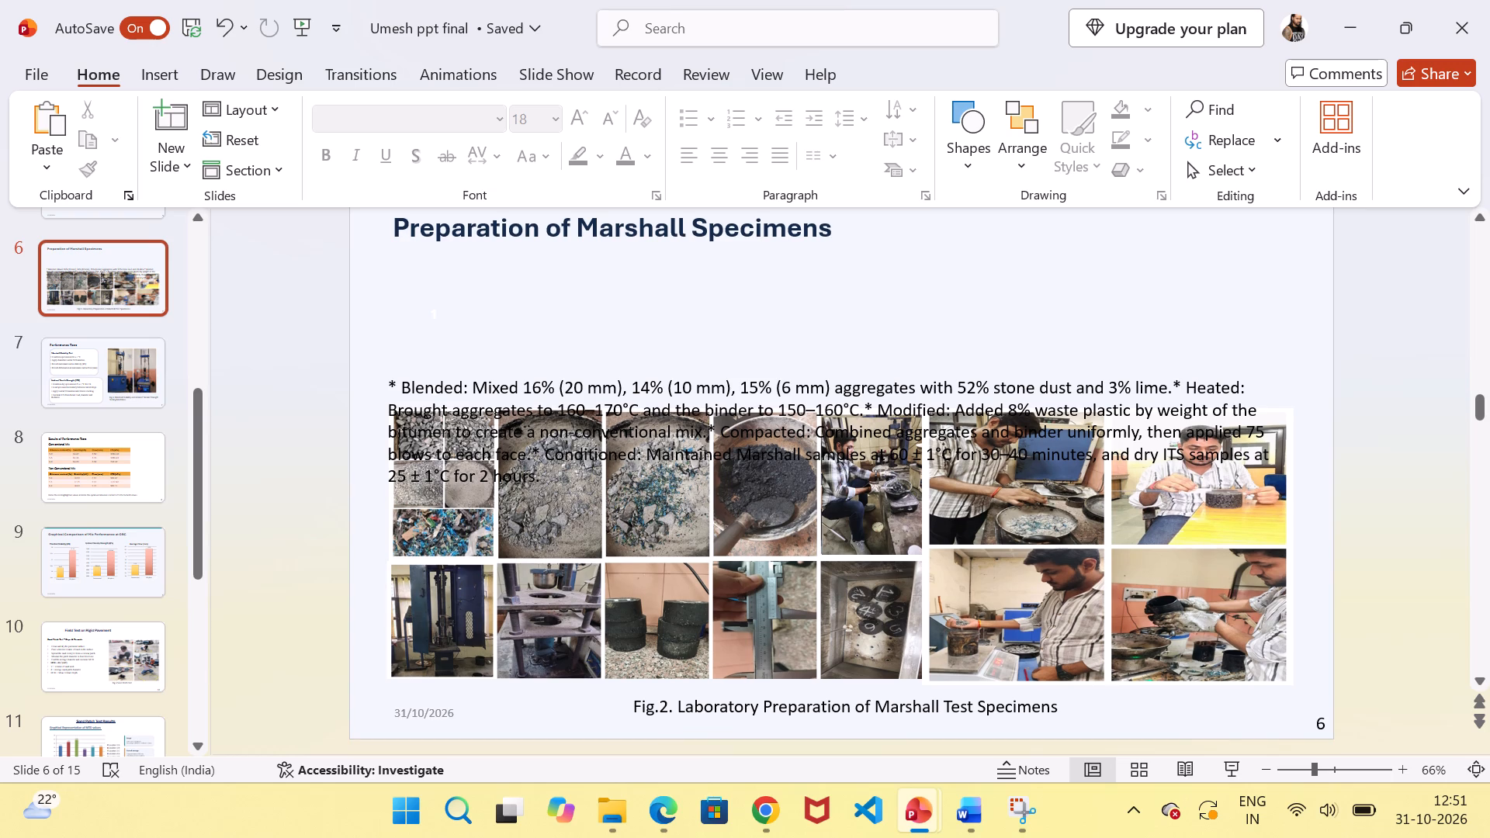
right_click(855, 412)
scroll(855, 412, down, 1)
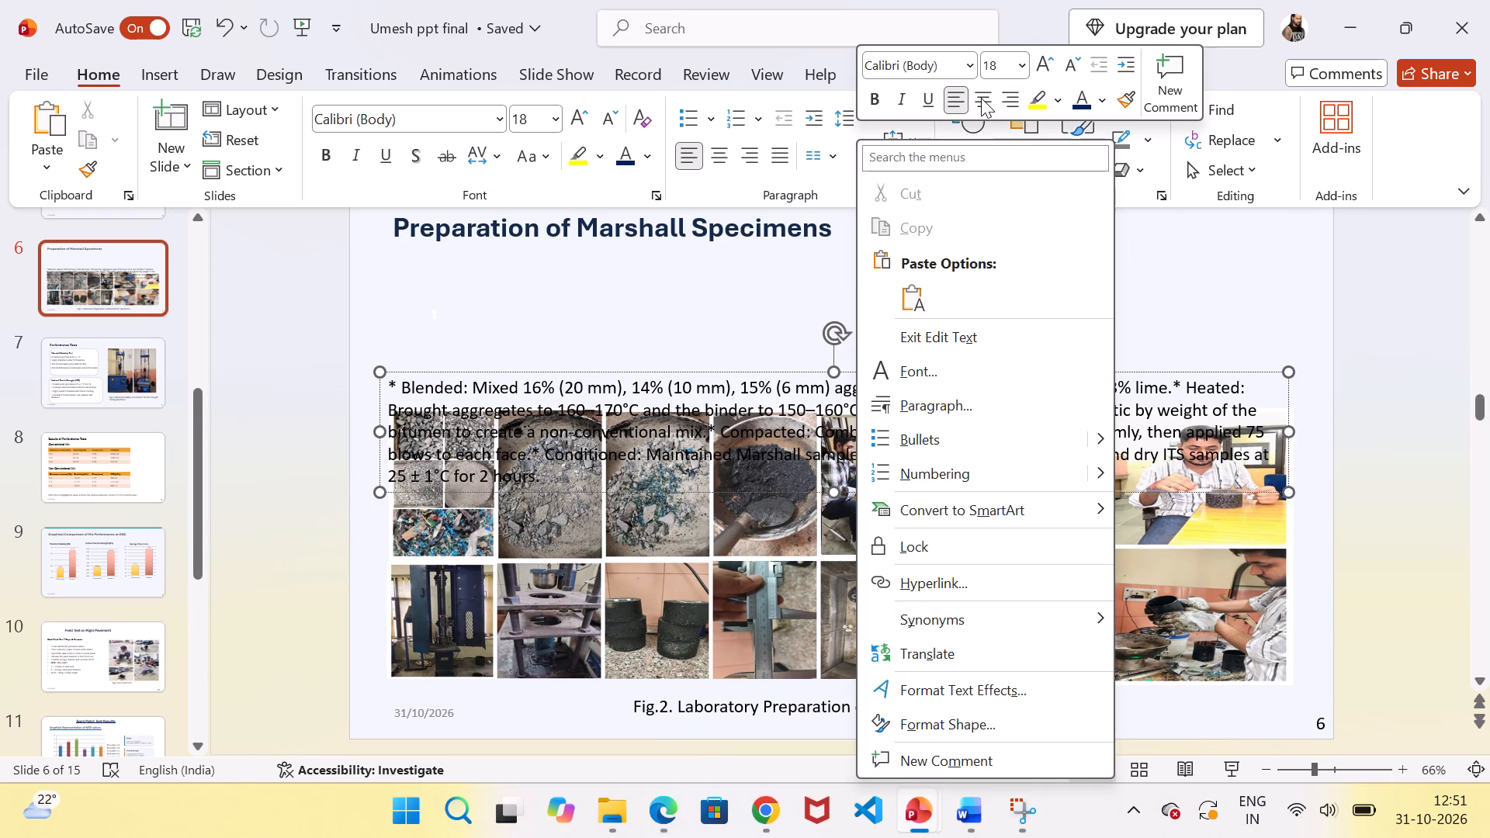
click(981, 98)
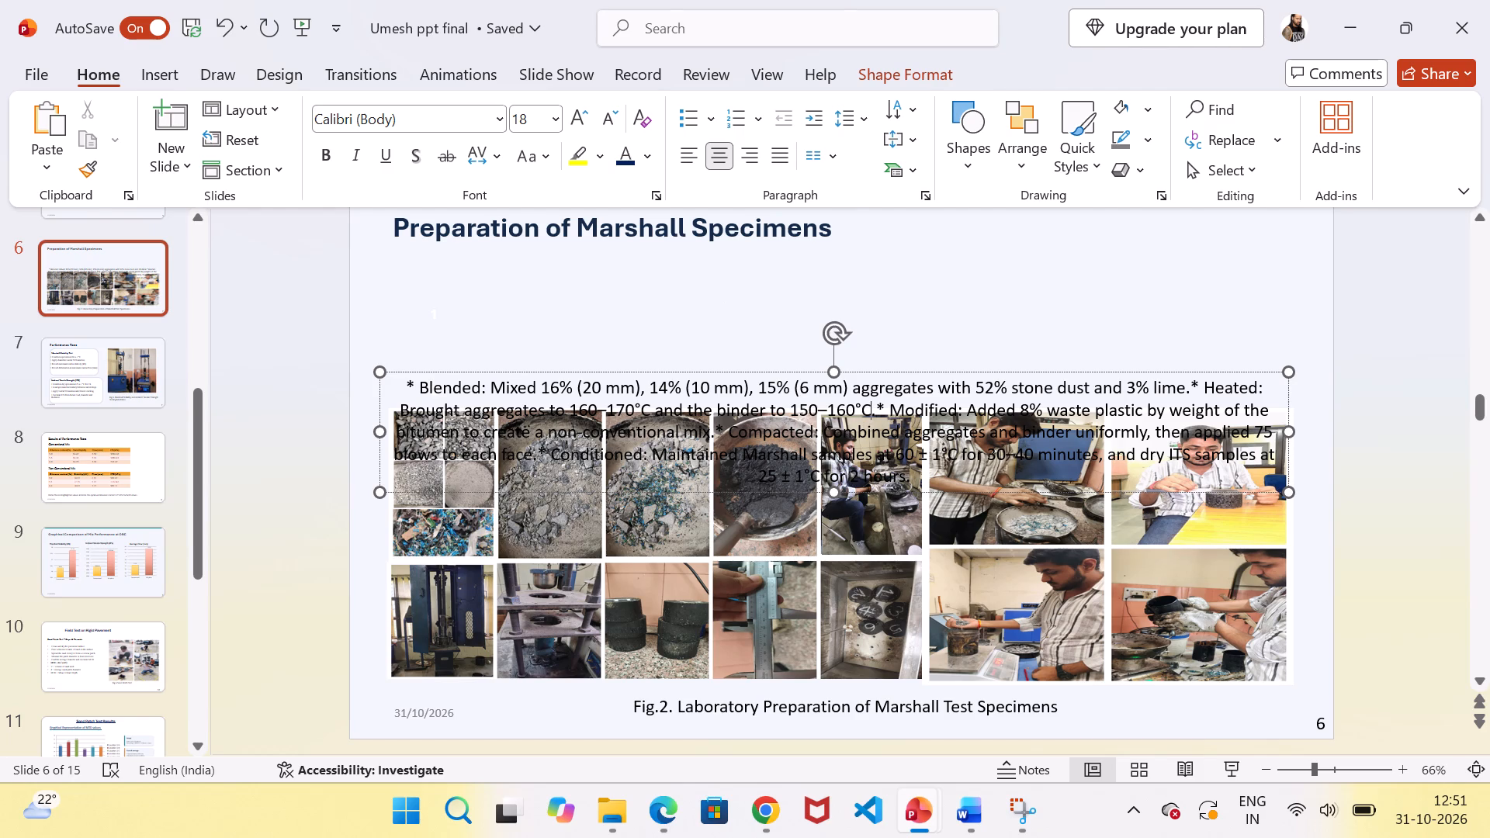
Move the preparation text box up to directly beneath the "Preparation of Marshall Specimens" title, clear of the photos.
key(Up)
key(Up)
key(Up)
key(Up)
key(Up)
drag(1215, 367, 1209, 247)
click(1353, 329)
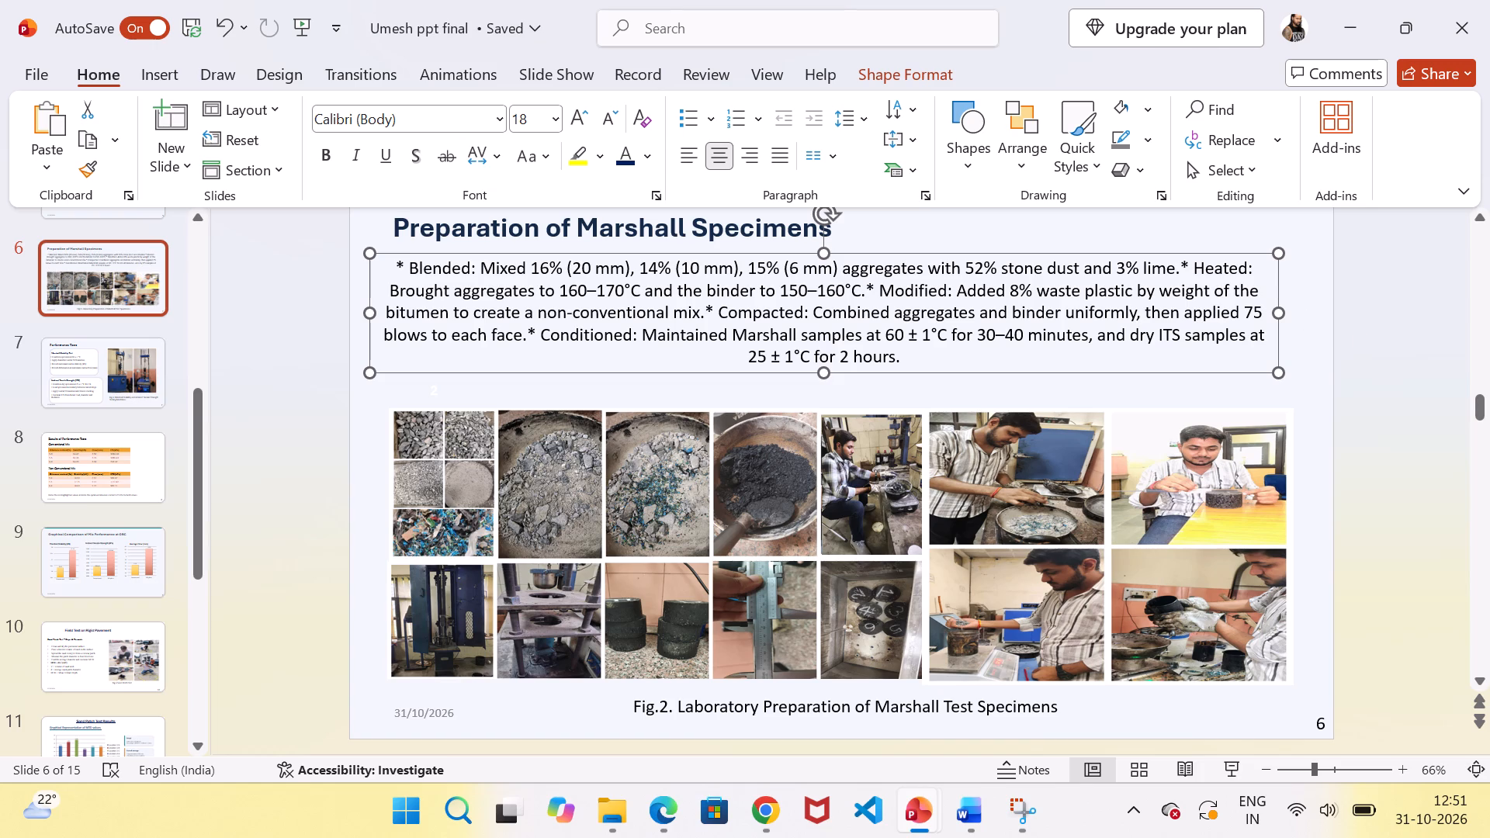
Insert a paragraph break after "3% lime" so the Heated text starts on its own line.
click(1176, 269)
key(Return)
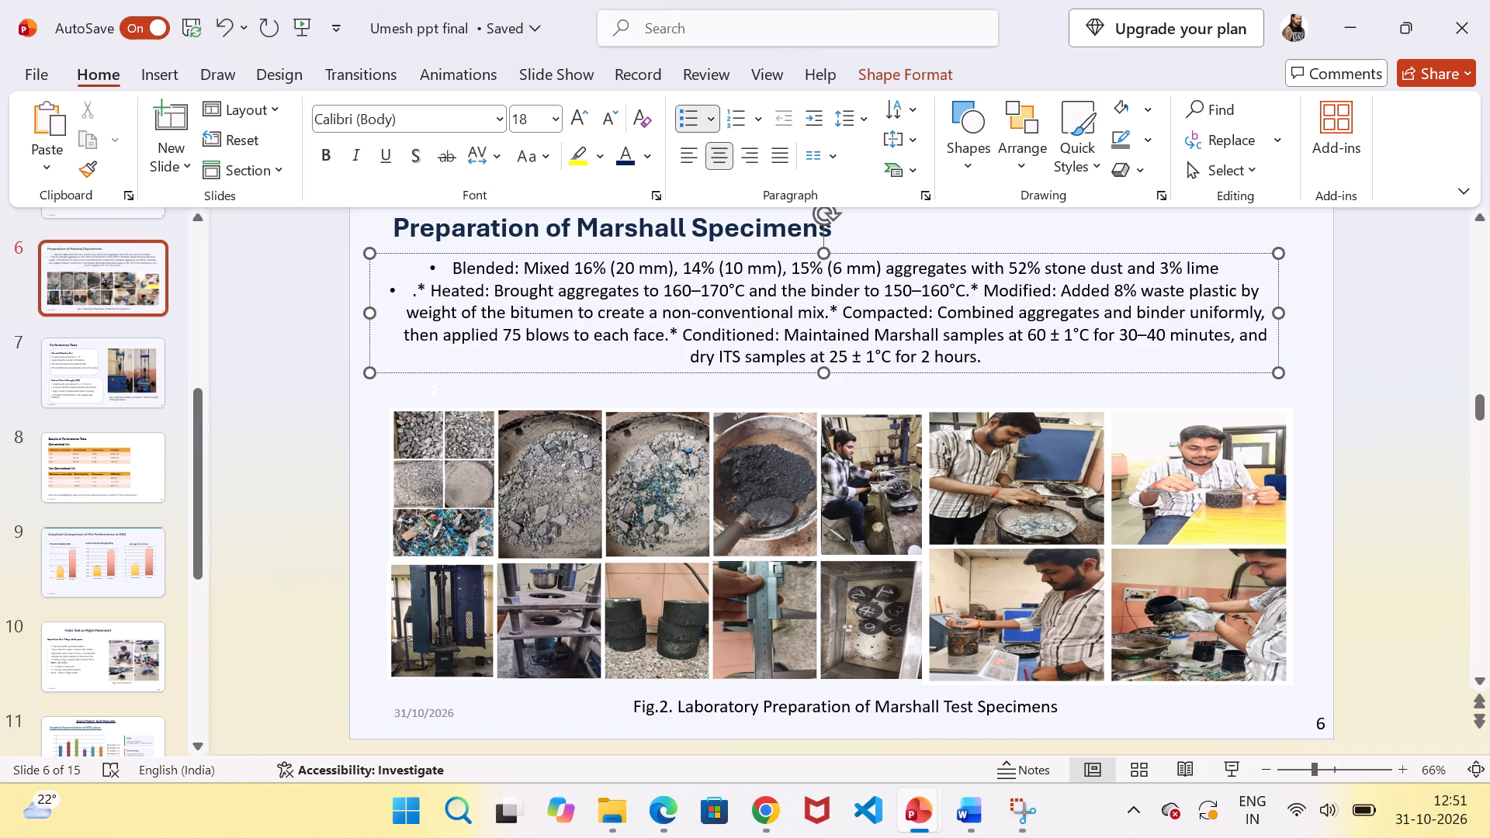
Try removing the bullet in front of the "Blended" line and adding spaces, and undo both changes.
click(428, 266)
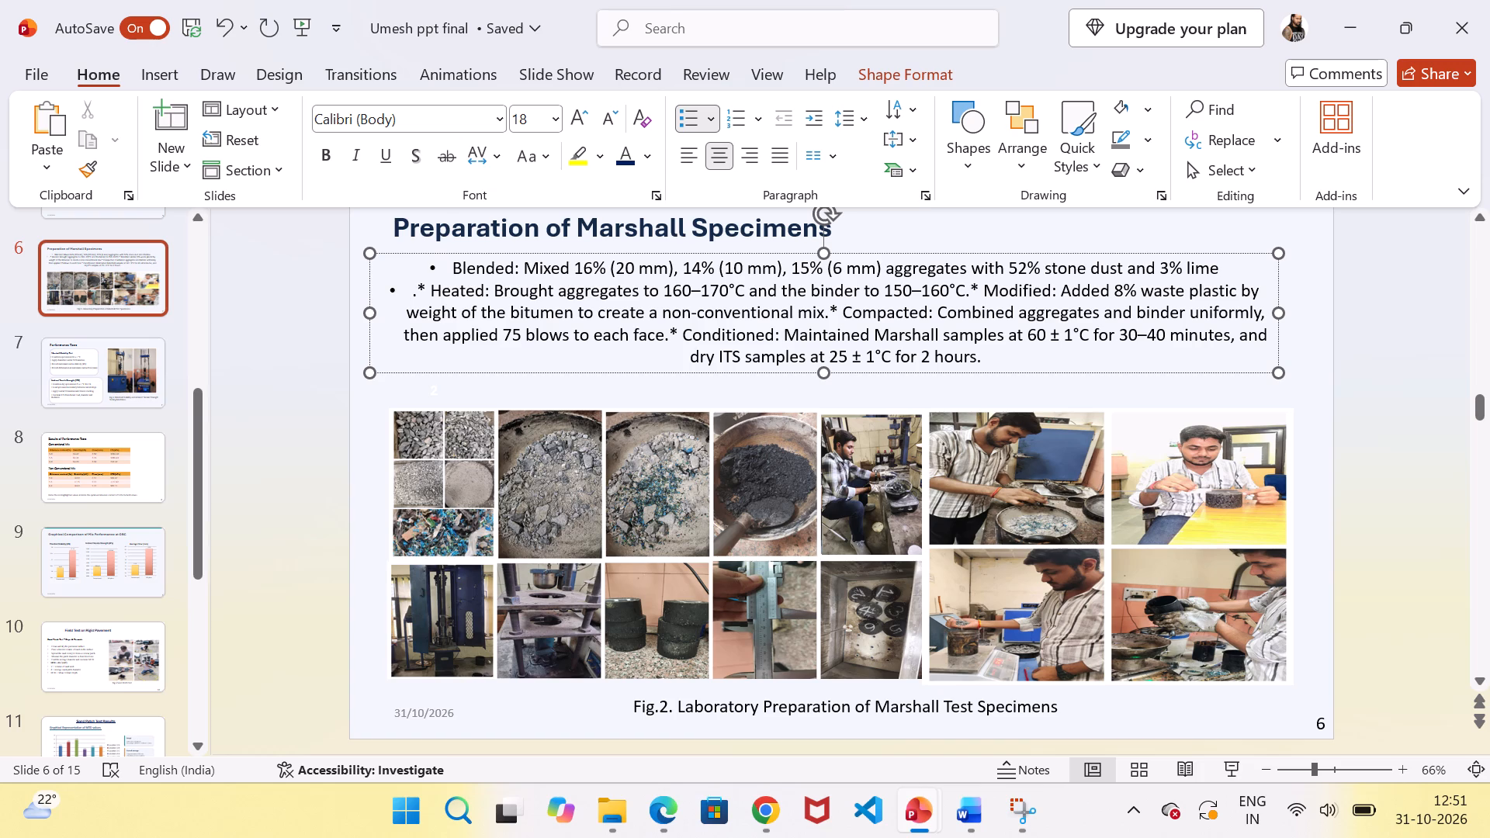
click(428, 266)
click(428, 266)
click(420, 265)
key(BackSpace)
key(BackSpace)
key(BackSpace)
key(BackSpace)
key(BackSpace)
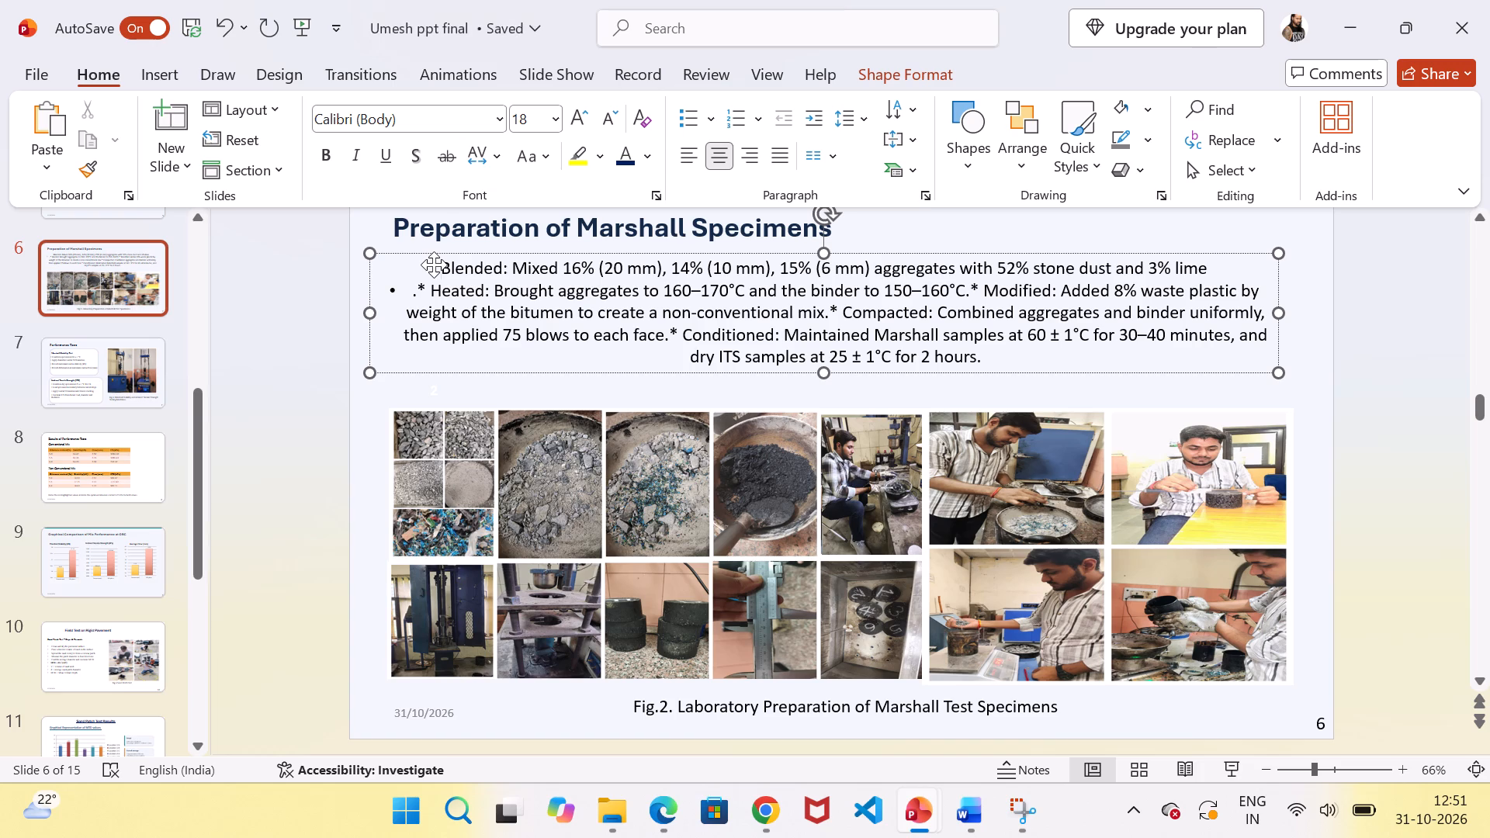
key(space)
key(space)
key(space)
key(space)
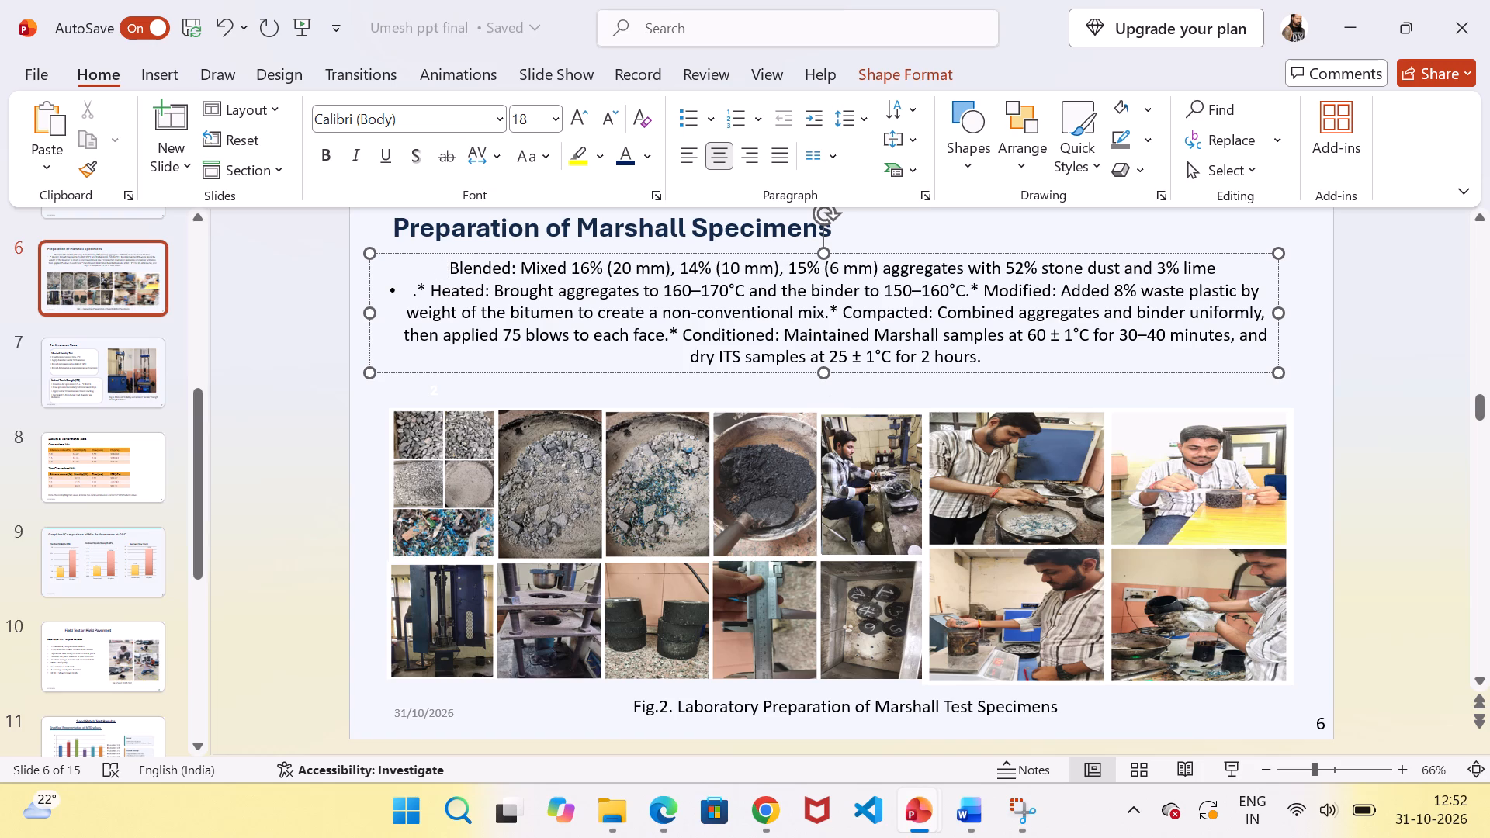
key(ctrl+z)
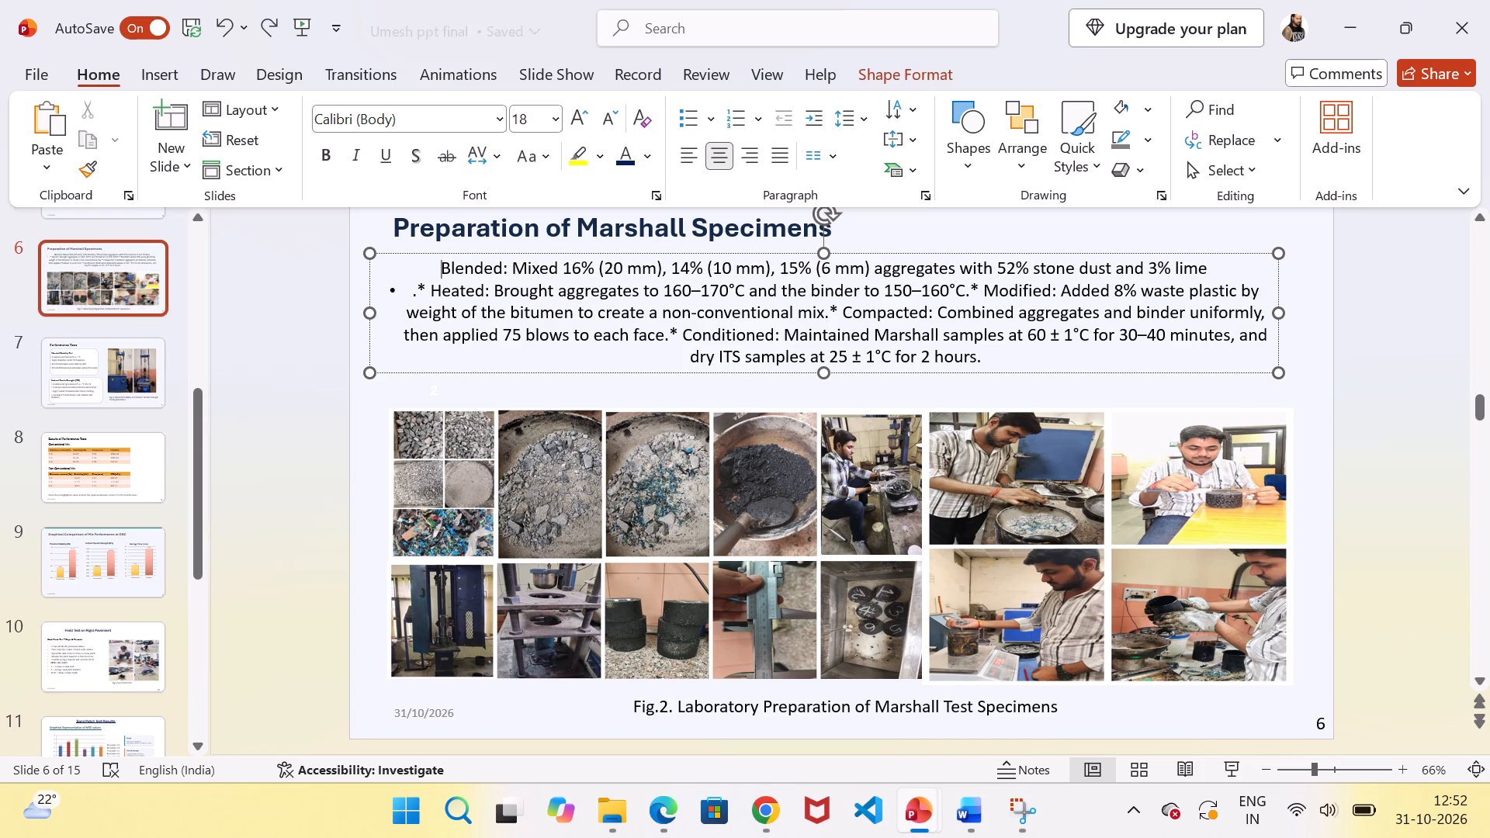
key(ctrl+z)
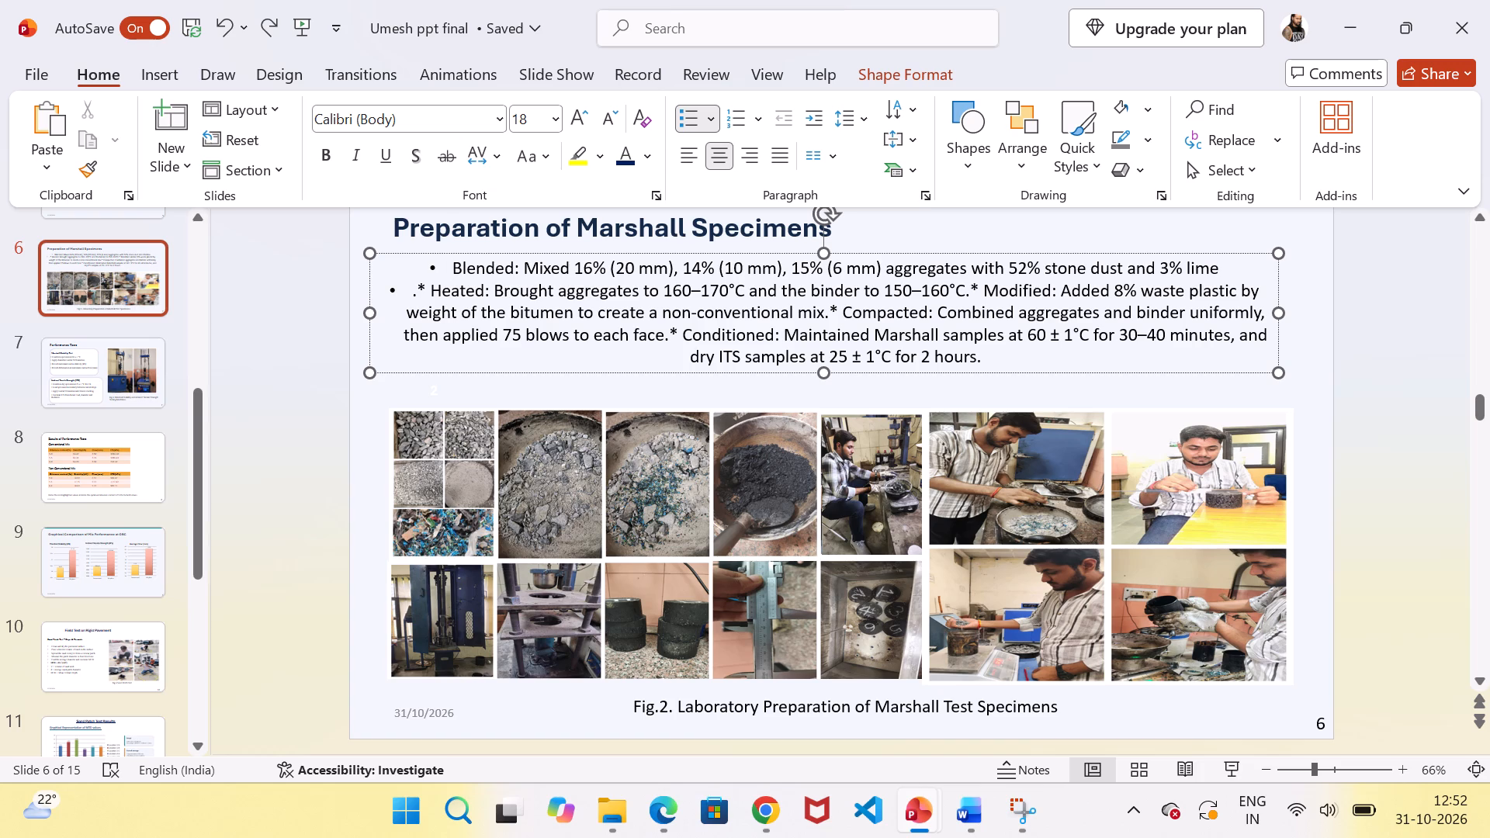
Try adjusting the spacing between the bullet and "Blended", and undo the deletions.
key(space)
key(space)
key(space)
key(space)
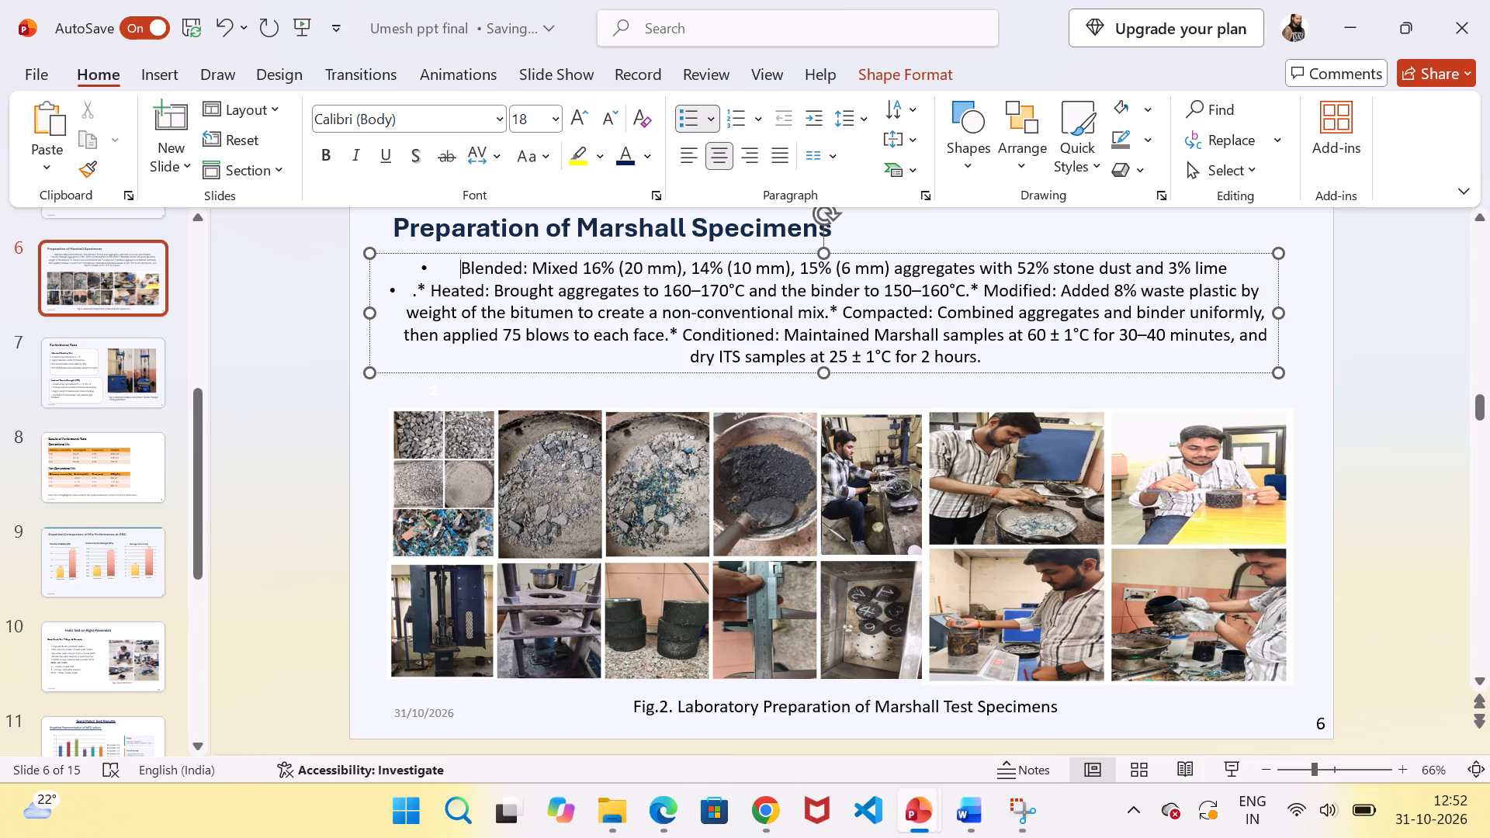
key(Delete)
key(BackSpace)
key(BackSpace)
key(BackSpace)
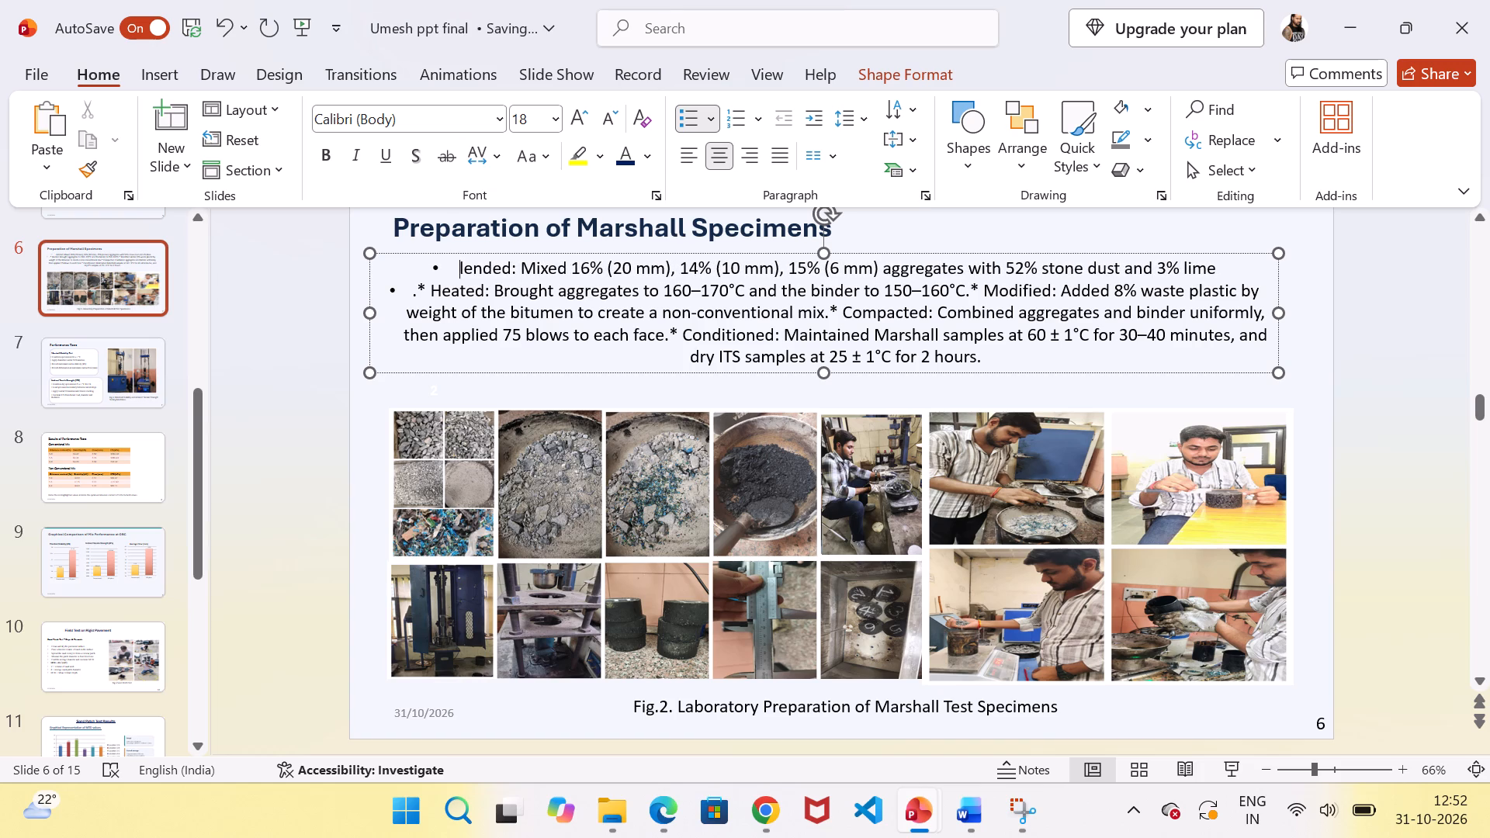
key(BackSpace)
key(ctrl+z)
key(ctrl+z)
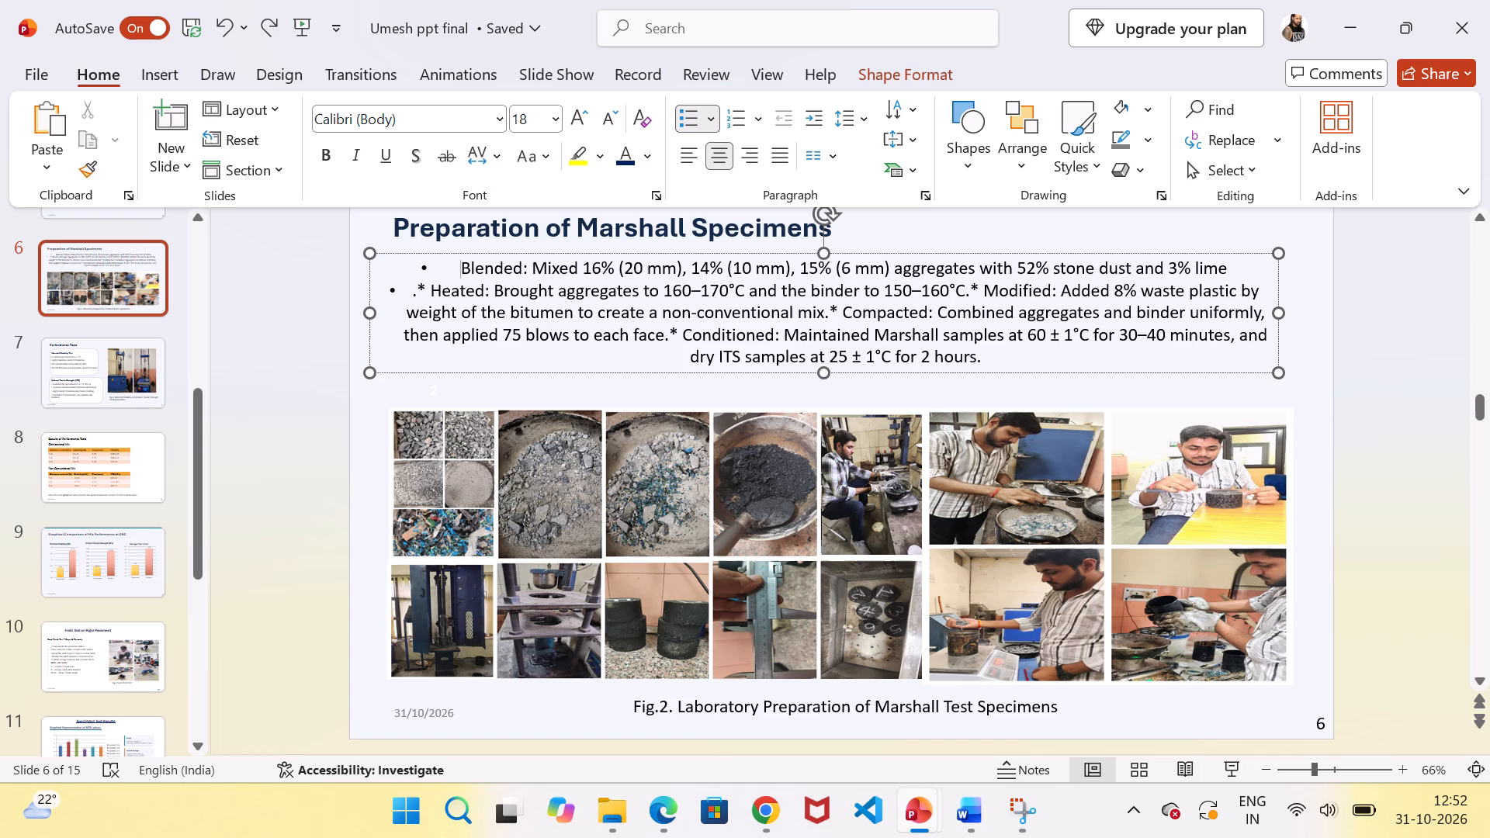
Put the "Modified" text on its own line and remove its asterisk and bullet.
click(970, 284)
key(Return)
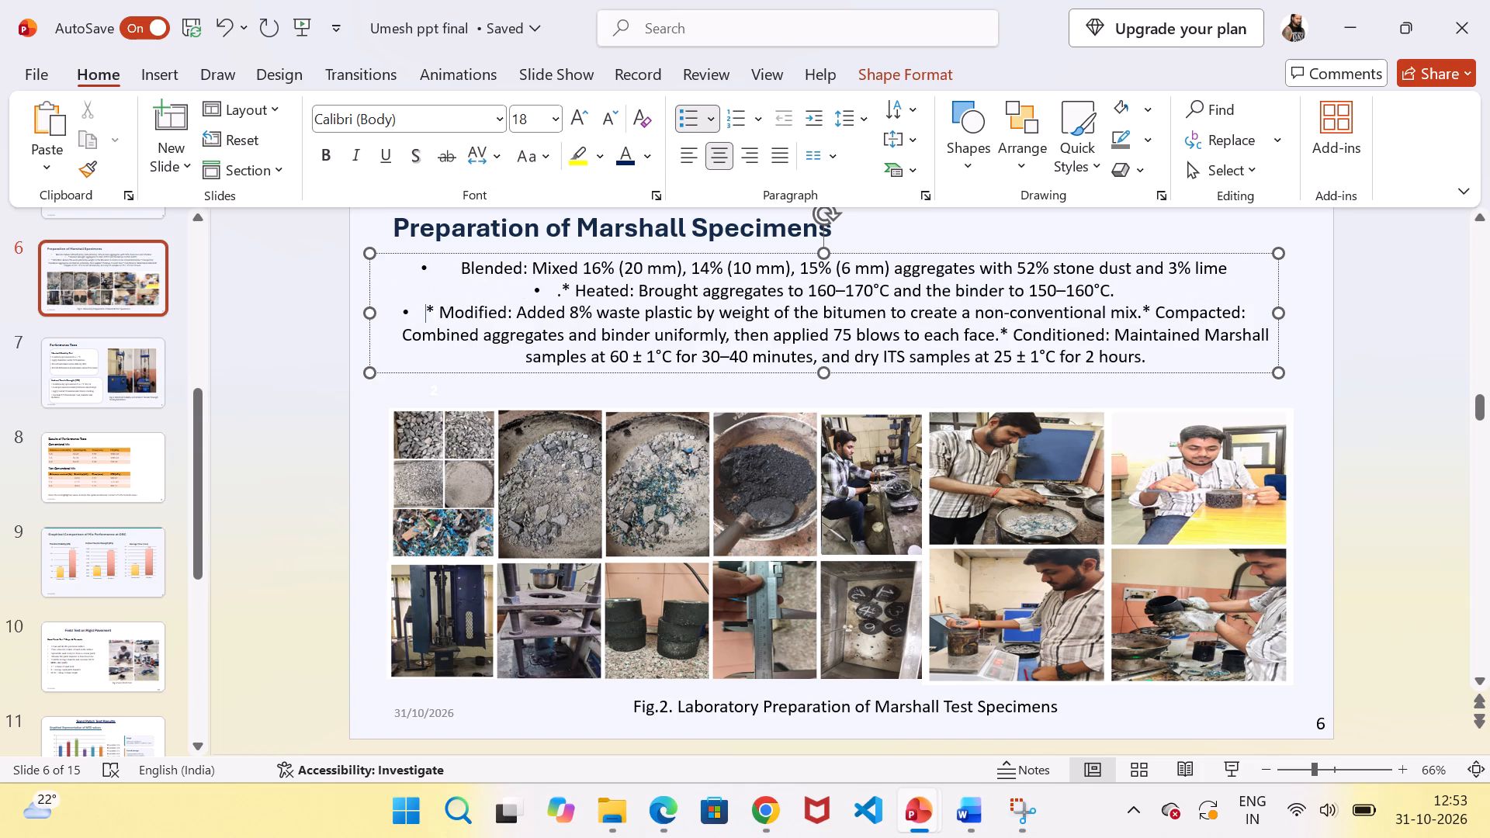
click(436, 304)
key(BackSpace)
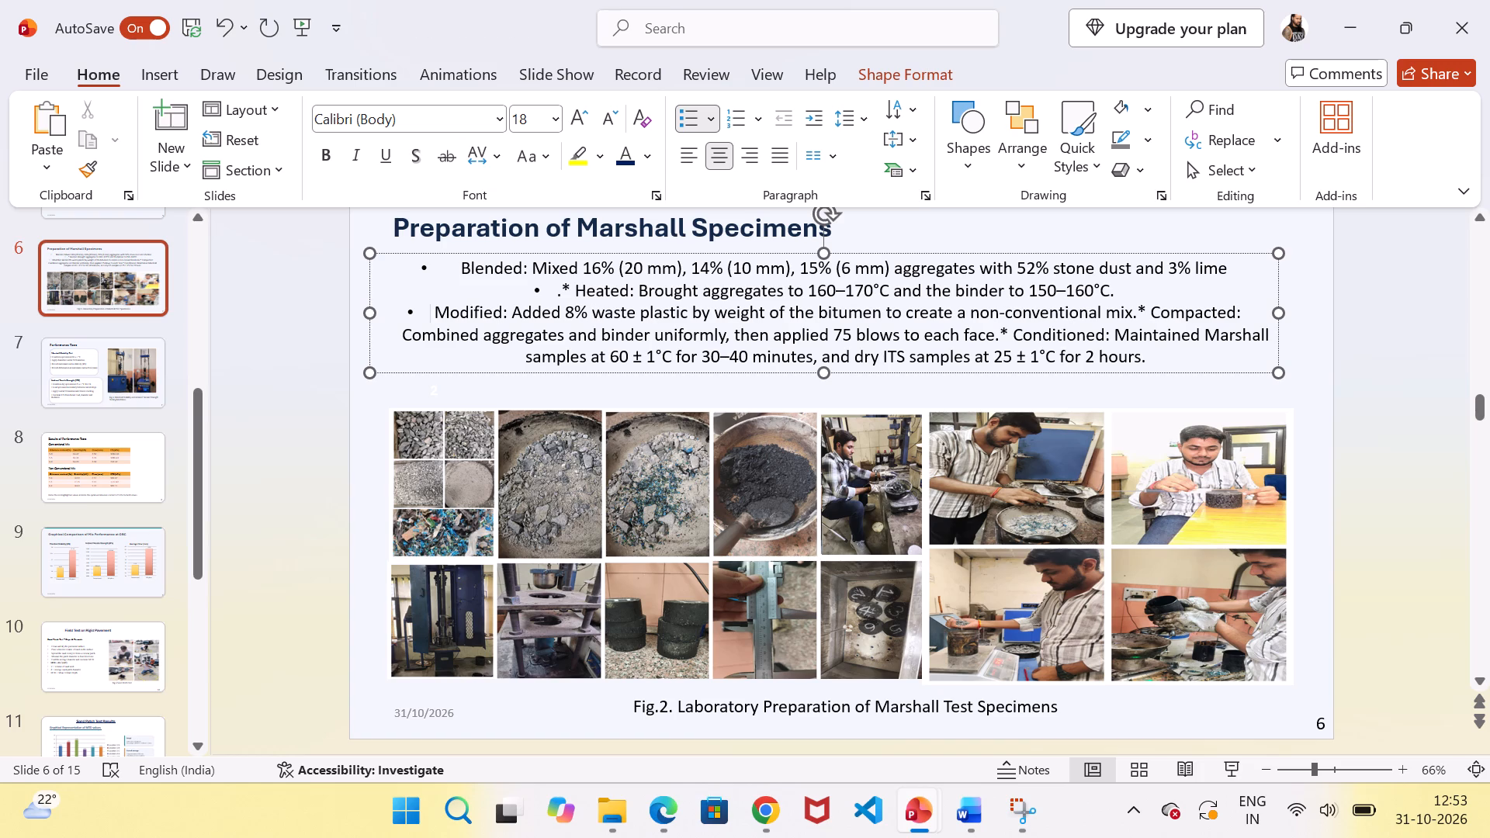
key(BackSpace)
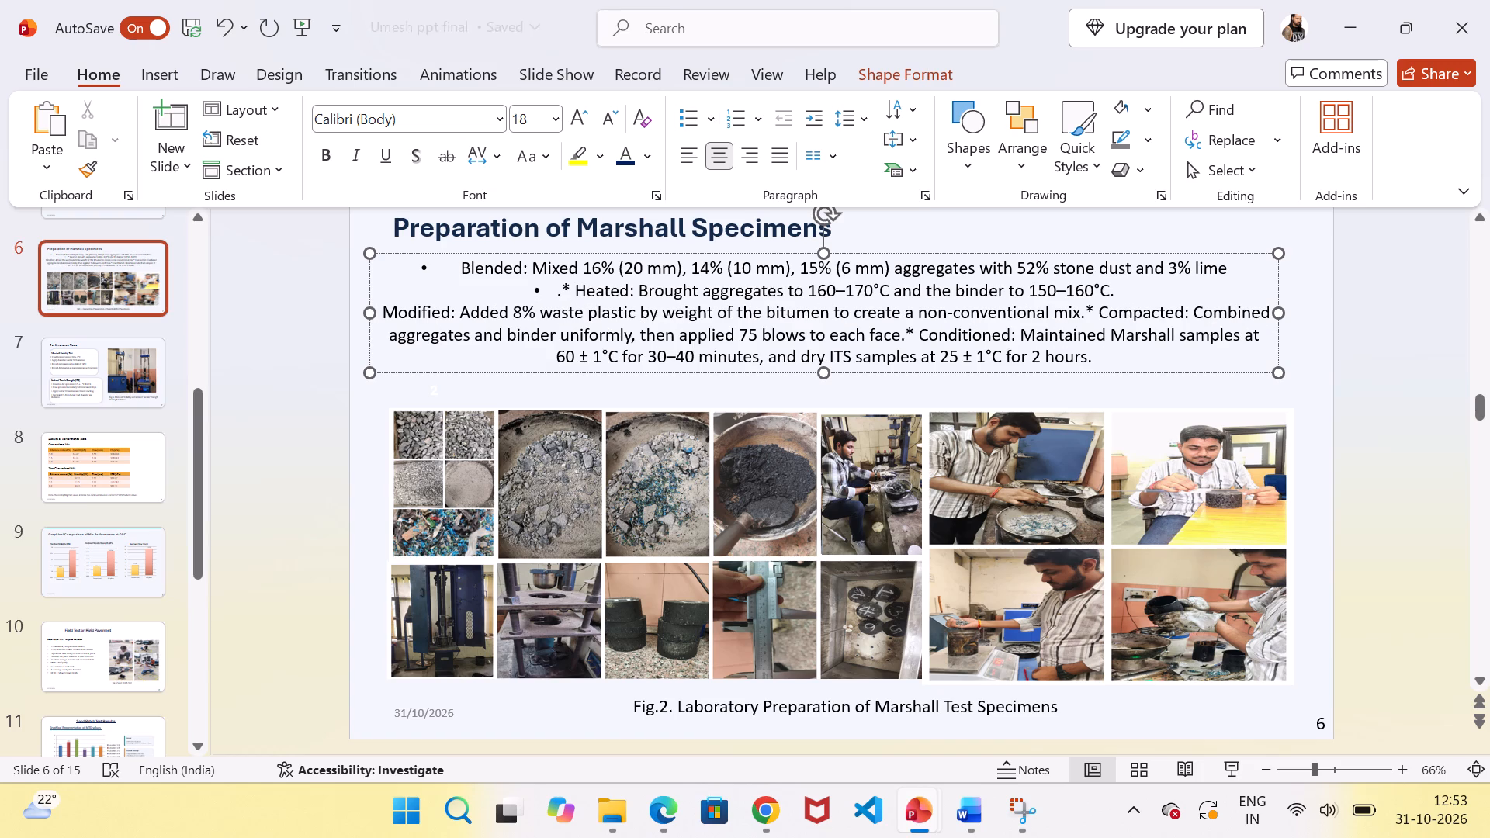
key(Return)
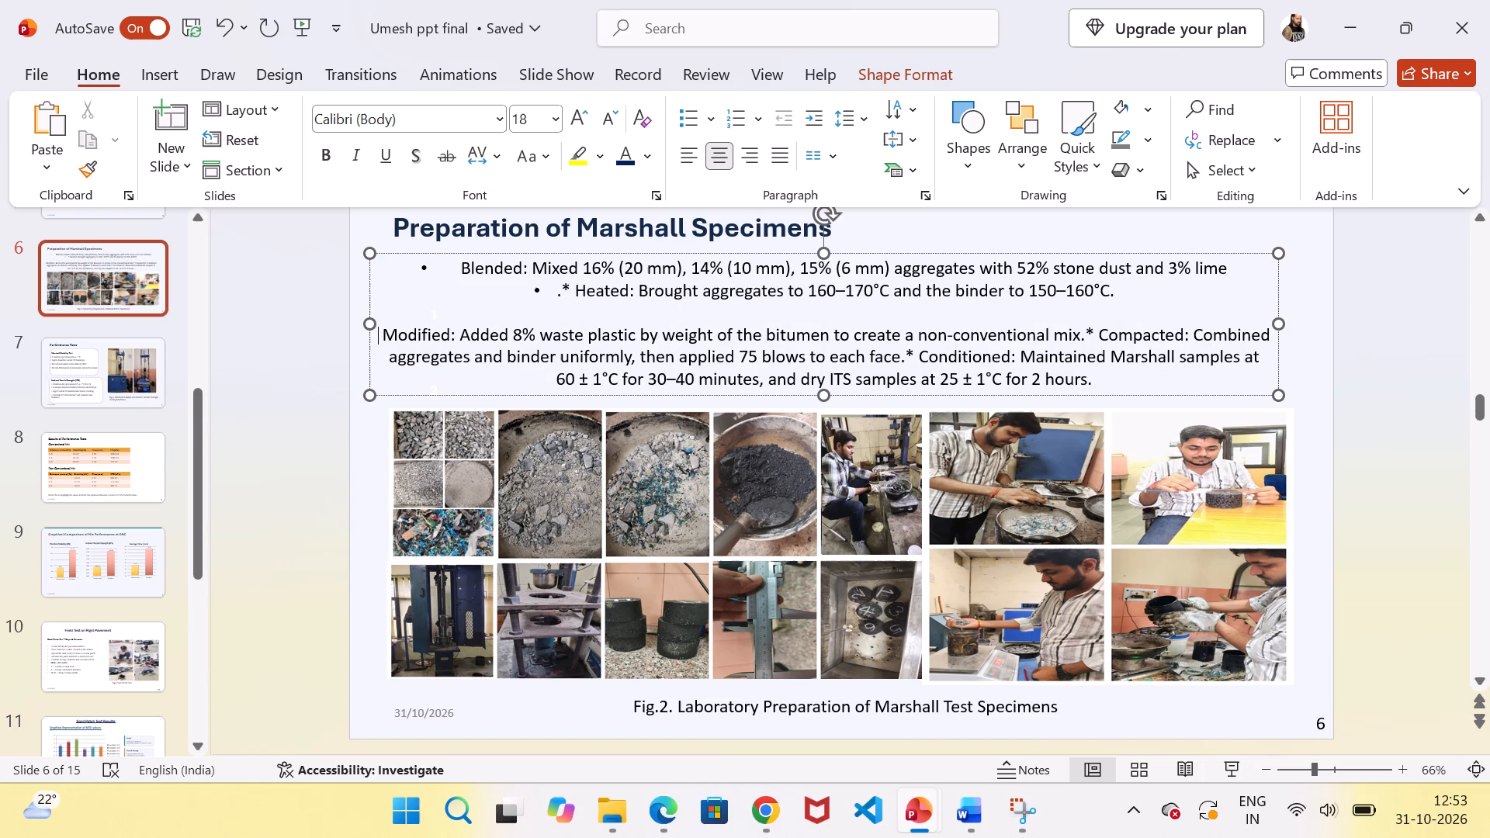
key(ctrl+z)
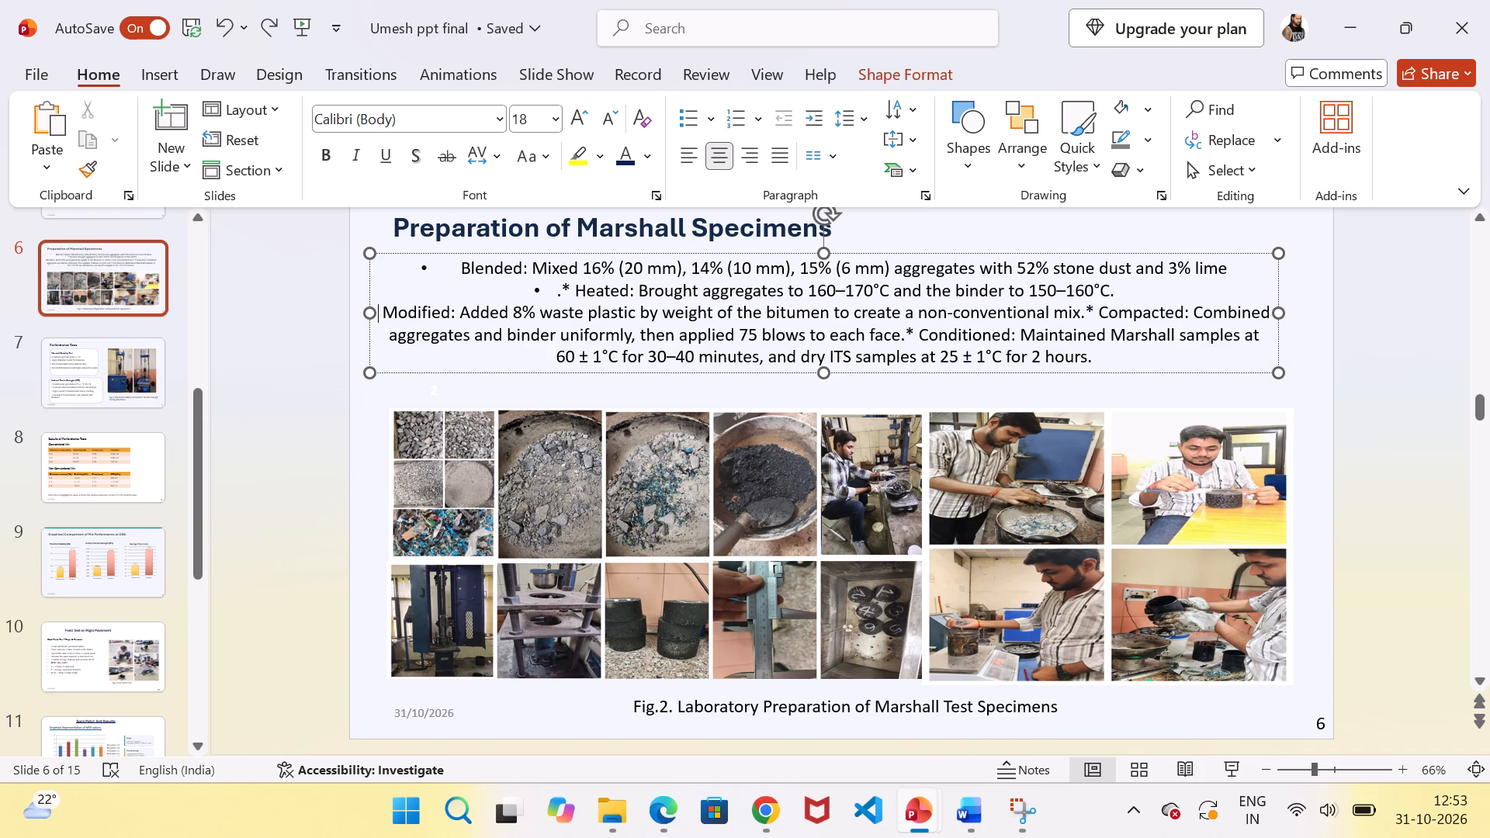
Insert a paragraph break after "non-conventional mix." so the Compacted text starts on its own line.
click(1083, 313)
key(Return)
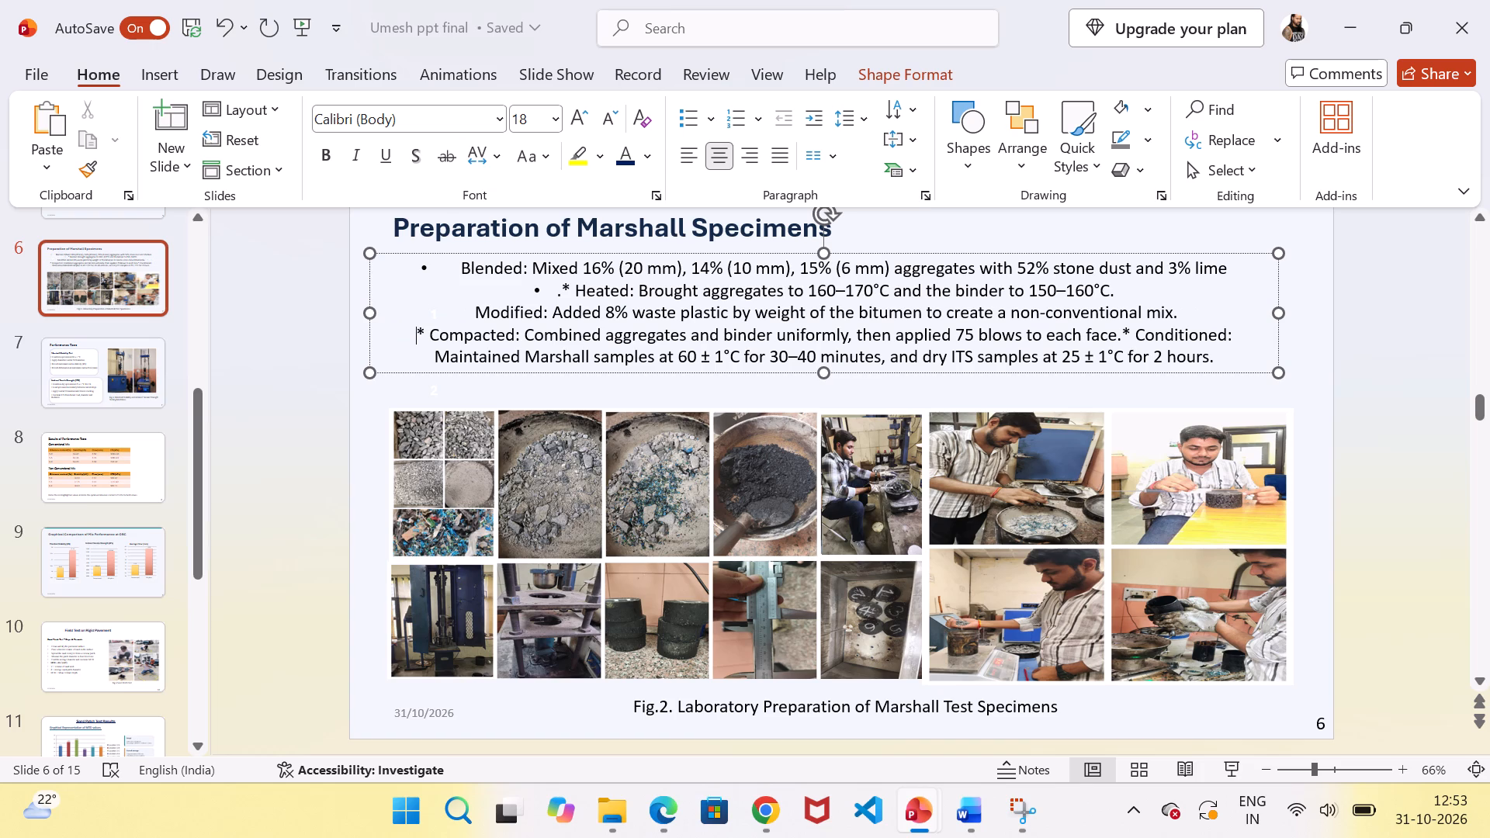
Remove the bullet in front of the "Blended" line.
click(416, 269)
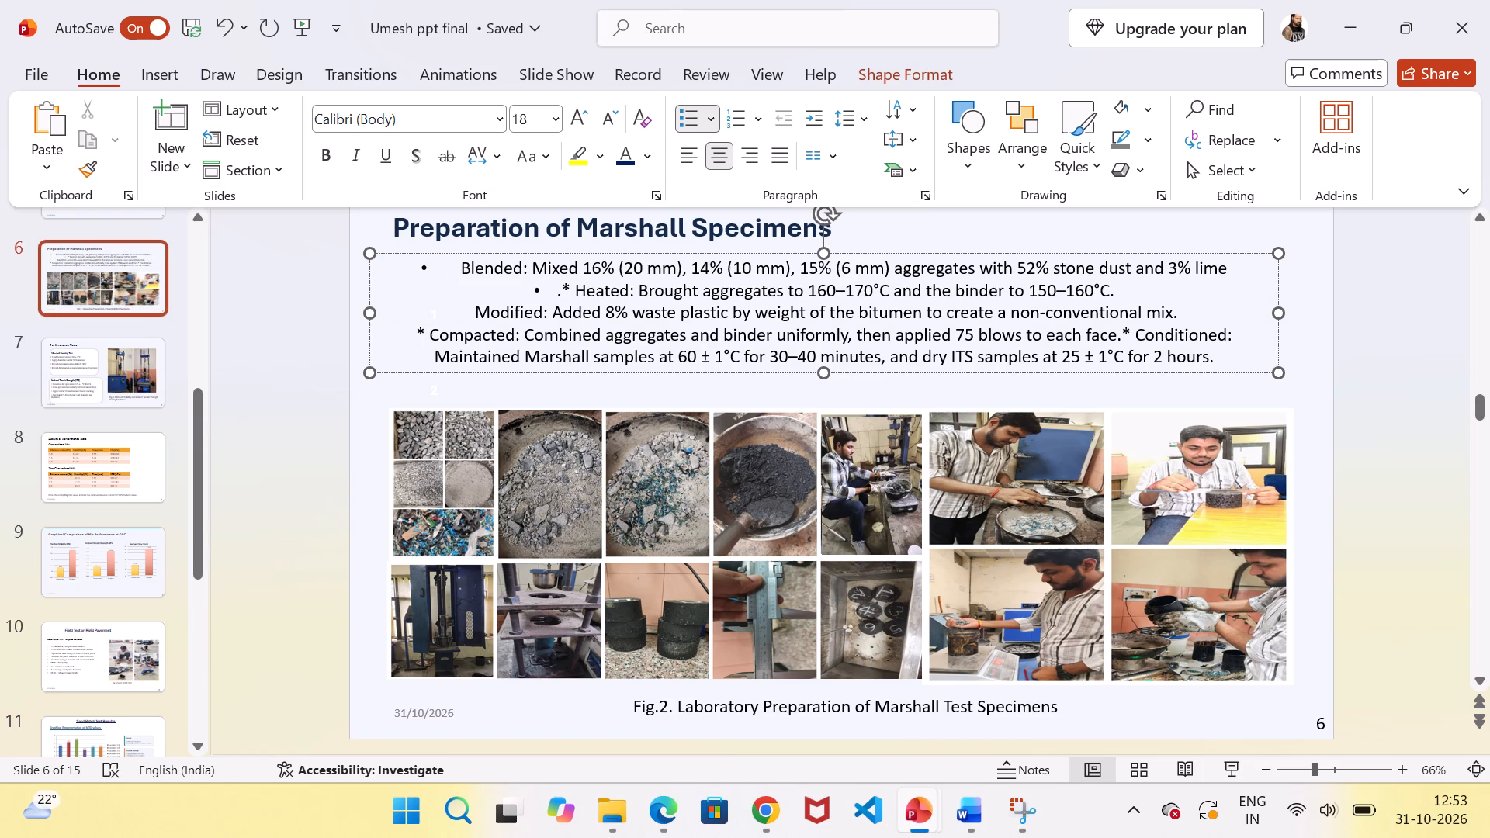
key(BackSpace)
key(BackSpace)
key(BackSpace)
key(BackSpace)
key(BackSpace)
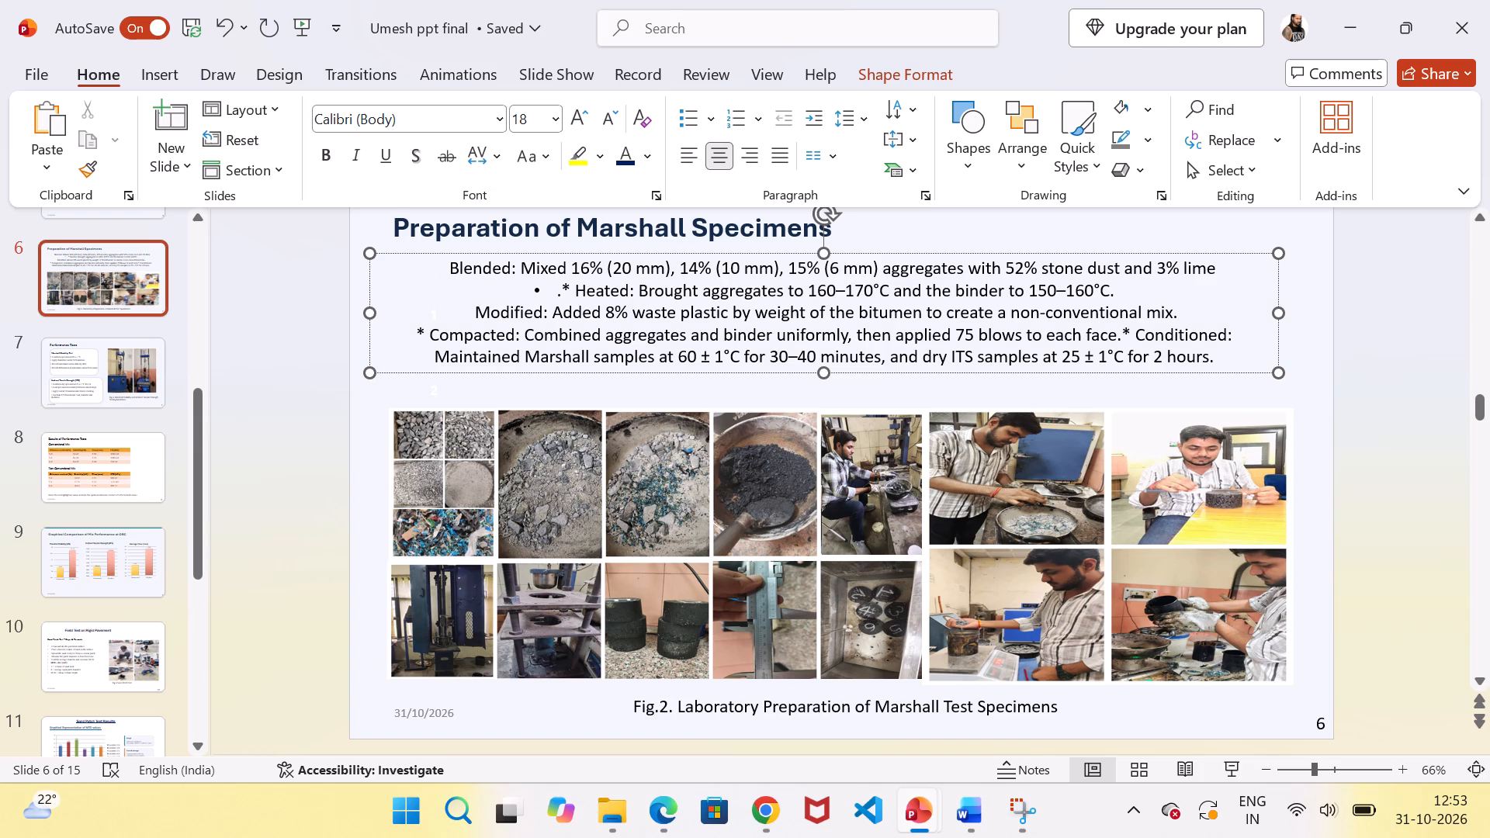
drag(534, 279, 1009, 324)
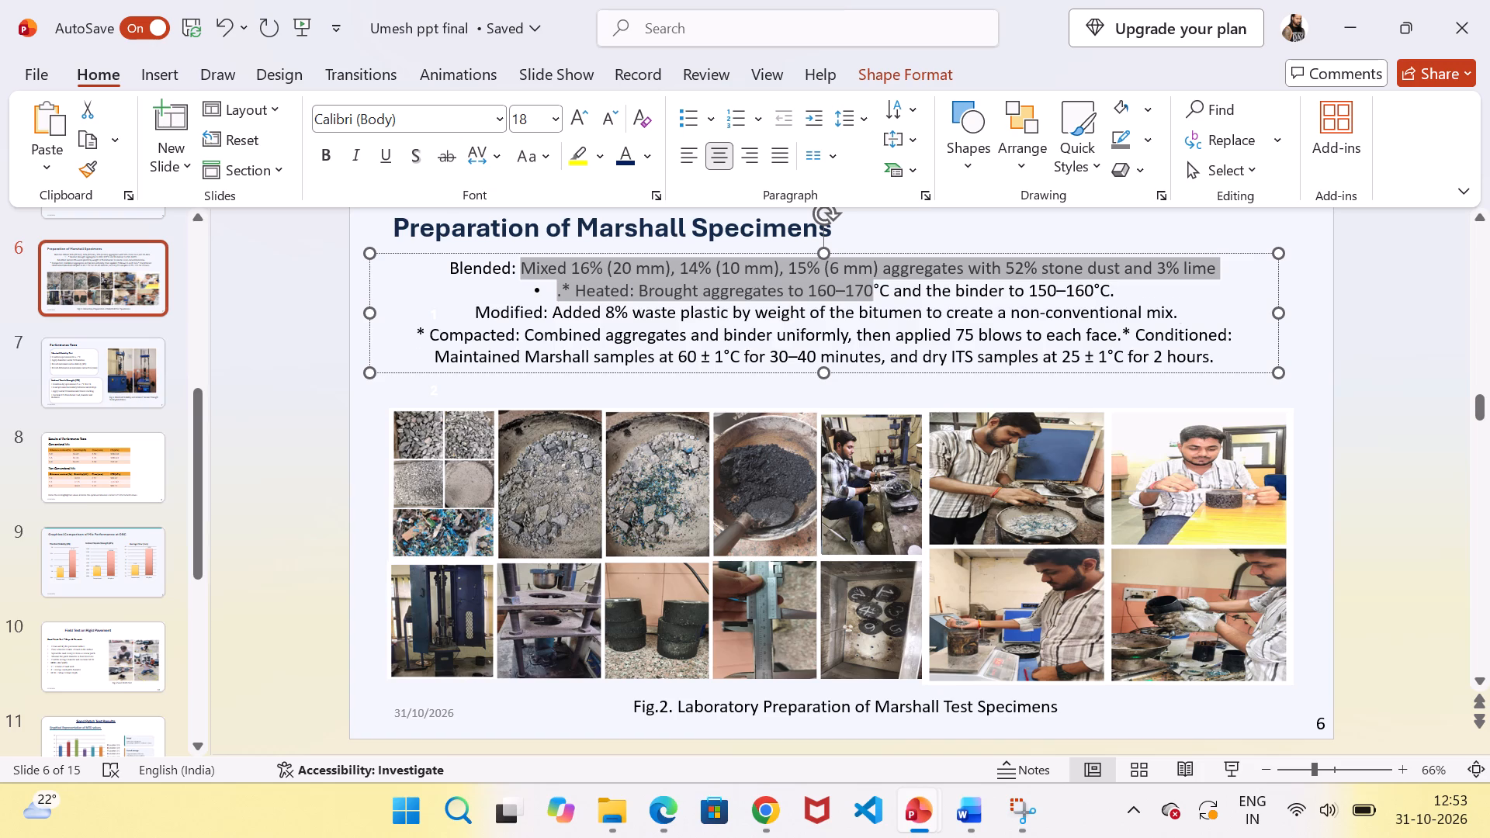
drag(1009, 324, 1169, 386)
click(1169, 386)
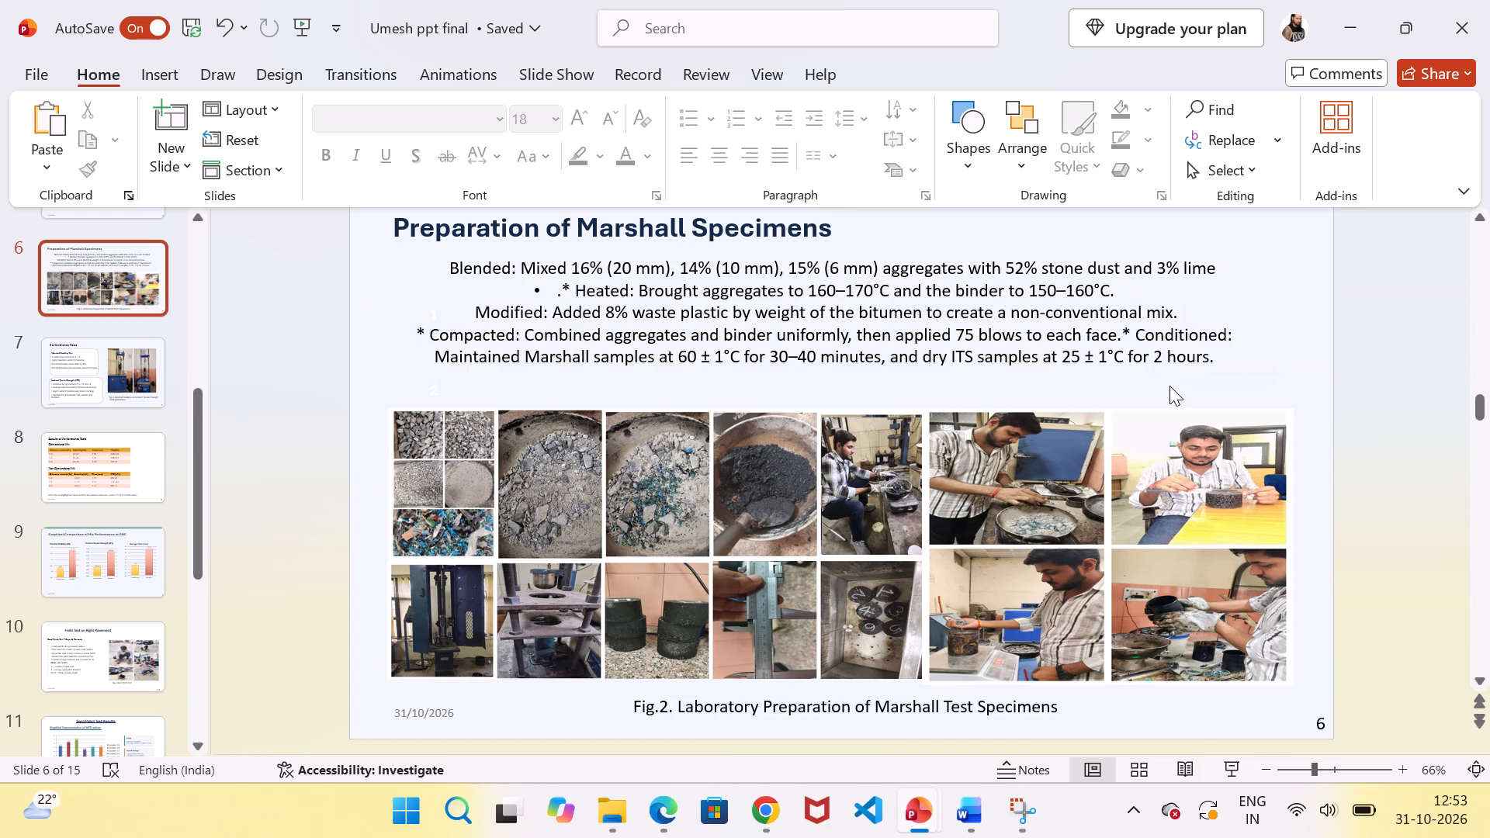
Left-align all of the Marshall preparation text above the photos.
click(441, 265)
key(ctrl+a)
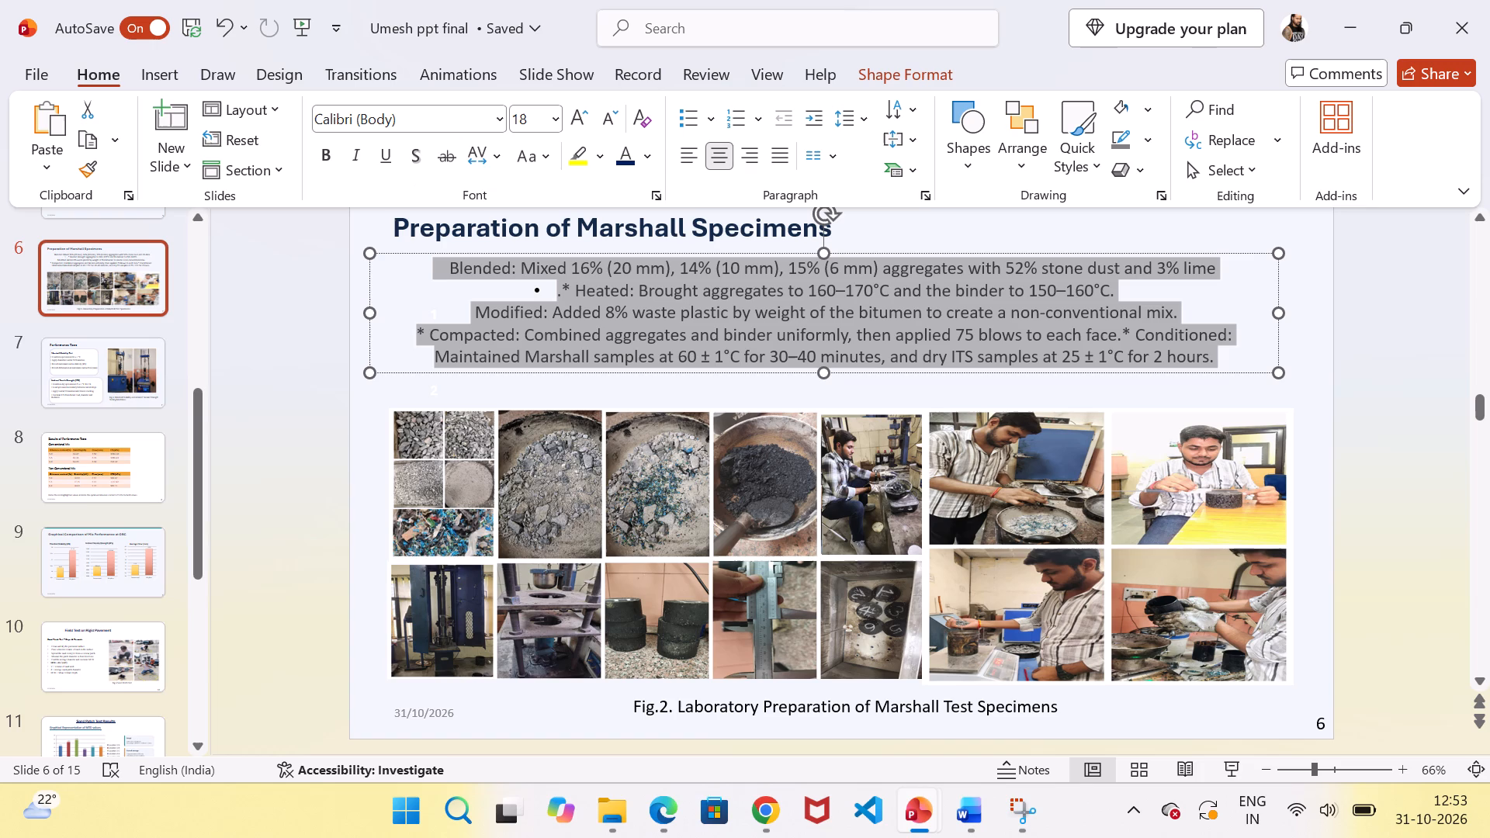
click(701, 147)
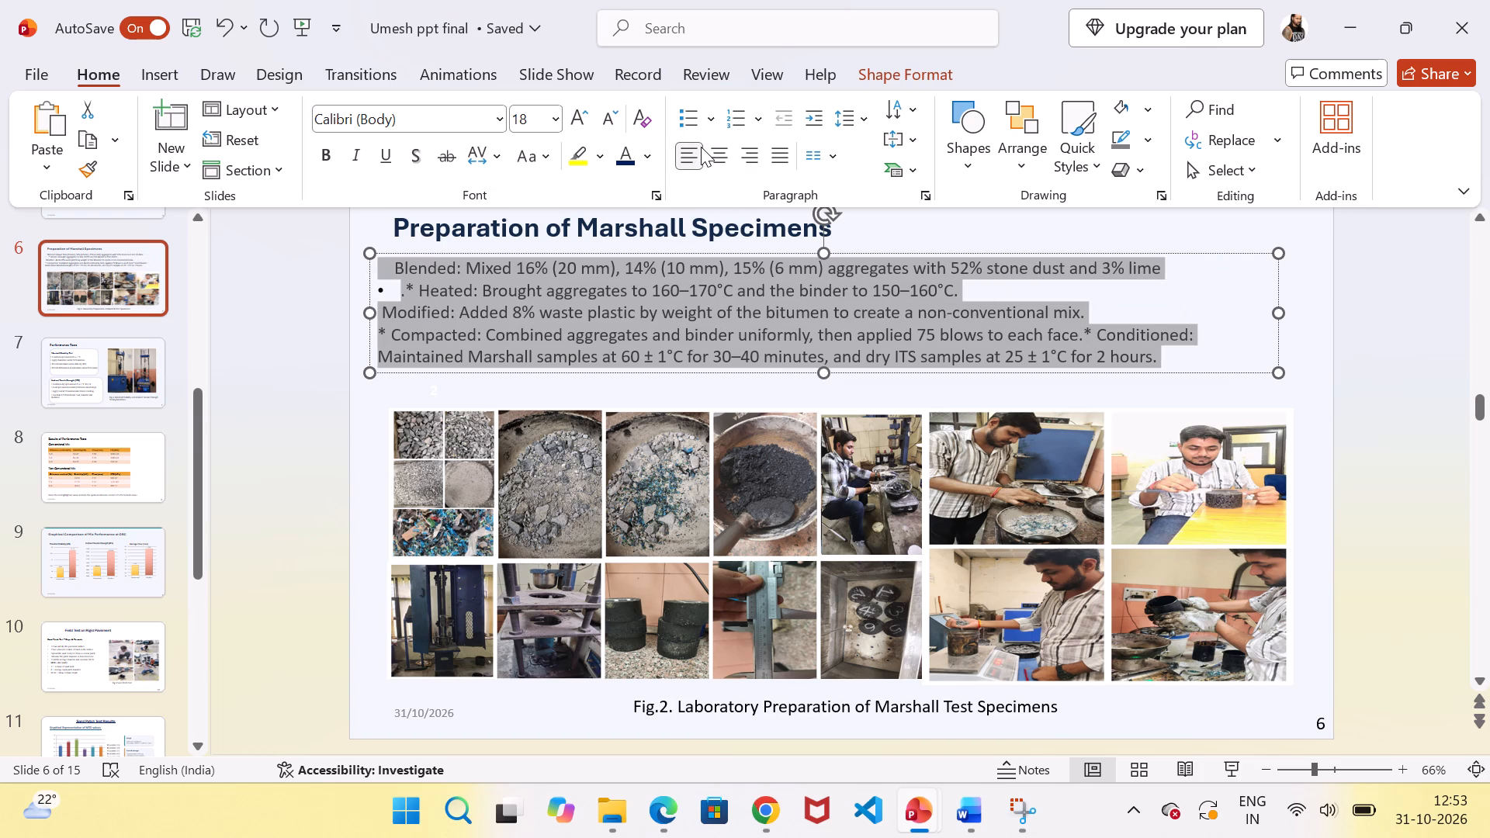
click(1207, 387)
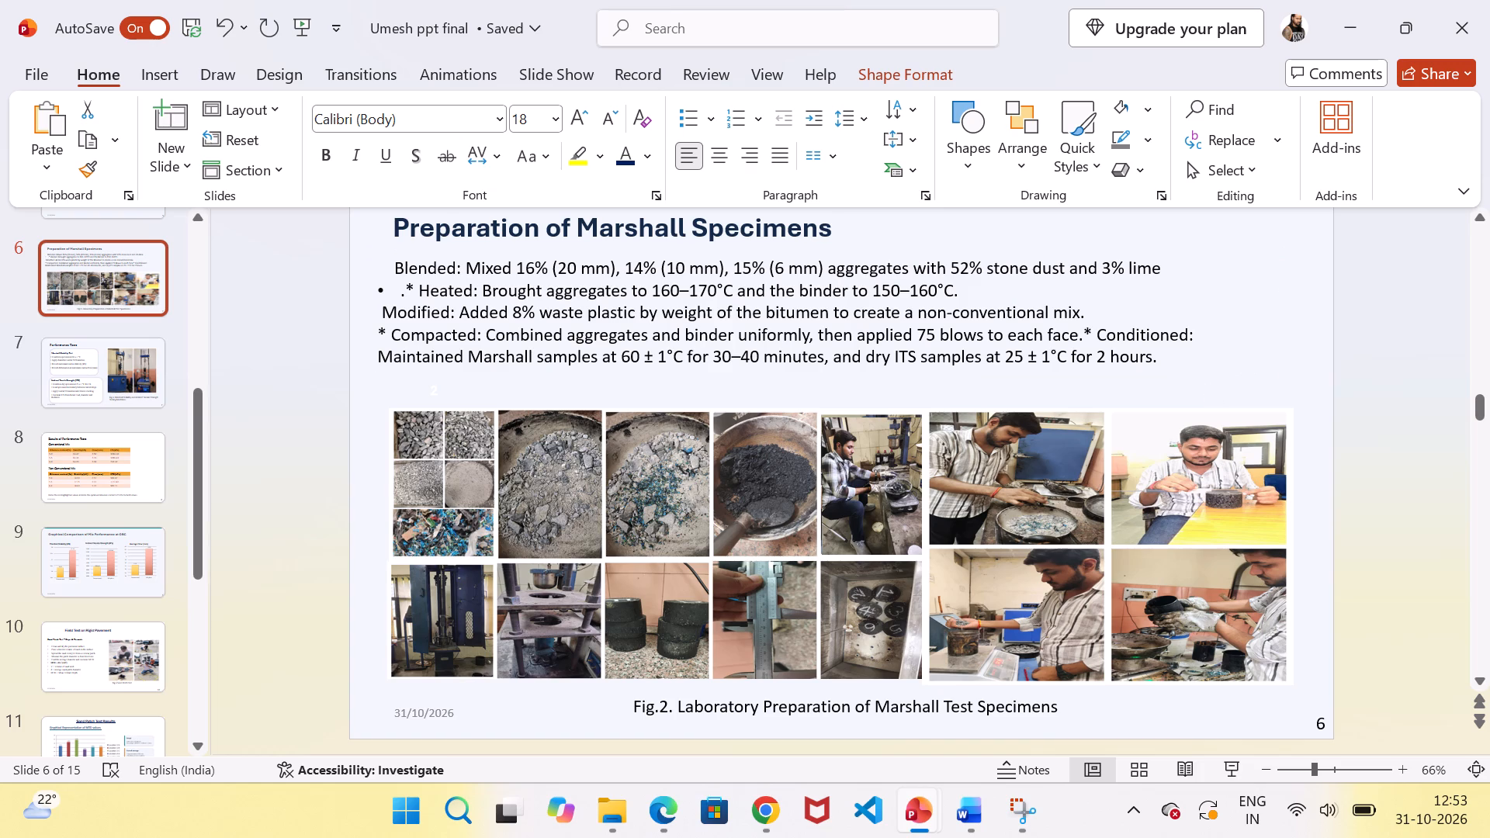
Insert a paragraph break after "75 blows to each face." so the Conditioned text starts on its own line.
click(1079, 331)
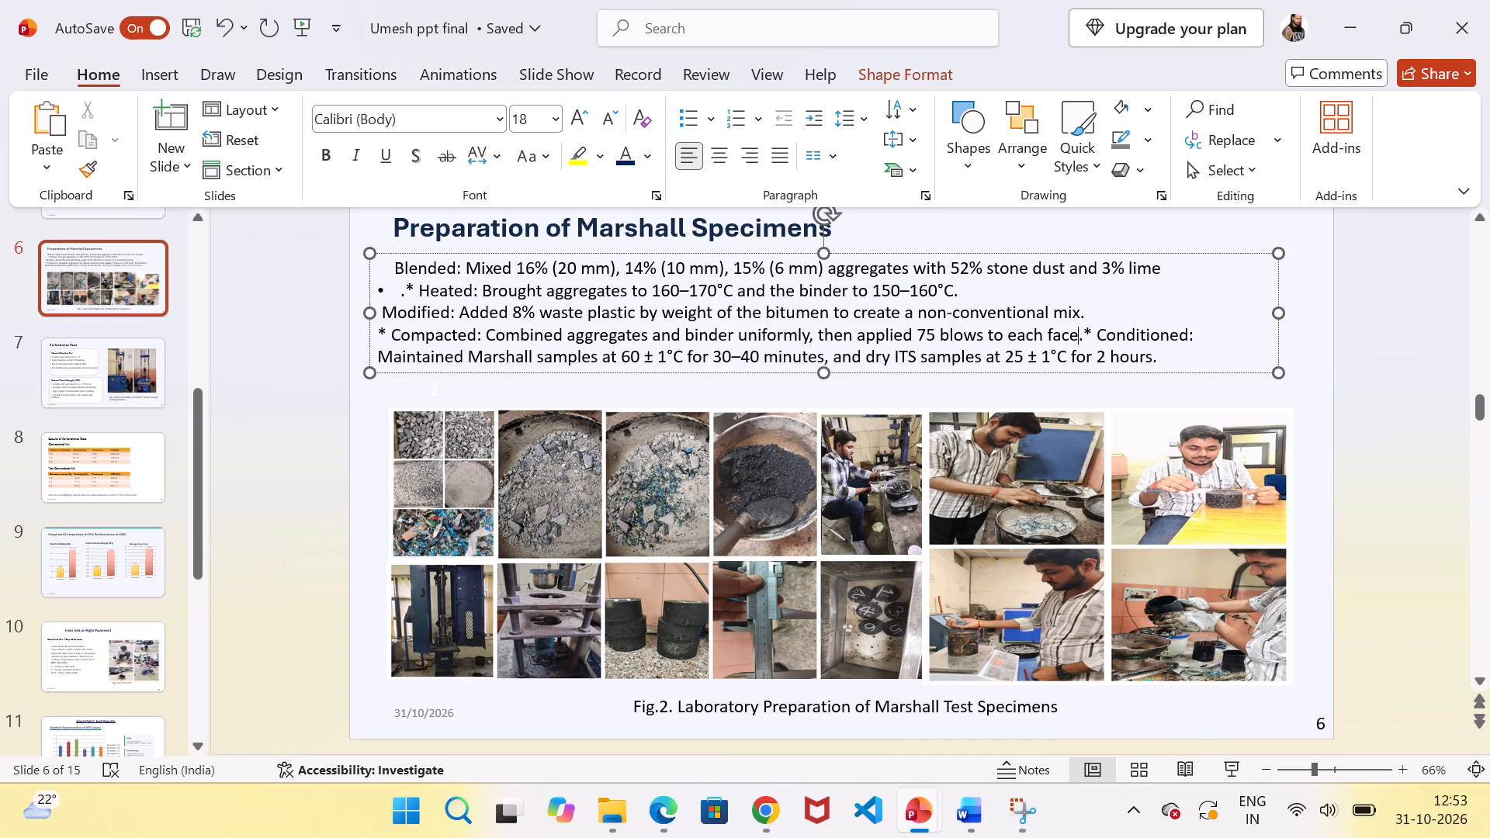
key(Right)
key(Return)
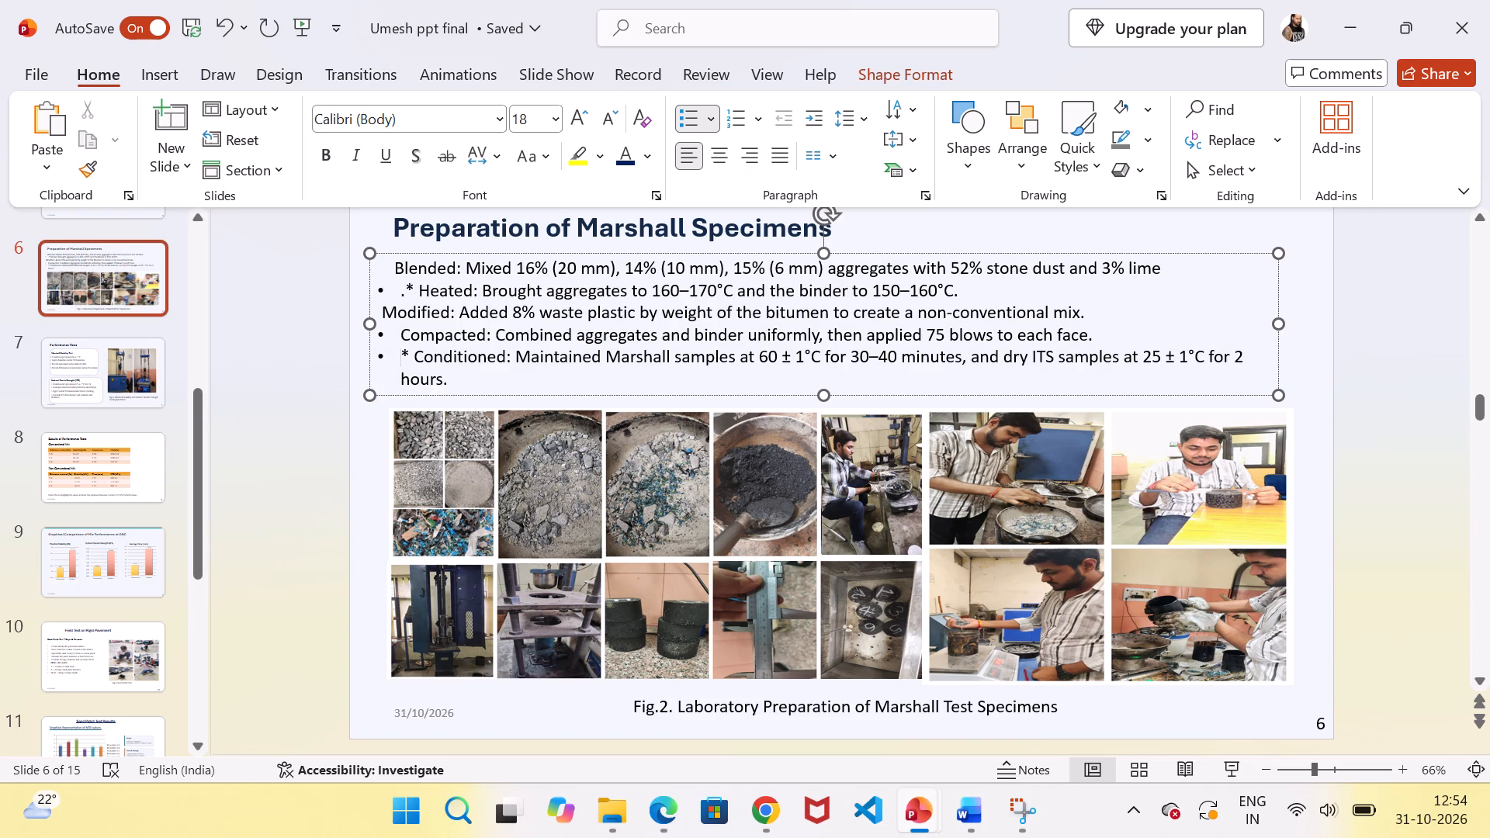
click(1197, 324)
Remove the stray period, asterisk, space and bullet in front of "Heated".
click(407, 293)
key(BackSpace)
key(BackSpace)
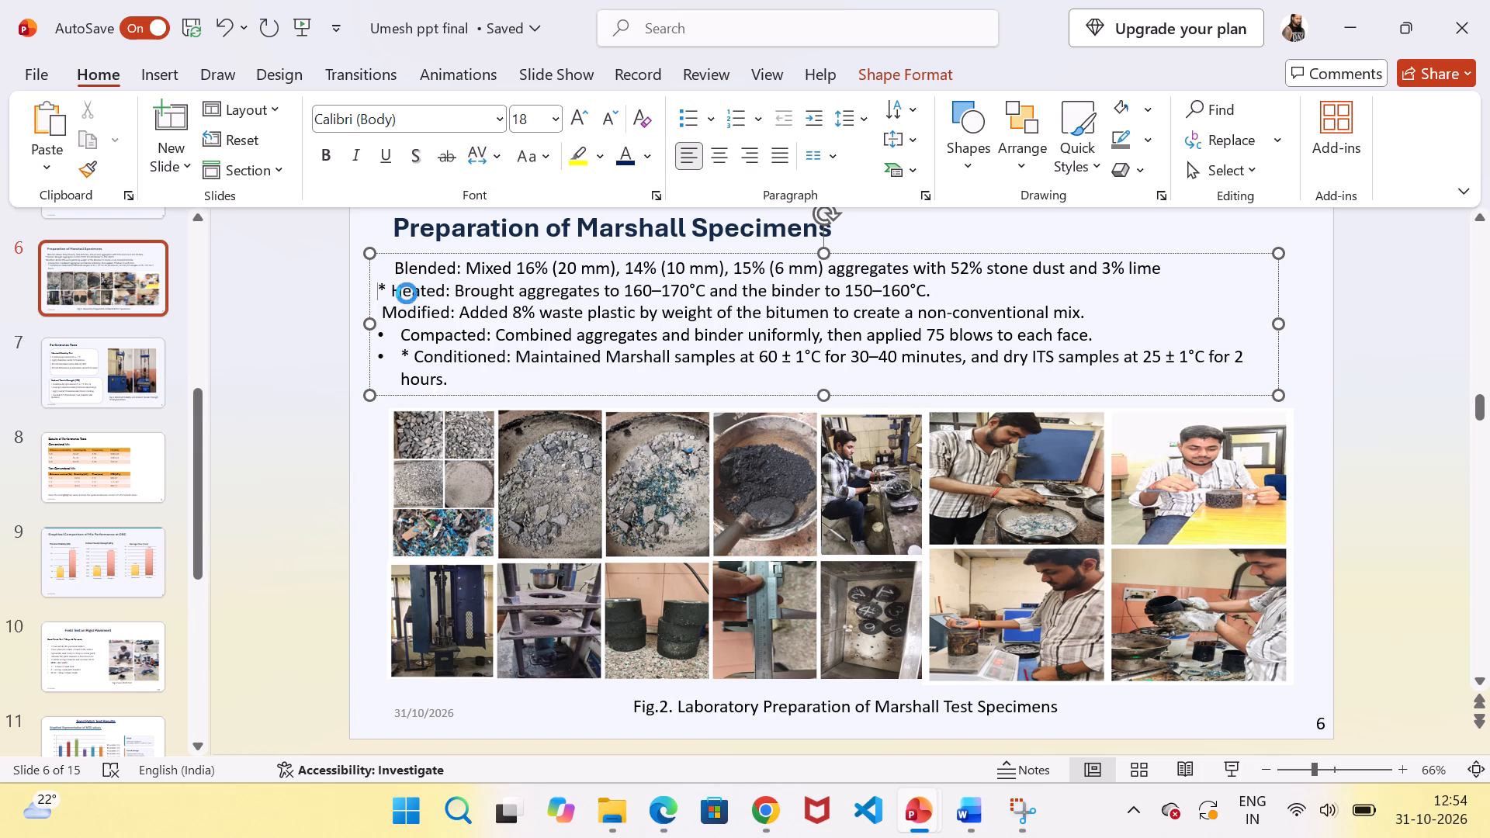
key(ctrl+z)
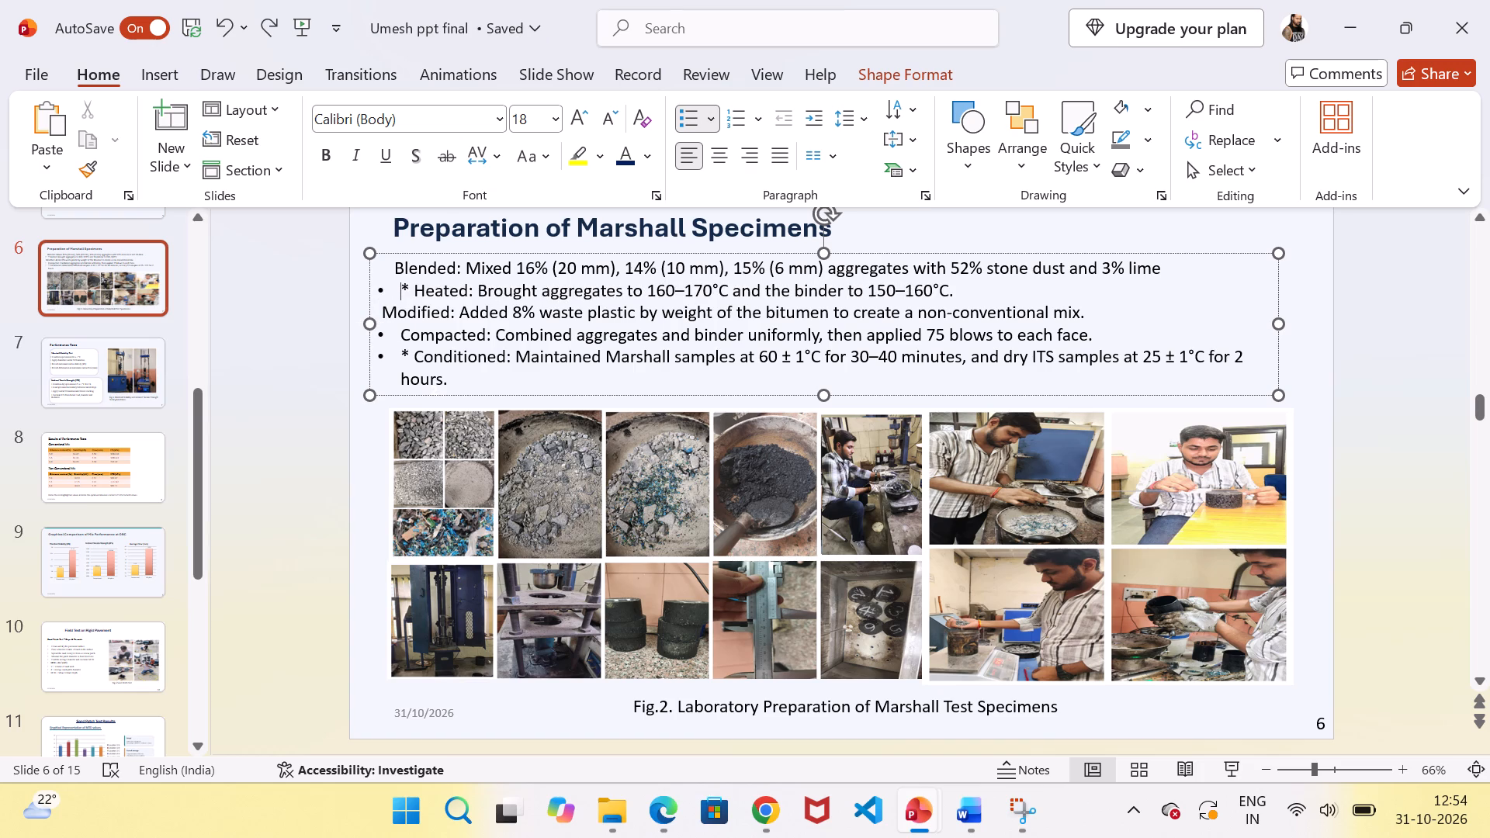
click(1187, 310)
click(404, 293)
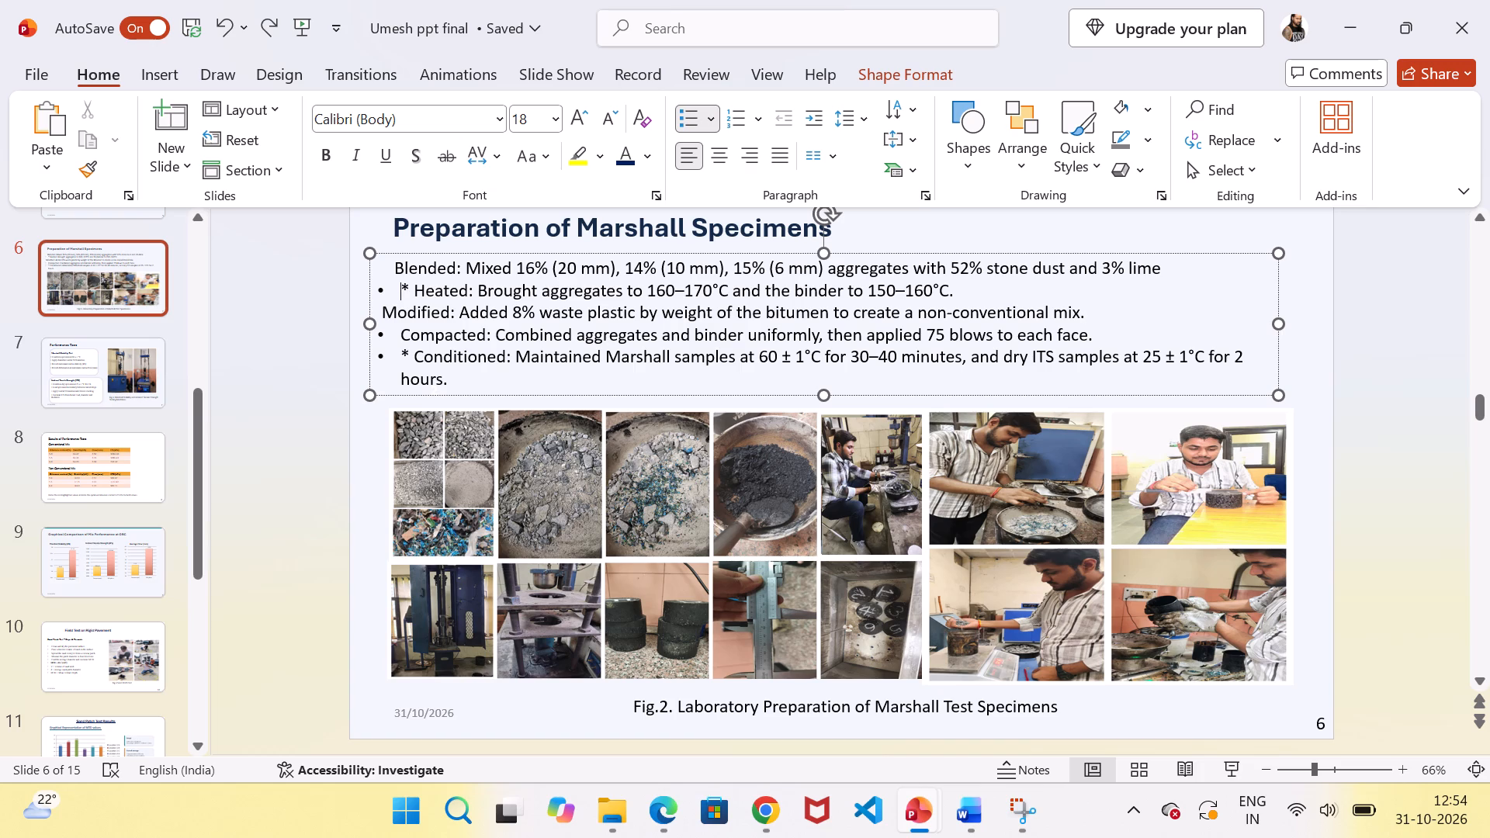
click(416, 284)
key(BackSpace)
key(BackSpace)
key(BackSpace)
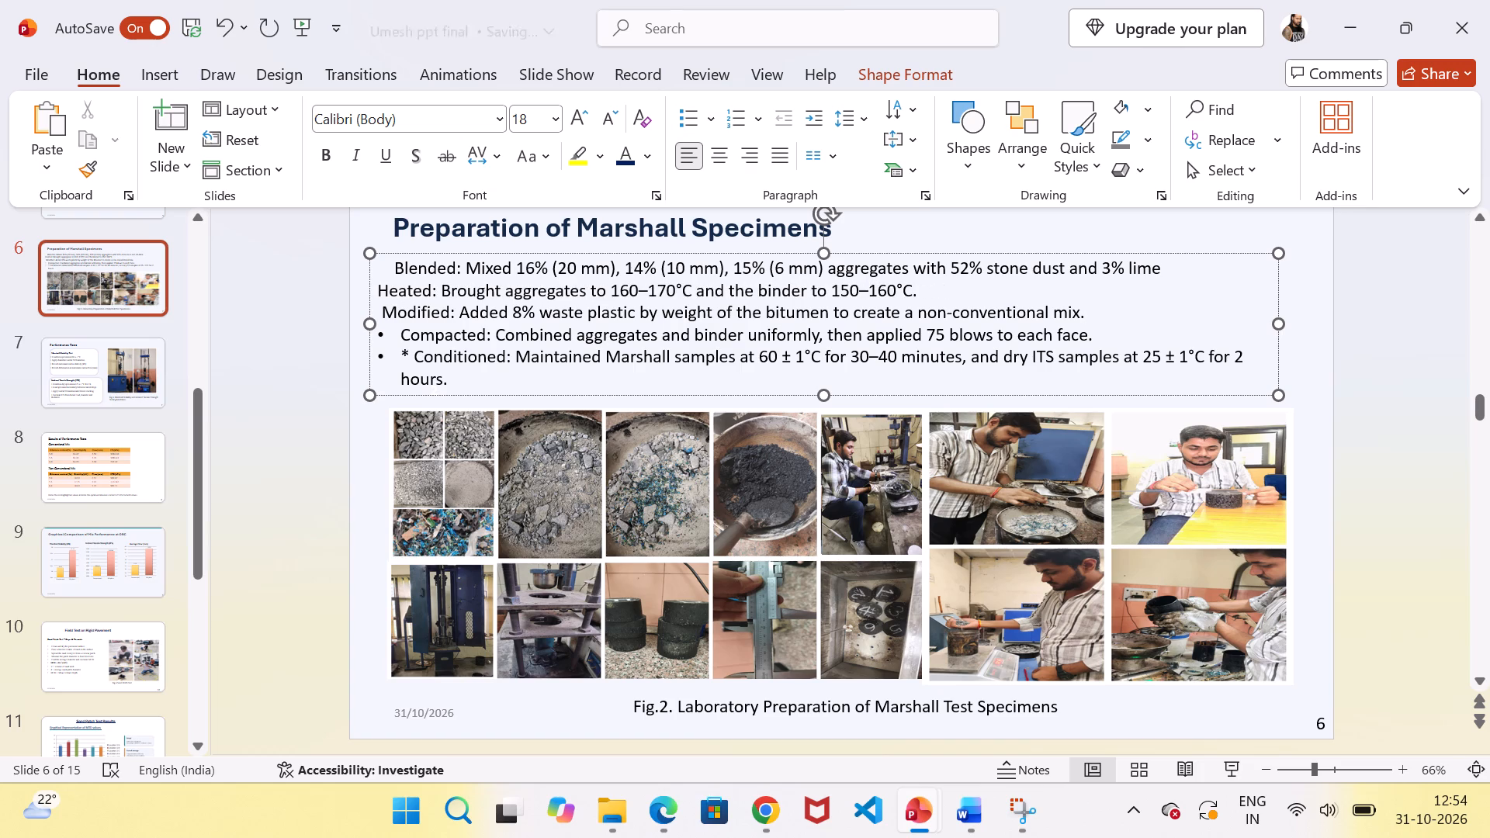
Remove the bullet in front of the "Compacted" line.
key(Down)
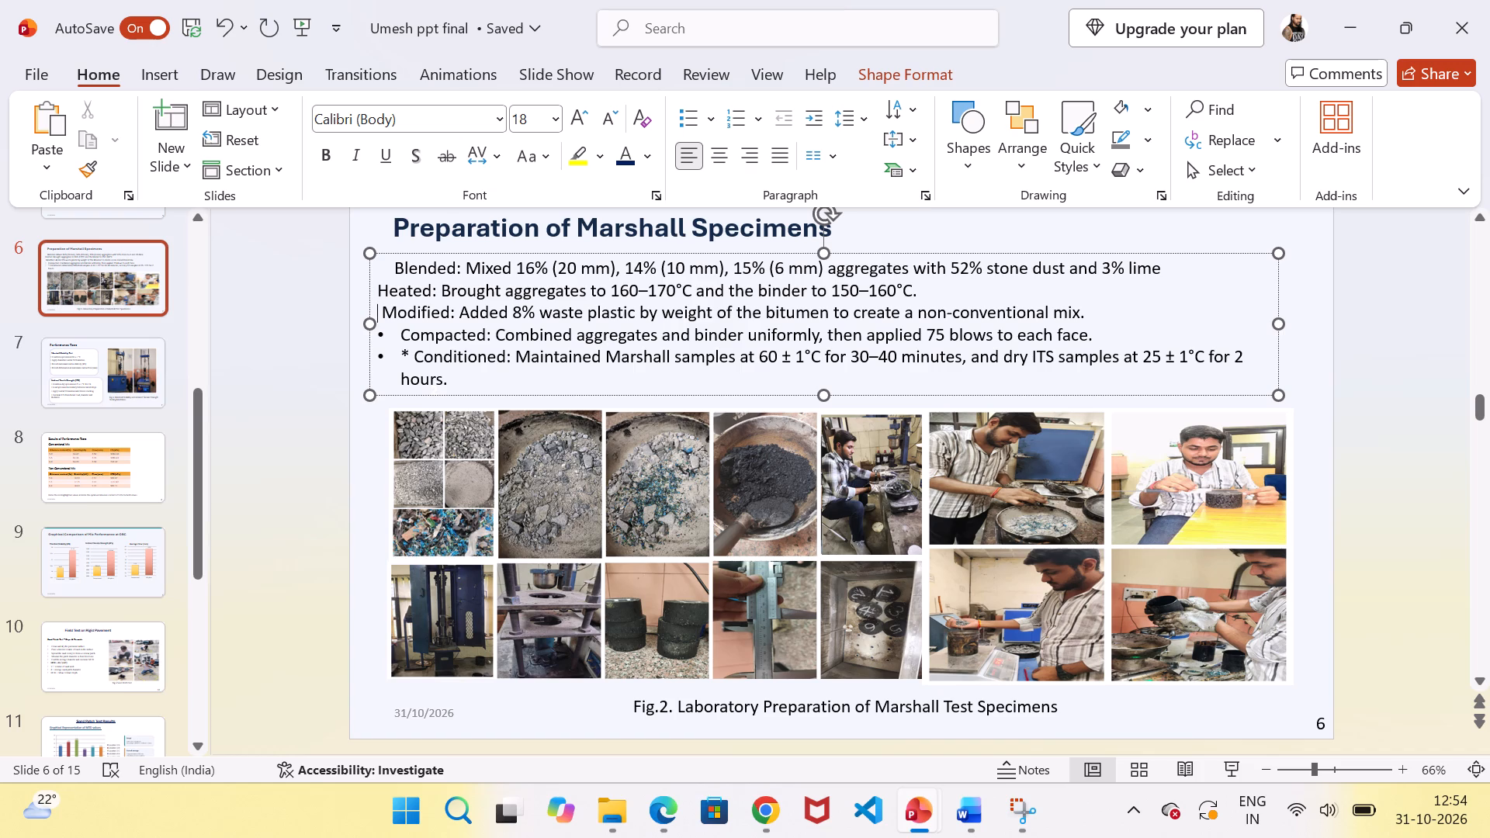
key(Down)
key(Up)
key(Right)
key(Down)
key(Up)
key(Down)
key(BackSpace)
Remove the asterisk and the bullet in front of the "Conditioned" line.
key(Down)
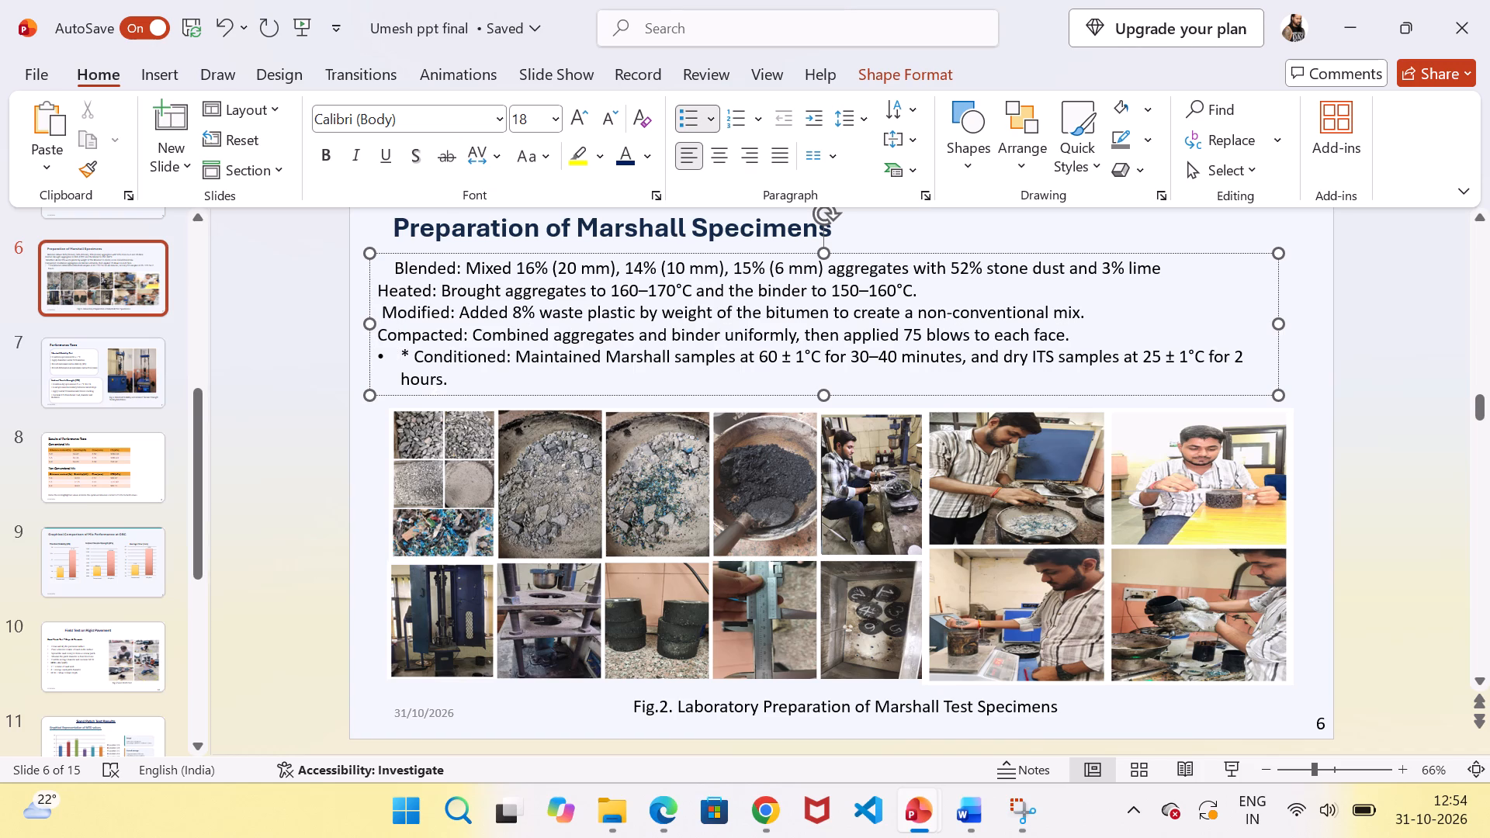
key(Right)
key(BackSpace)
key(BackSpace)
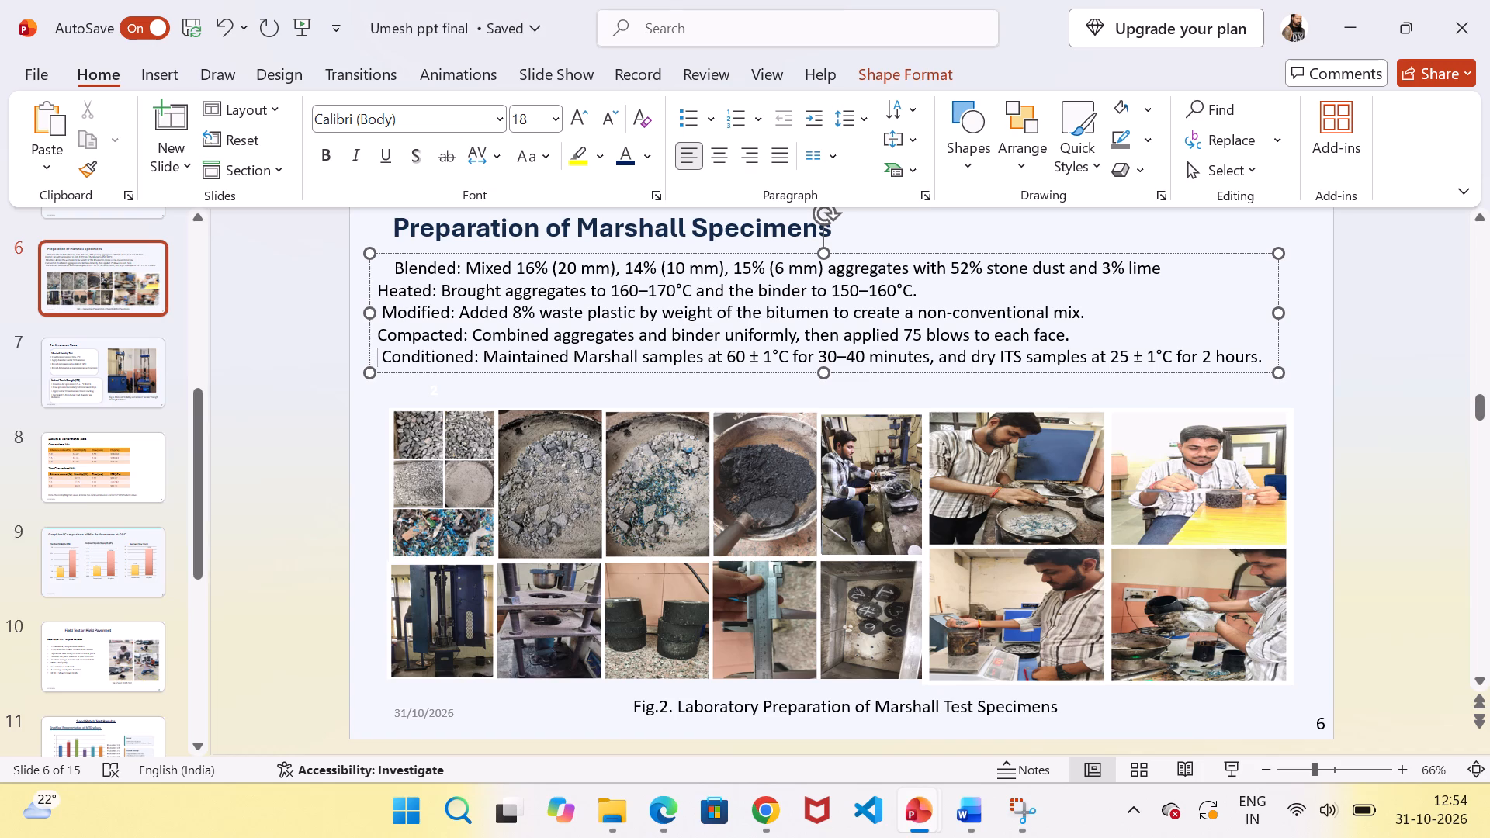
Delete the leading spaces before "Blended" so the line starts at the text box's edge.
click(397, 270)
key(BackSpace)
key(BackSpace)
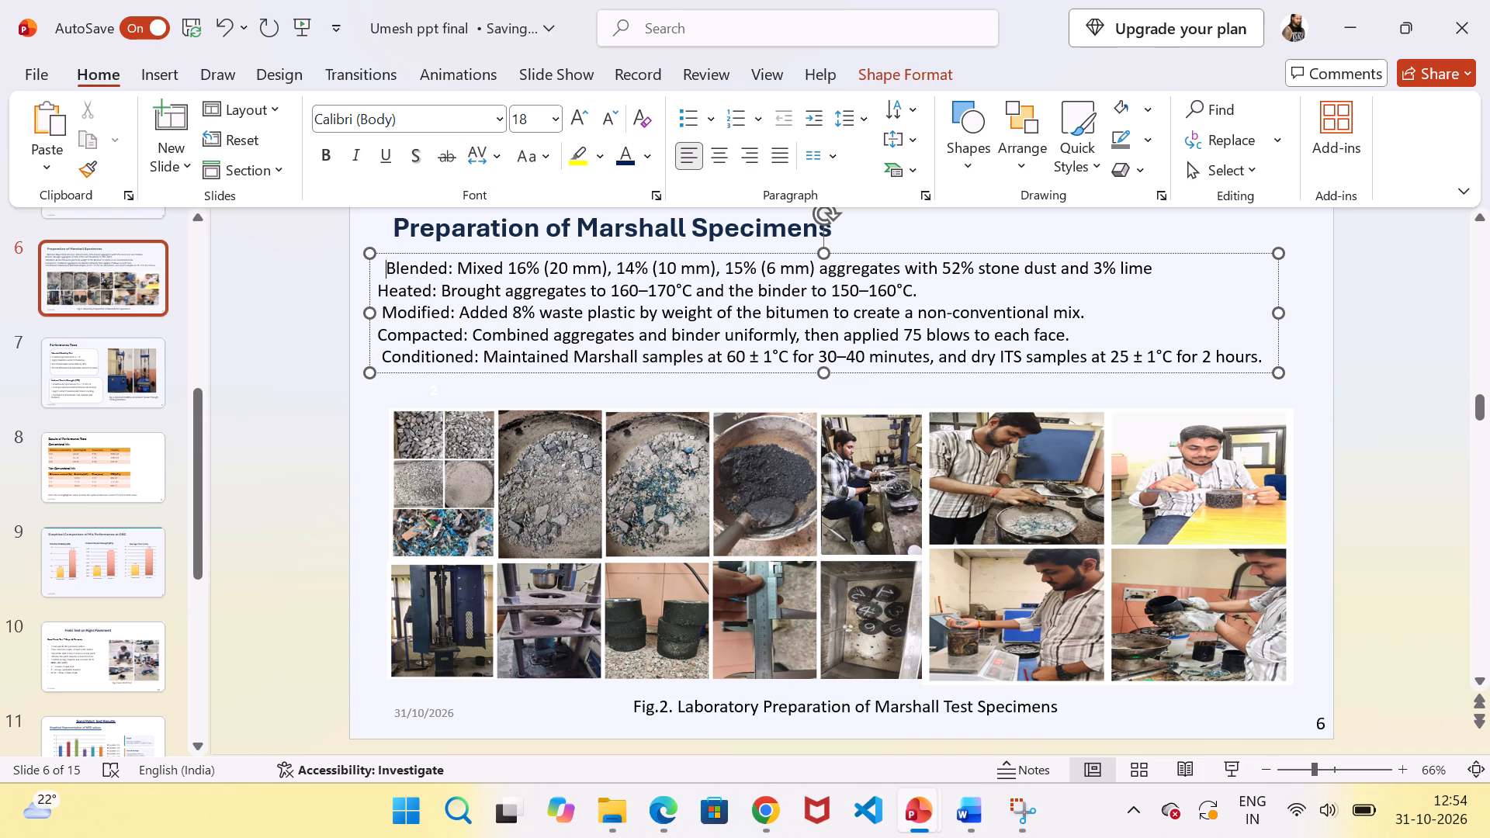
key(BackSpace)
key(BackSpace)
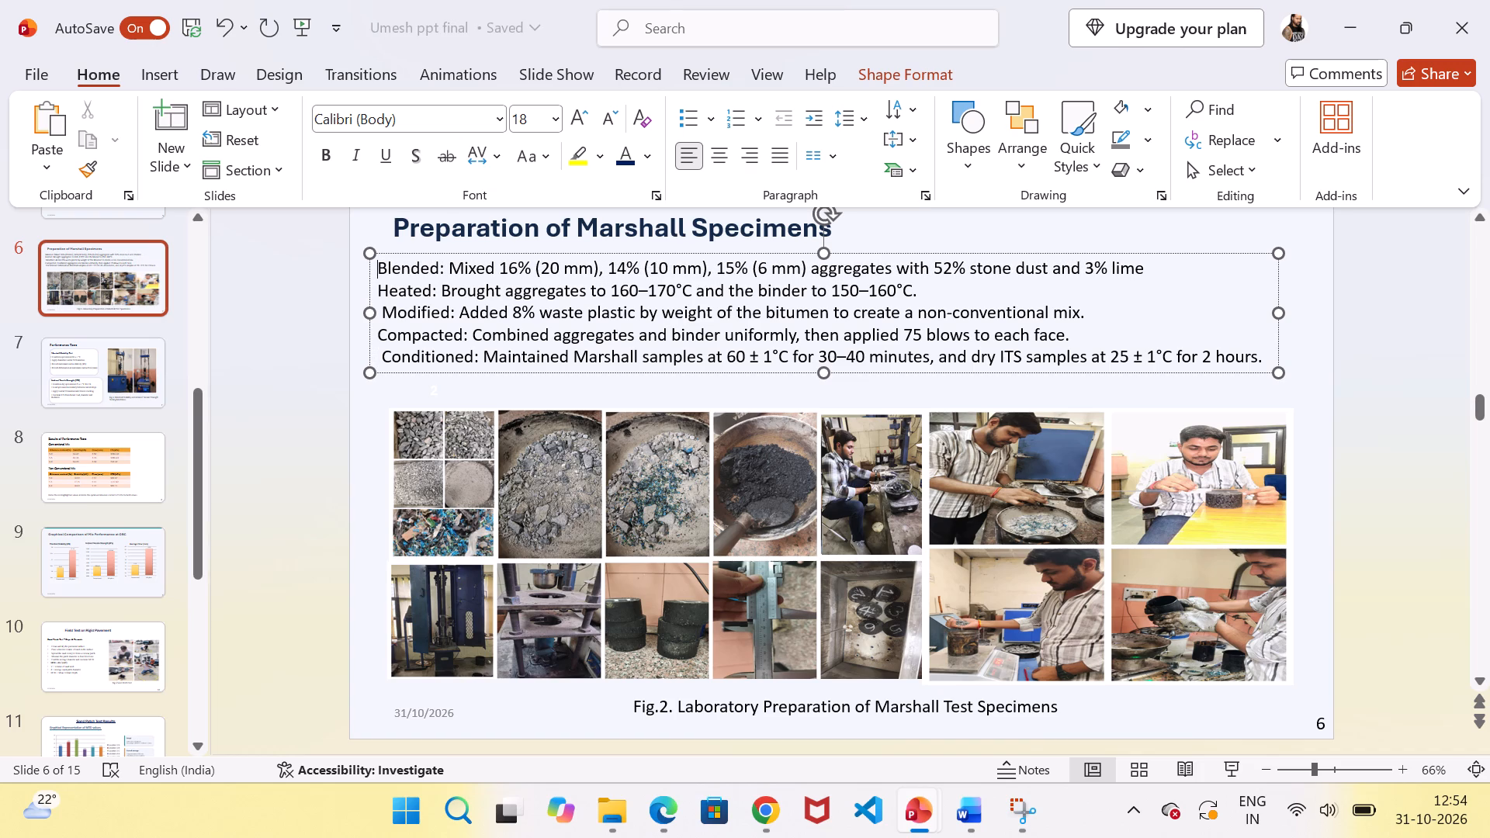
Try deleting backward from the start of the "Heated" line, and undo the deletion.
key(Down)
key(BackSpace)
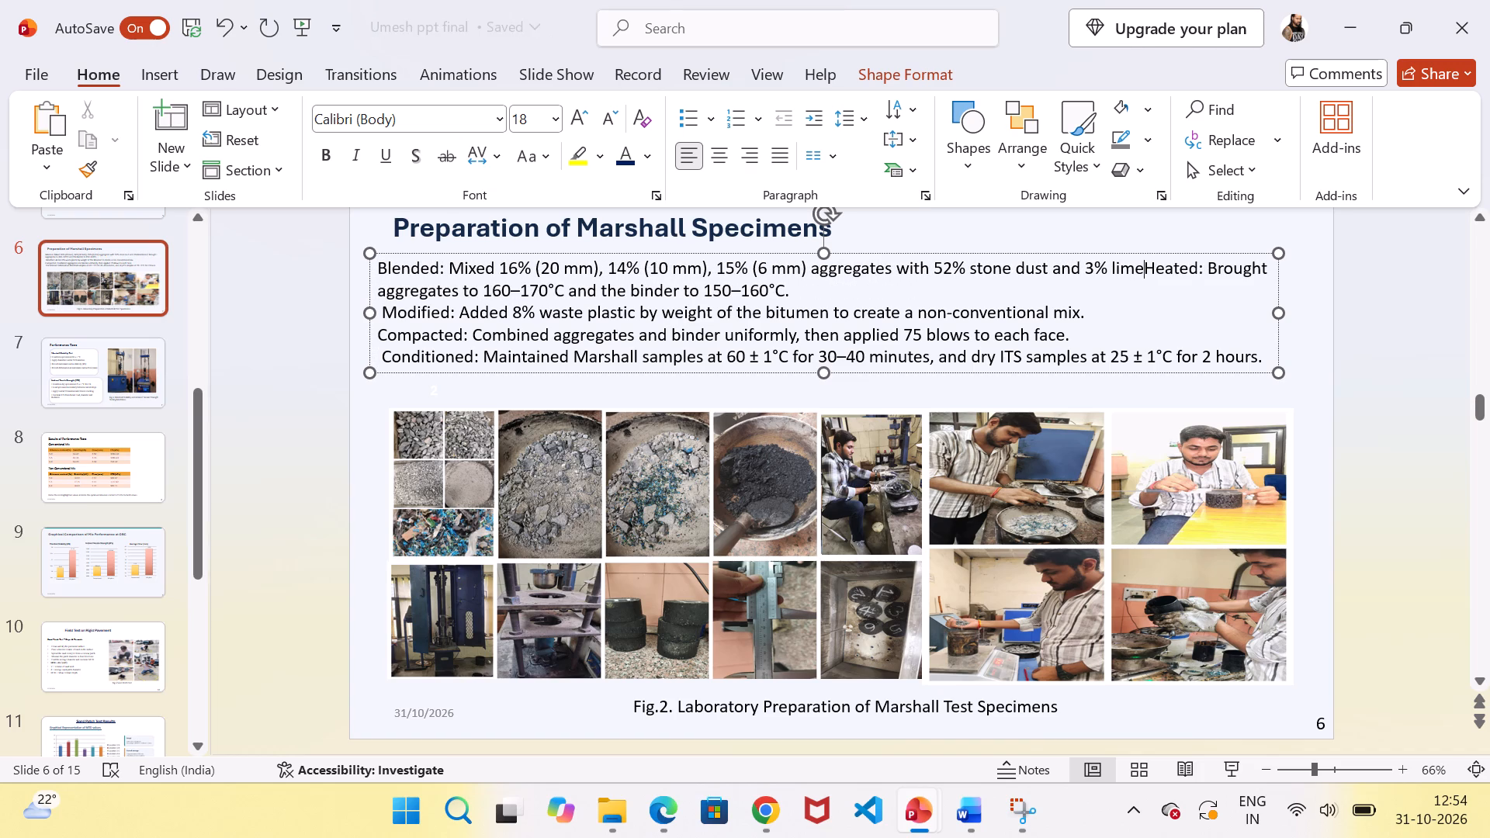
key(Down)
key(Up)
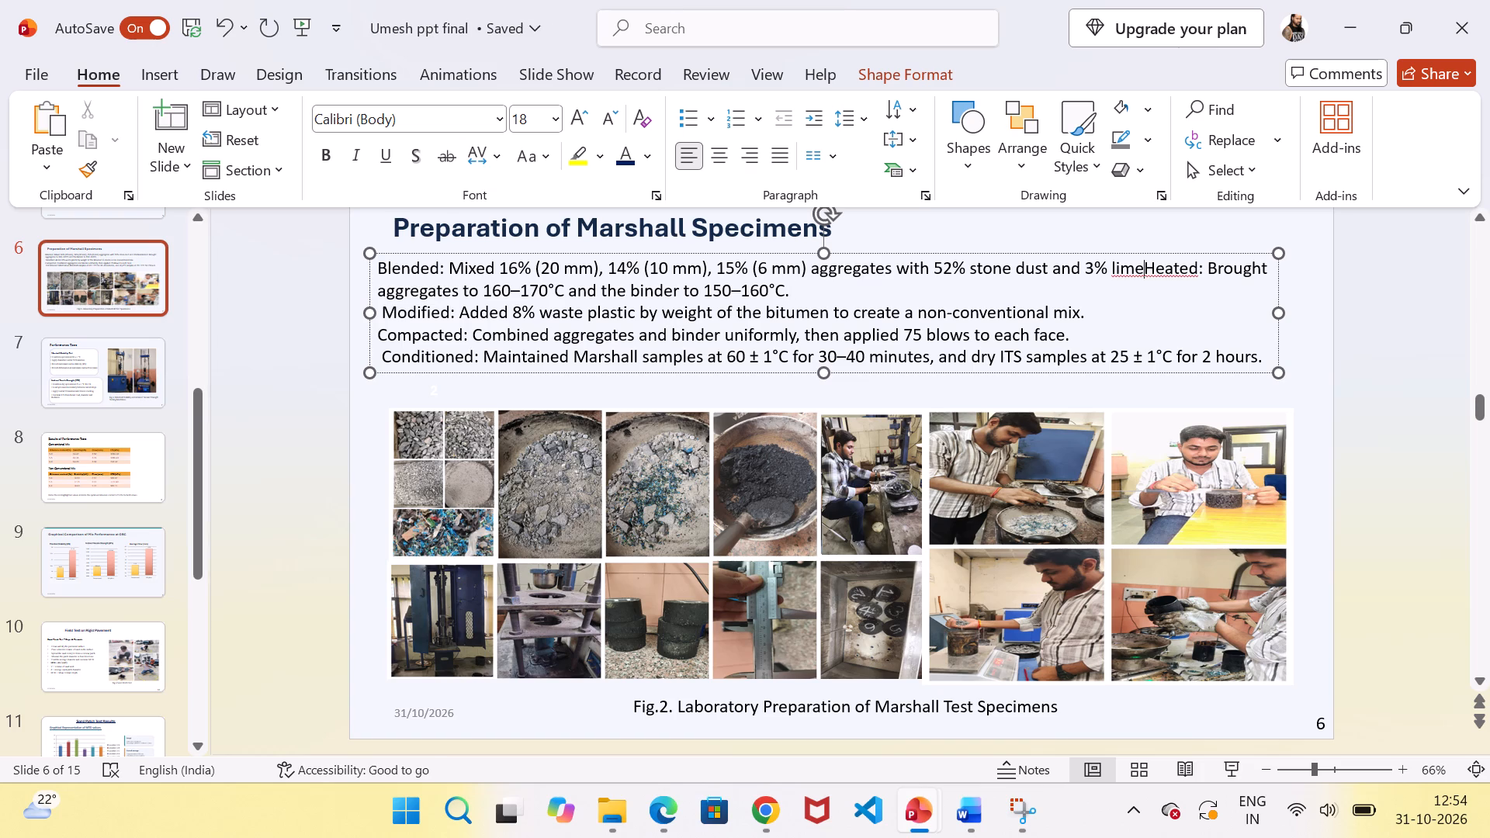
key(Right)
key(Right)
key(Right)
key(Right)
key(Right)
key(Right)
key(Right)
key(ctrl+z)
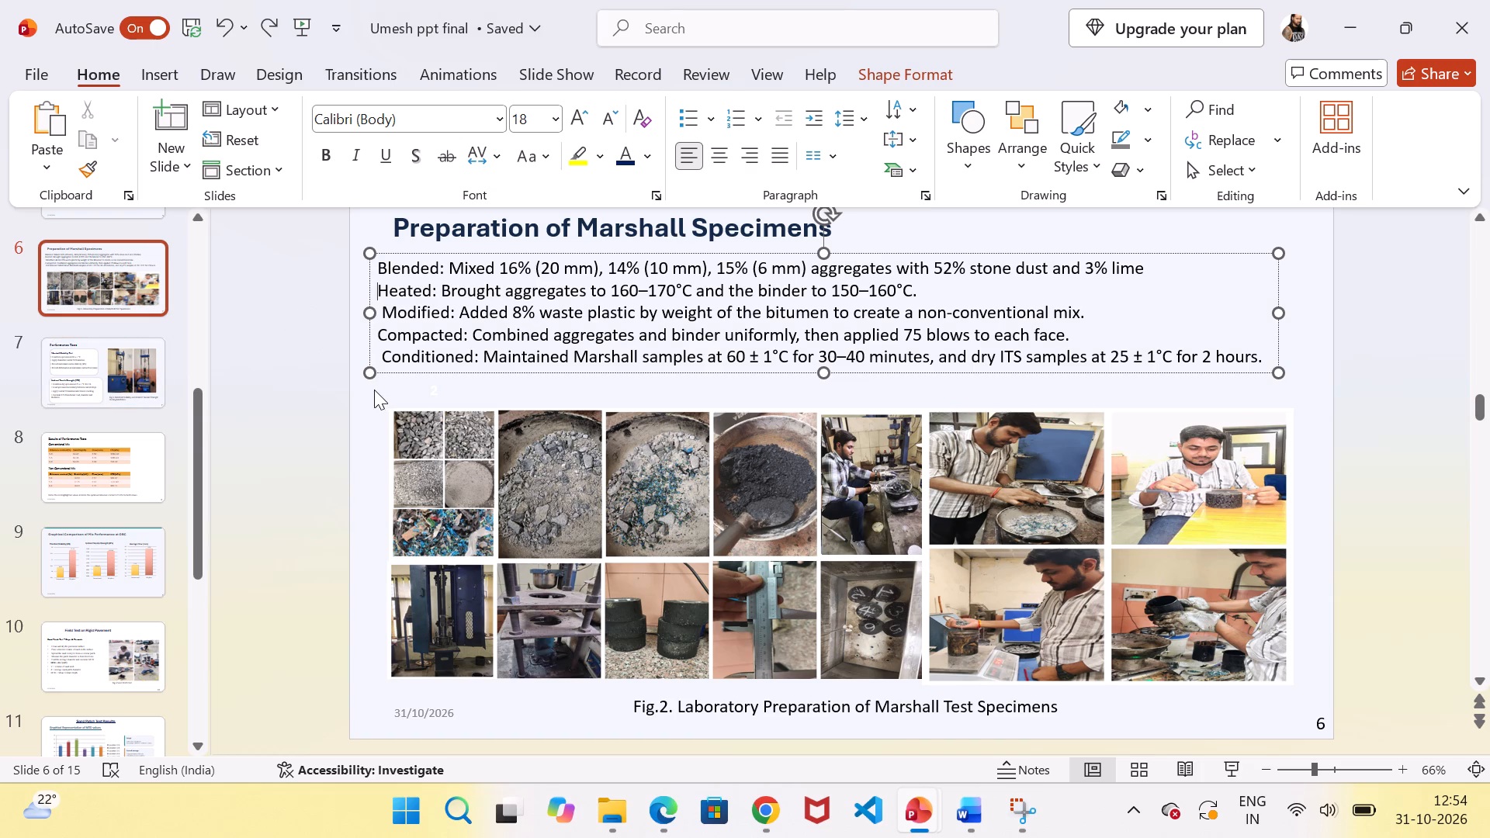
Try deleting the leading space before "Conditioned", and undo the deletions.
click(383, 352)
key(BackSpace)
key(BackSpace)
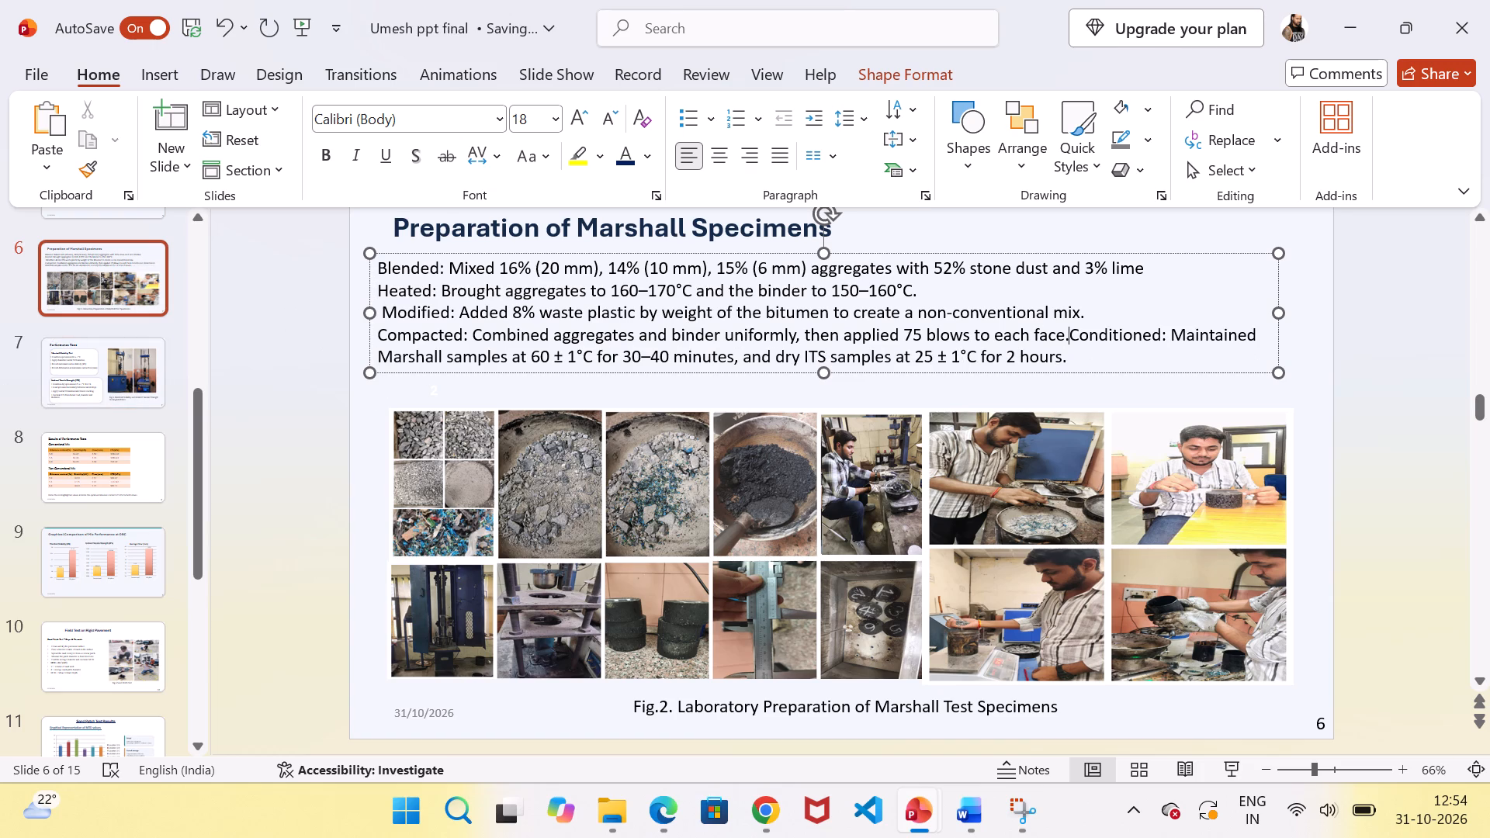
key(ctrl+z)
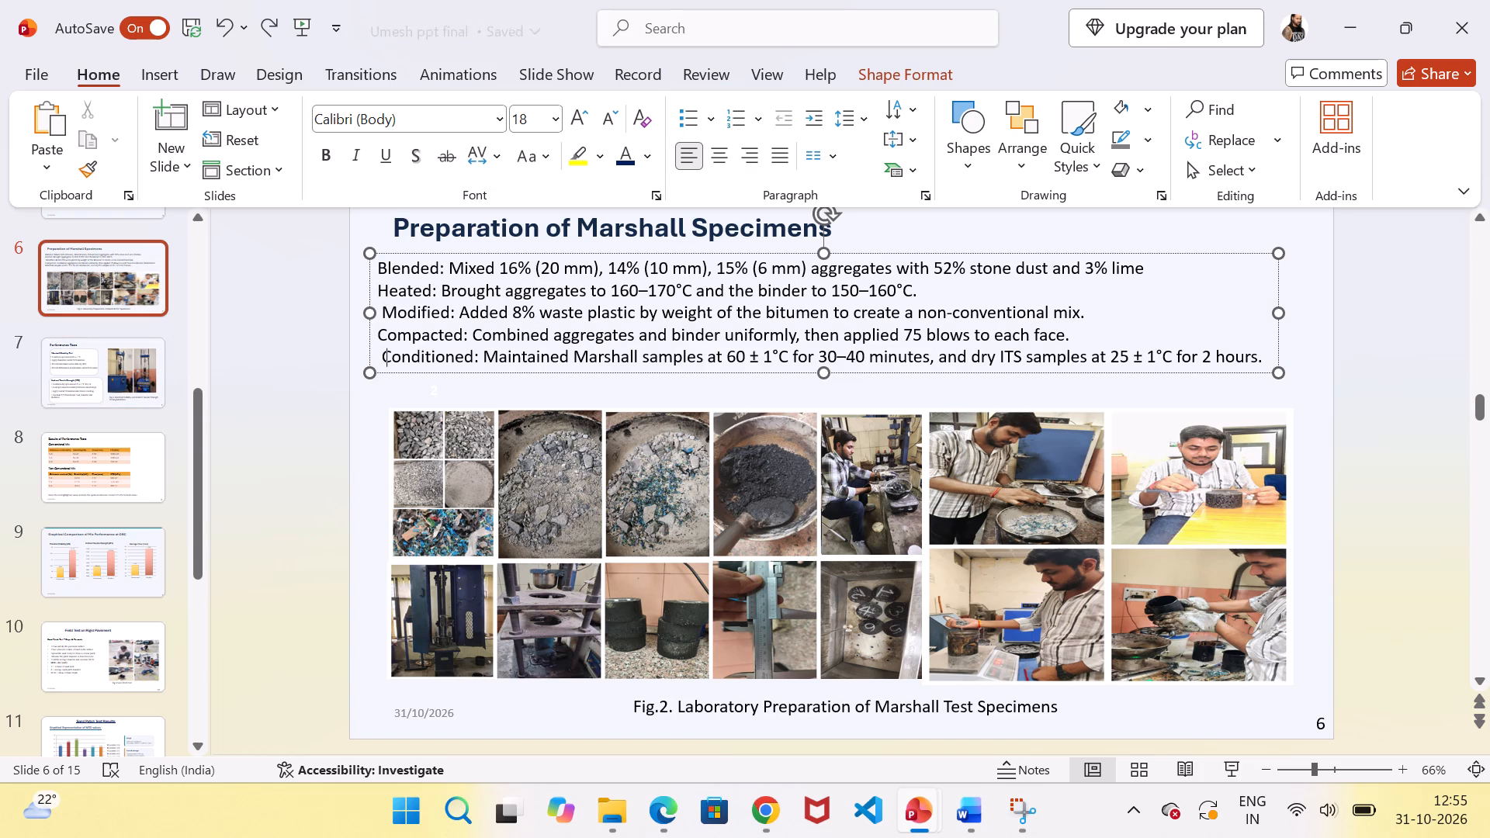
Move the preparation text box so its lines start flush with the slide heading and the photos' edge.
click(411, 387)
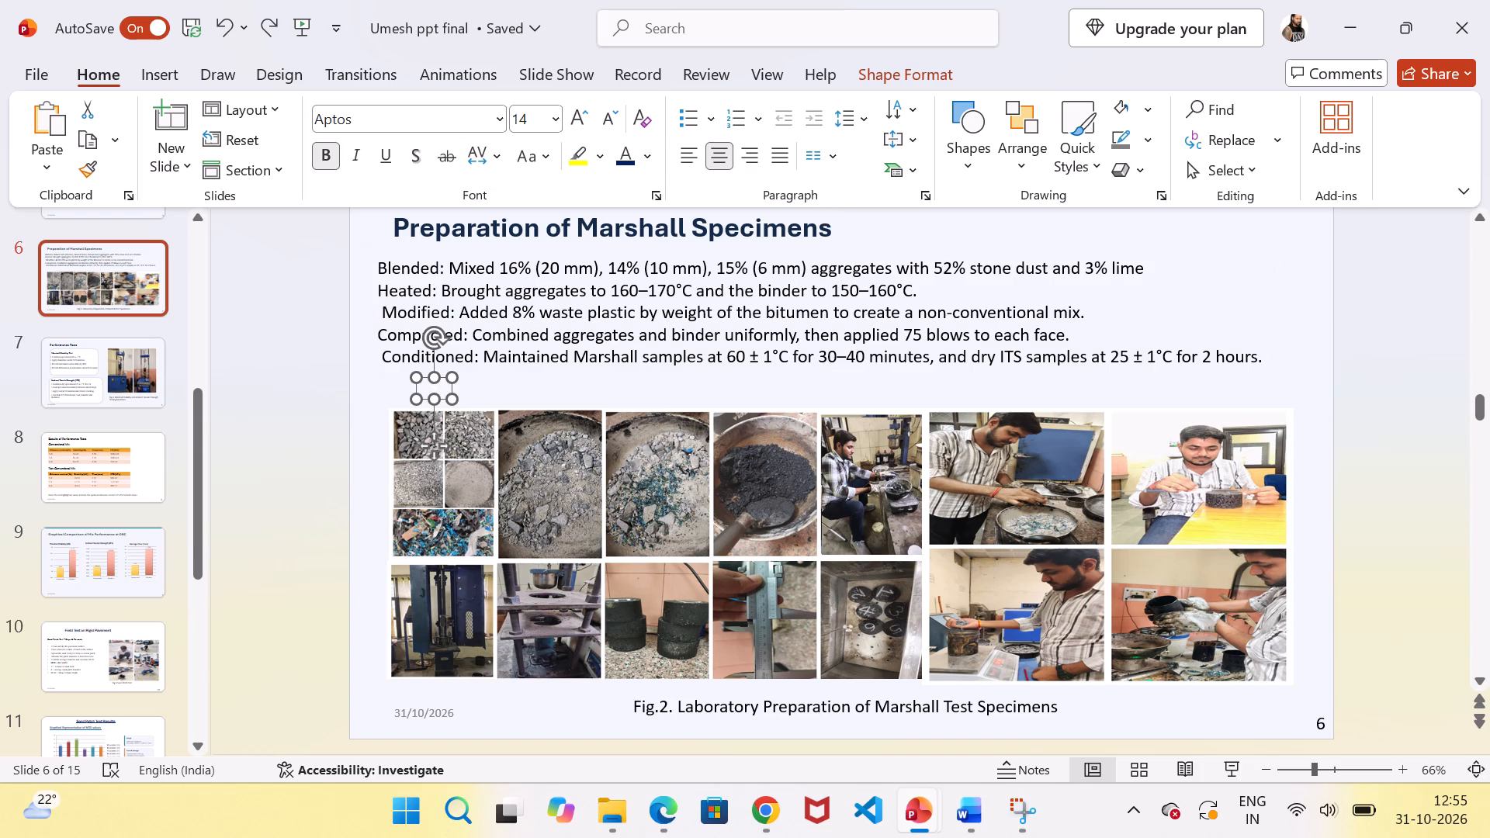
click(376, 272)
drag(376, 272, 538, 359)
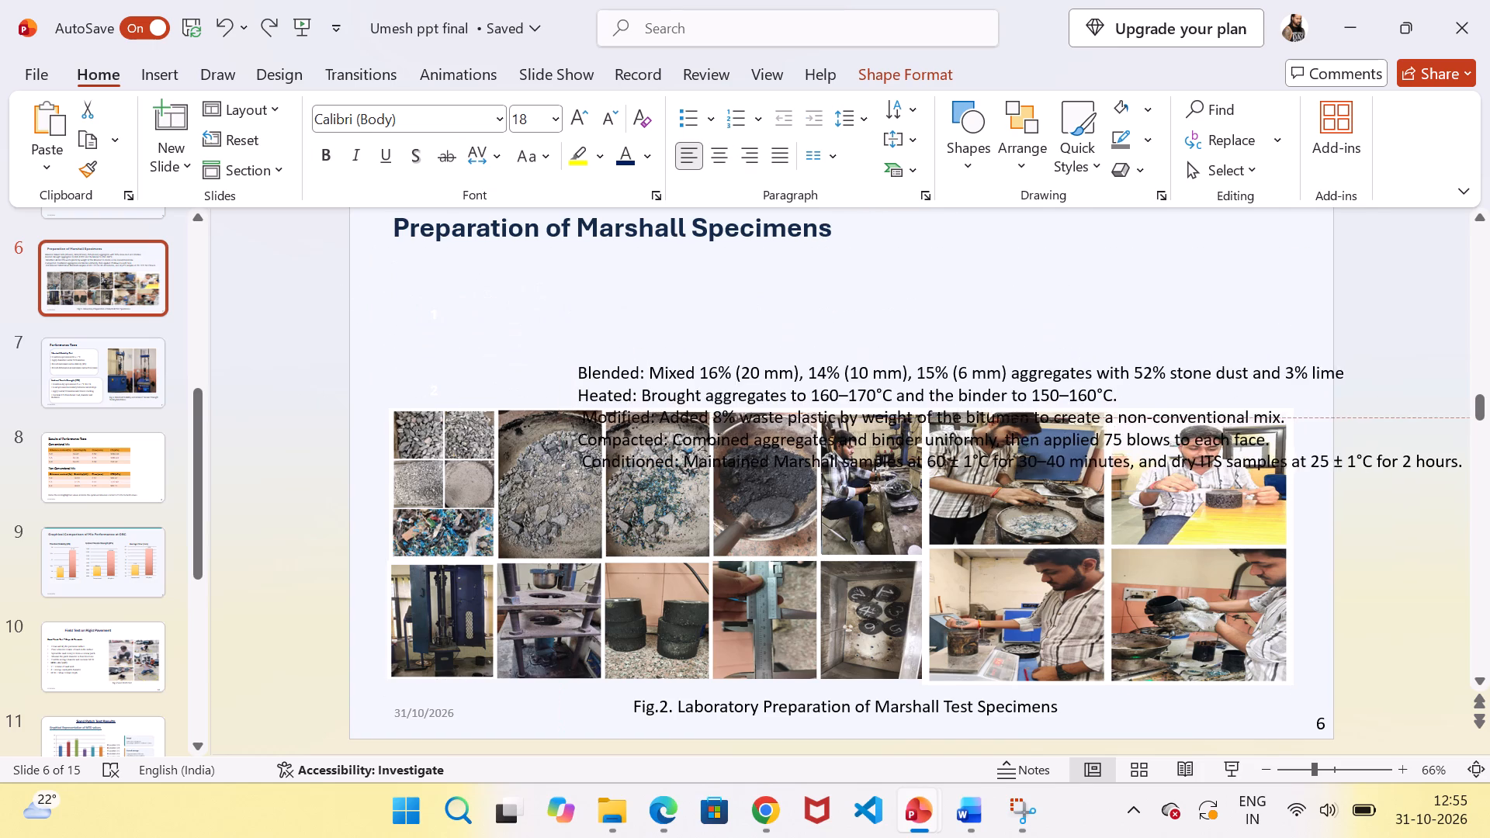
drag(538, 359, 386, 277)
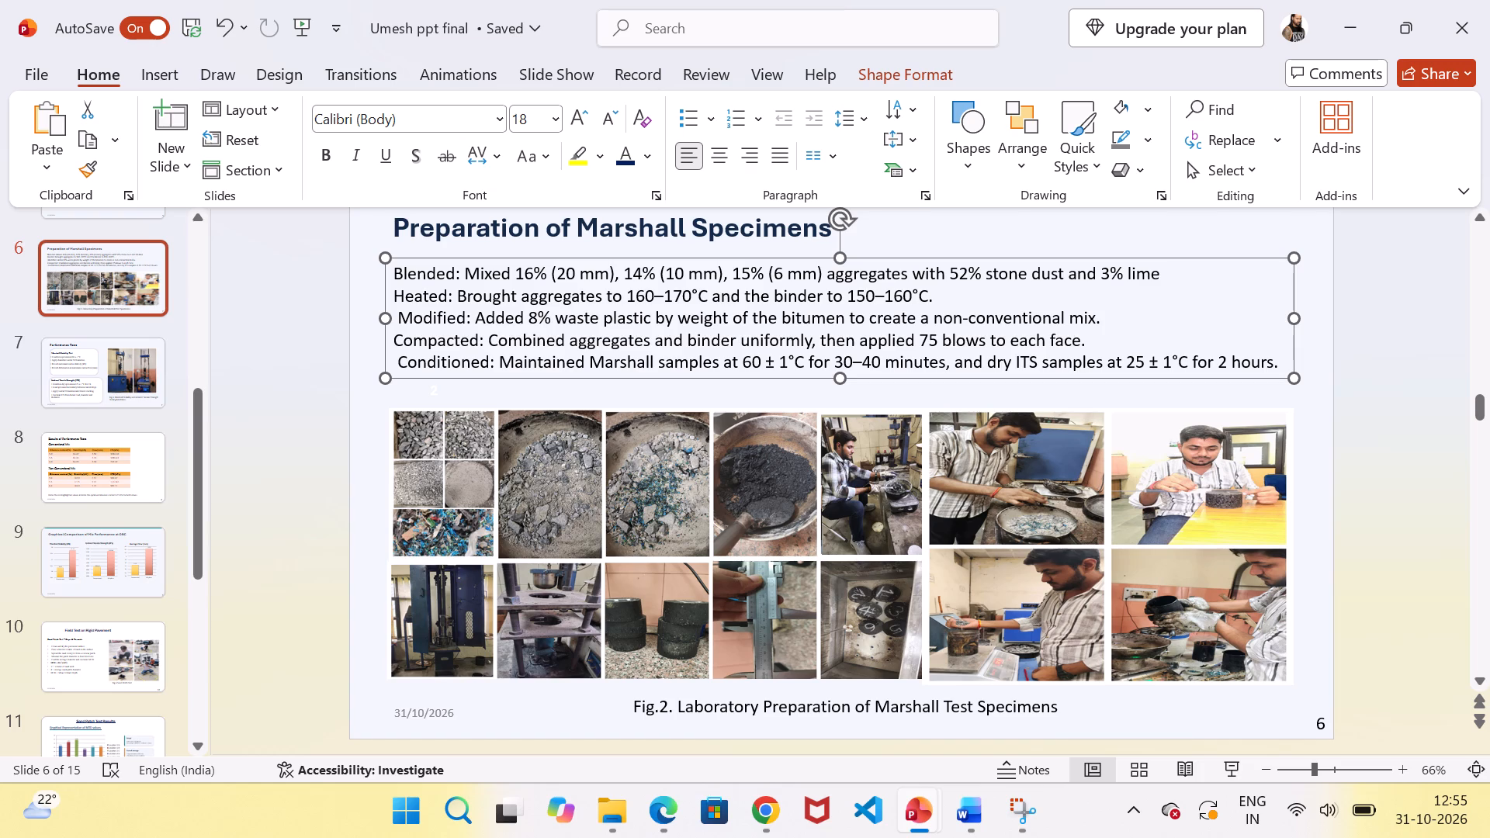
Format all five Marshall preparation lines on slide 6 as a left-aligned list with solid round bullets.
click(395, 270)
key(ctrl+a)
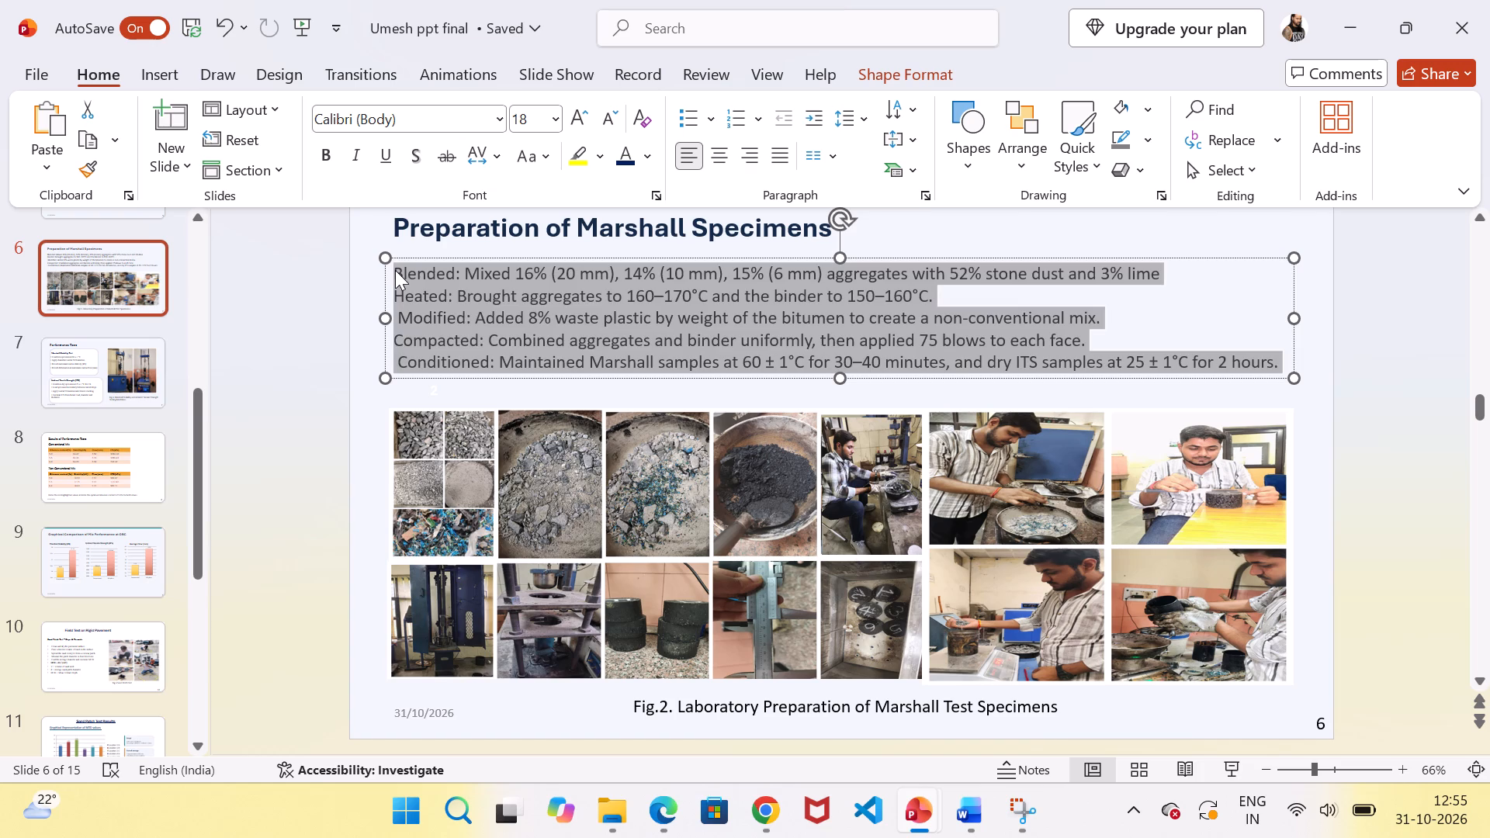
click(690, 158)
click(830, 165)
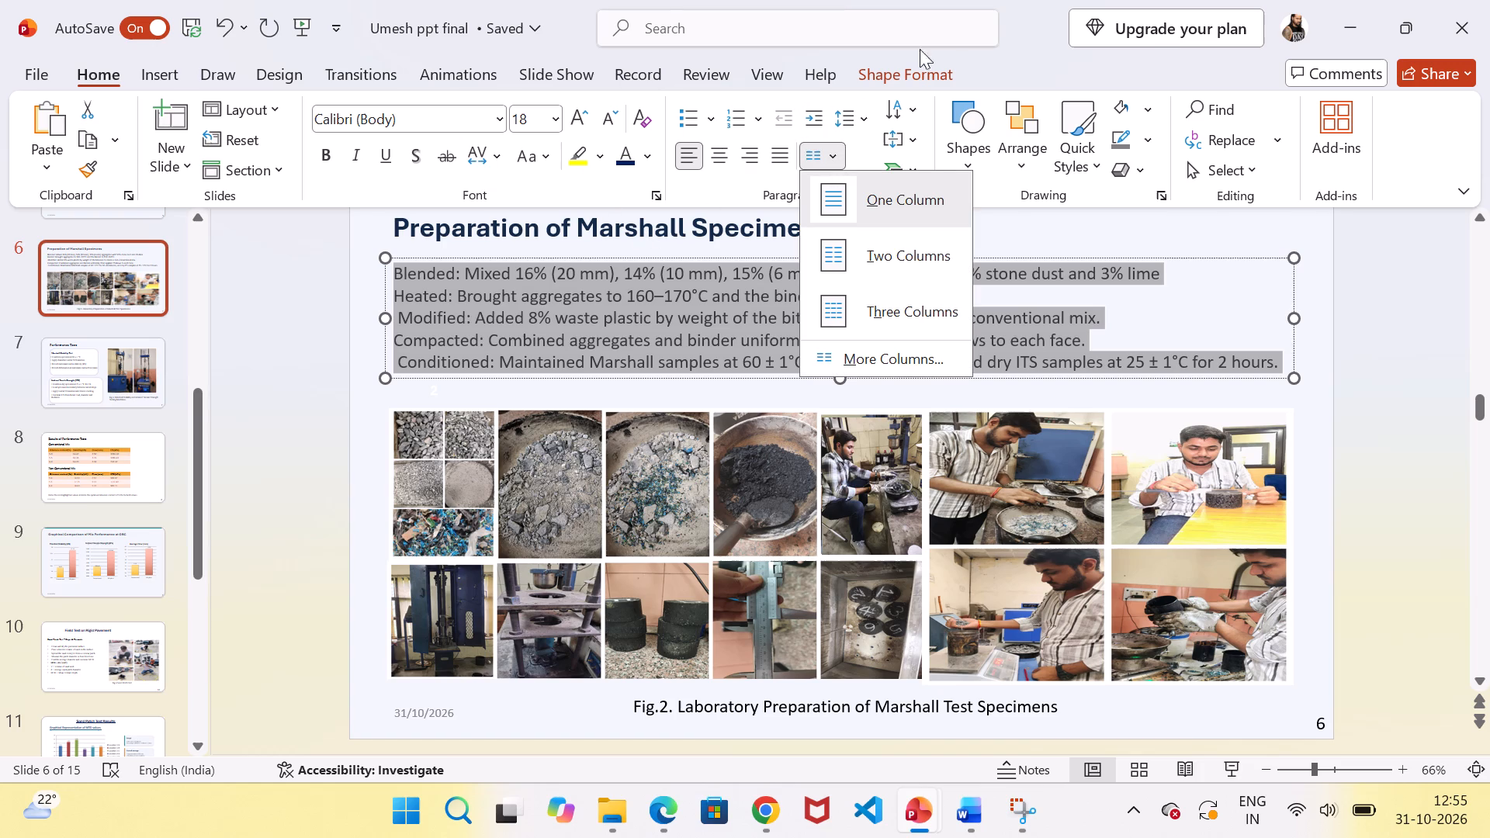
click(715, 113)
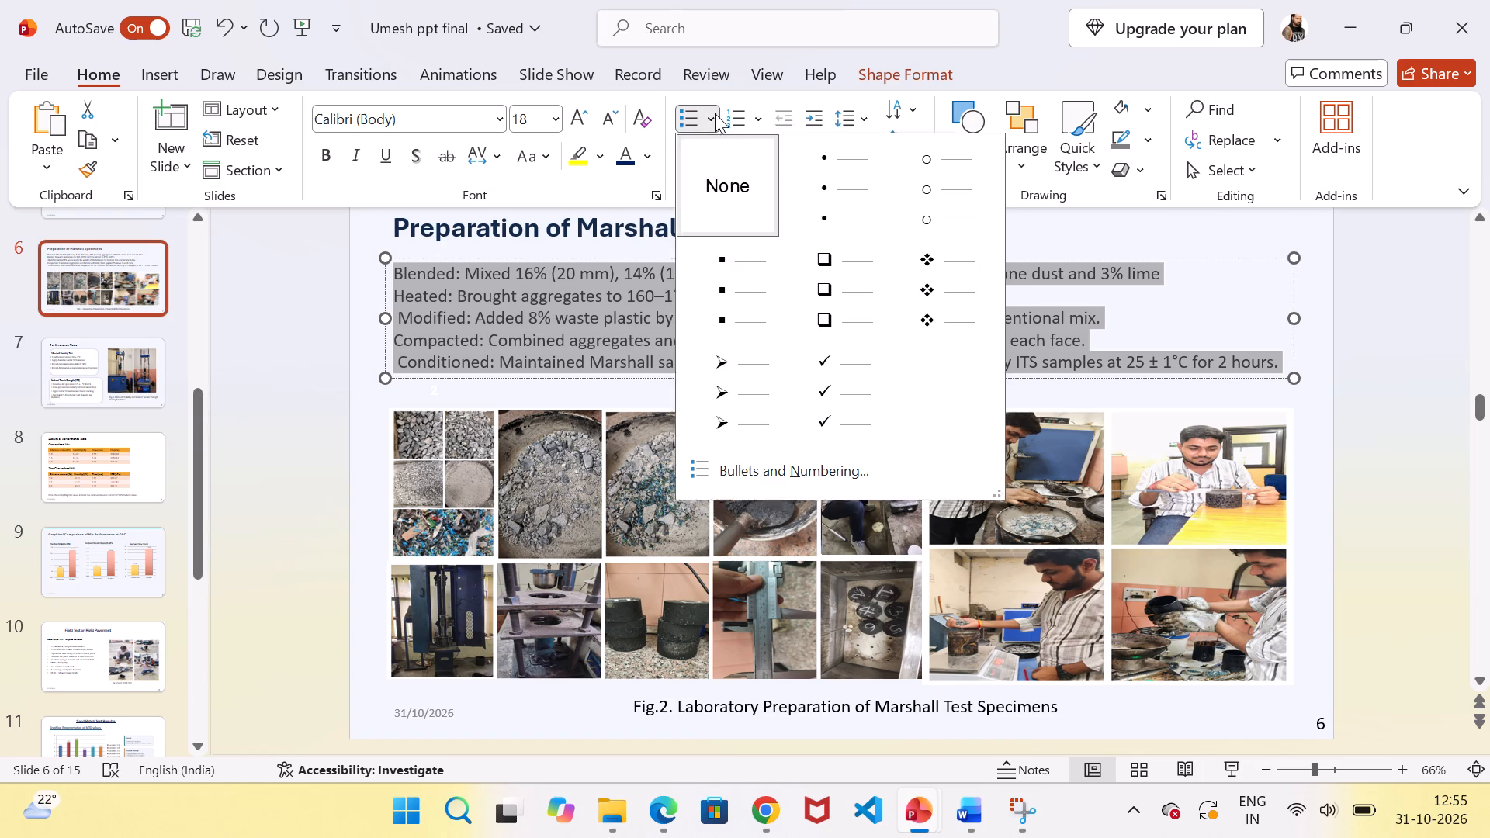
click(838, 180)
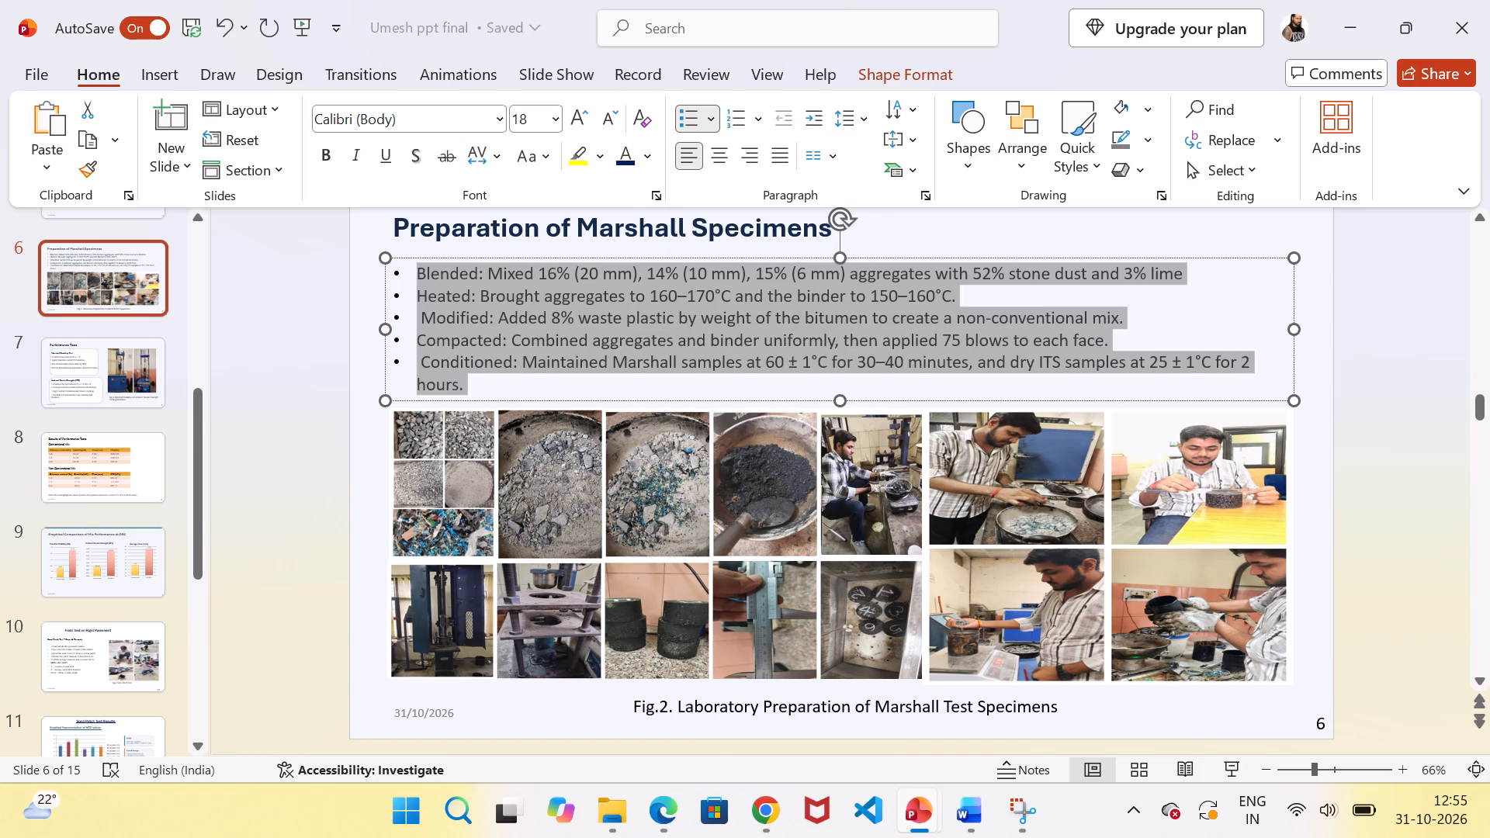
click(1204, 308)
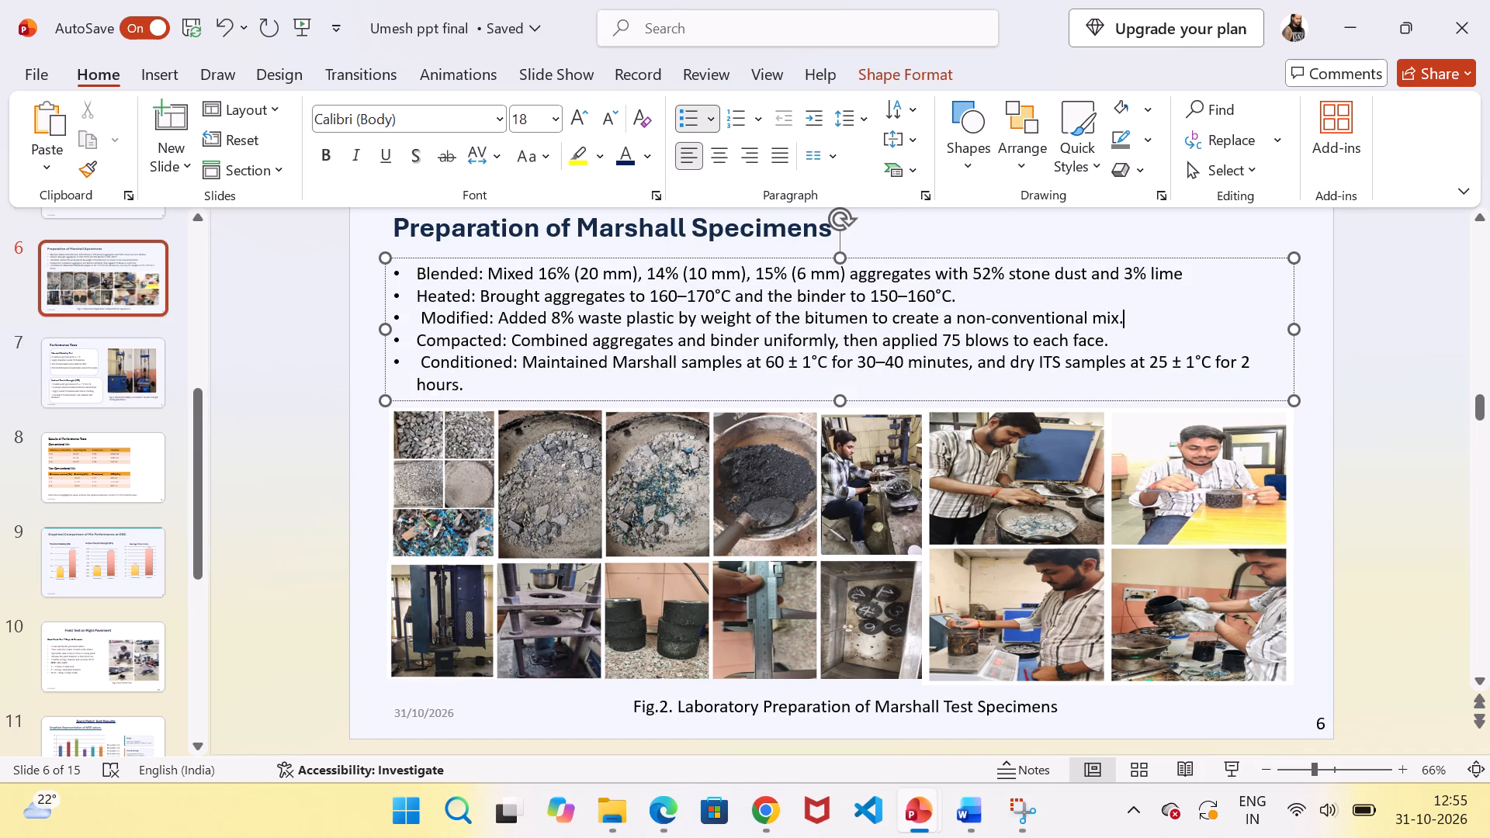
click(290, 430)
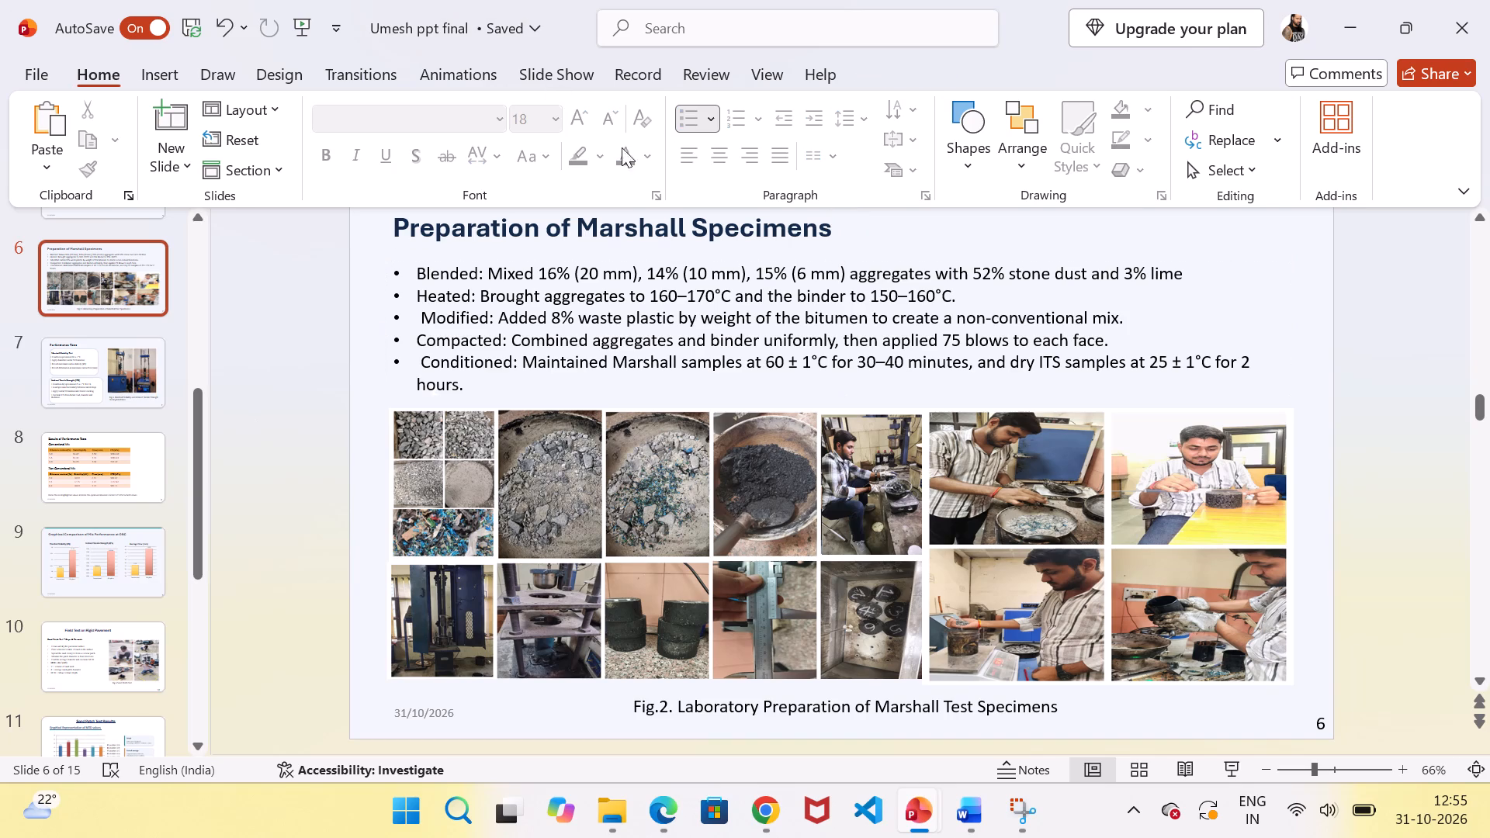
Delete the leading space before "Modified" in the third bullet.
click(422, 313)
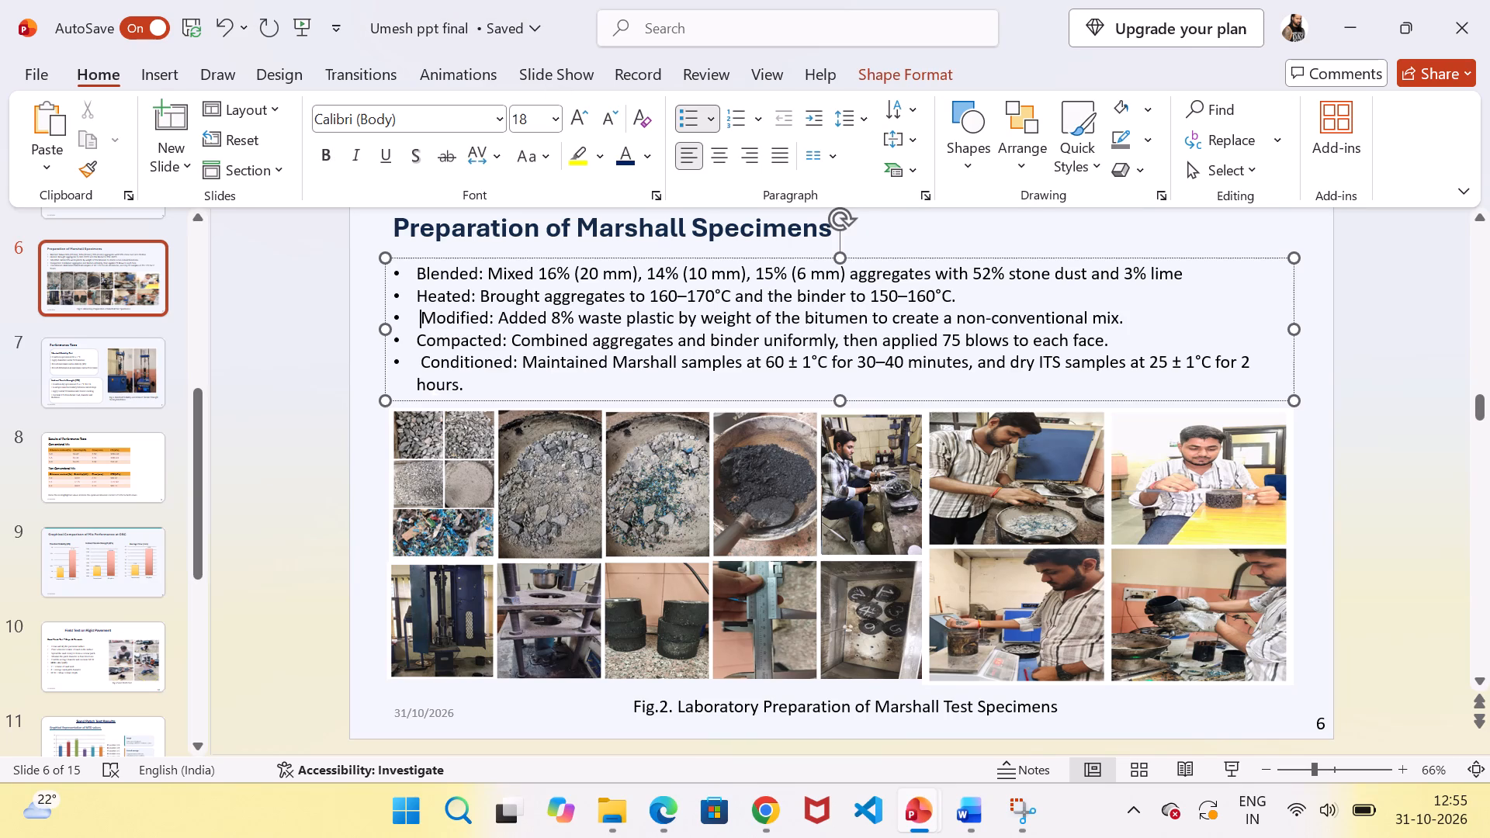
key(BackSpace)
click(467, 235)
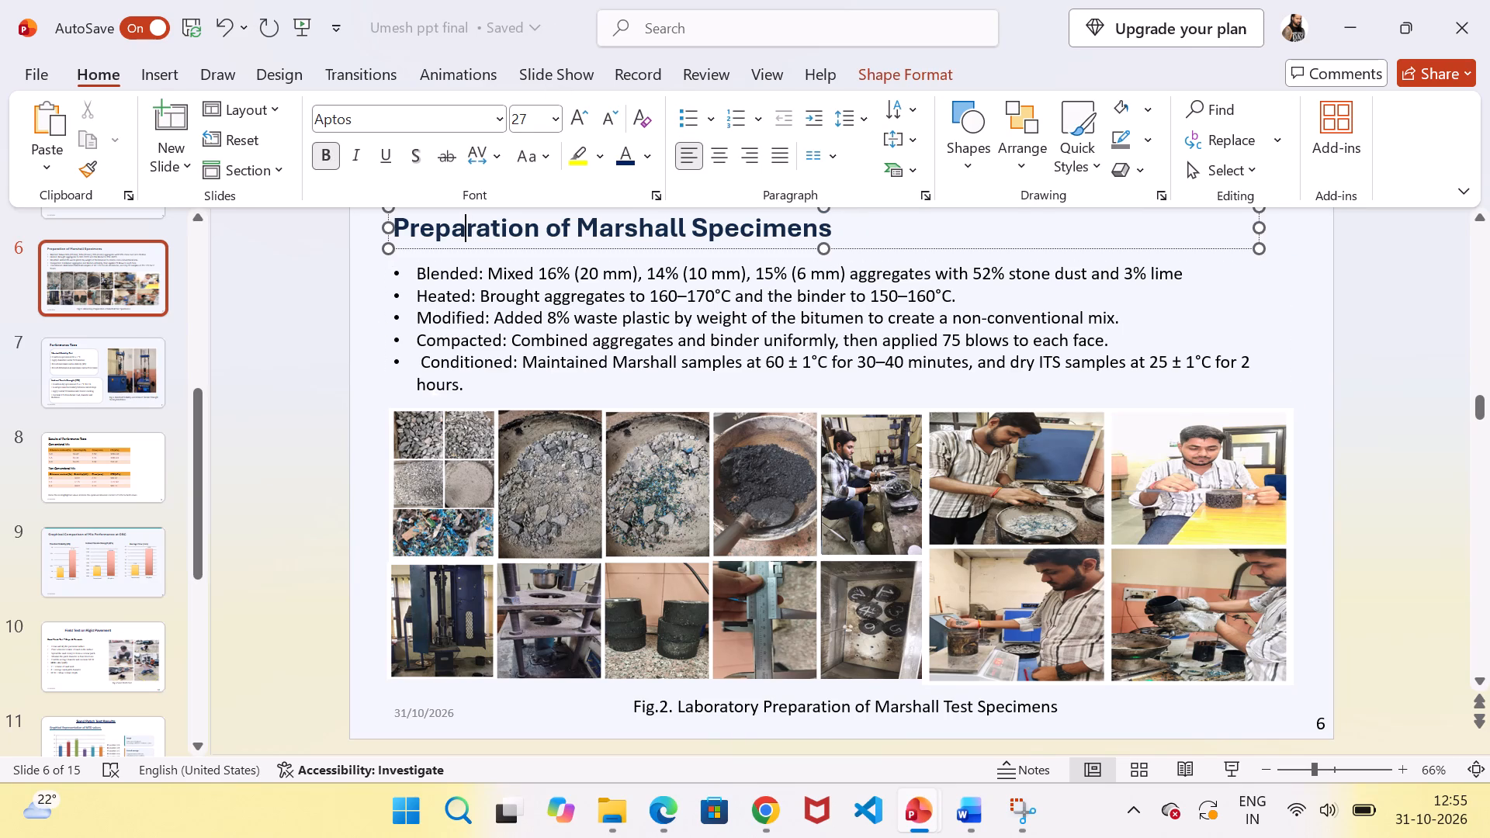
Change the first bullet's label from "Blended" to "Blending of", keeping the colon after it.
click(479, 270)
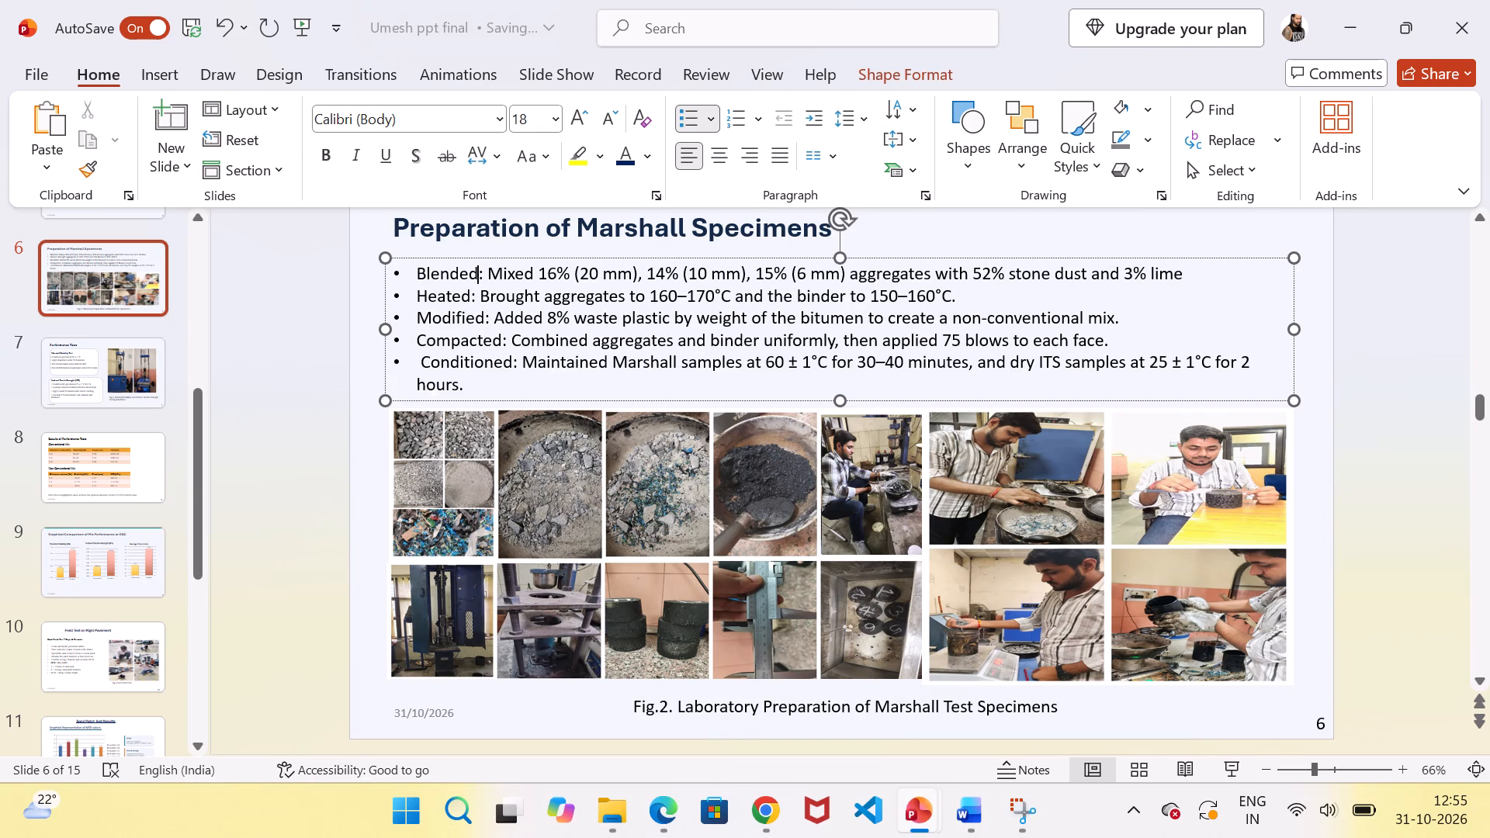
key(BackSpace)
key(BackSpace)
text(ing of)
key(space)
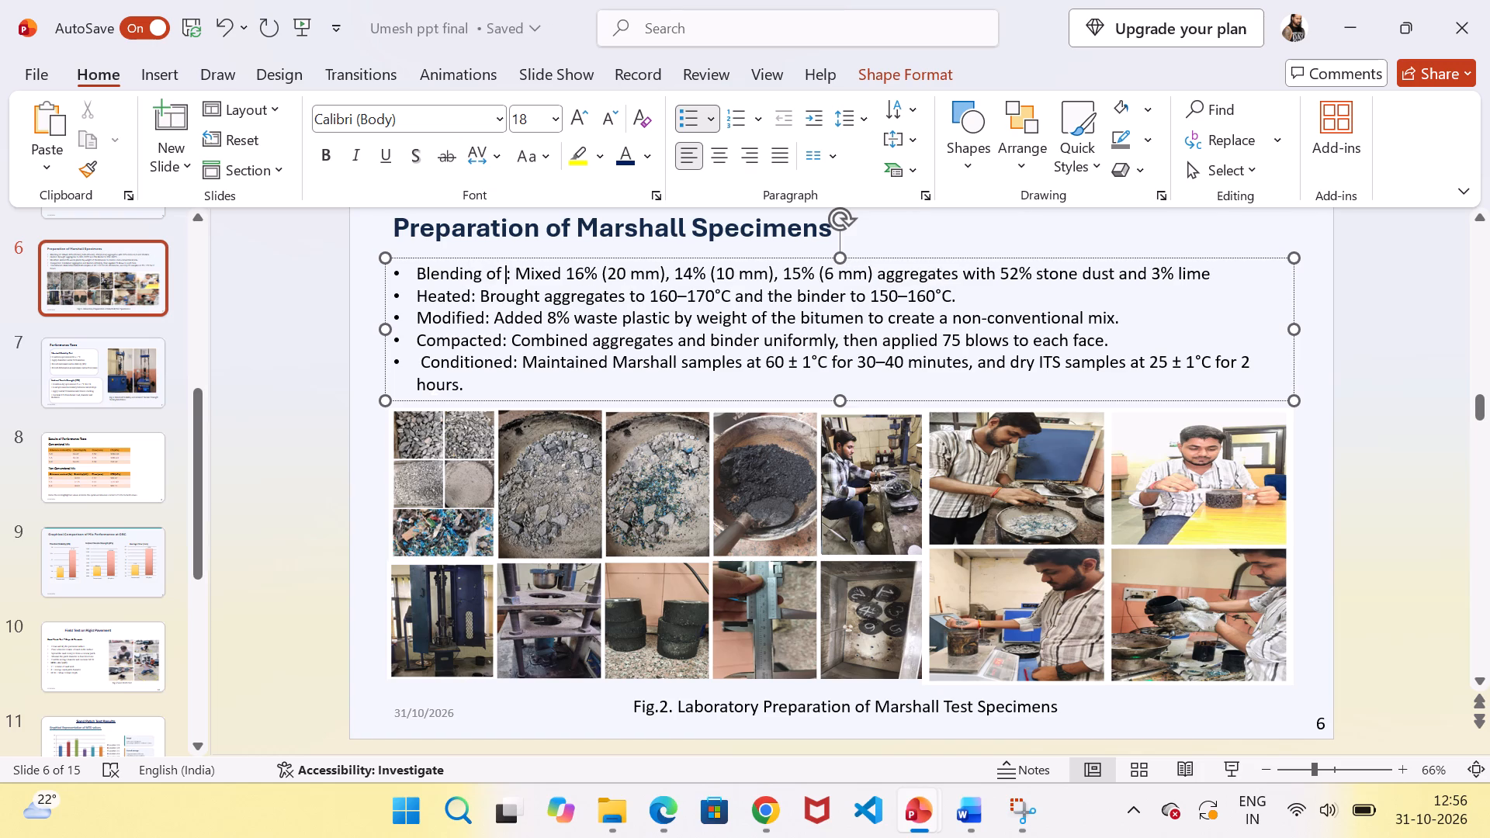
Replace "Blend" with "proportion" in the first bullet's label so it reads "proportioning of".
key(Left)
key(Left)
key(Left)
key(Left)
key(Left)
key(Left)
key(Left)
key(BackSpace)
key(BackSpace)
key(BackSpace)
key(BackSpace)
key(BackSpace)
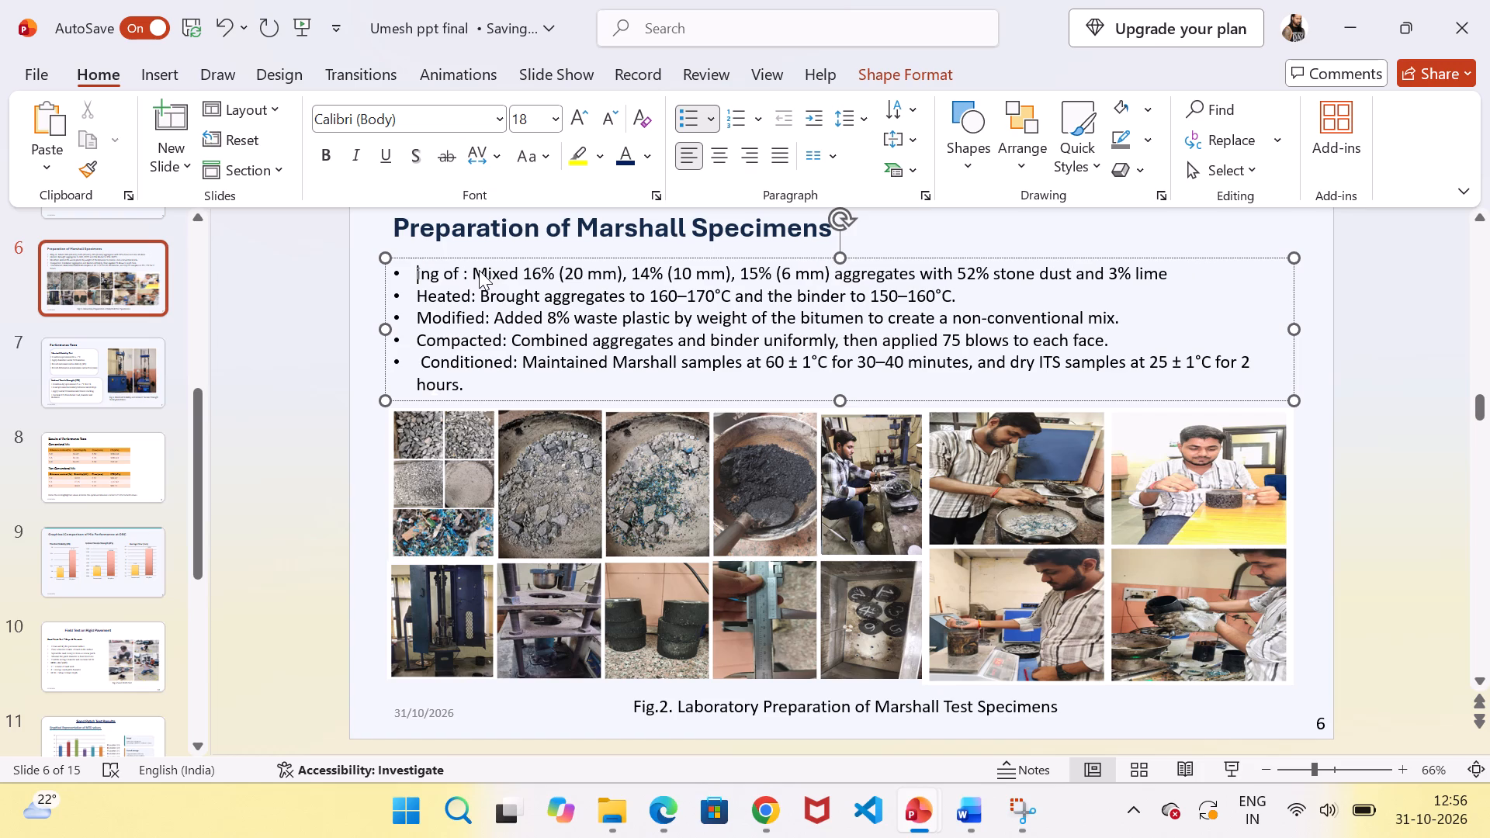
text(proportiono)
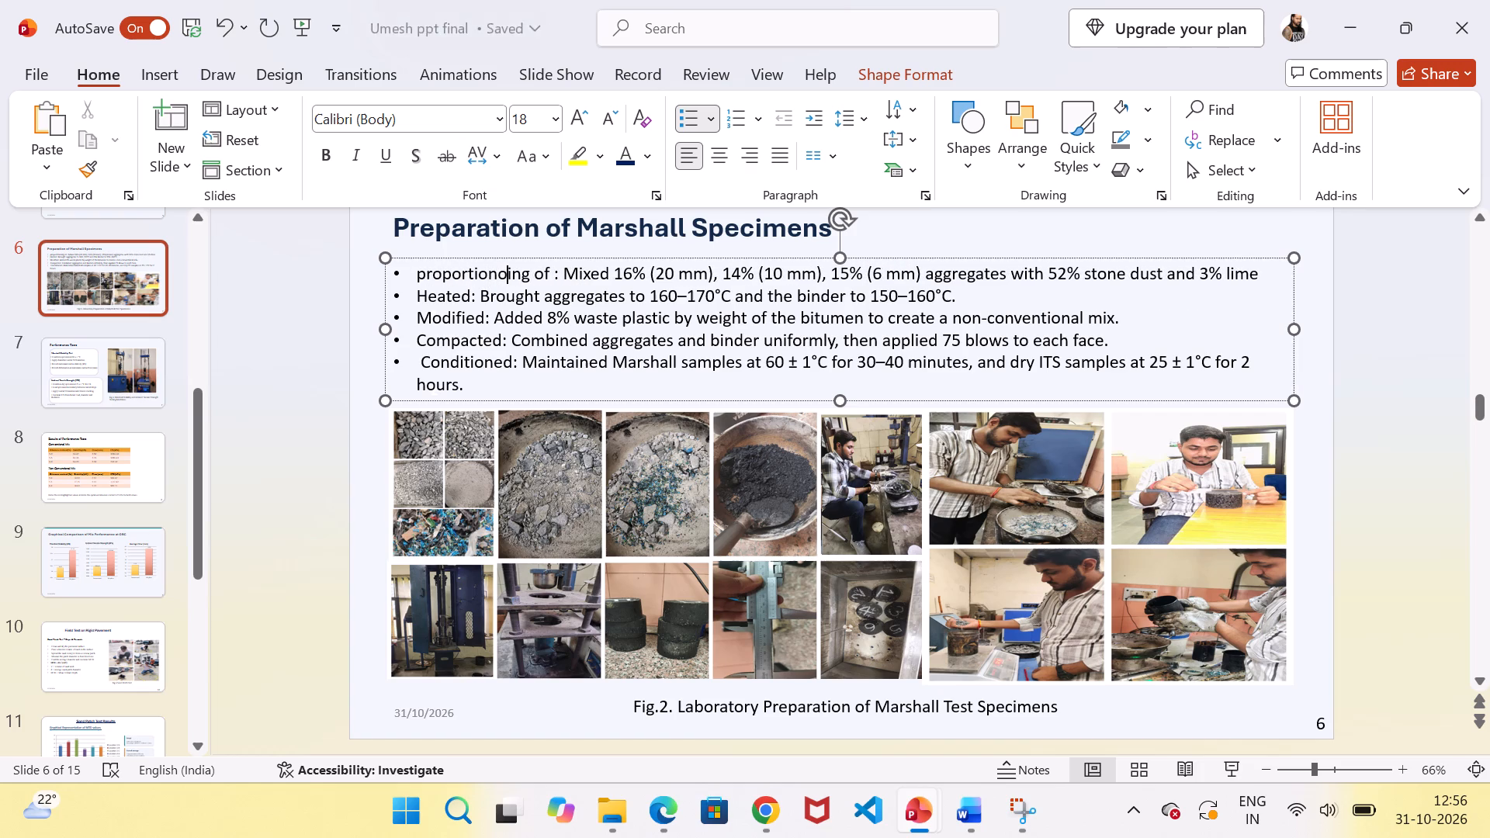
key(BackSpace)
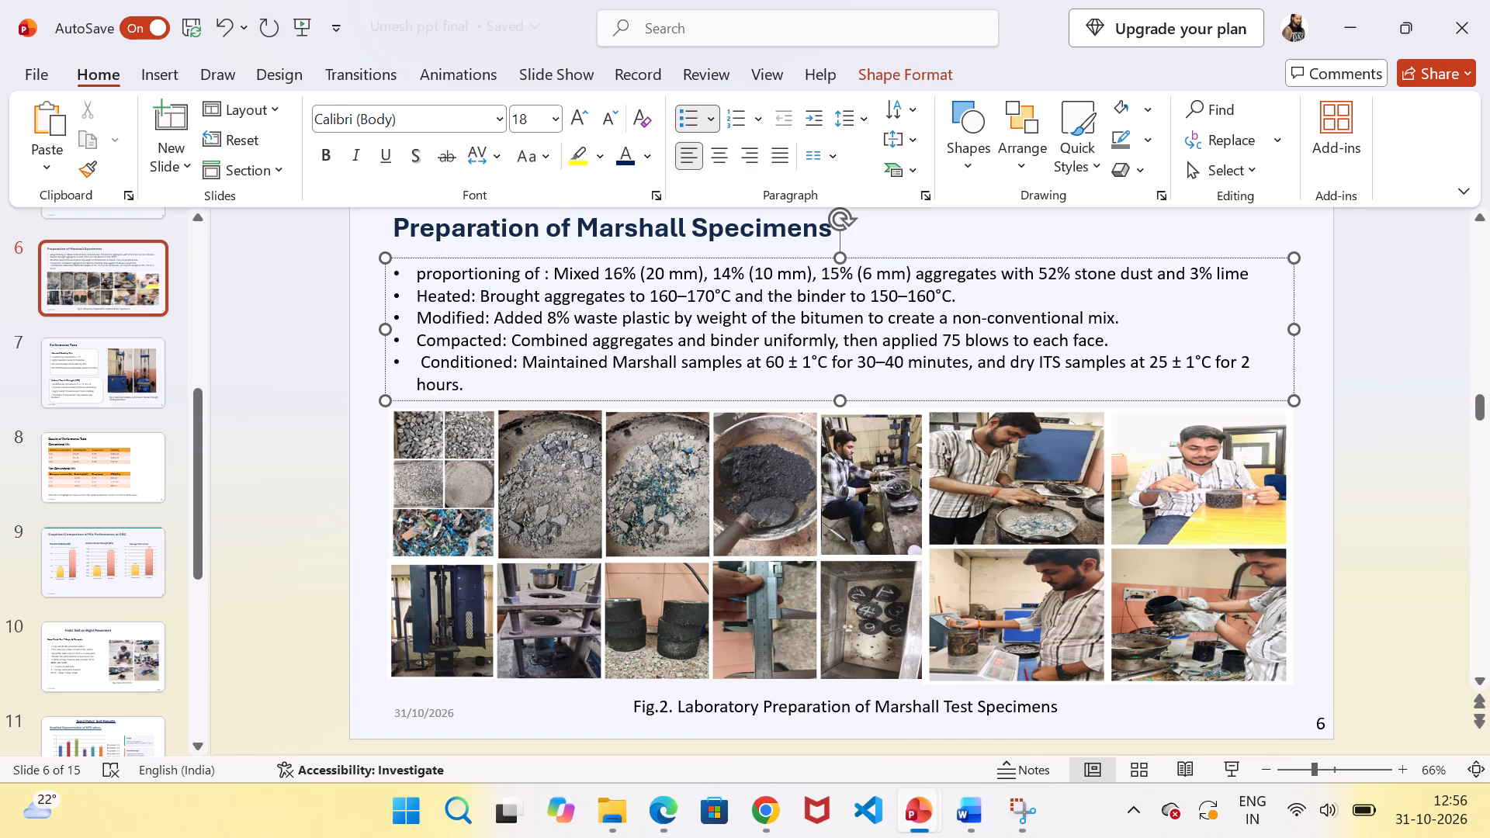
Capitalize the initial letter of "proportioning" in the first bullet.
key(Left)
key(Left)
key(Left)
key(Left)
key(Left)
key(Left)
key(Left)
key(Left)
key(Left)
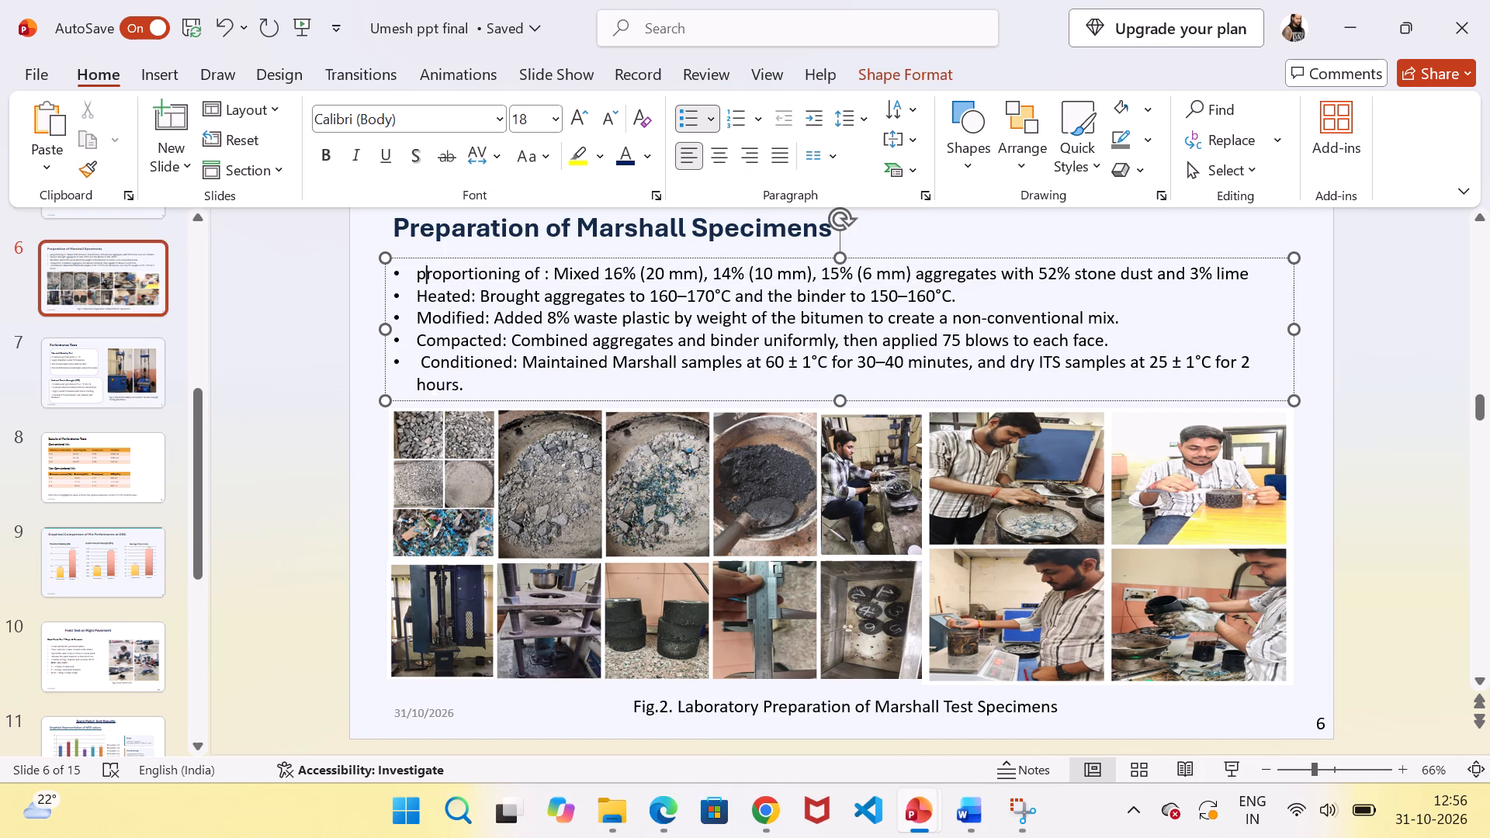
key(BackSpace)
key(shift+p)
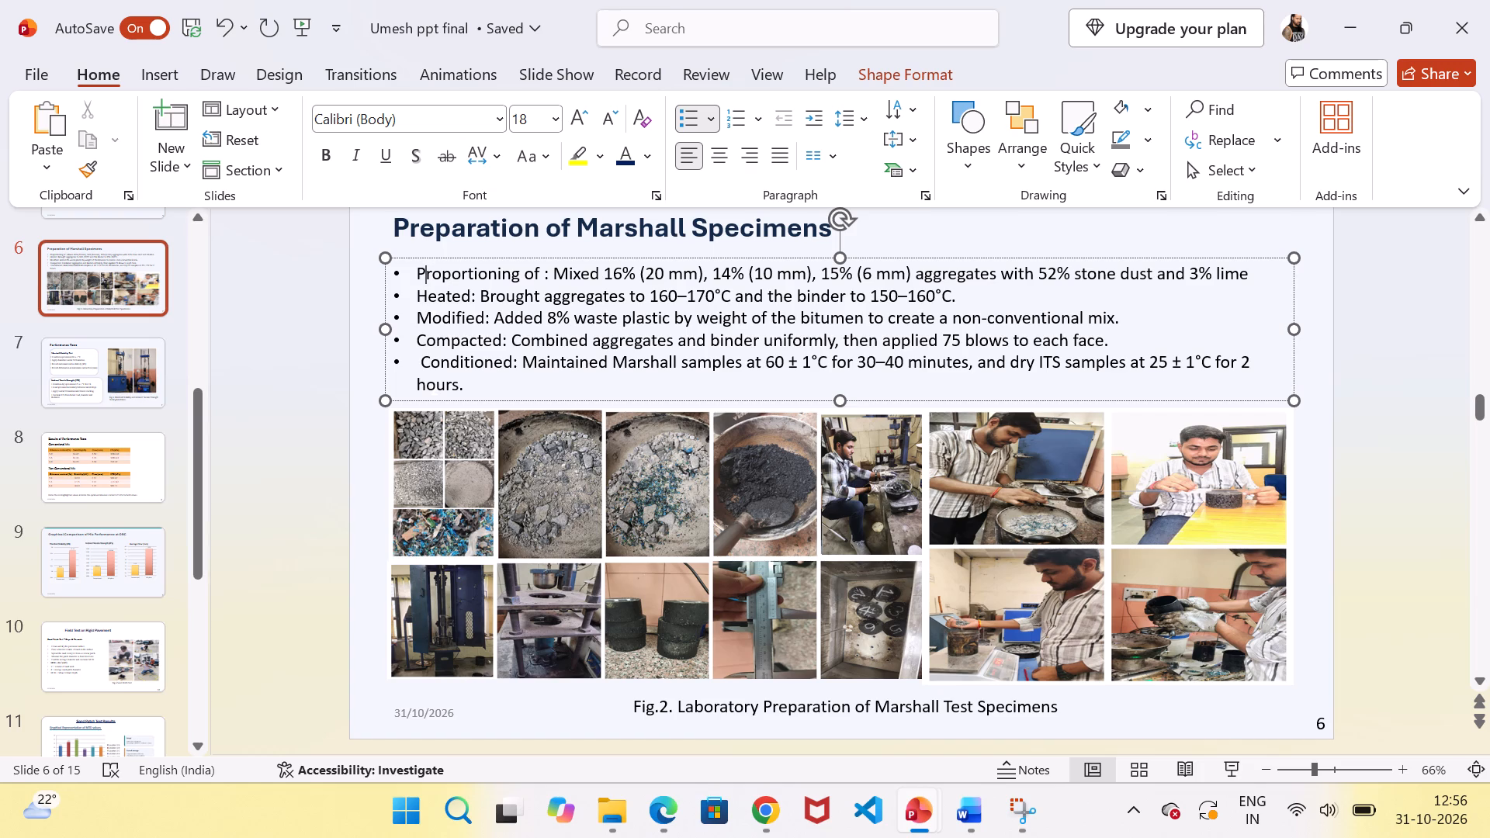
Add "aggregate" to the first bullet's label so it reads "Proportioning of aggregate", with a space between the words.
click(539, 268)
key(a)
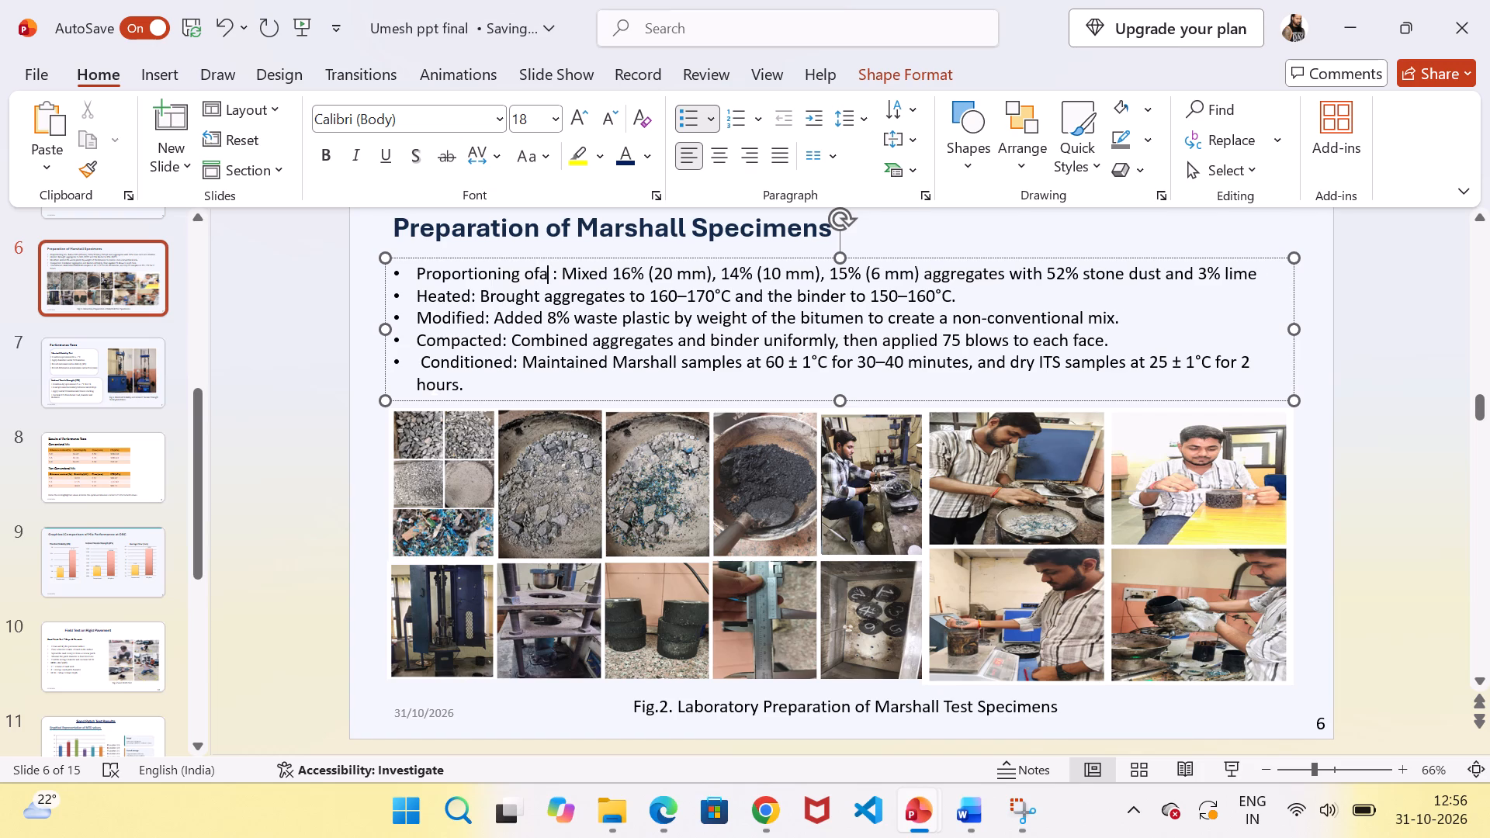
text(ggregate)
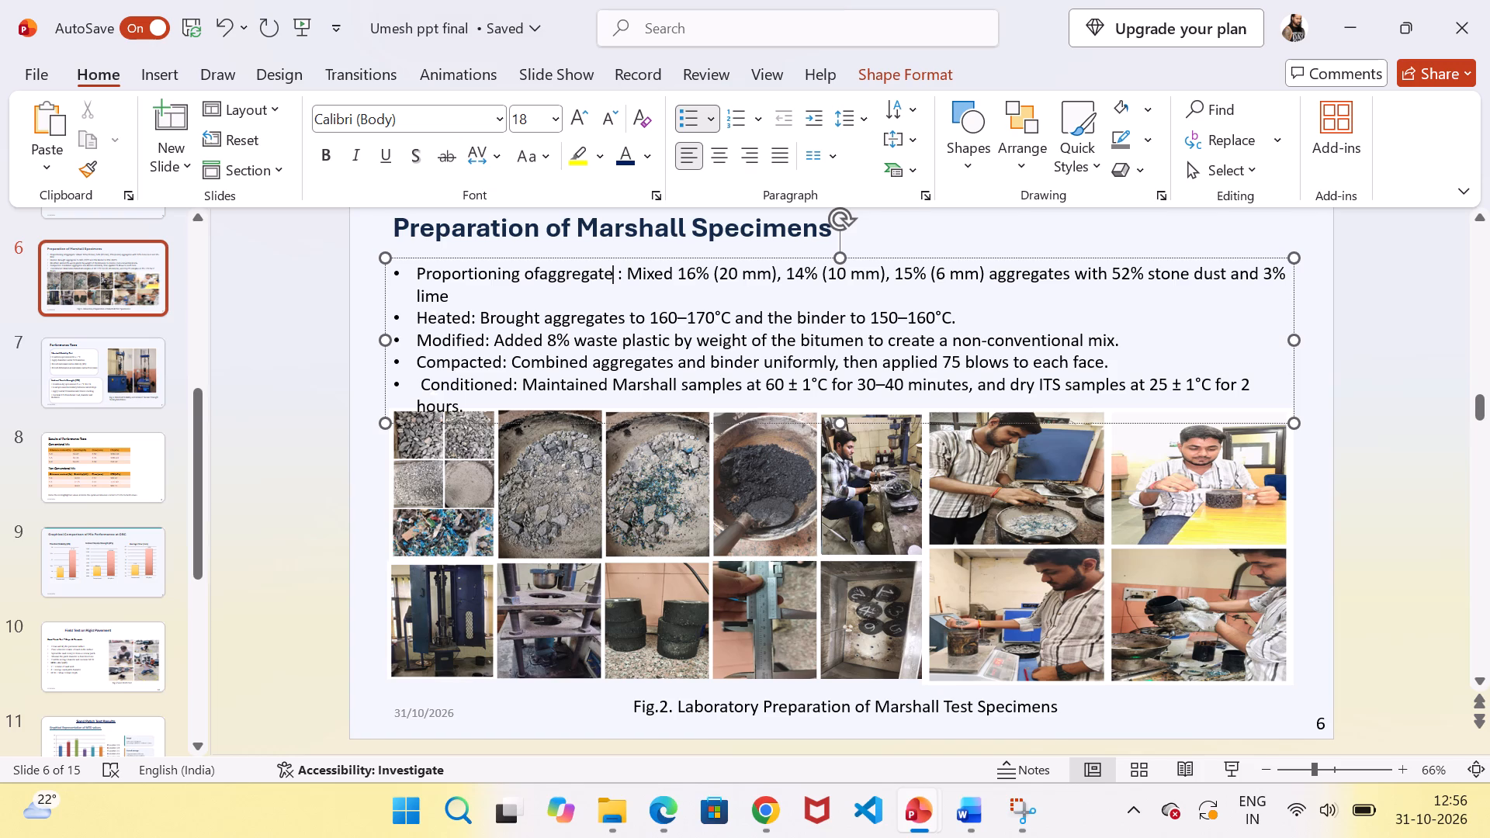
click(540, 279)
key(space)
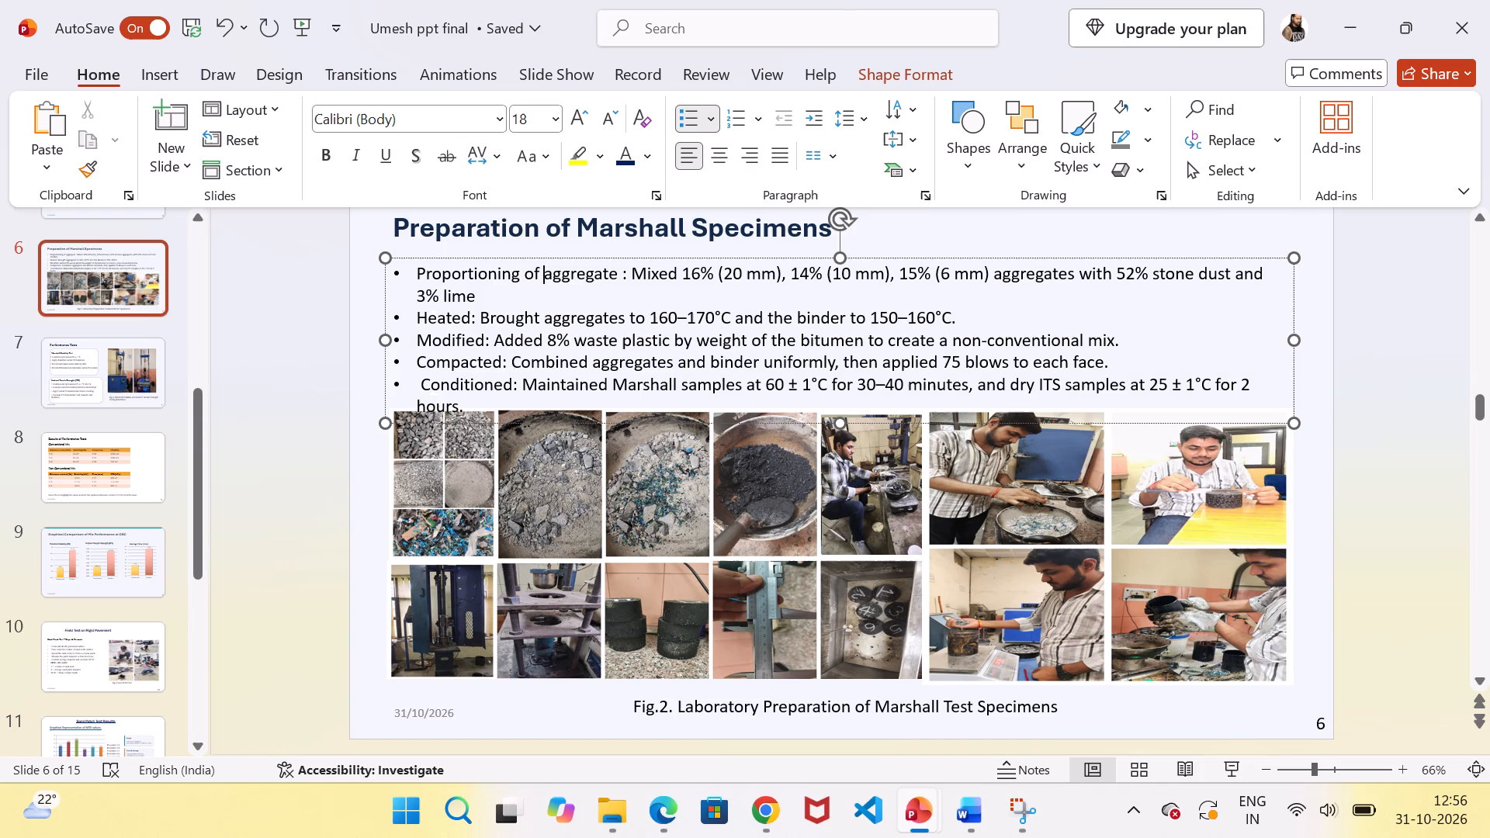
Change the second bullet's label from "Heated" to "Heating of aggregate", keeping the colon after it.
click(467, 316)
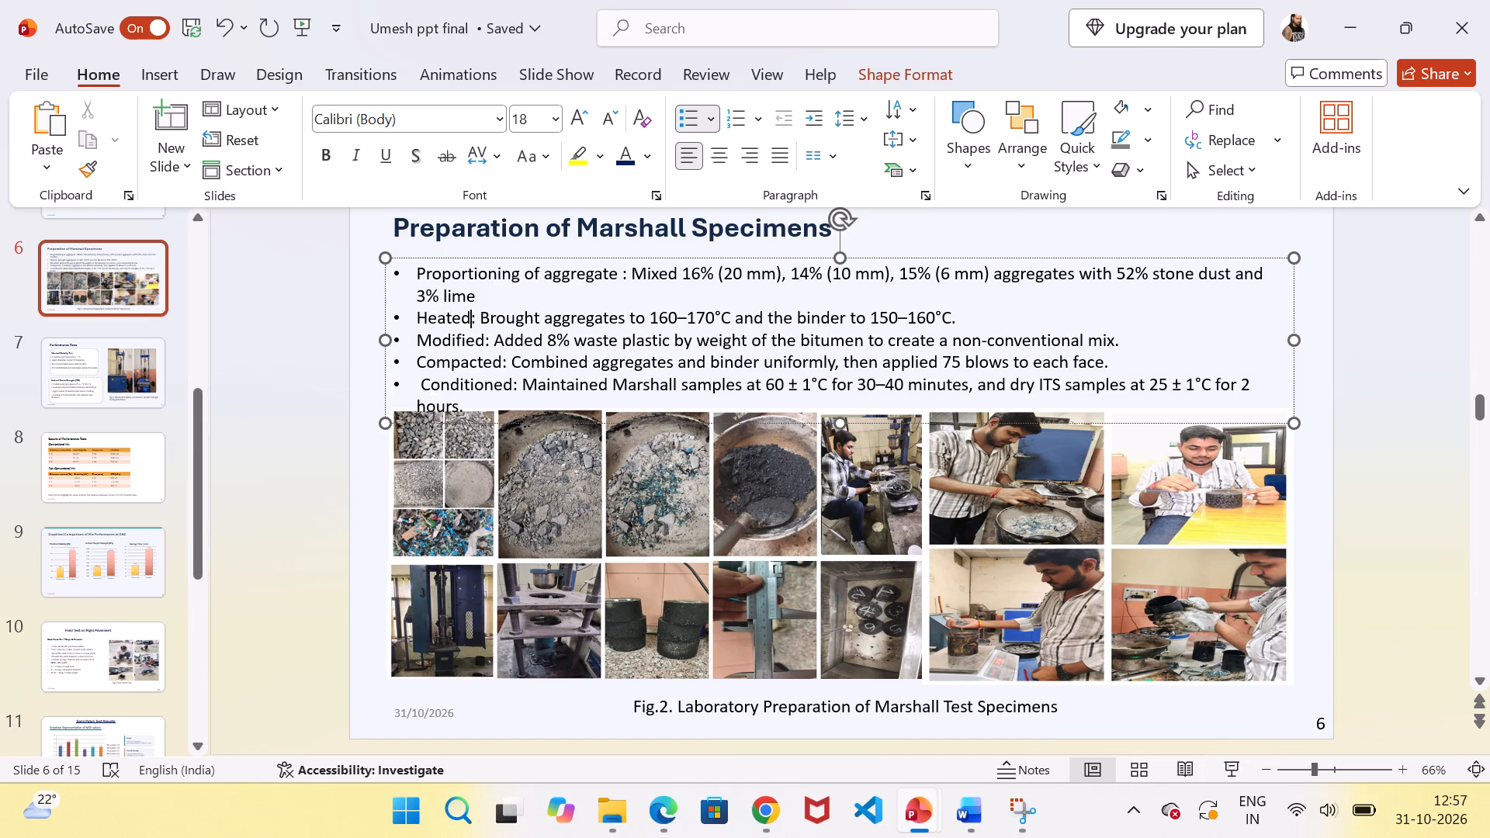
key(BackSpace)
key(BackSpace)
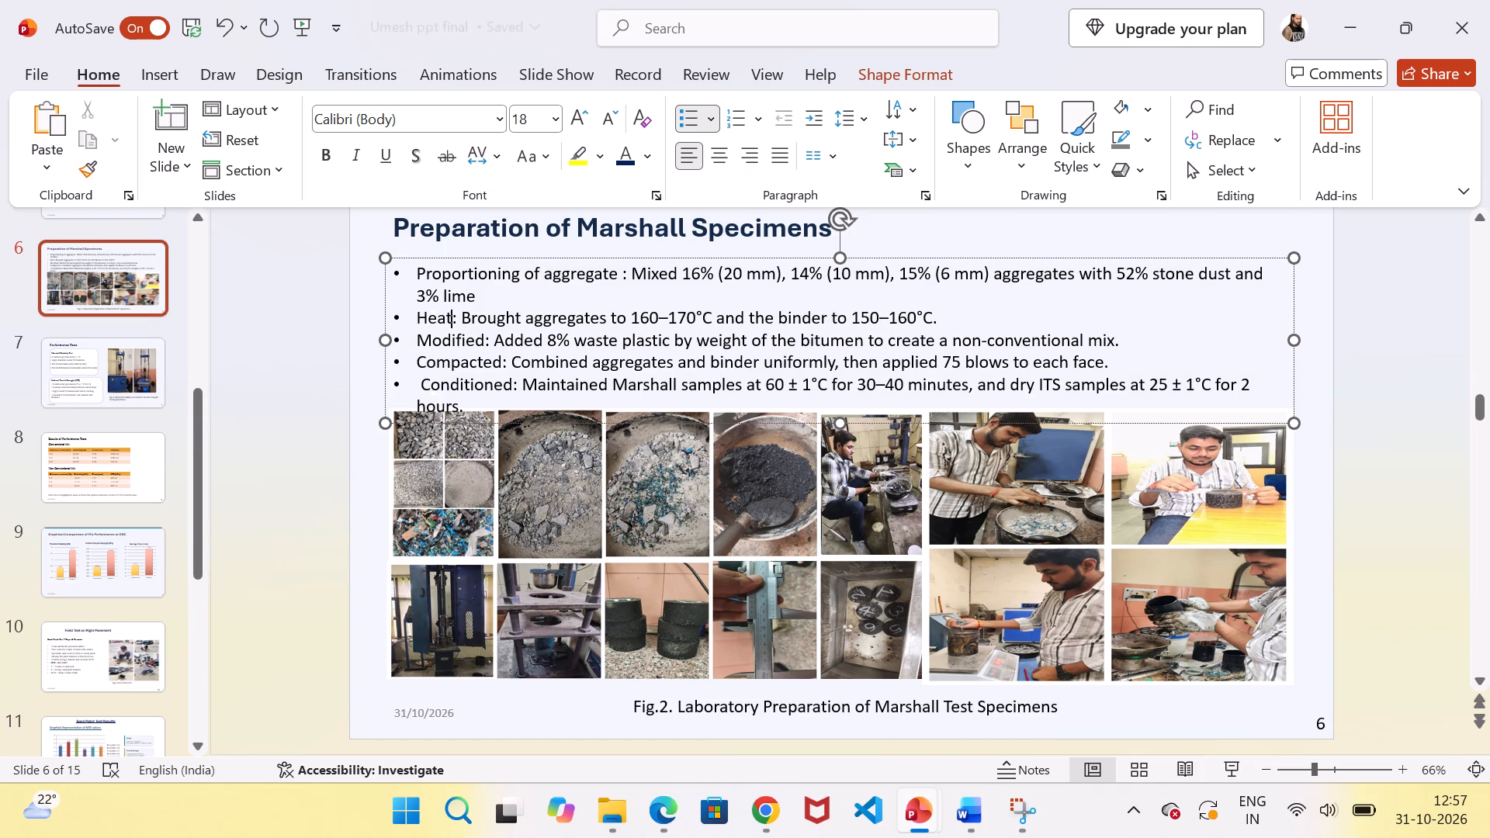
text(ing)
key(space)
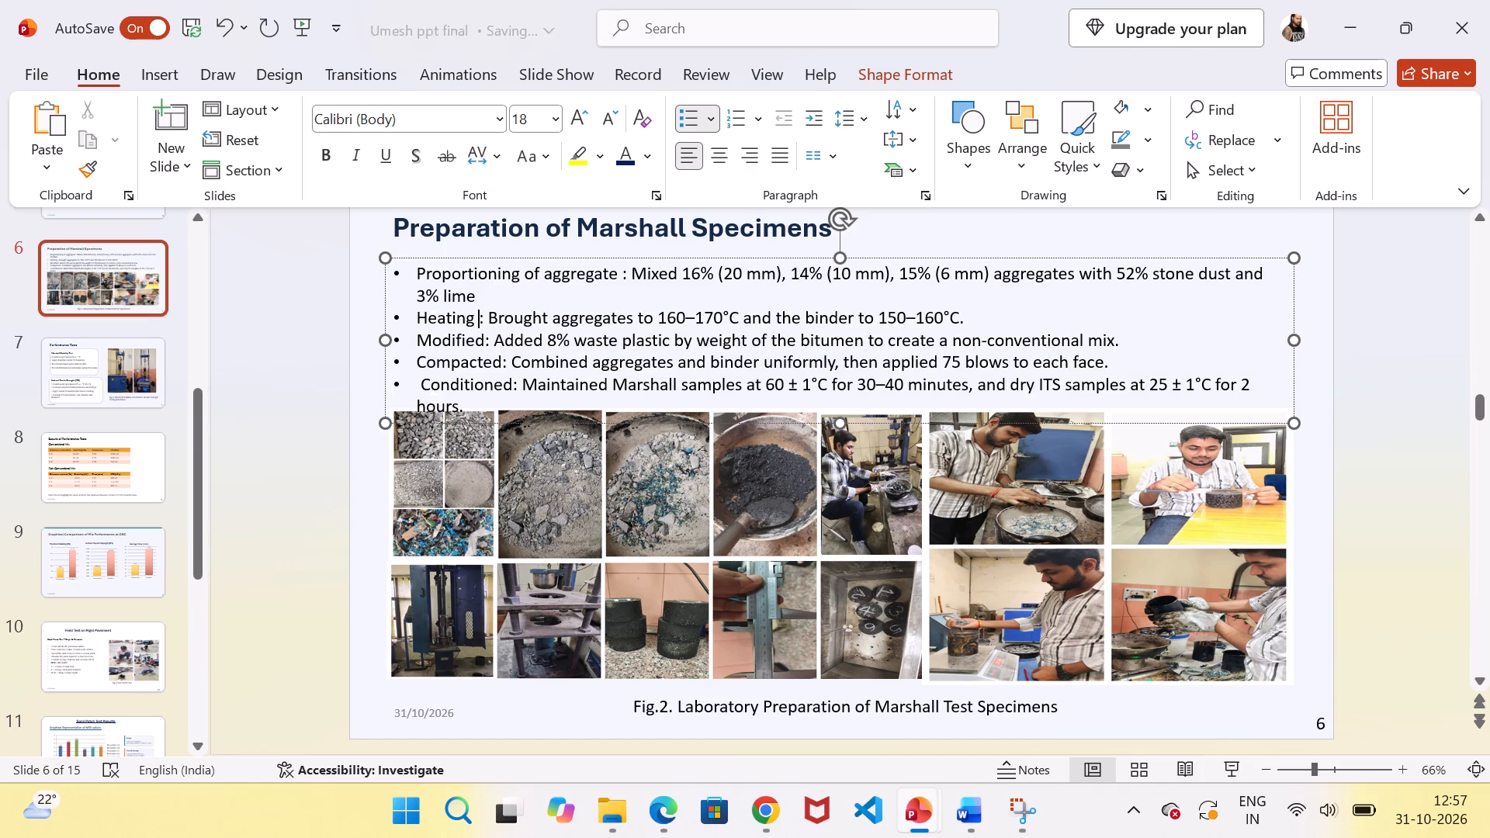
text(of)
key(space)
text(aggregate)
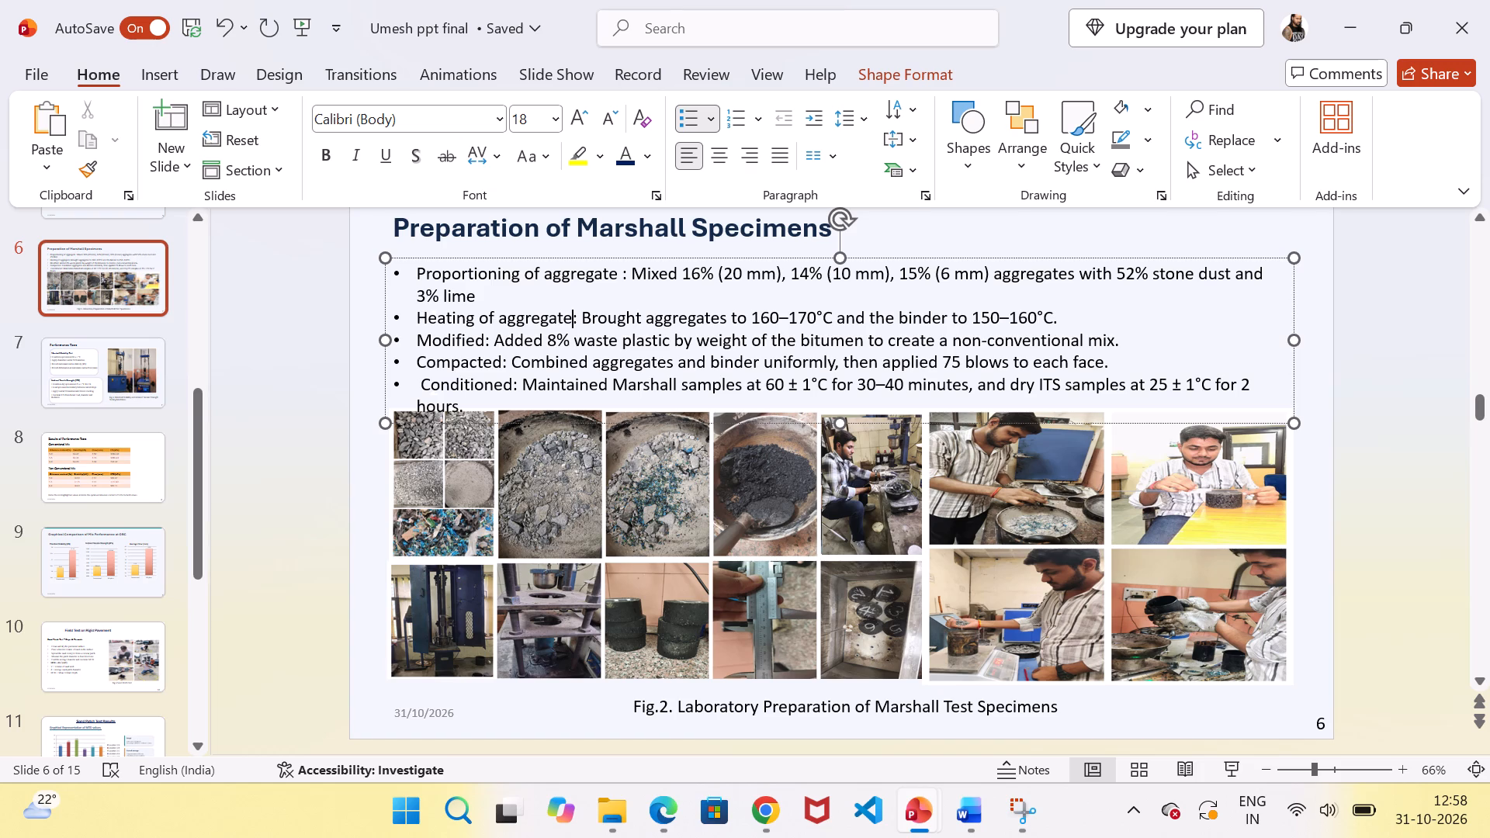
Change the "Compacted" bullet's label to "Compacting of sample", keeping the colon after it.
click(500, 364)
key(BackSpace)
key(BackSpace)
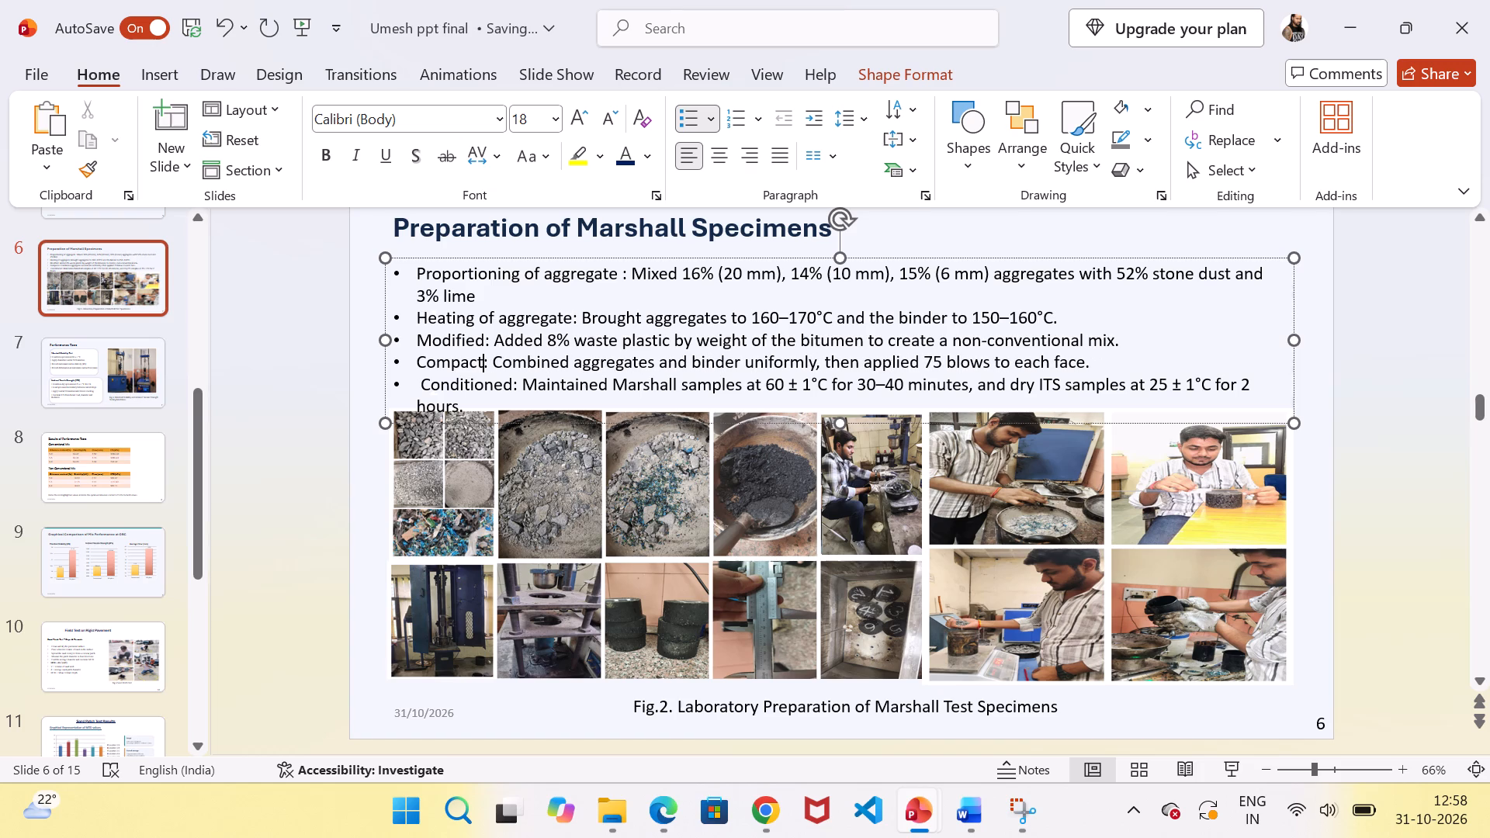
text(im)
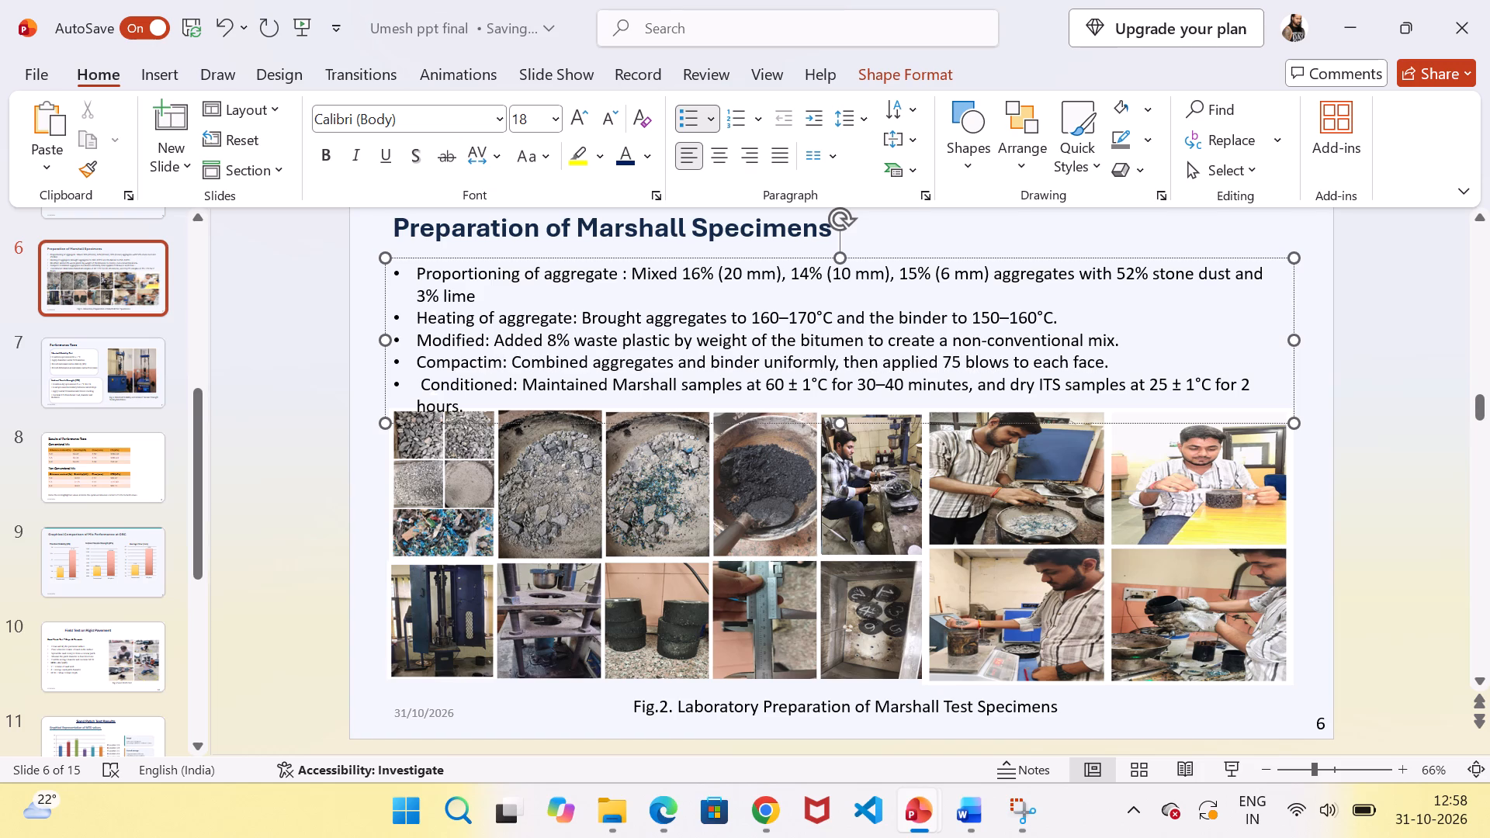
key(BackSpace)
text(ng)
key(space)
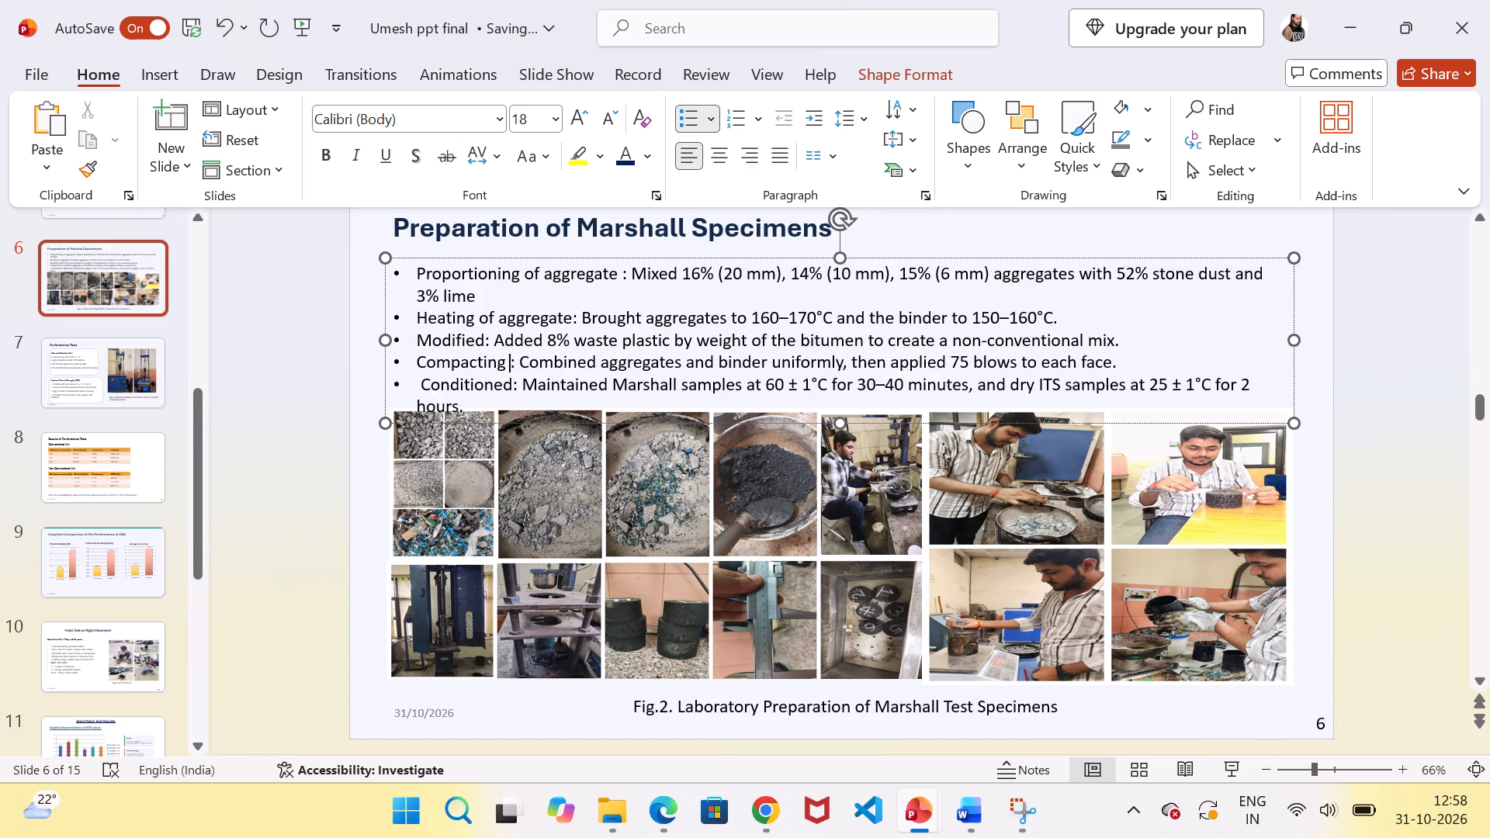
text(of samplre)
key(BackSpace)
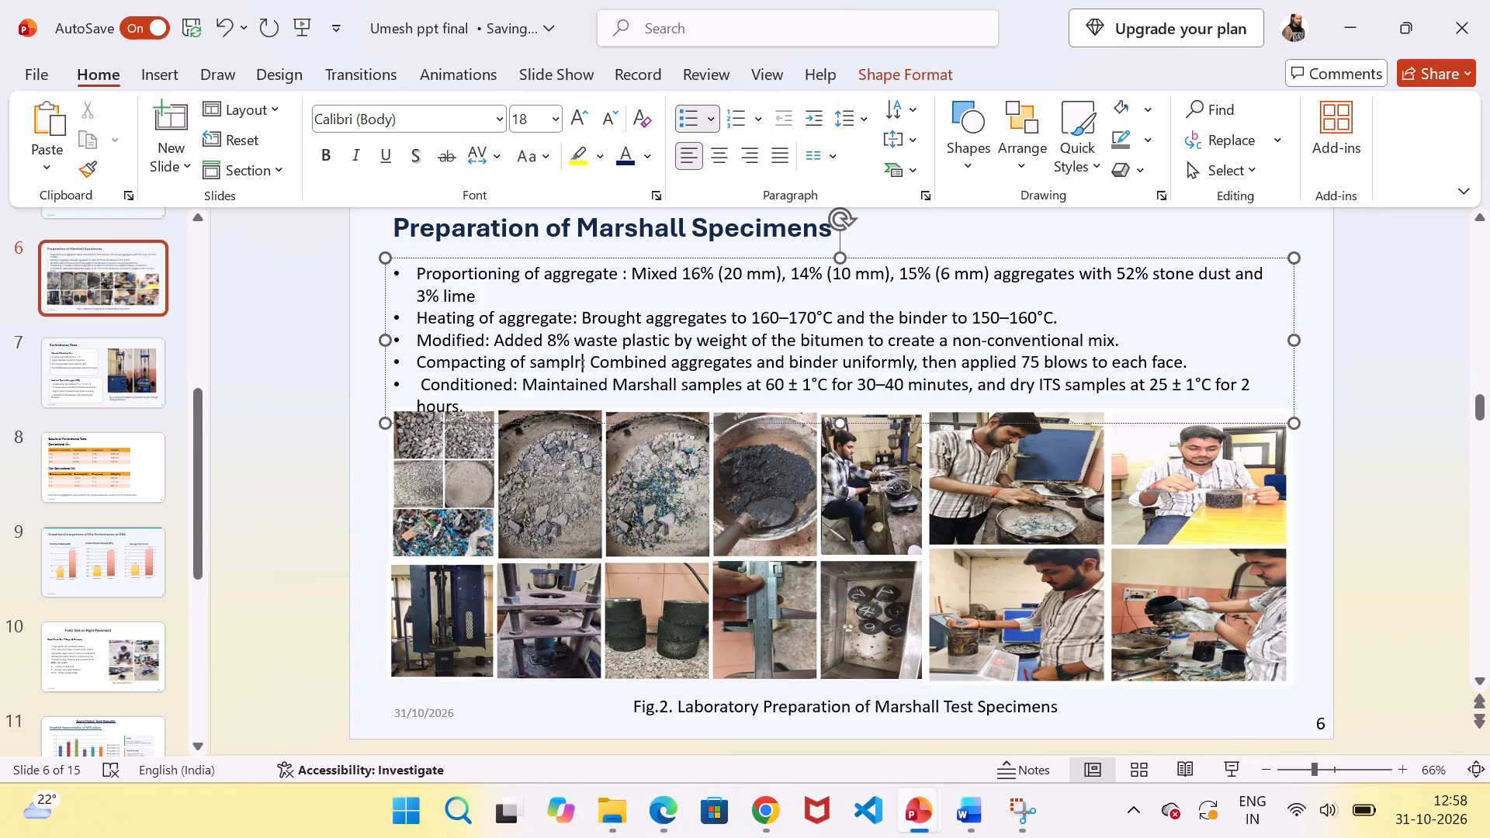
key(e)
key(BackSpace)
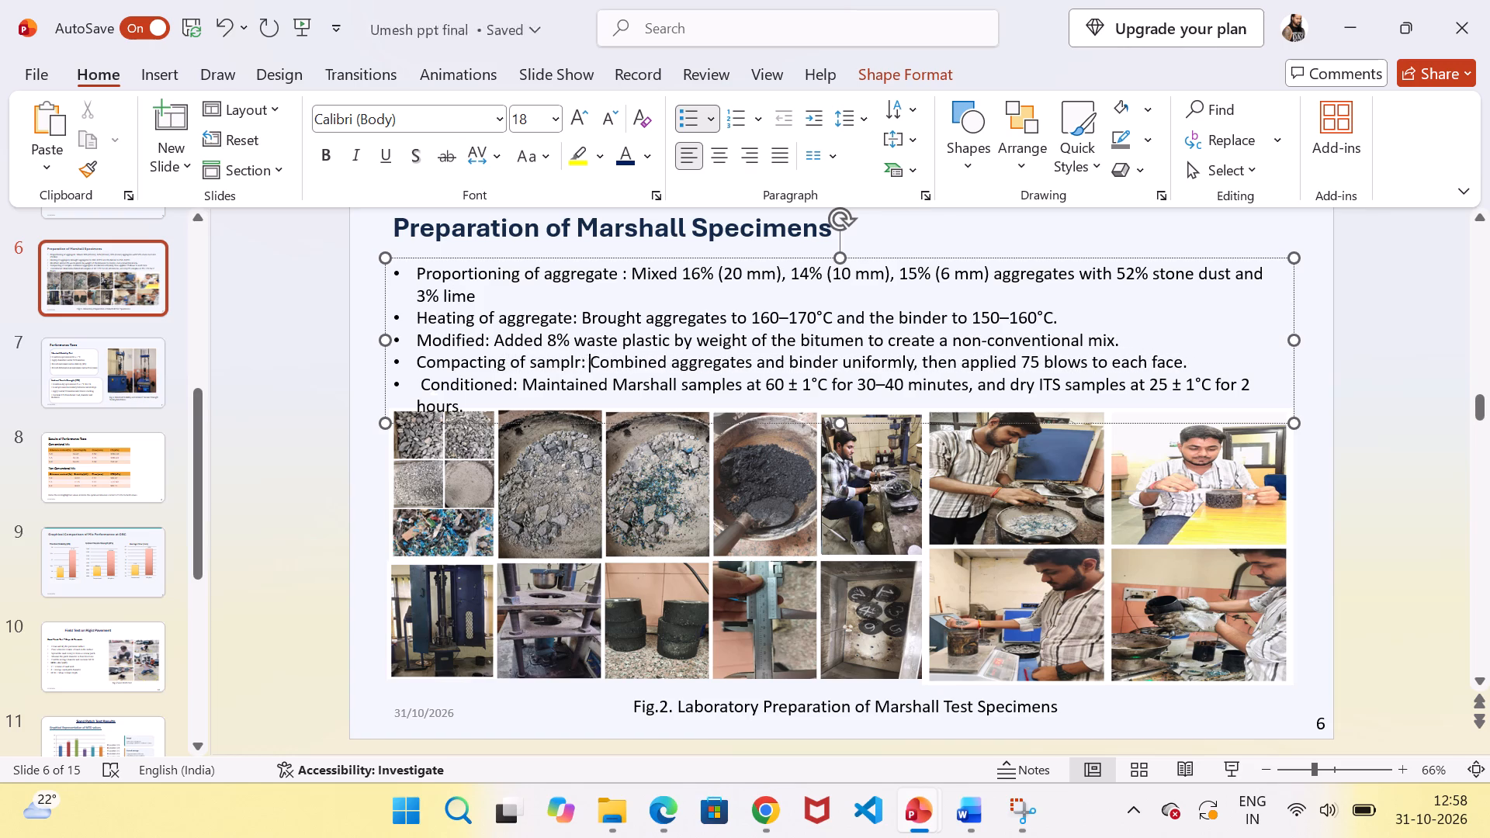
key(BackSpace)
key(BackSpace)
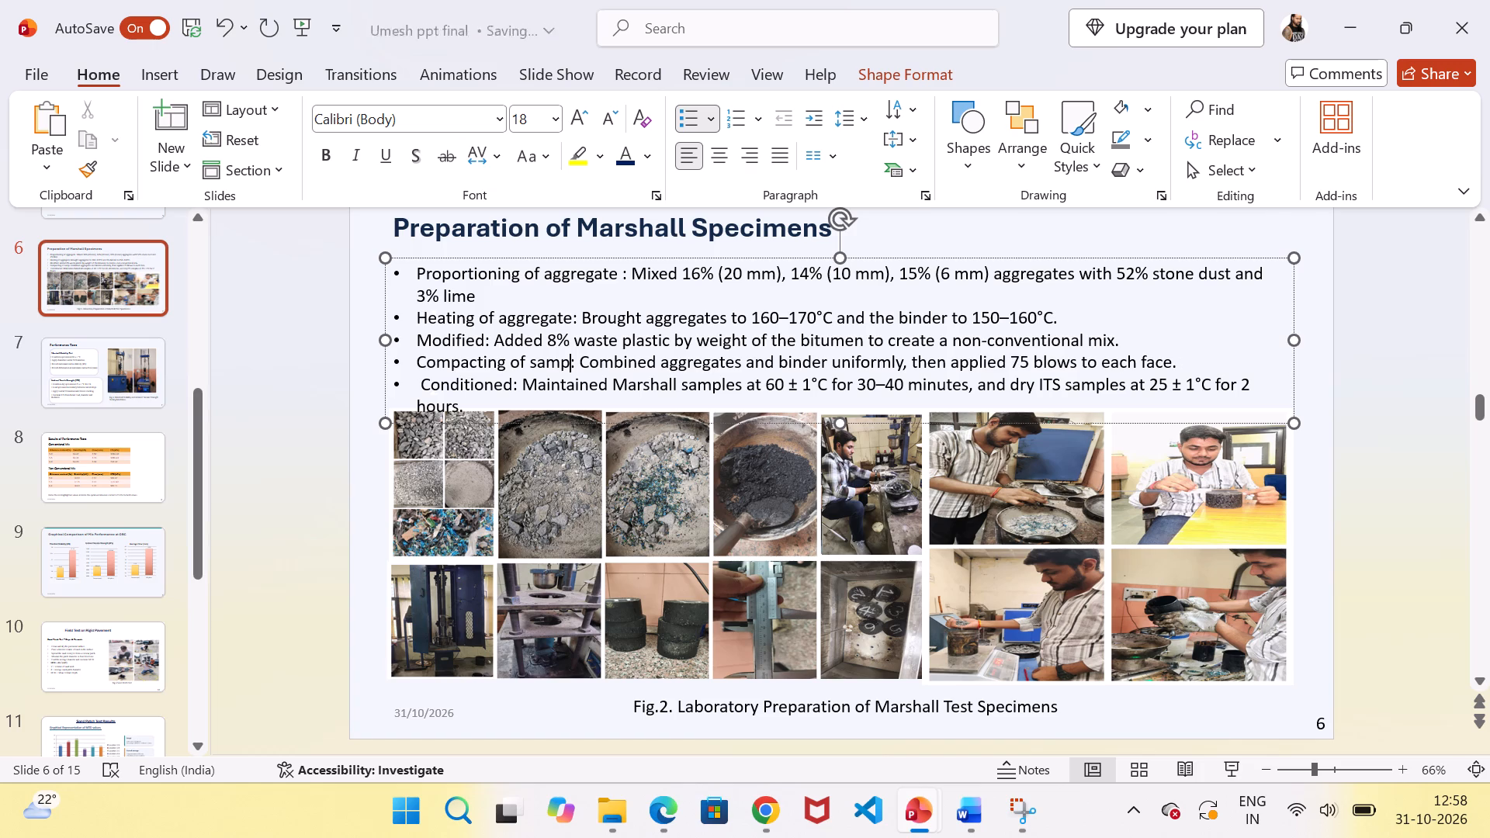
text(le)
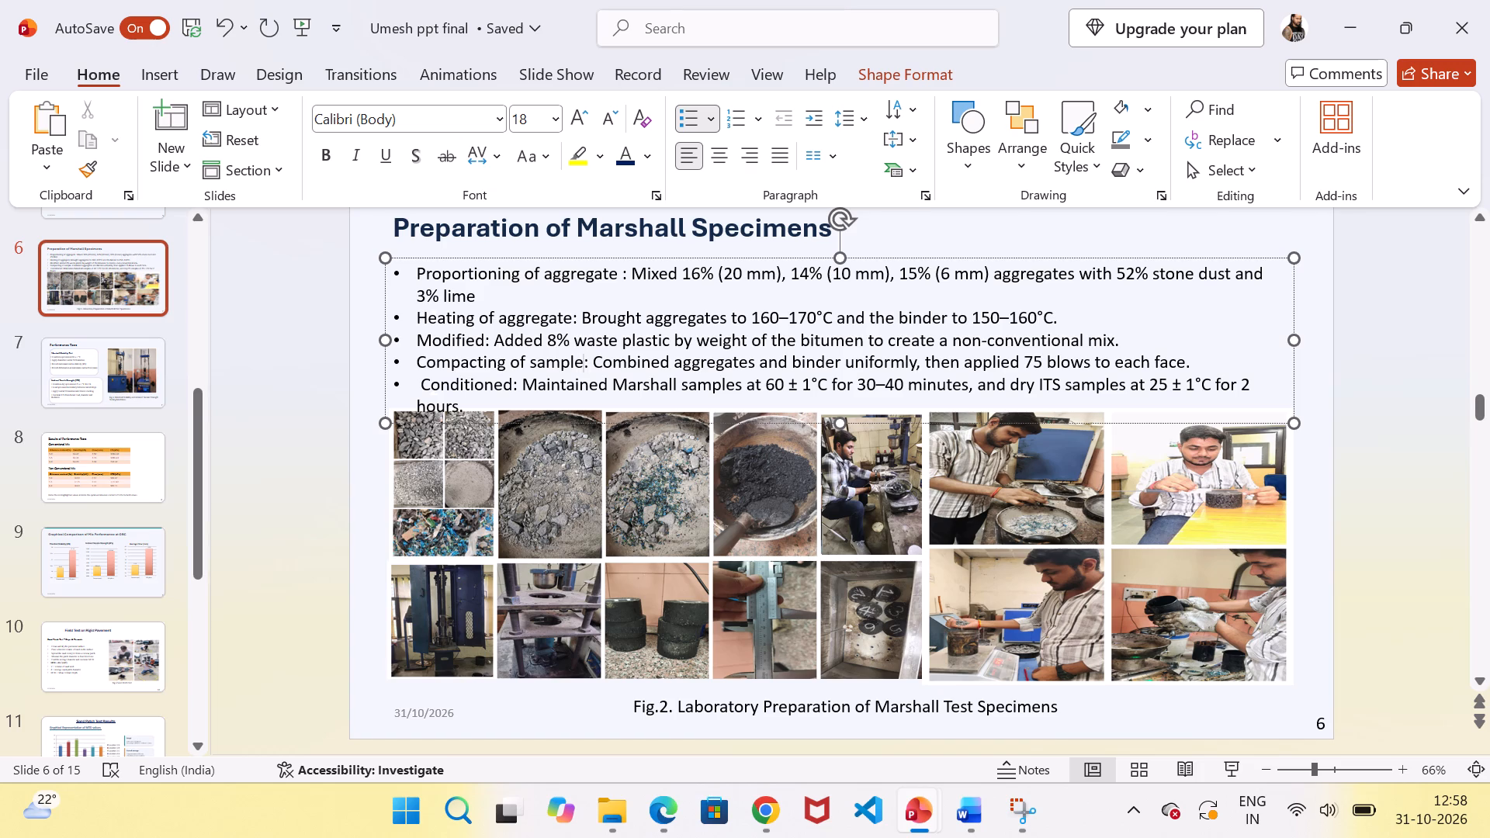
Insert a space between "Modified" and the colon in the third bullet's label.
click(481, 340)
key(space)
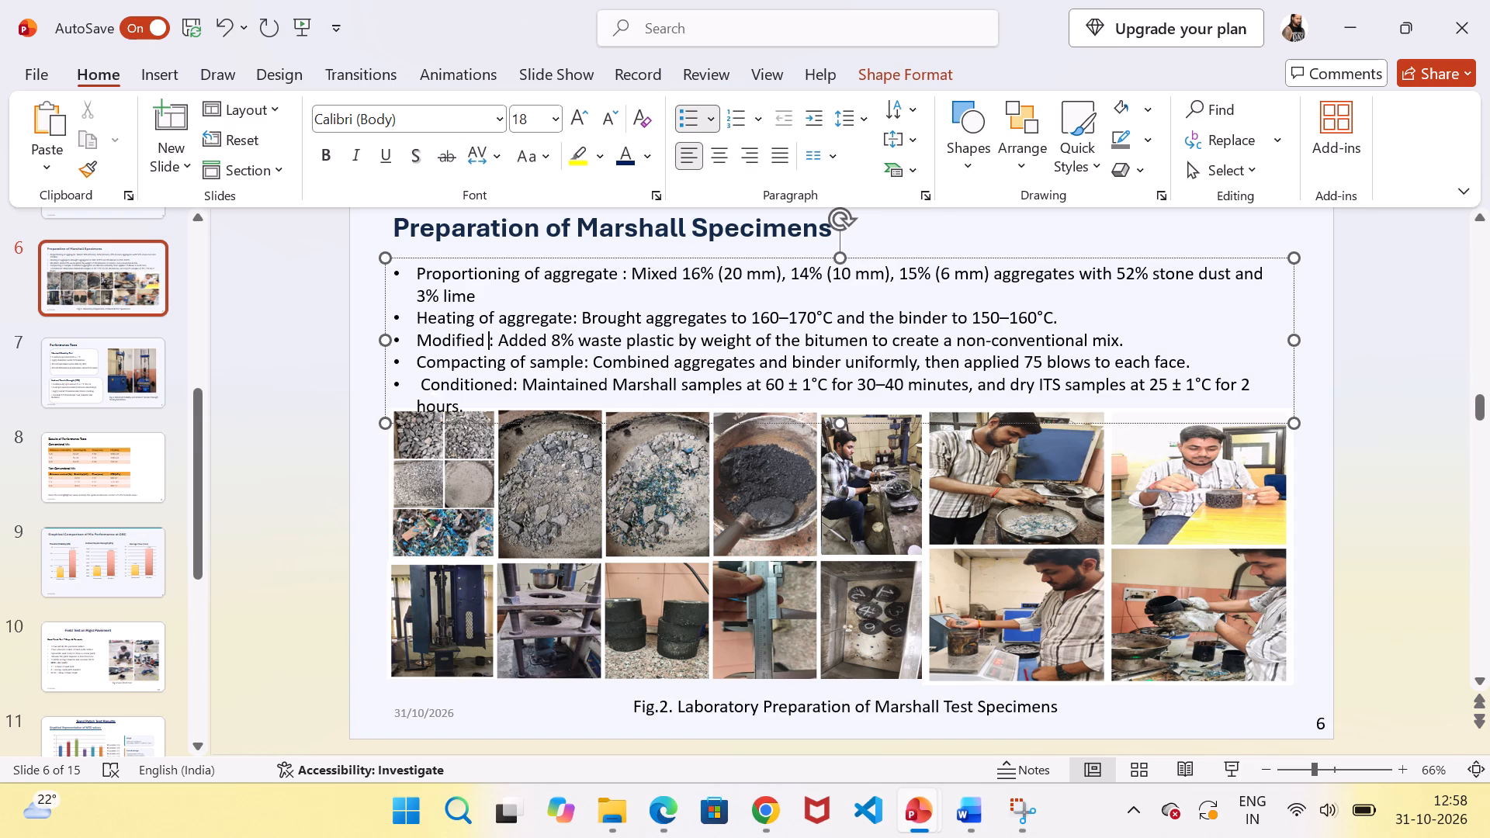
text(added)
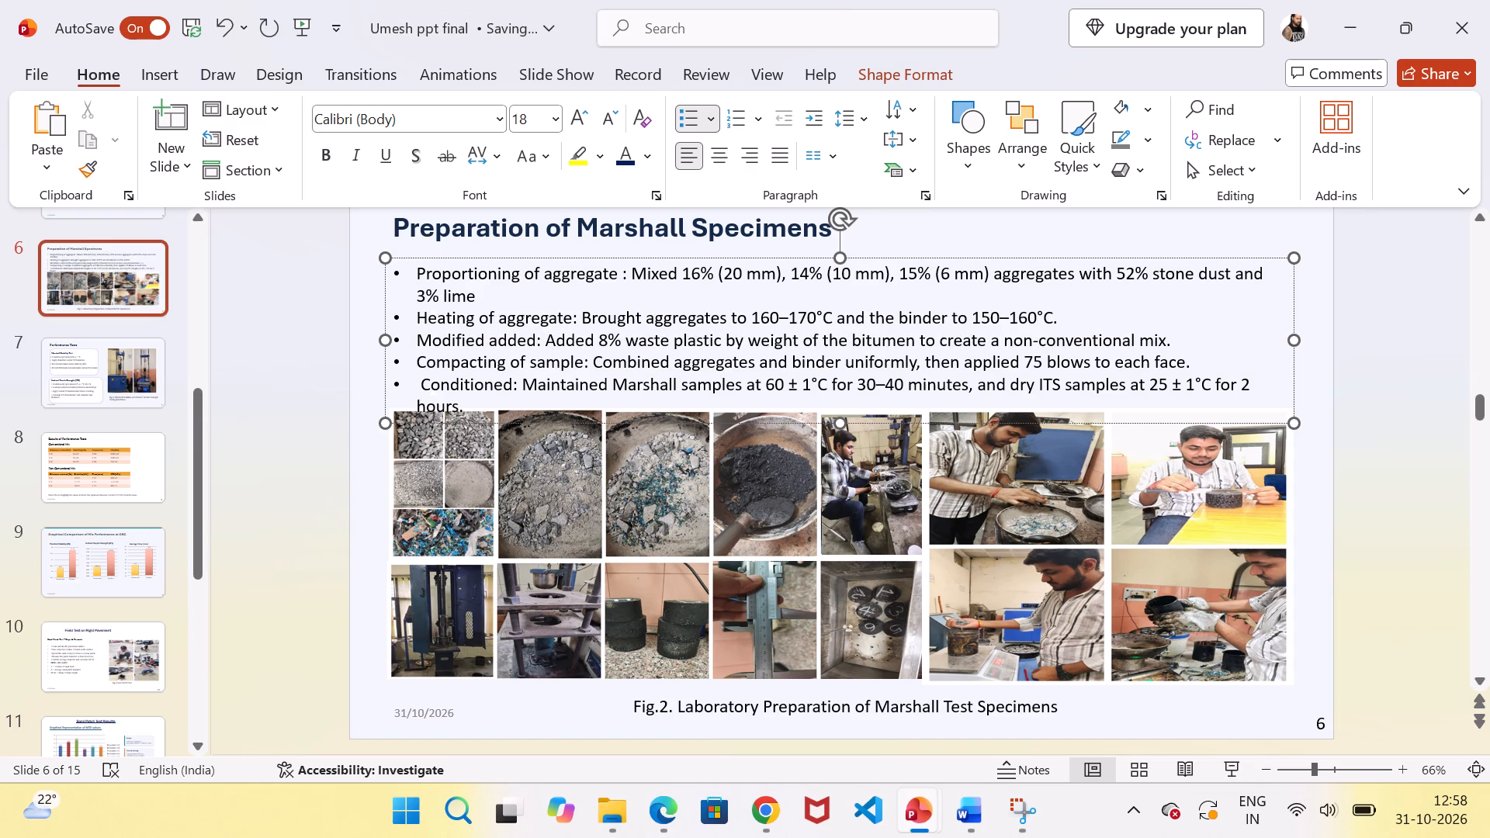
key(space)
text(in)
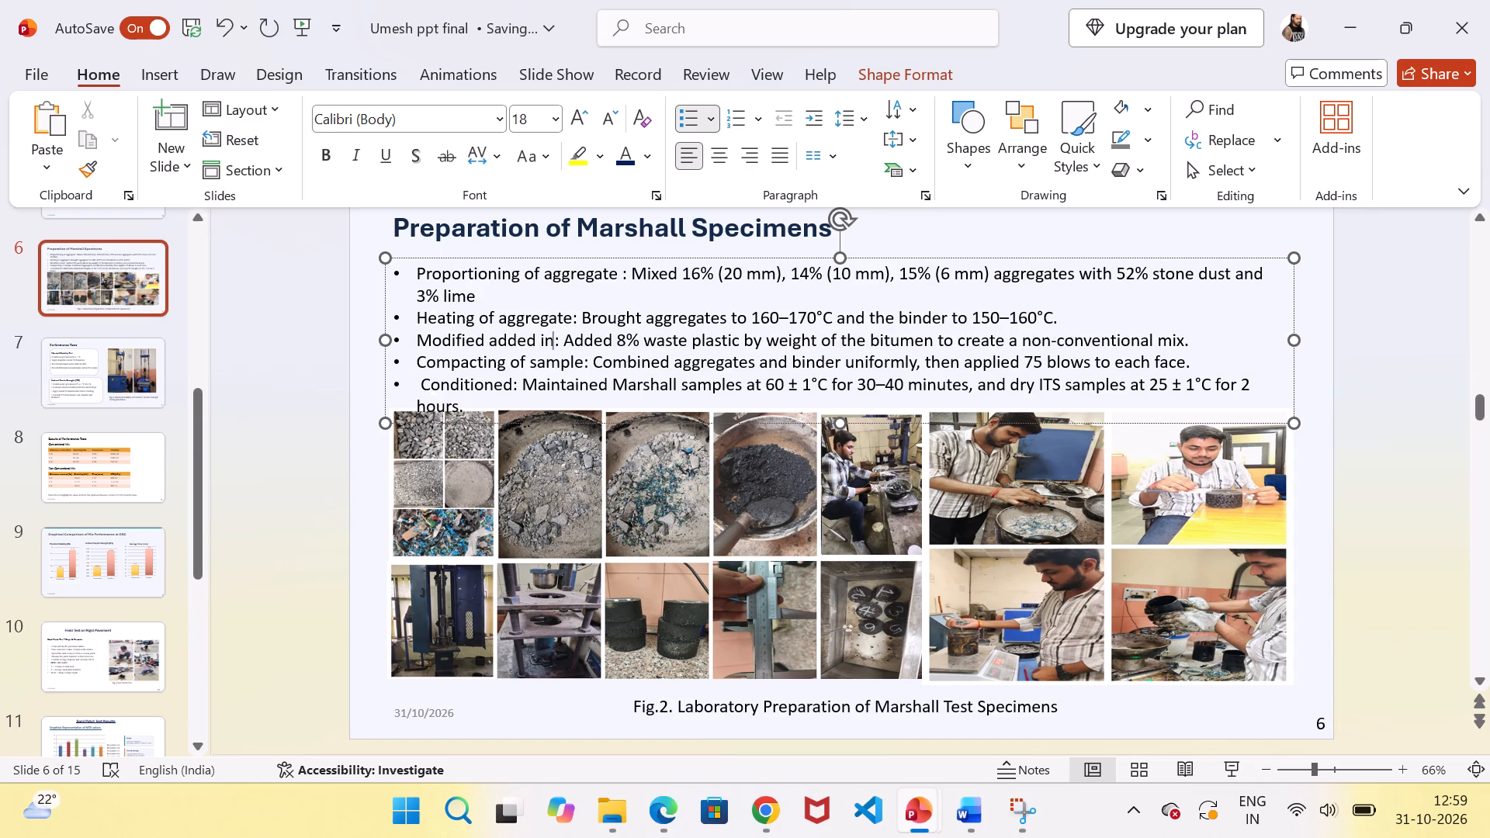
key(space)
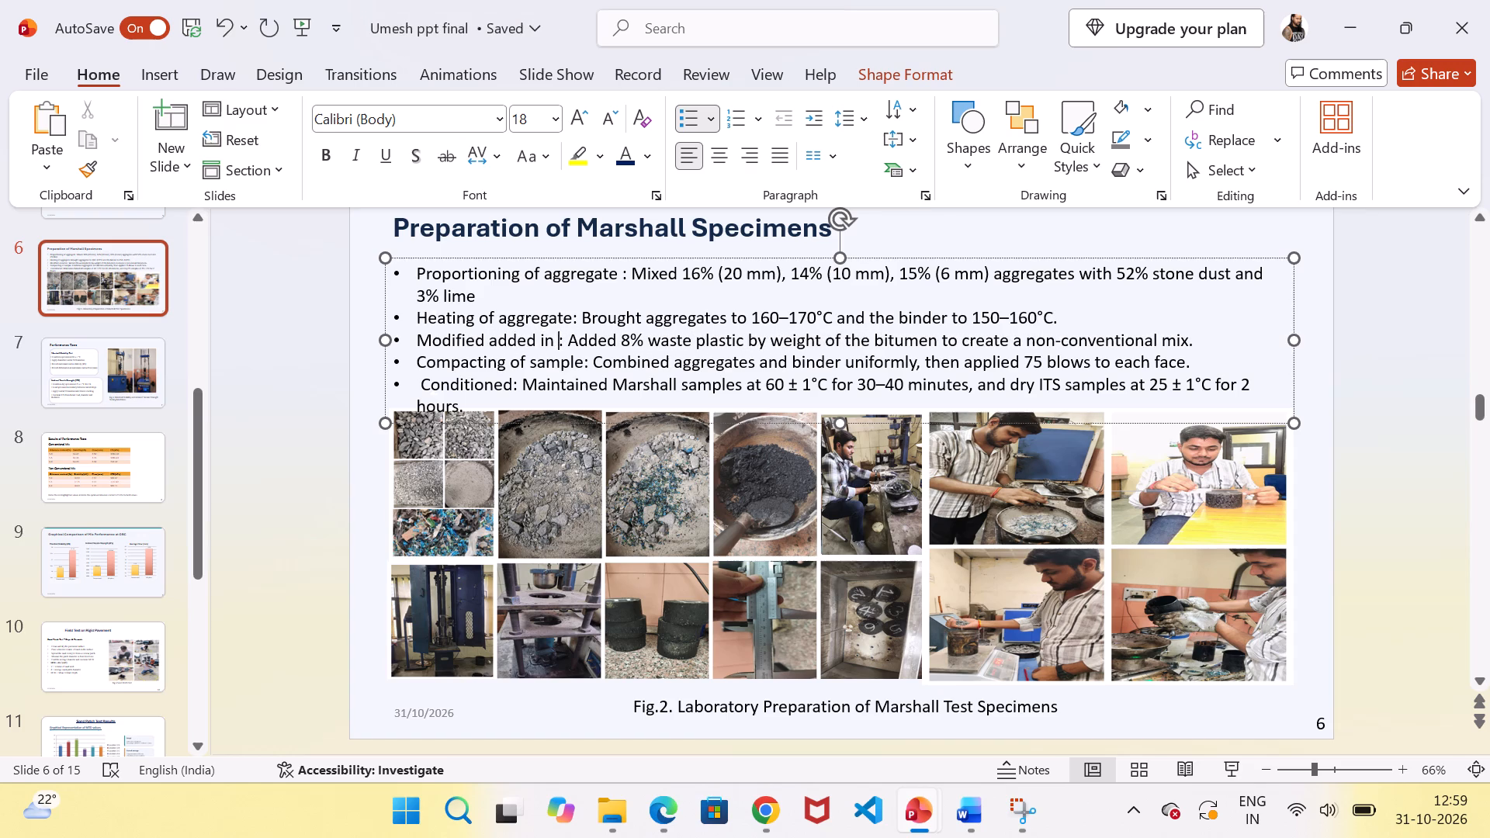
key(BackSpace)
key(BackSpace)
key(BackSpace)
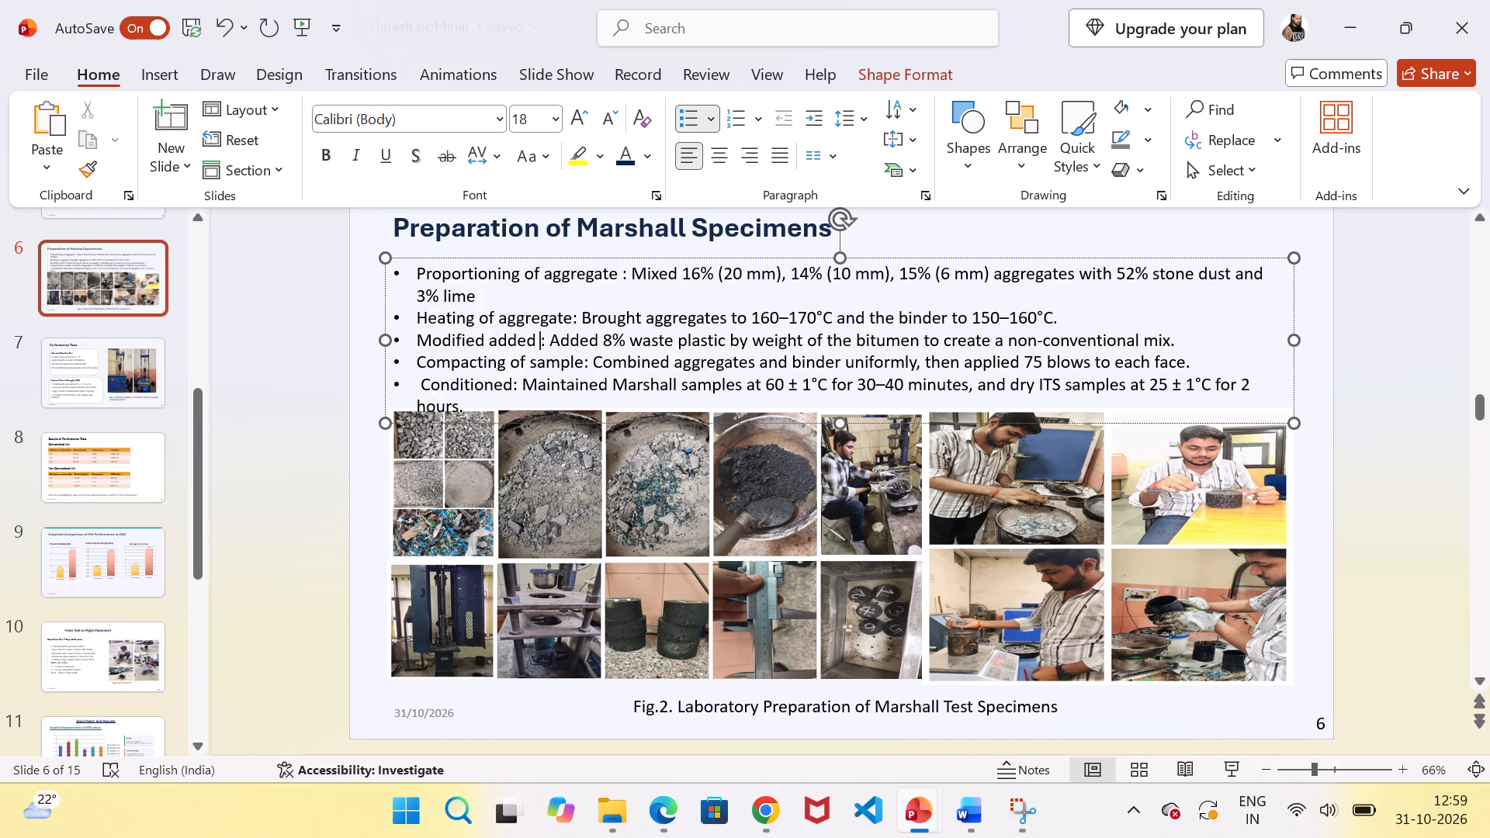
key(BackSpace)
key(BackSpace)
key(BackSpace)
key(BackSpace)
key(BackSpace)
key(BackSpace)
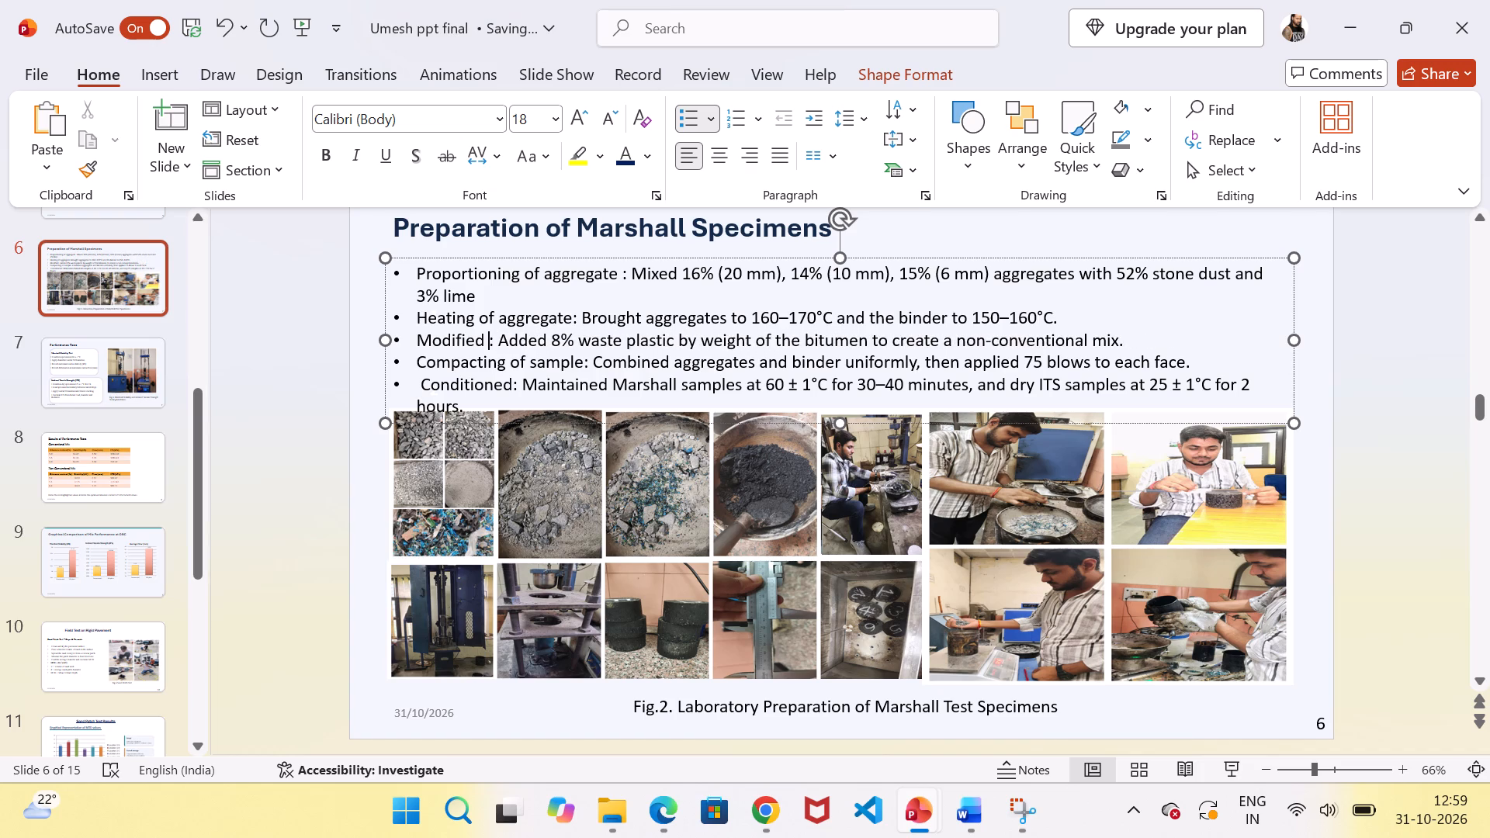
Add "sample" to the third bullet's label so it reads "Modified sample", keeping the colon after it.
text(sampl)
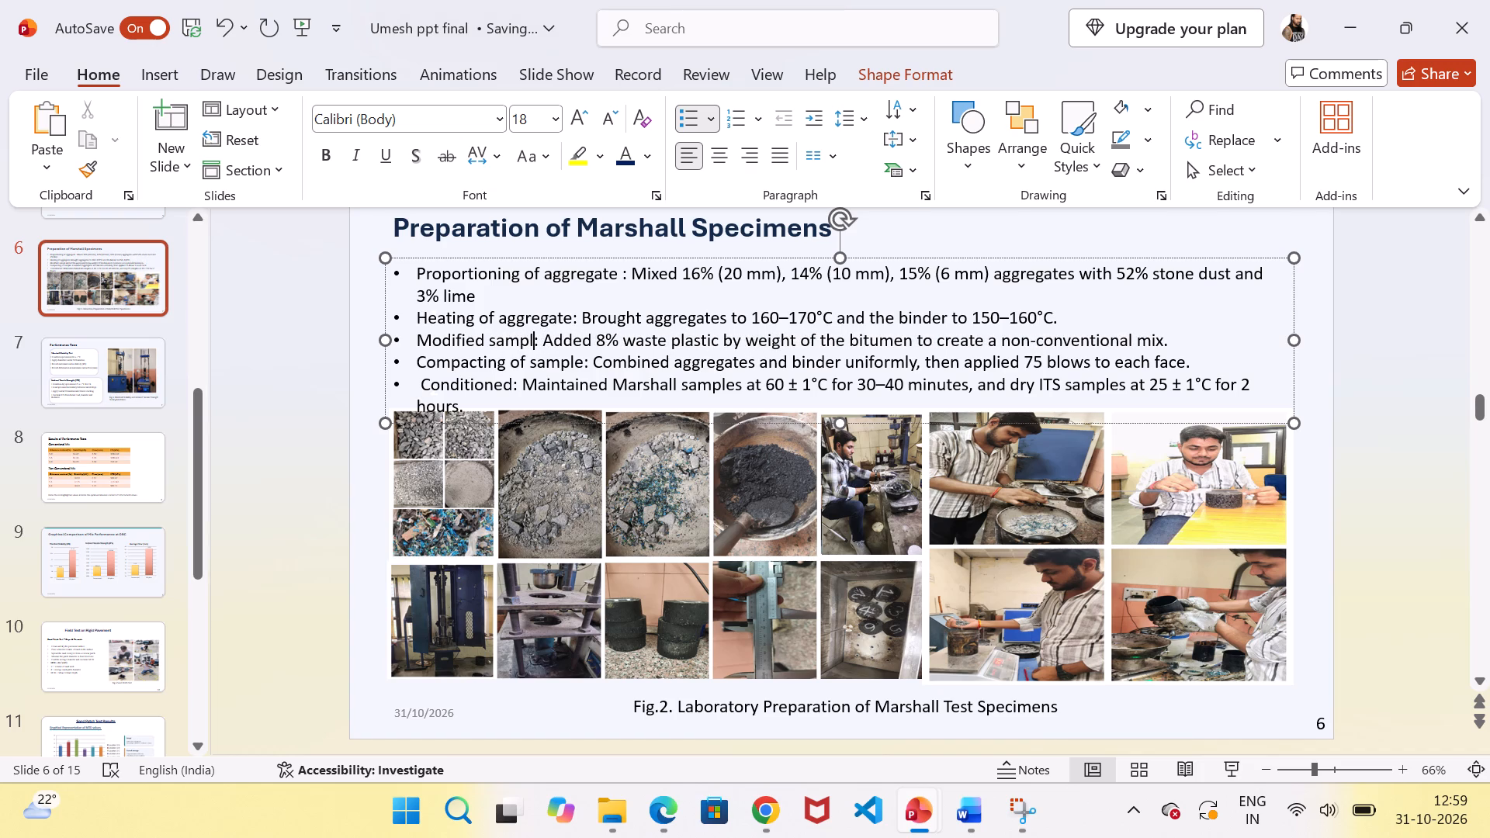
key(e)
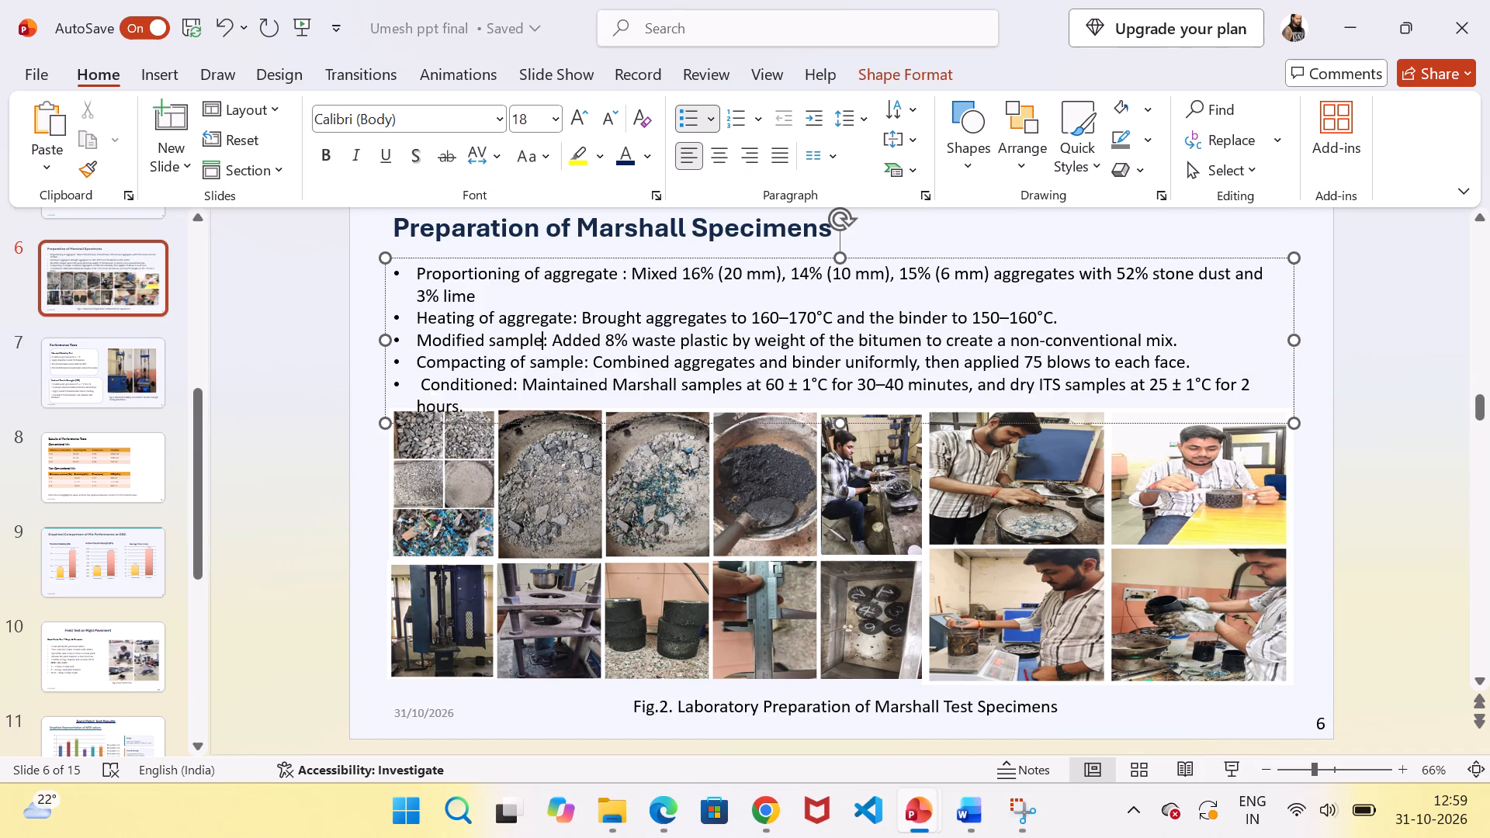
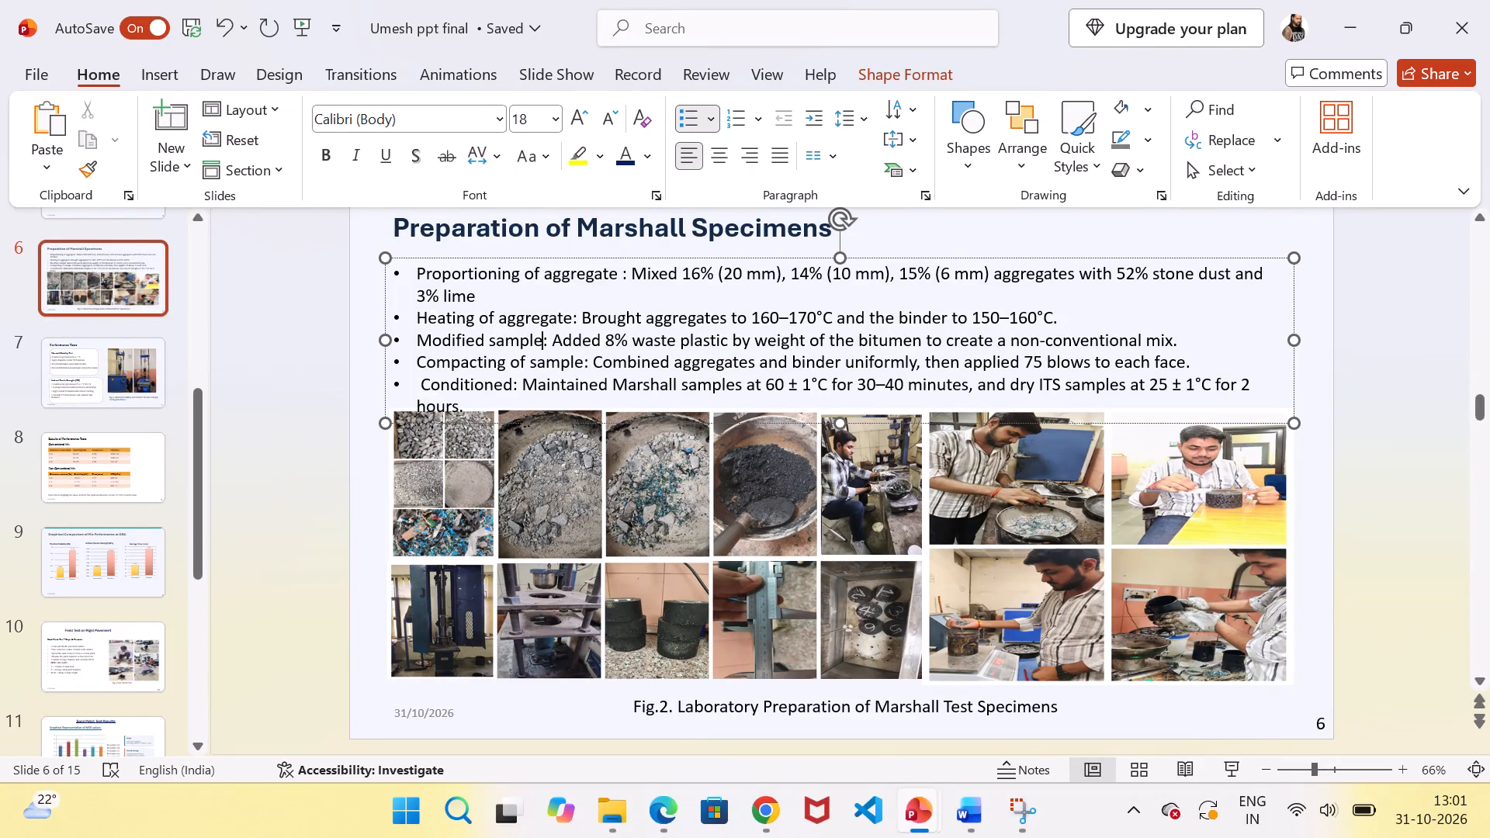
Insert a space before the colon in the third bullet's "Modified sample" label.
key(space)
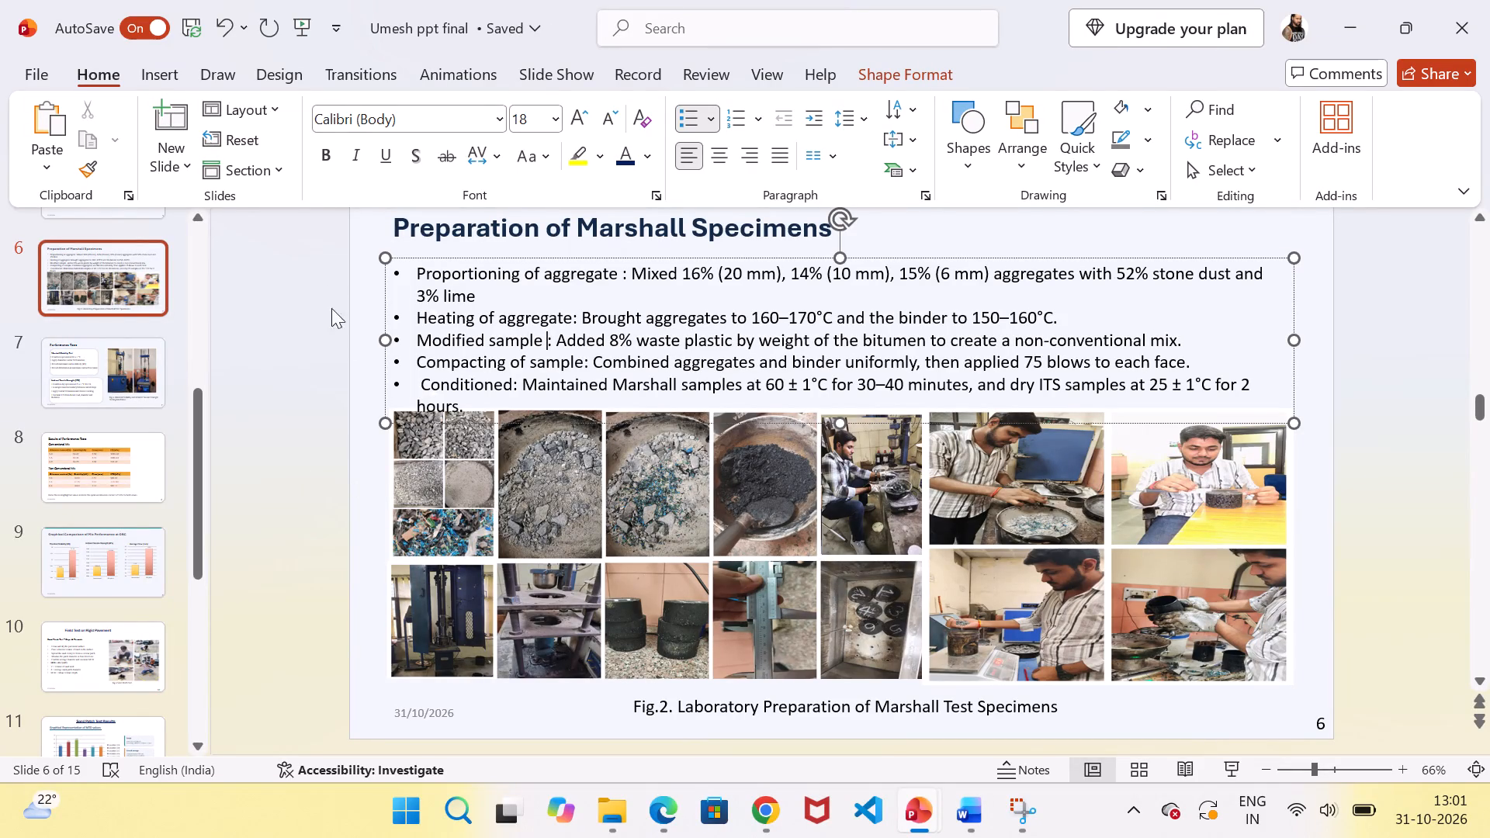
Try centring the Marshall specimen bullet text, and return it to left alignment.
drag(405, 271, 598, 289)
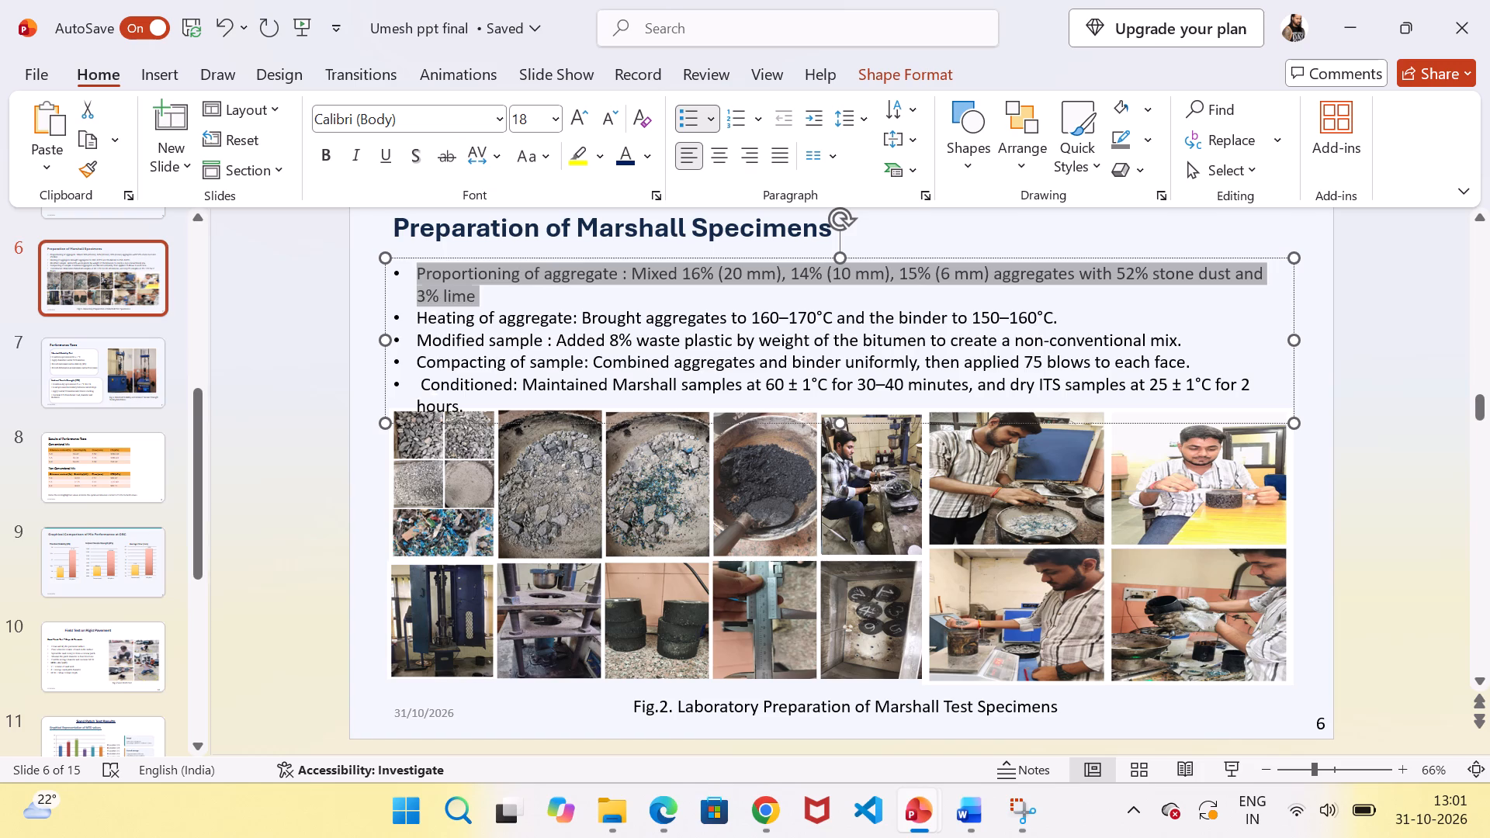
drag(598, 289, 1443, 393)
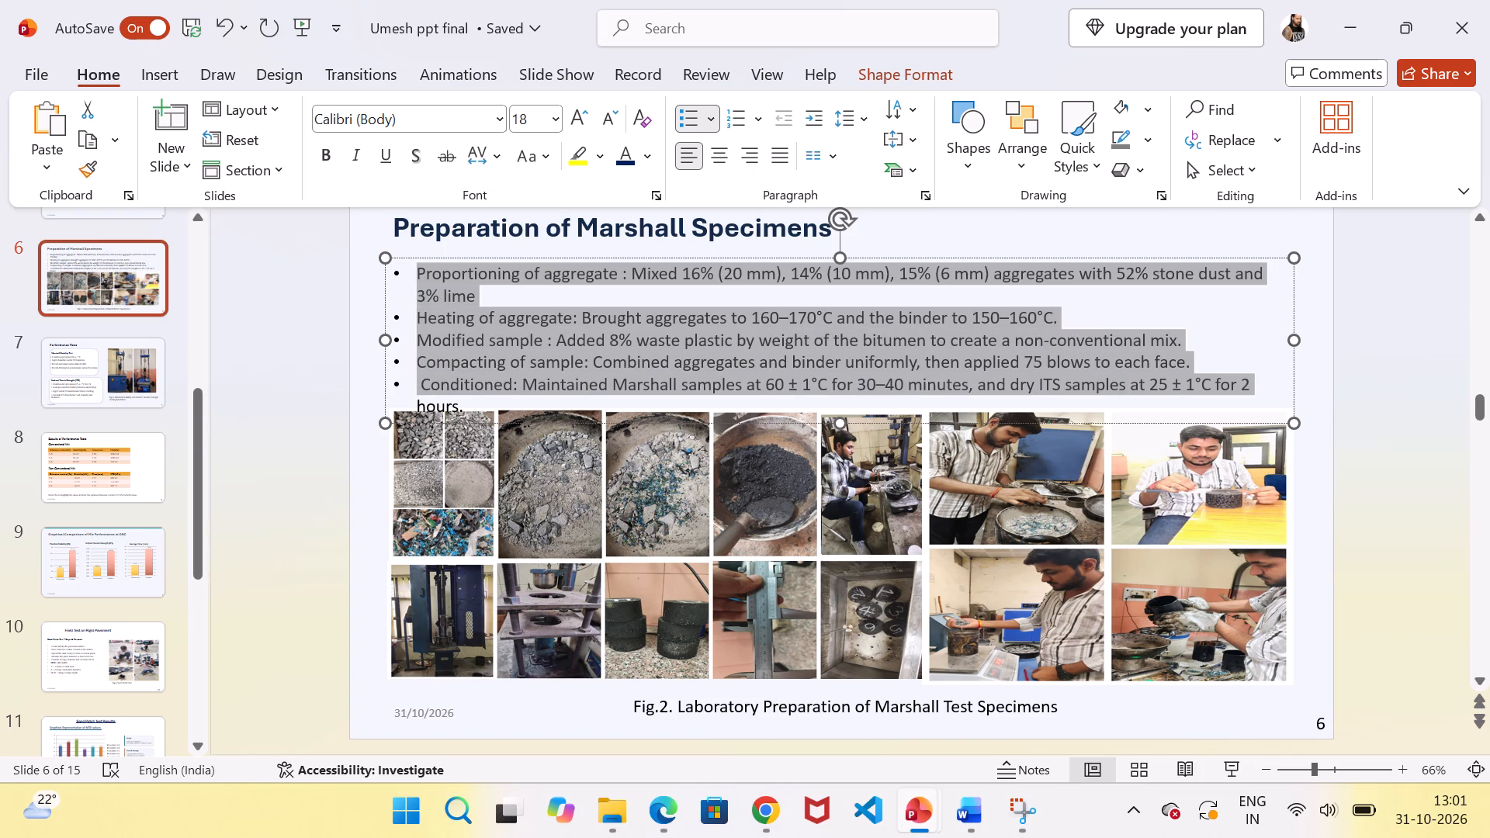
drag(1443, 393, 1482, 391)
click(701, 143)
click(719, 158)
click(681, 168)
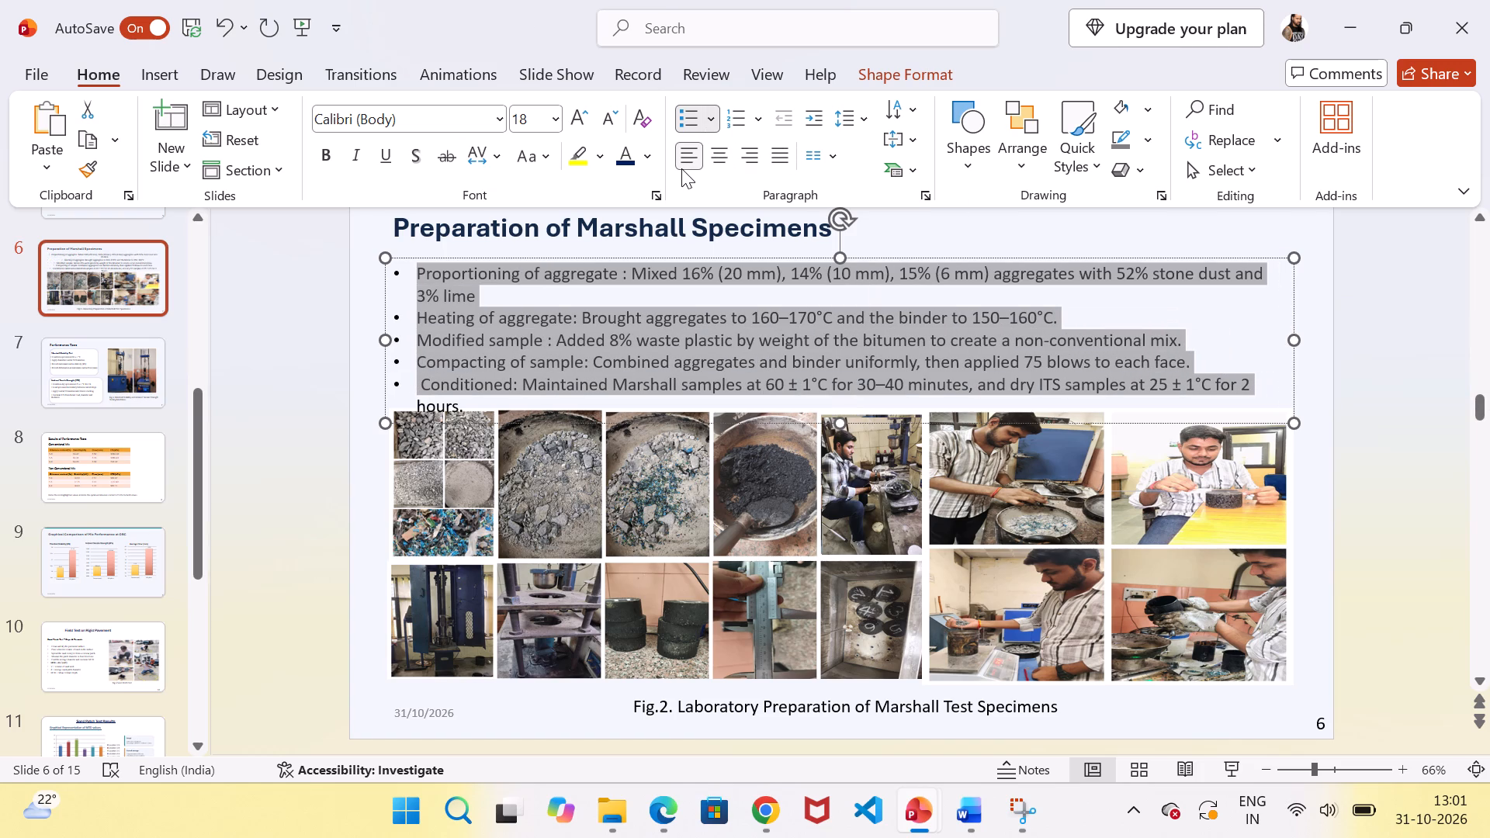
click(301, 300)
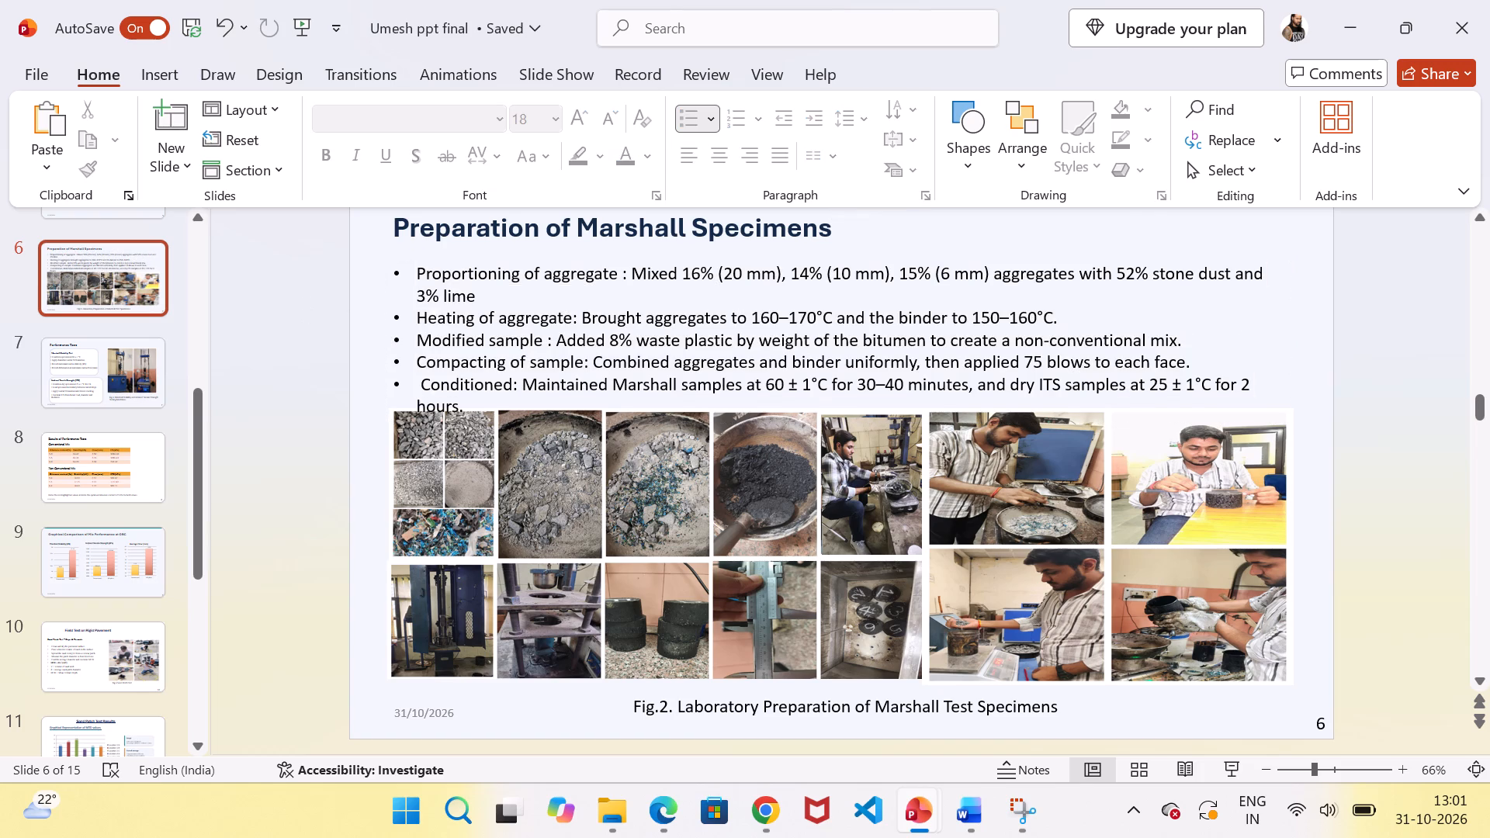
Move the Pavement Layers Analysis slide from position 12 to position 3, directly after the Objectives slide.
scroll(726, 353, down, 1)
scroll(726, 353, up, 1)
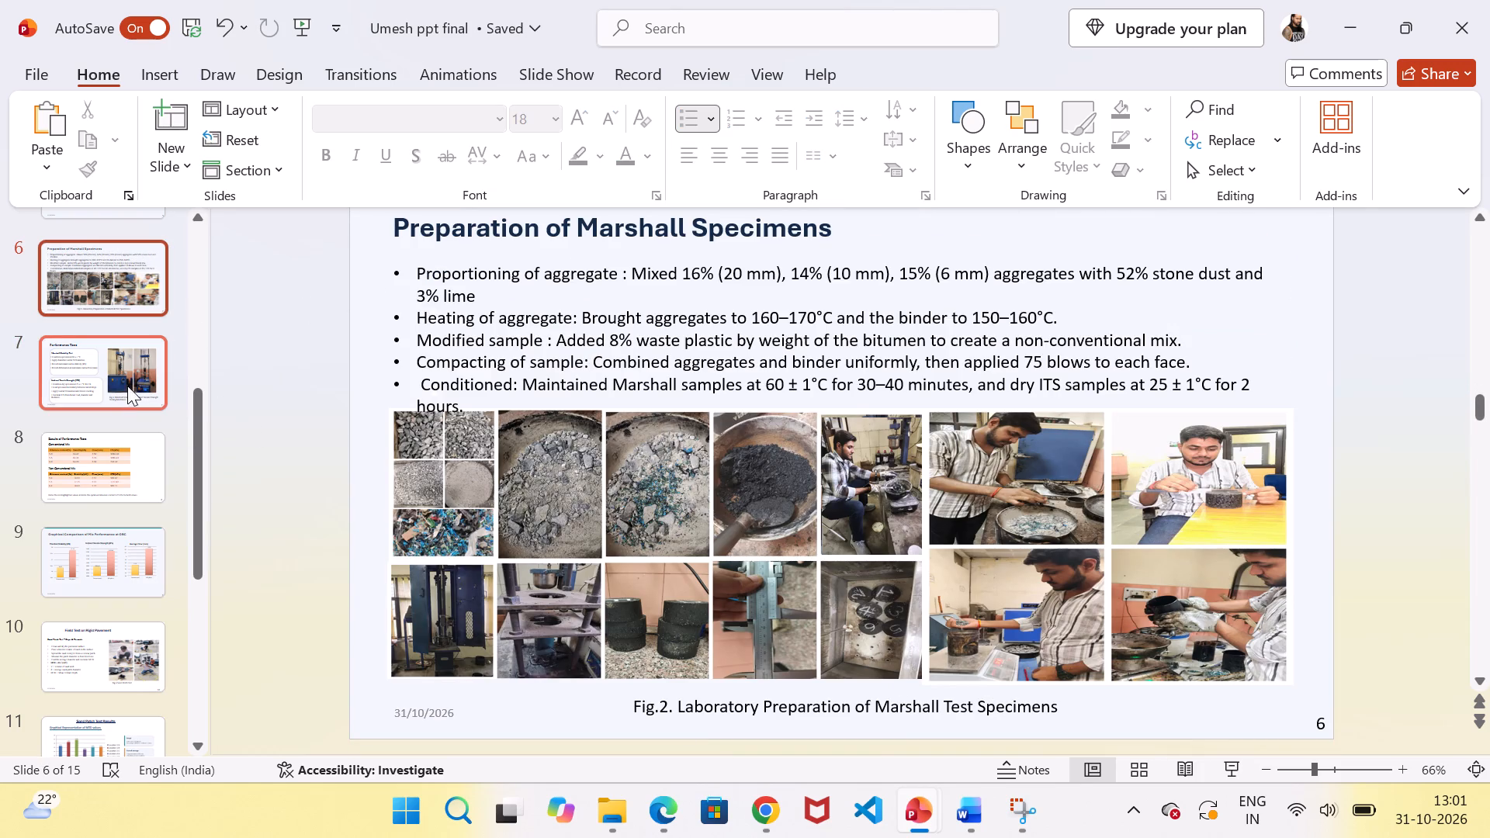
scroll(116, 405, up, 1)
scroll(116, 405, down, 4)
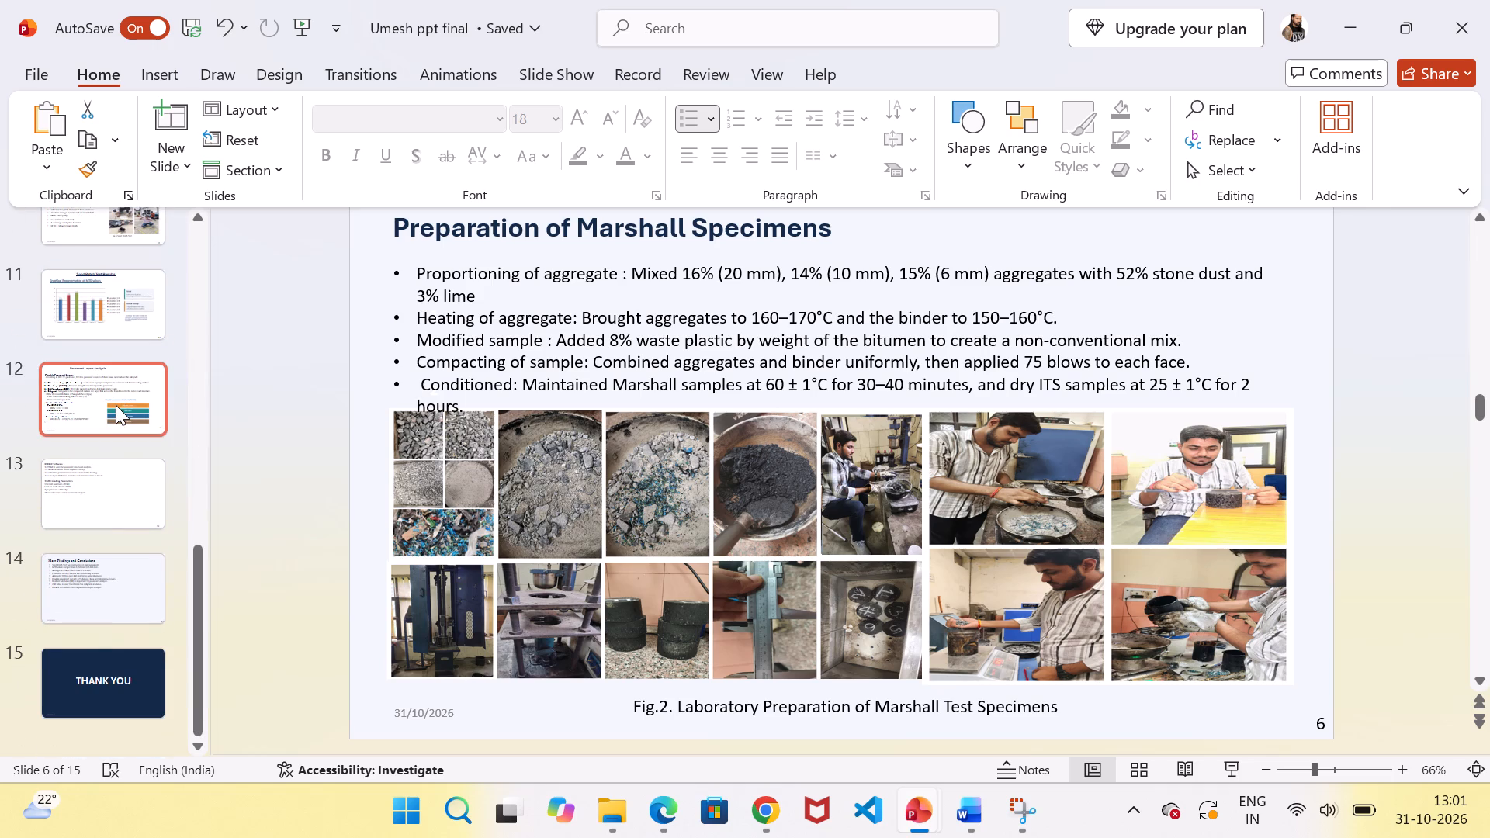
scroll(106, 407, down, 1)
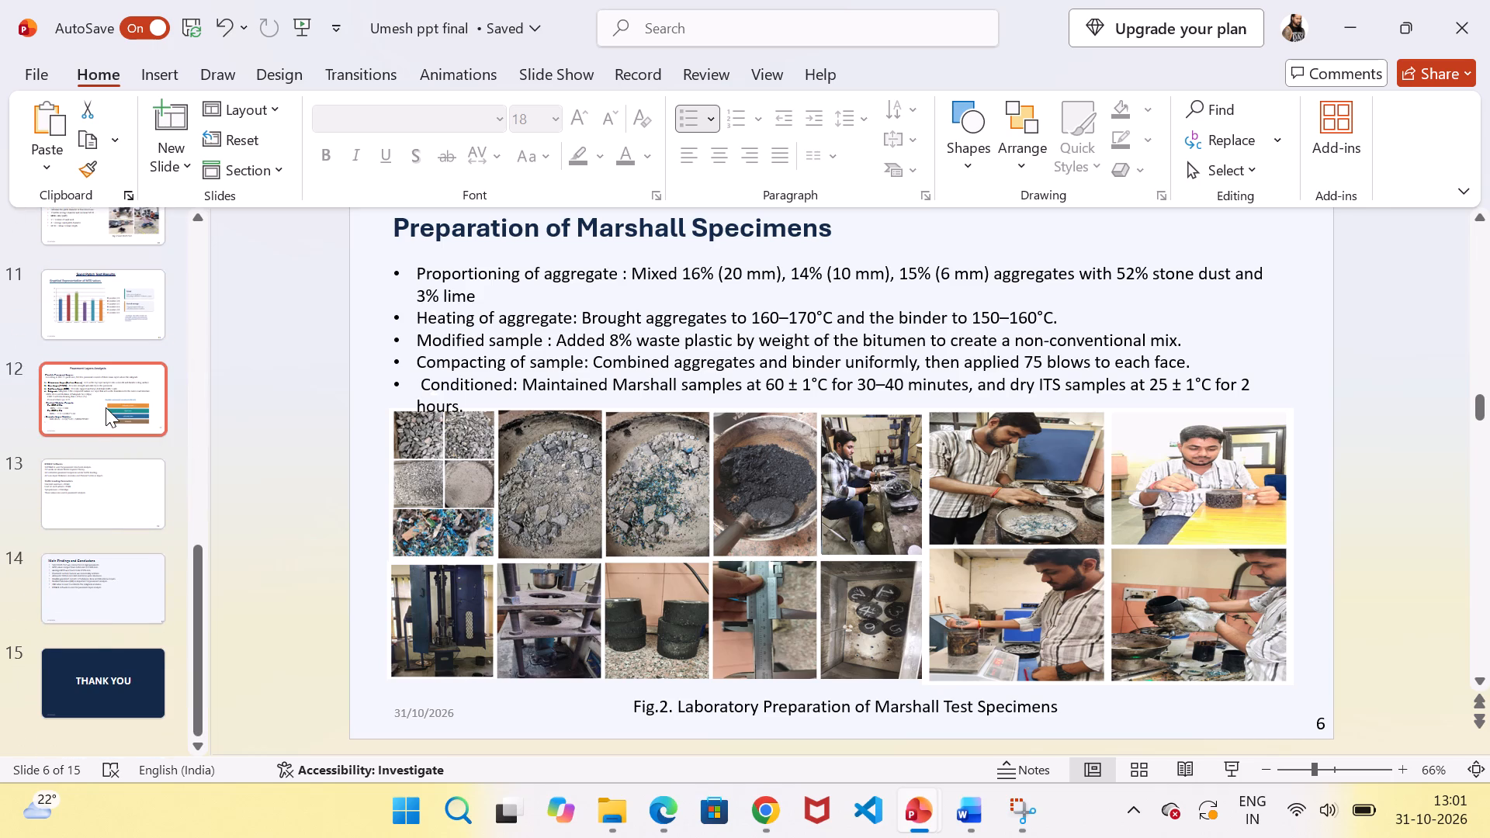
click(92, 410)
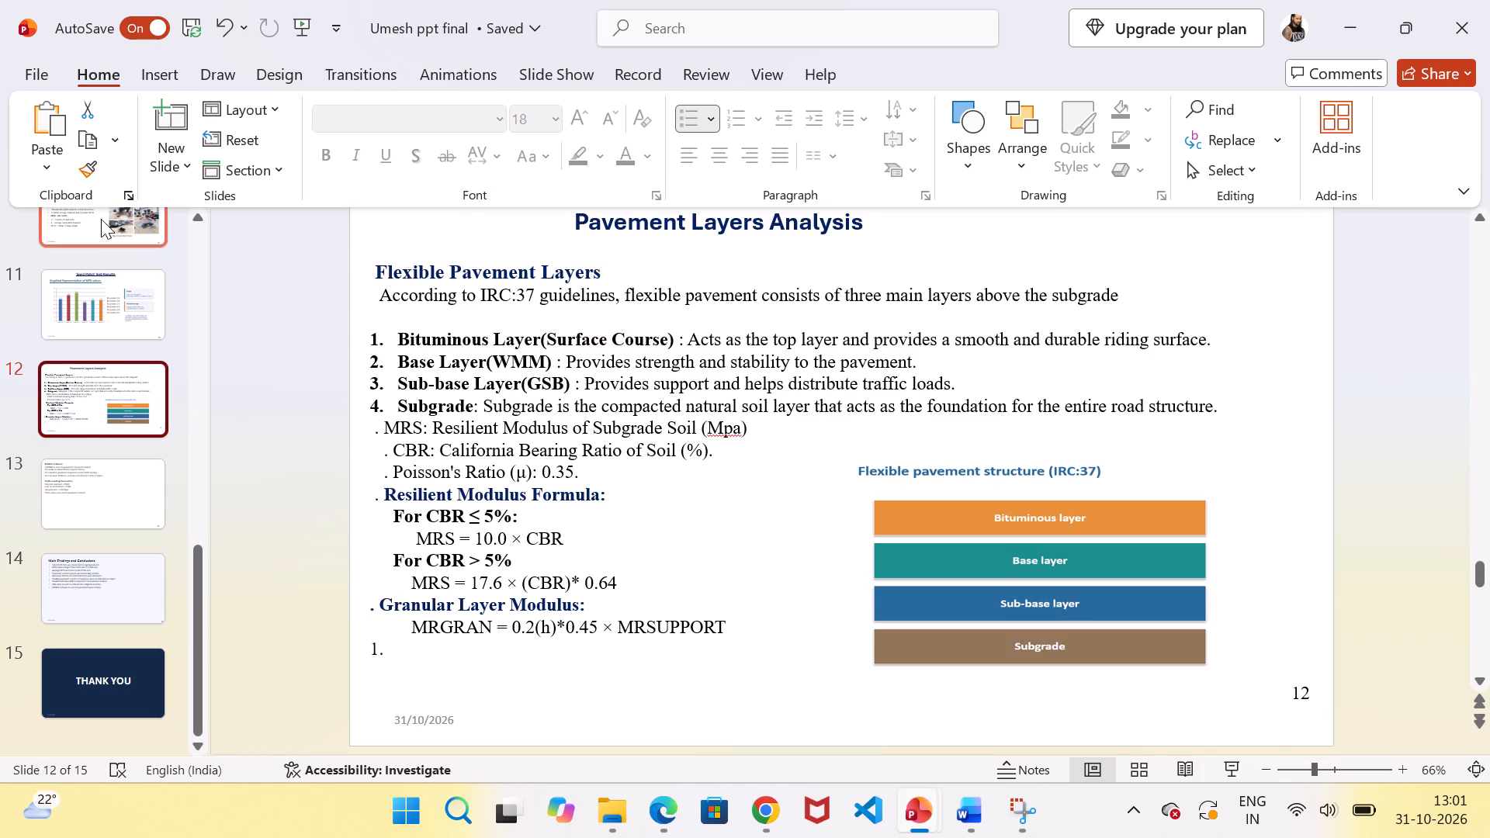
right_click(102, 393)
scroll(102, 393, down, 1)
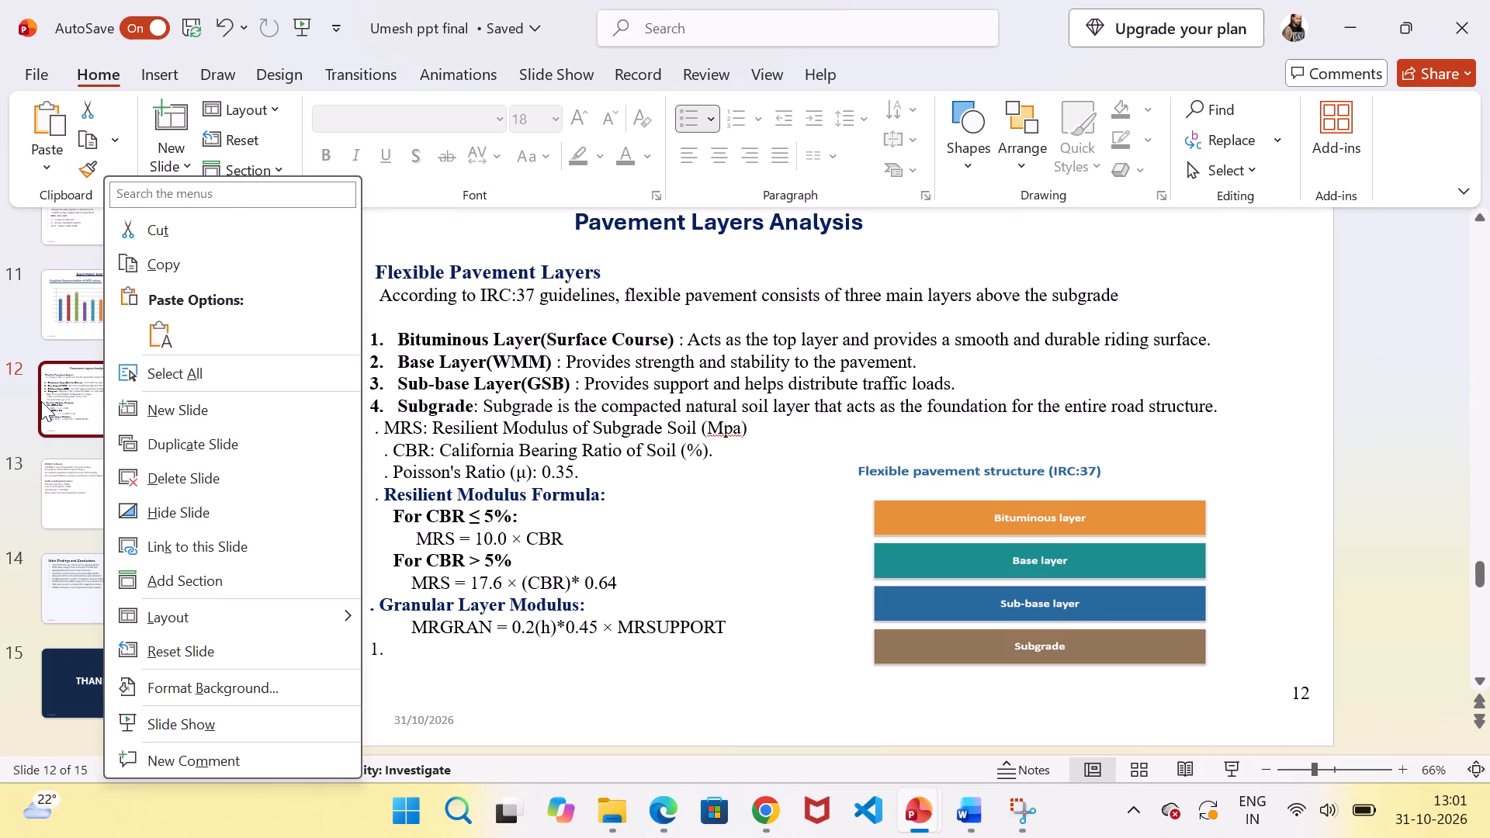
click(41, 400)
drag(89, 404, 99, 242)
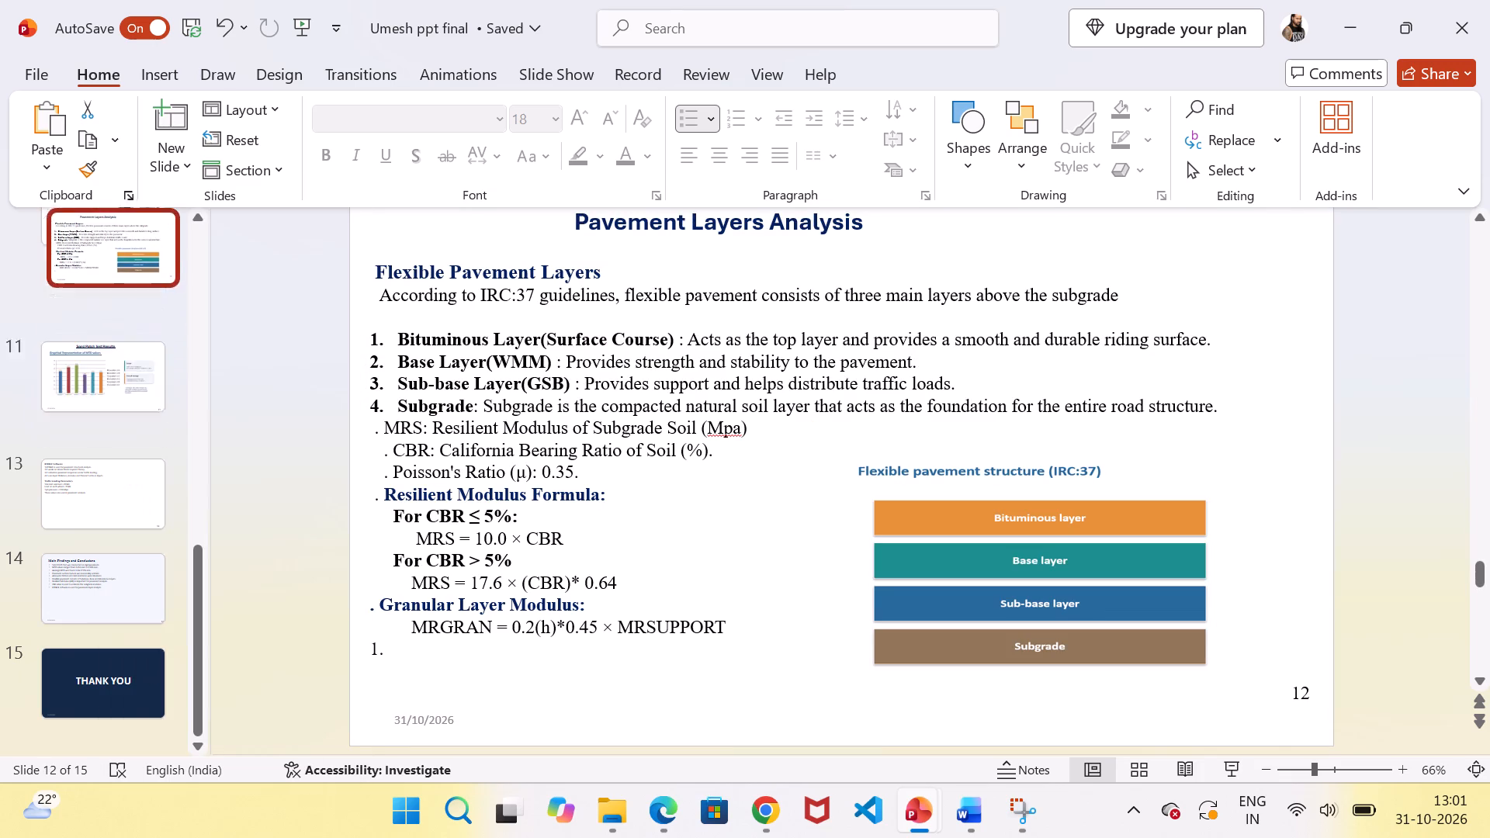
drag(99, 242, 96, 189)
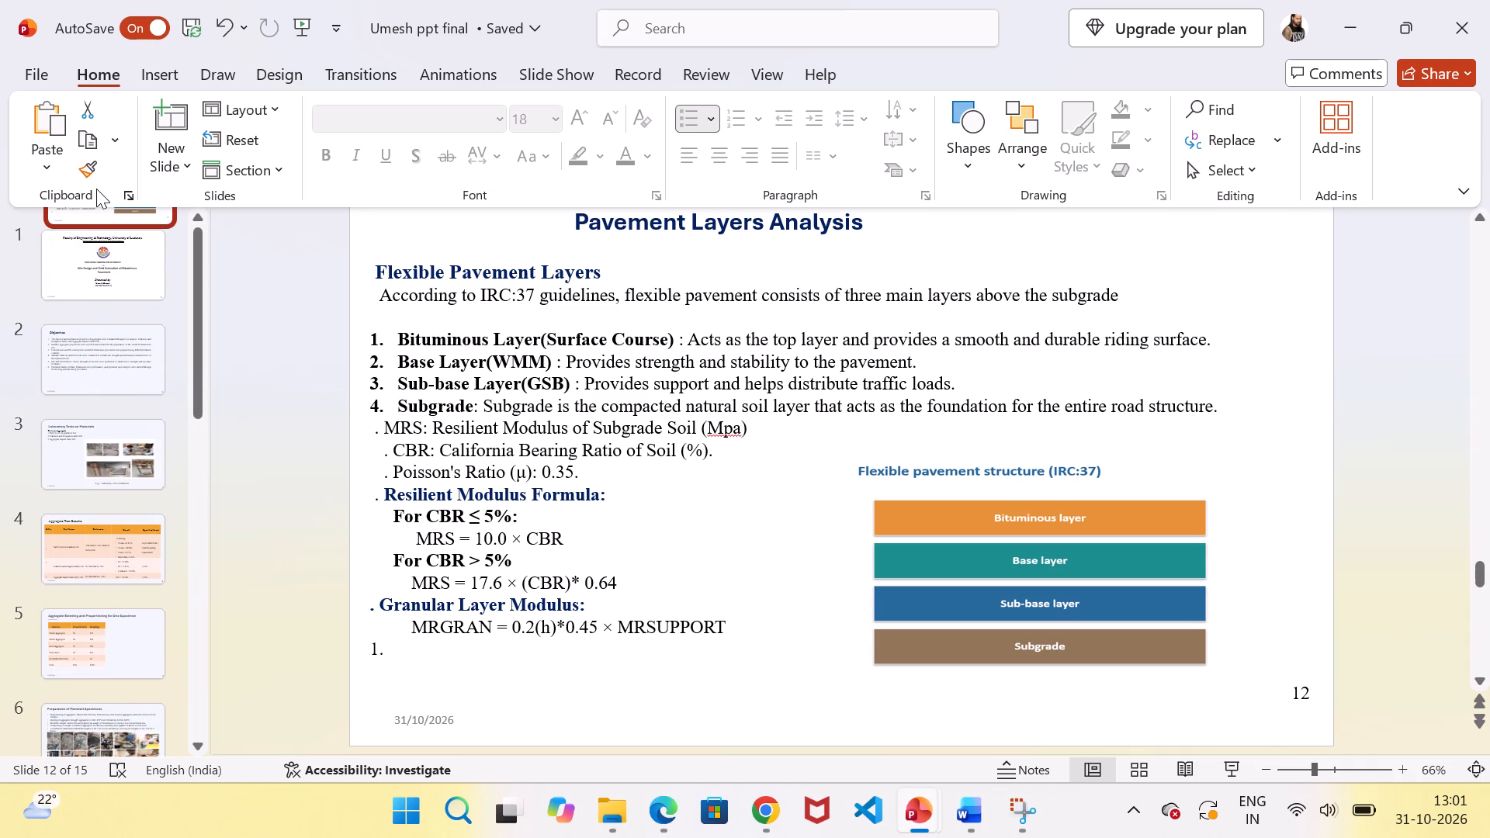
drag(96, 189, 106, 450)
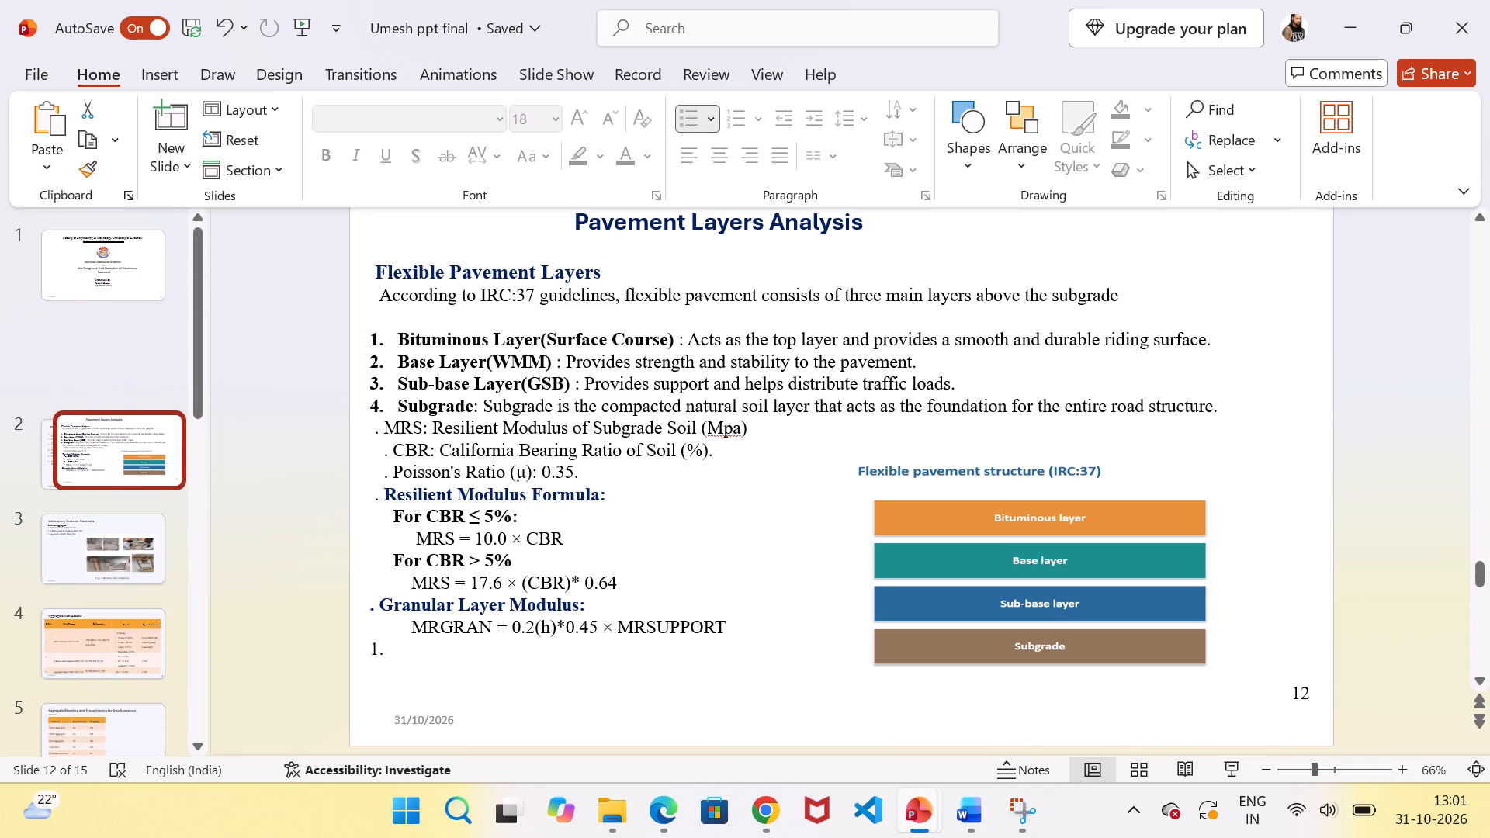
drag(106, 450, 96, 461)
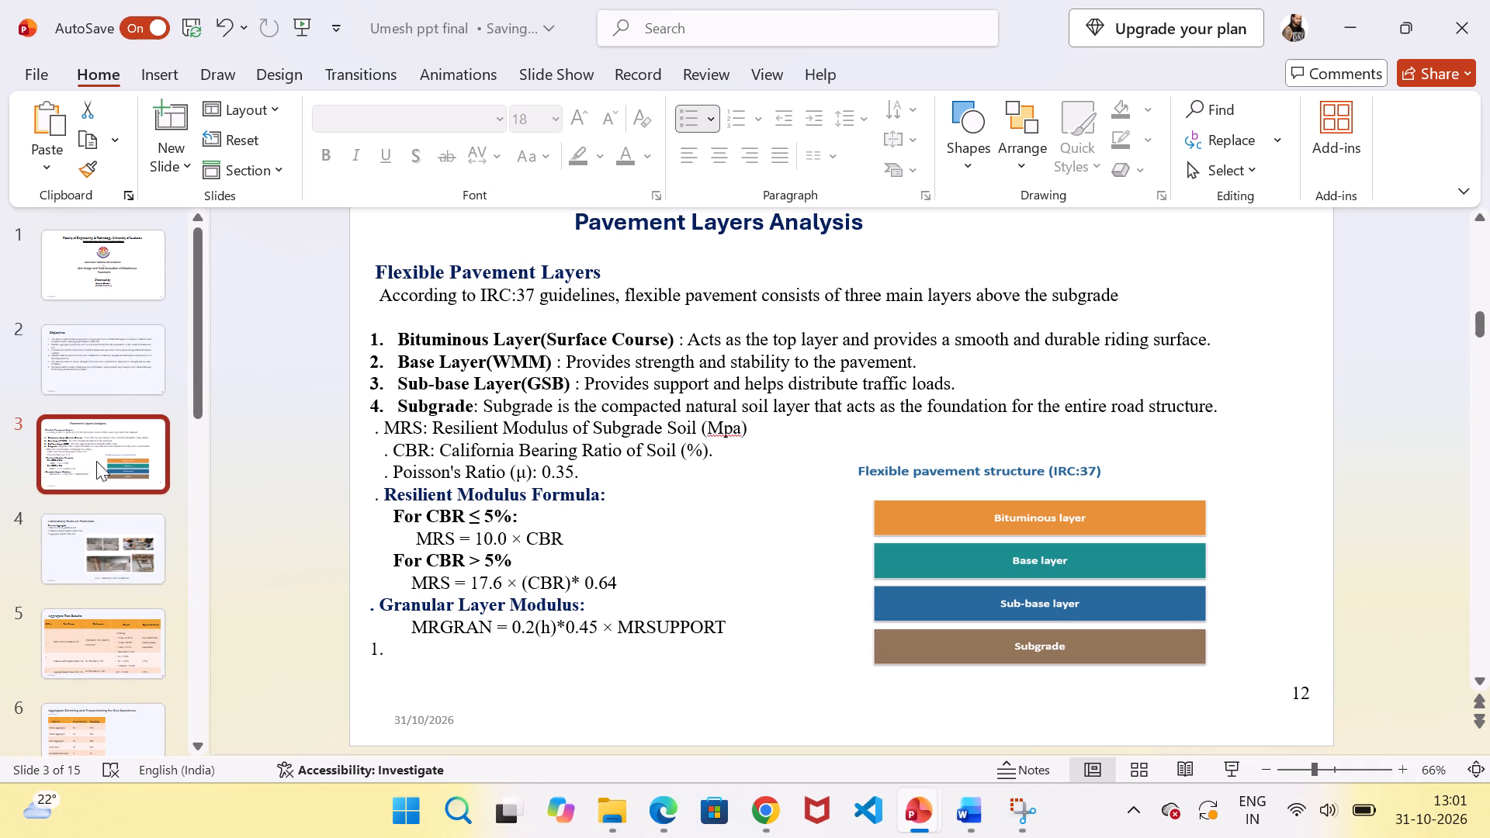
click(244, 500)
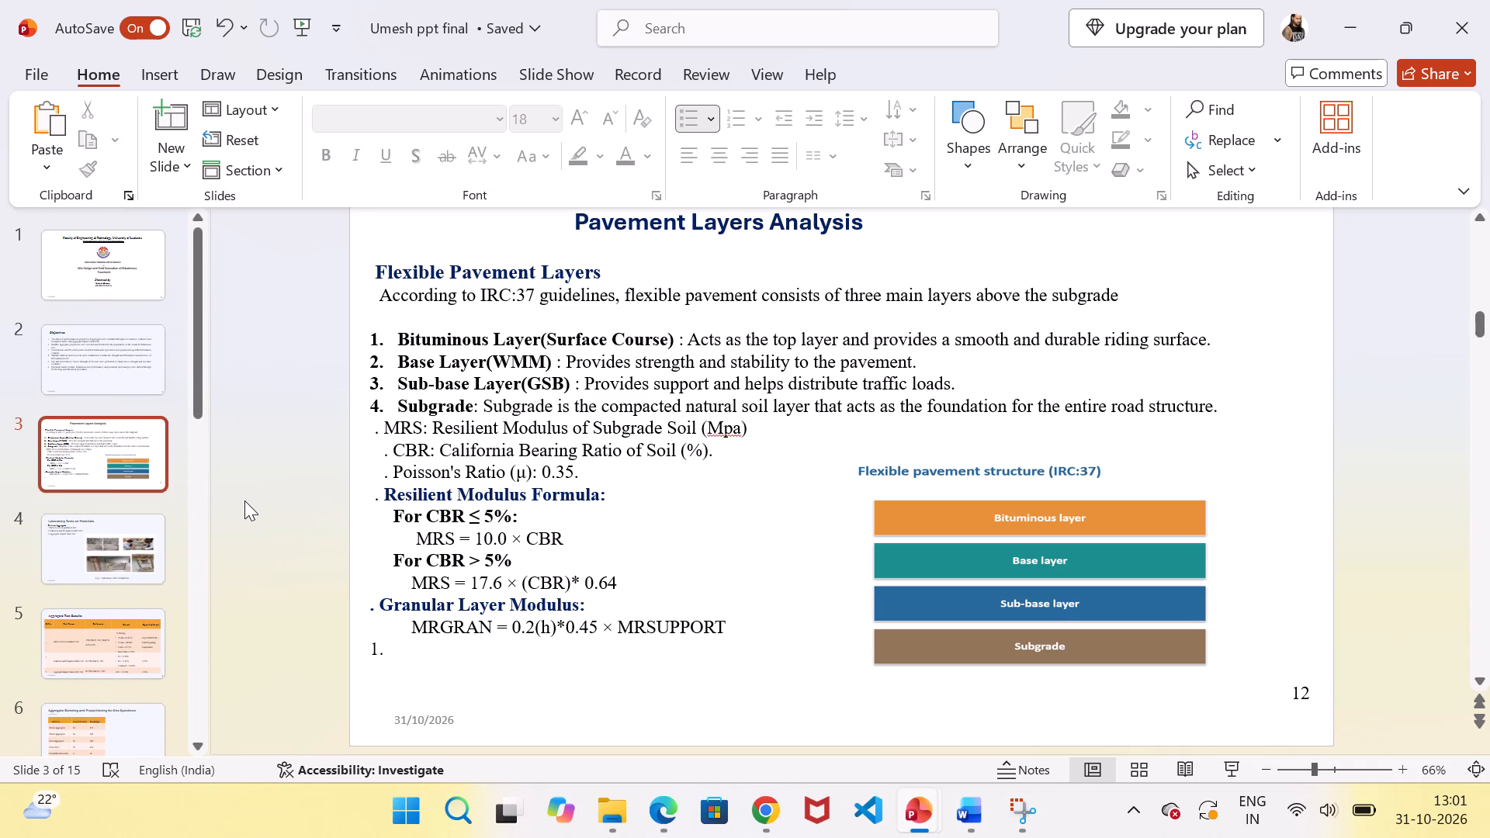
Move the IITPAVE Software and Traffic Loading Parameters slide to position 4, directly after the Pavement Layers Analysis slide.
click(106, 556)
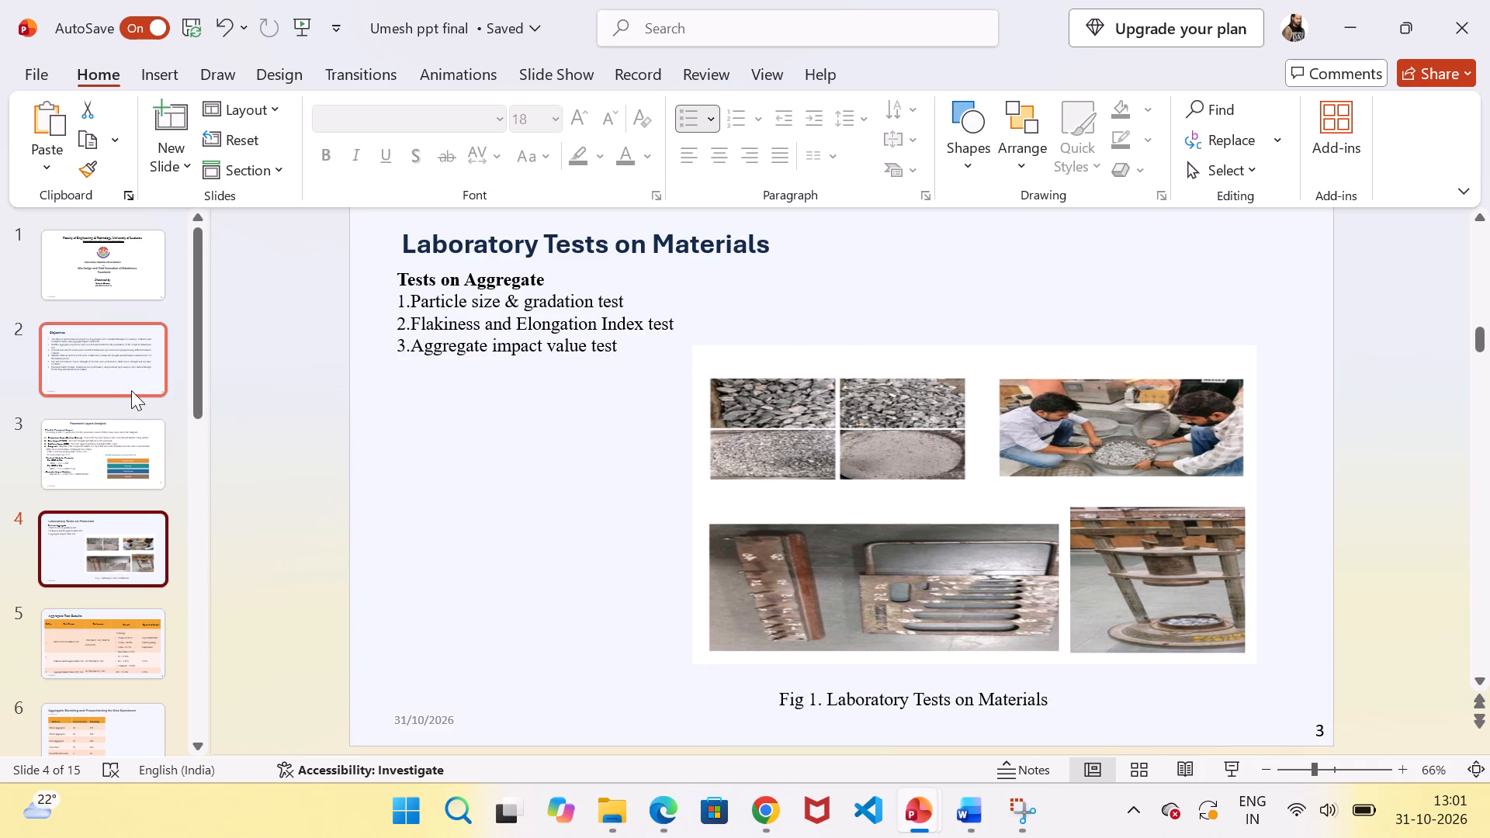
scroll(123, 438, down, 7)
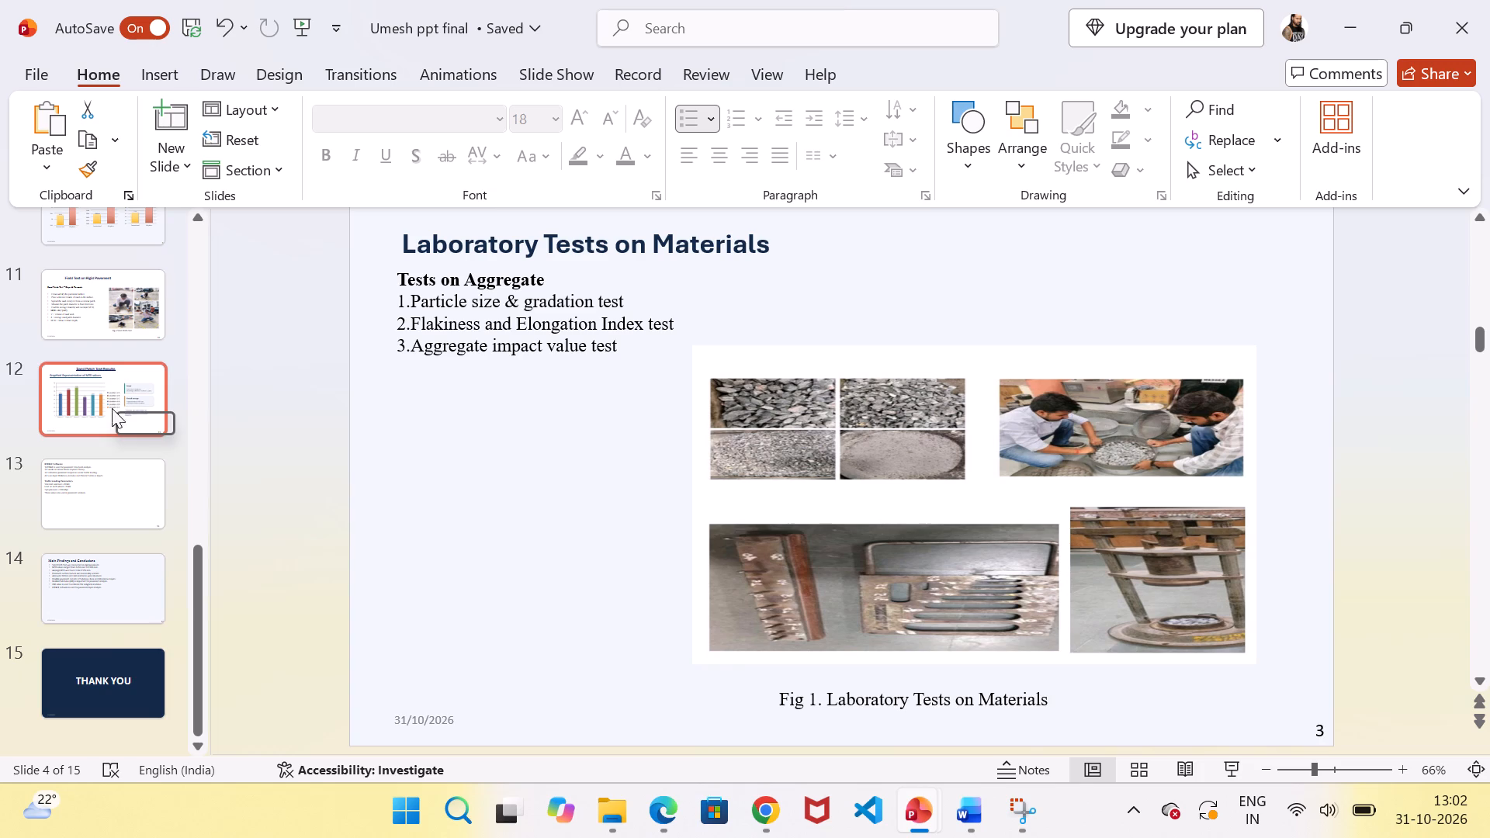
drag(88, 477, 104, 147)
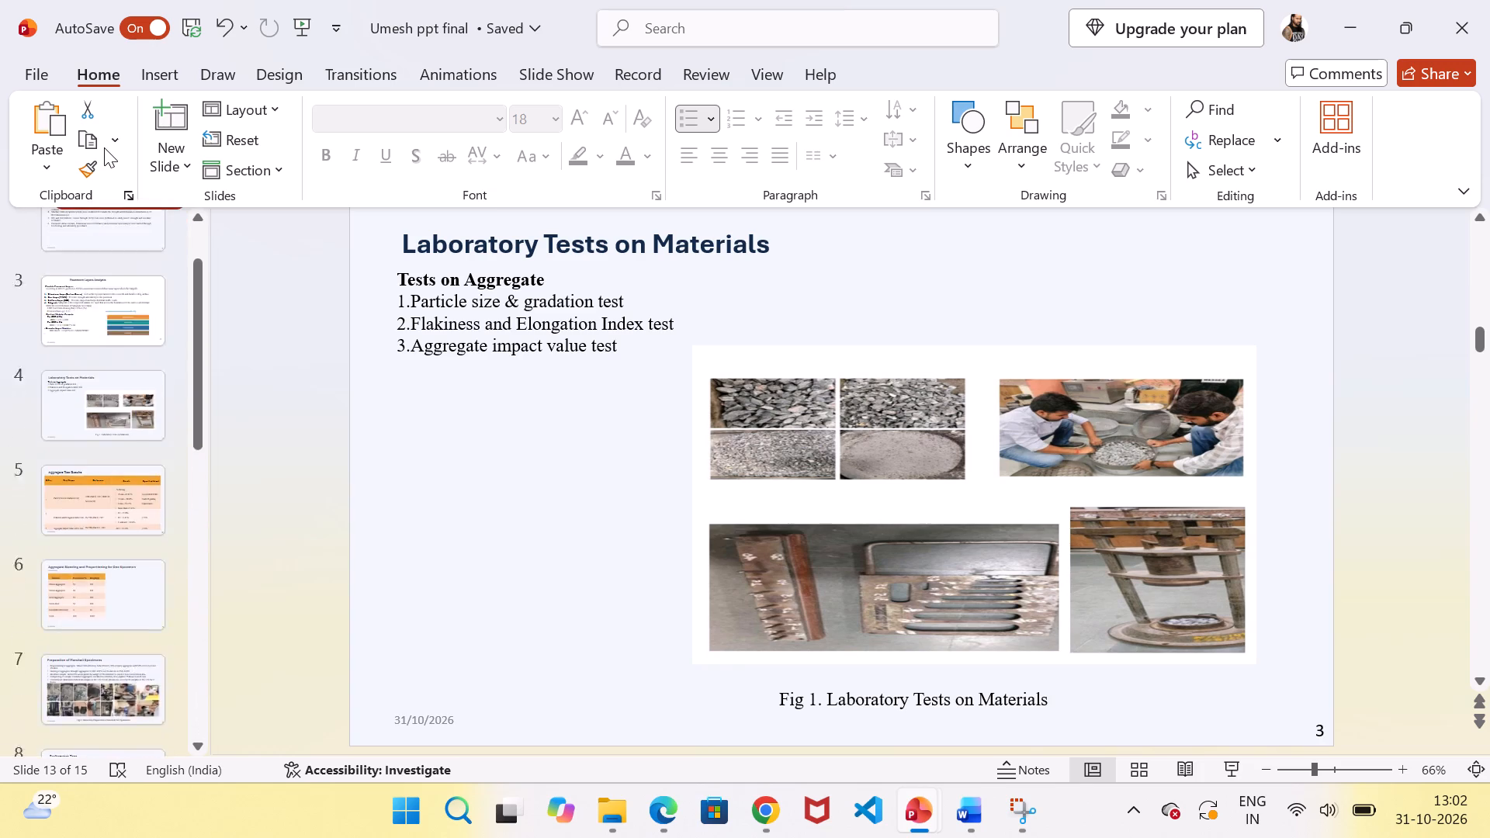
drag(104, 147, 74, 587)
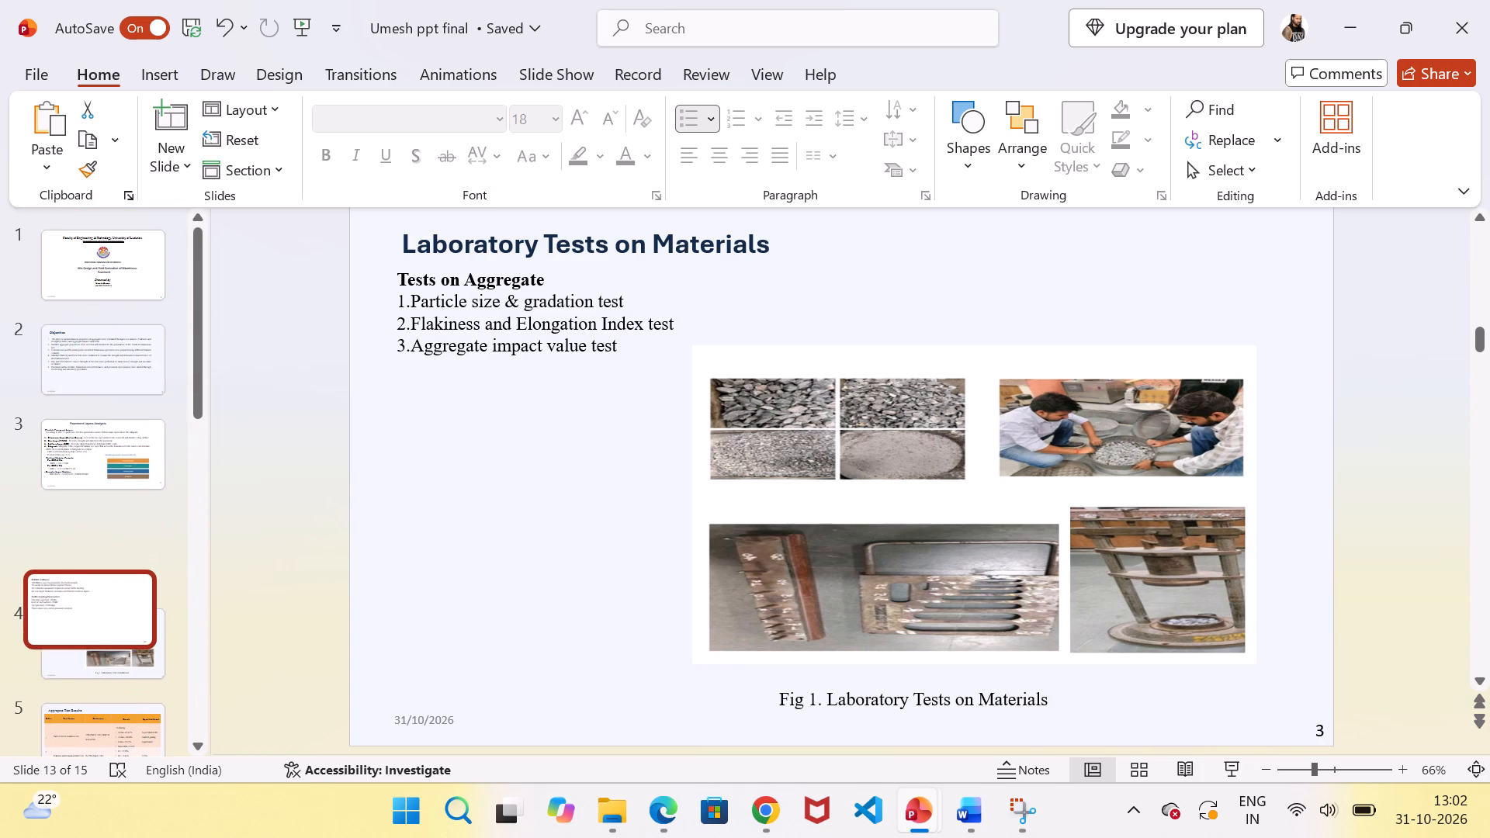
drag(74, 587, 93, 526)
Look through the reordered deck, including the Main Findings and Conclusions slide, to check the slide order and page numbers.
scroll(93, 526, down, 1)
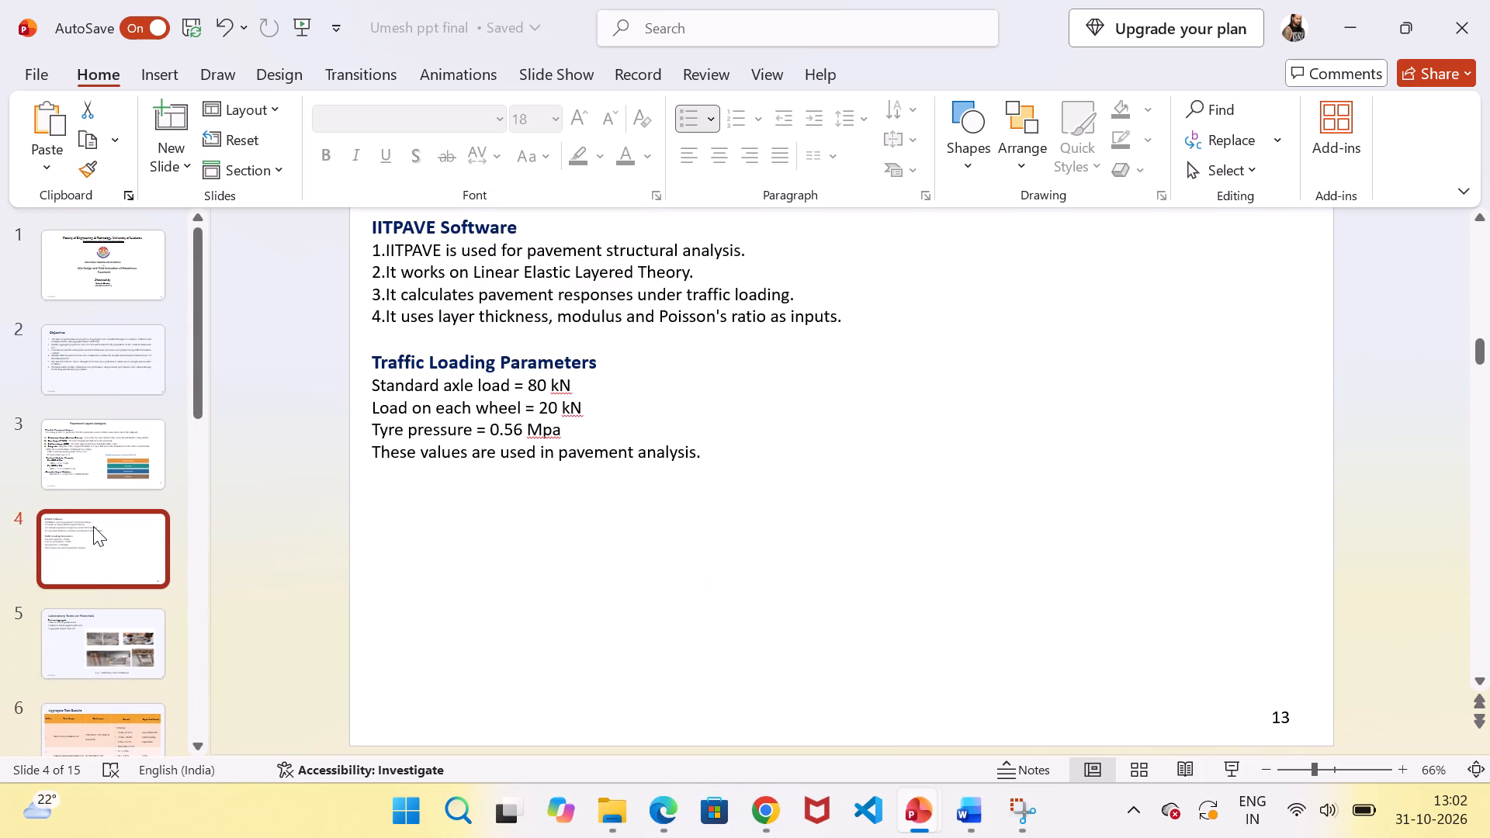
scroll(93, 526, down, 5)
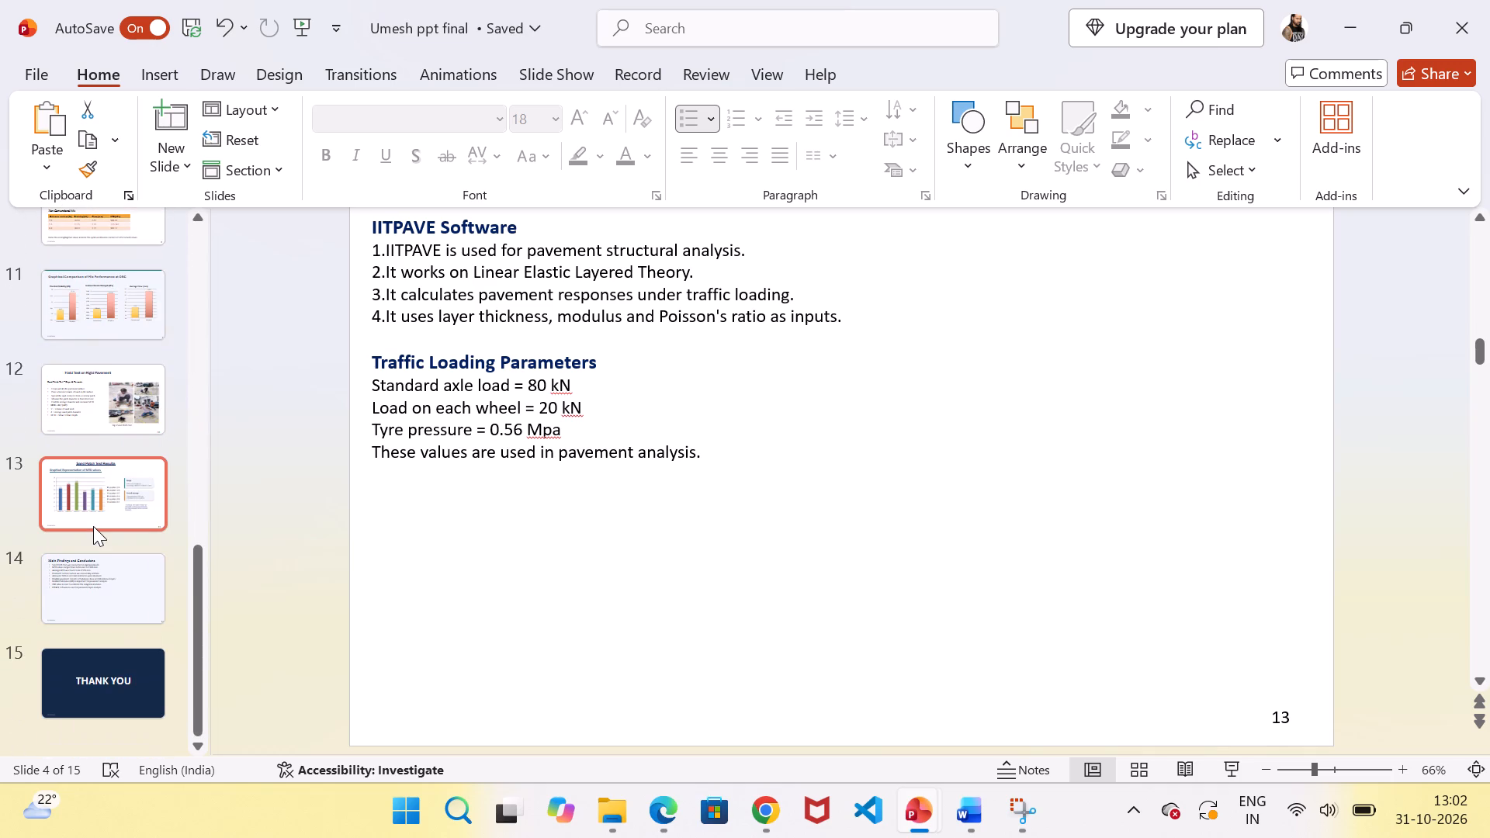
click(140, 412)
click(130, 571)
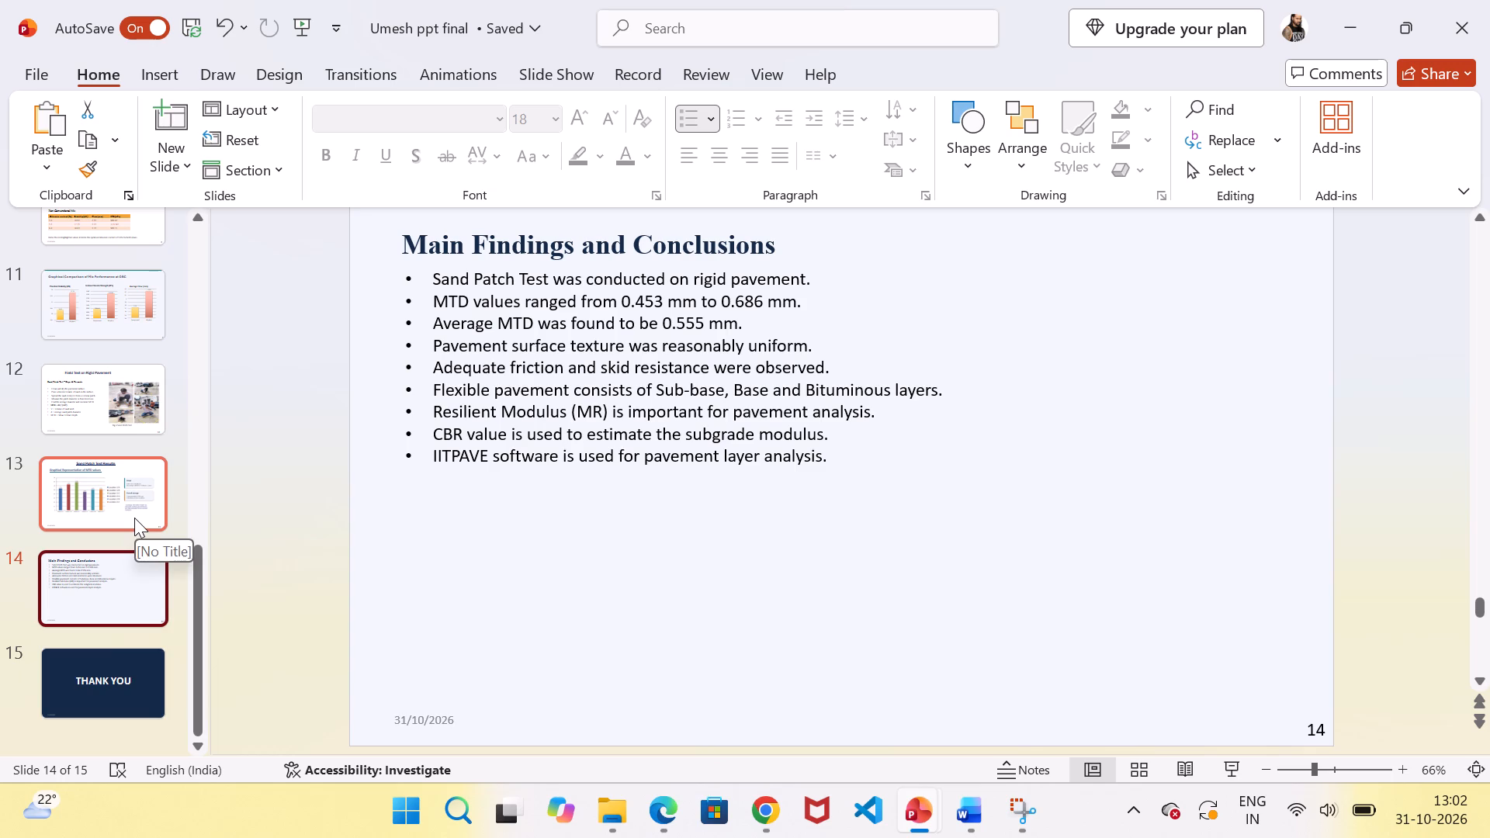
scroll(134, 518, up, 4)
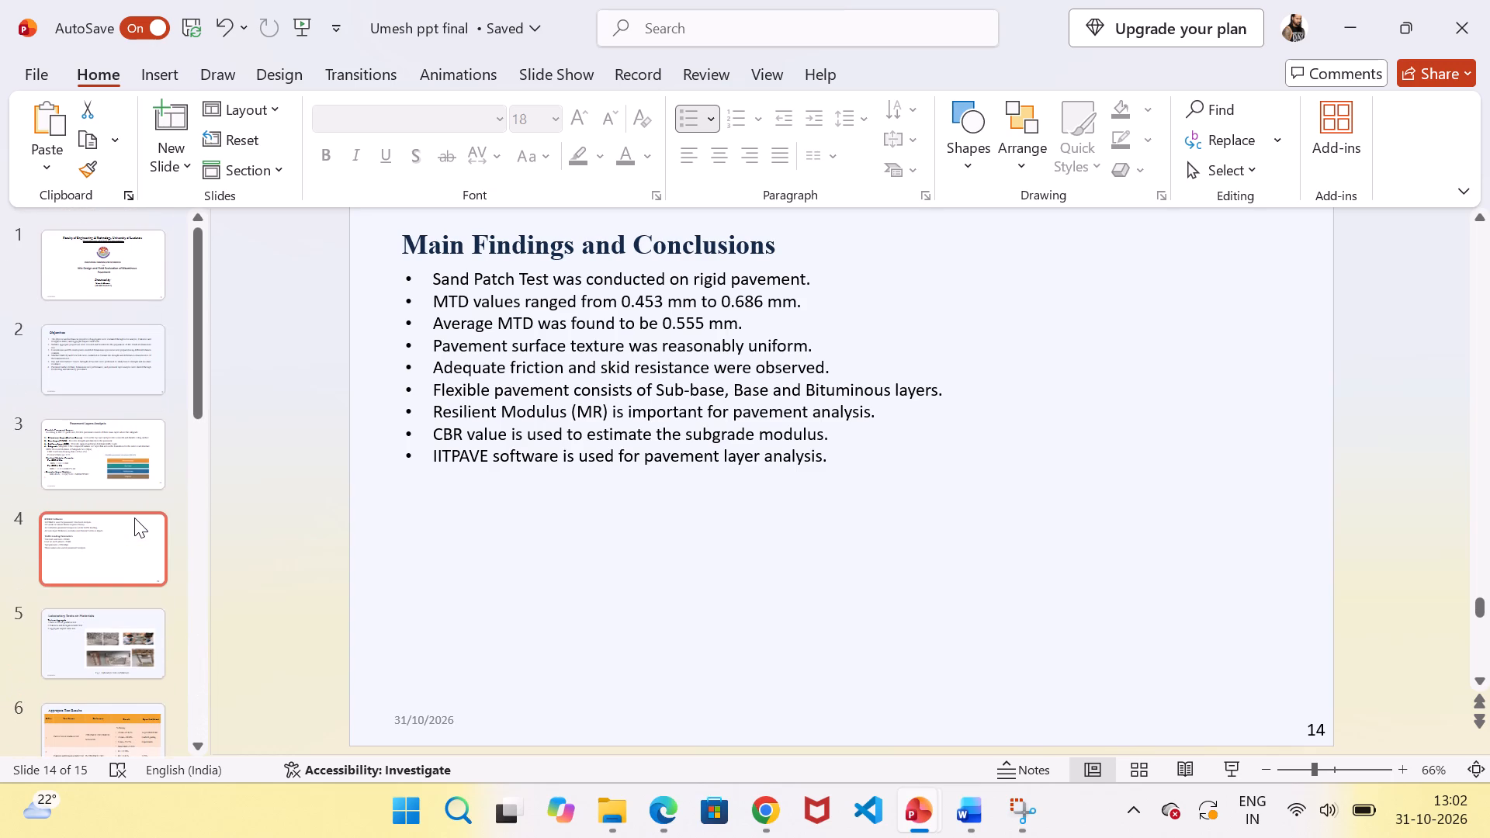
scroll(134, 518, up, 1)
click(130, 448)
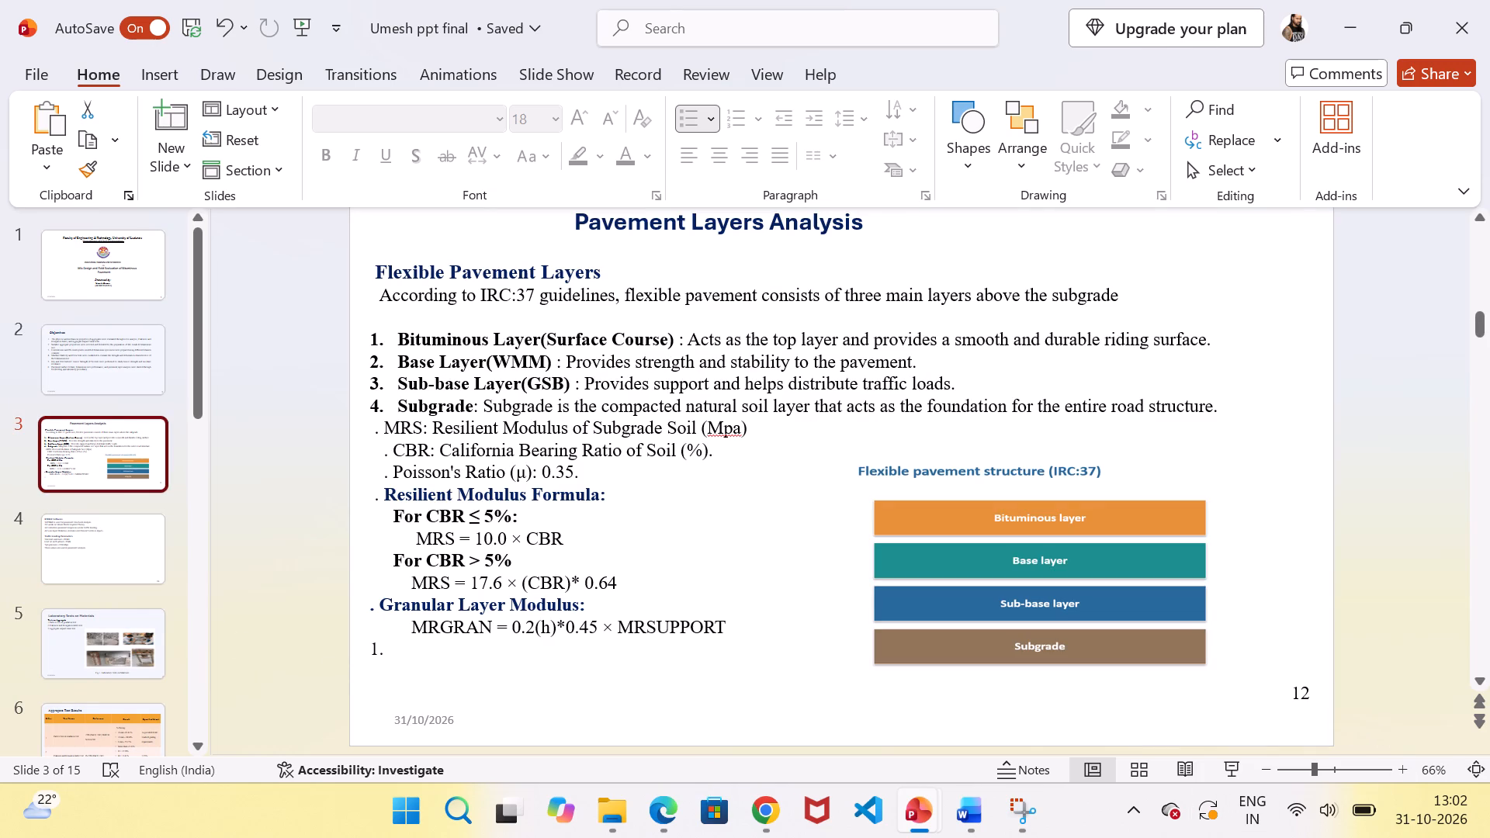
scroll(1294, 693, down, 1)
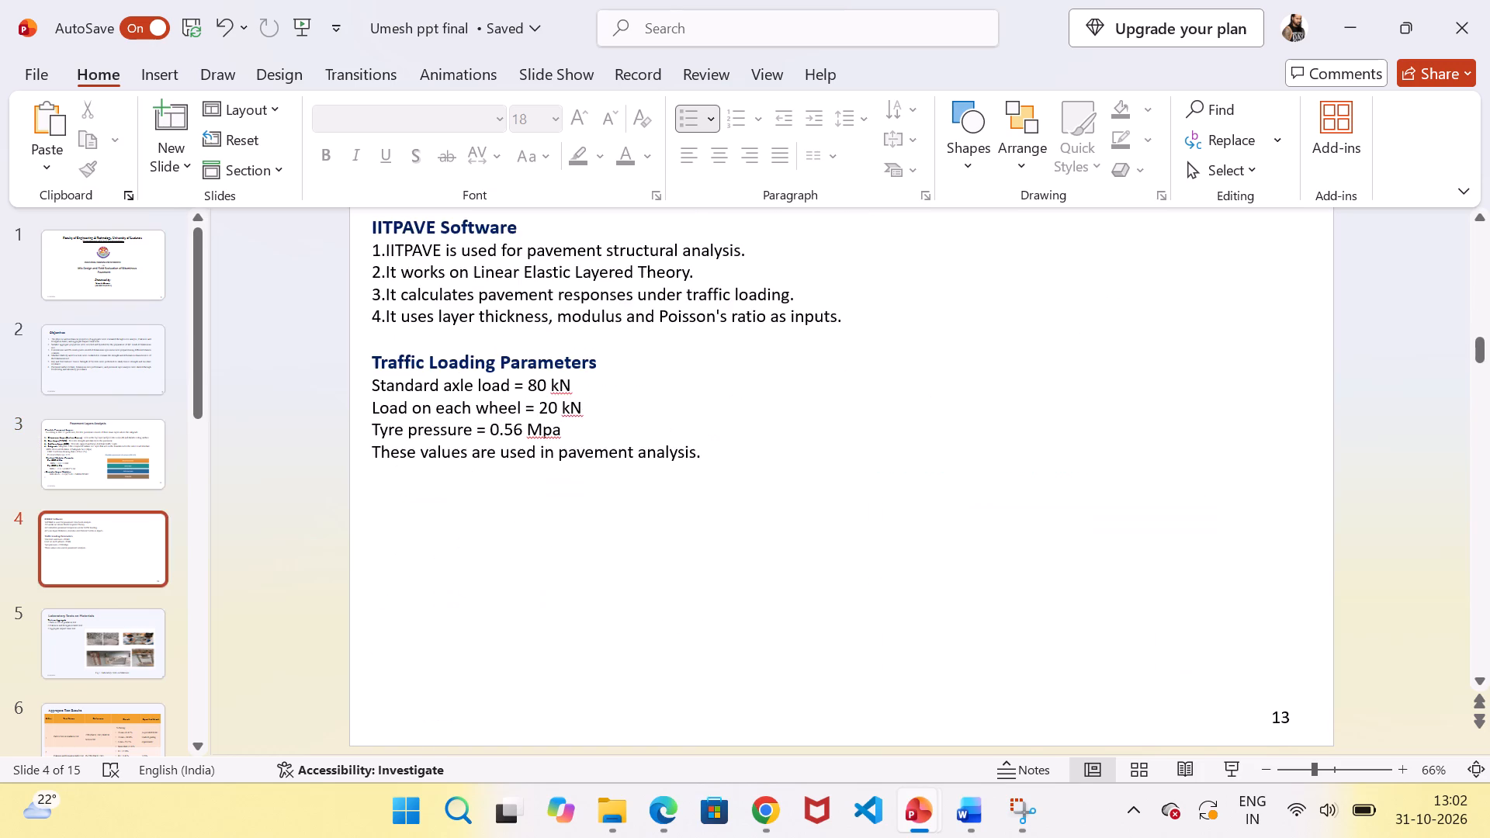
scroll(1294, 693, down, 1)
scroll(1294, 693, left, 1)
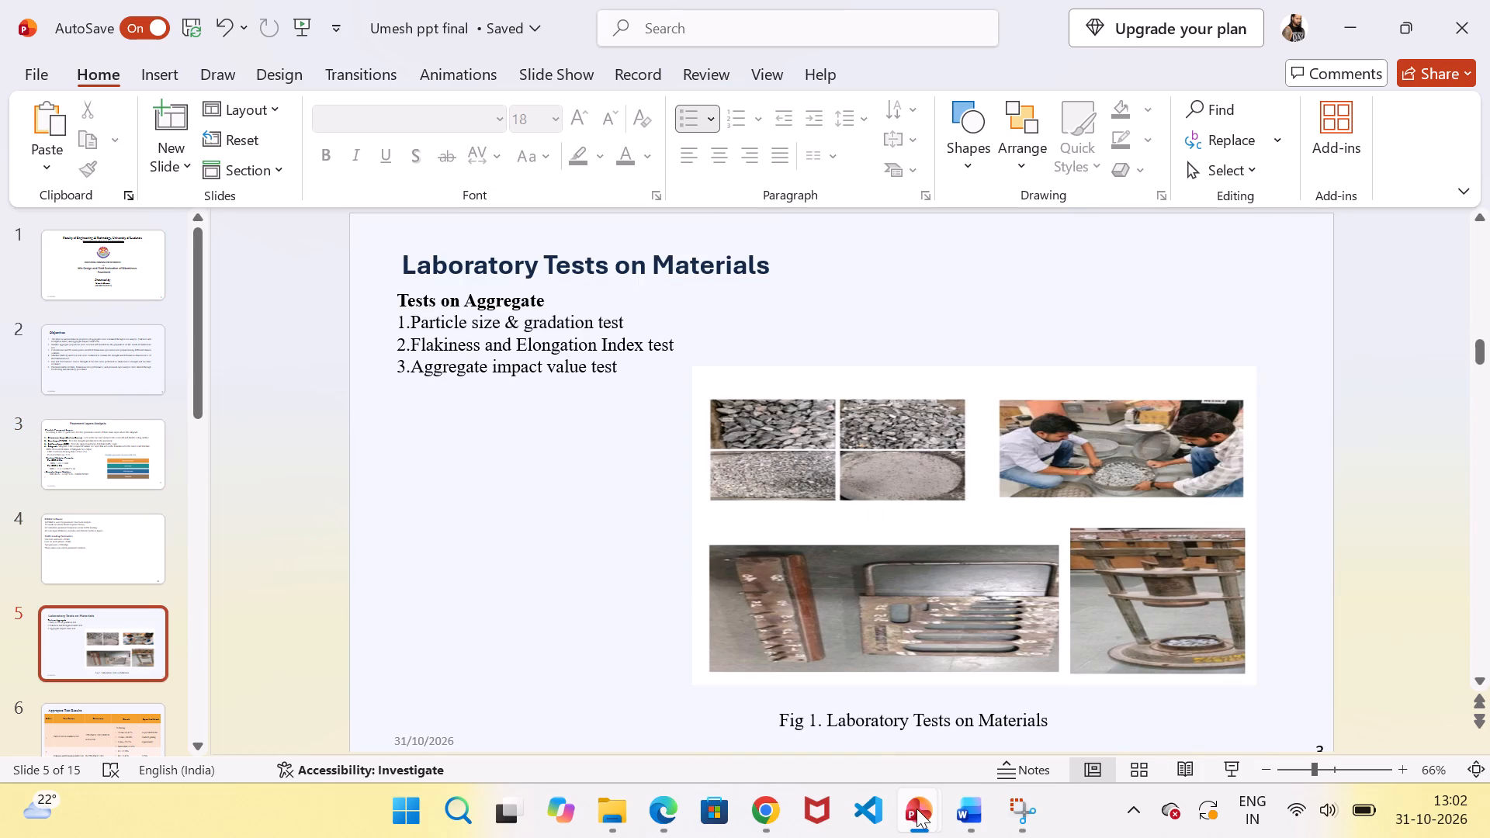
scroll(922, 617, down, 1)
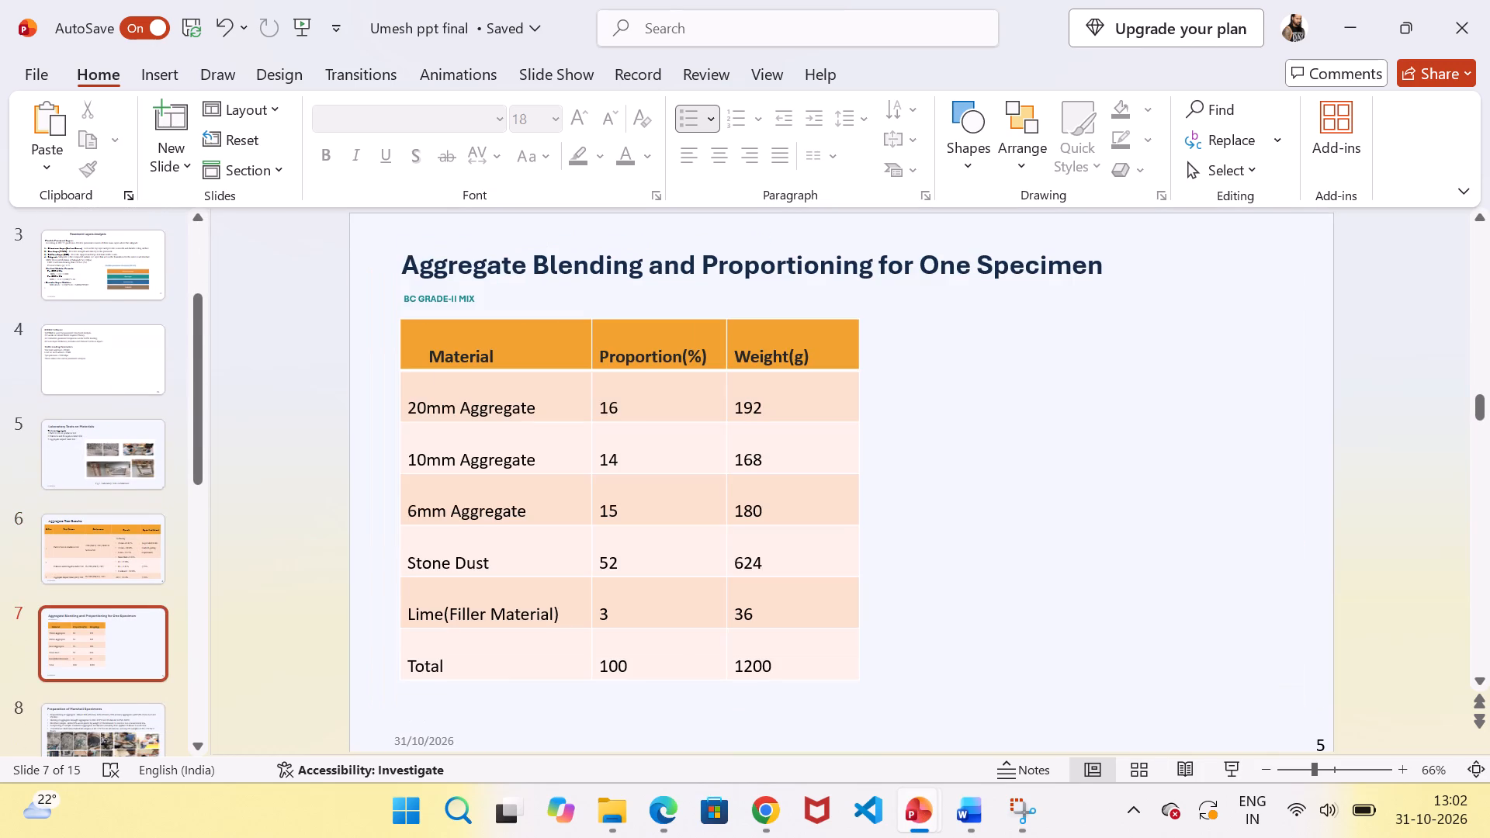
scroll(922, 617, down, 3)
scroll(922, 617, up, 5)
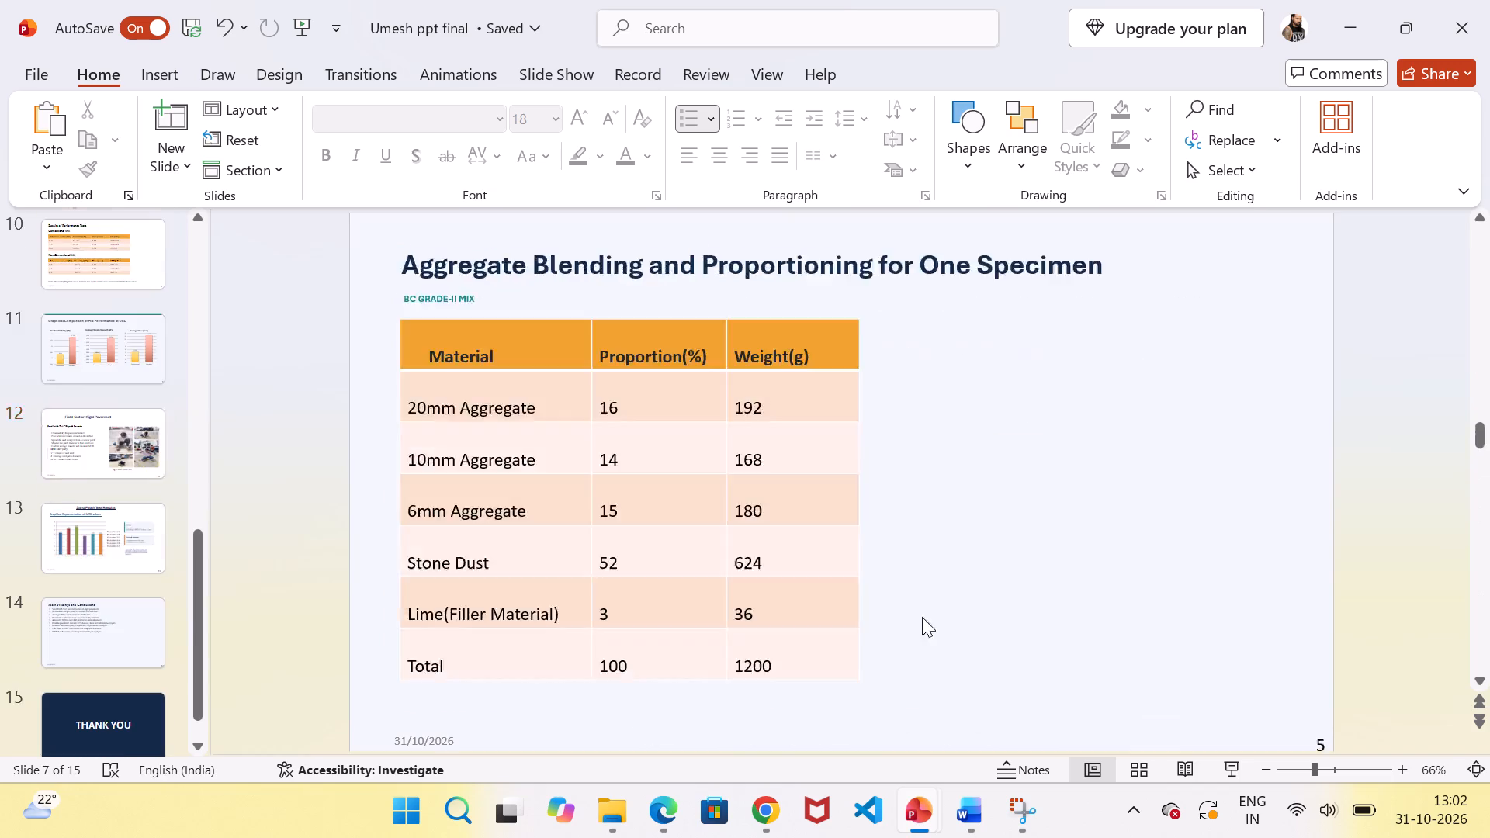
scroll(922, 617, up, 6)
scroll(922, 617, down, 2)
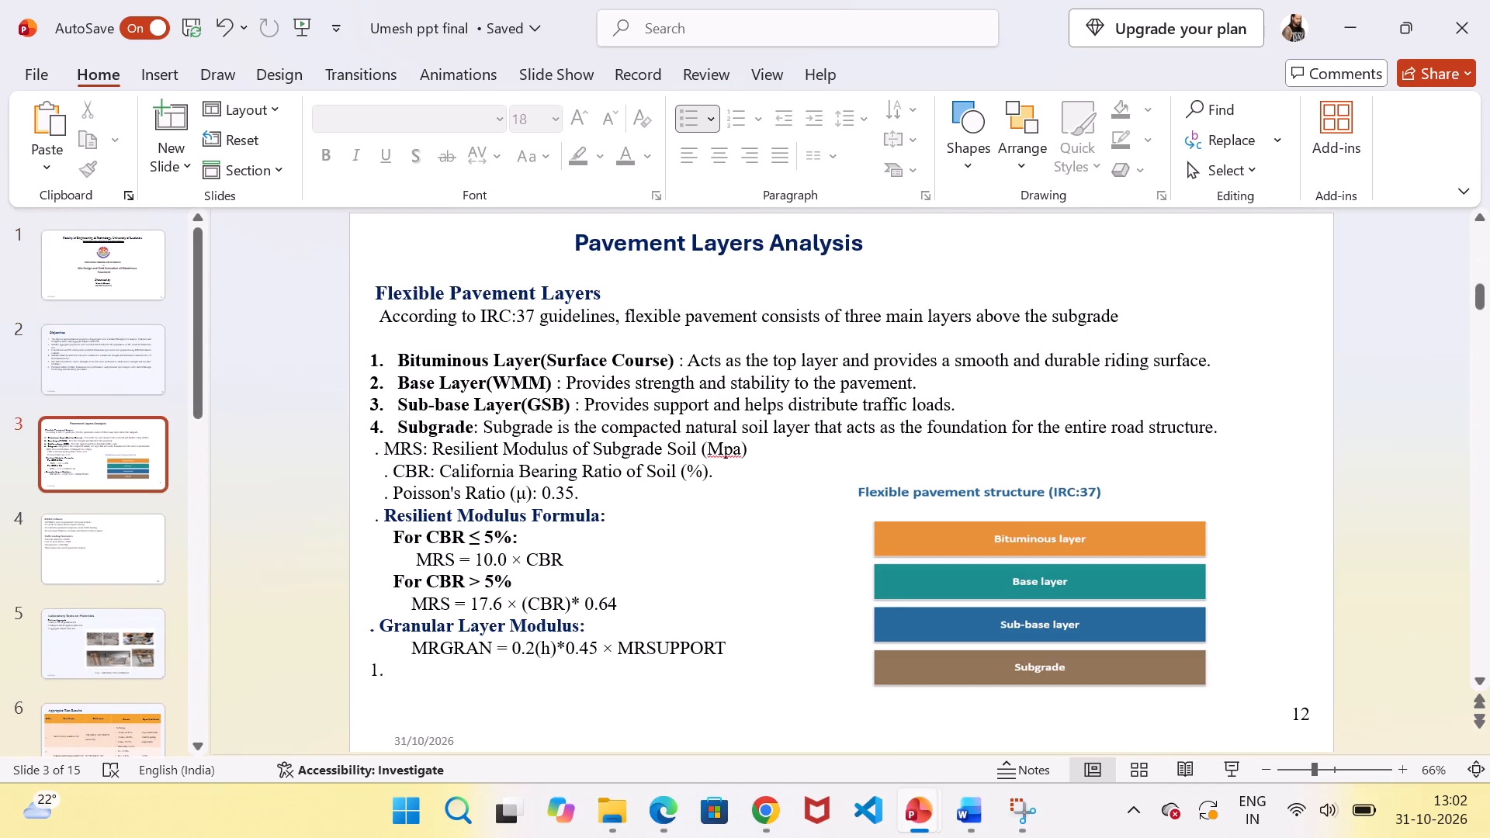
Change the page number on the Pavement Layers Analysis slide to 3.
click(137, 369)
click(130, 471)
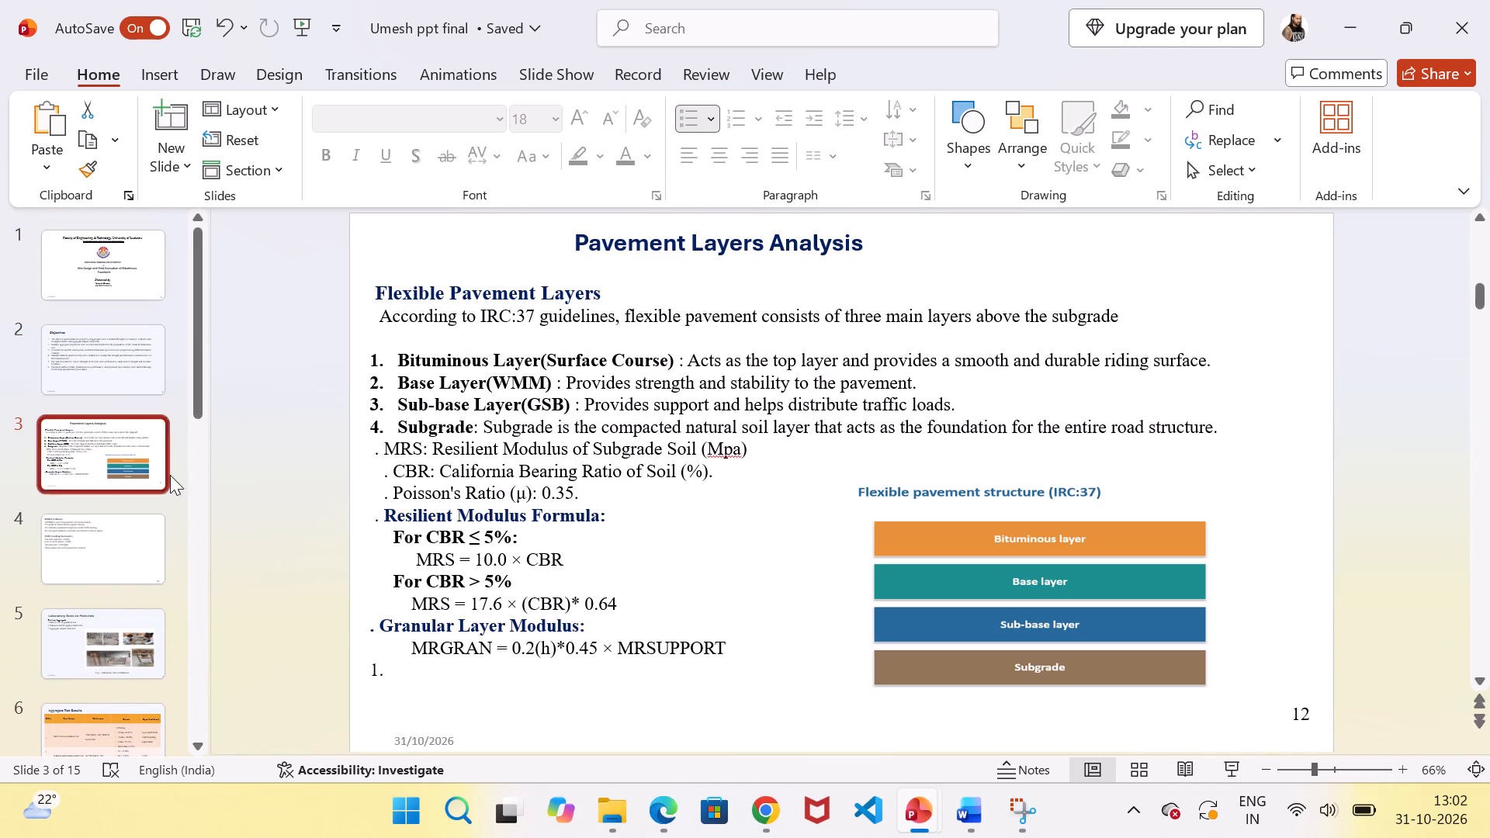
click(1308, 717)
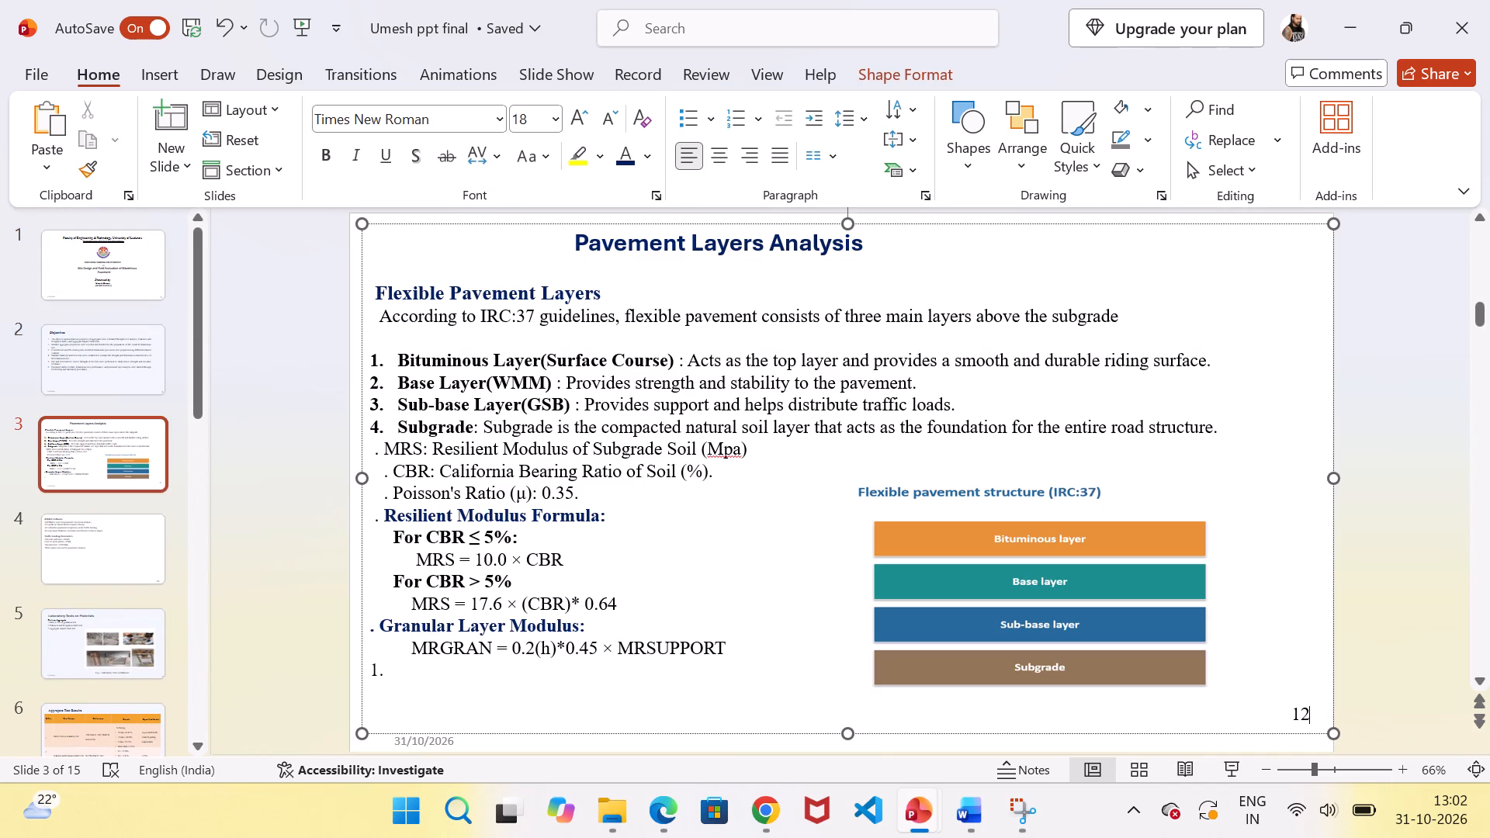
key(BackSpace)
key(BackSpace)
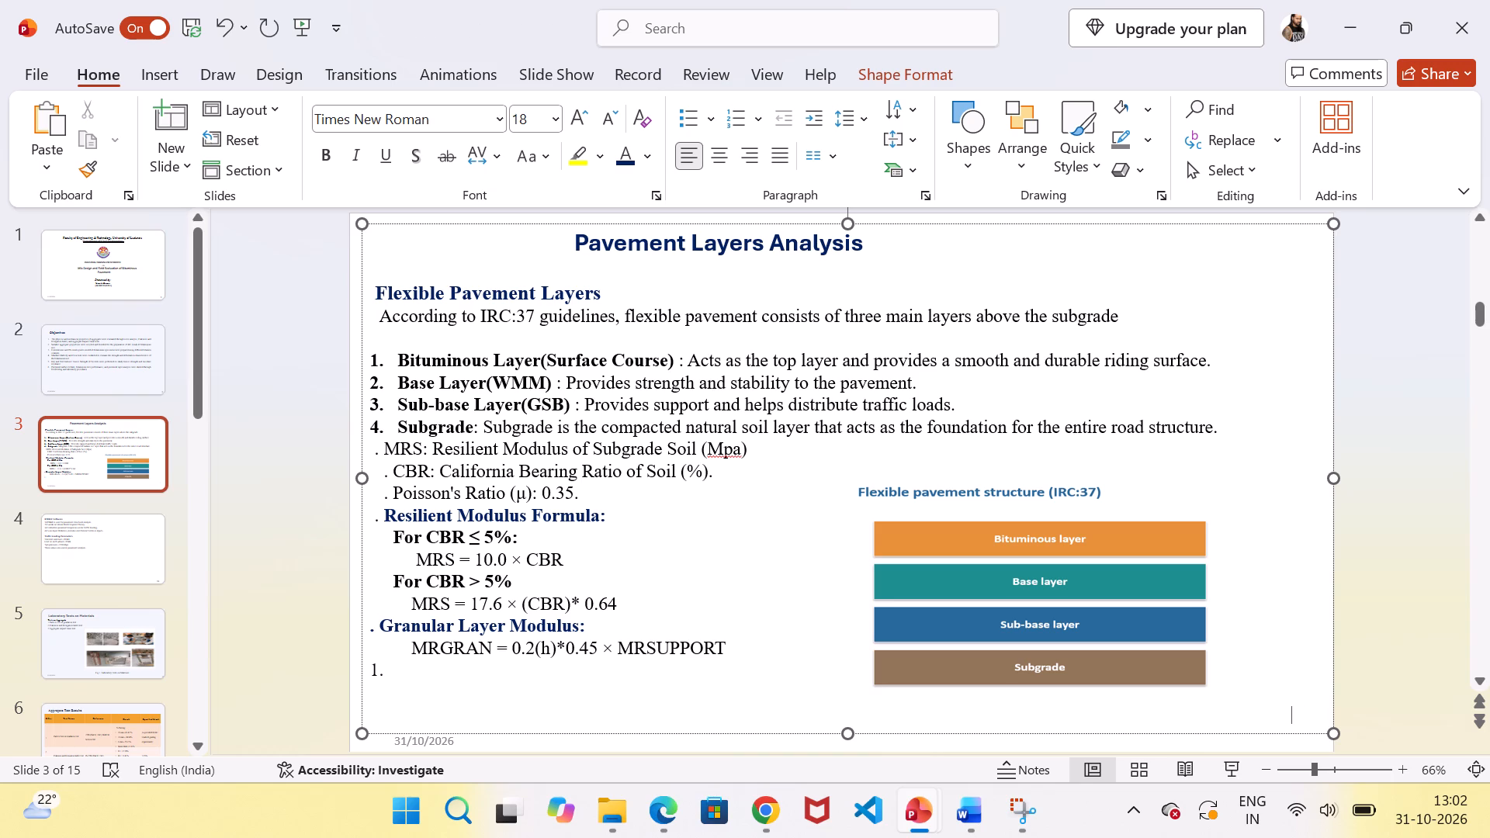
key(3)
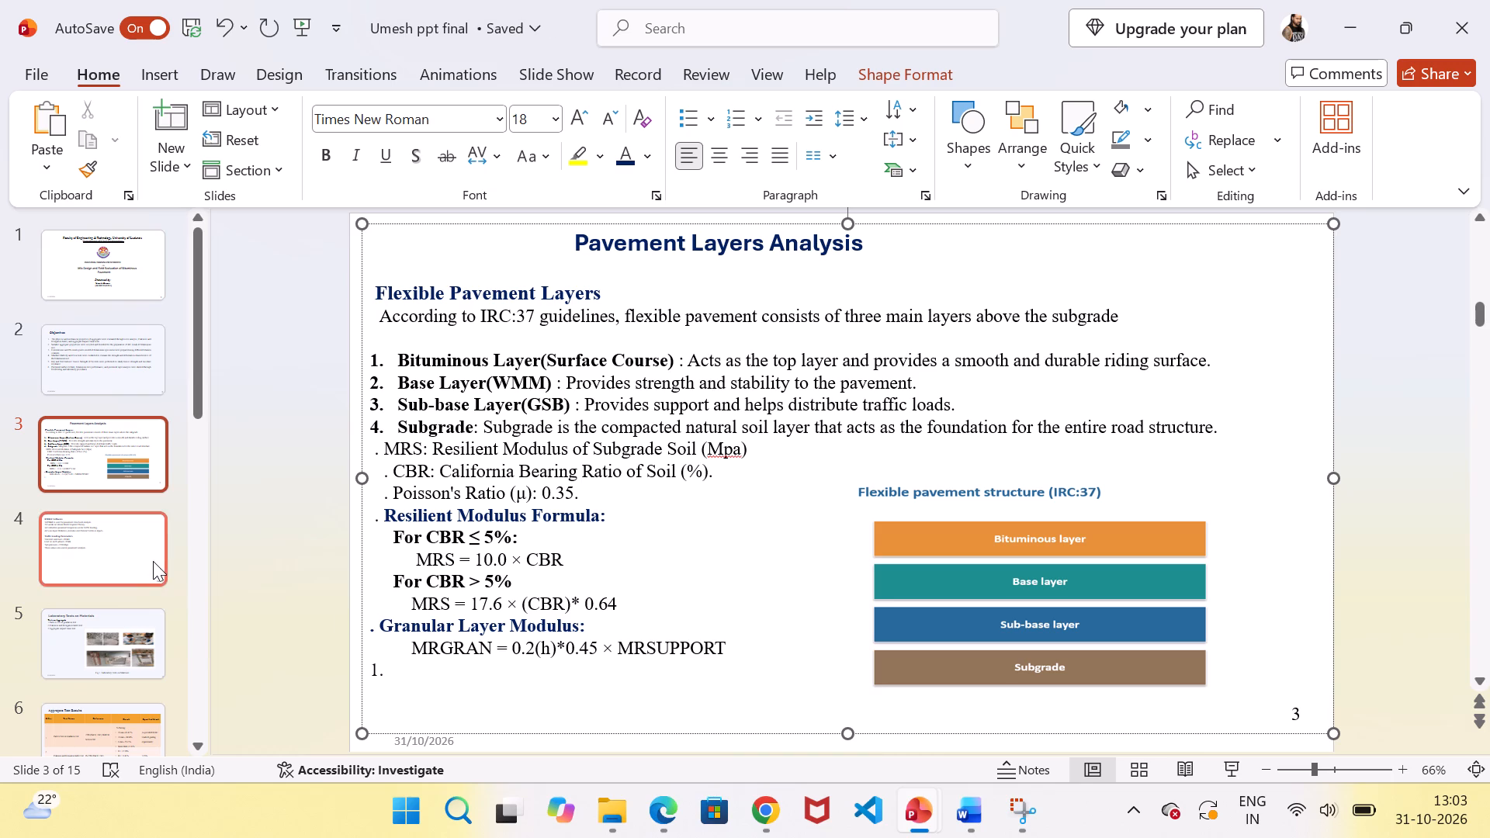
Change the page number on the IITPAVE Software and Traffic Loading Parameters slide to 4.
click(153, 561)
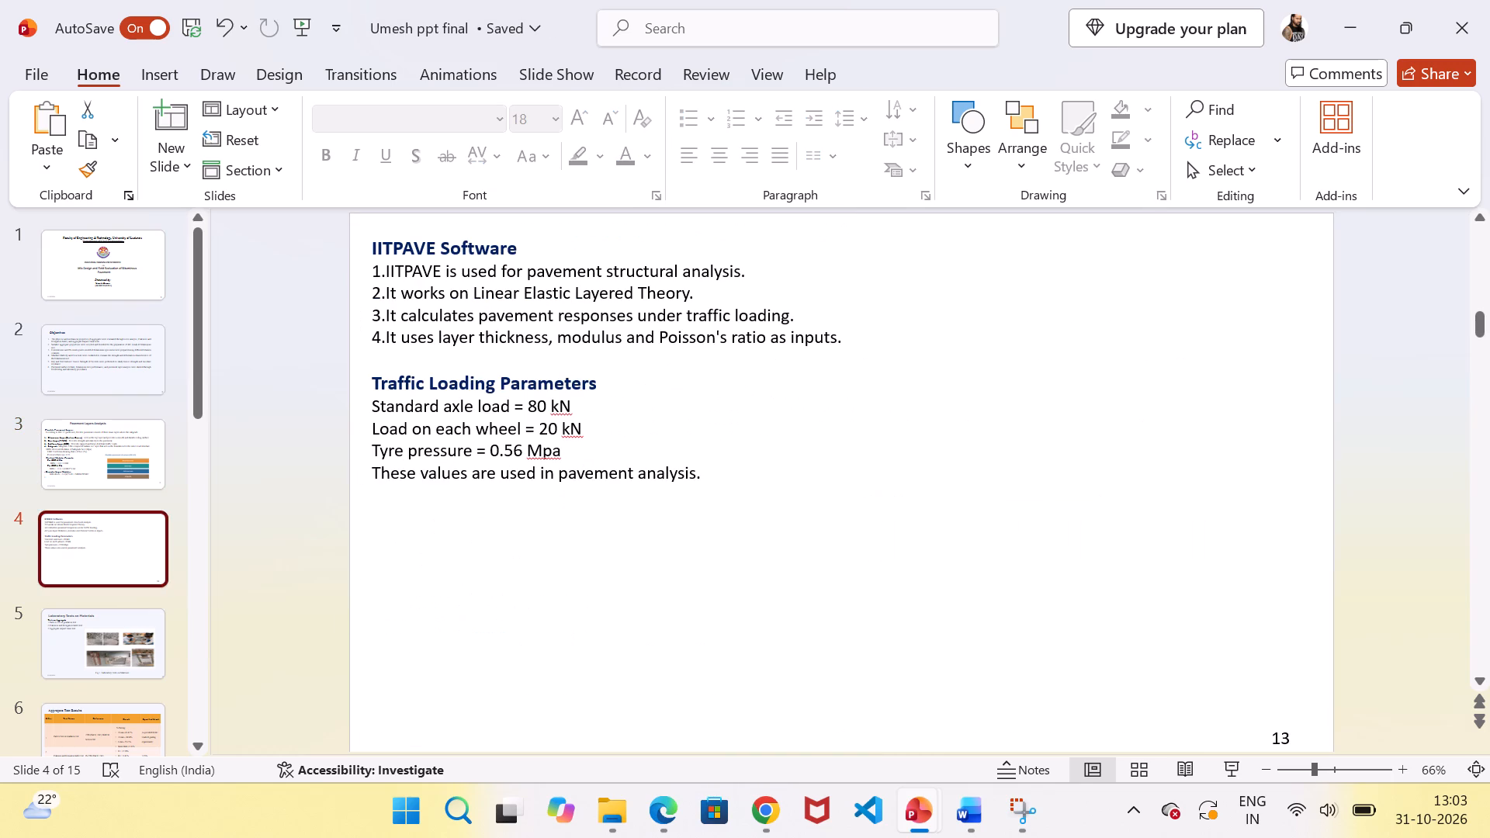
click(1289, 733)
key(BackSpace)
key(BackSpace)
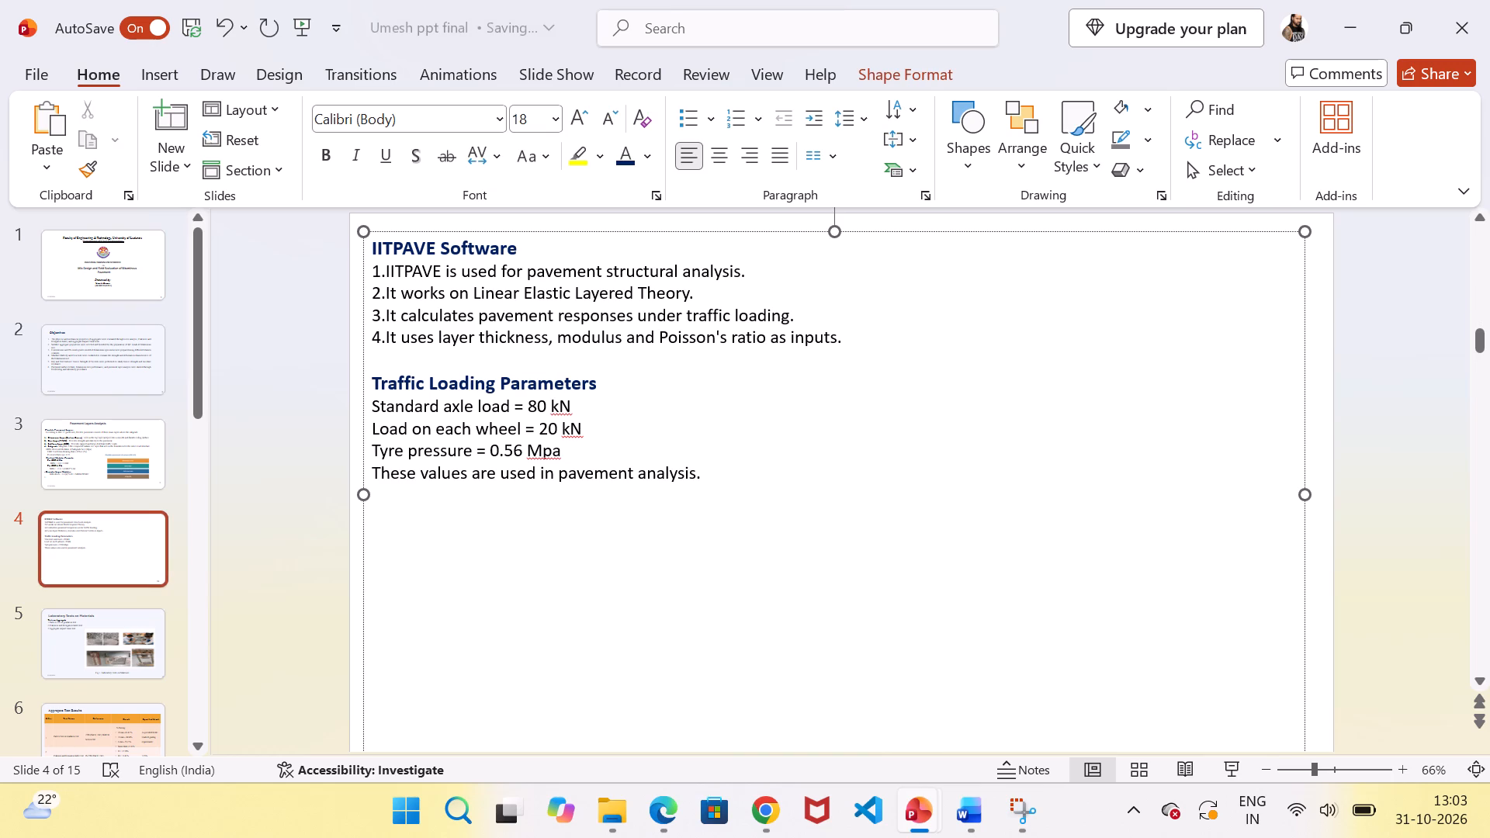
key(4)
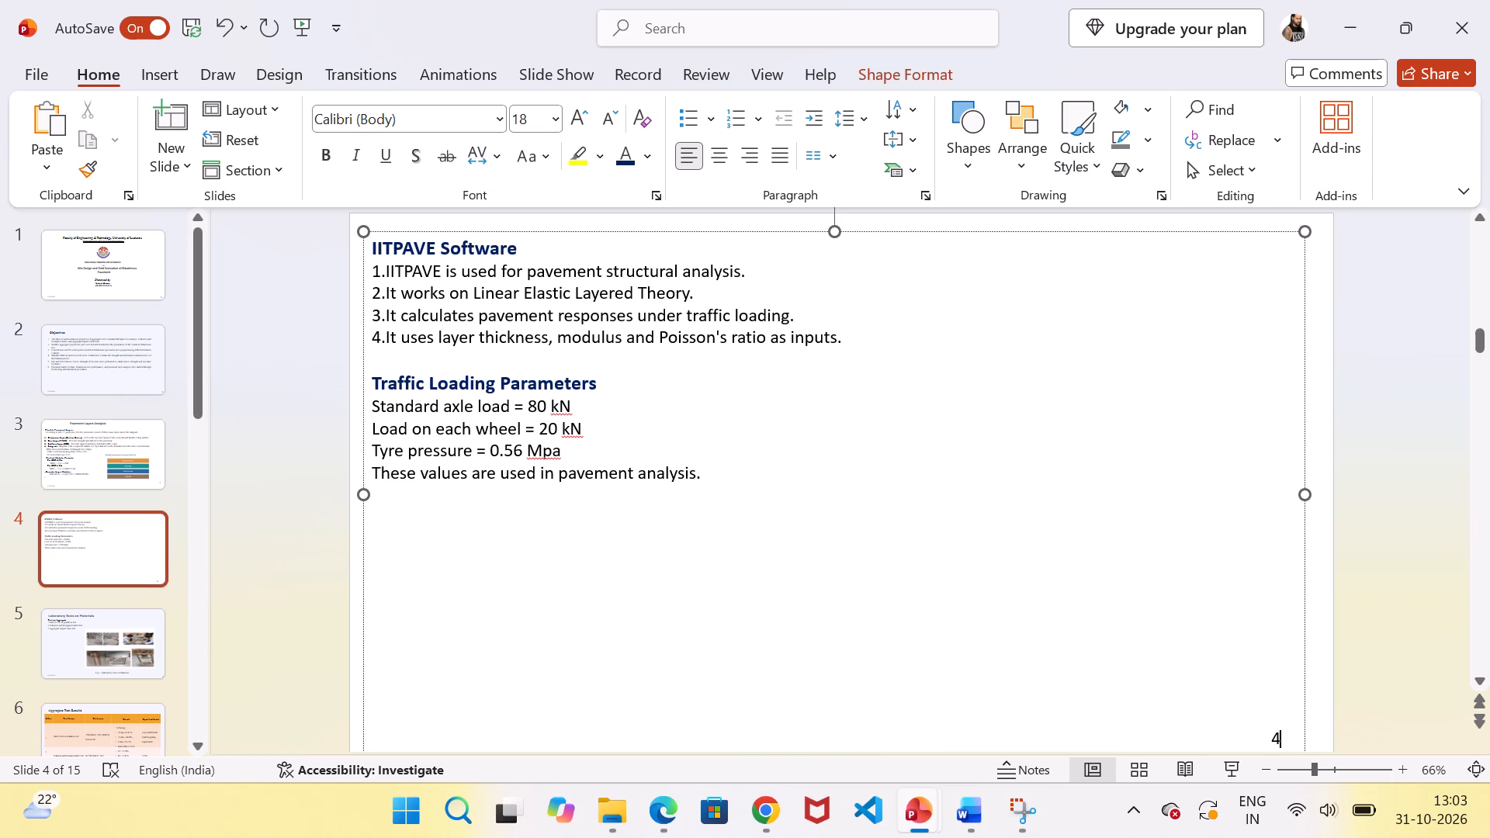
Change the page number on the Laboratory Tests on Materials slide to 5.
click(158, 643)
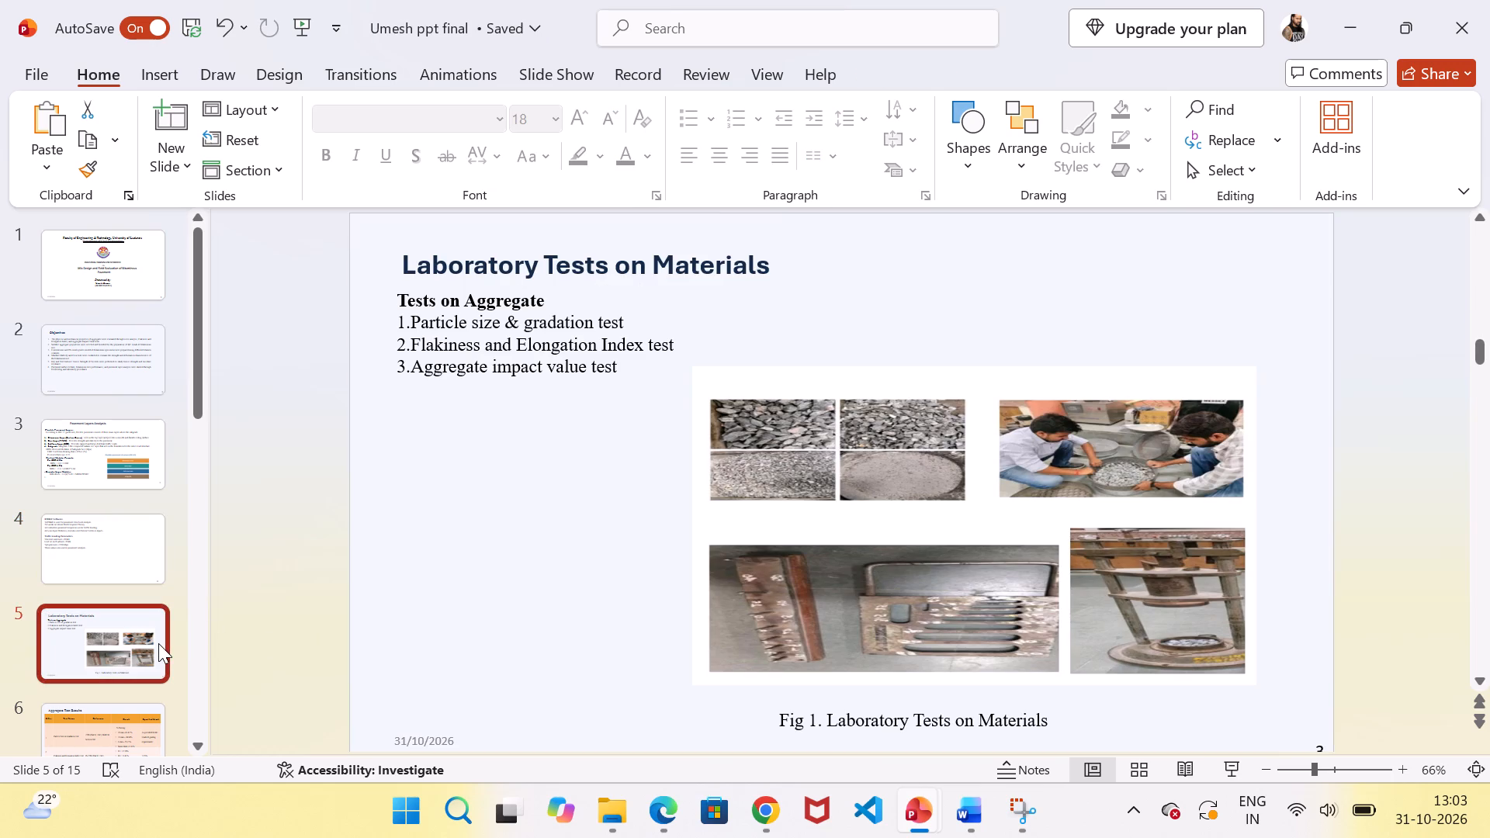
scroll(933, 602, down, 1)
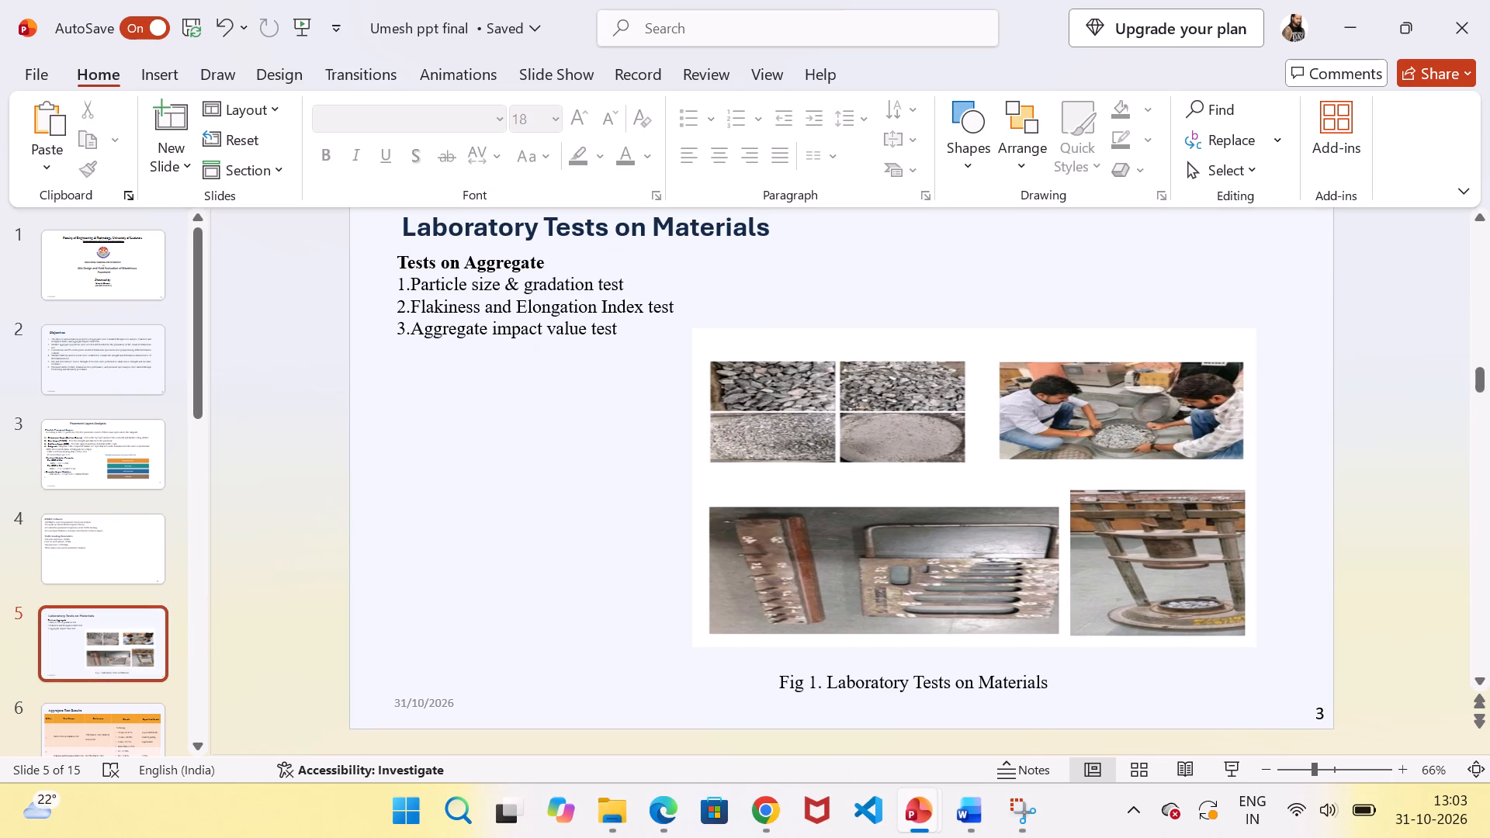
click(1322, 714)
key(BackSpace)
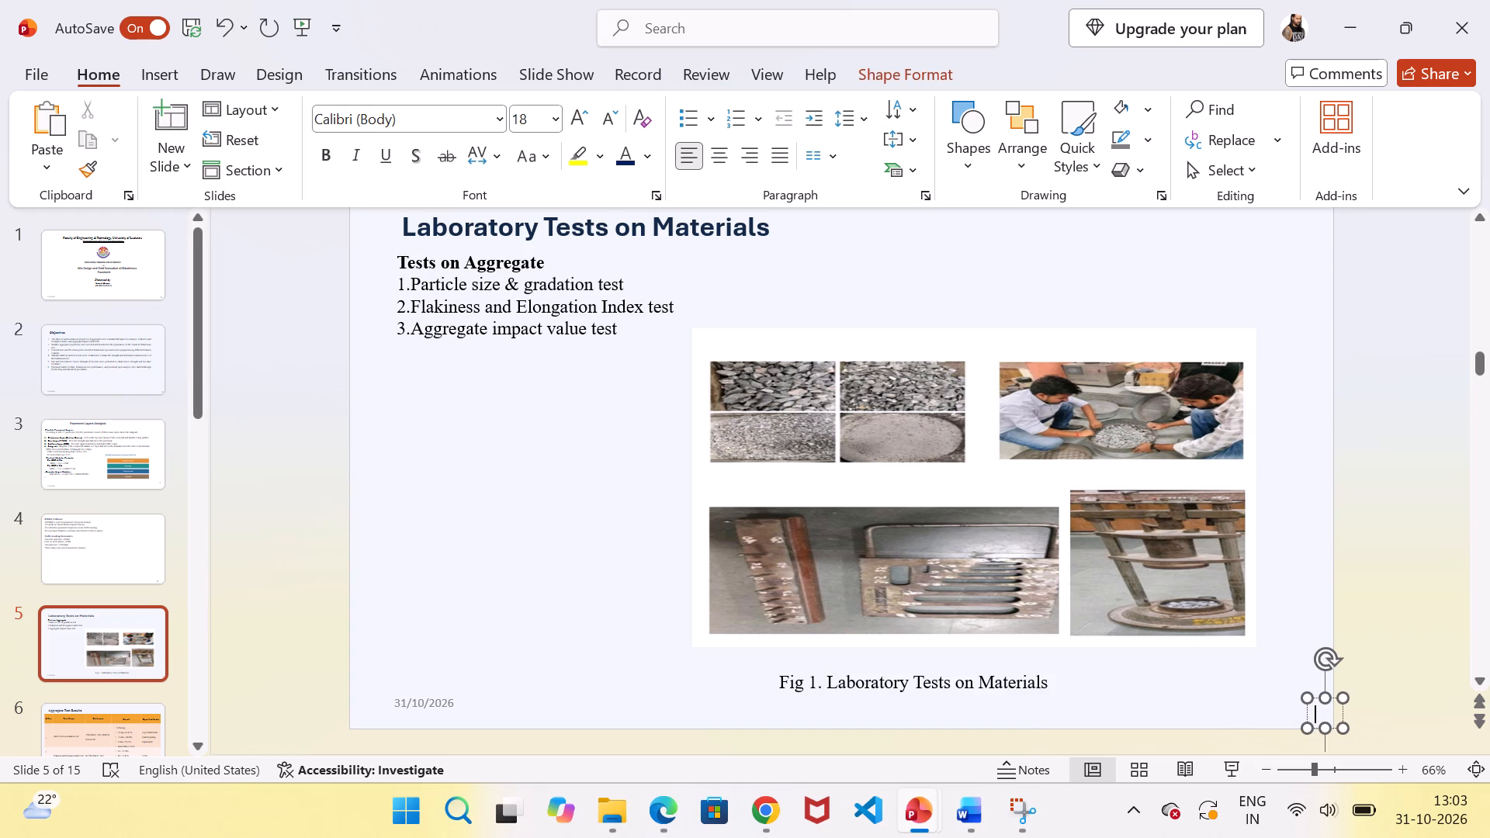
key(5)
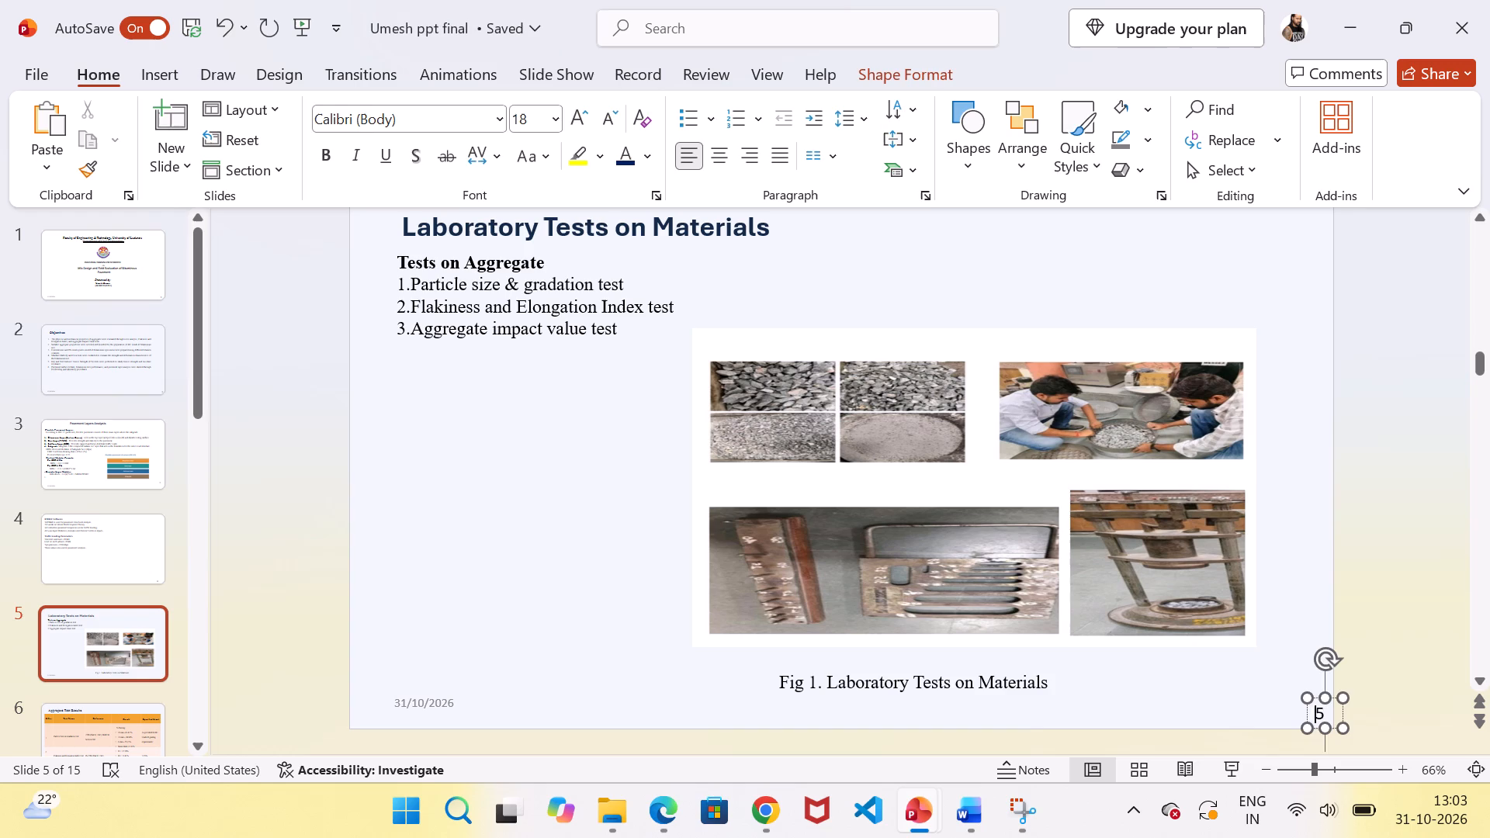
Change the page number on the Aggregate Test Results slide to 6.
scroll(227, 635, down, 1)
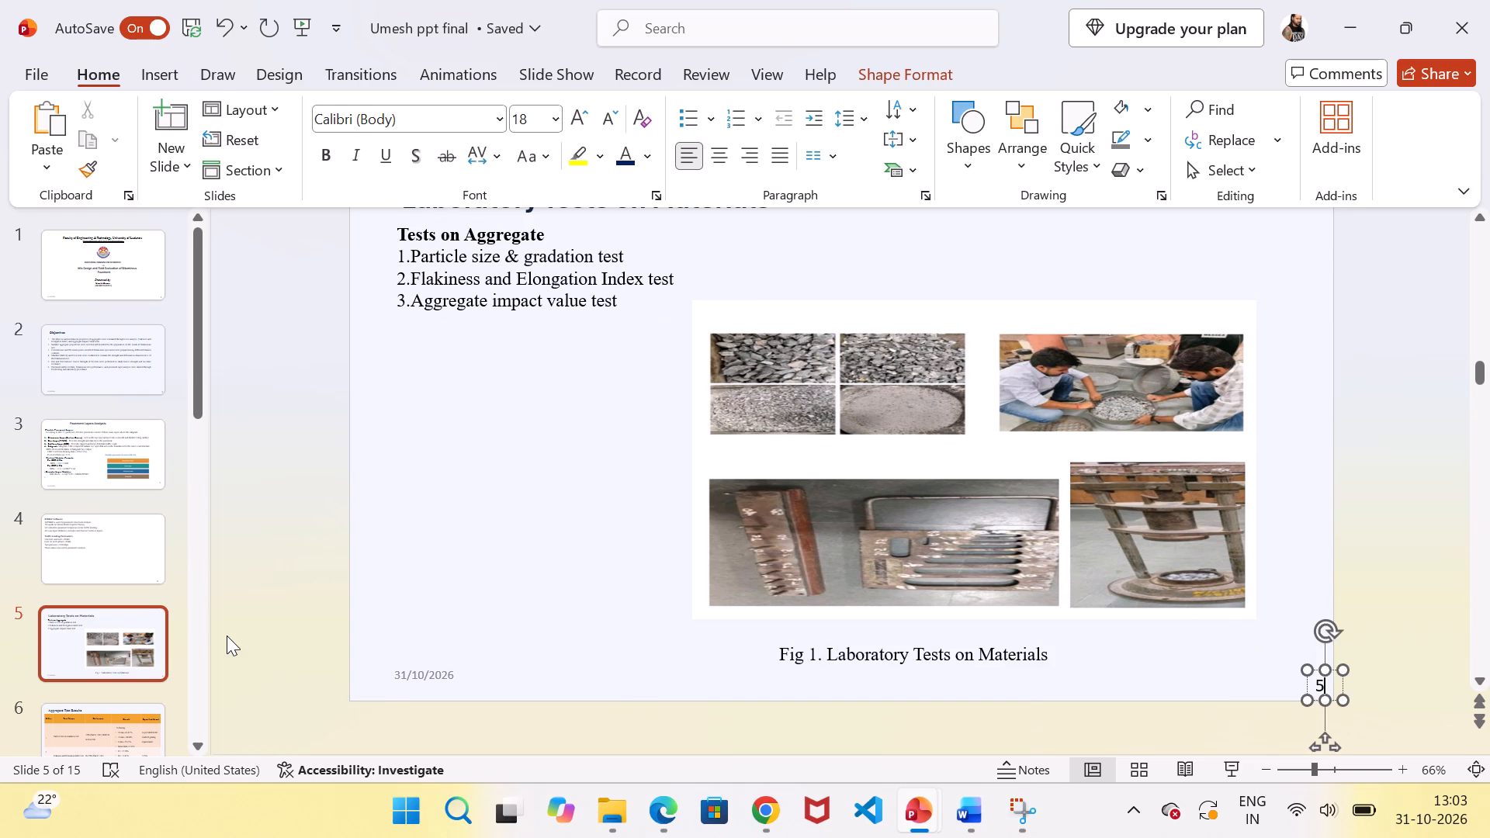
click(106, 712)
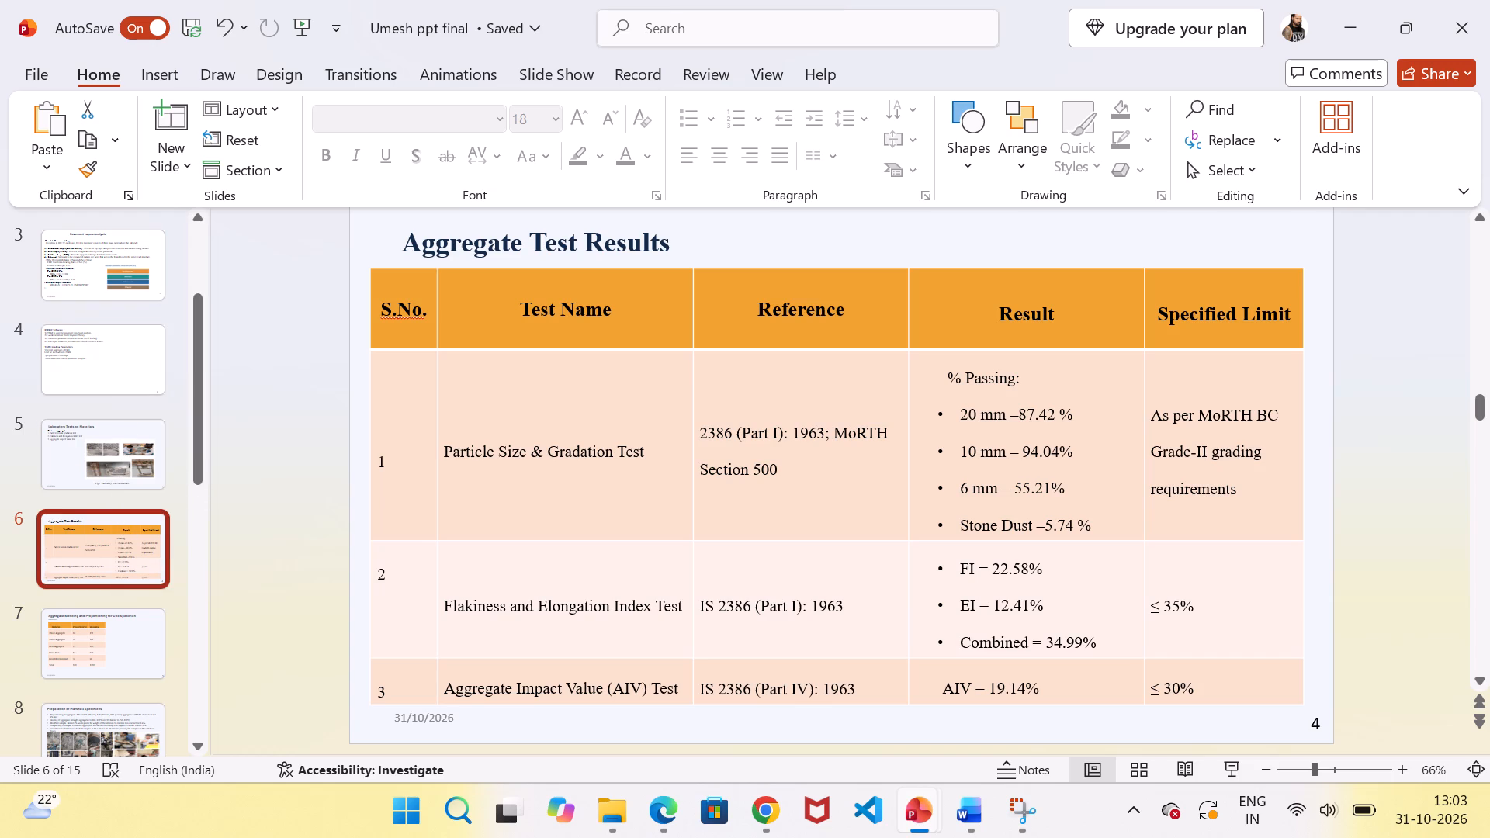
click(1316, 719)
key(BackSpace)
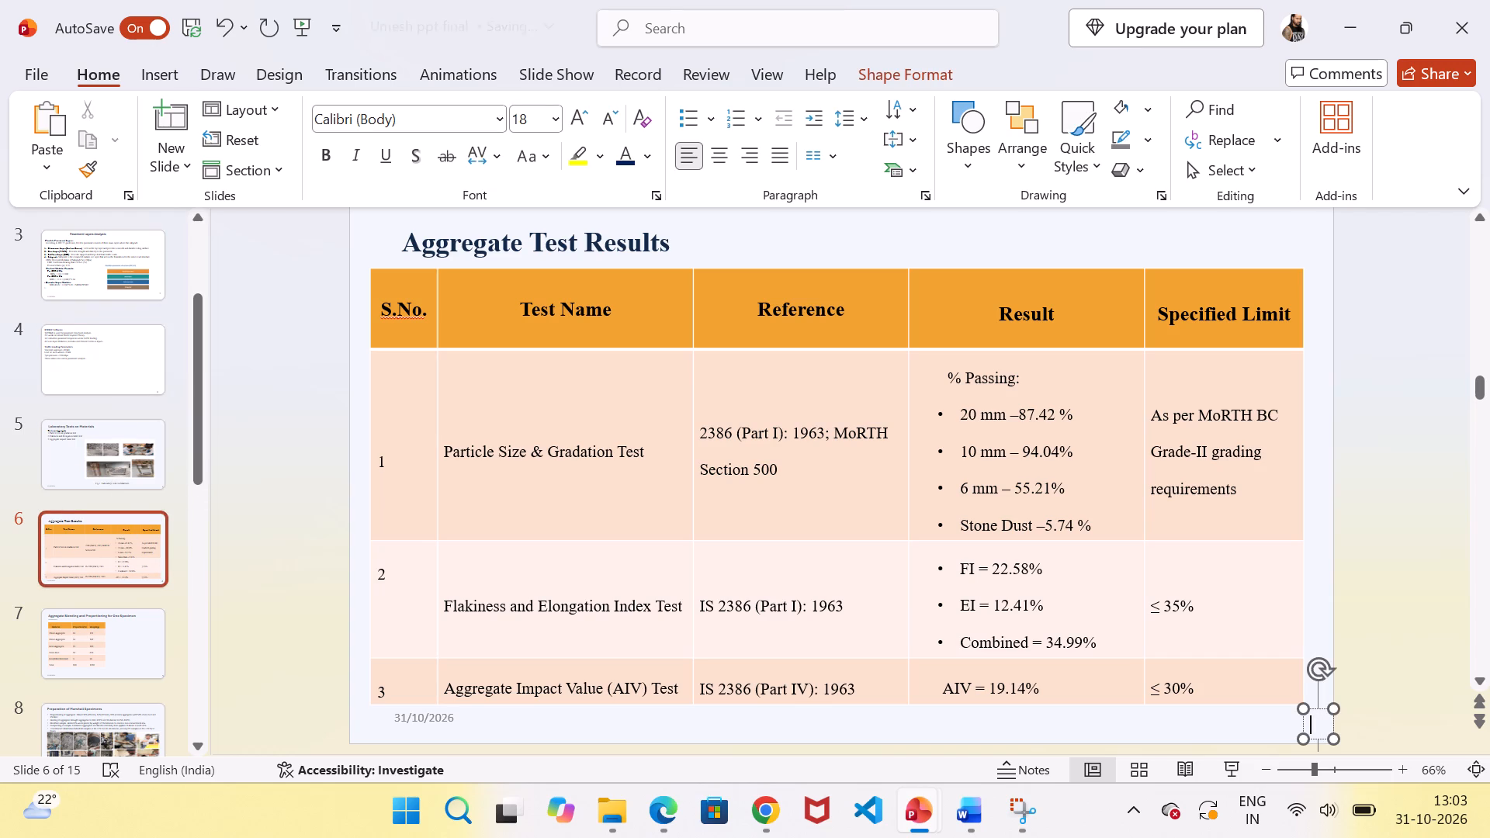
key(6)
Change the page number on the Aggregate Blending and Proportioning for One Specimen slide to 7.
click(132, 655)
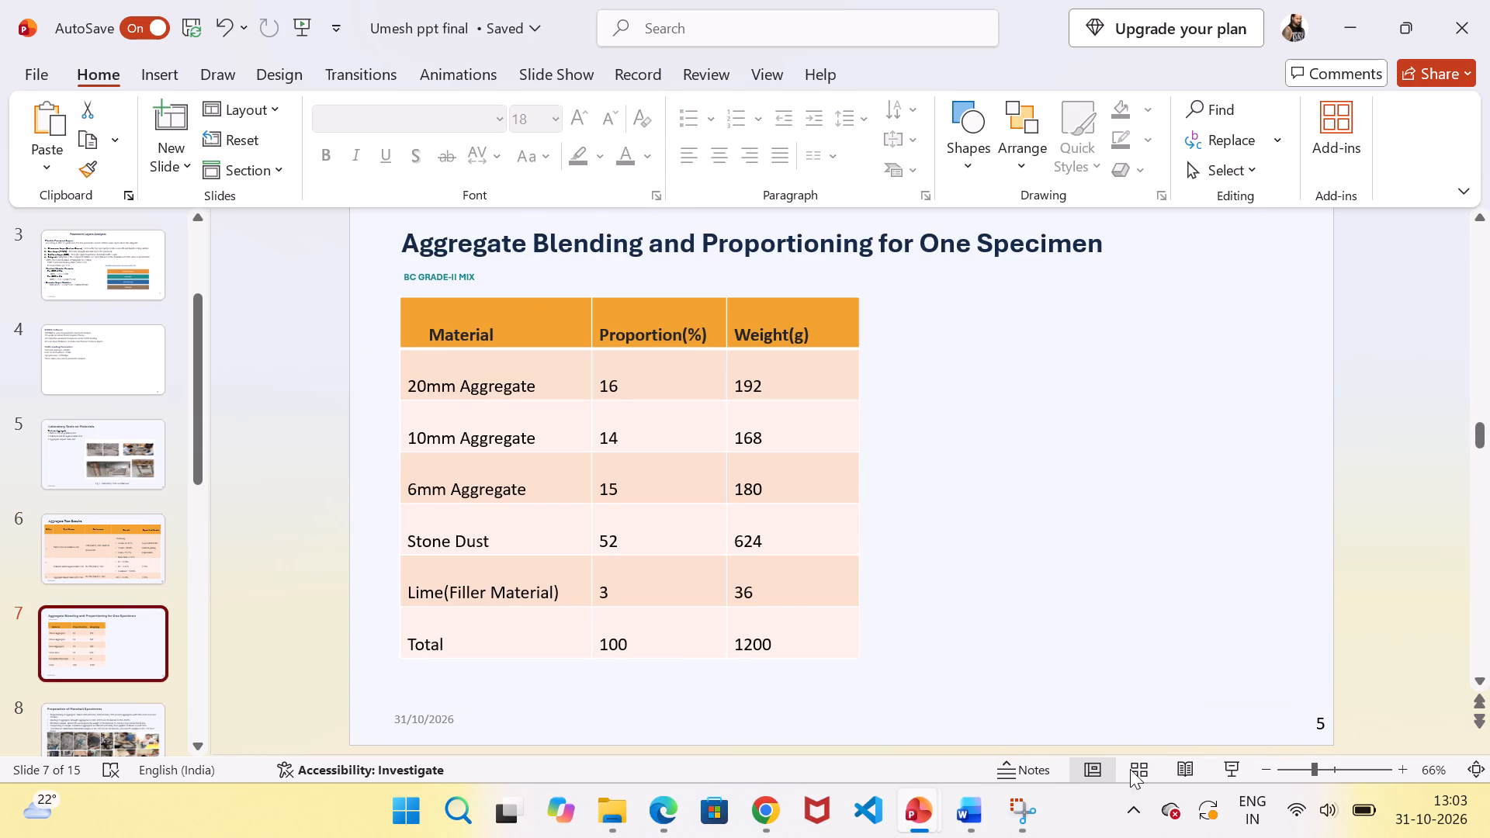
click(1324, 719)
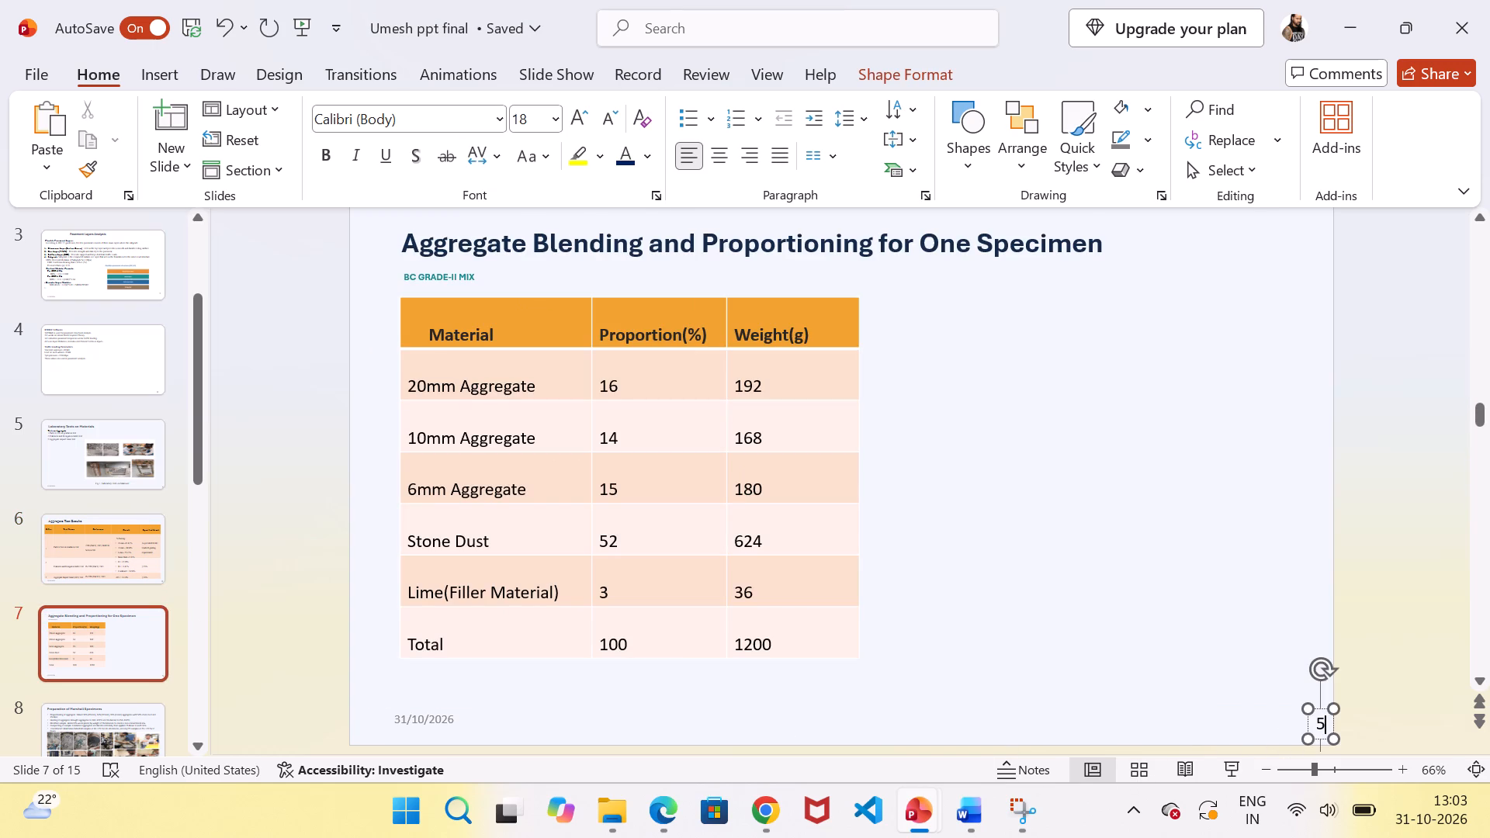
key(BackSpace)
key(7)
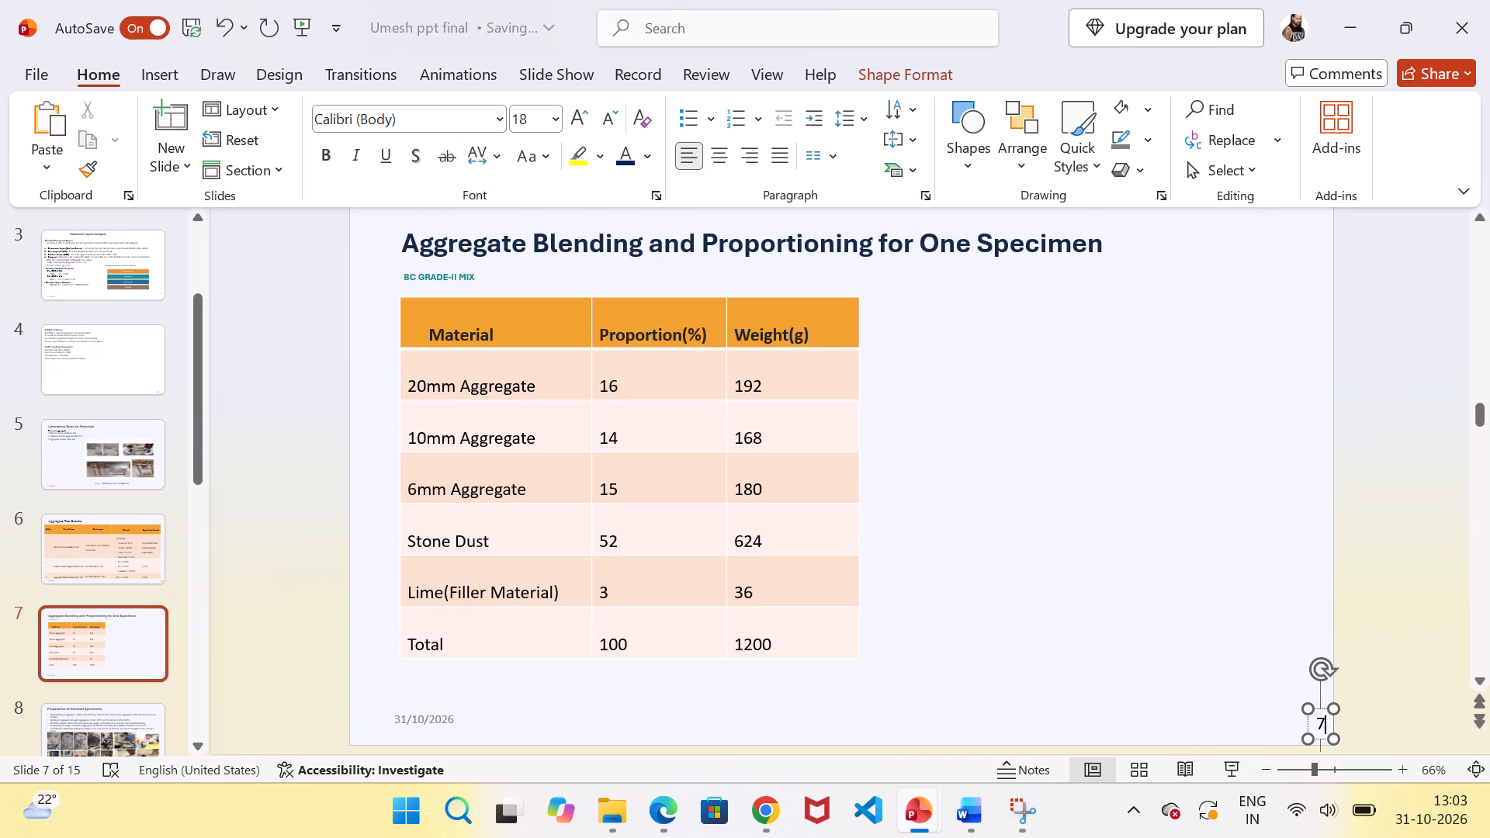
On the Preparation of Marshall Specimens slide, shift the upper five-photo strip slightly down, clear of the last bullet line and aligned with the strip below.
click(126, 739)
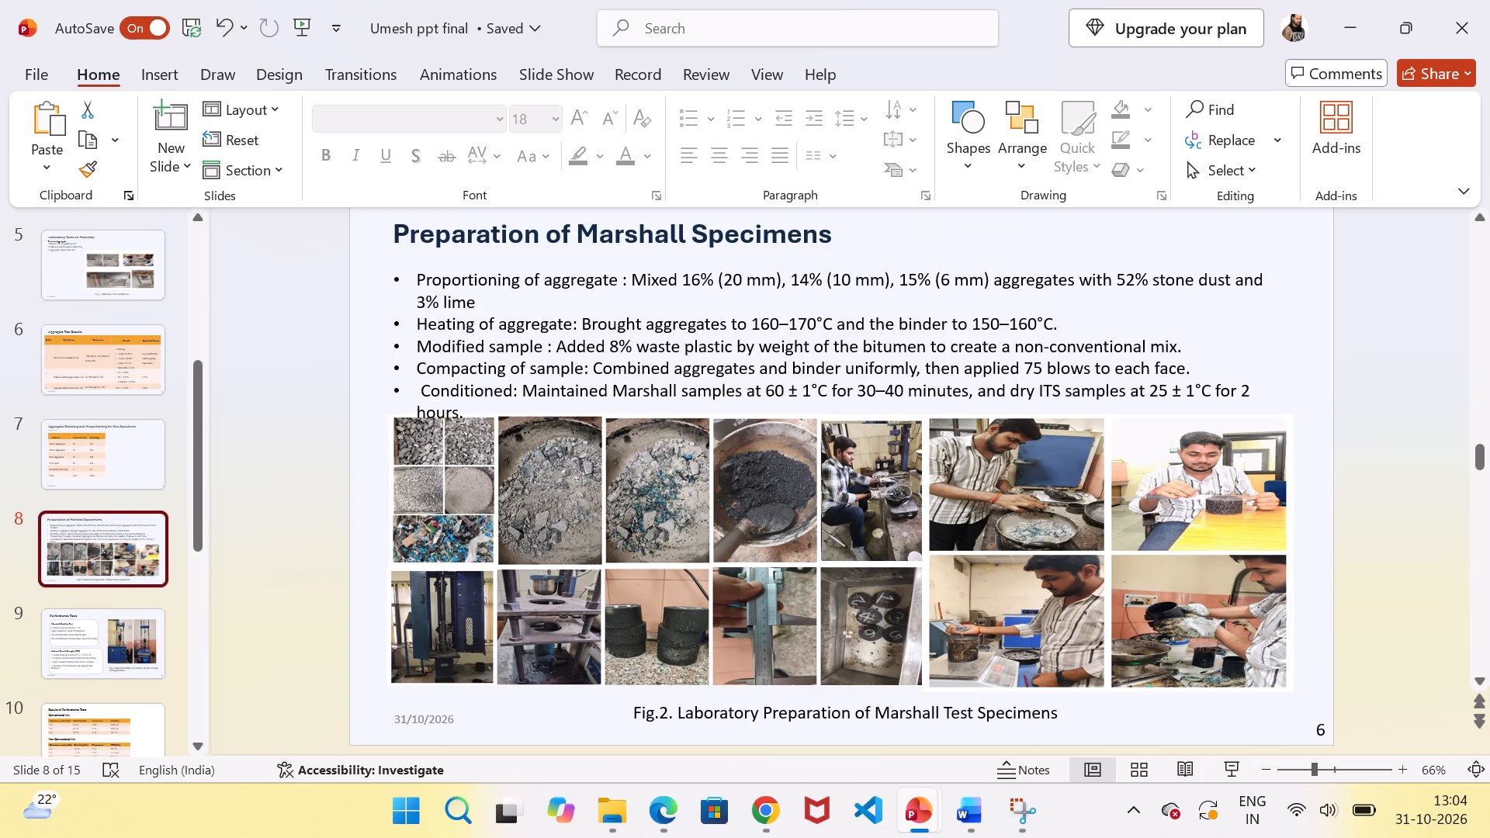
click(473, 468)
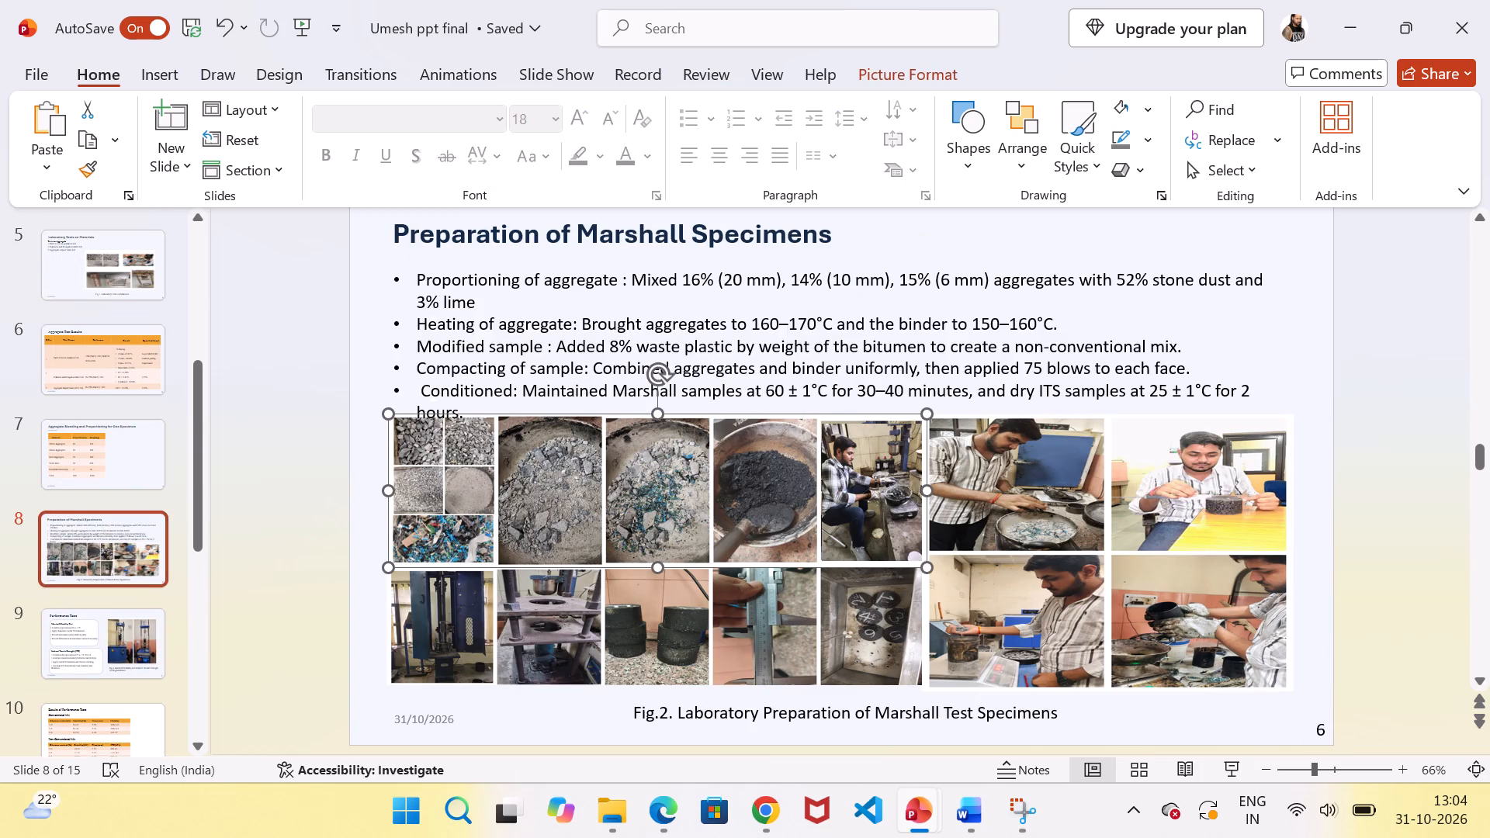
click(809, 599)
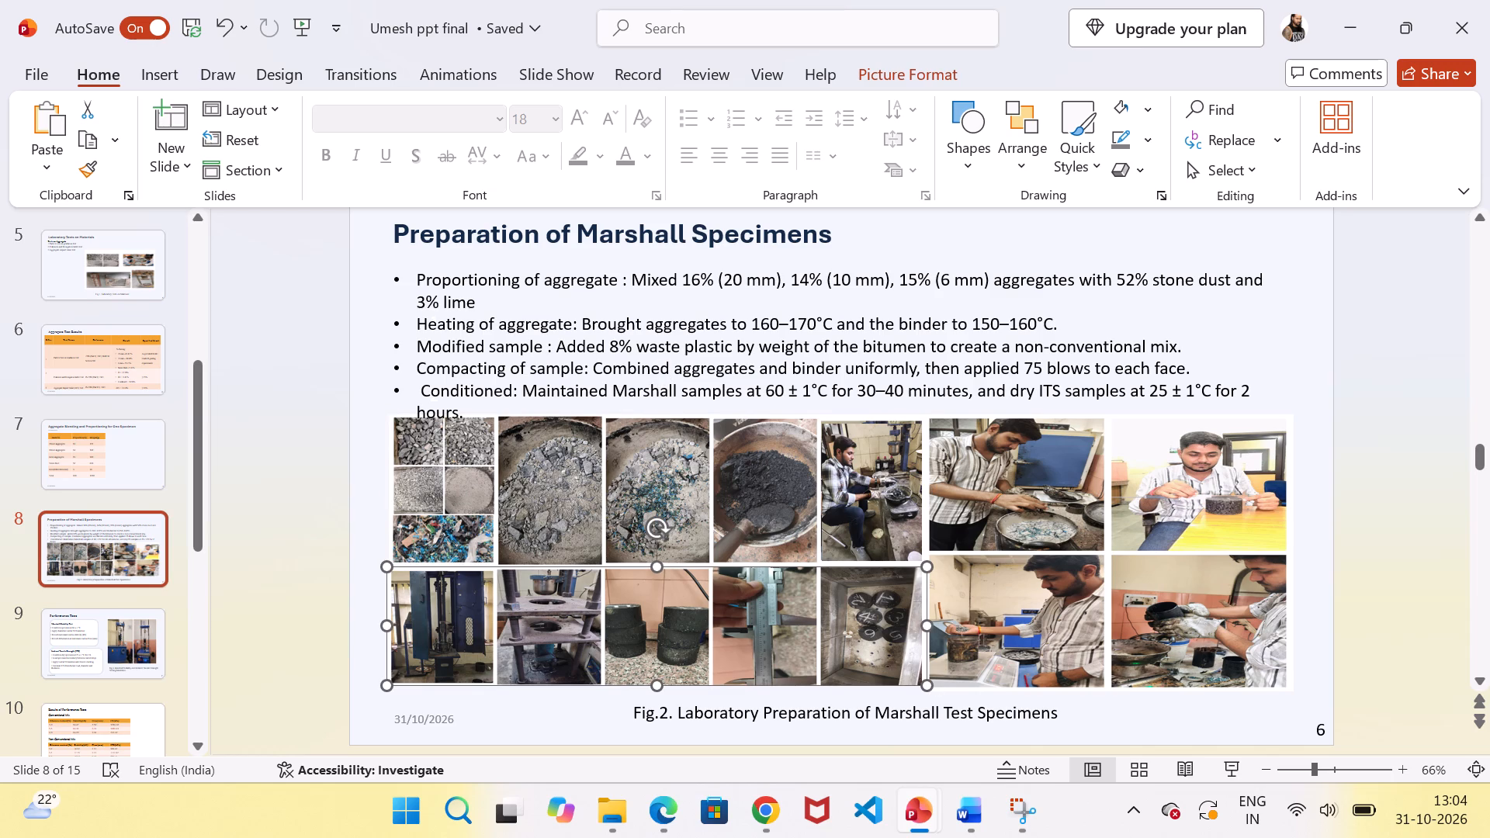
click(393, 415)
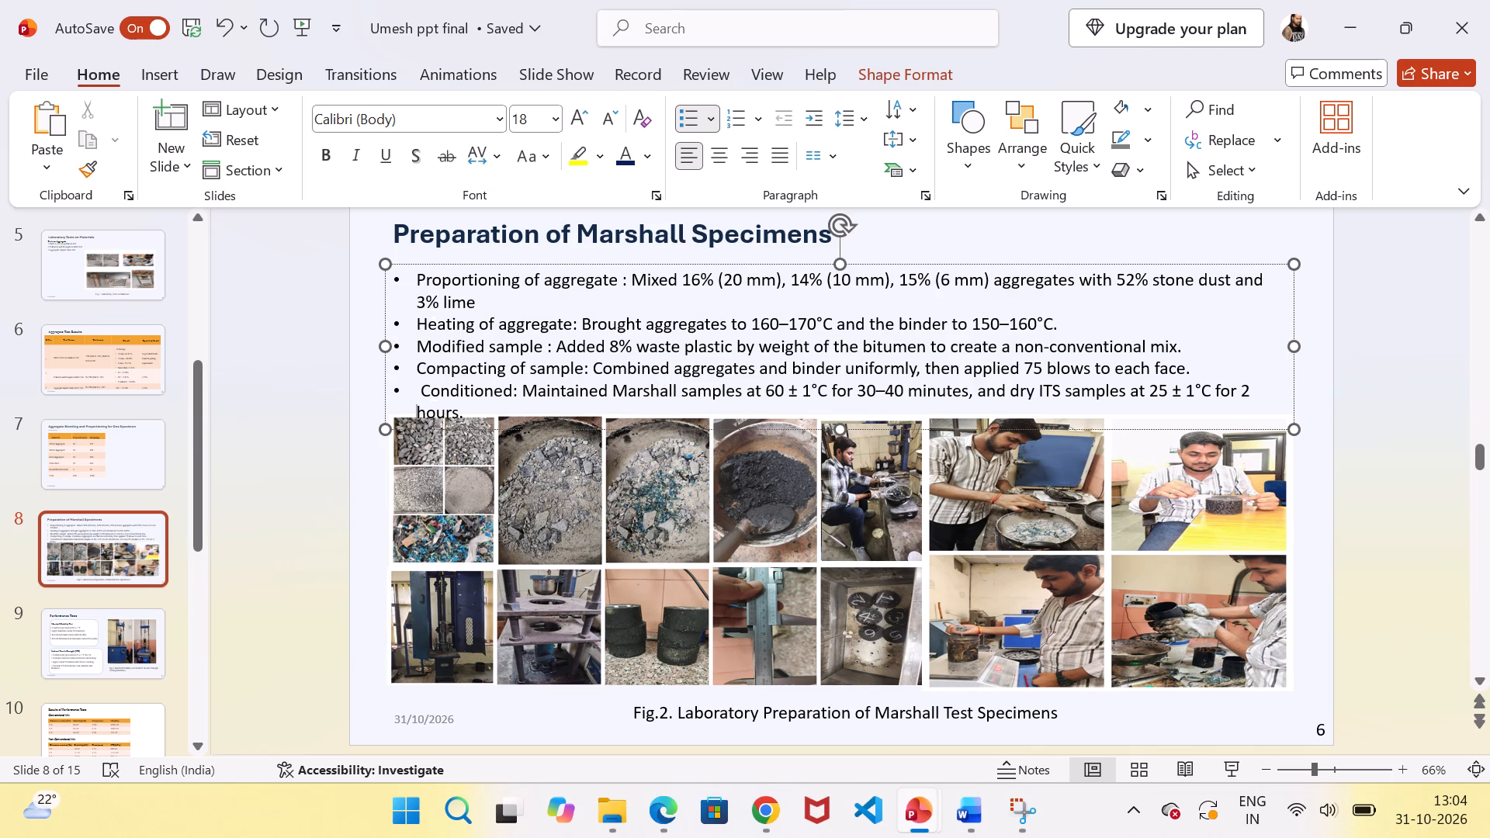
drag(432, 473, 404, 483)
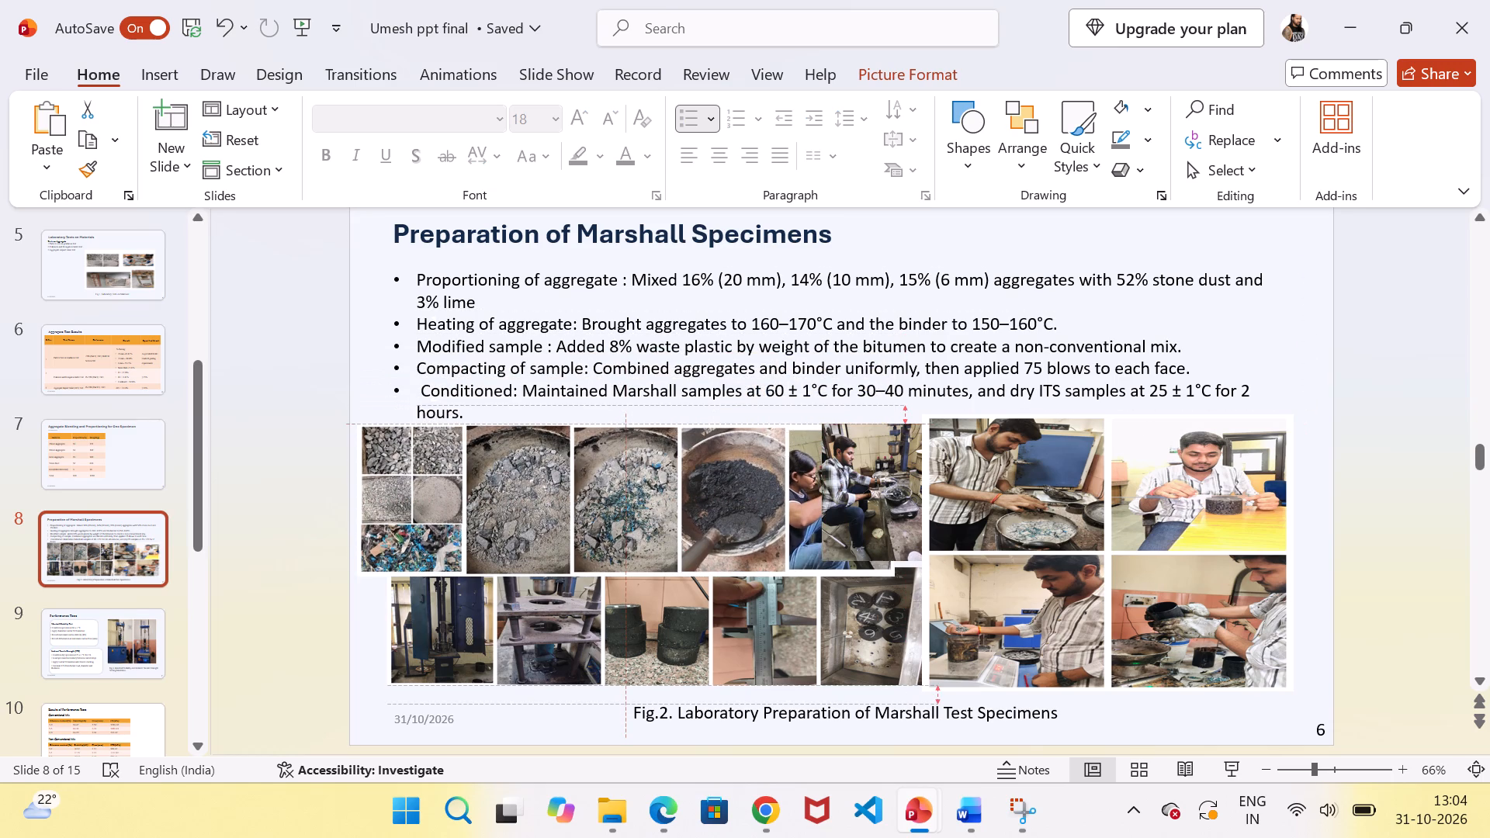
drag(404, 483, 441, 480)
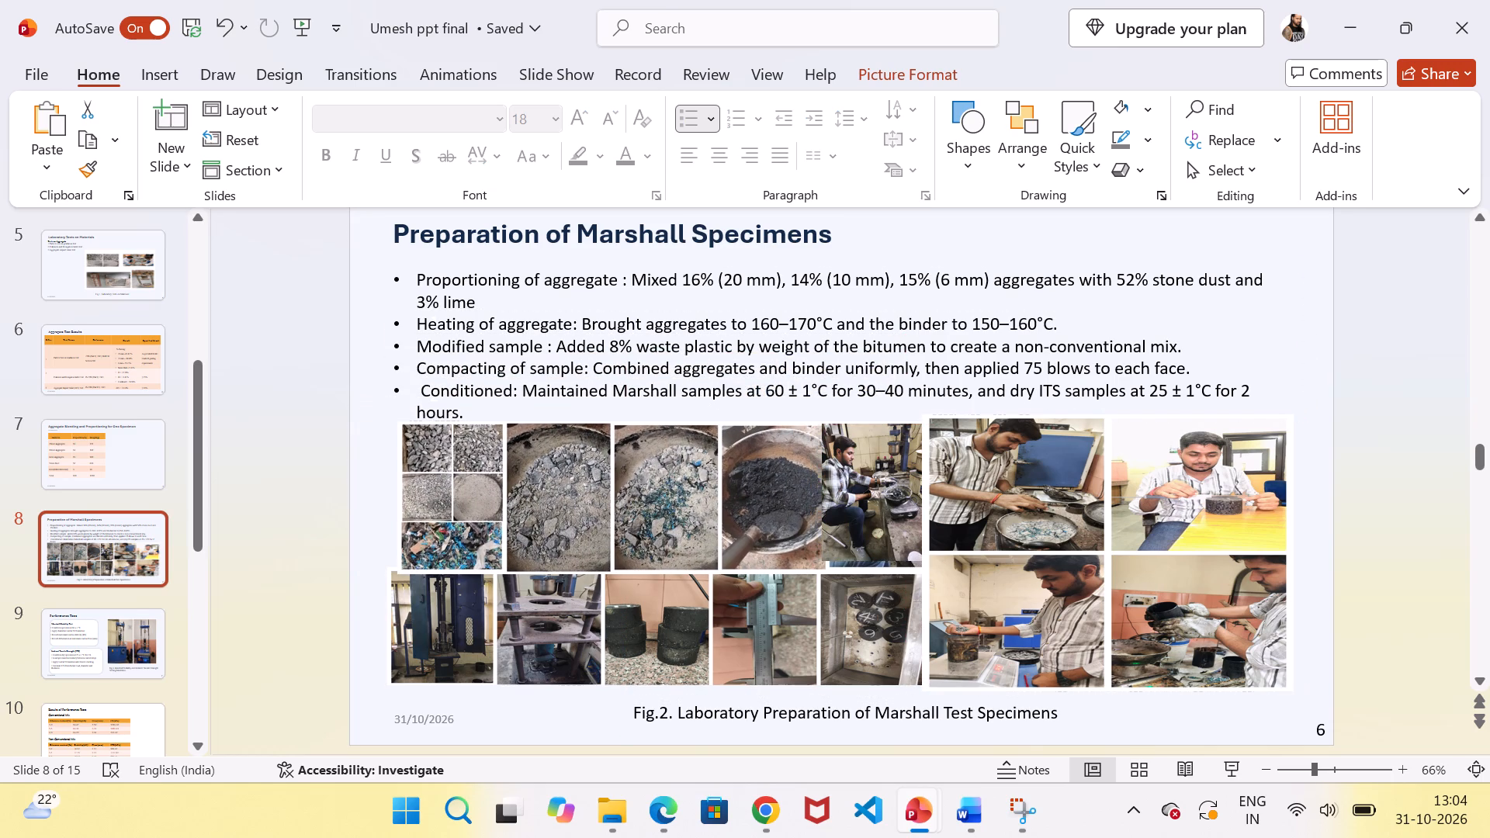
drag(441, 480, 433, 480)
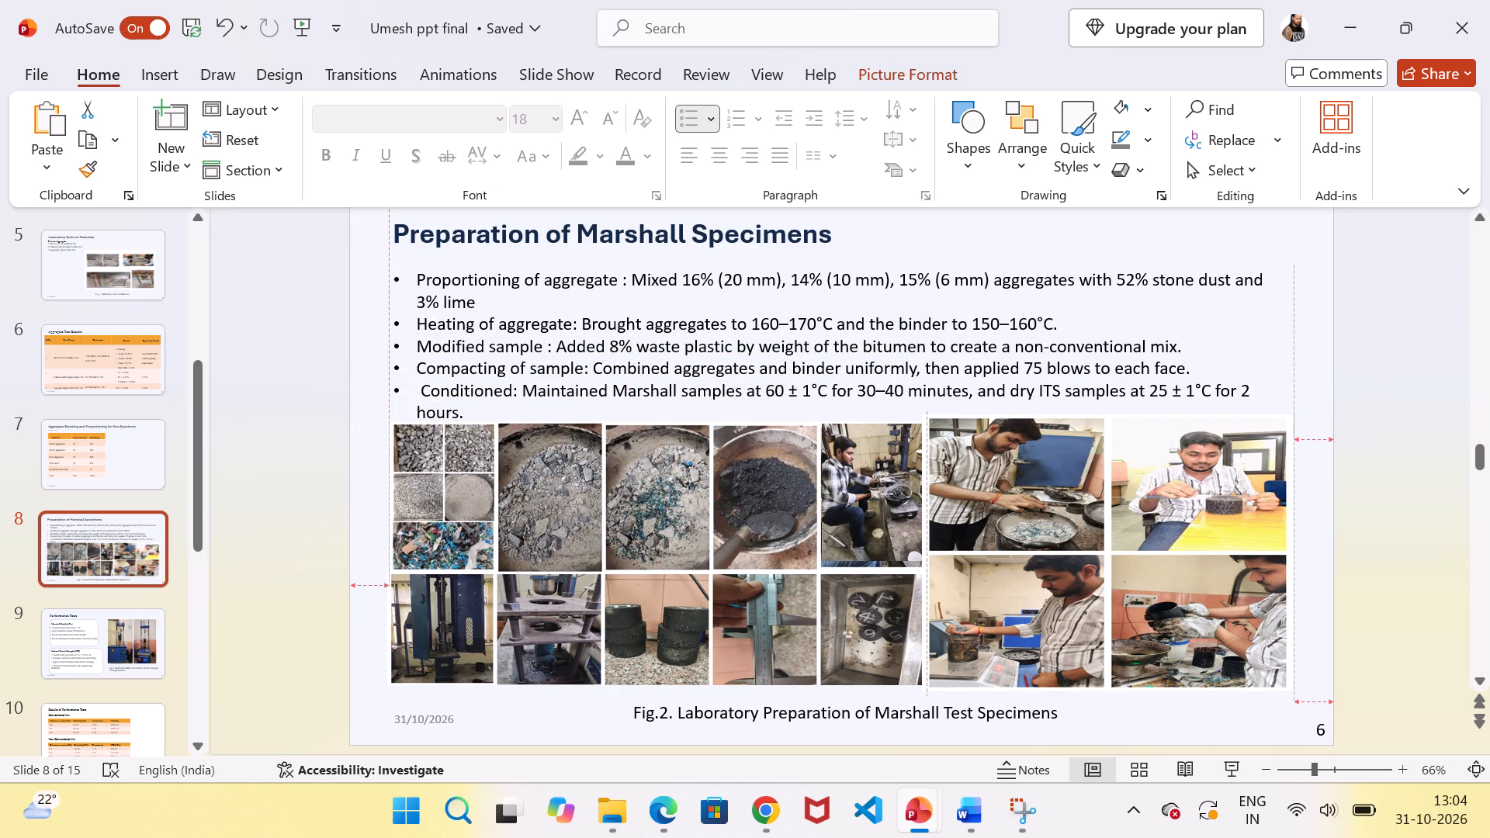
drag(433, 480, 437, 481)
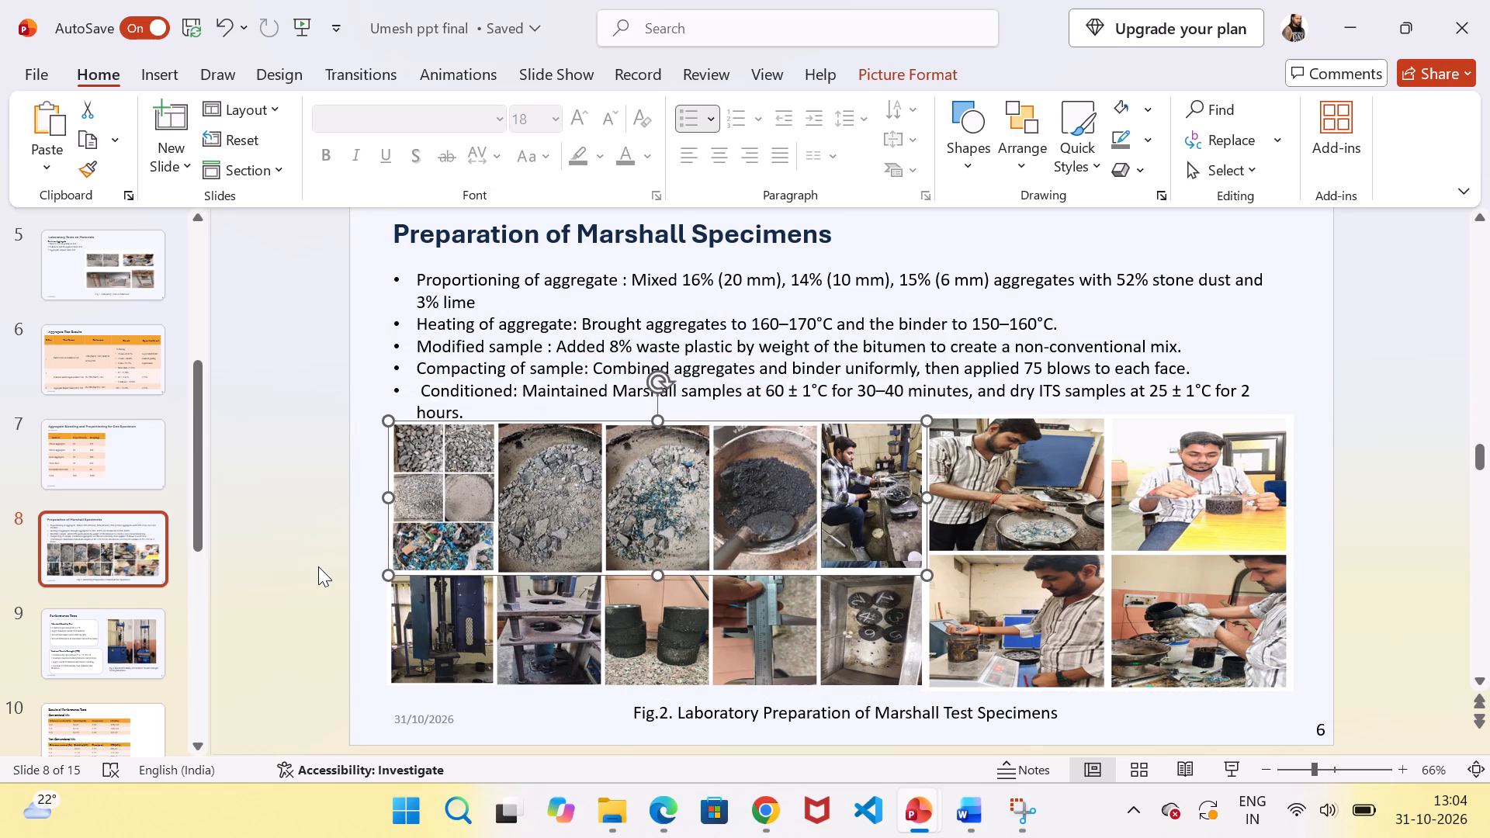
click(316, 563)
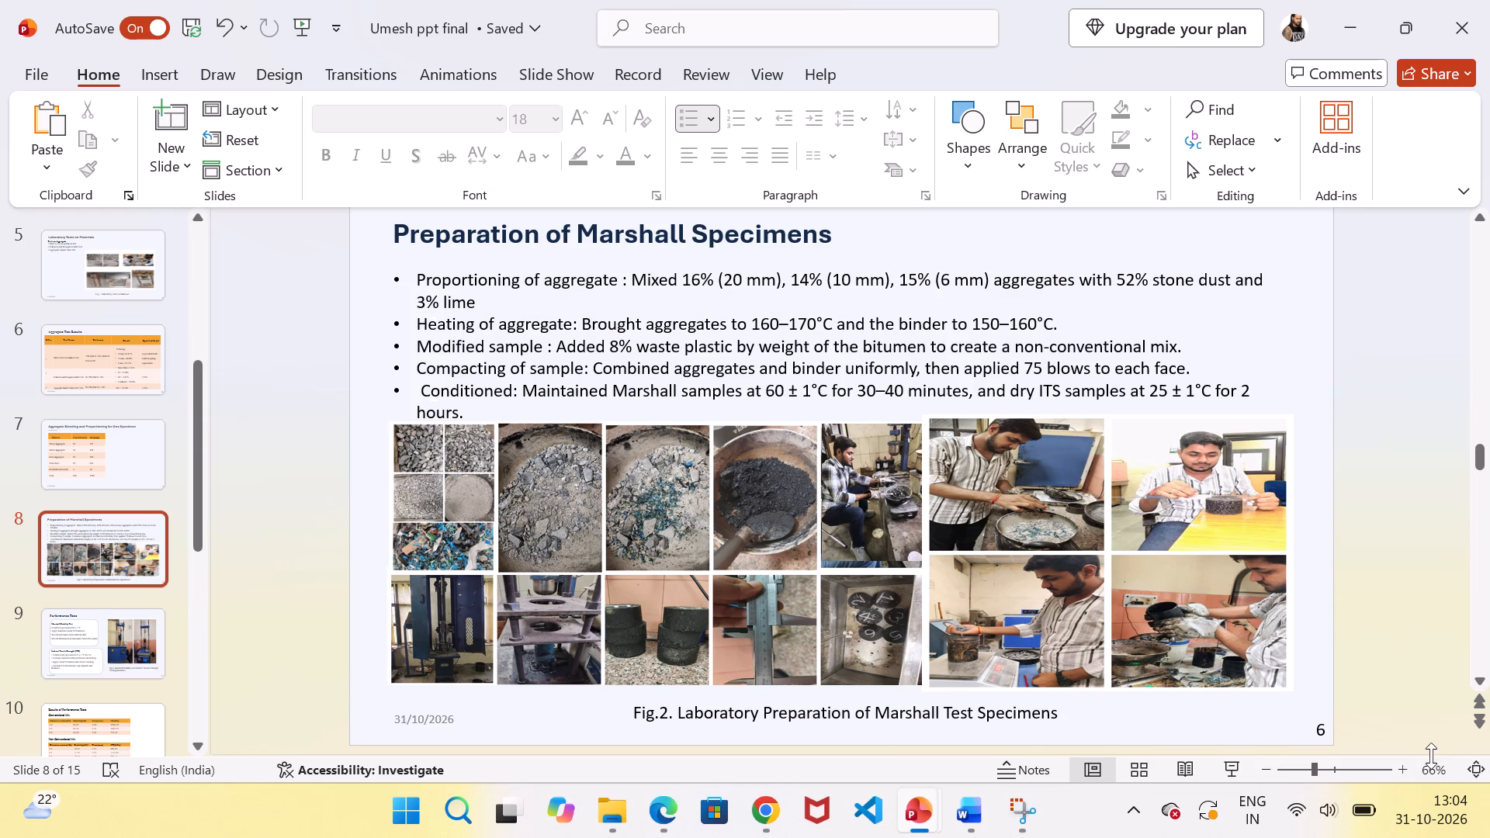
Change the page number on the Preparation of Marshall Specimens slide to 8.
click(1323, 726)
key(BackSpace)
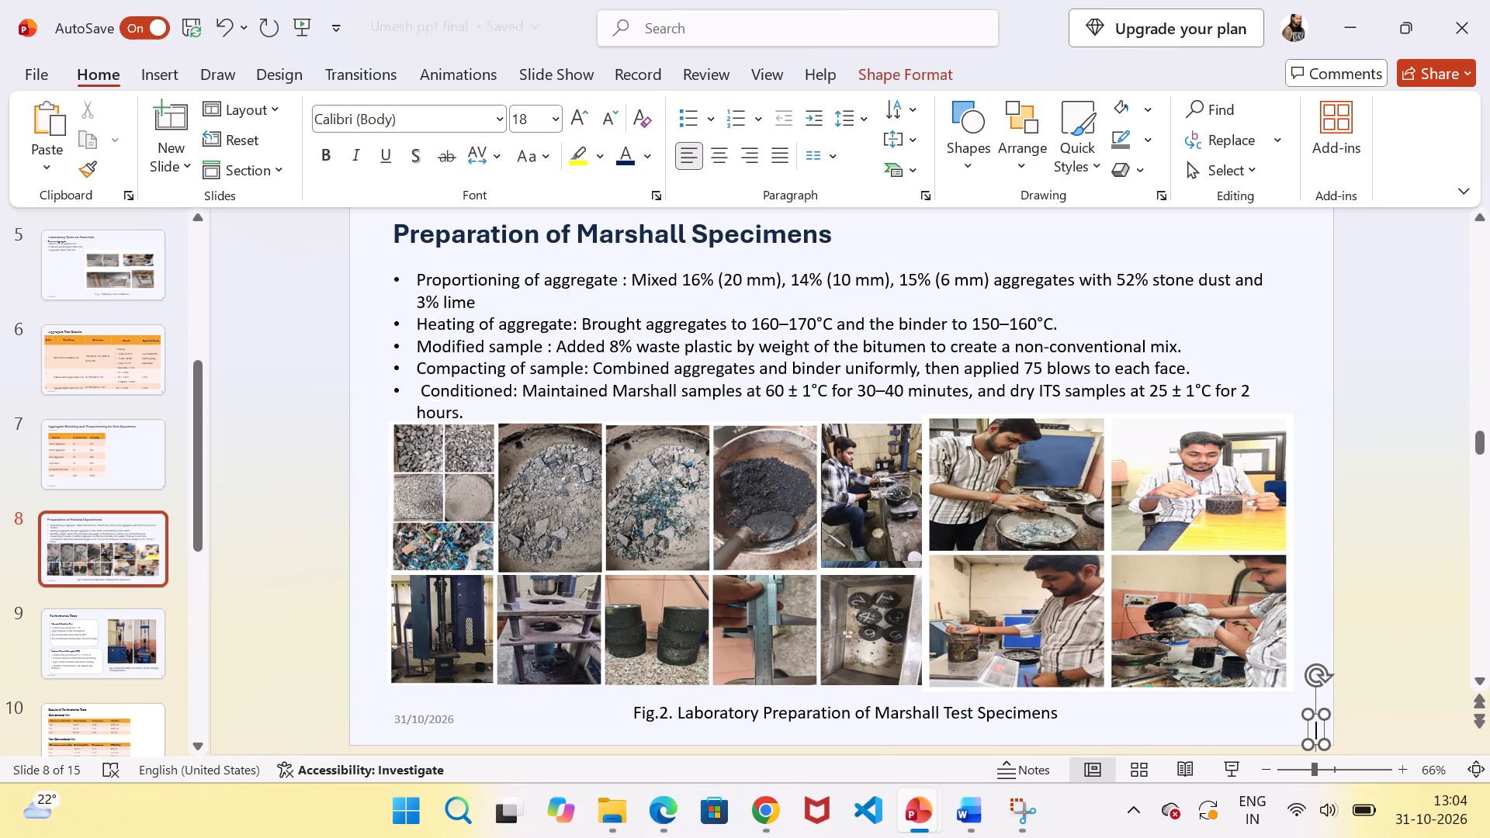
key(8)
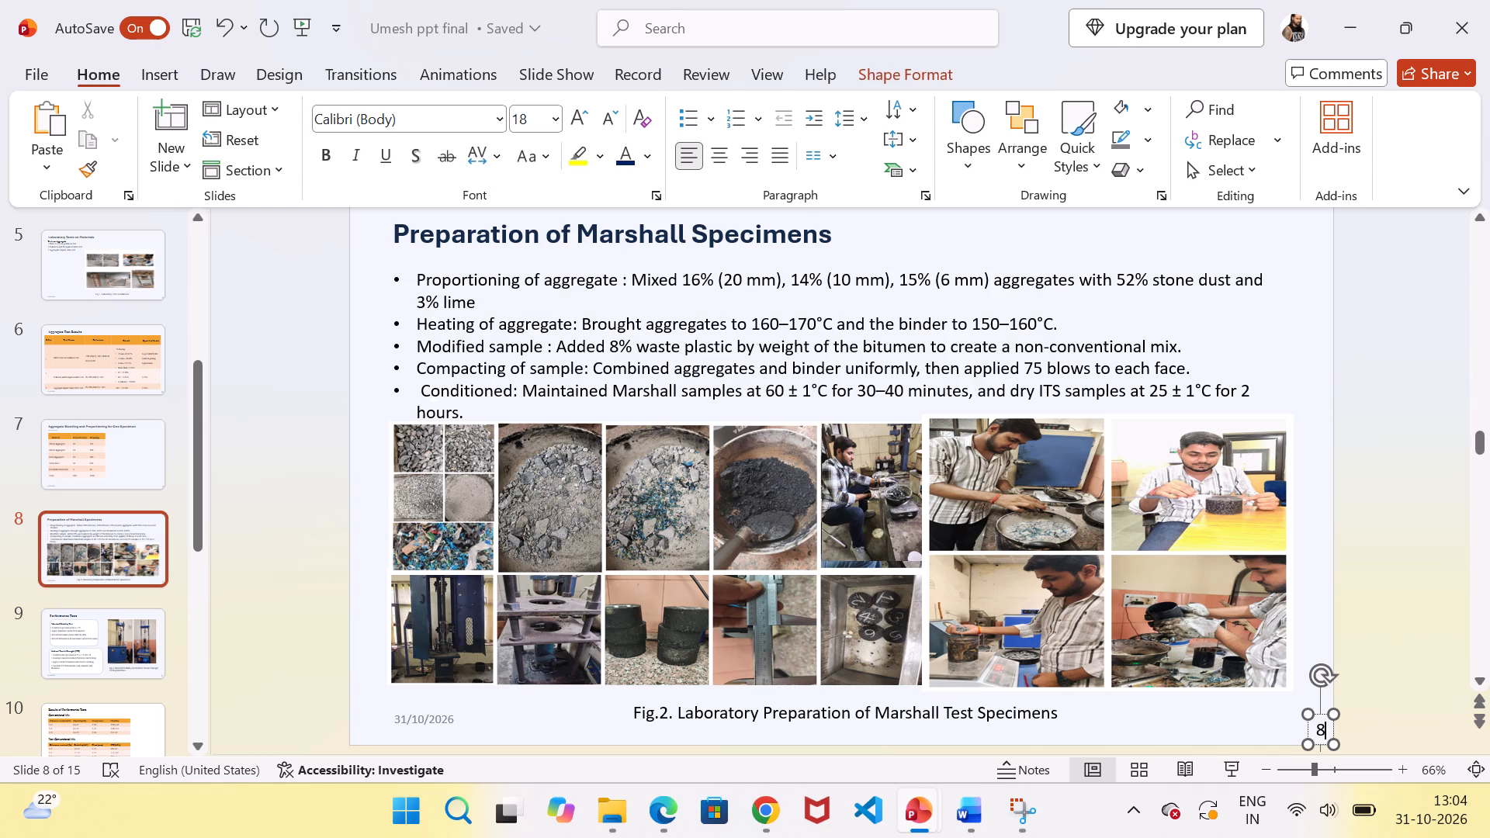
click(1457, 689)
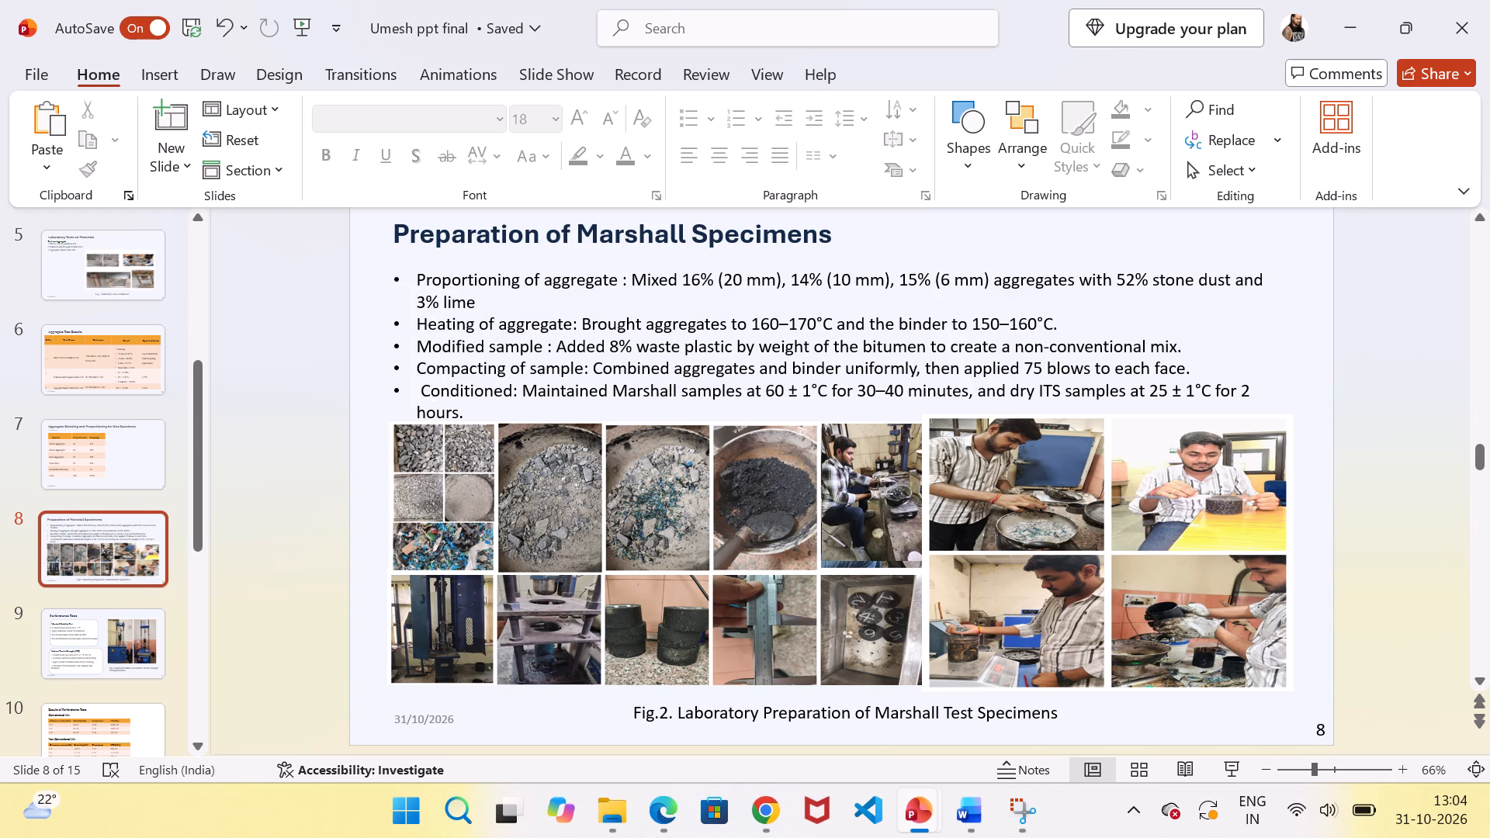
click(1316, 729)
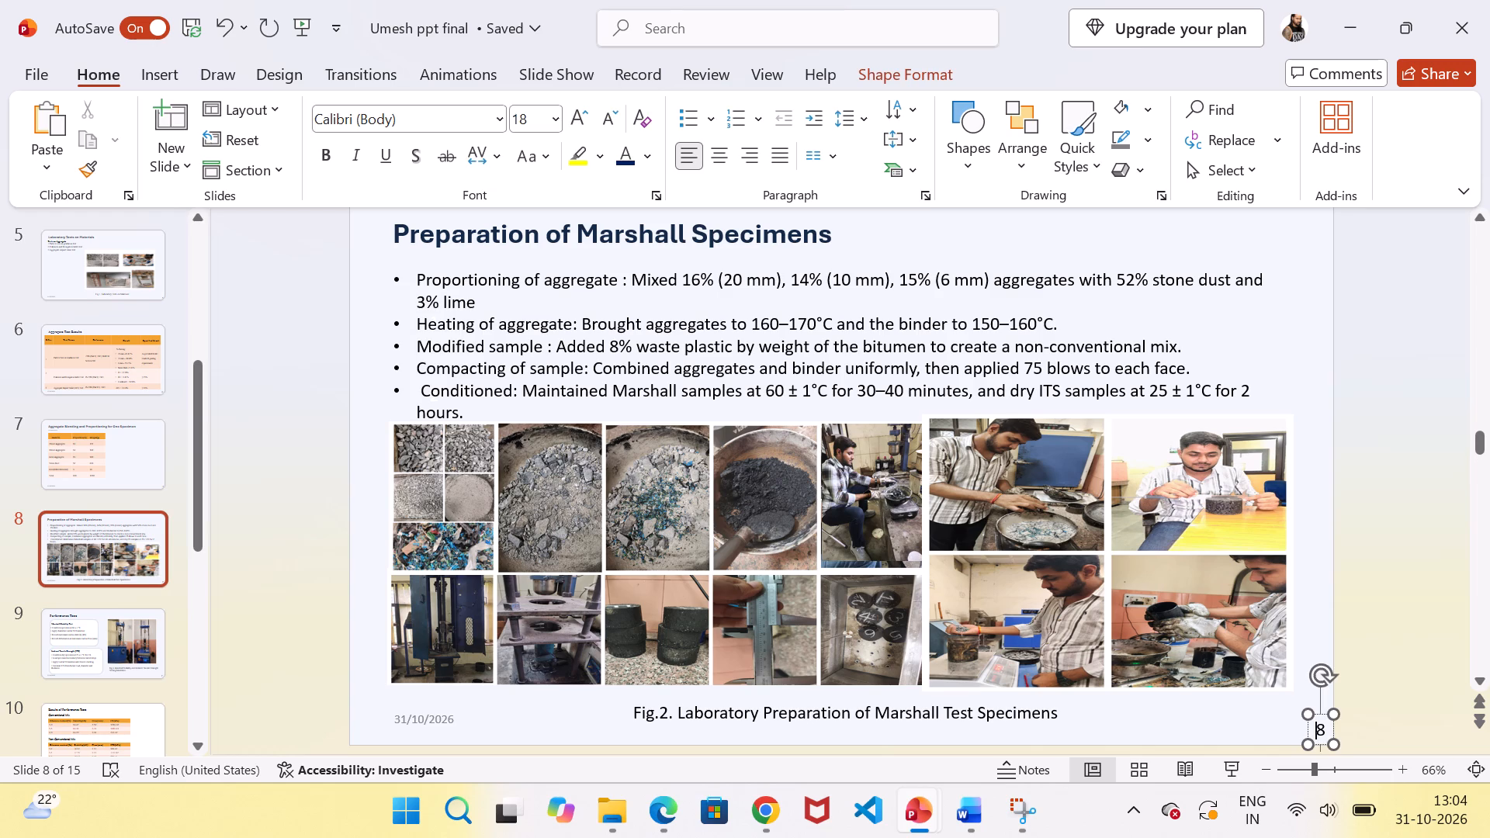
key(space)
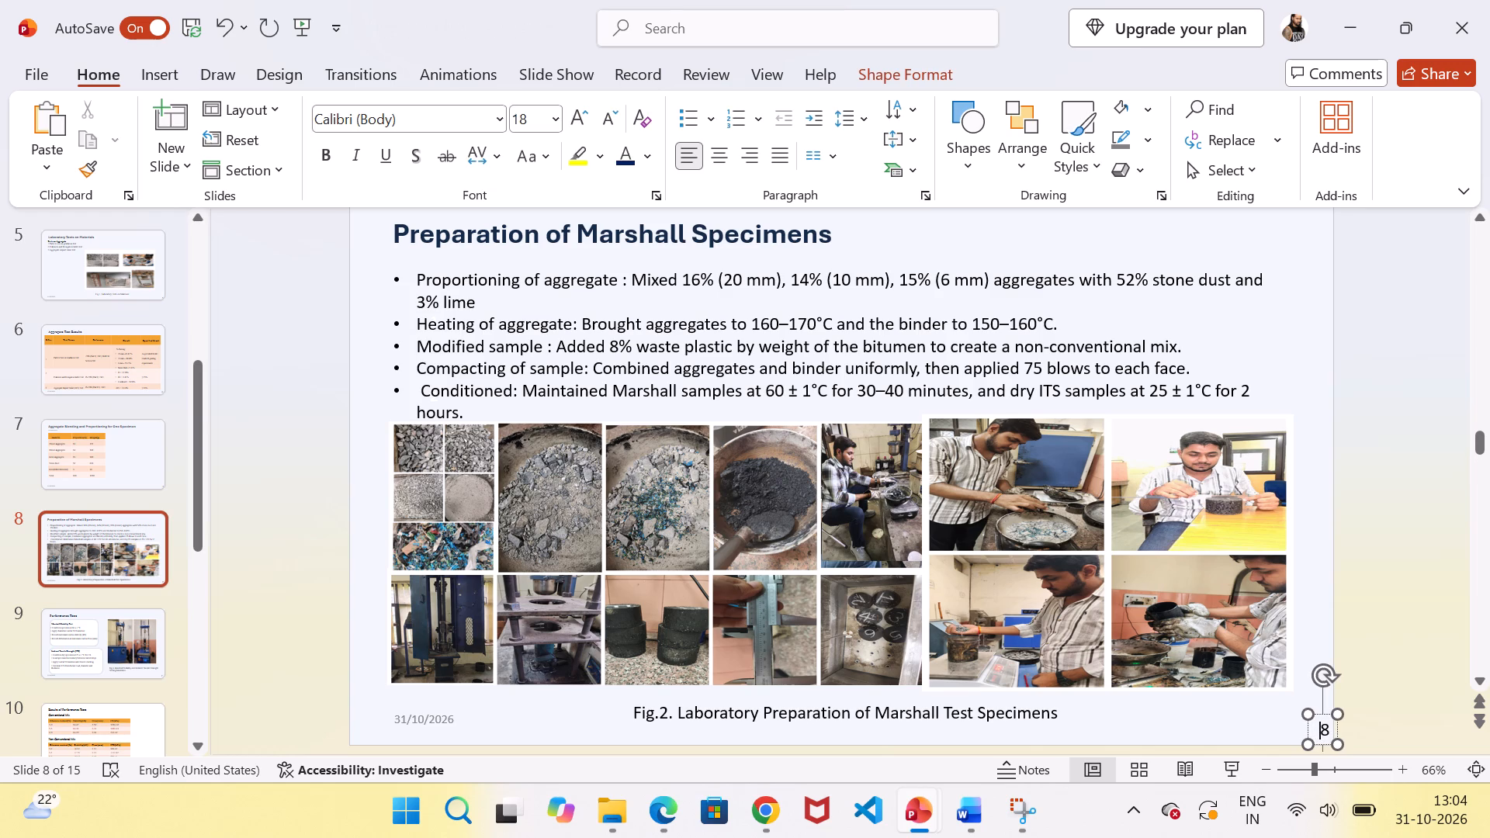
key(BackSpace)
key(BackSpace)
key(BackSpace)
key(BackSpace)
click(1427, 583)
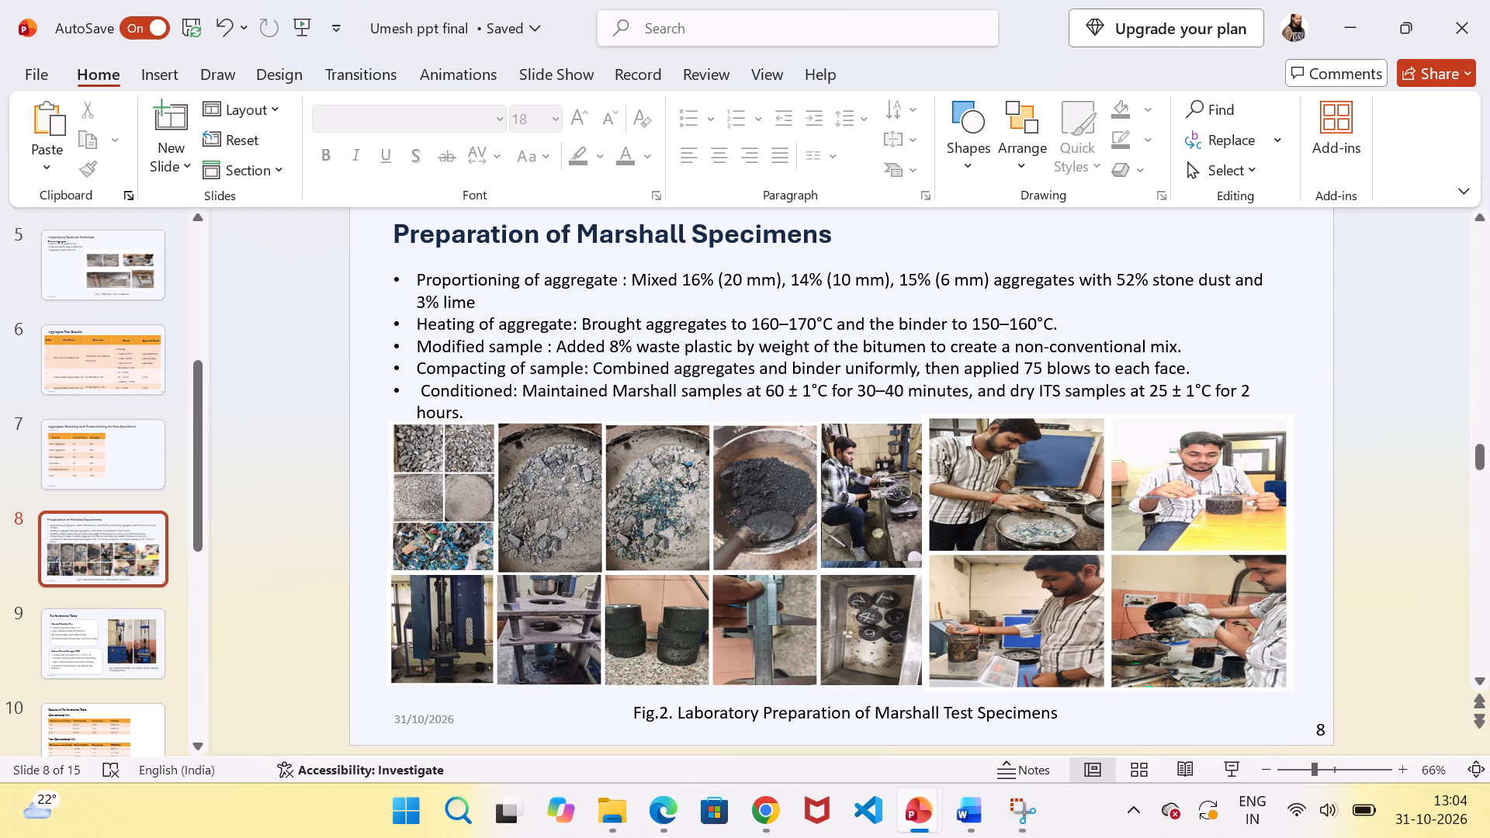
Change the page number on the Performance Tests slide to 9.
click(148, 660)
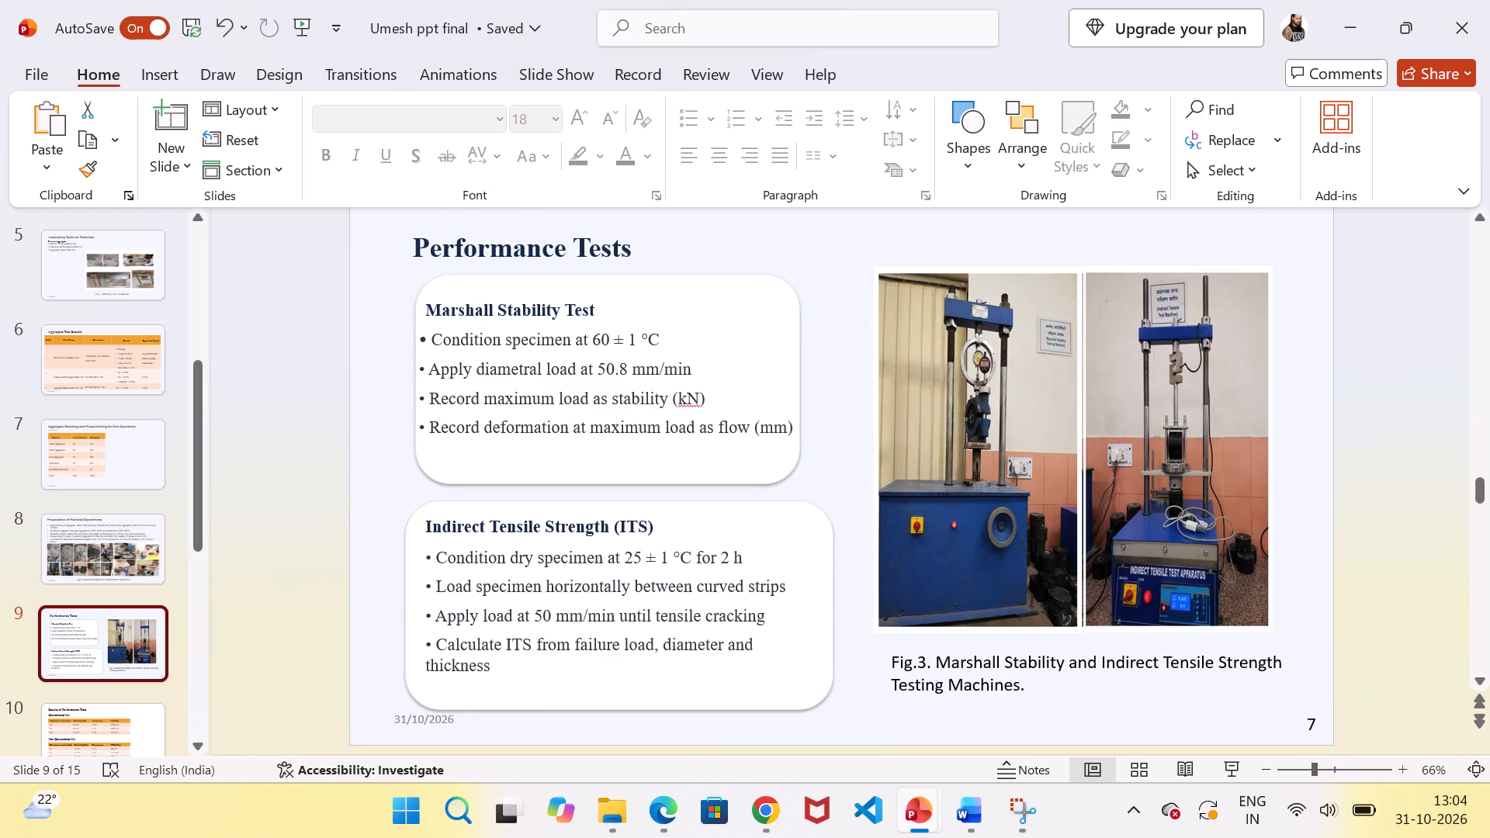
click(1312, 719)
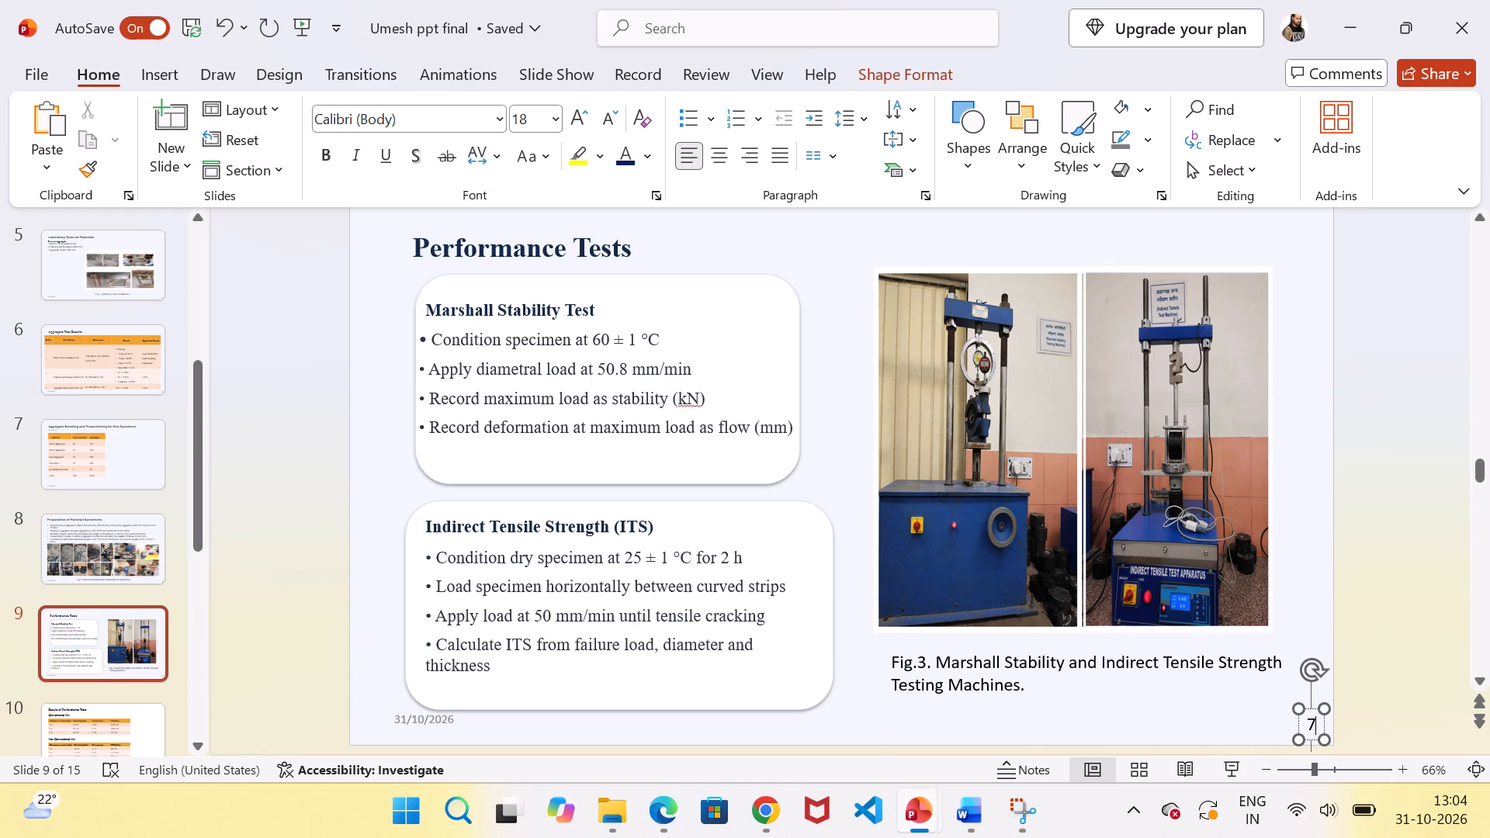
key(BackSpace)
key(9)
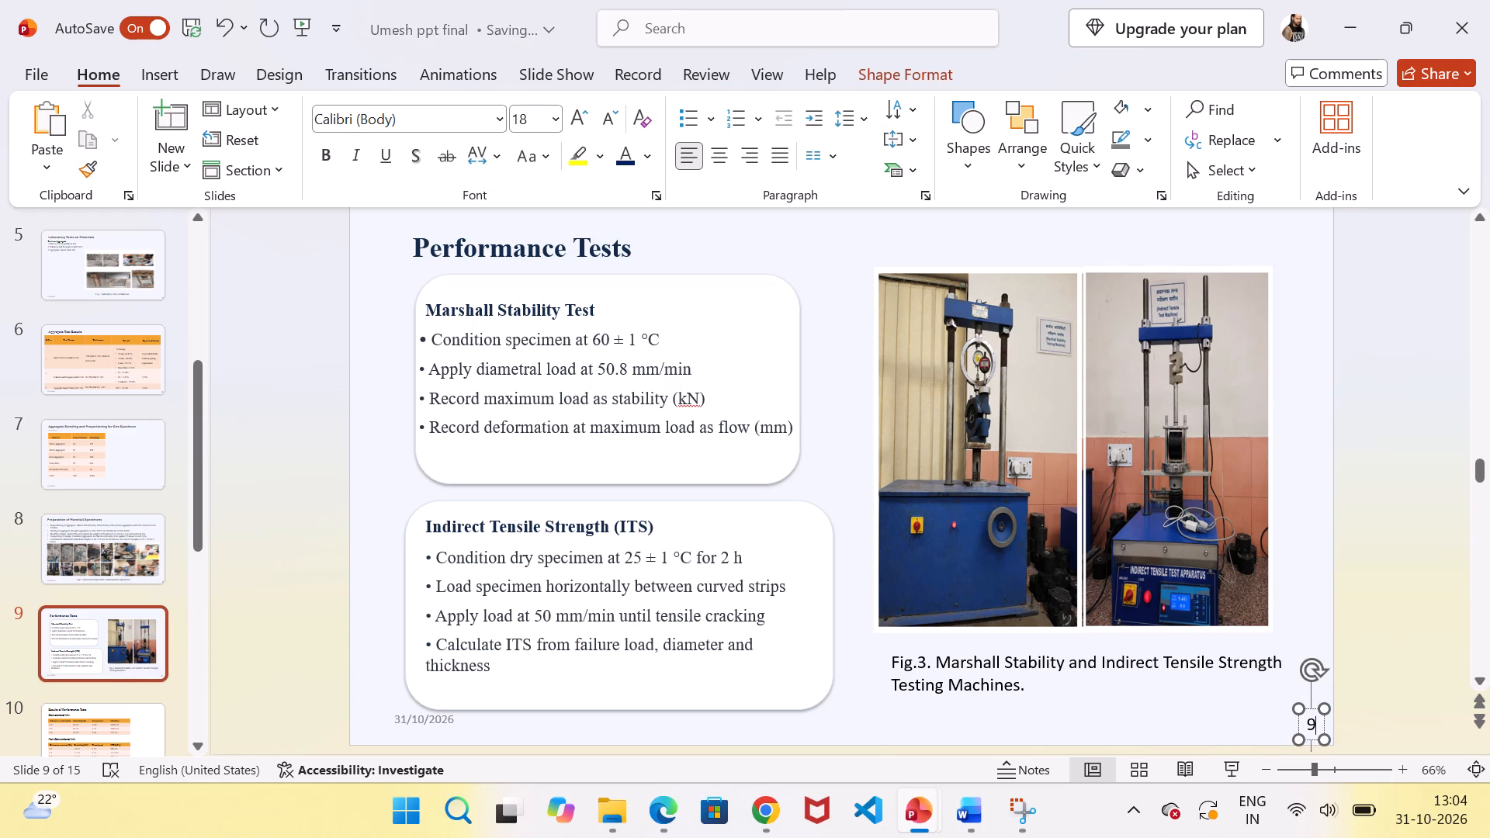
Open the Results of Performance Tests slide.
scroll(166, 653, down, 1)
click(119, 609)
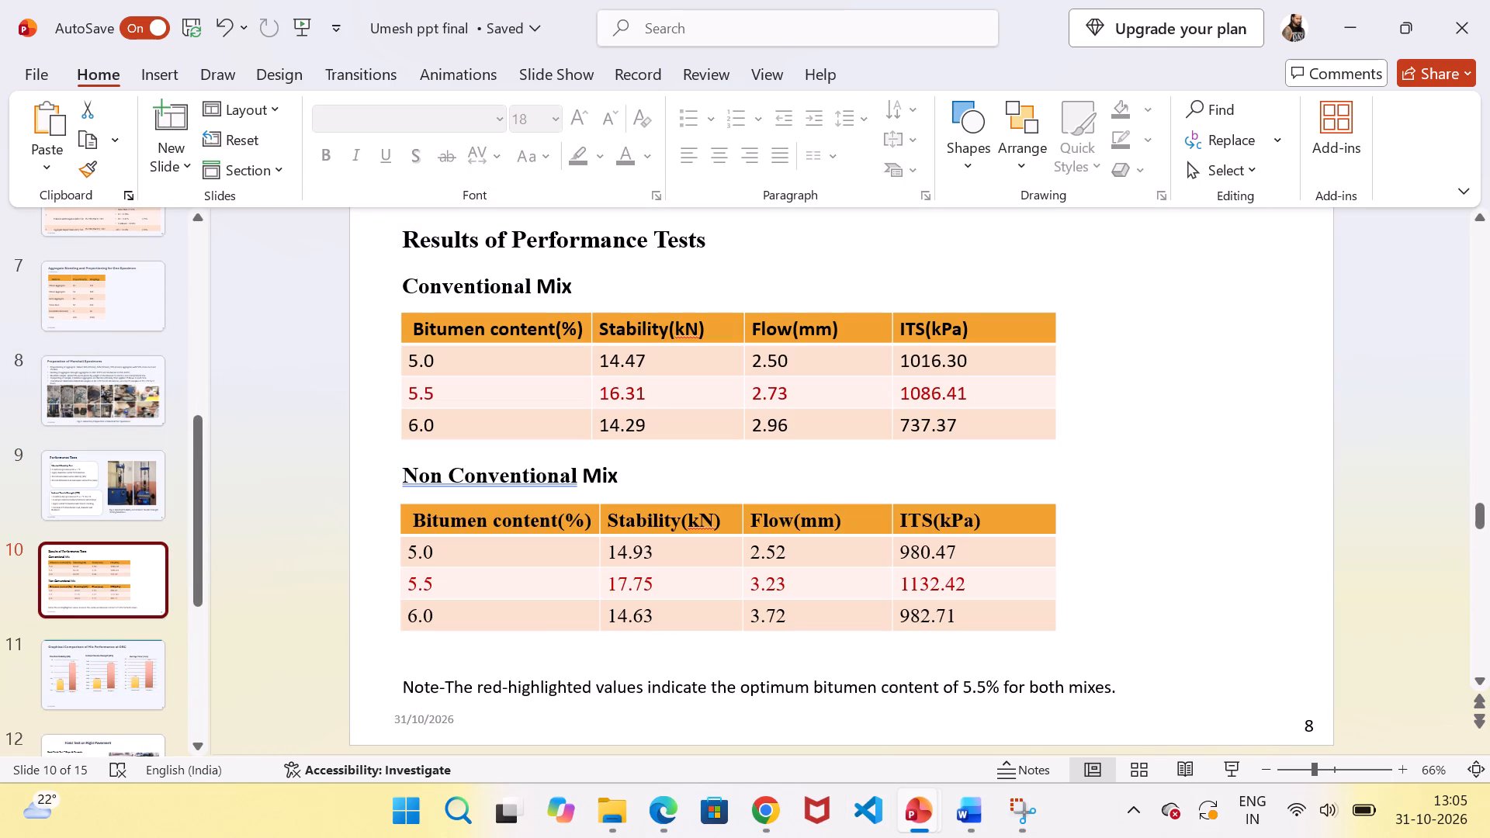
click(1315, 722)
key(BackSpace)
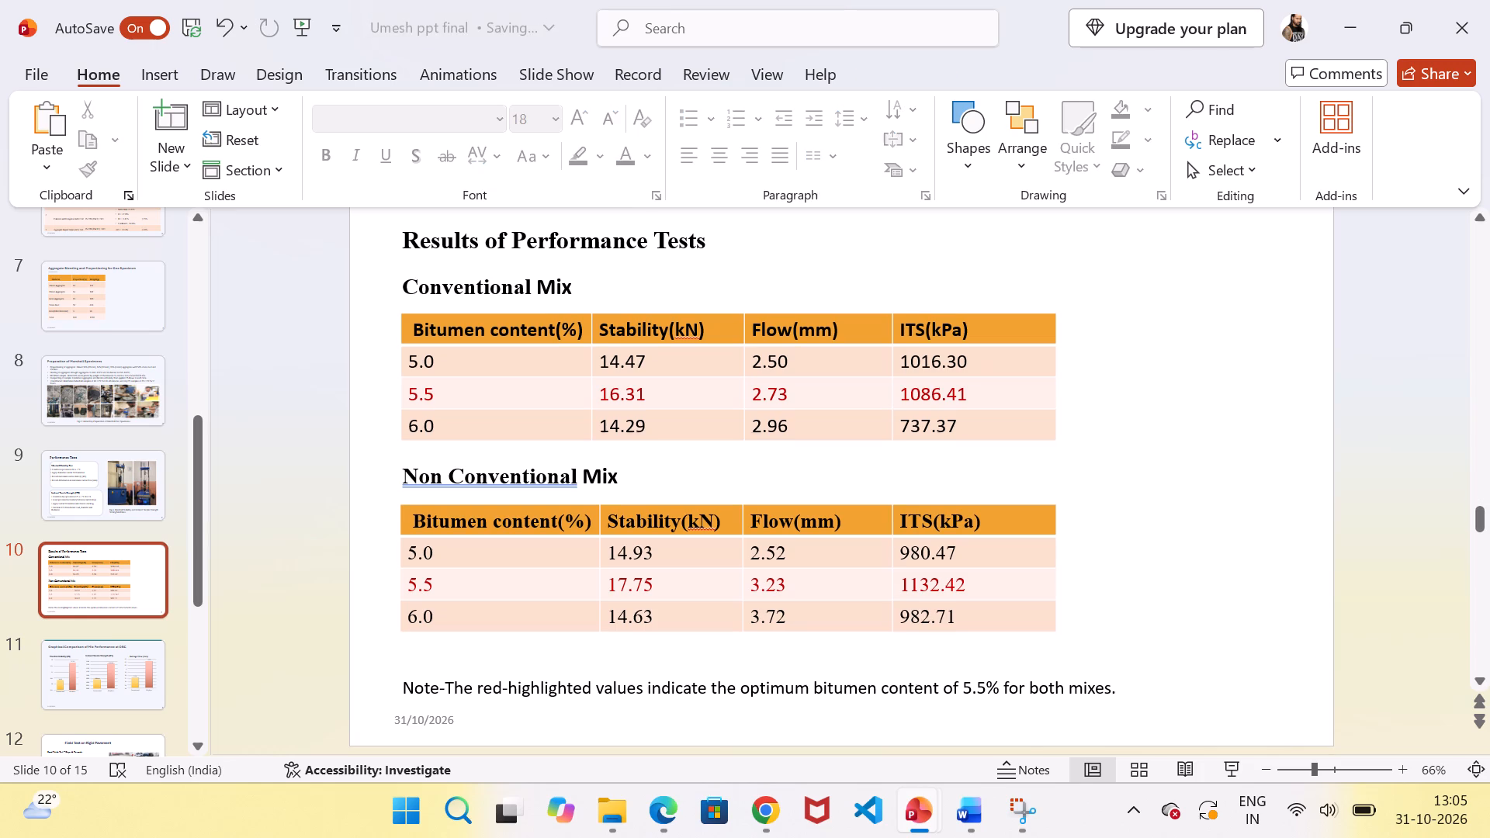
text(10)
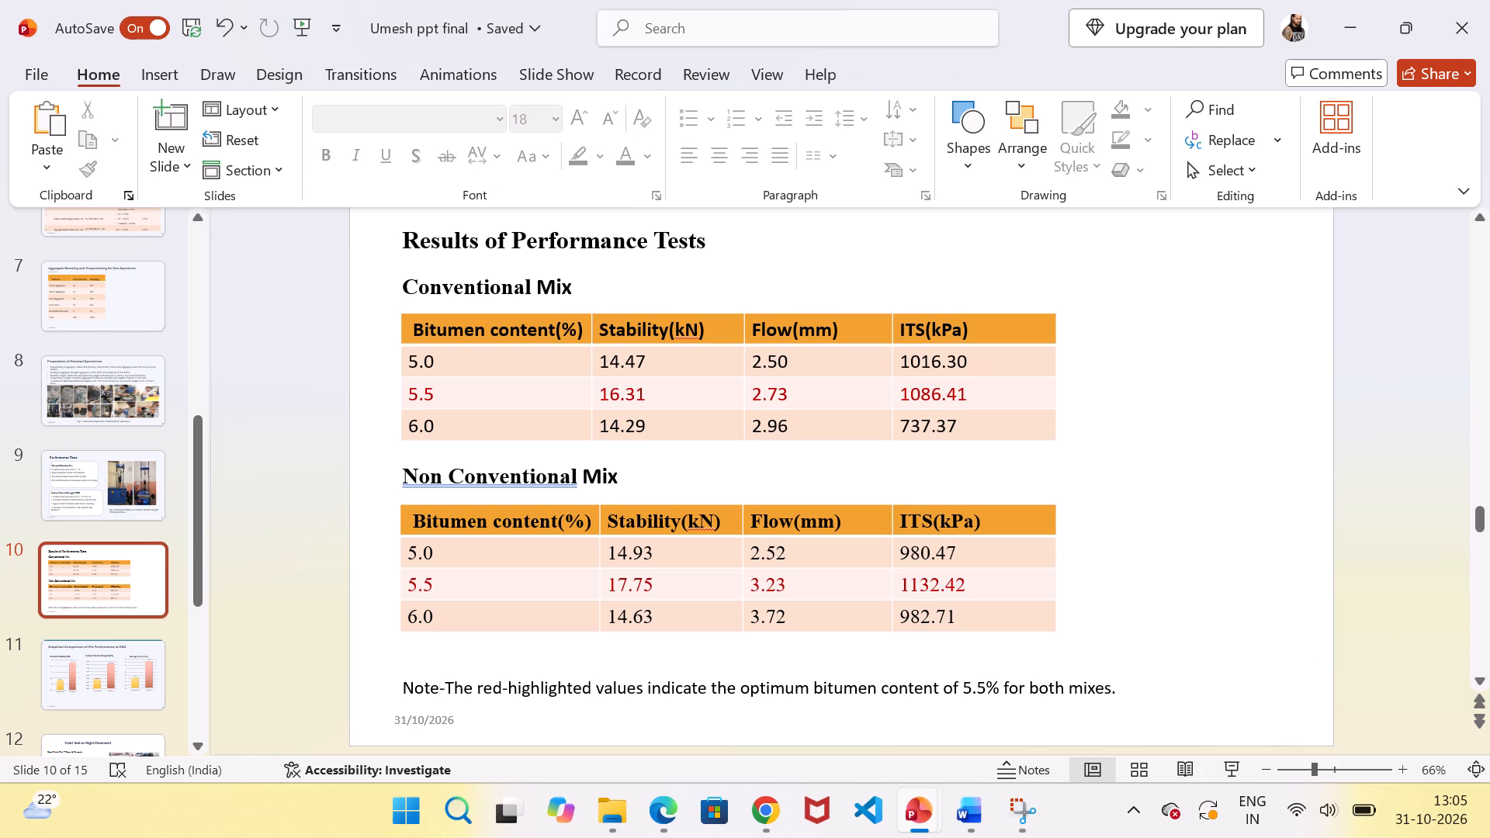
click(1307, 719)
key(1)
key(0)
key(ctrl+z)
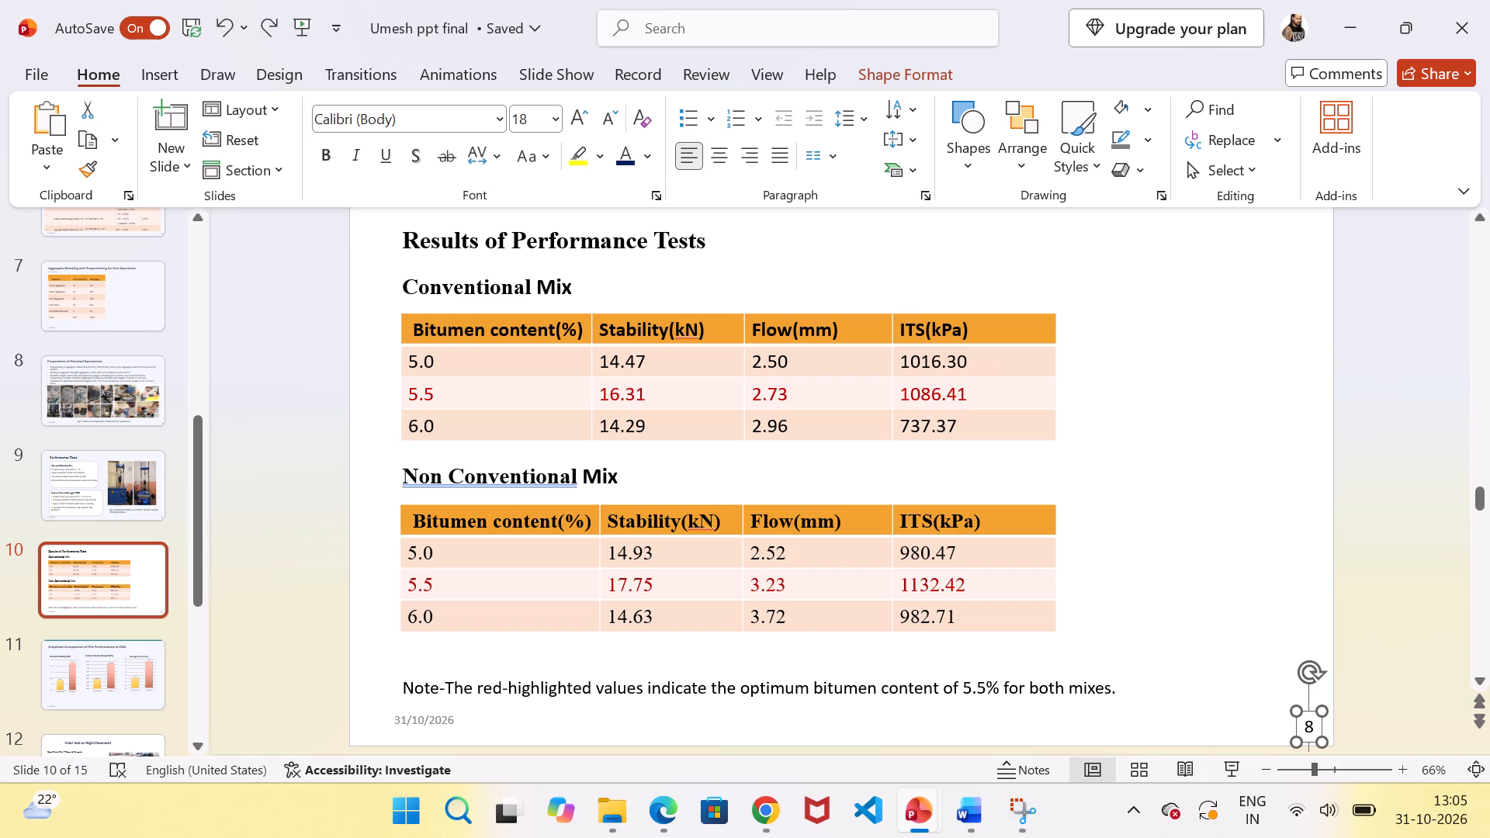
Change the page number on the Results of Performance Tests slide to 10.
click(1310, 724)
key(BackSpace)
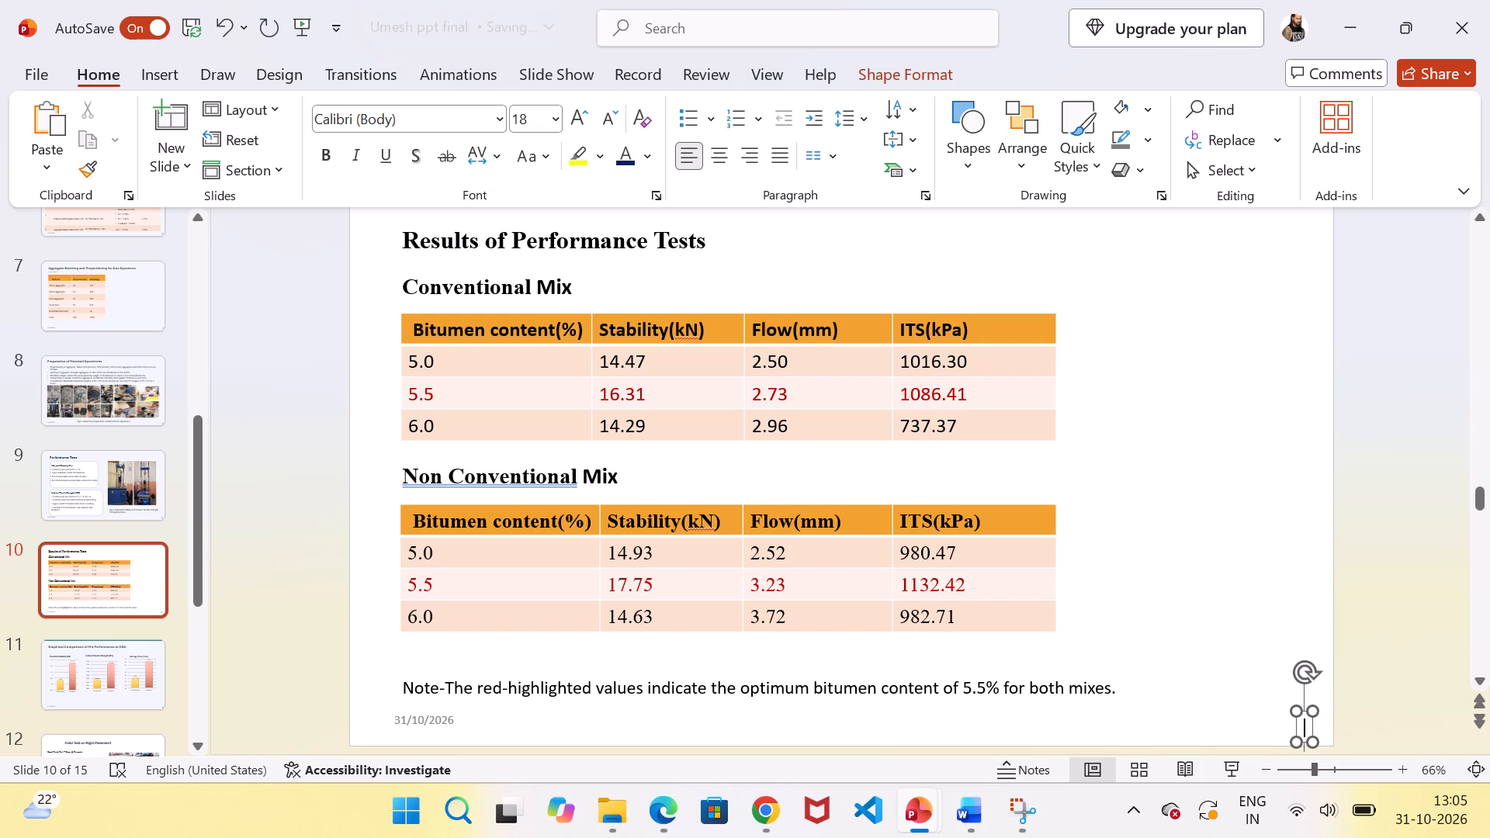
key(1)
key(0)
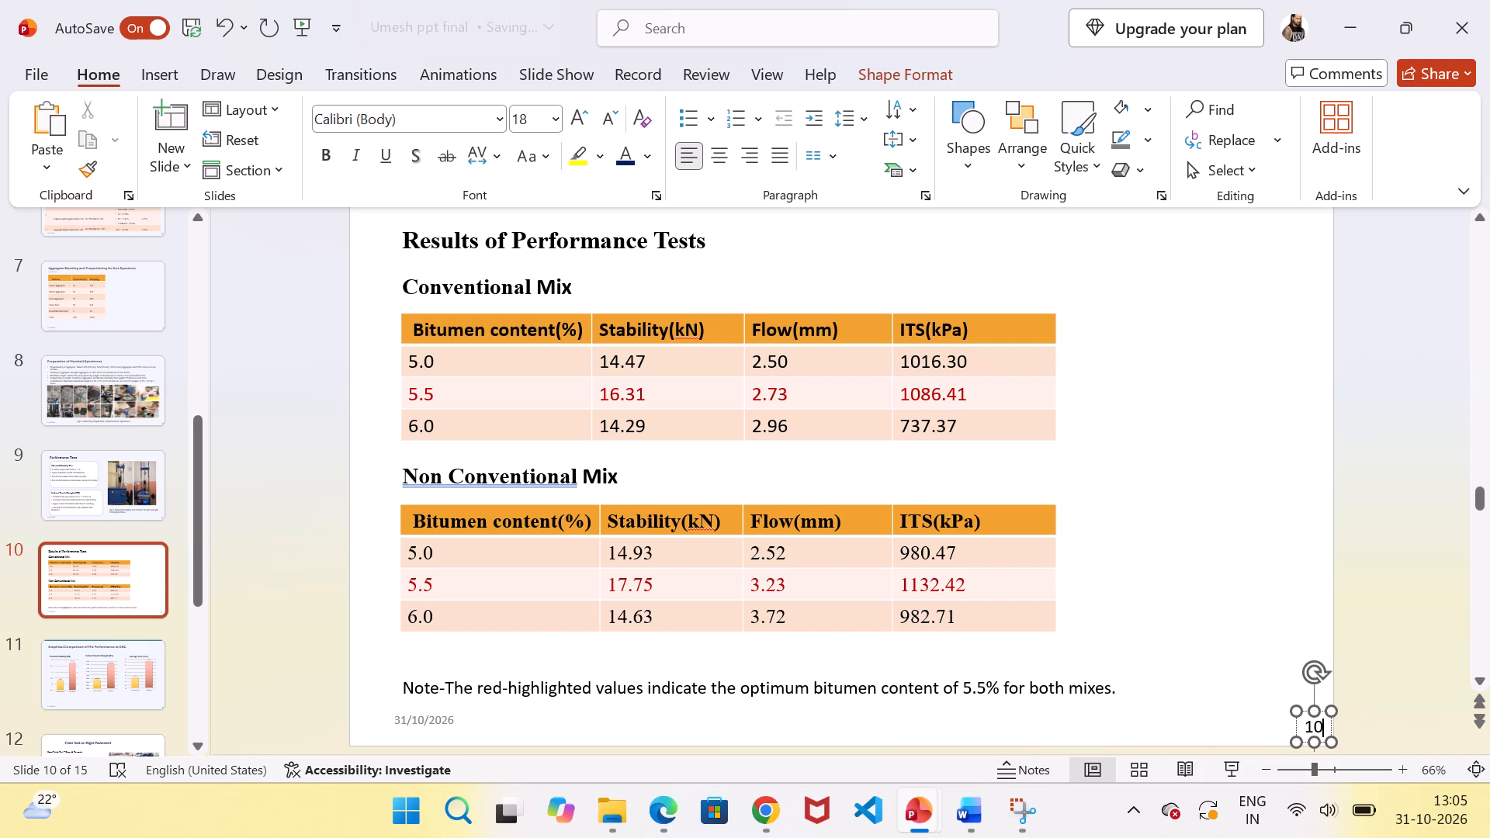
Change the page number on the Graphical Comparison of Mix Performance at OBC slide to 11.
click(97, 712)
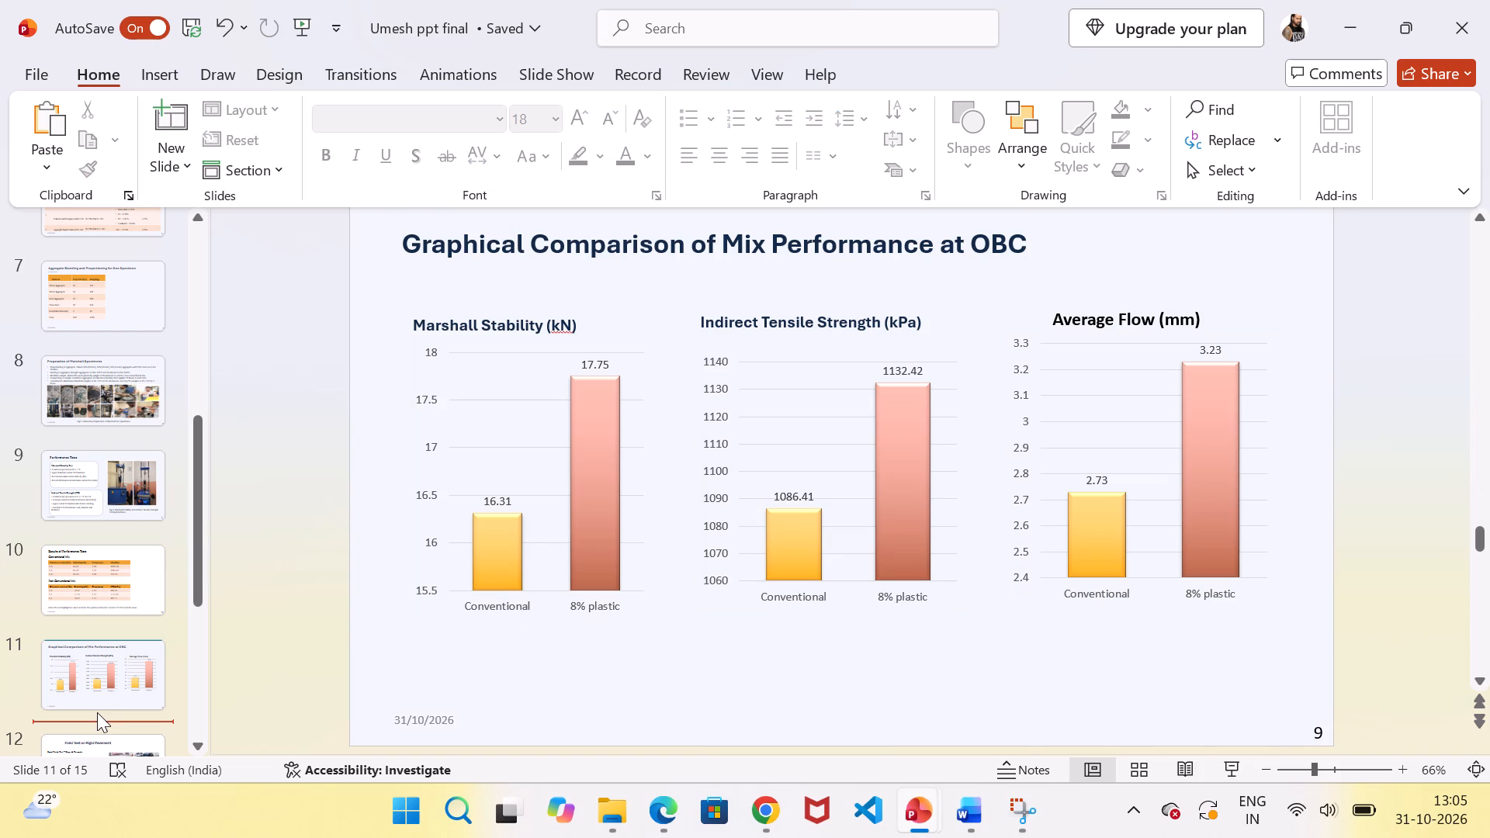
click(1319, 729)
key(BackSpace)
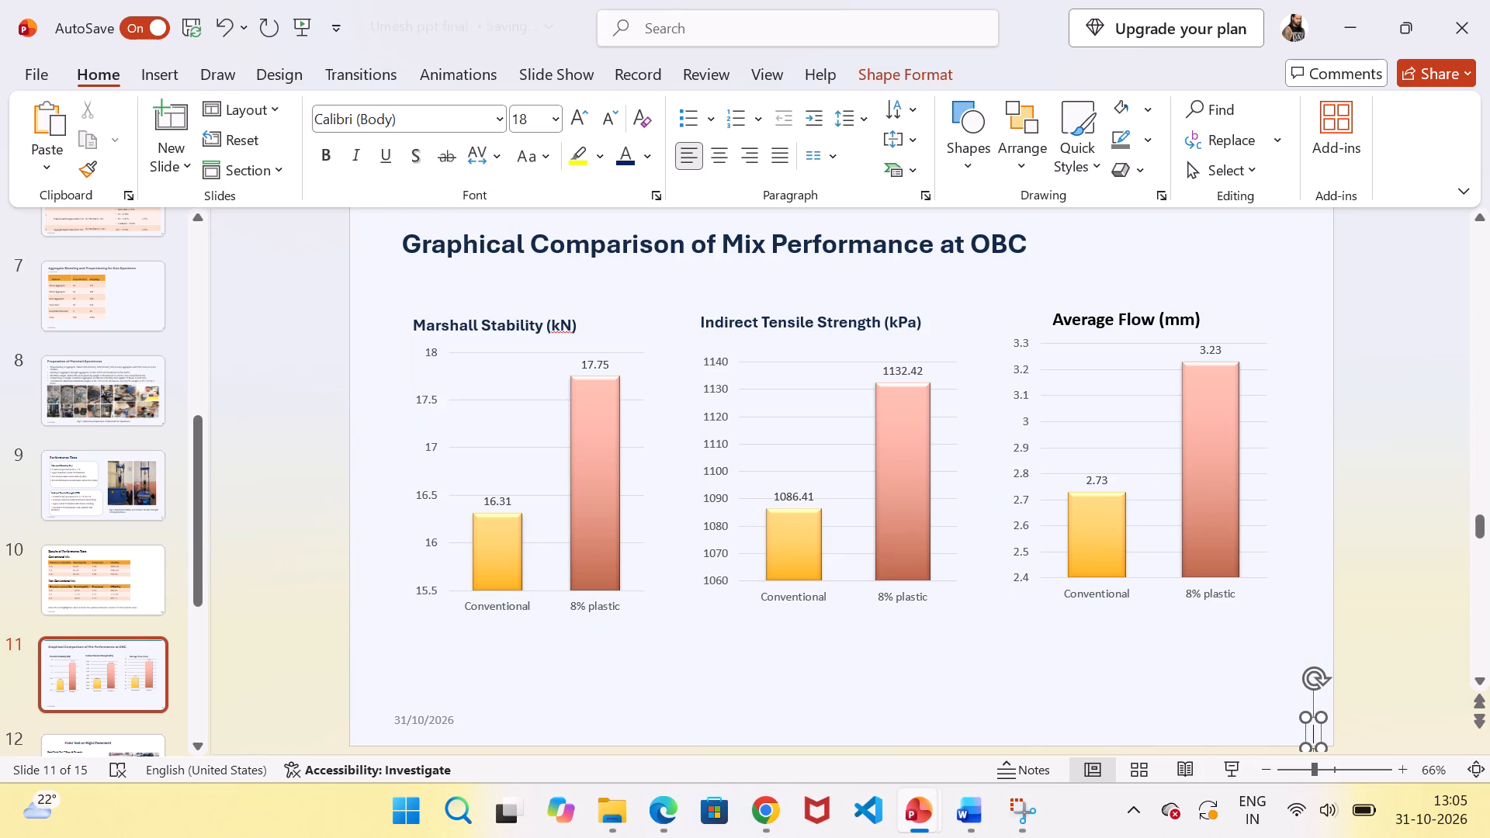
text(11)
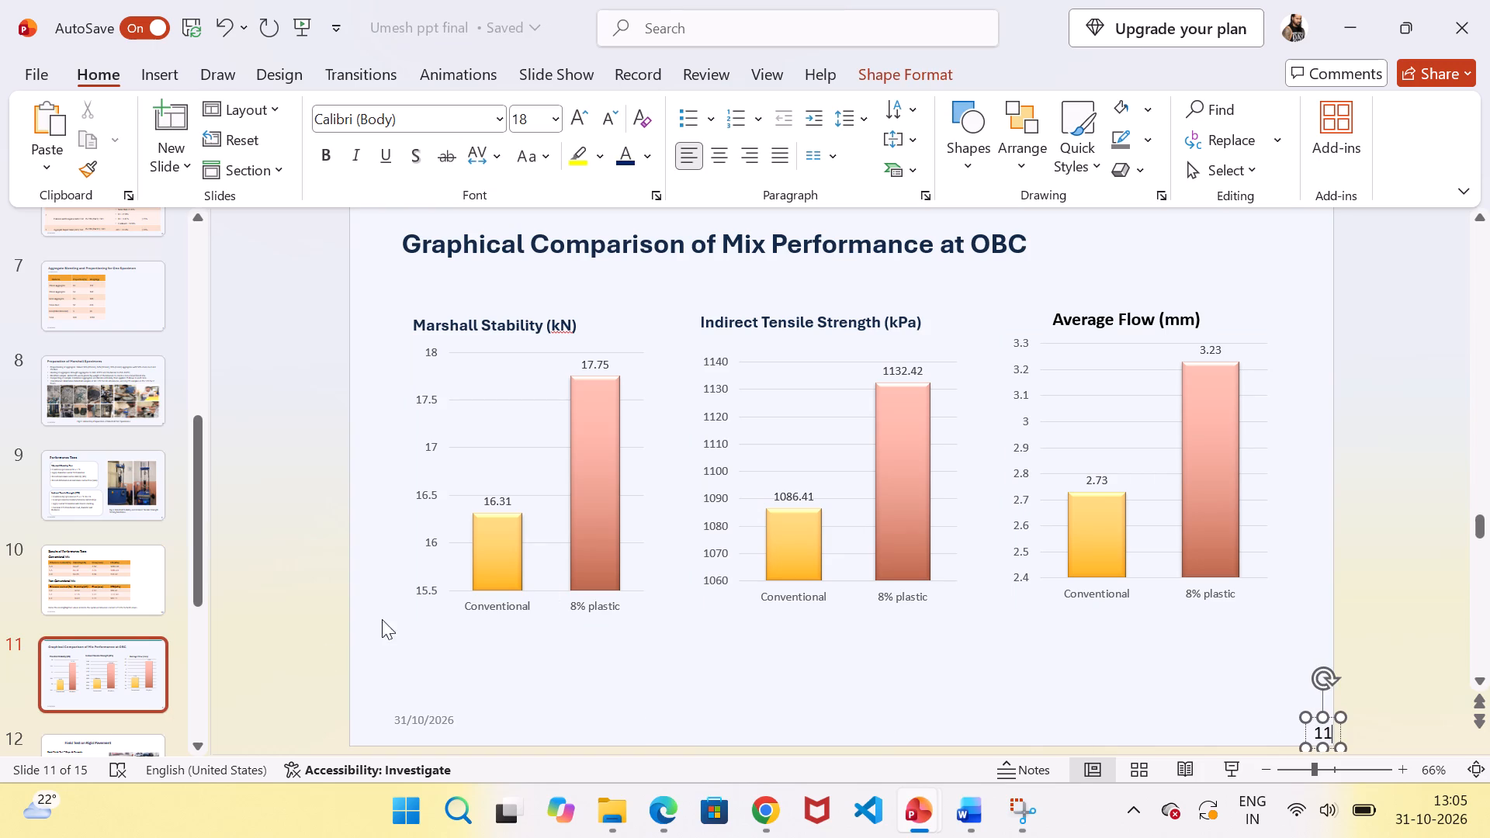
Change the page number on the Field Test on Rigid Pavement slide to 12 and check it against the preceding slide.
scroll(115, 575, down, 1)
click(105, 632)
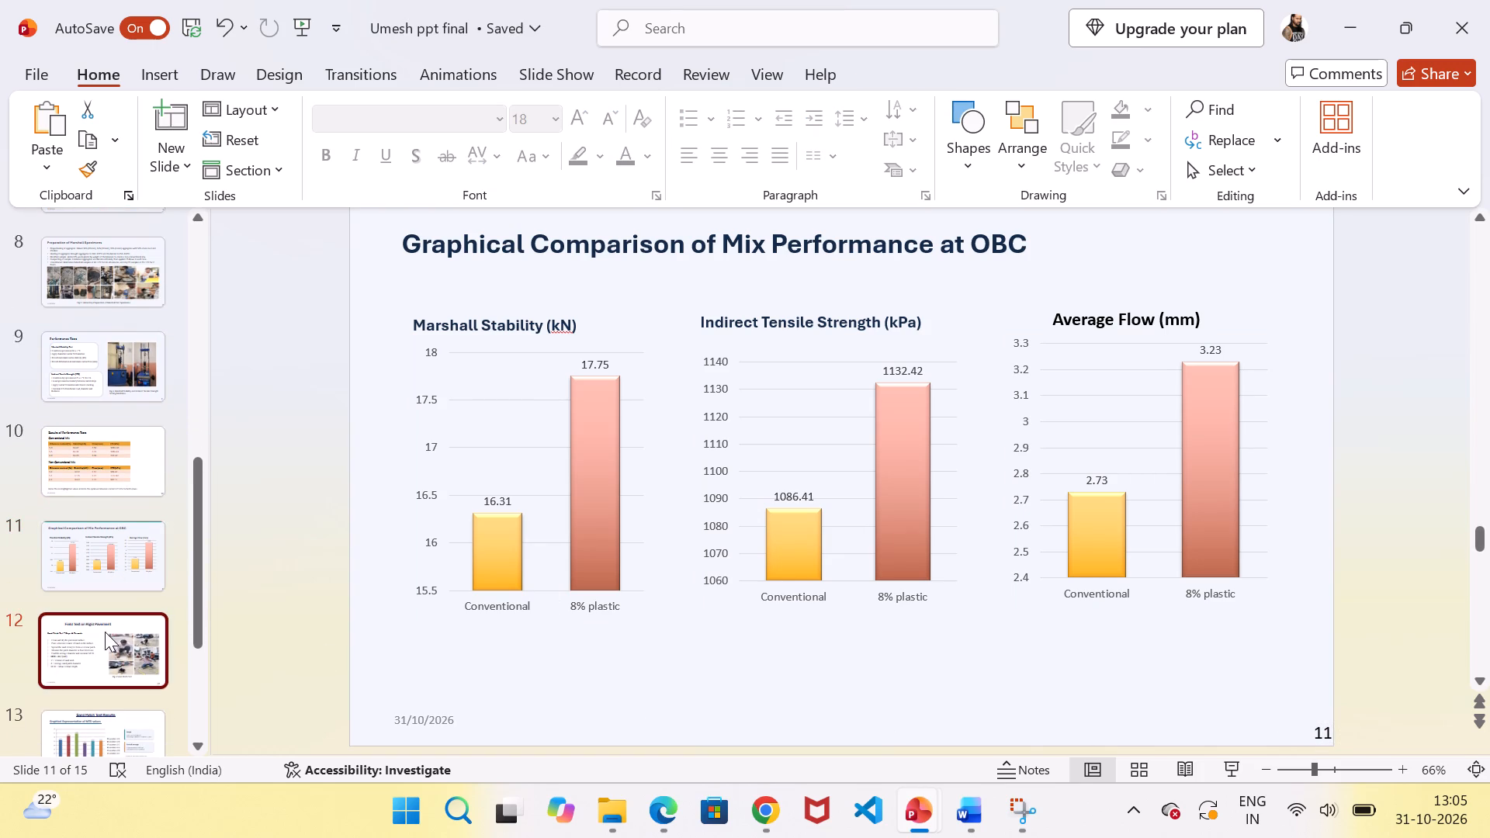
scroll(1081, 659, down, 1)
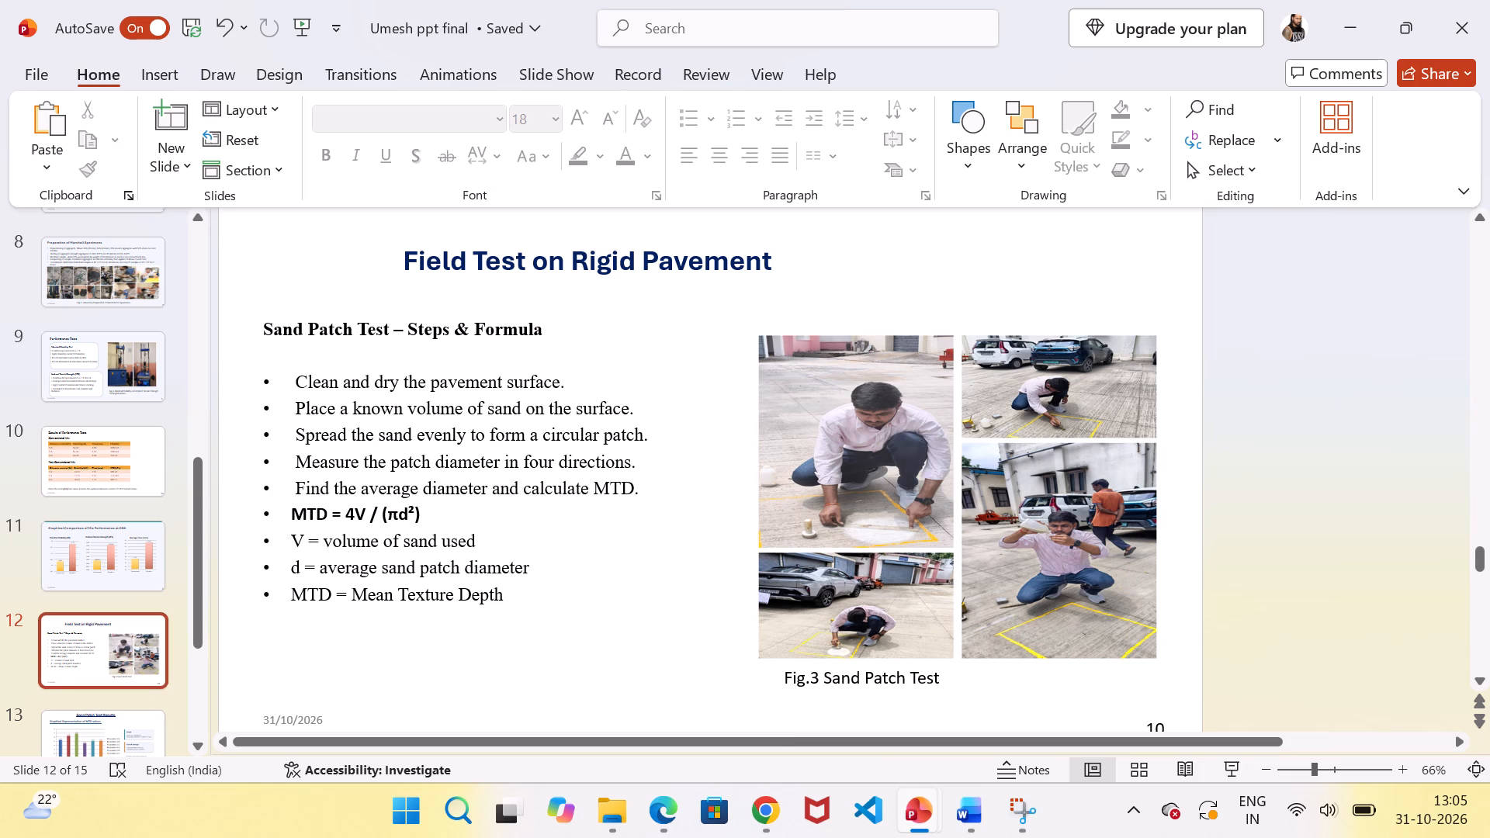
scroll(1081, 659, down, 1)
scroll(1186, 719, down, 1)
scroll(1186, 719, left, 1)
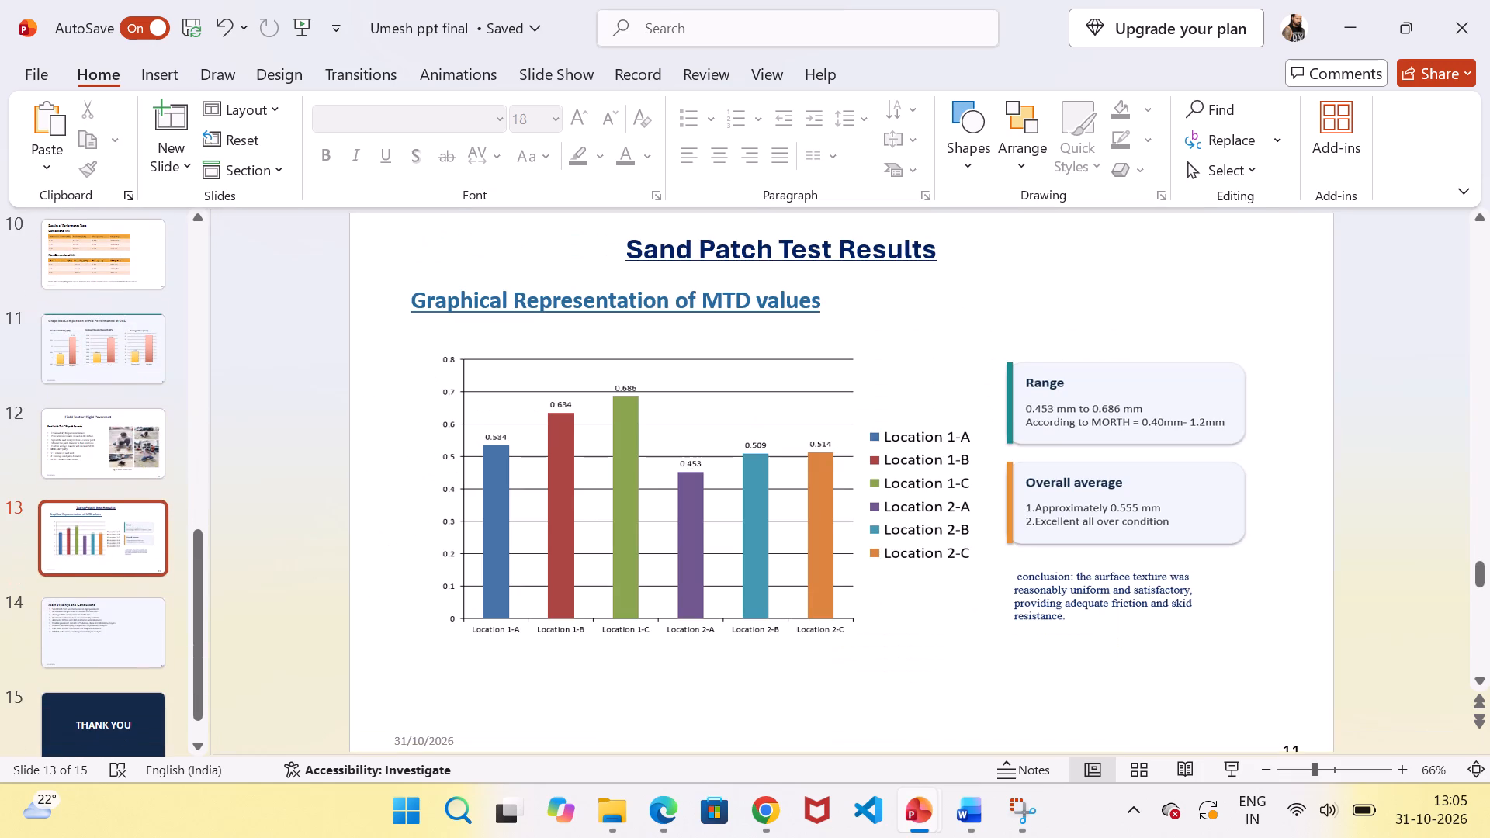
scroll(1186, 719, left, 1)
click(85, 431)
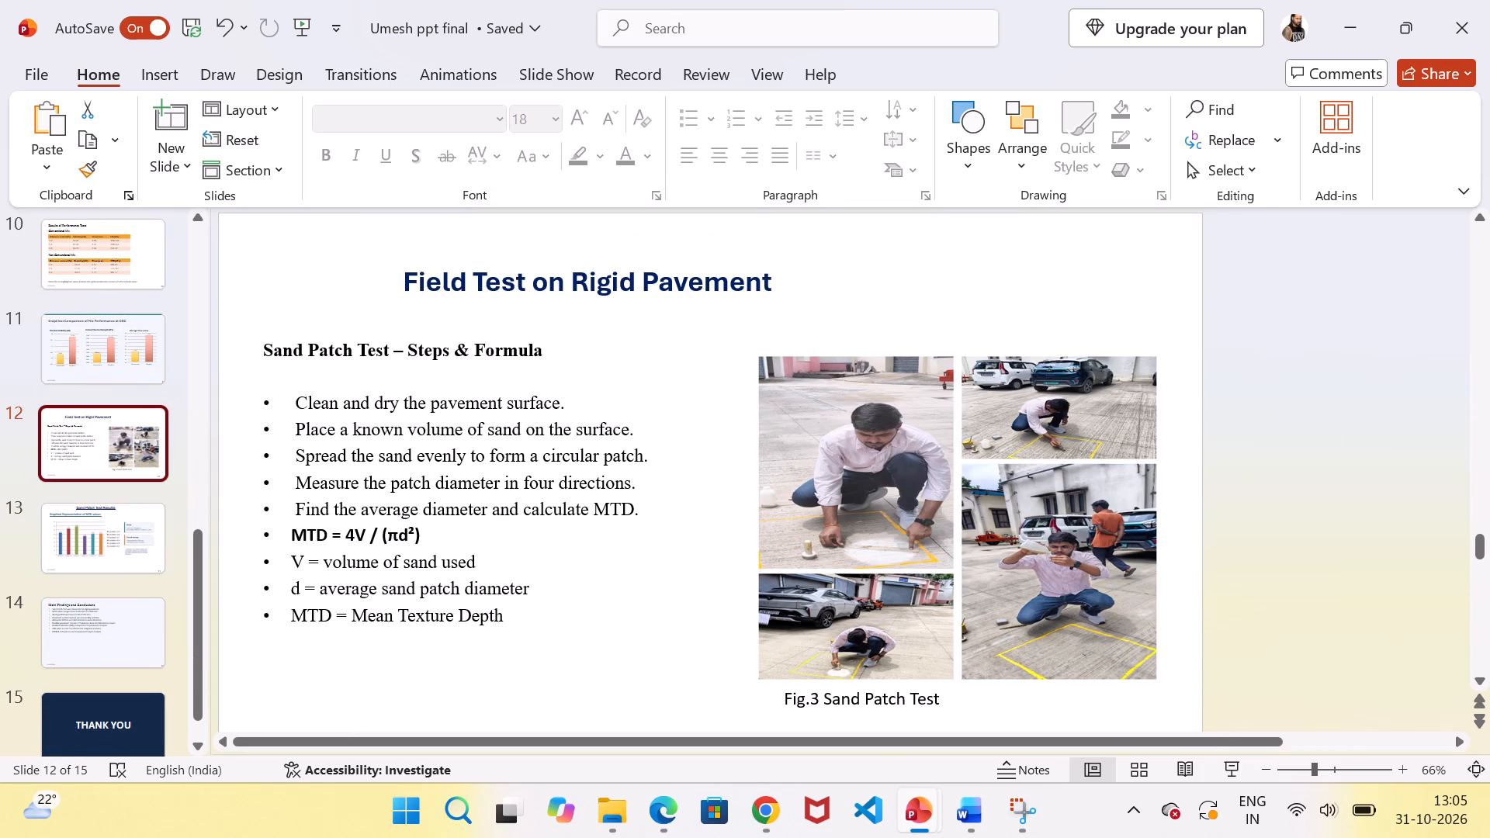
scroll(1111, 661, down, 1)
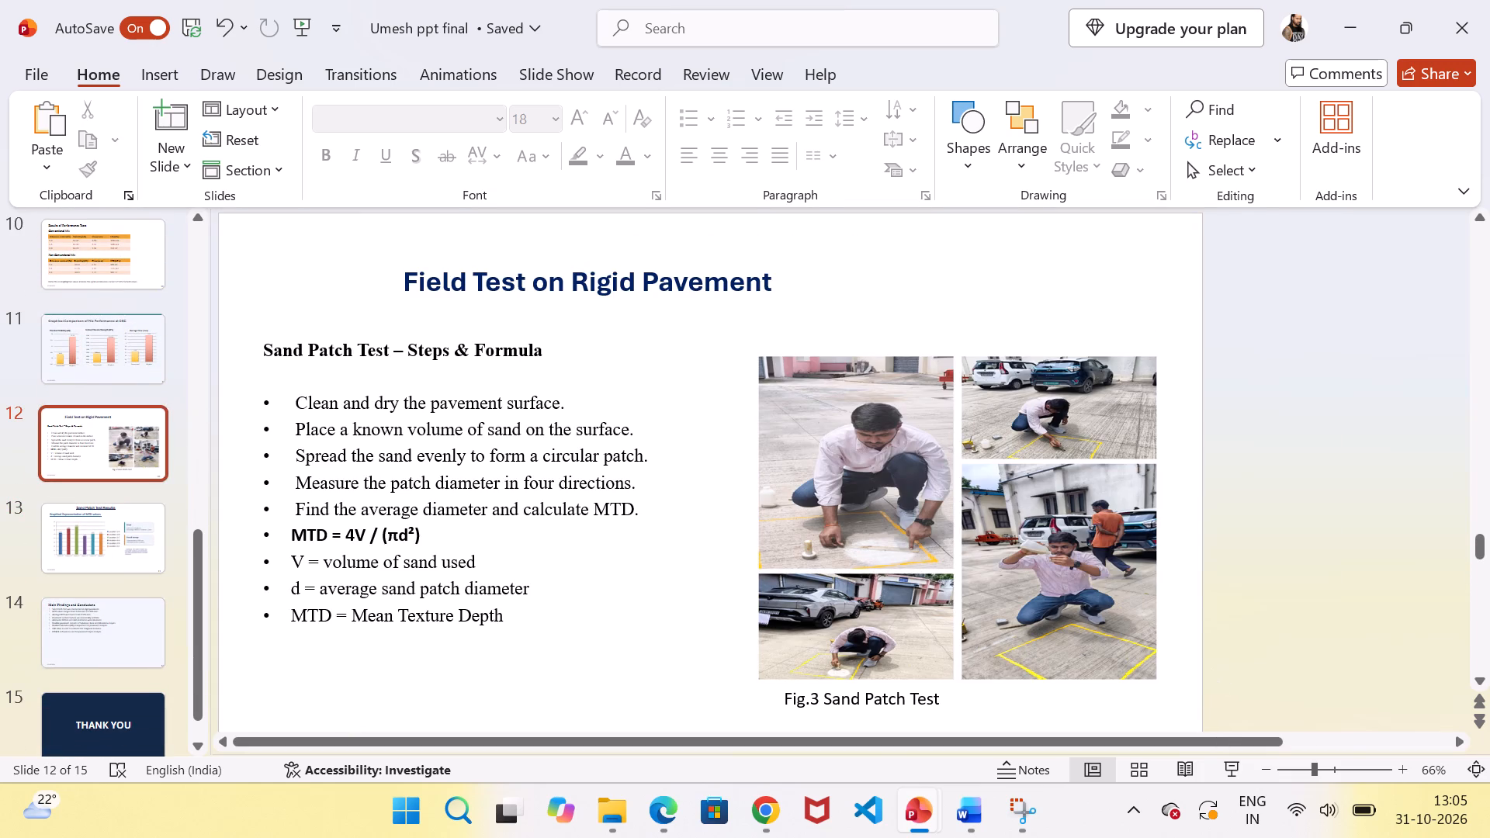
scroll(1090, 616, down, 1)
scroll(813, 578, down, 1)
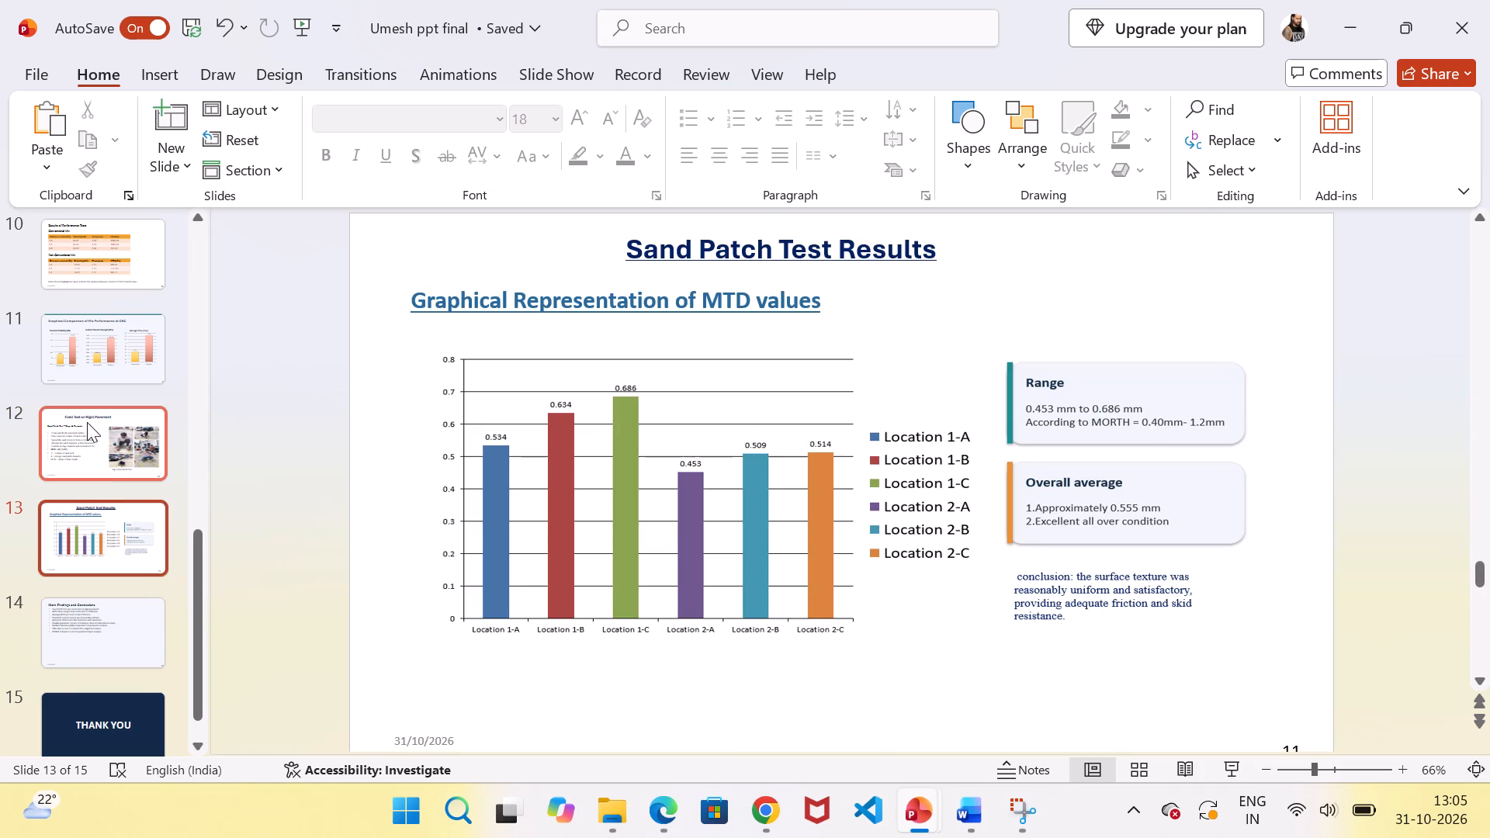
click(100, 444)
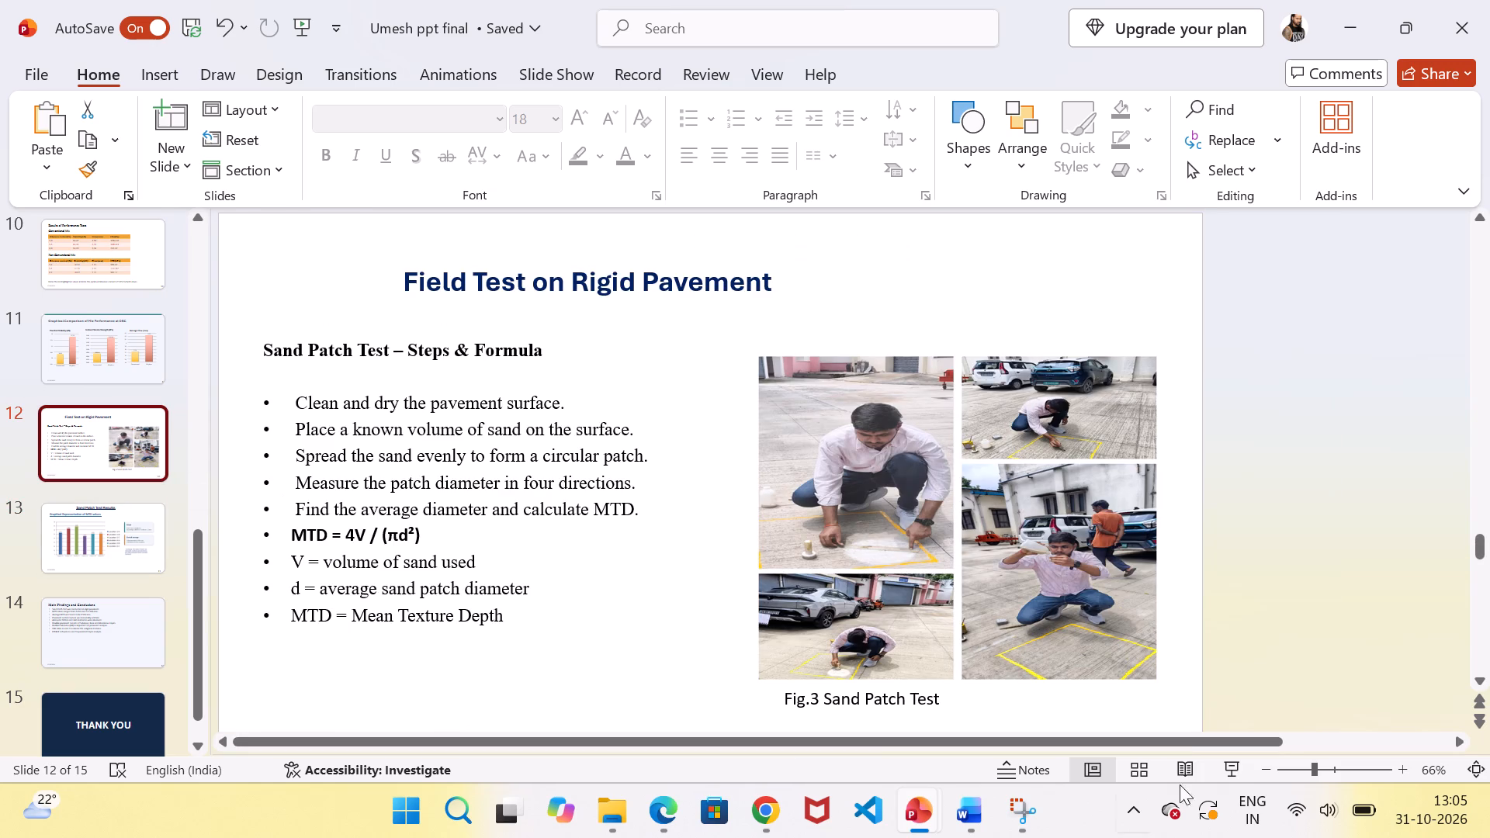
scroll(1123, 671, down, 1)
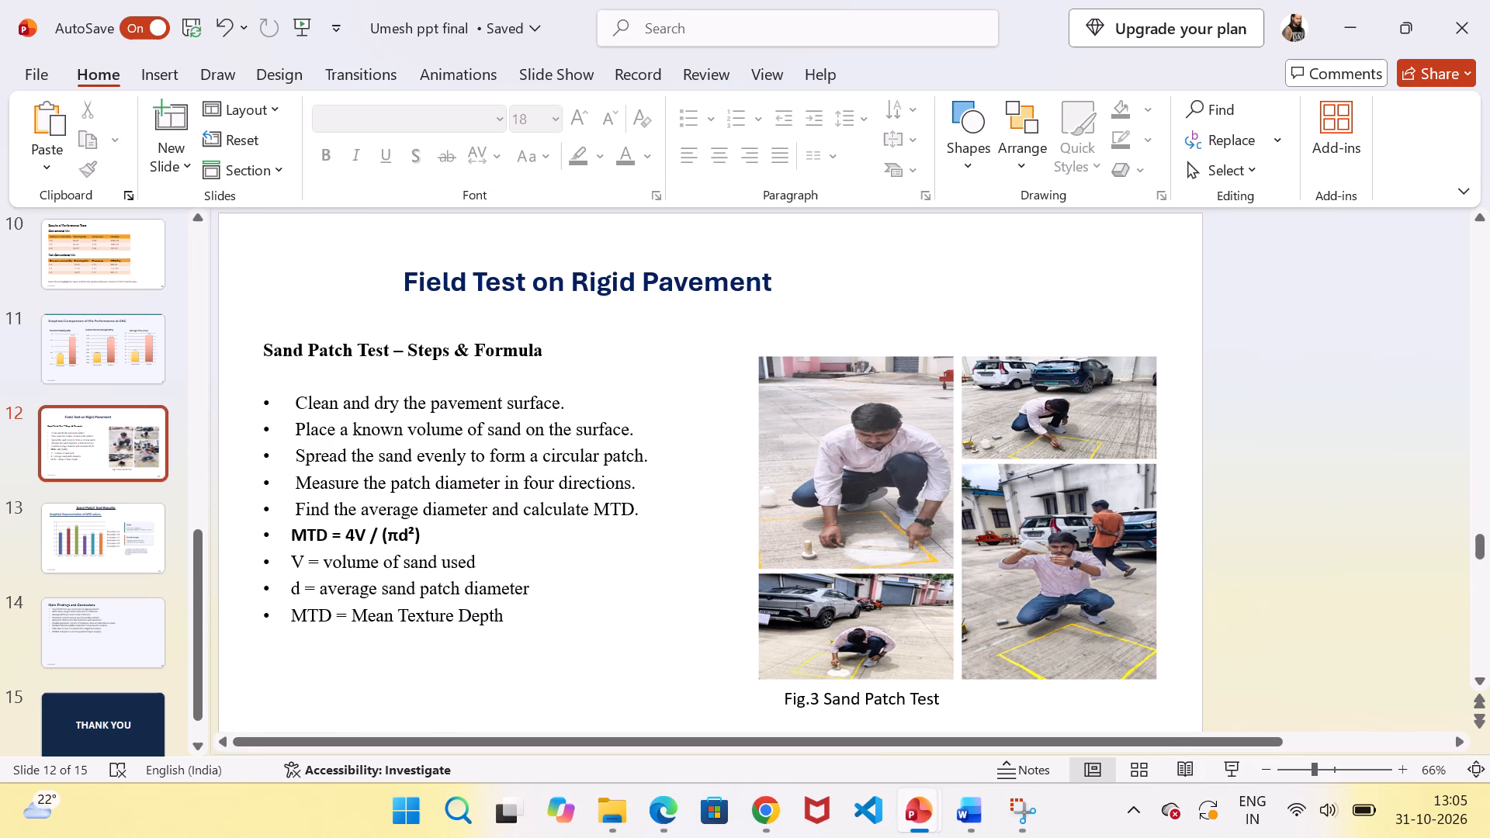
scroll(1123, 671, down, 3)
scroll(861, 588, right, 2)
click(117, 545)
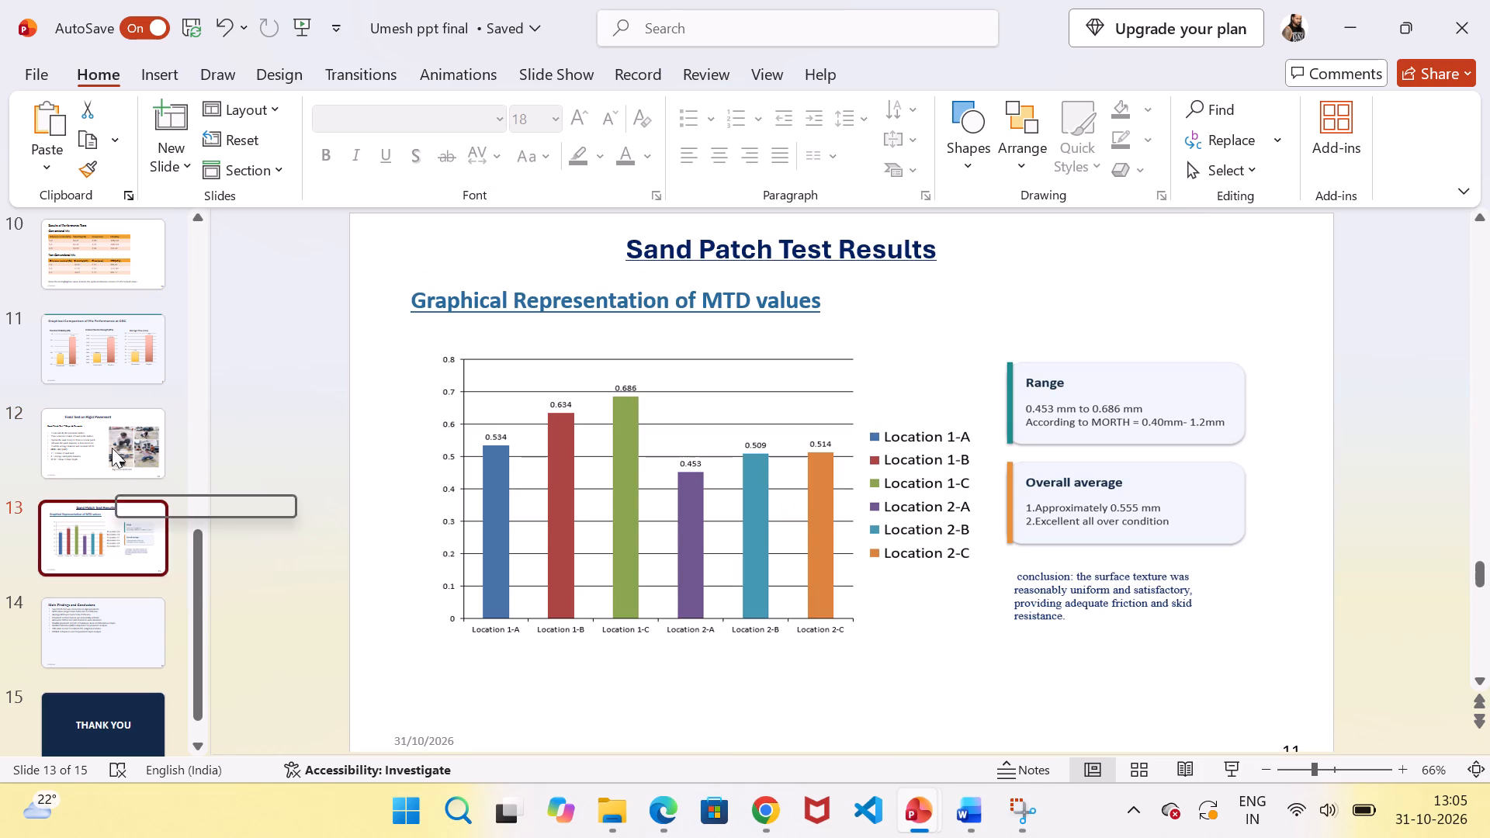
click(130, 351)
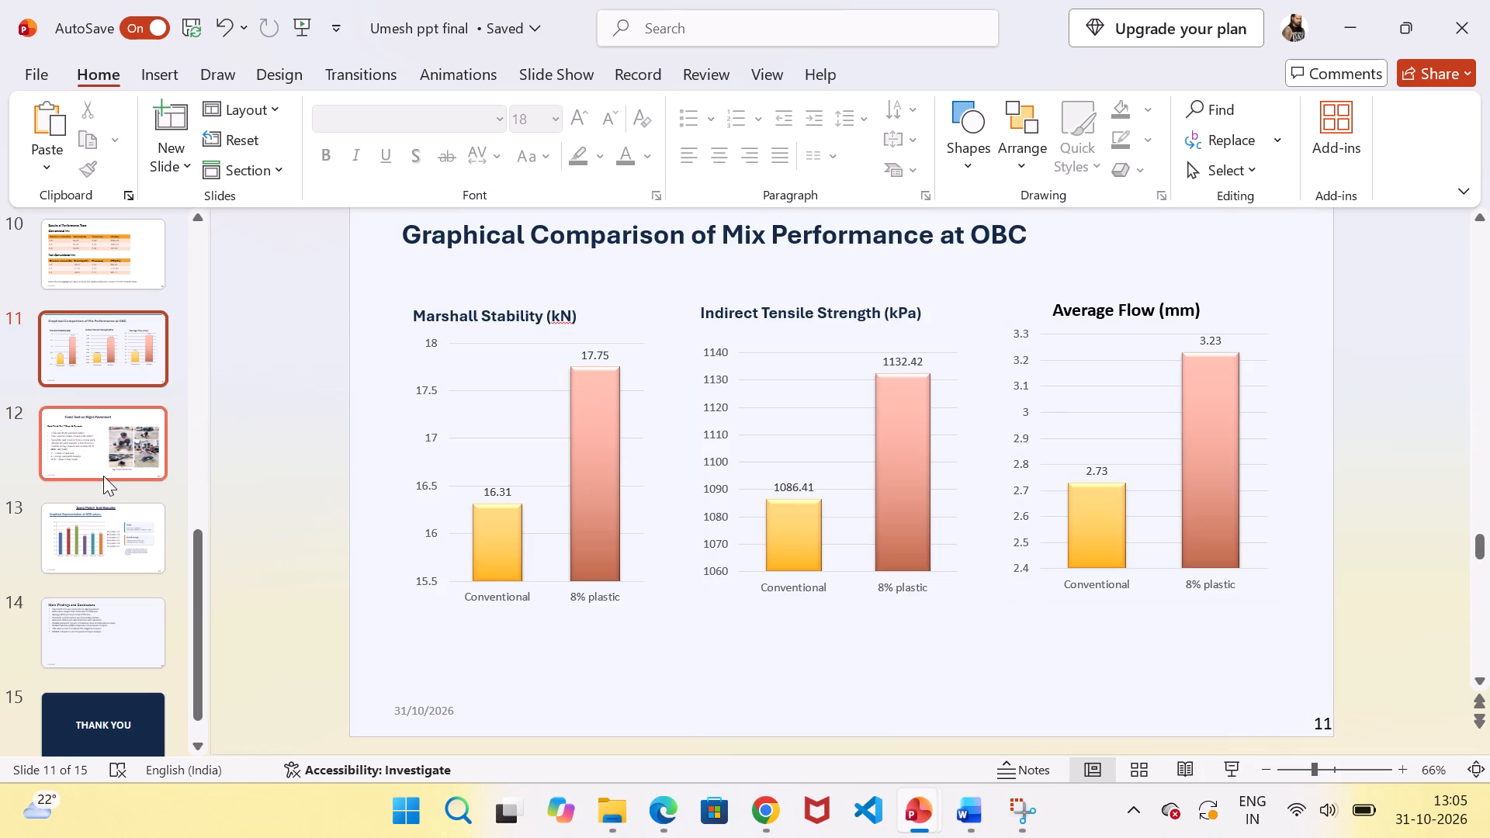
click(103, 476)
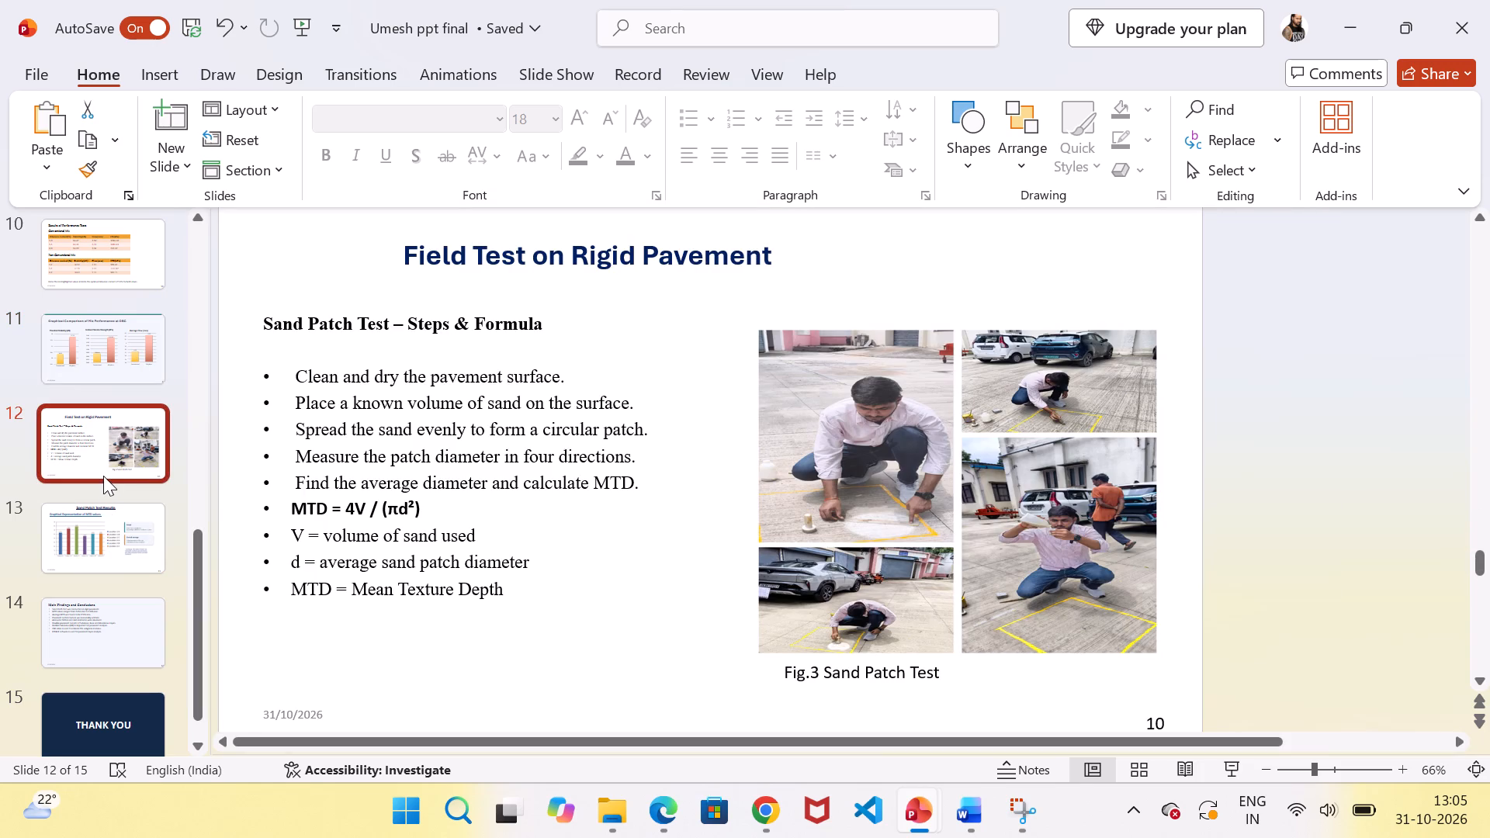
click(1164, 714)
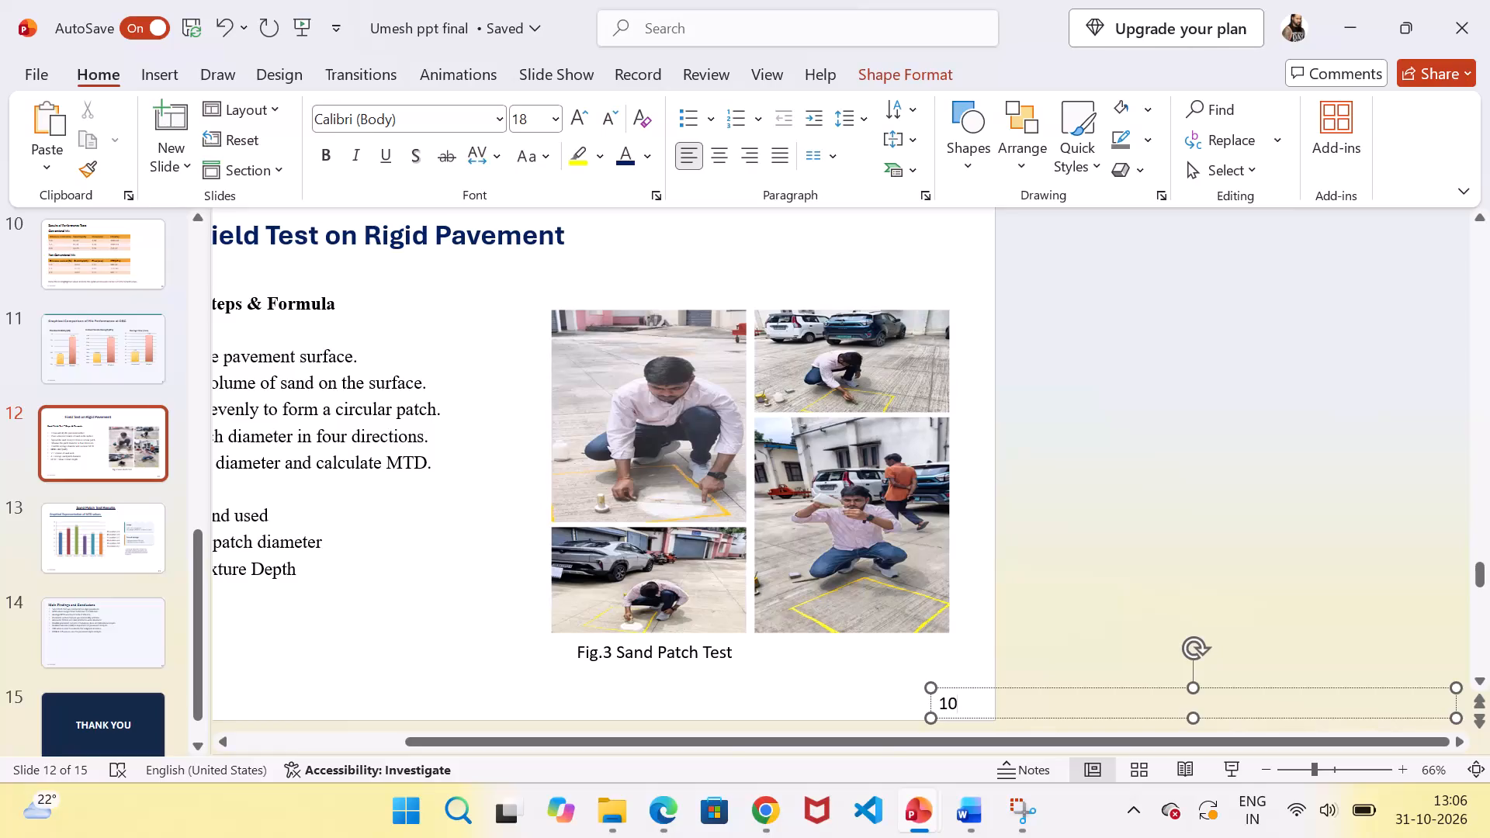
key(BackSpace)
key(2)
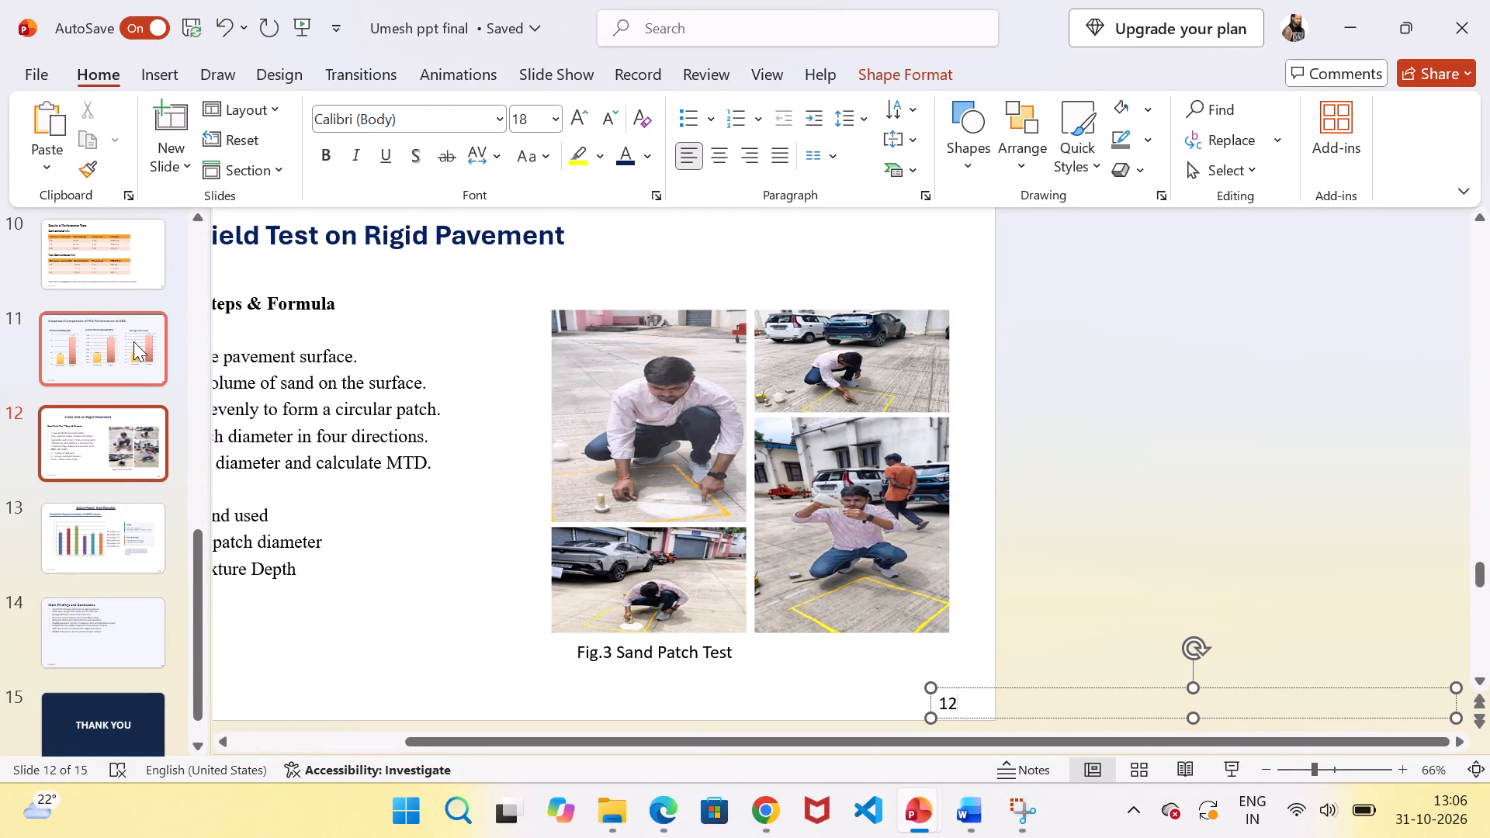
click(133, 342)
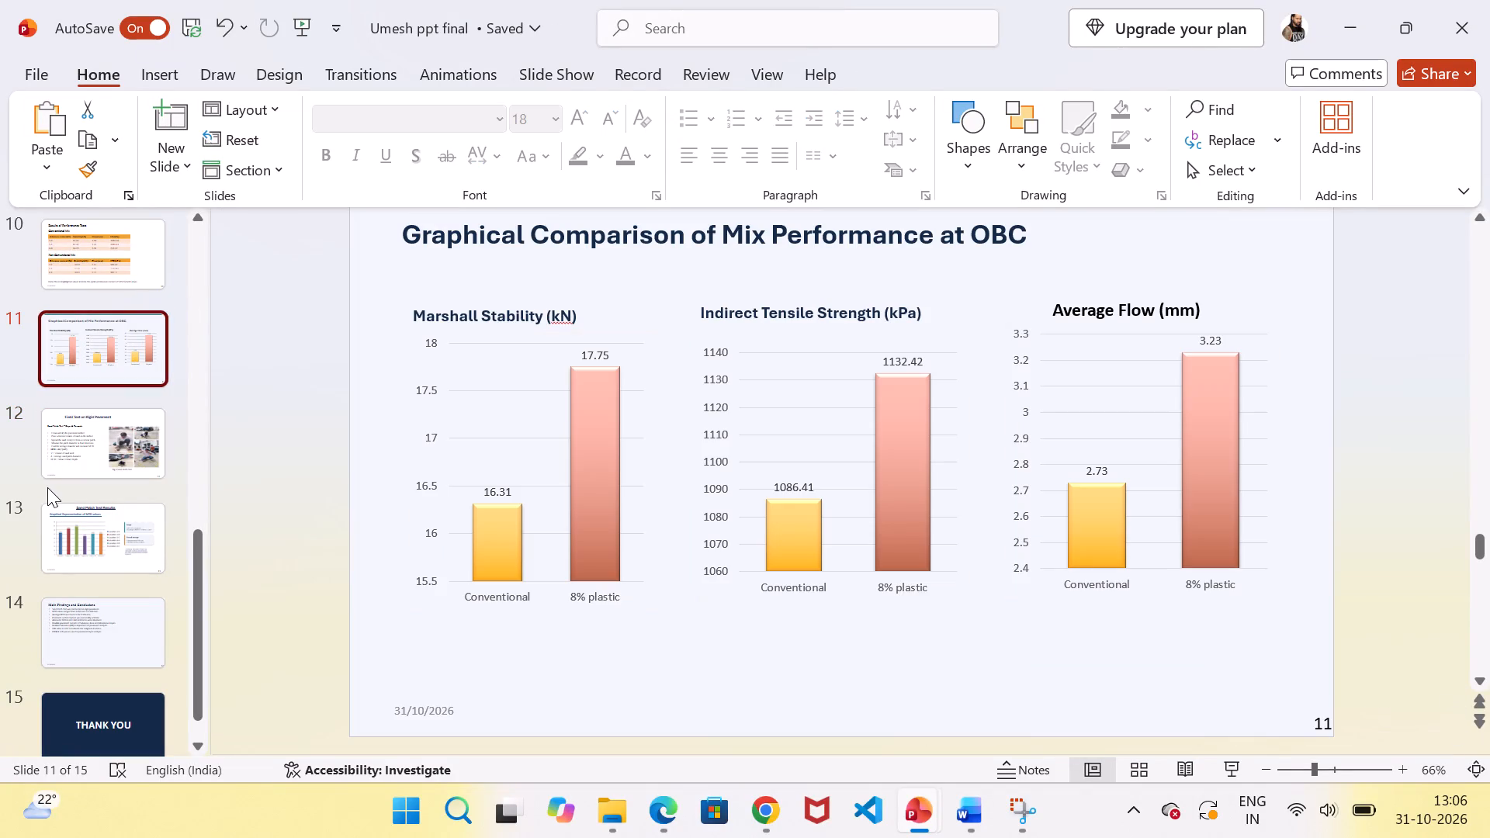
click(120, 403)
click(113, 431)
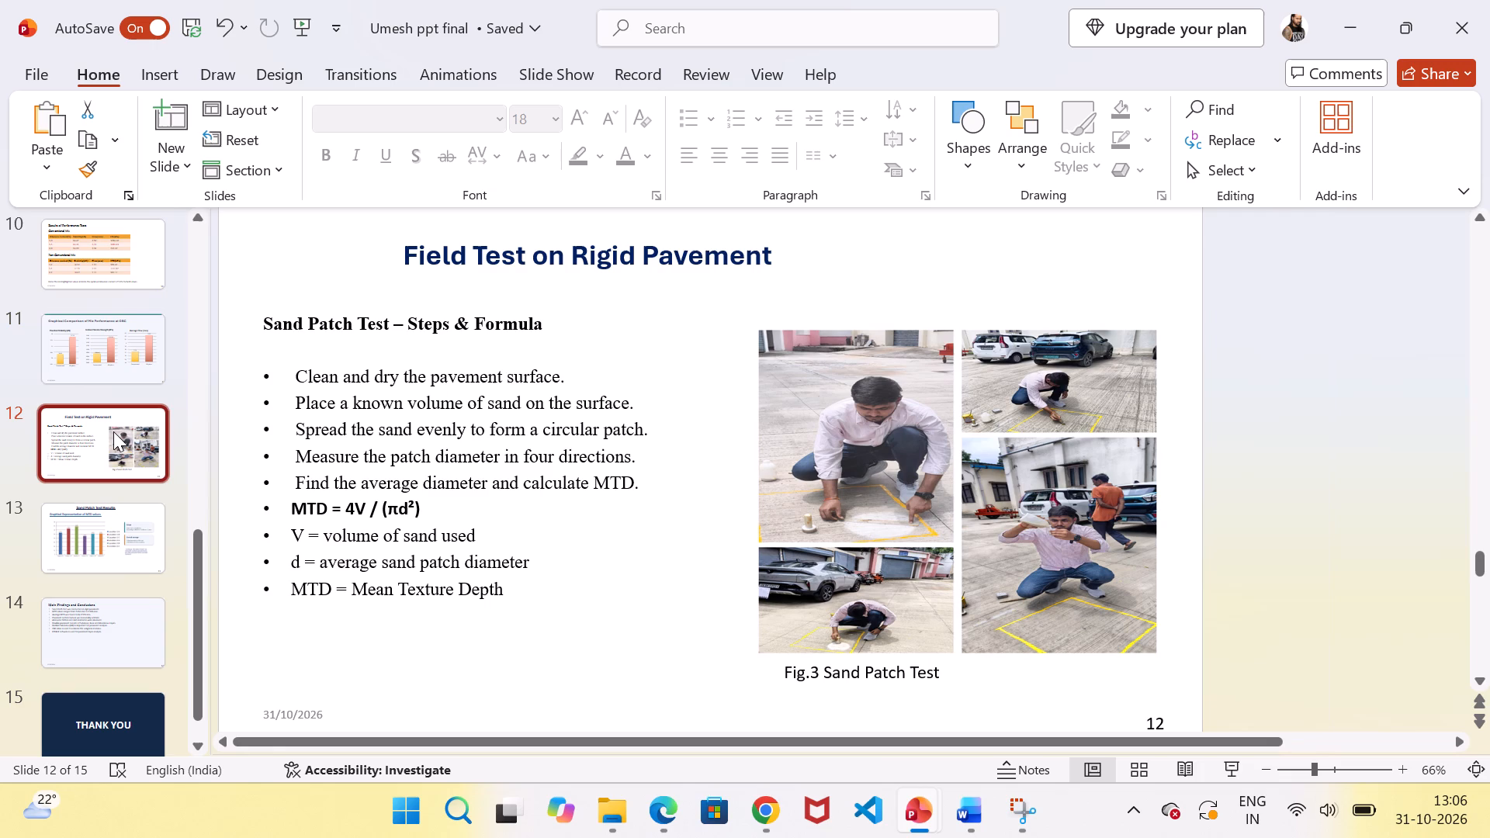
Open the Sand Patch Test Results slide.
click(99, 549)
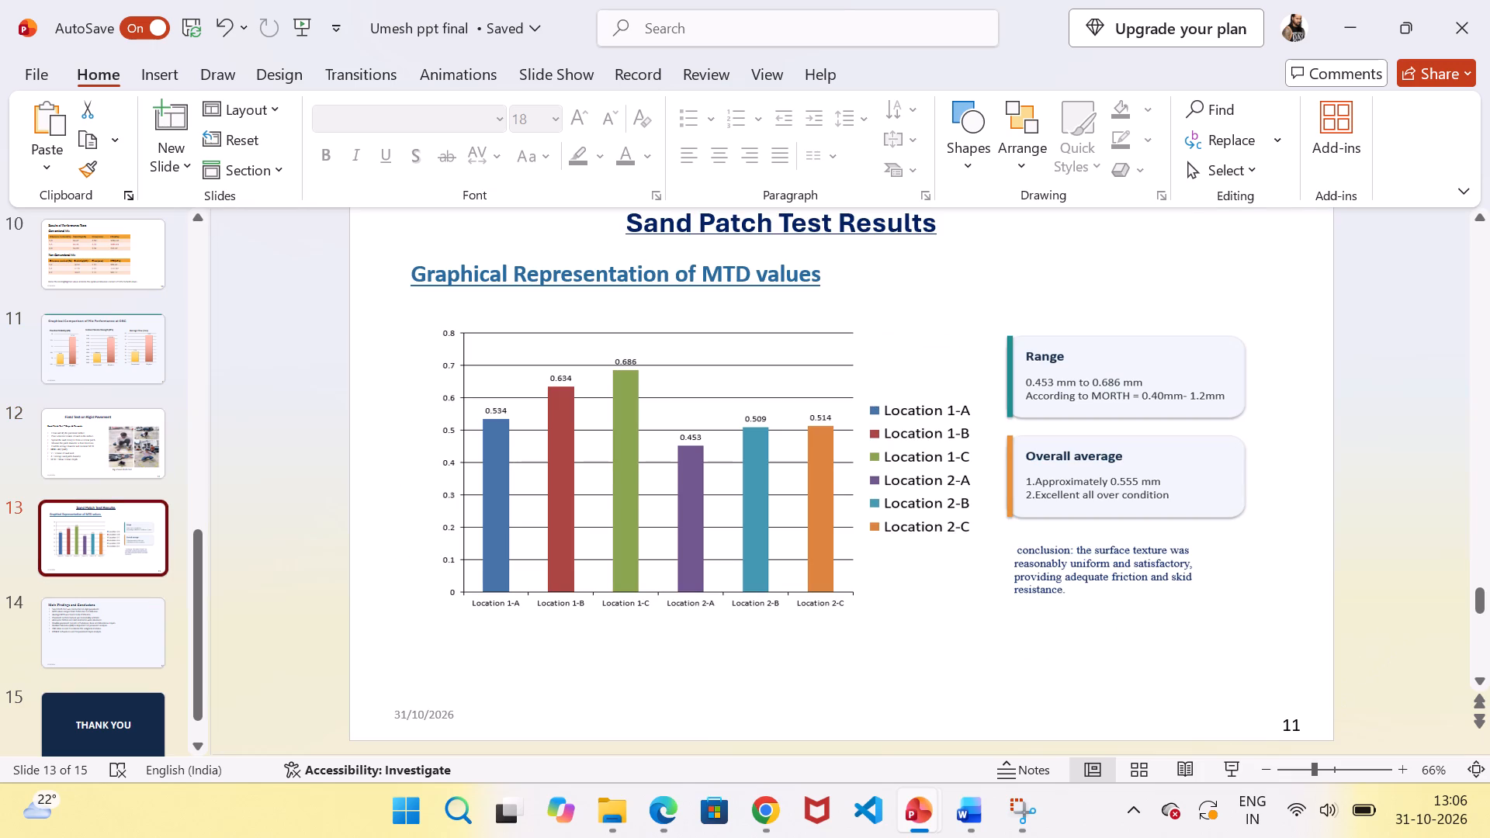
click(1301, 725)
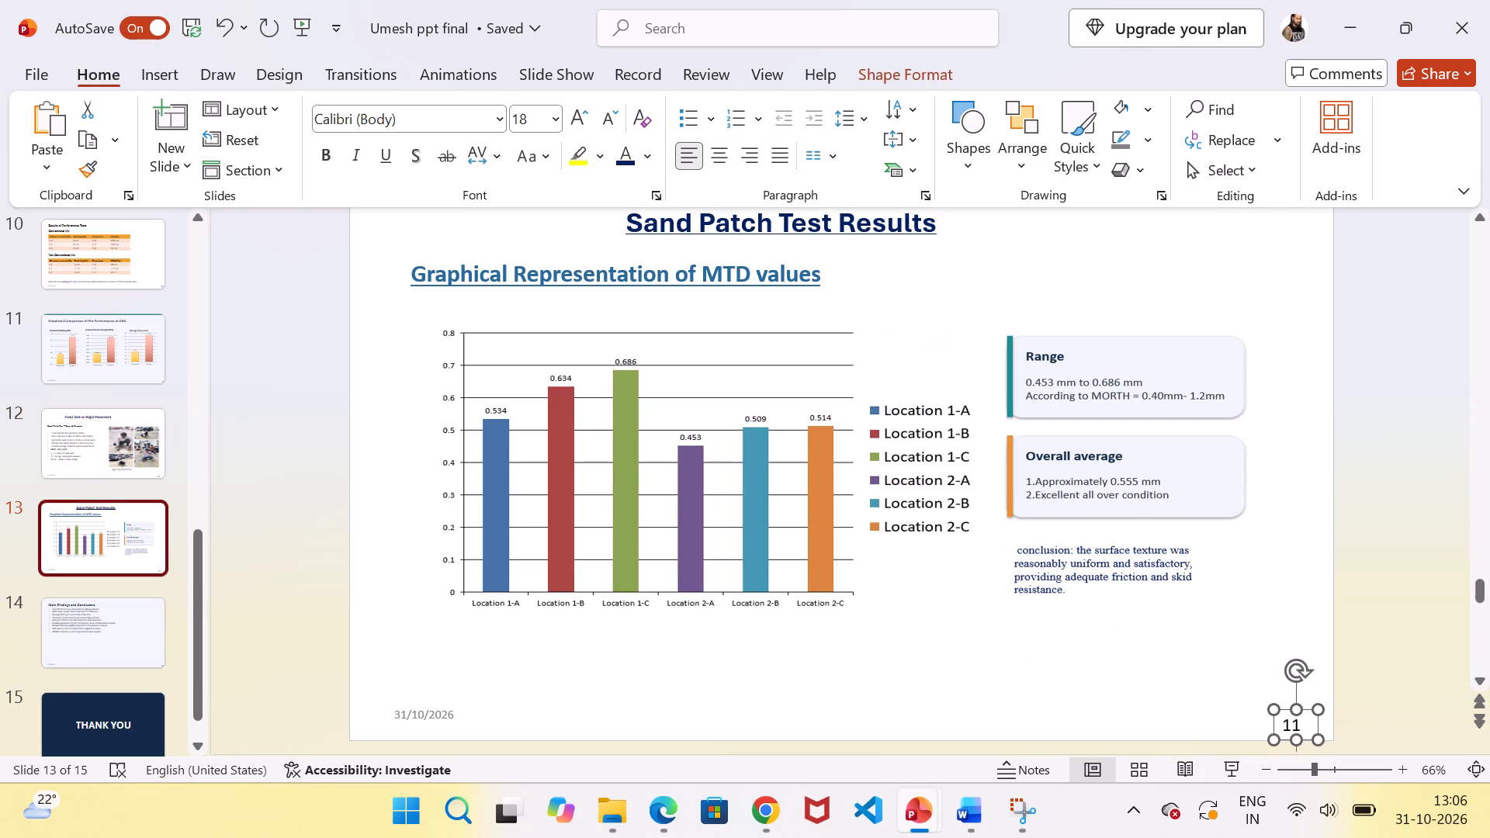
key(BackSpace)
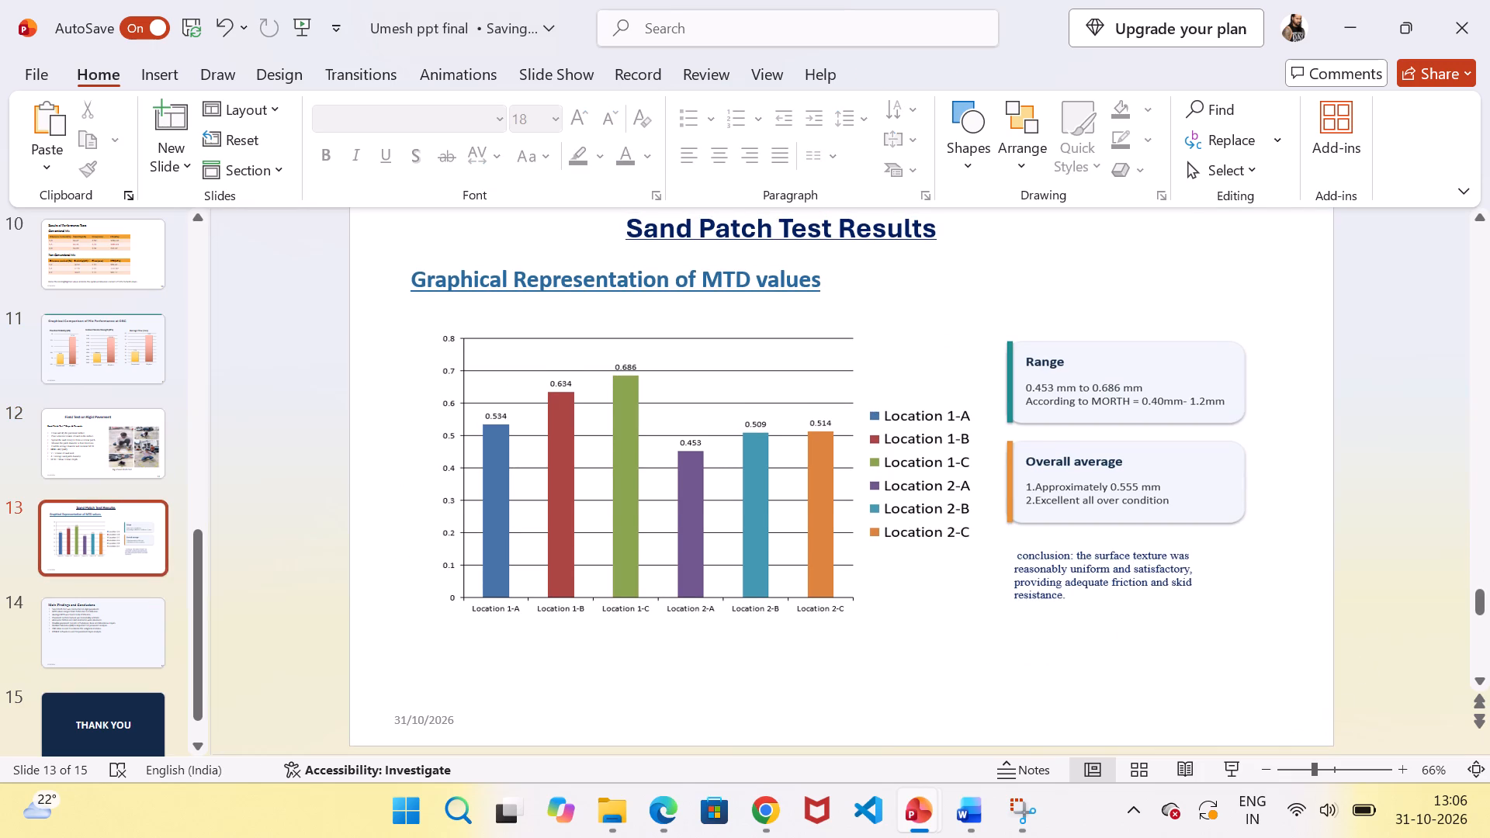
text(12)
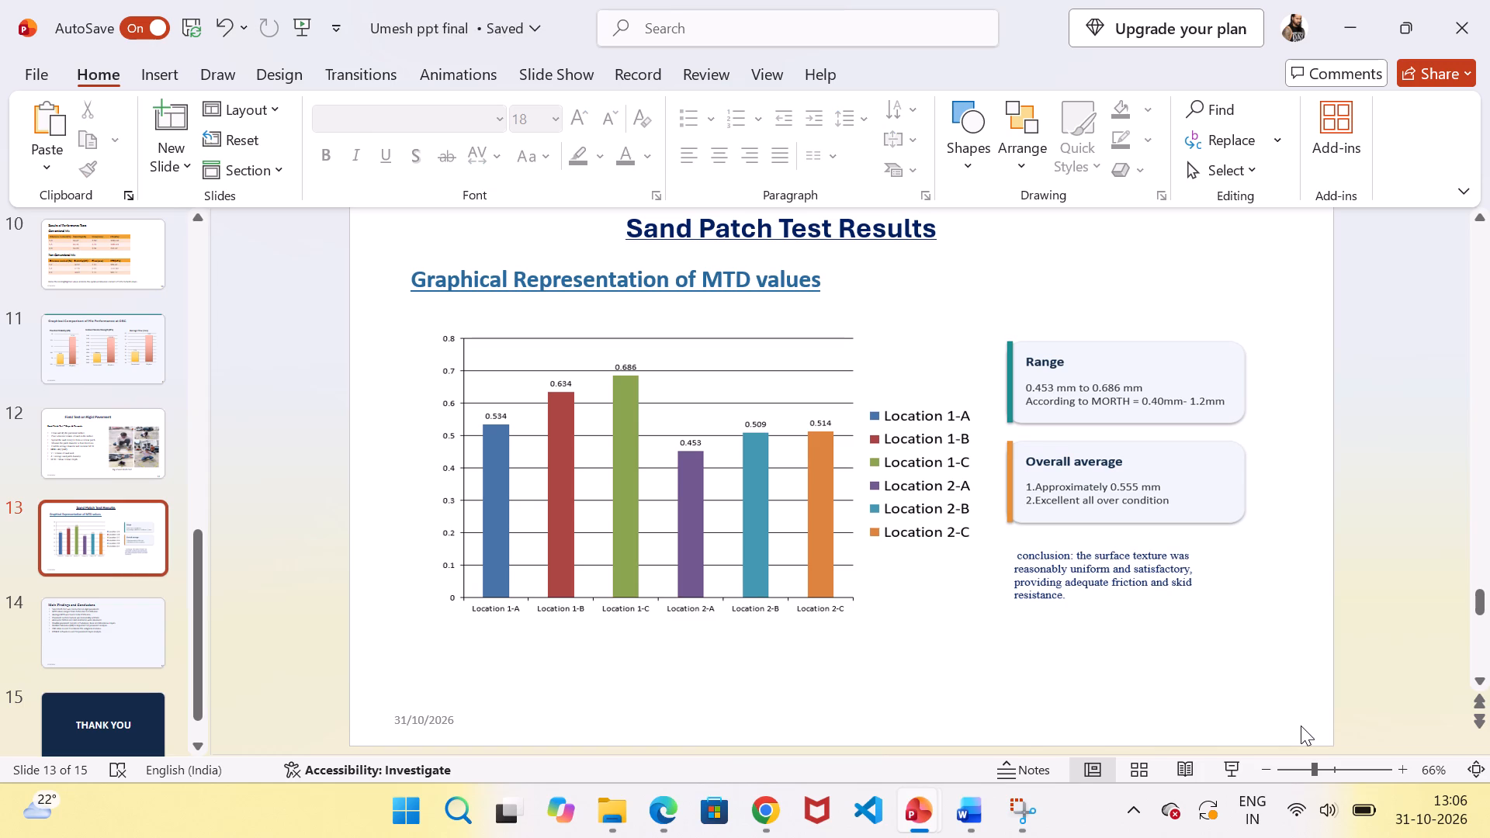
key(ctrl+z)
Change the page number on the Sand Patch Test Results slide to 13.
click(1305, 727)
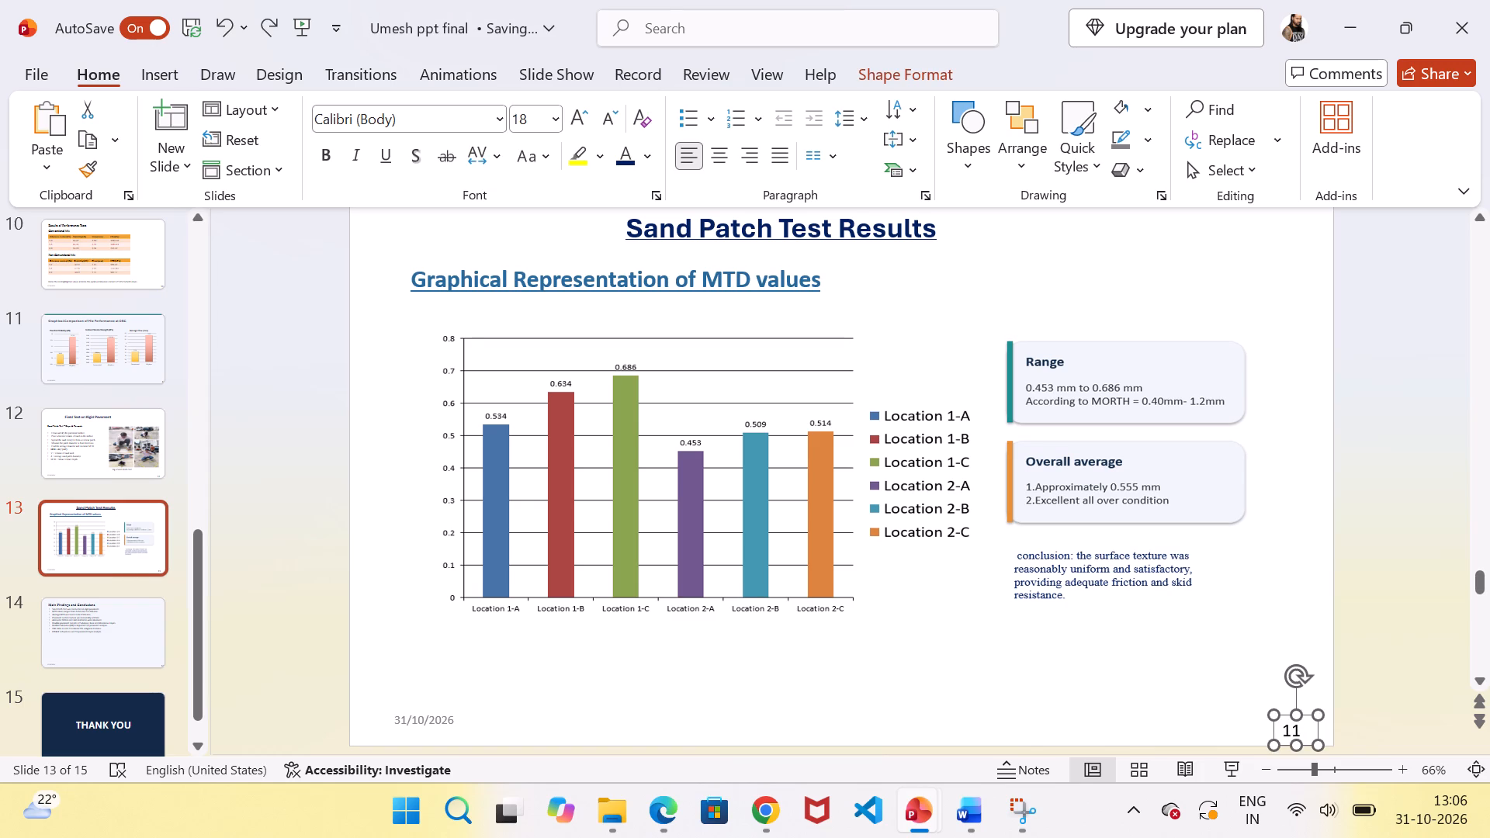
click(1305, 727)
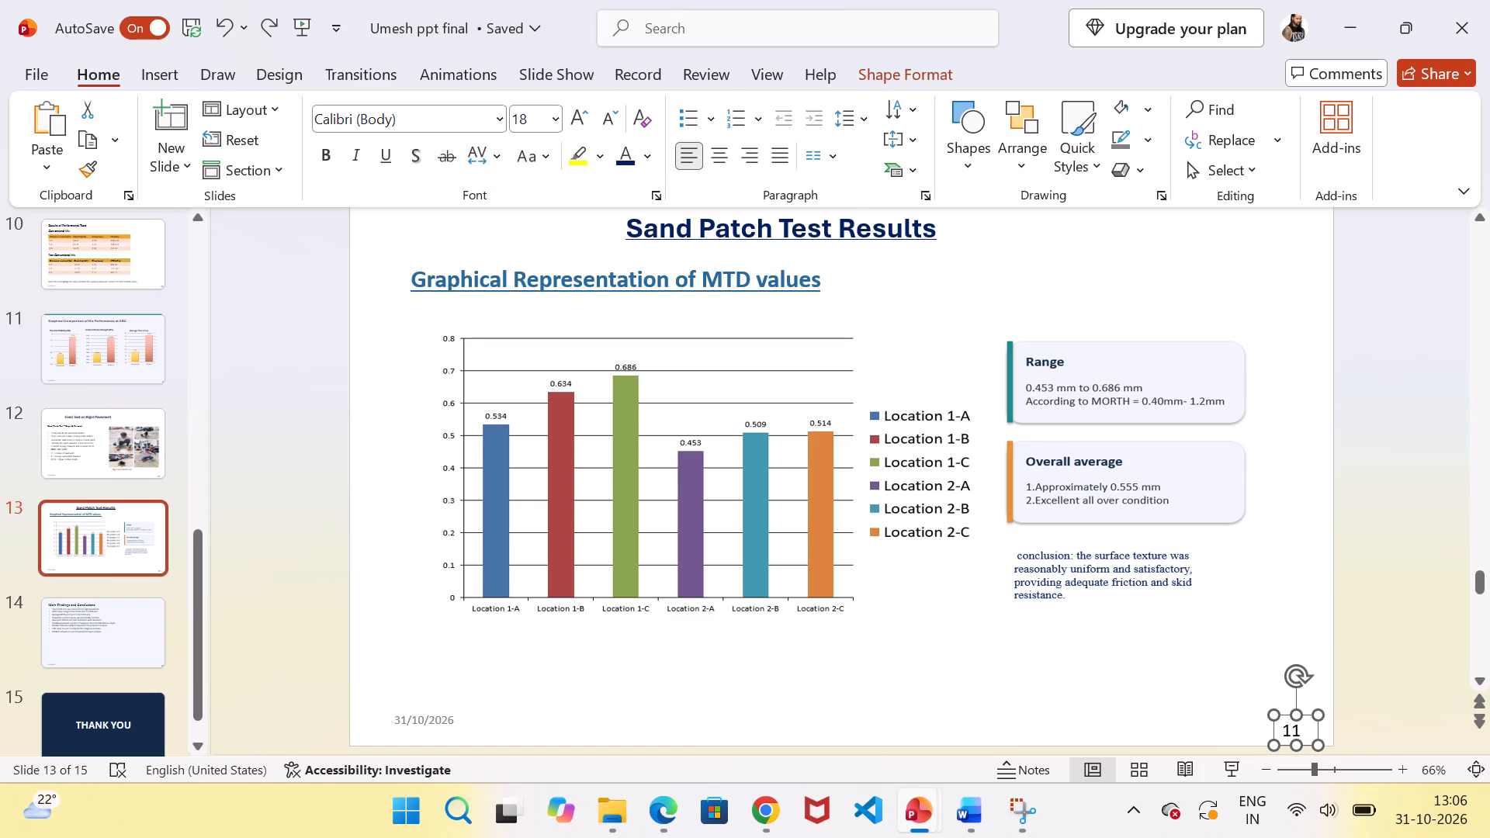
click(1297, 725)
key(BackSpace)
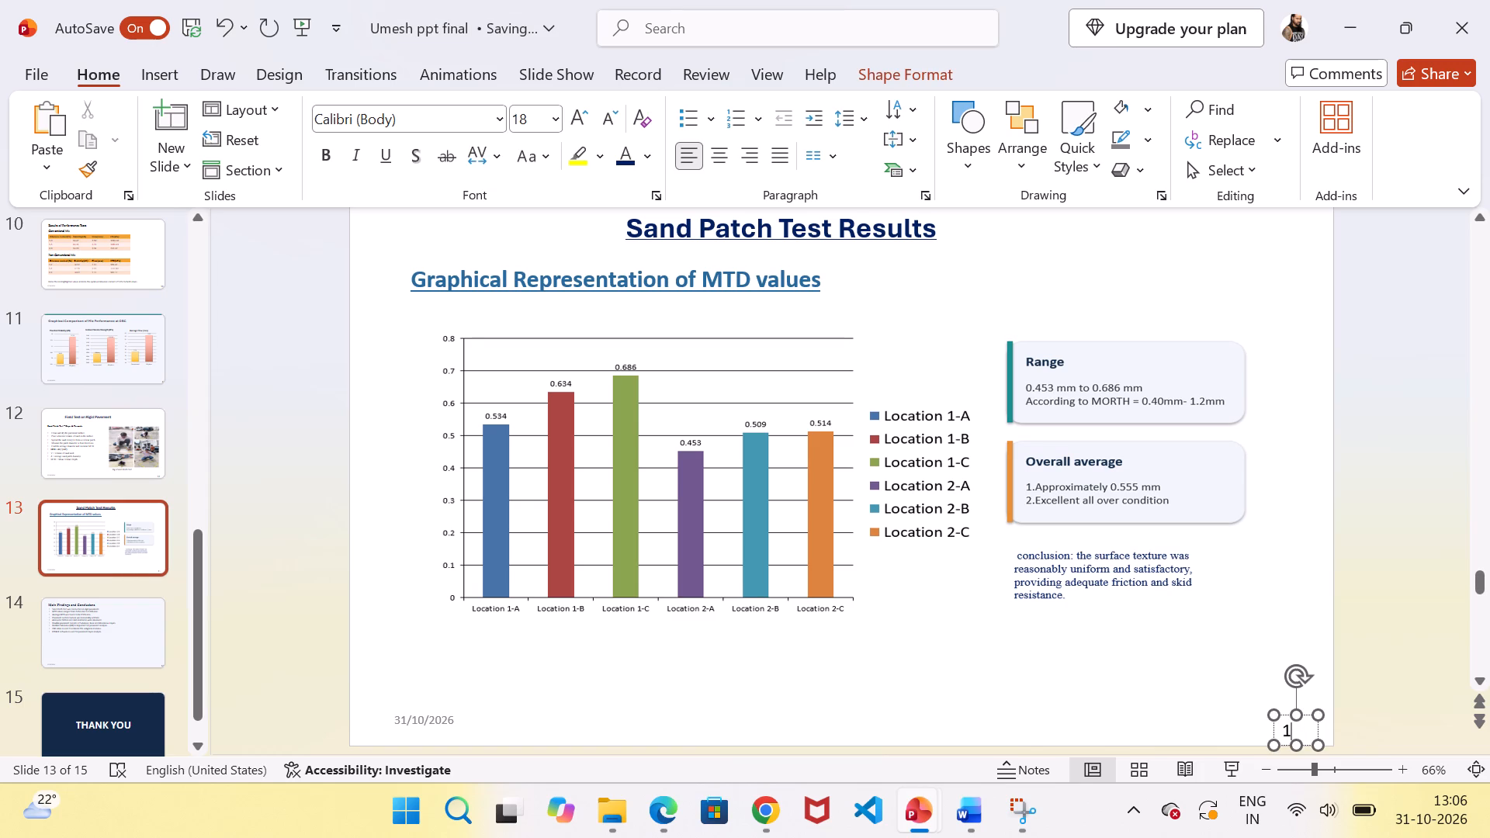
key(3)
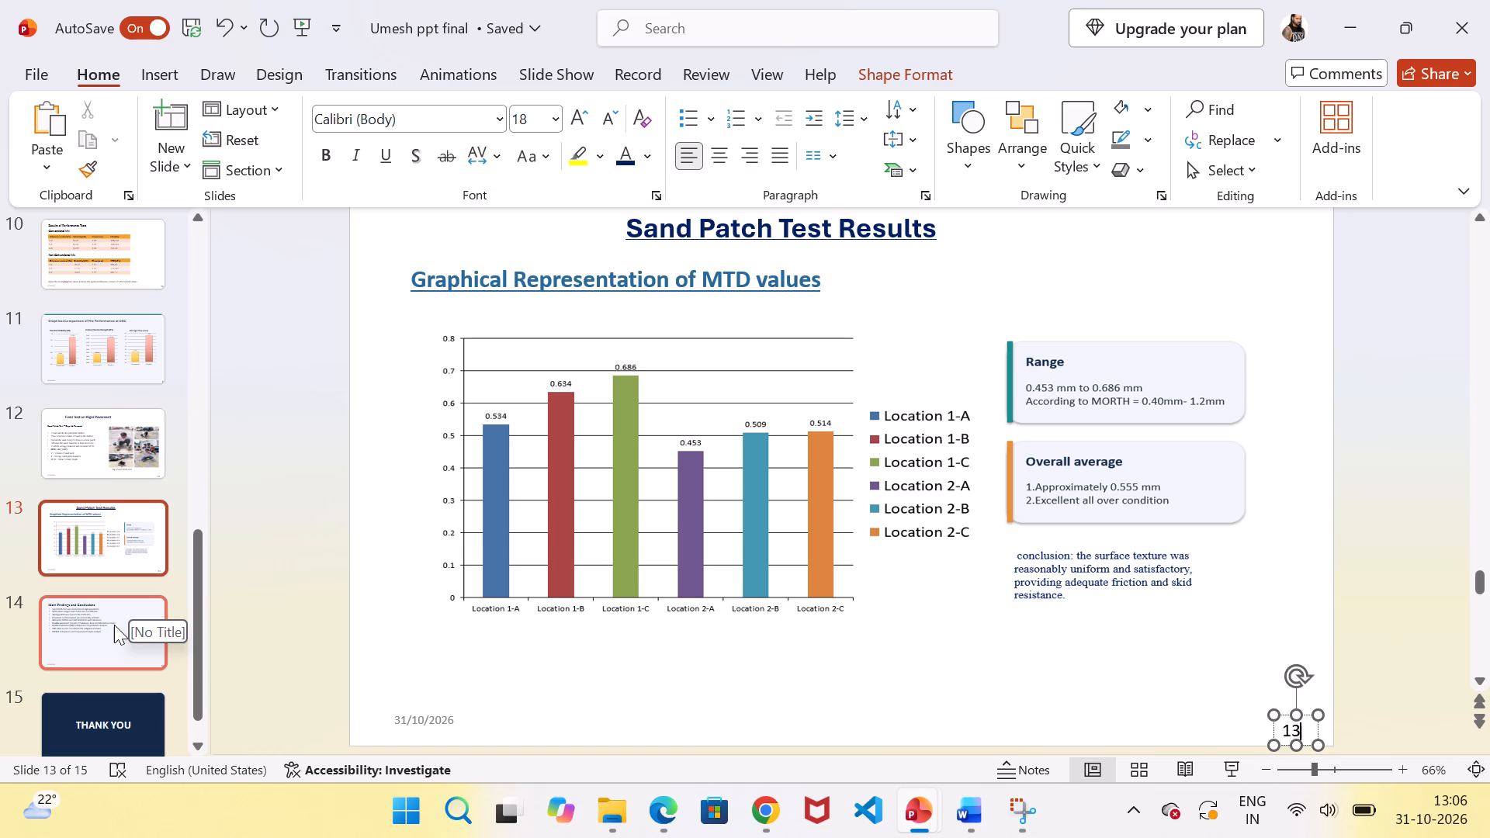
Check the page number on the Main Findings and Conclusions slide against the preceding Sand Patch Test Results slide.
click(114, 625)
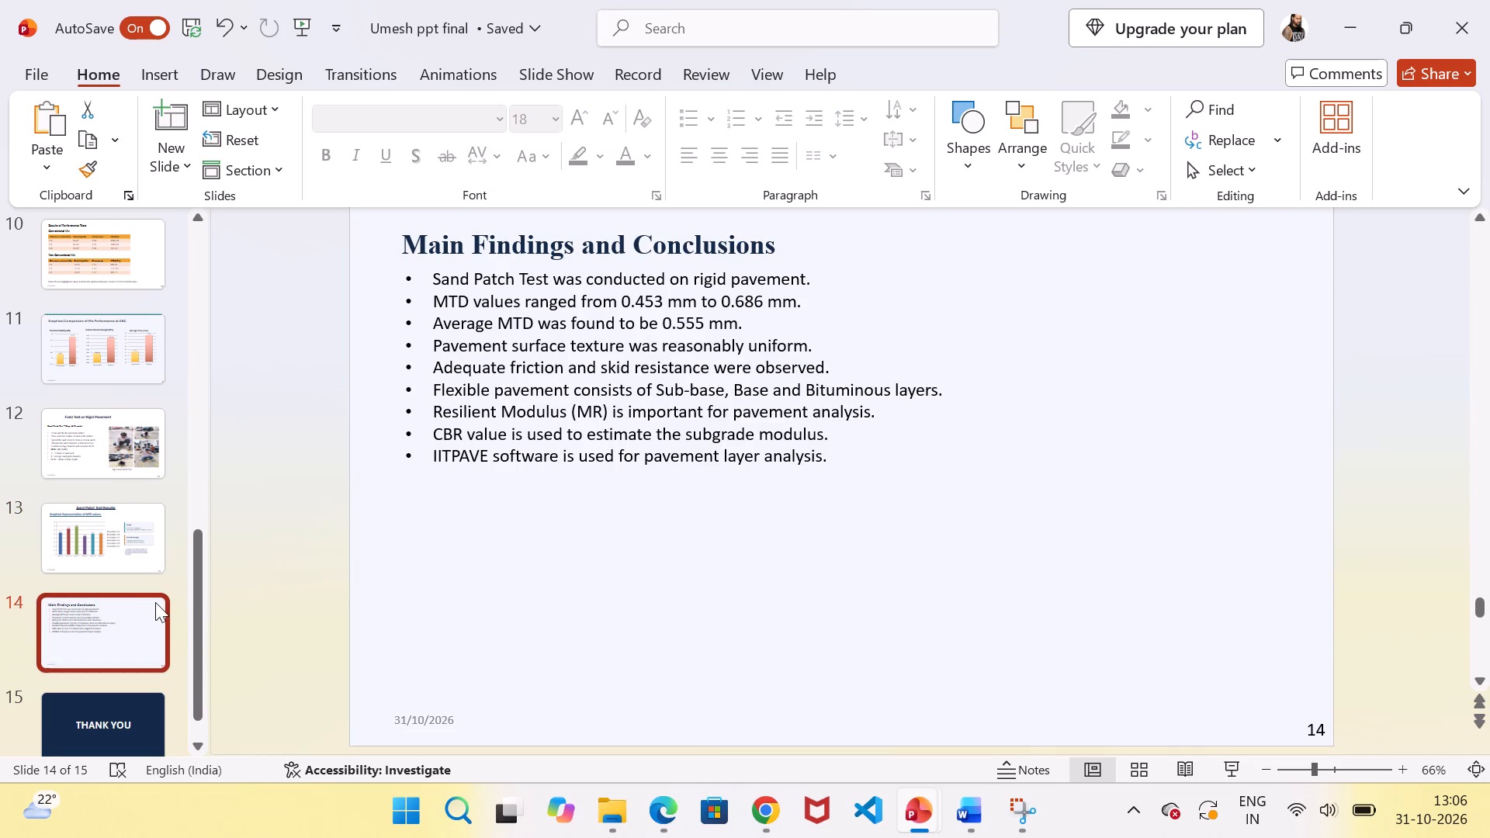
click(134, 608)
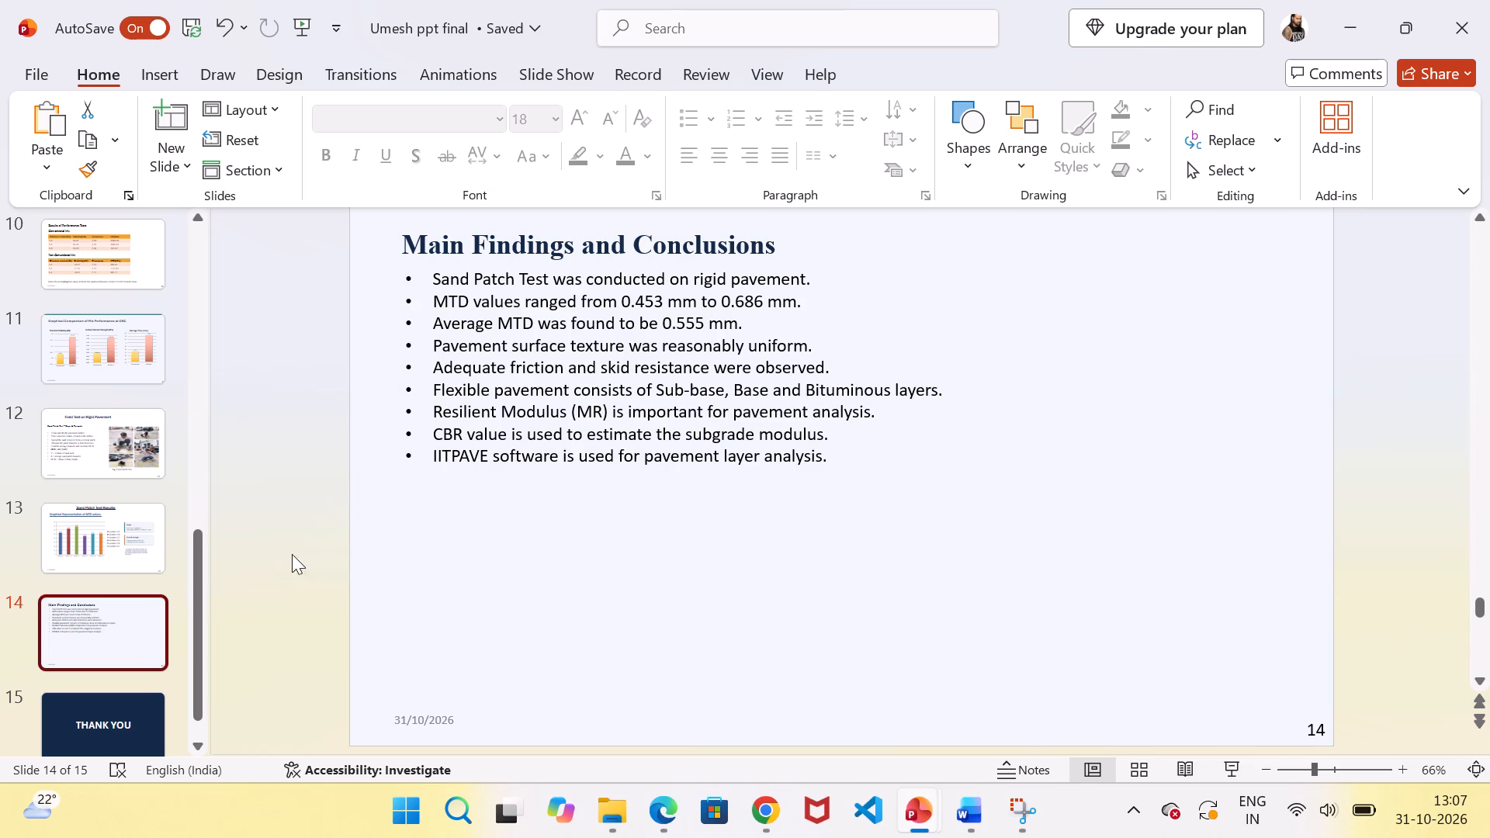
click(116, 533)
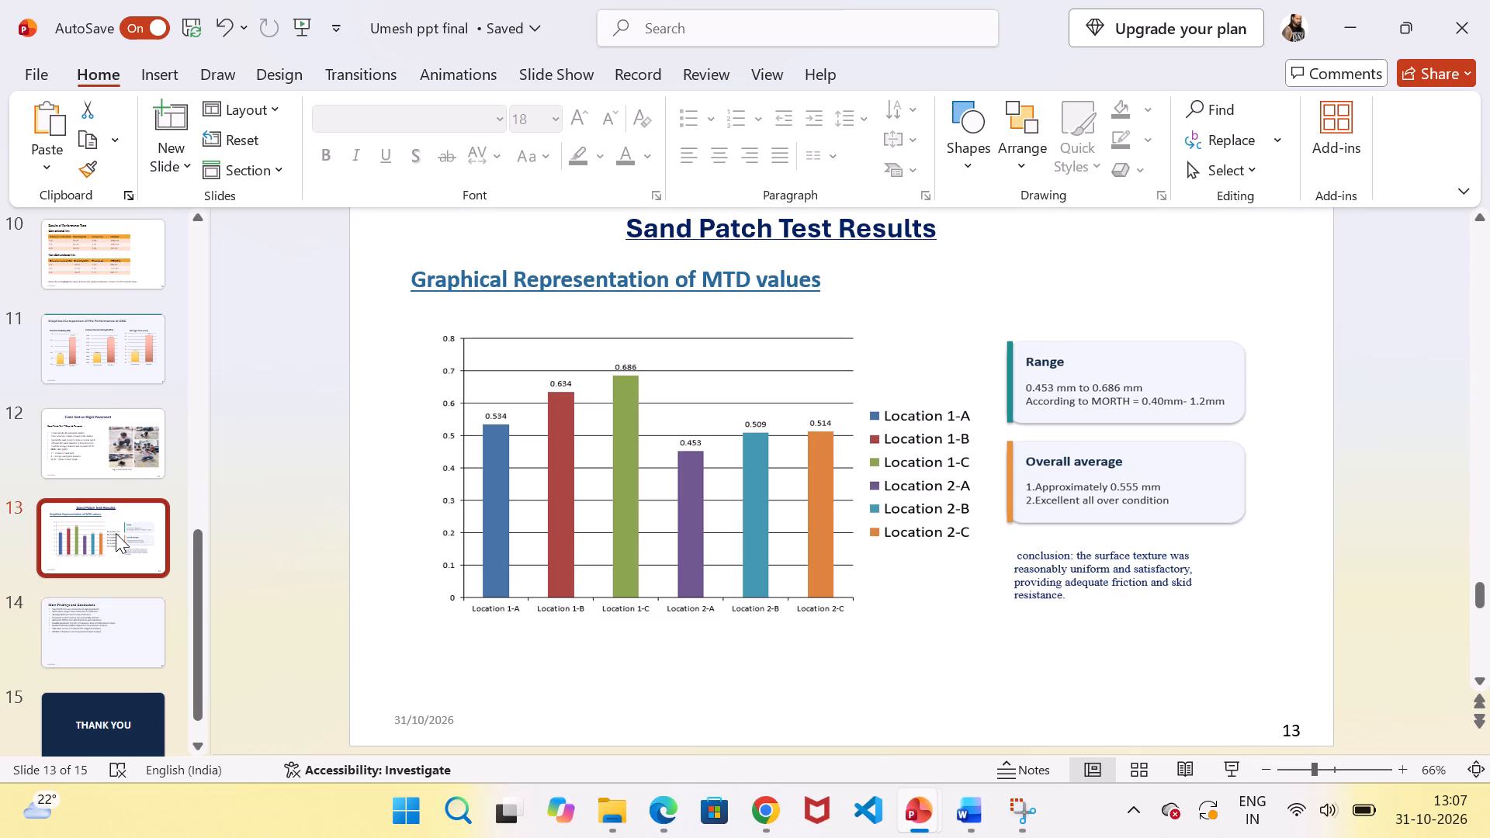
click(116, 616)
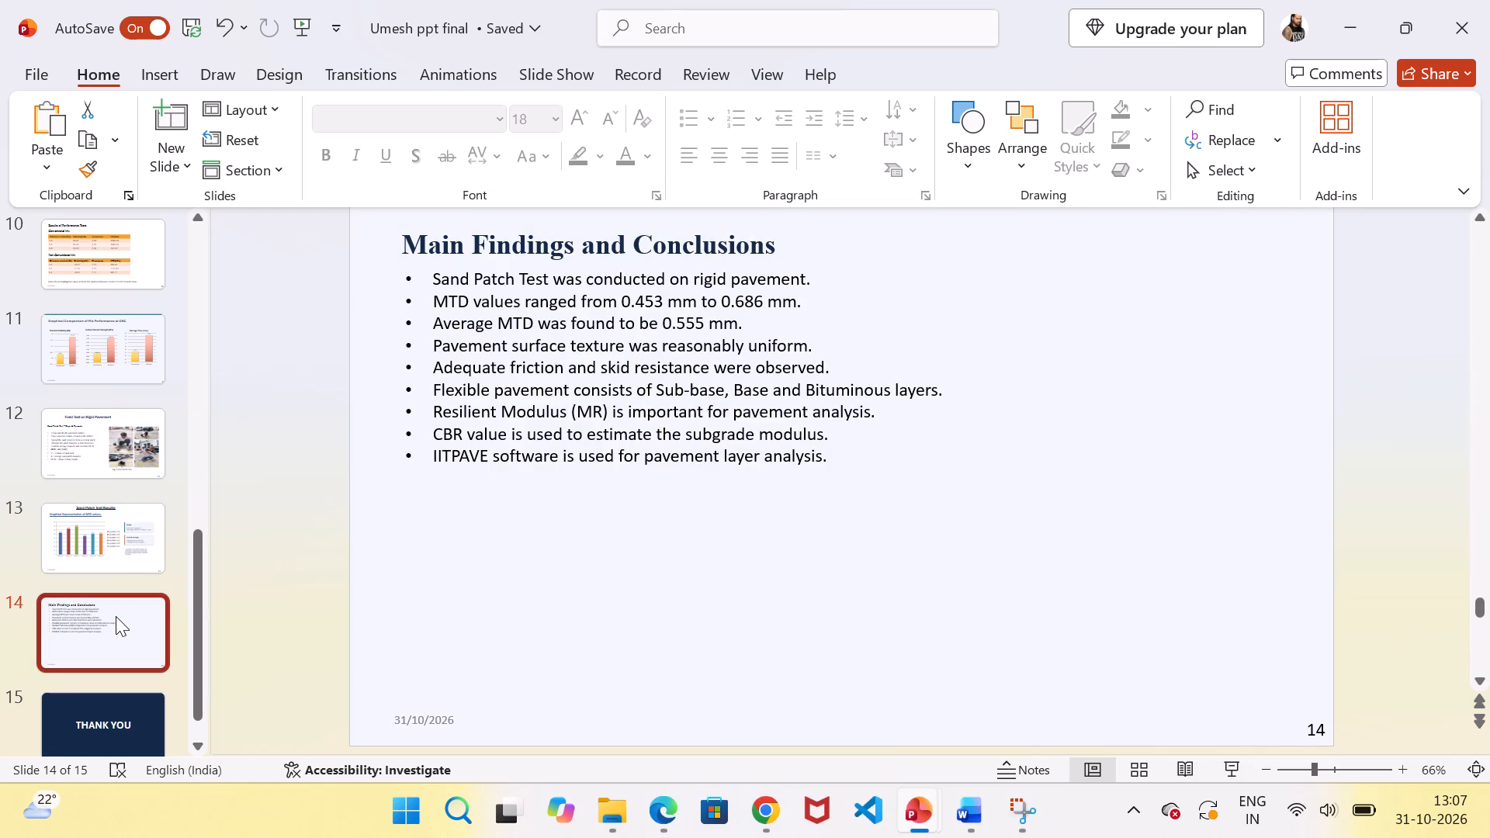
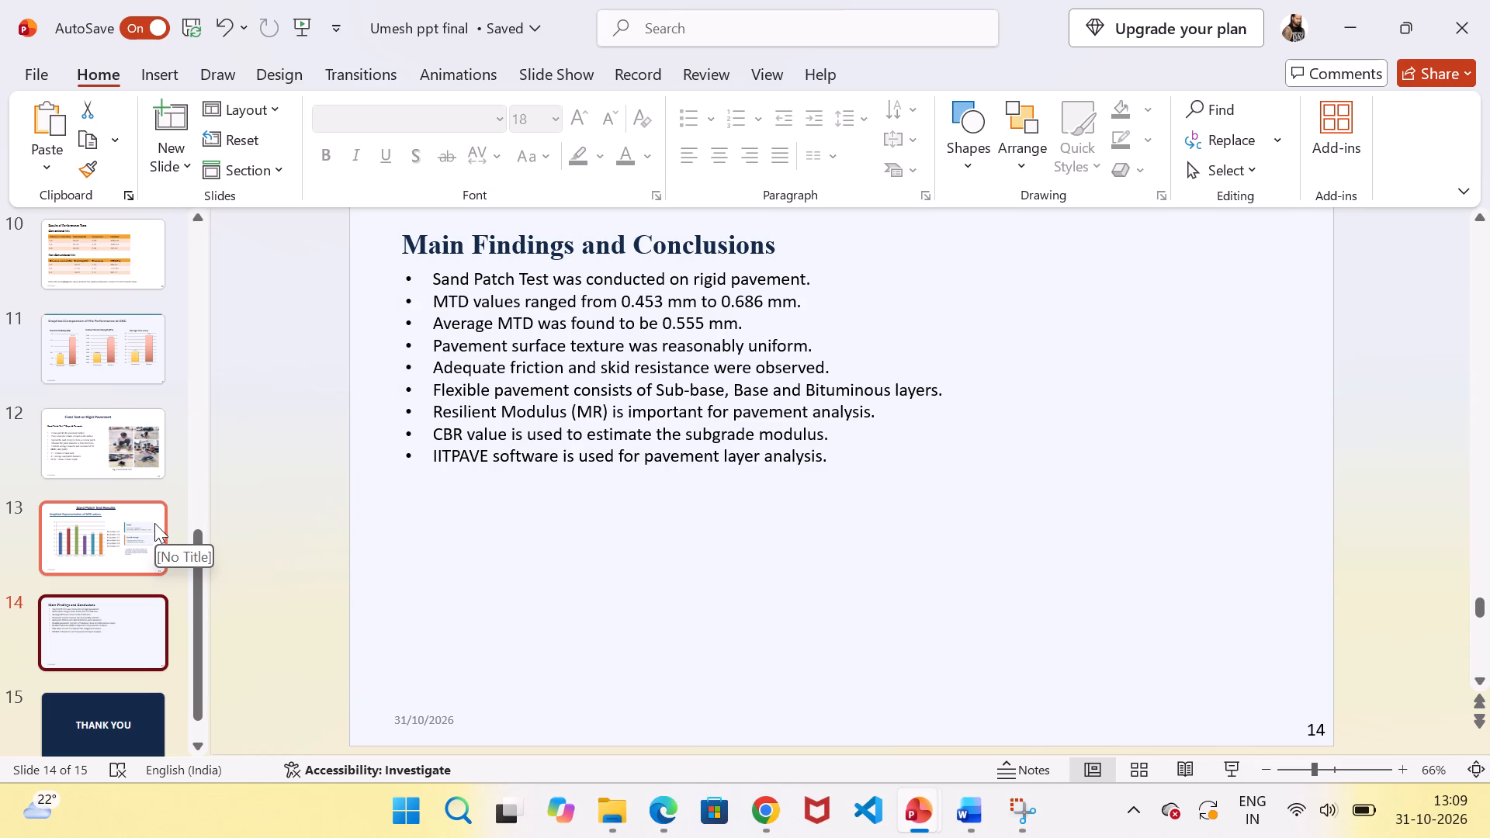
Review the page numbers on the Field Test on Rigid Pavement slide and the preceding Graphical Comparison of Mix Performance slide.
click(123, 414)
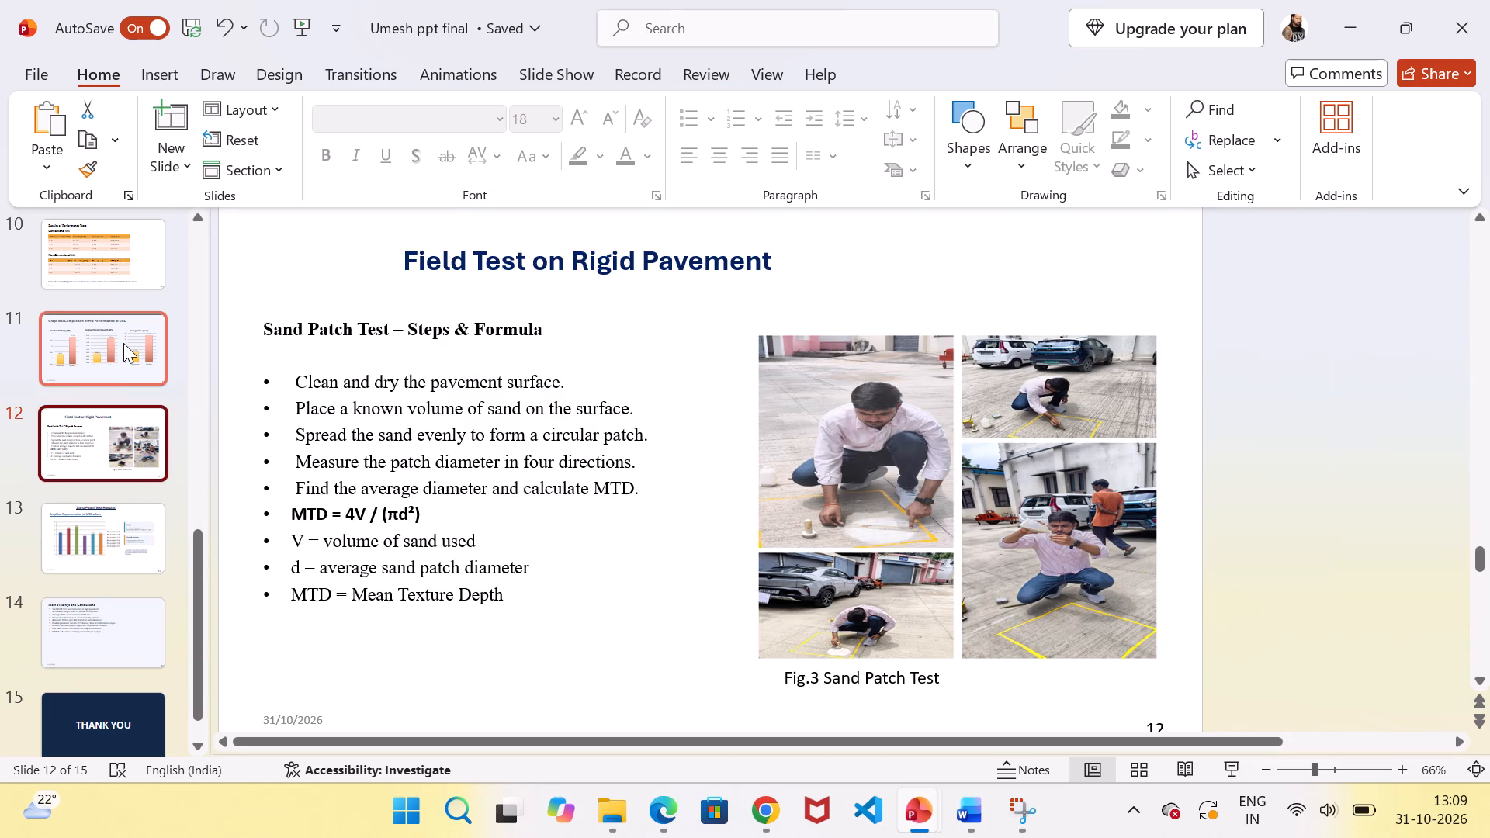
click(123, 343)
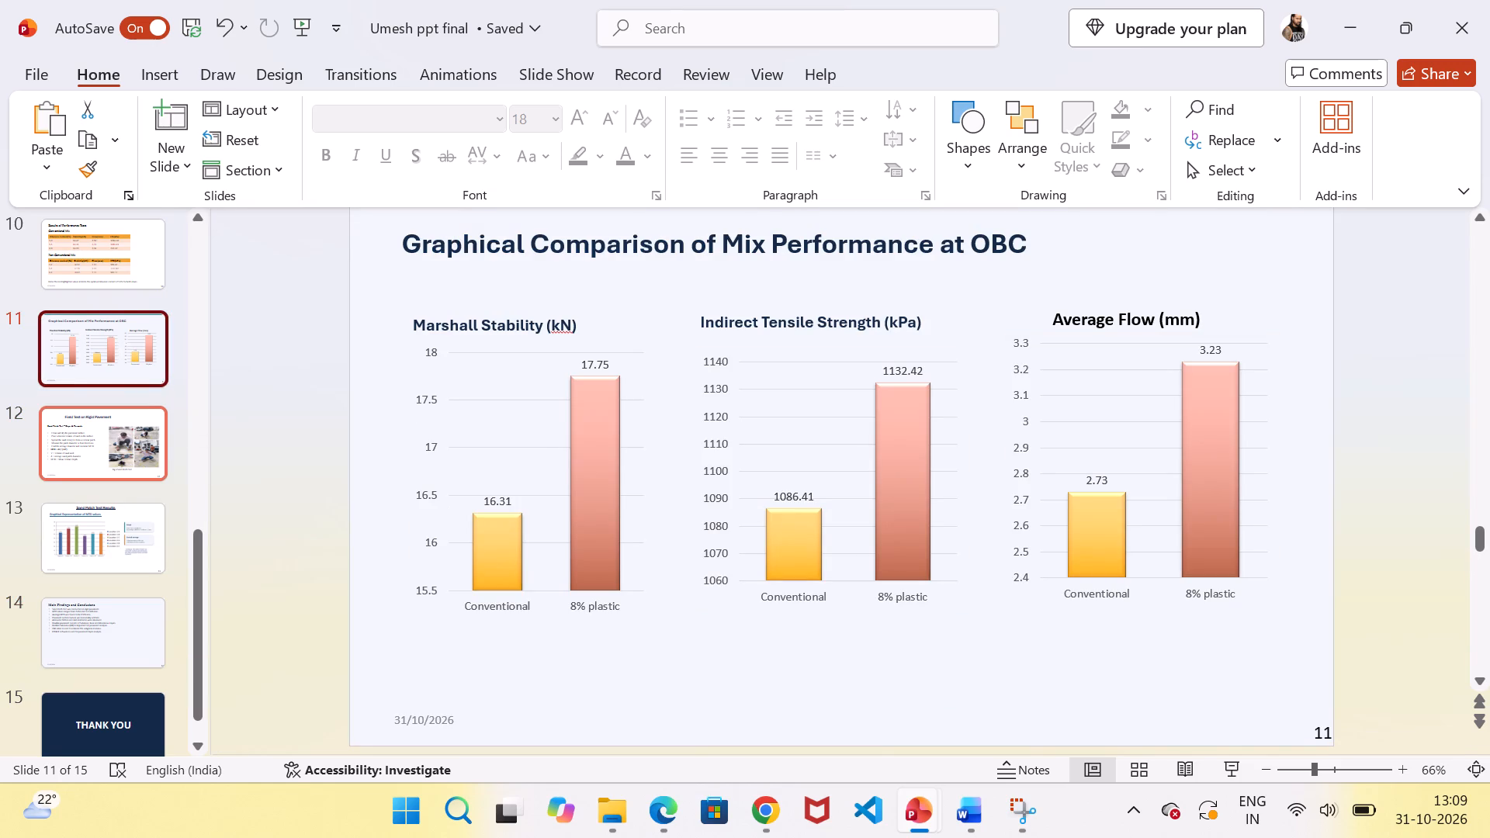
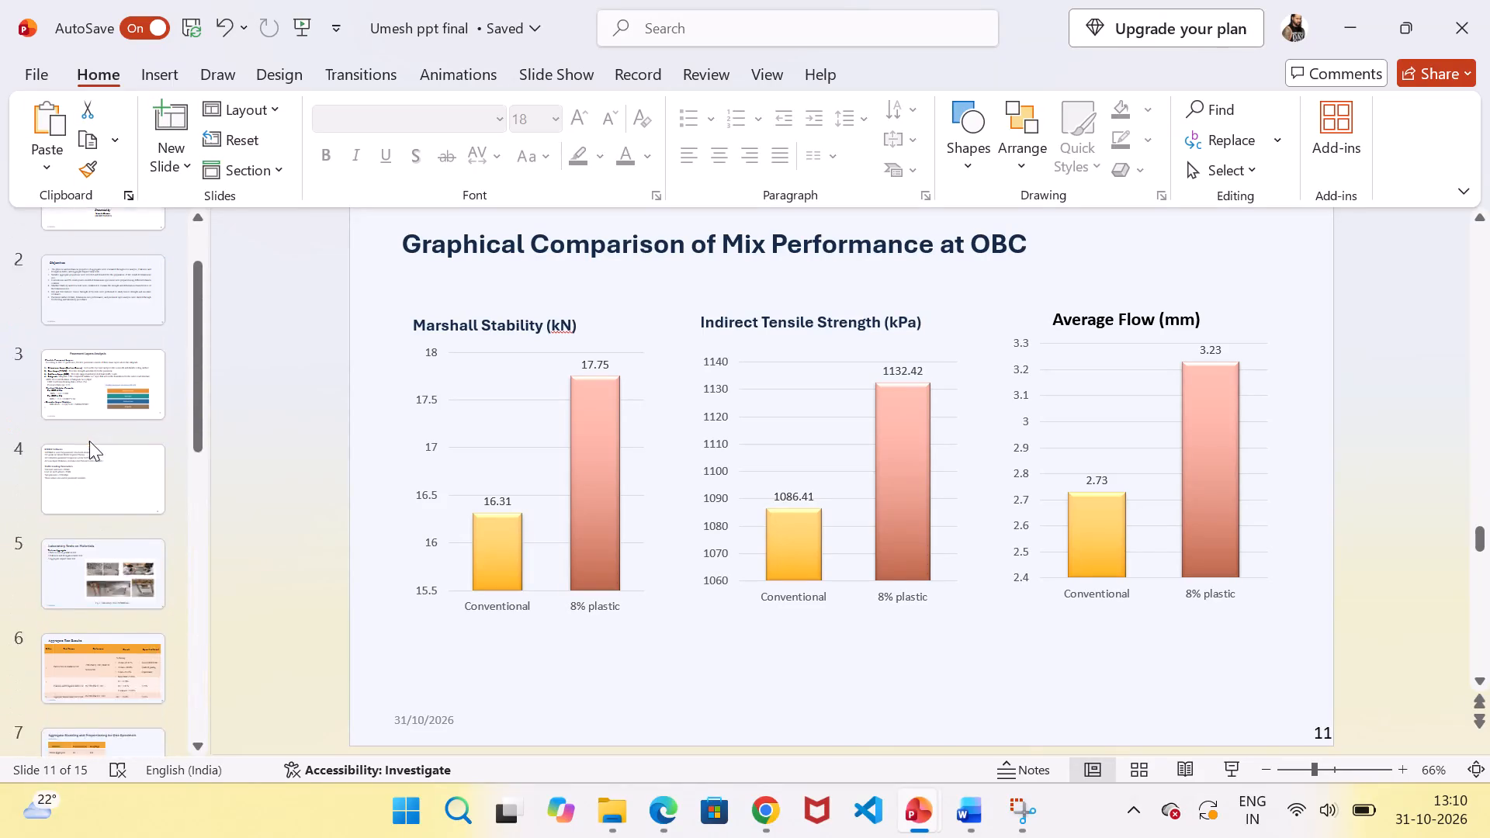
Move the Field Test on Rigid Pavement slide to position 5, directly after the IITPAVE Software slide.
click(91, 434)
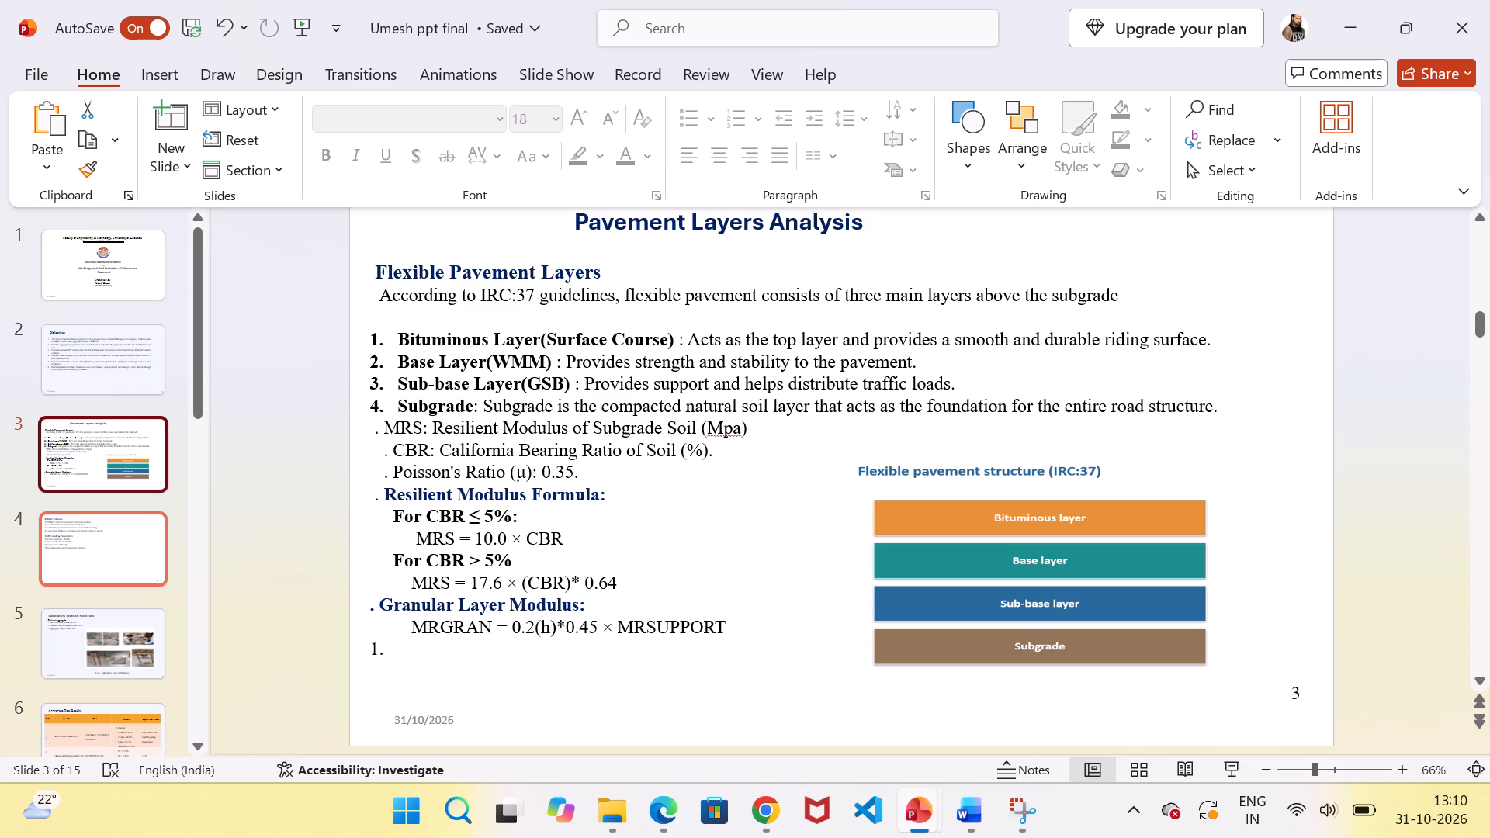
click(137, 538)
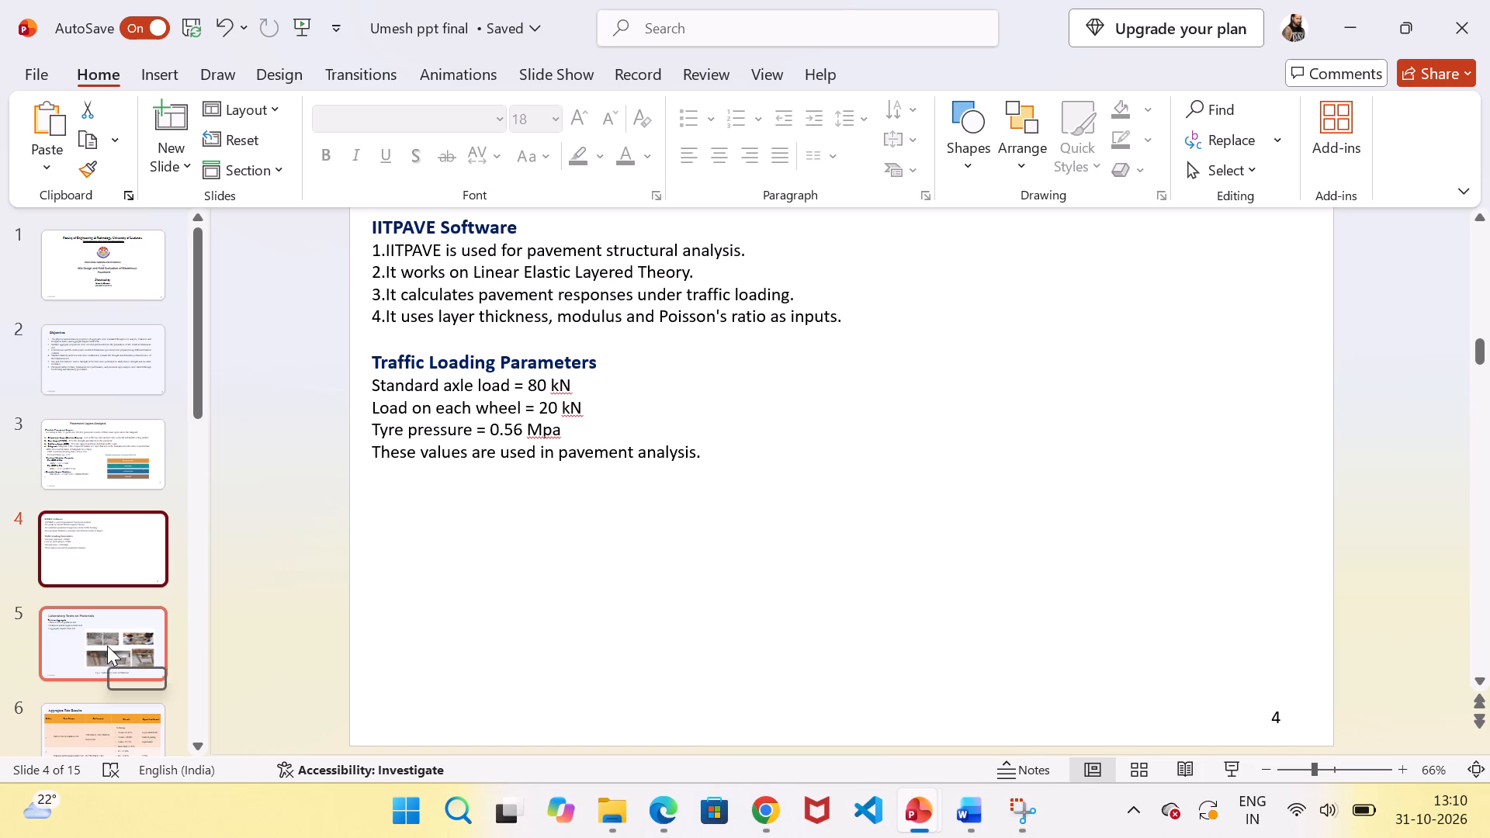
scroll(107, 646, down, 3)
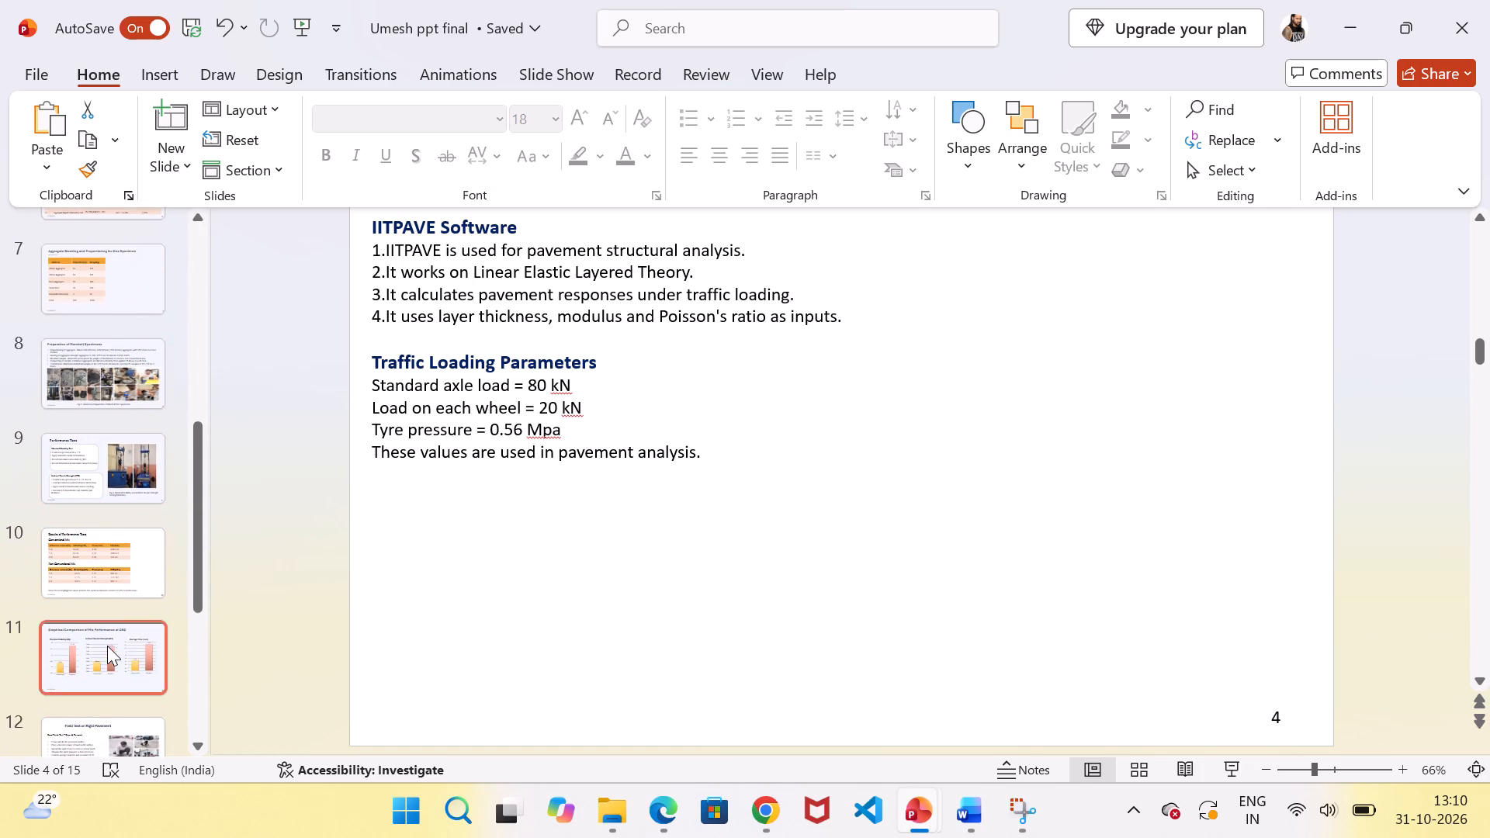
scroll(107, 646, down, 1)
click(120, 529)
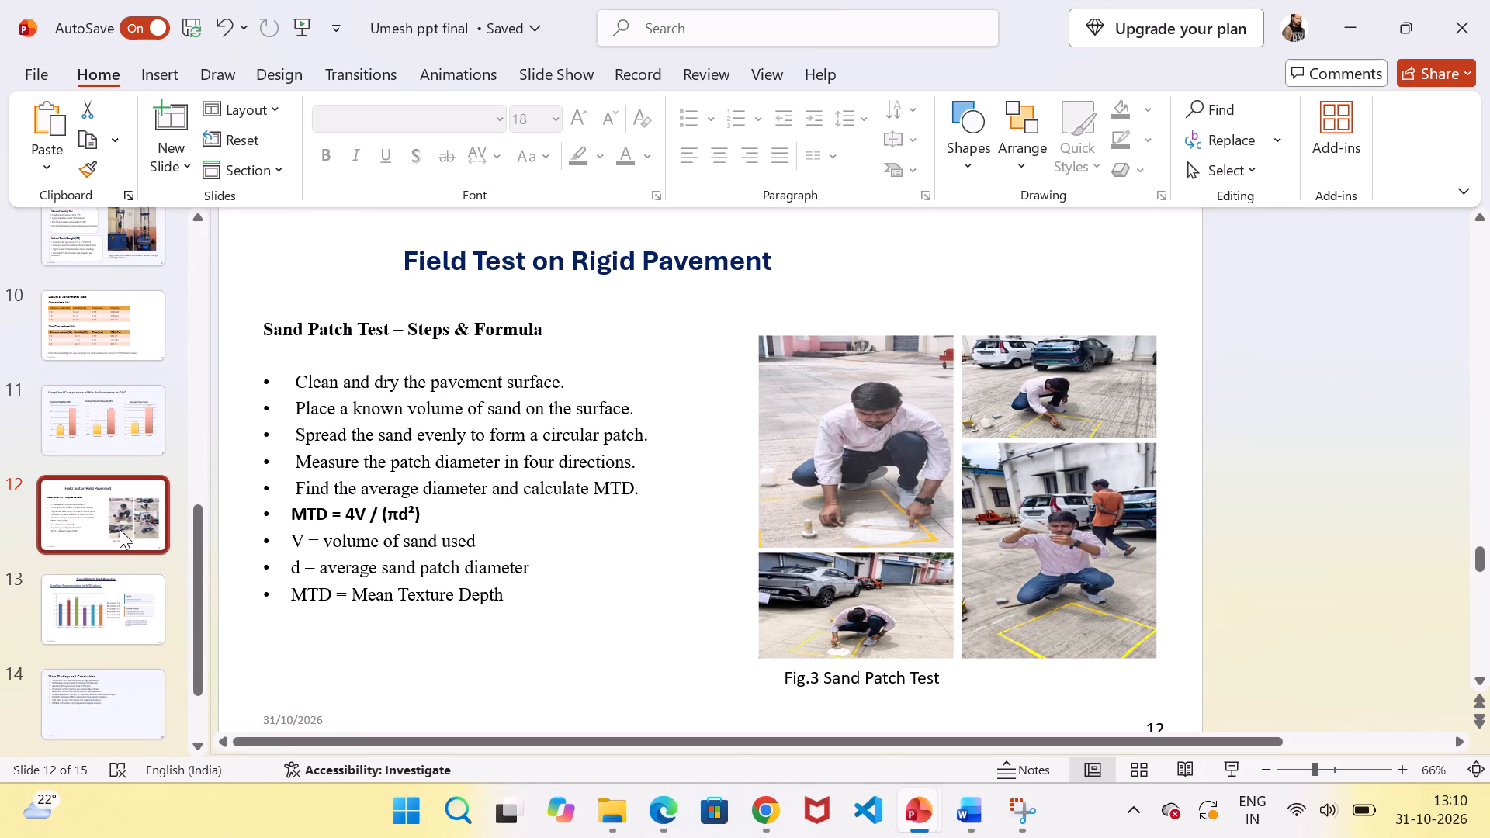
scroll(120, 529, up, 6)
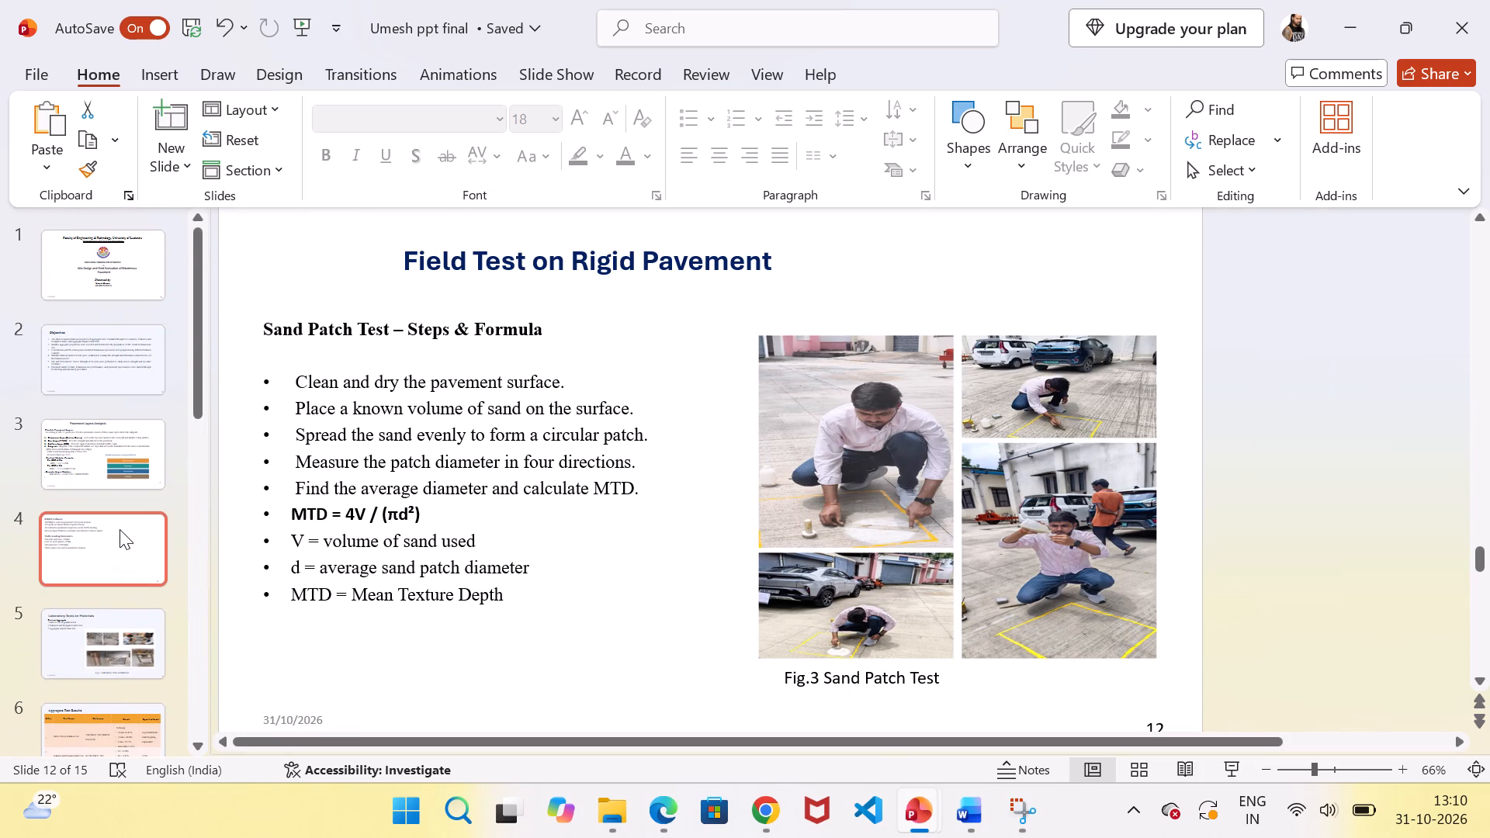
scroll(120, 529, down, 1)
scroll(120, 529, up, 1)
scroll(120, 529, down, 3)
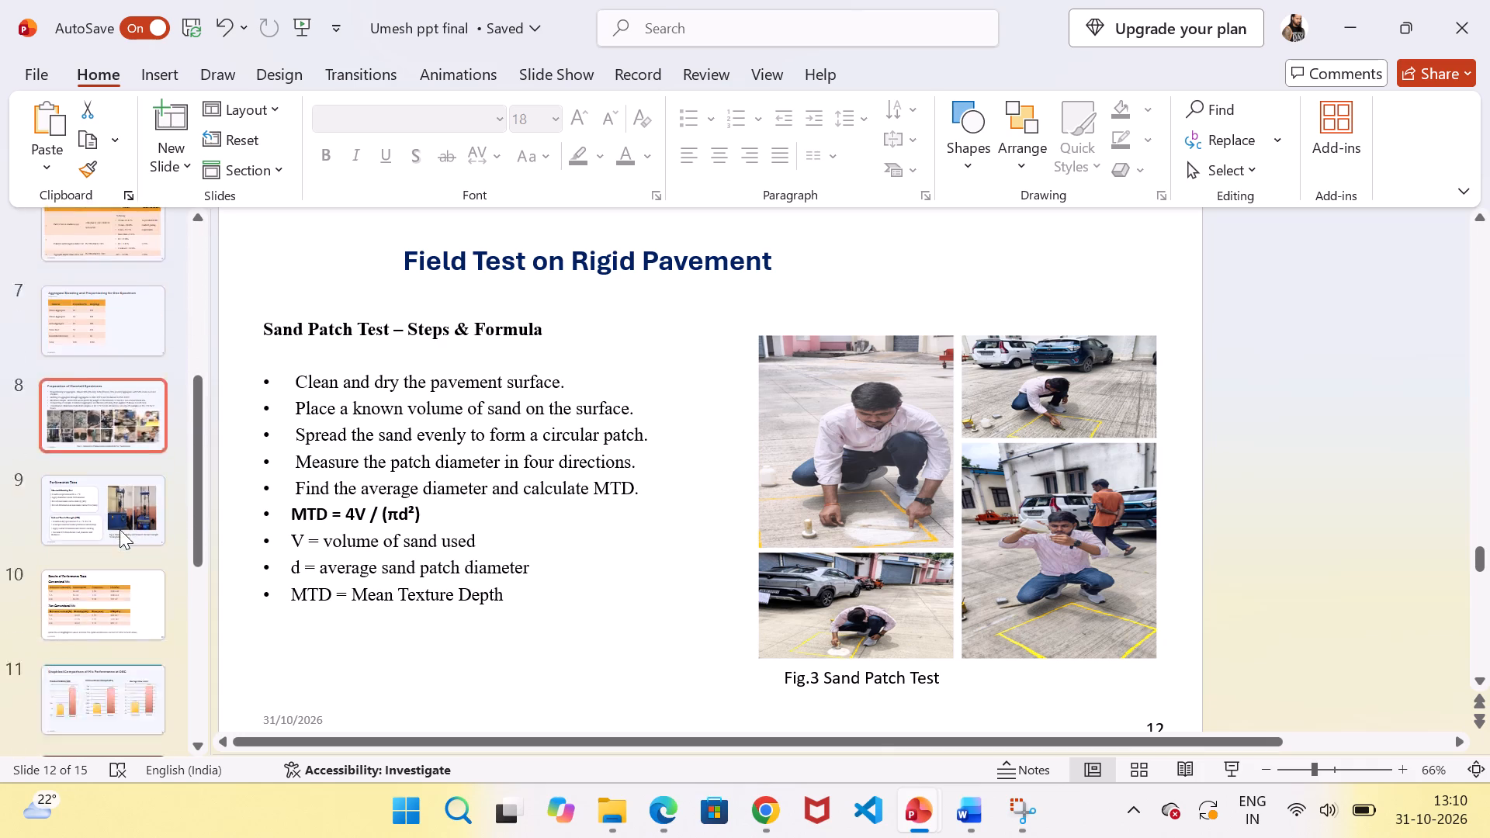
scroll(120, 529, down, 2)
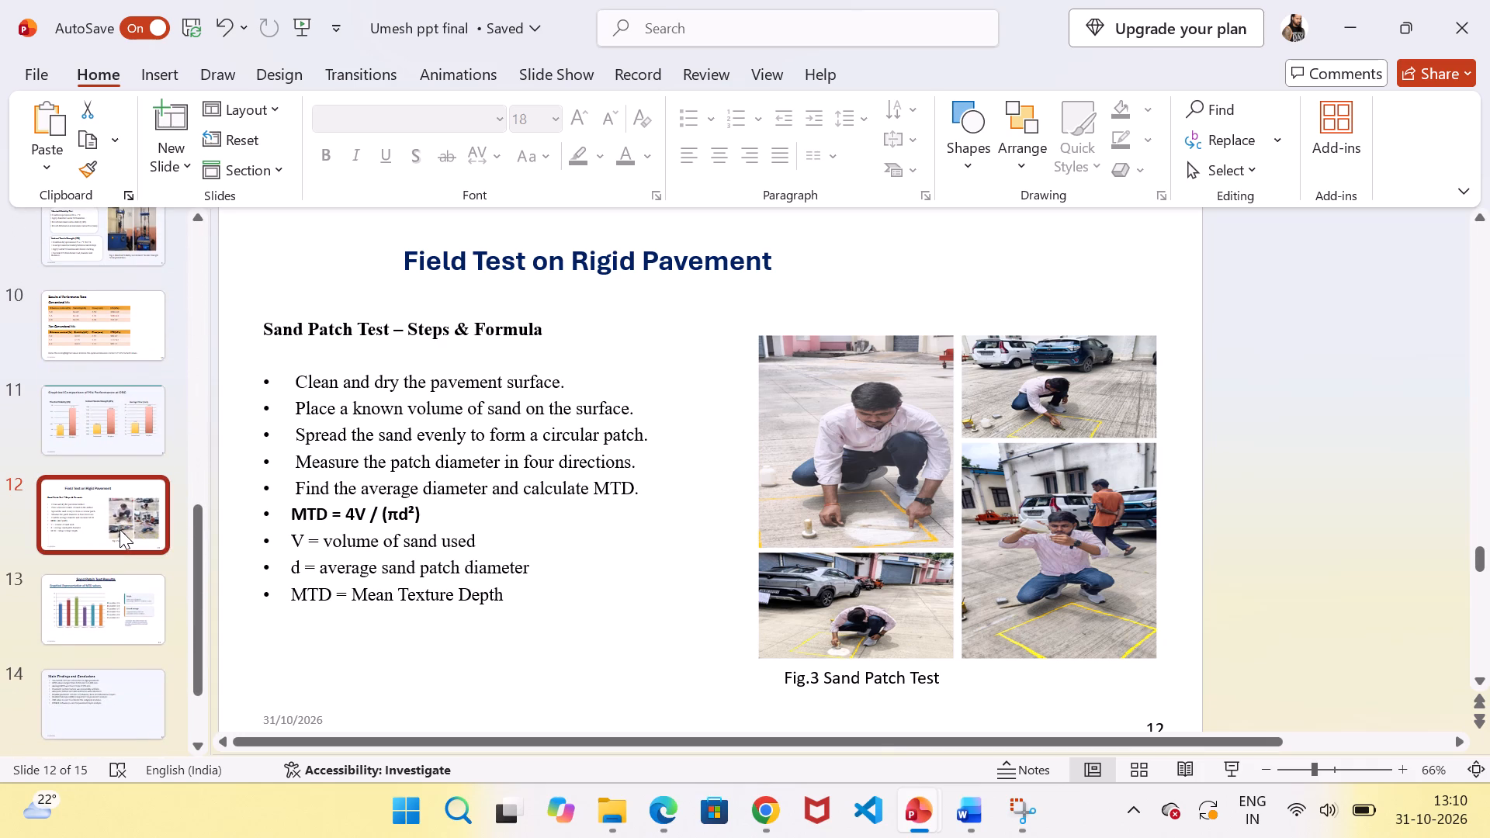
drag(120, 529, 137, 148)
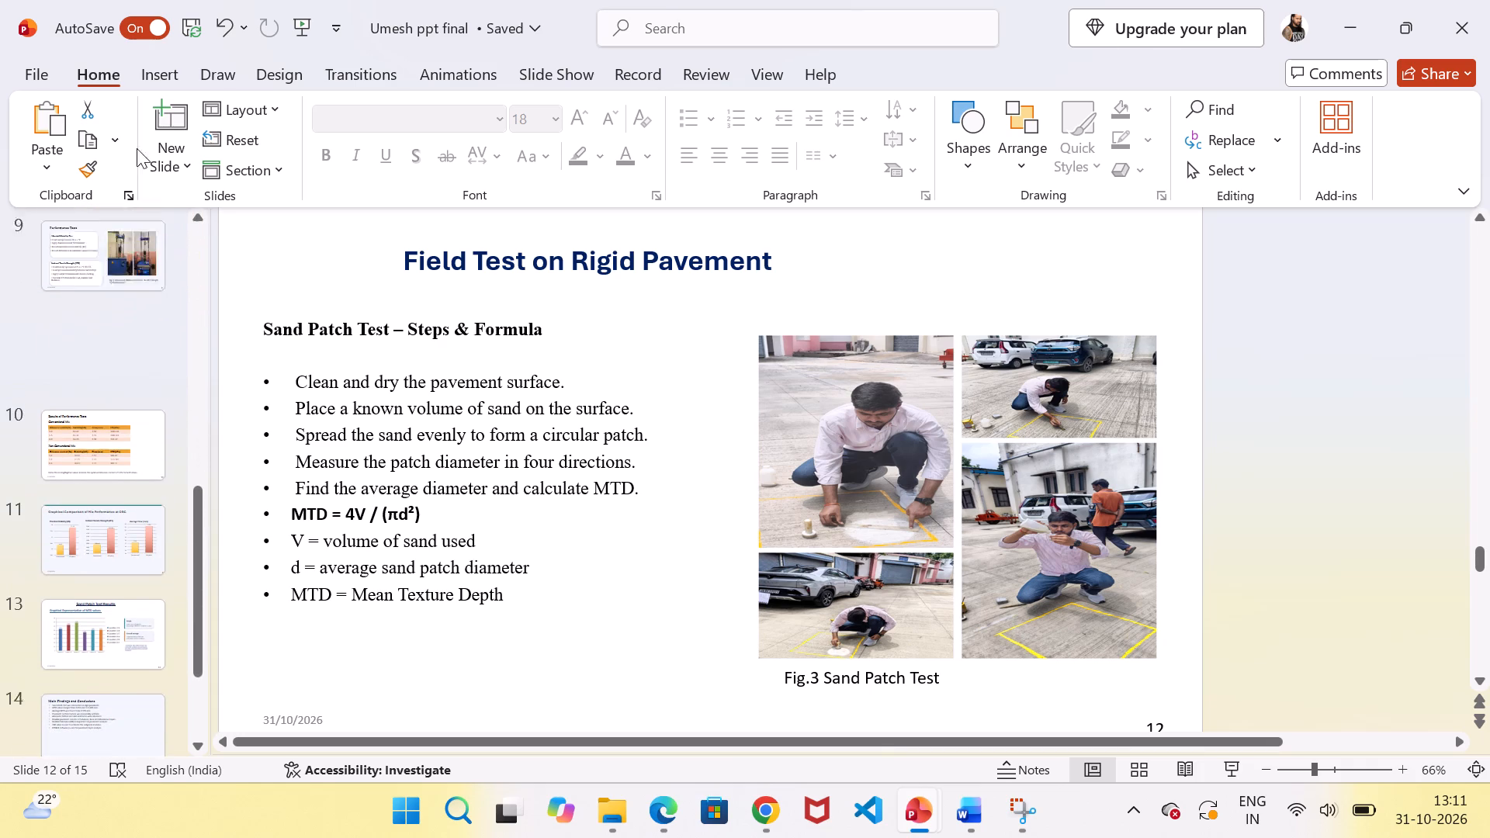
drag(137, 148, 148, 653)
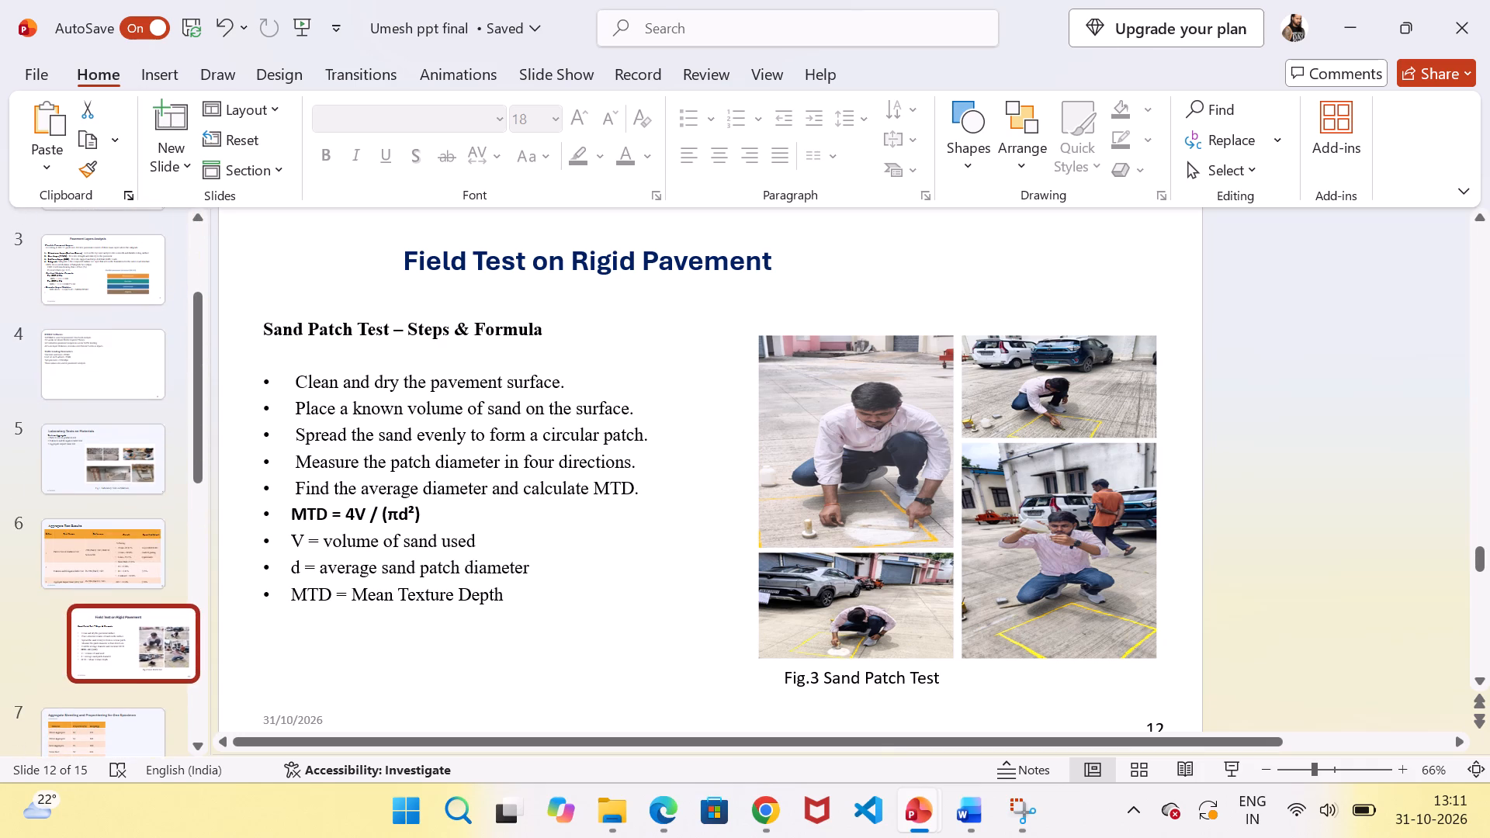
drag(148, 653, 120, 440)
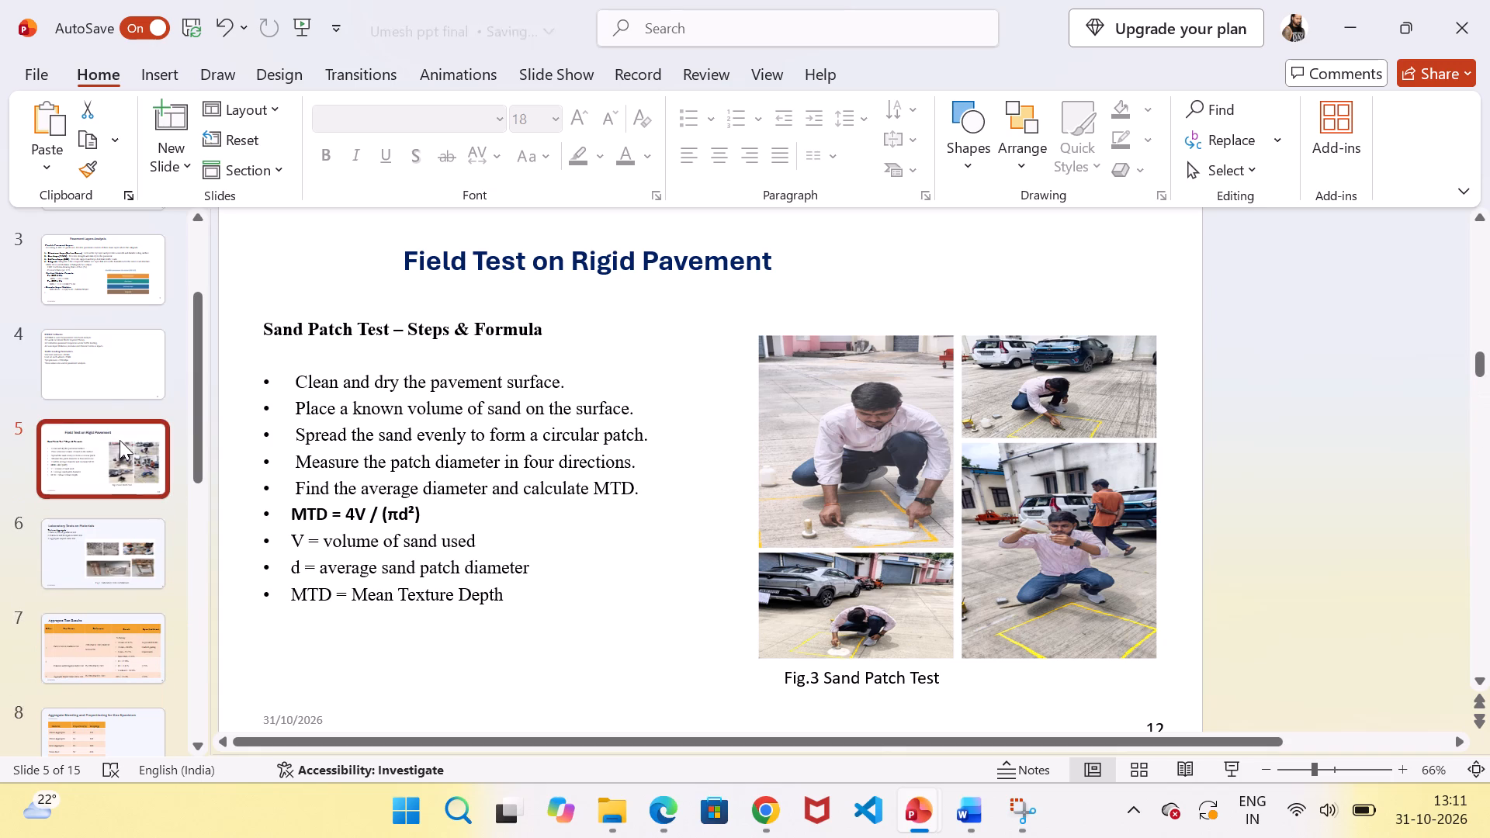
Move the Sand Patch Test Results slide to position 6, directly after the Field Test on Rigid Pavement slide.
scroll(120, 440, down, 2)
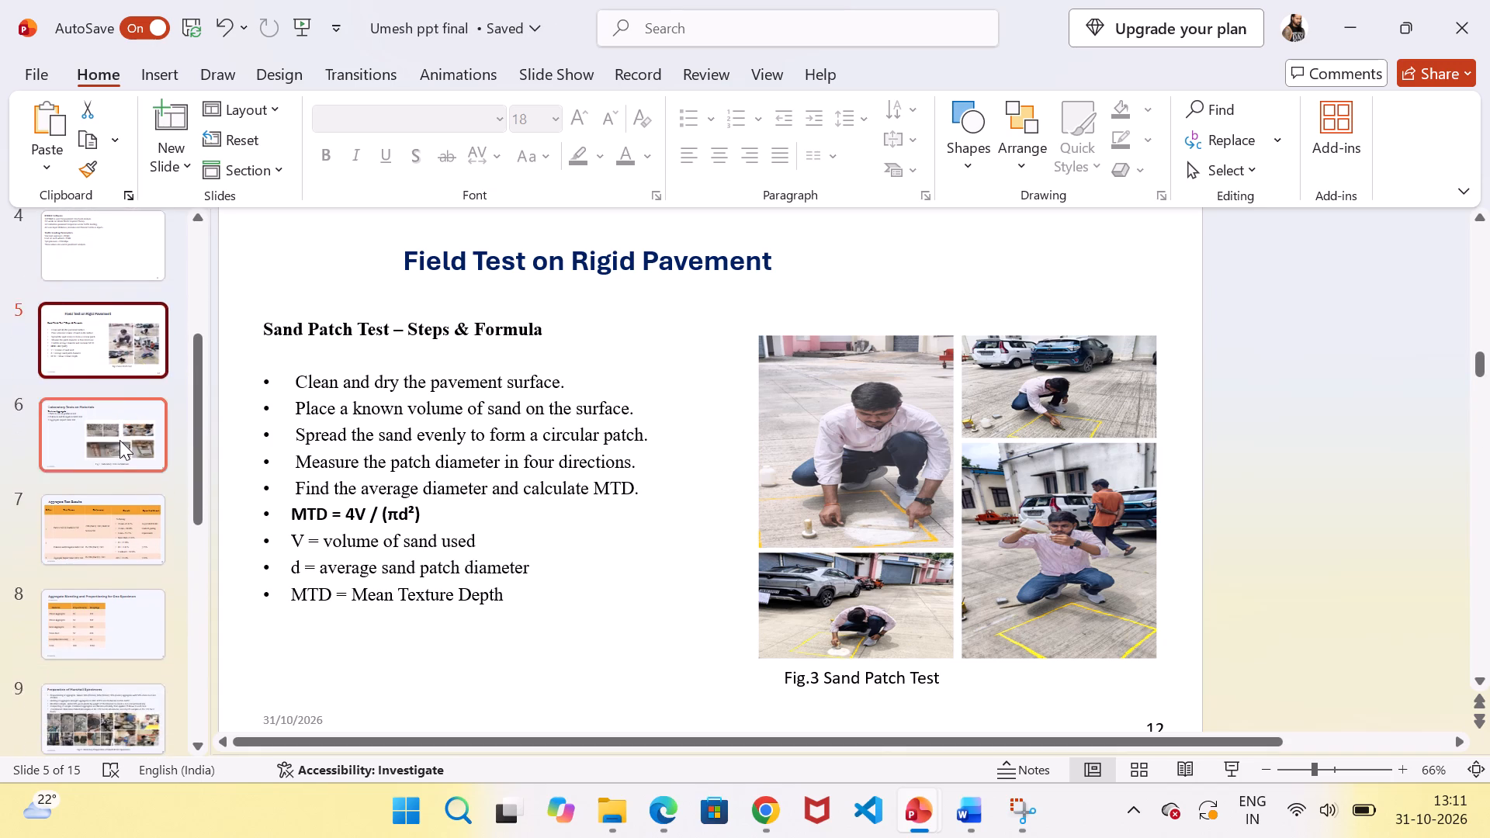
scroll(120, 440, down, 3)
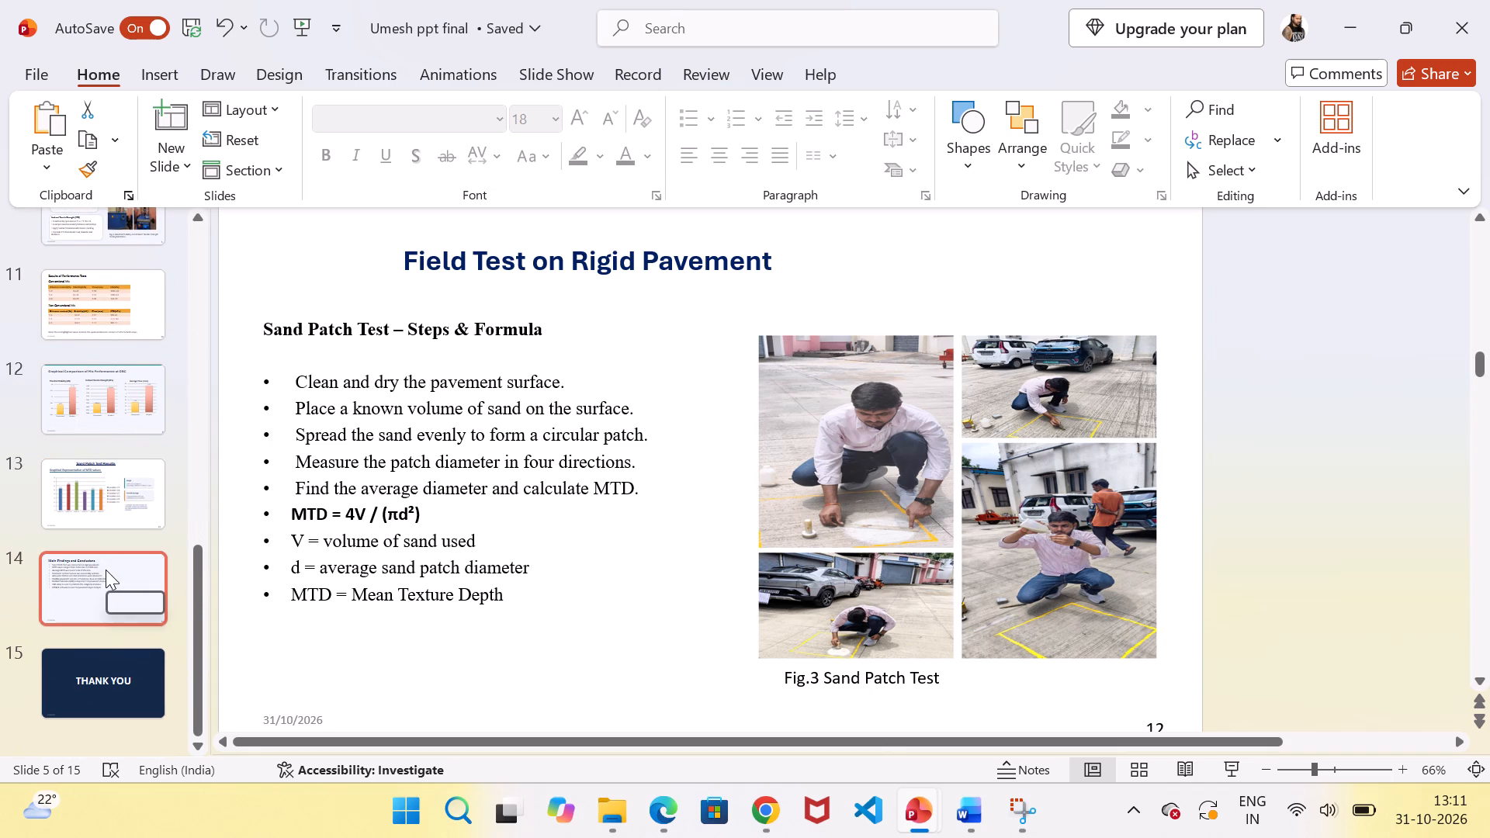
drag(99, 508, 144, 345)
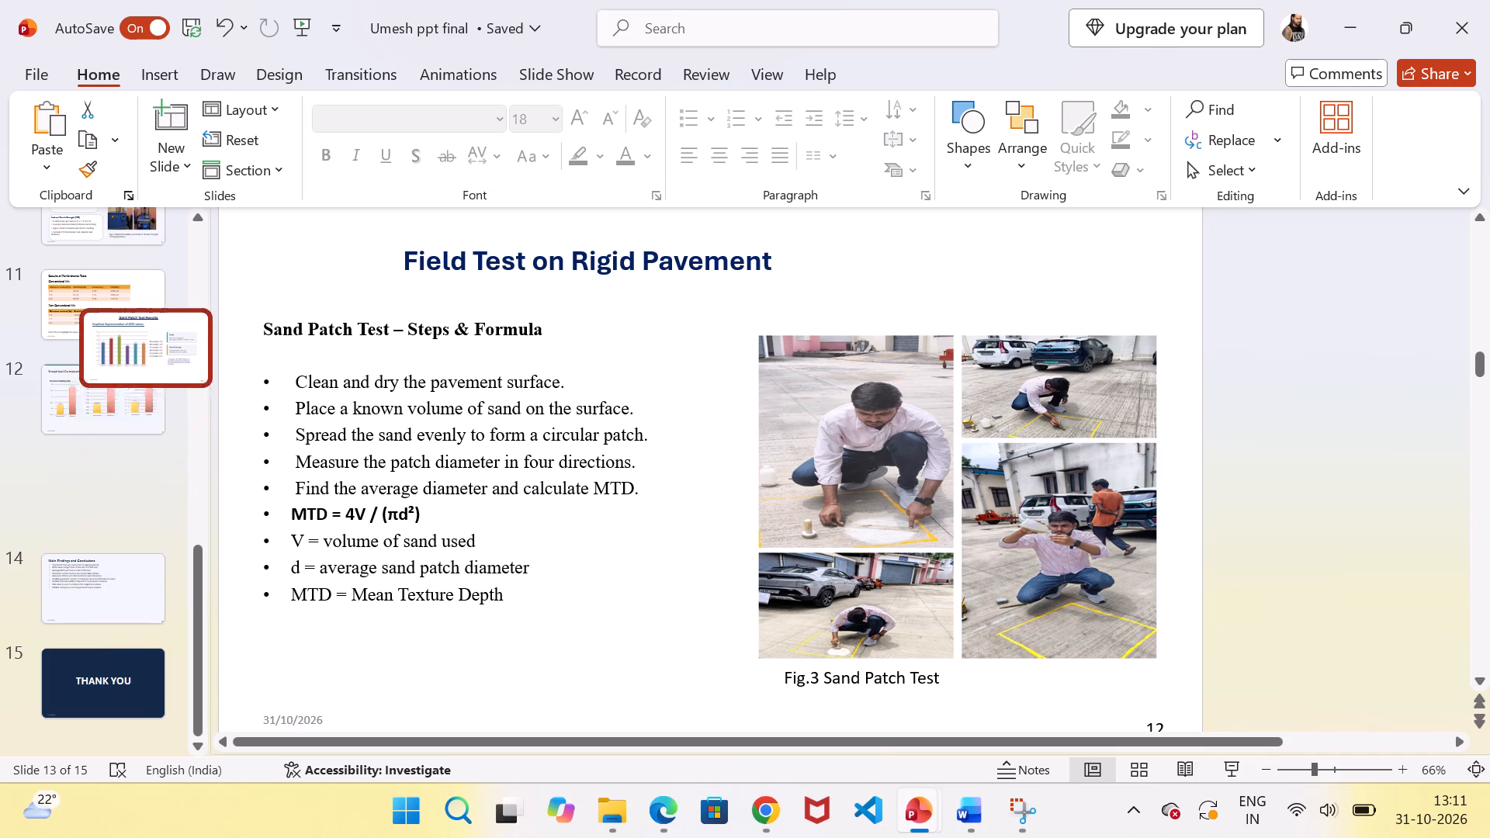
drag(144, 345, 96, 584)
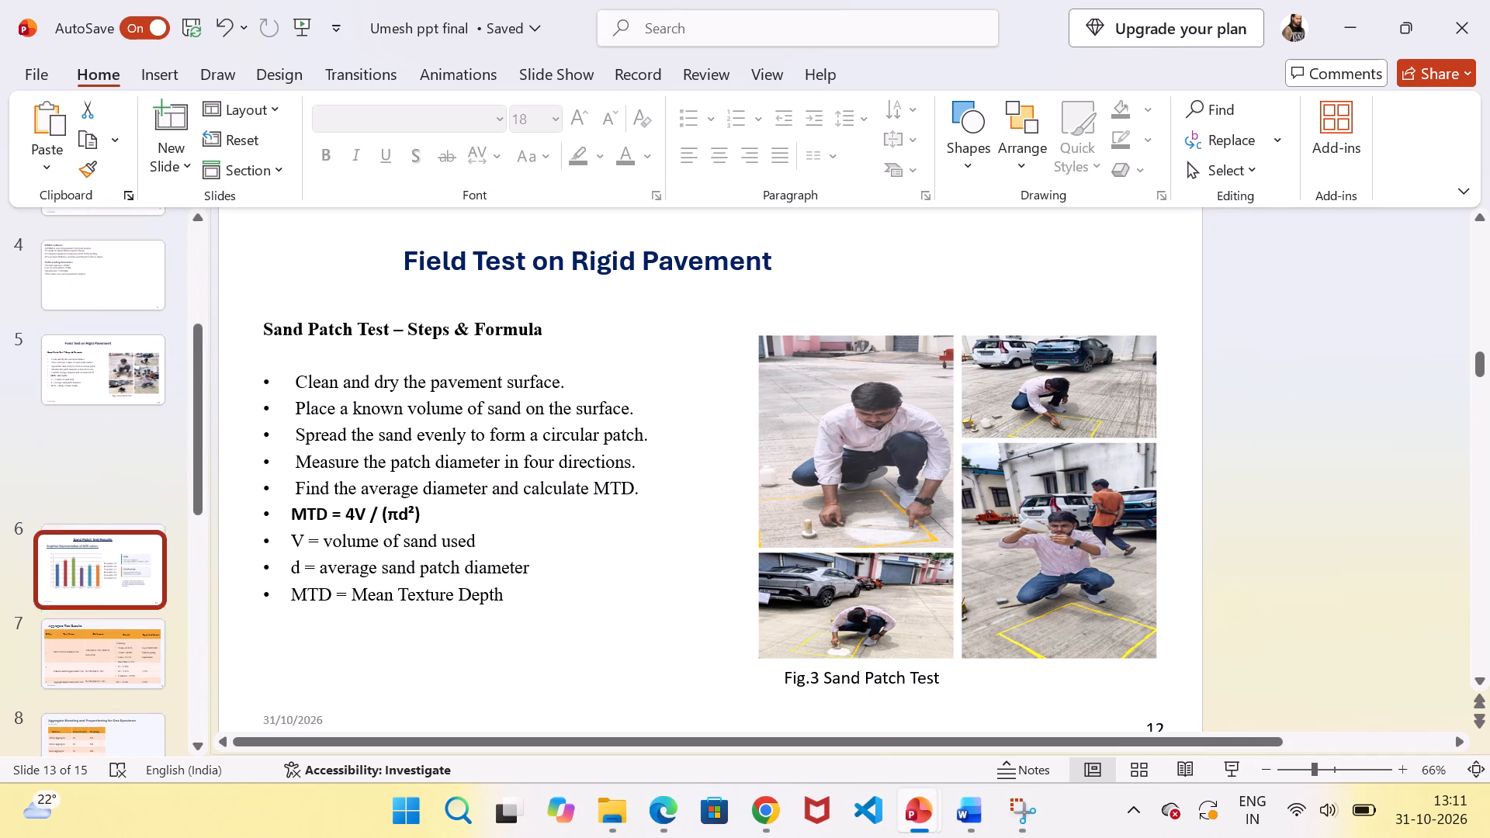
drag(96, 584, 196, 539)
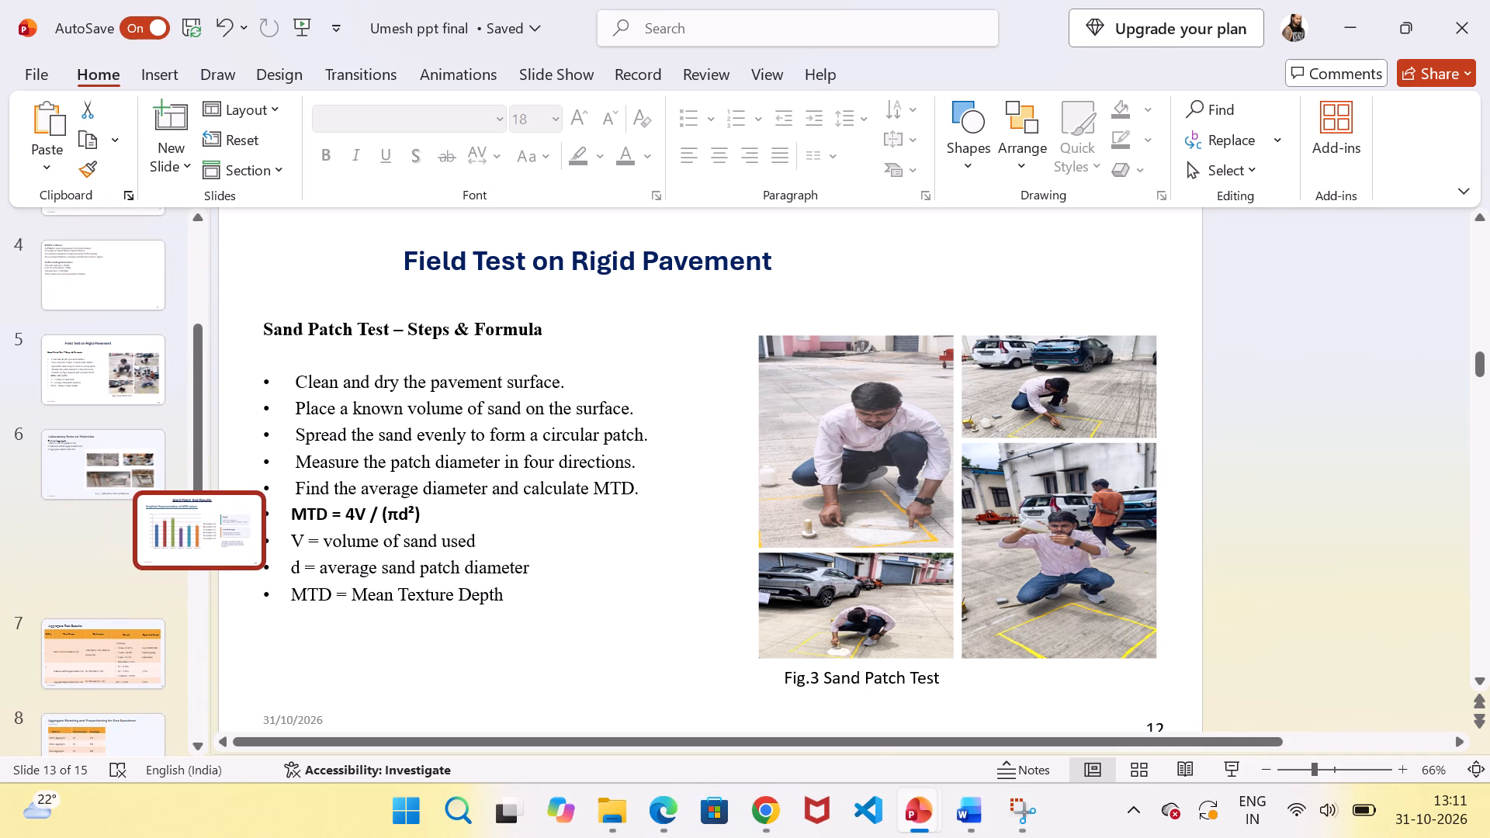
drag(196, 539, 104, 463)
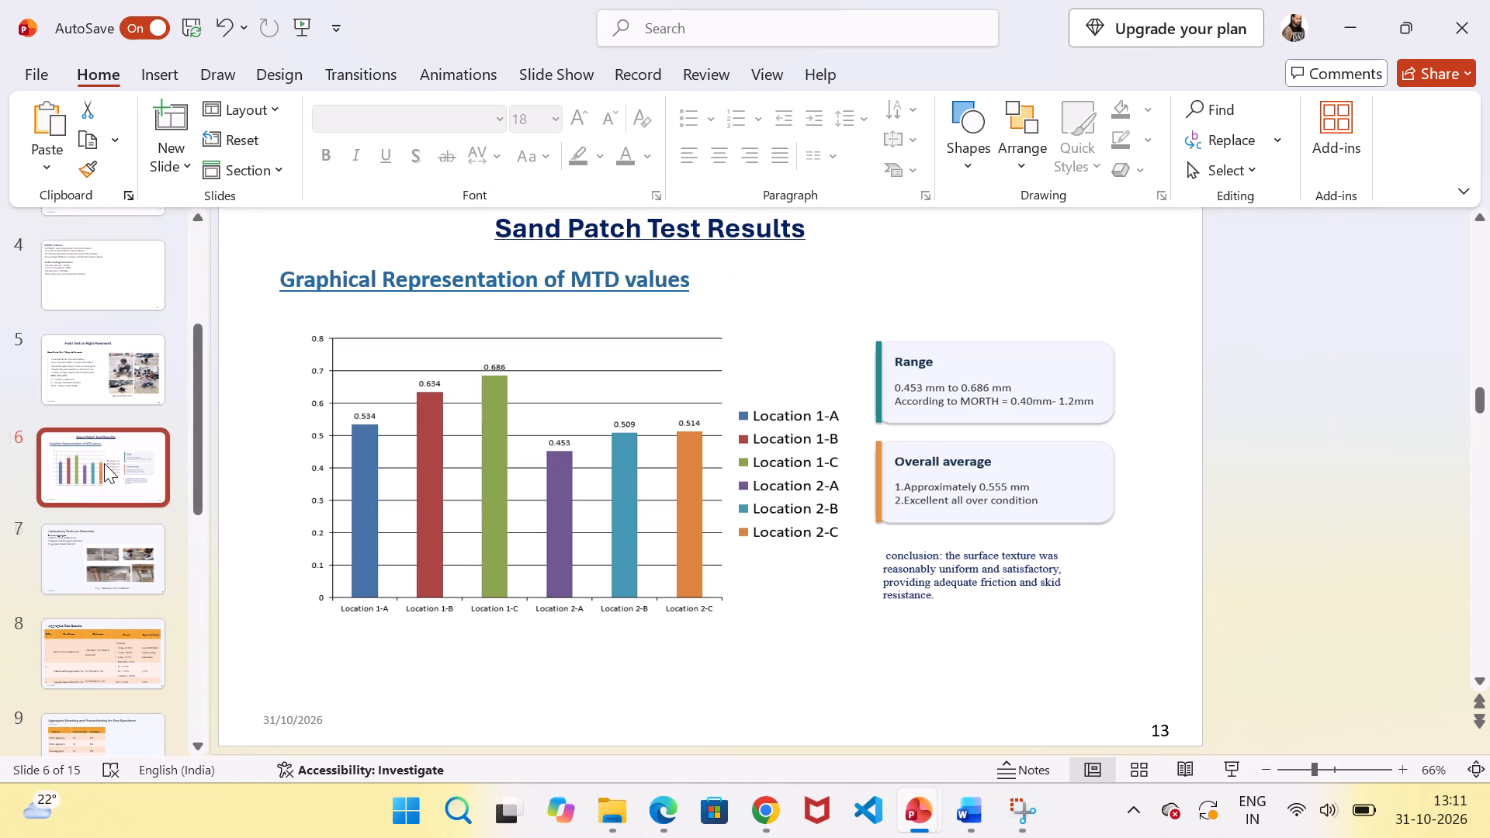
Review the new slide order and page numbers on the Main Findings and Conclusions slide and on slides 2 to 5.
scroll(104, 463, down, 1)
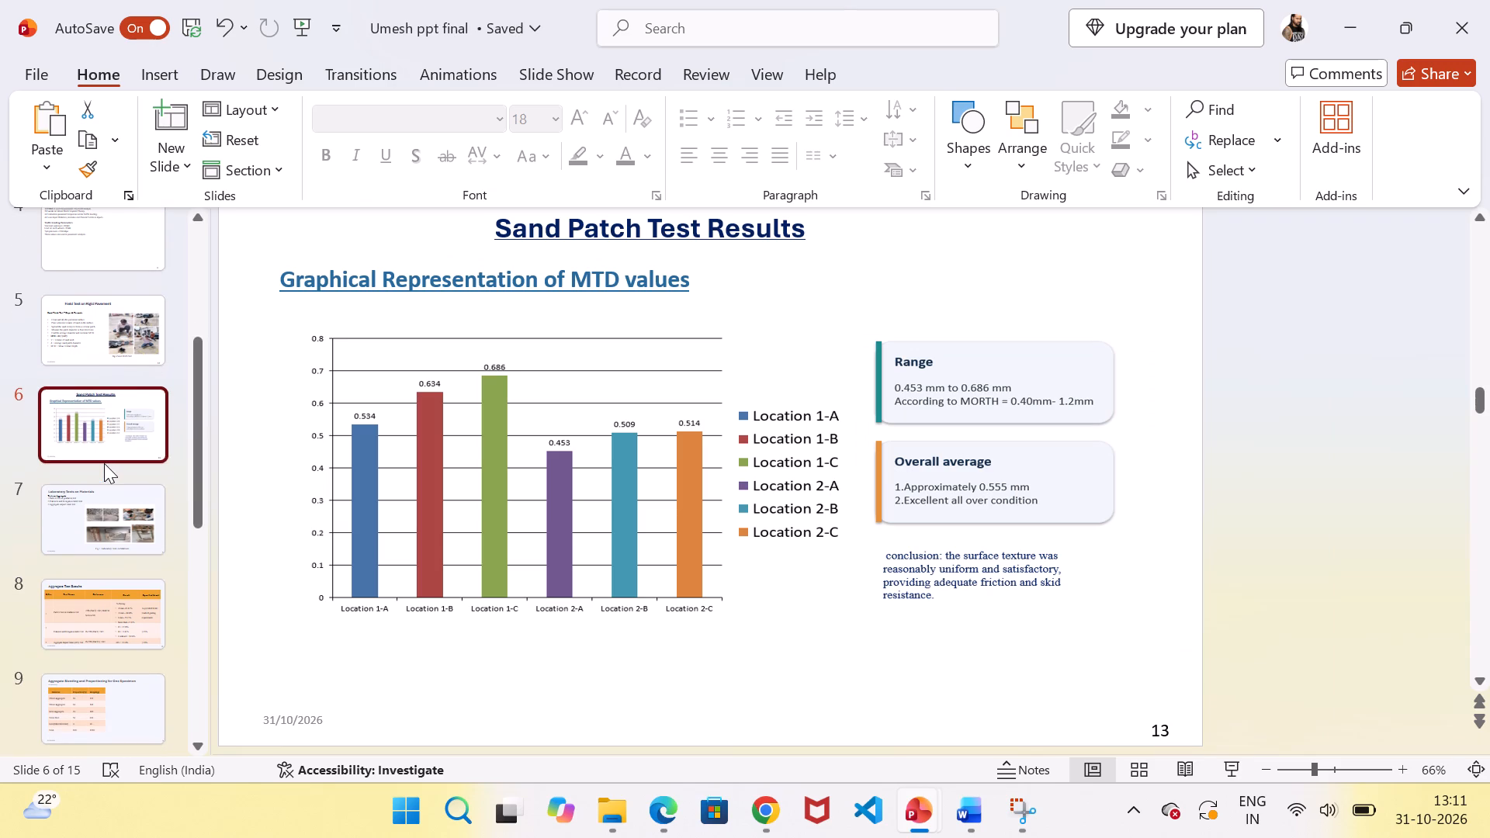
scroll(104, 463, down, 5)
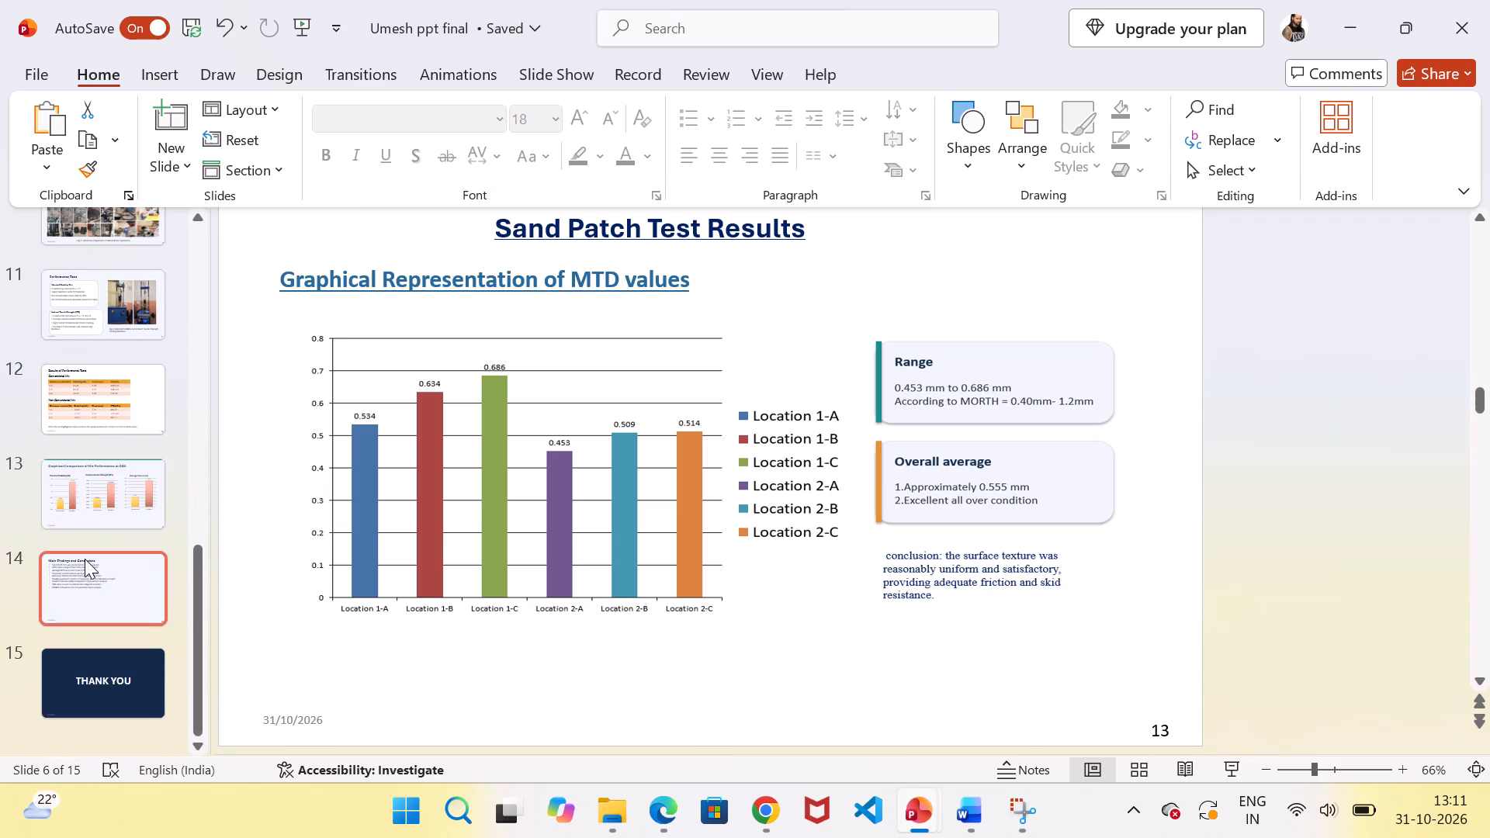
click(86, 560)
scroll(86, 560, up, 2)
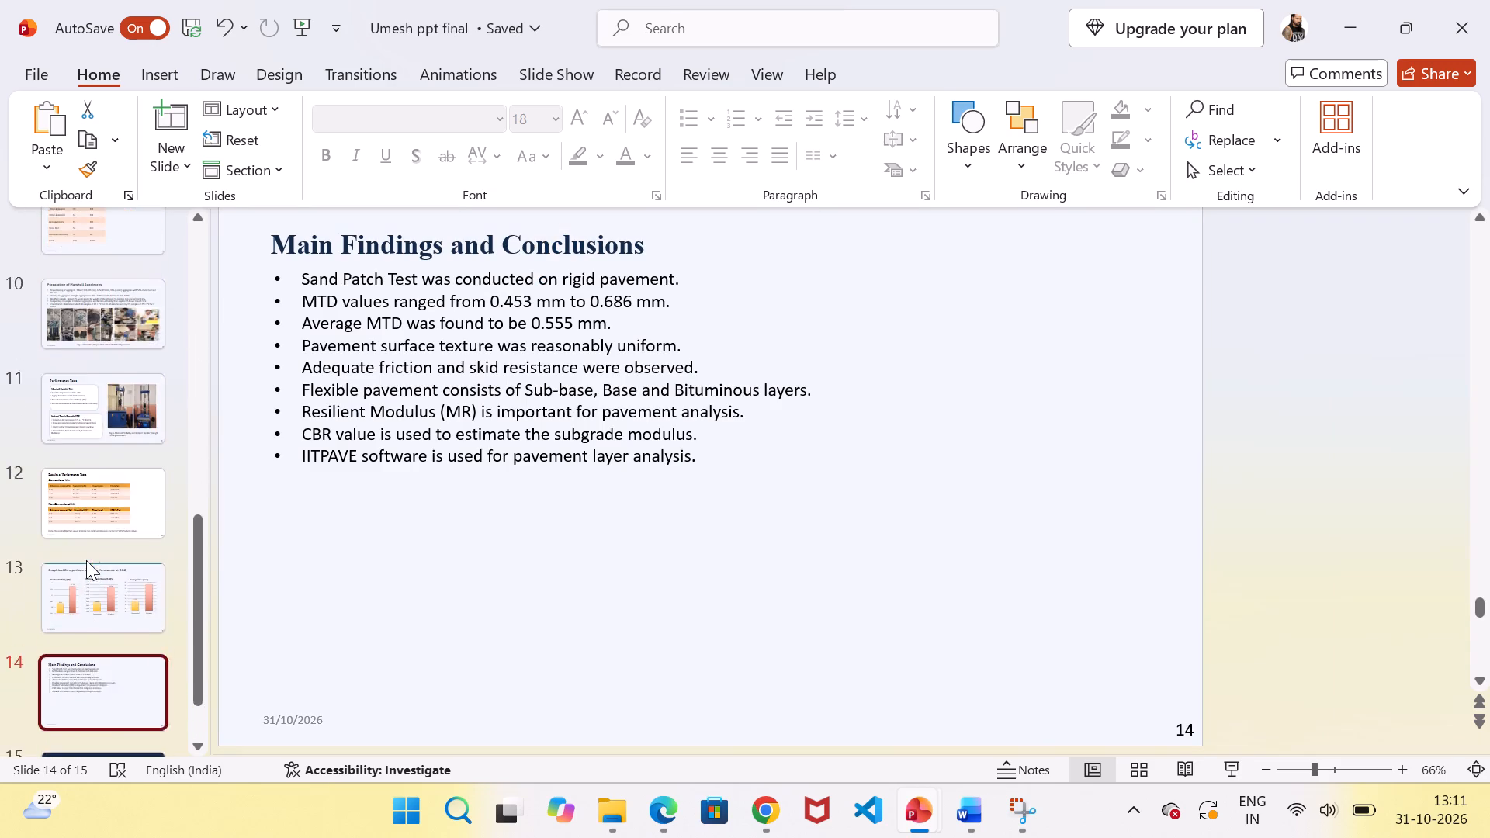
scroll(86, 560, up, 2)
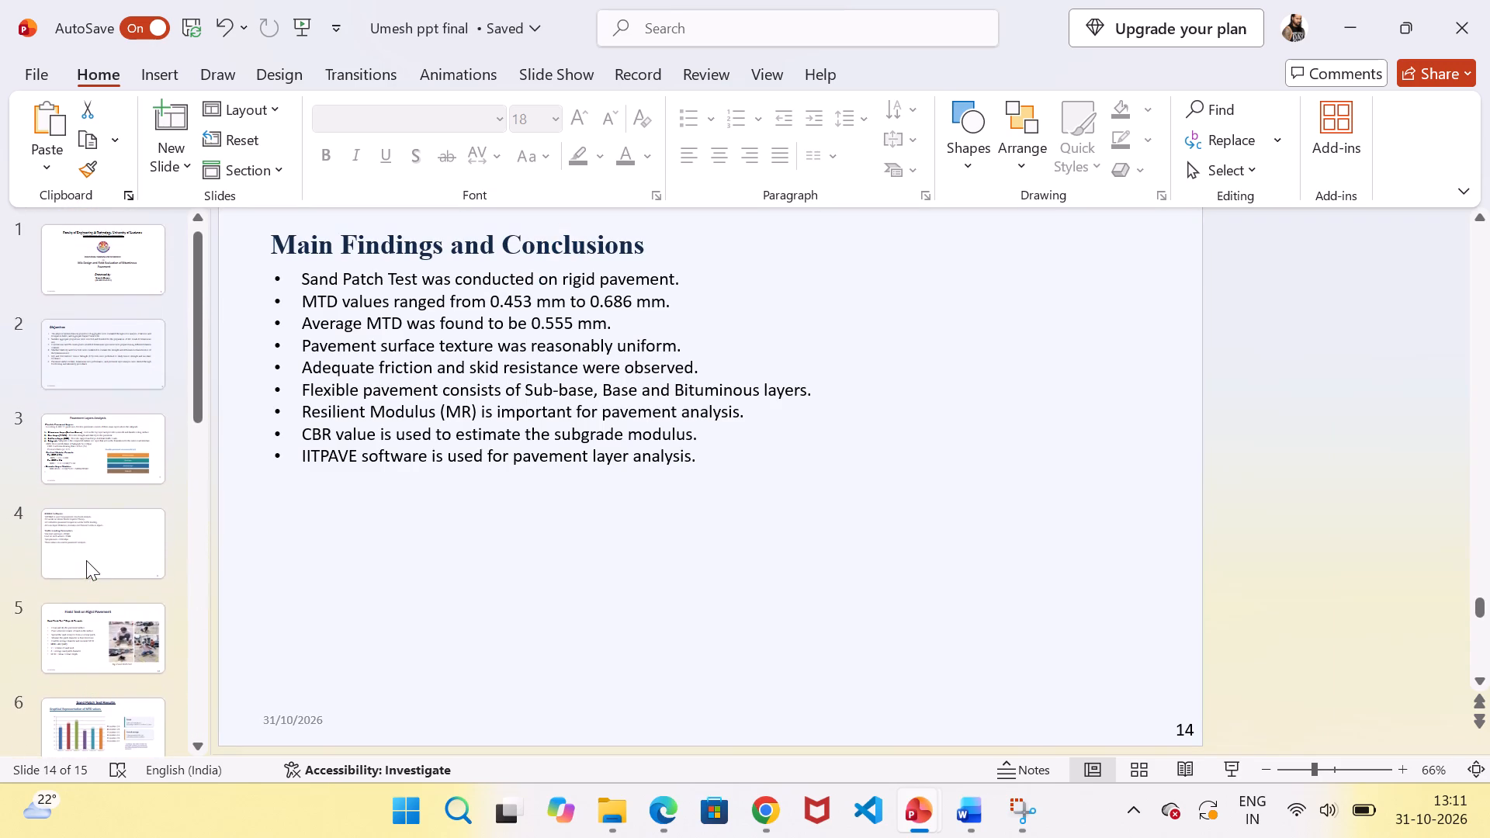
scroll(86, 560, up, 1)
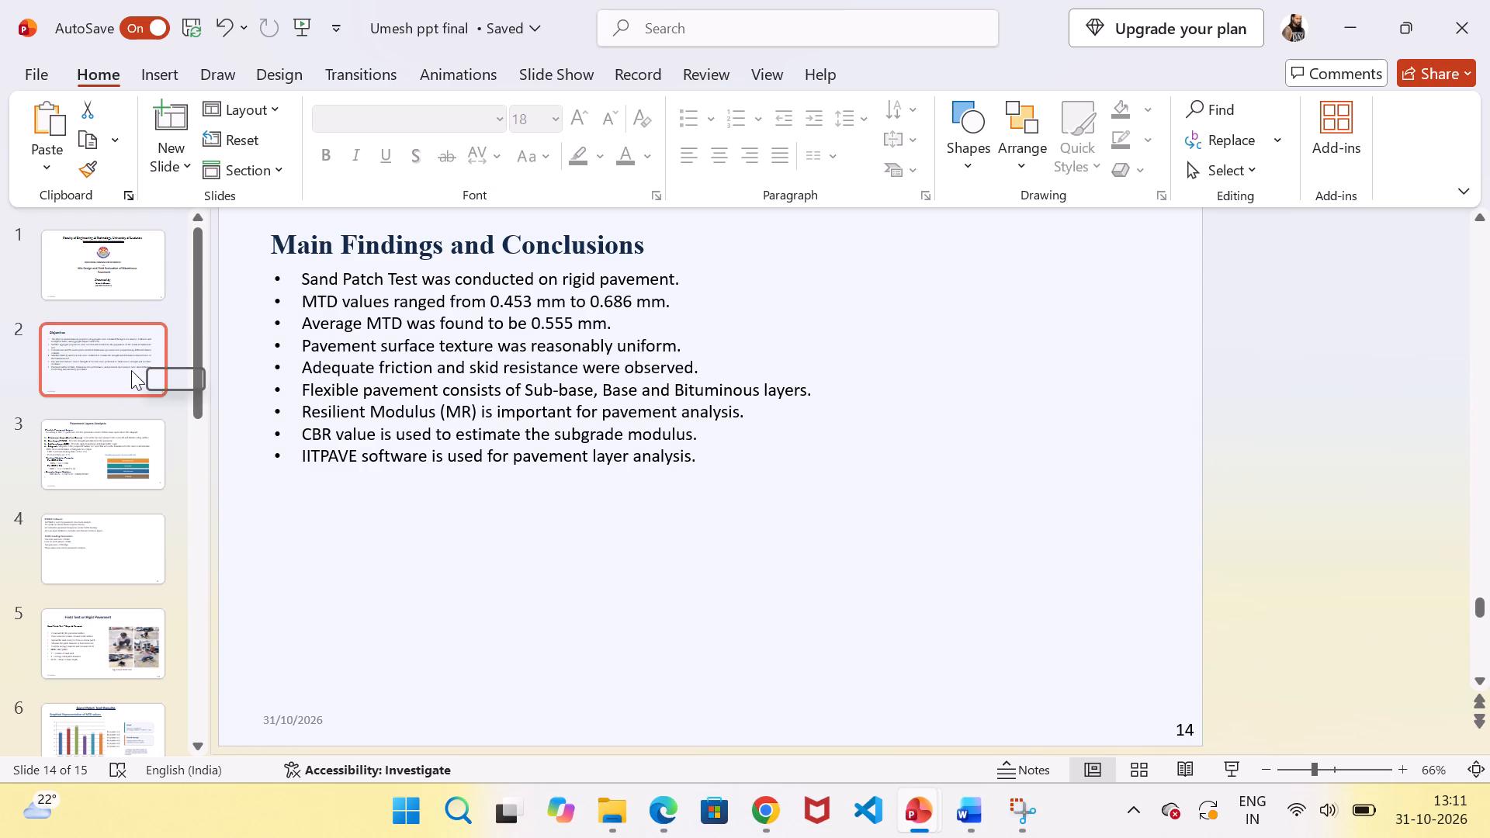
click(130, 435)
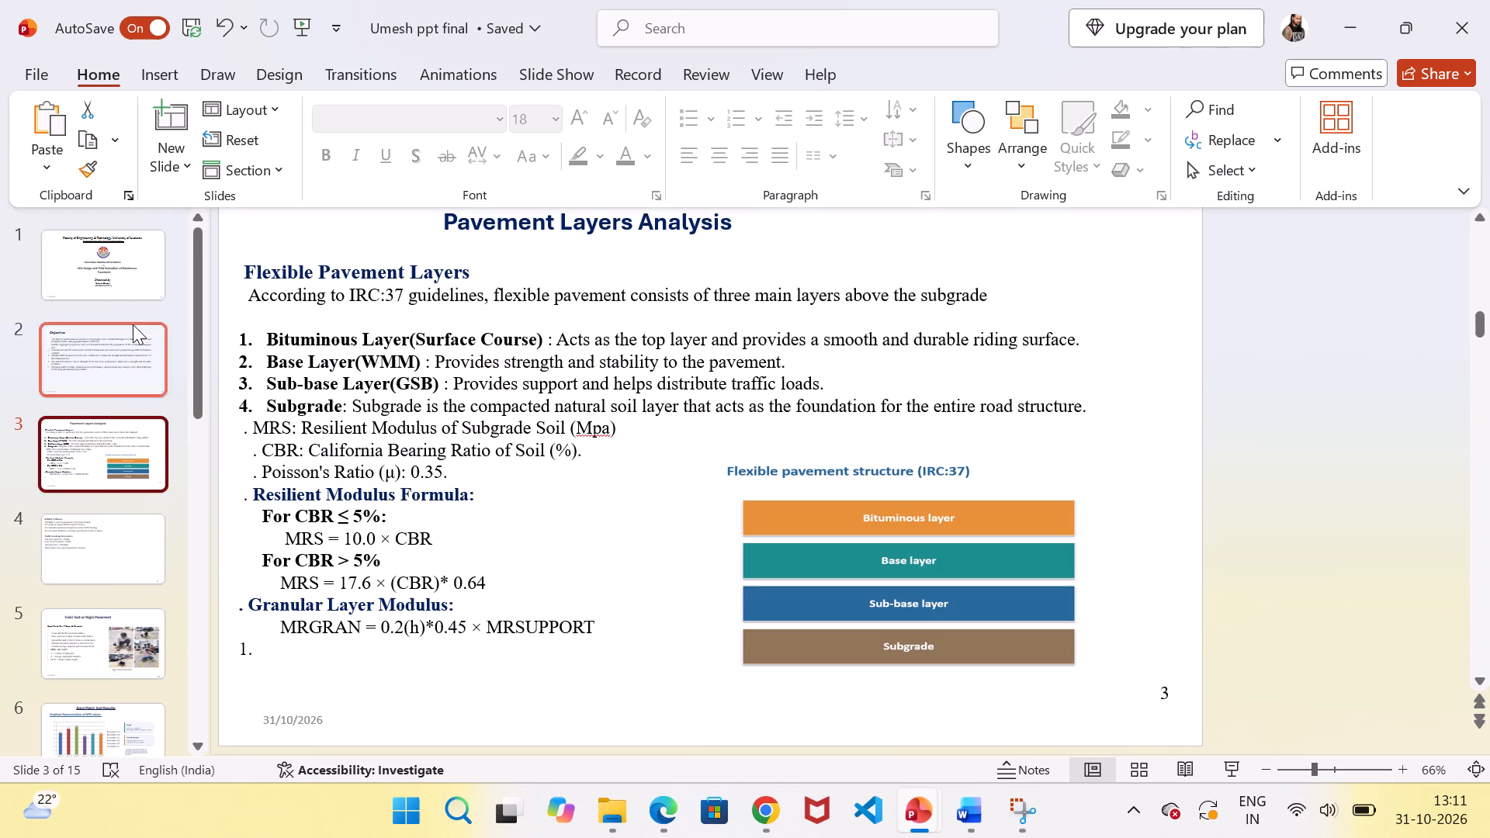
click(83, 397)
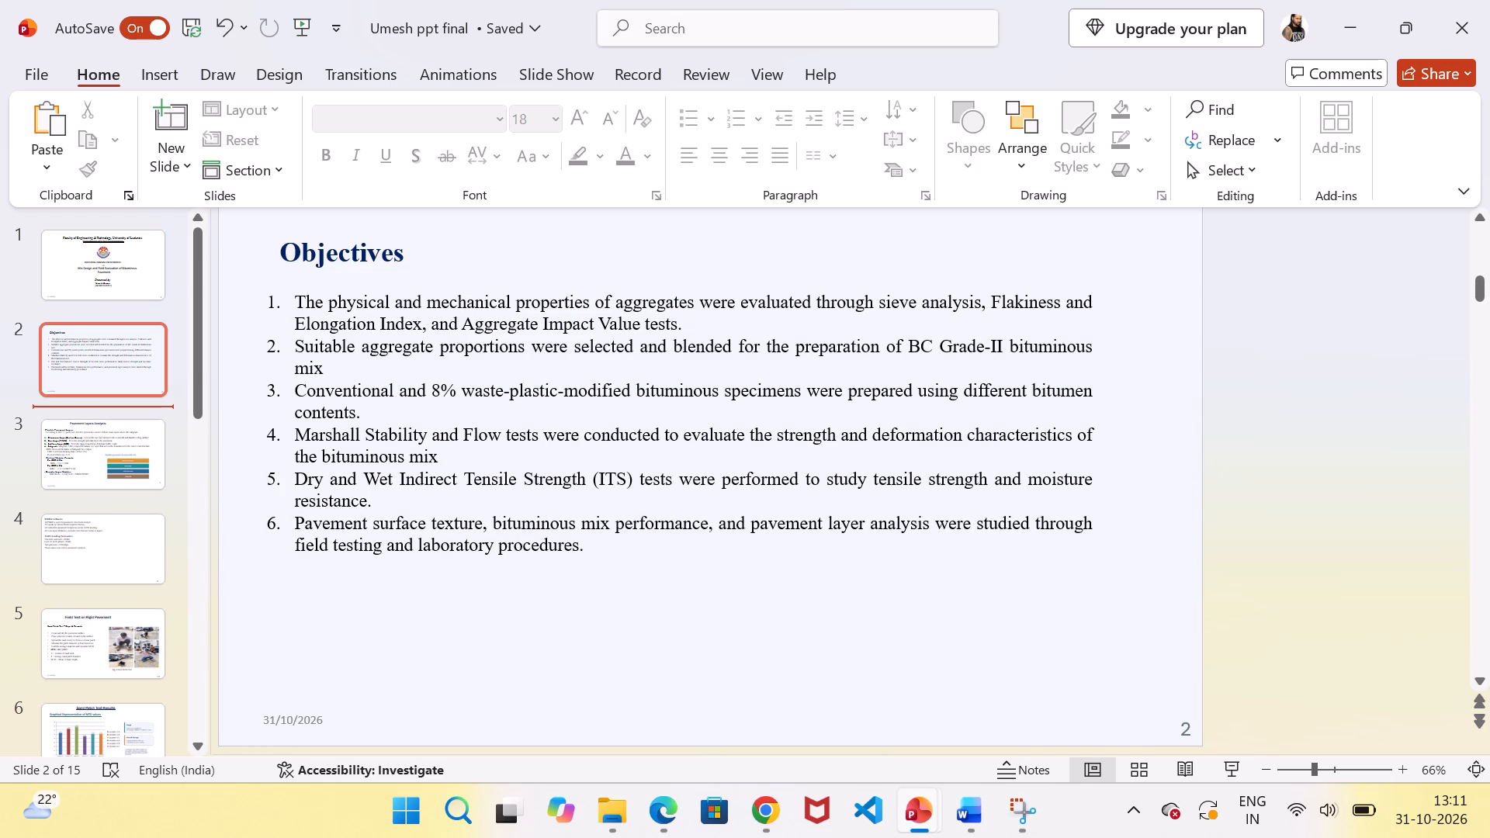
click(155, 541)
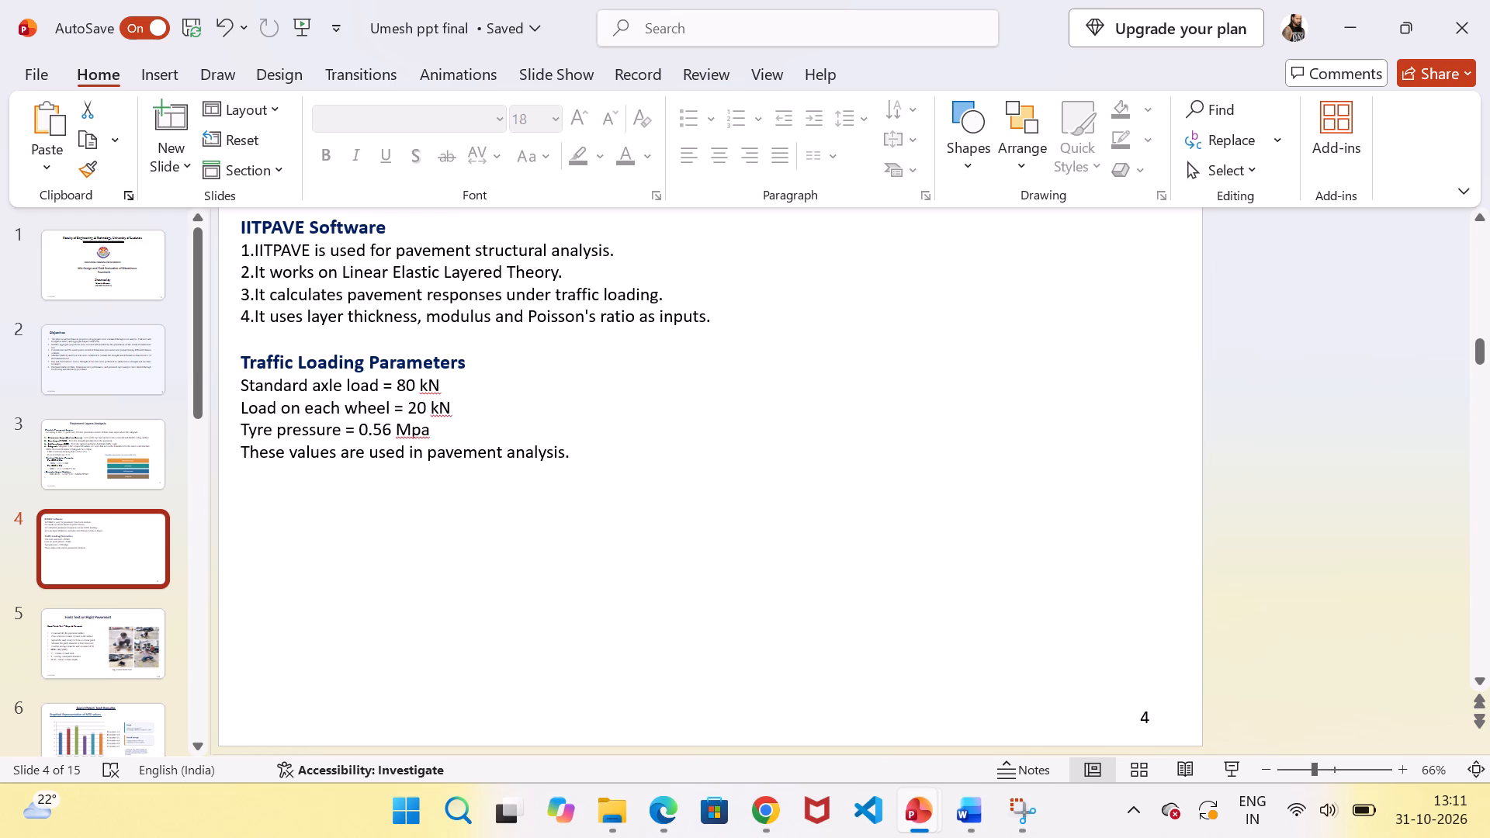
click(146, 628)
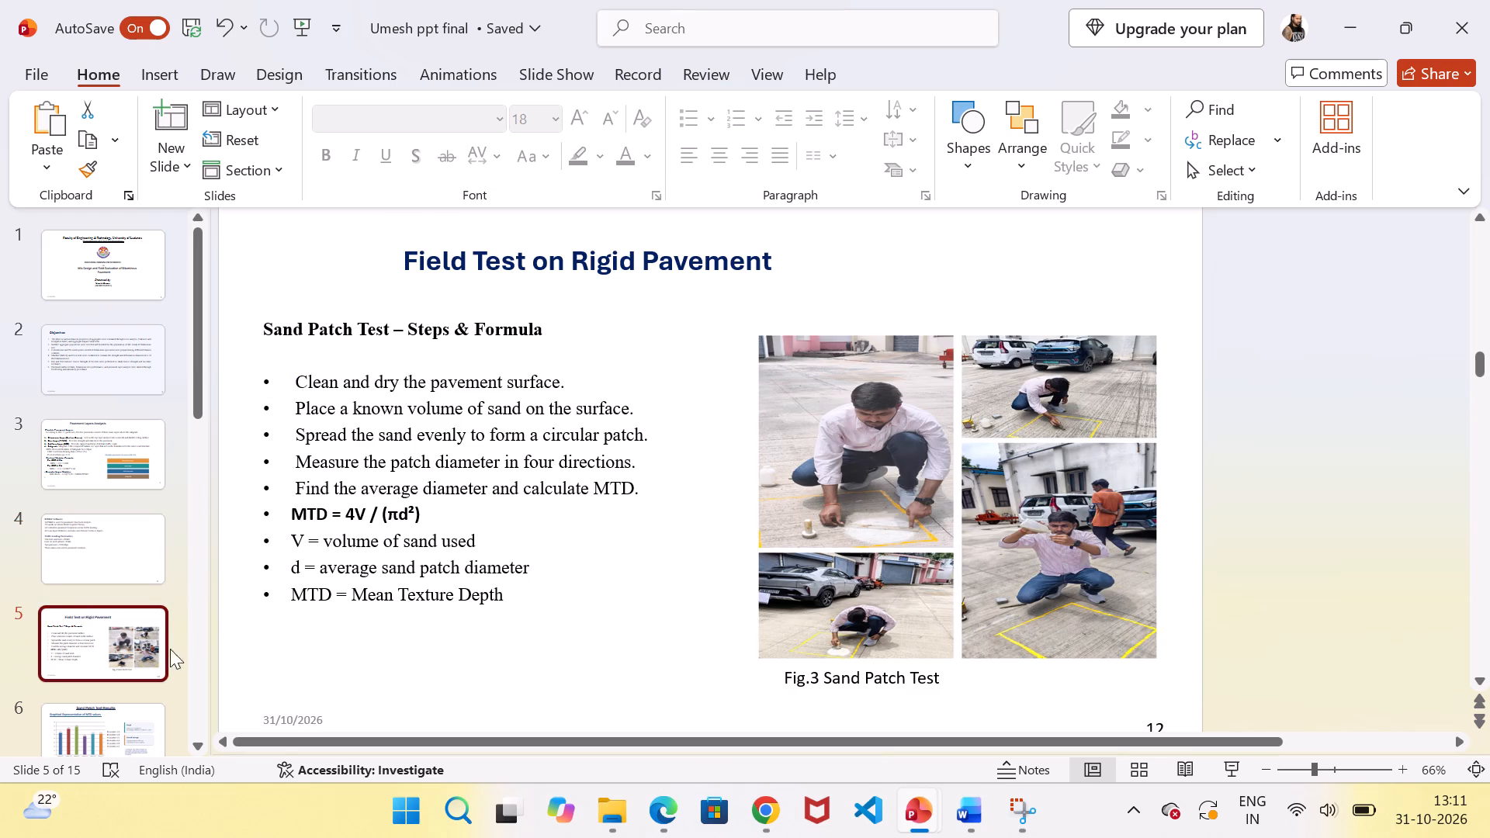
click(83, 370)
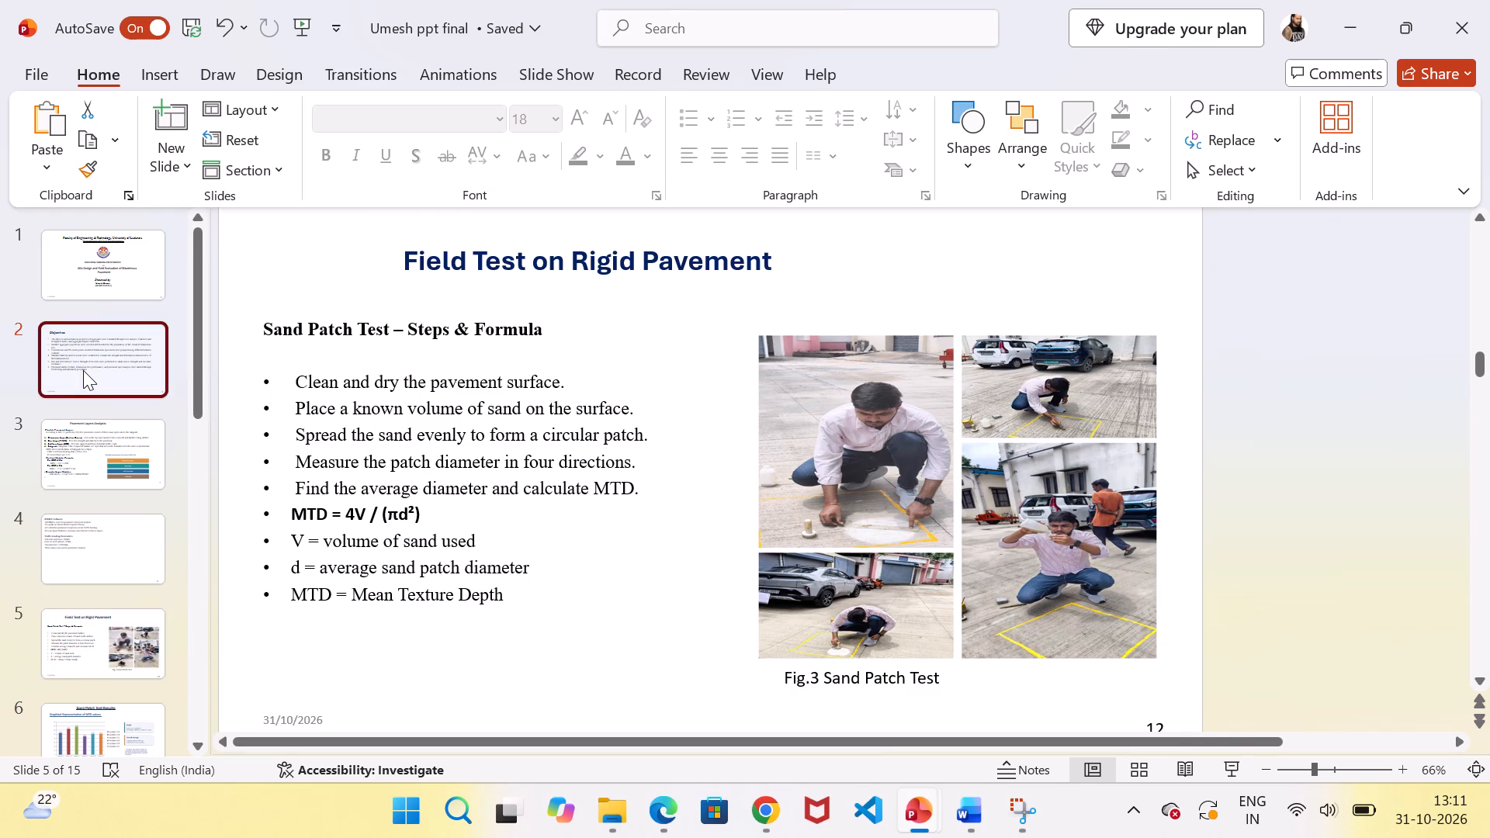
click(78, 442)
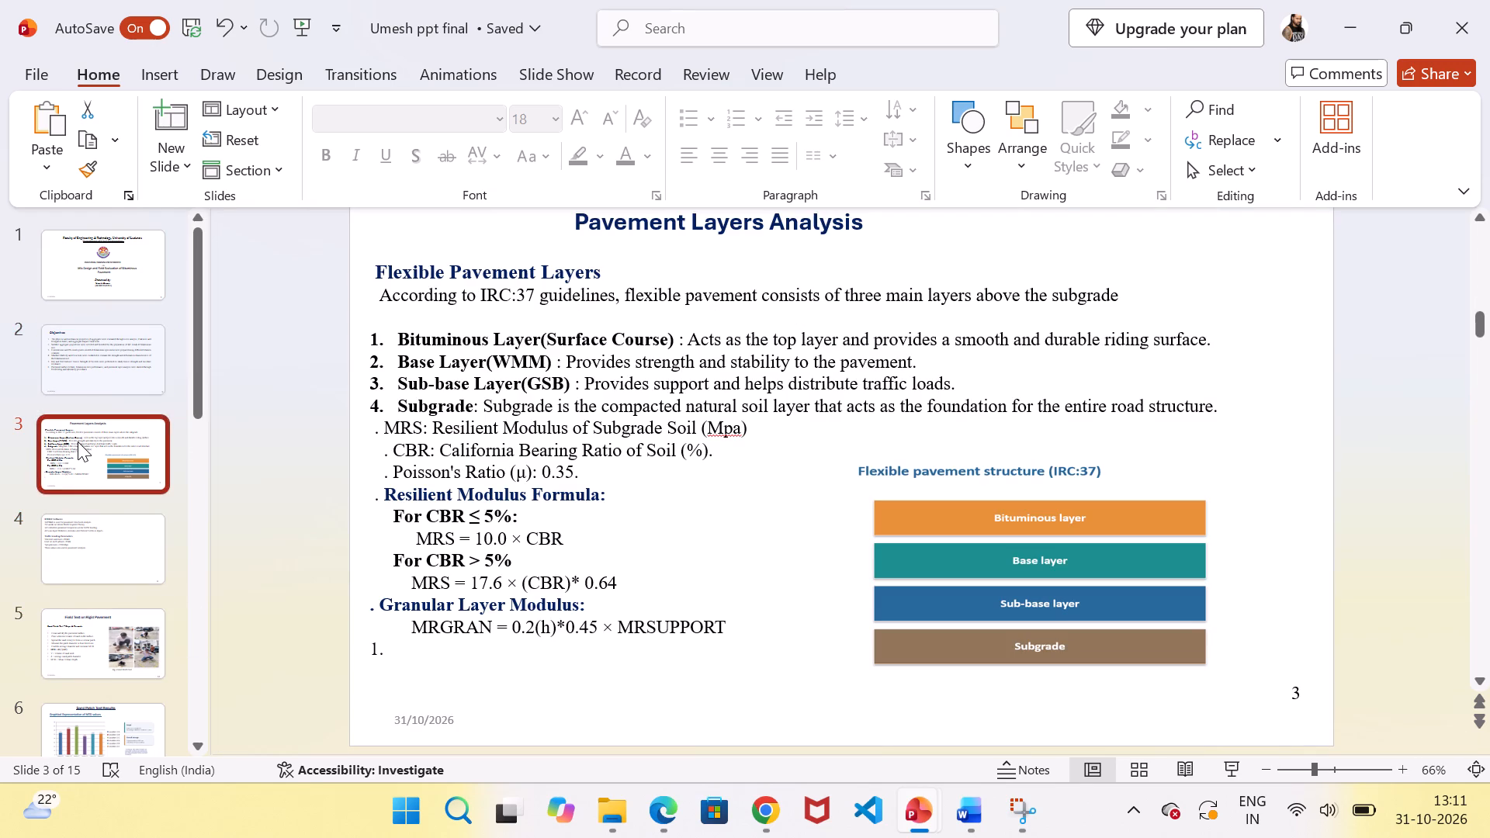
click(89, 514)
click(99, 542)
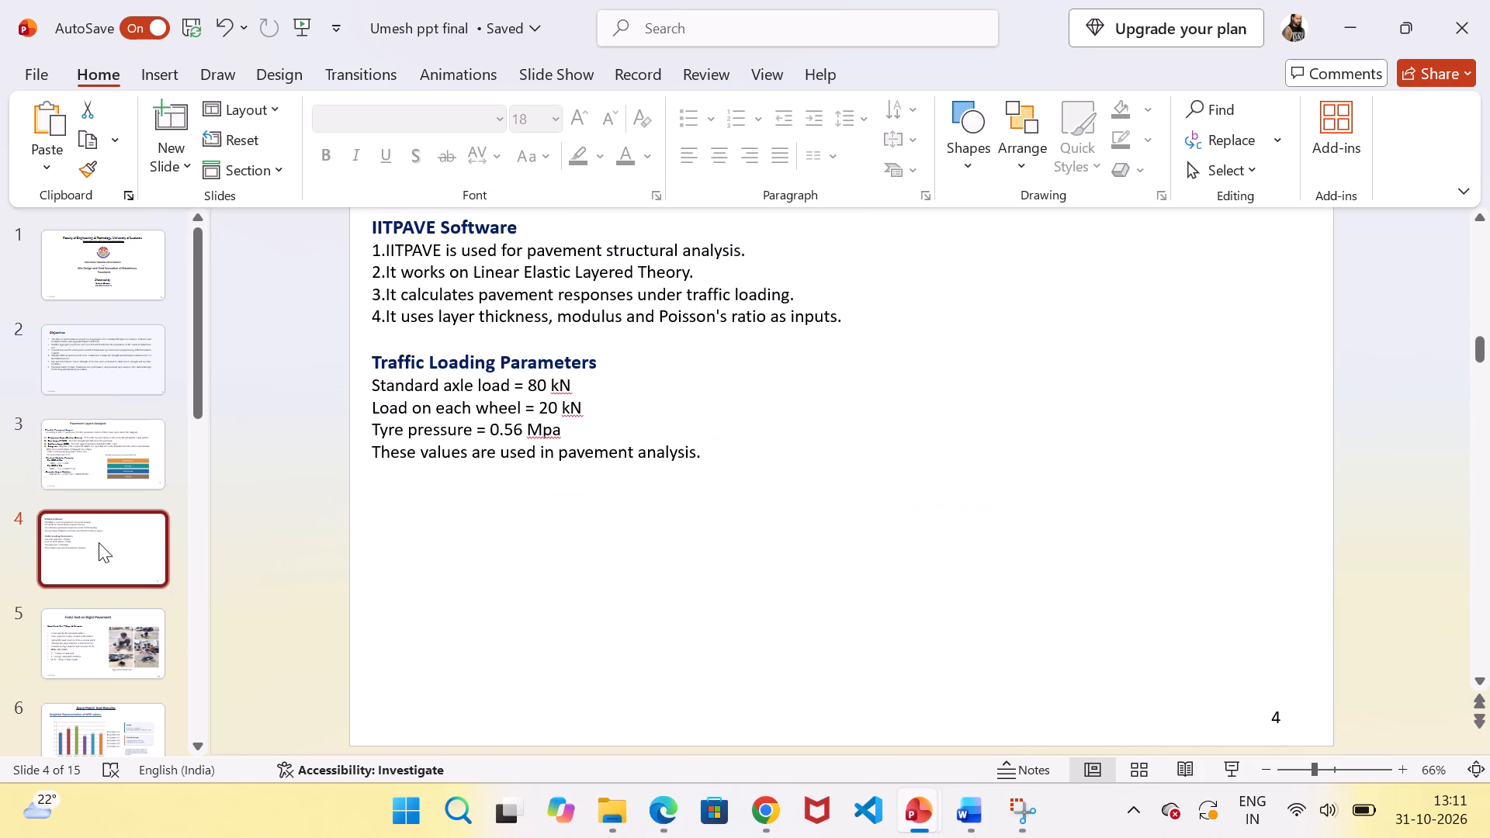
Change the page number on the Field Test on Rigid Pavement slide to 5.
click(107, 639)
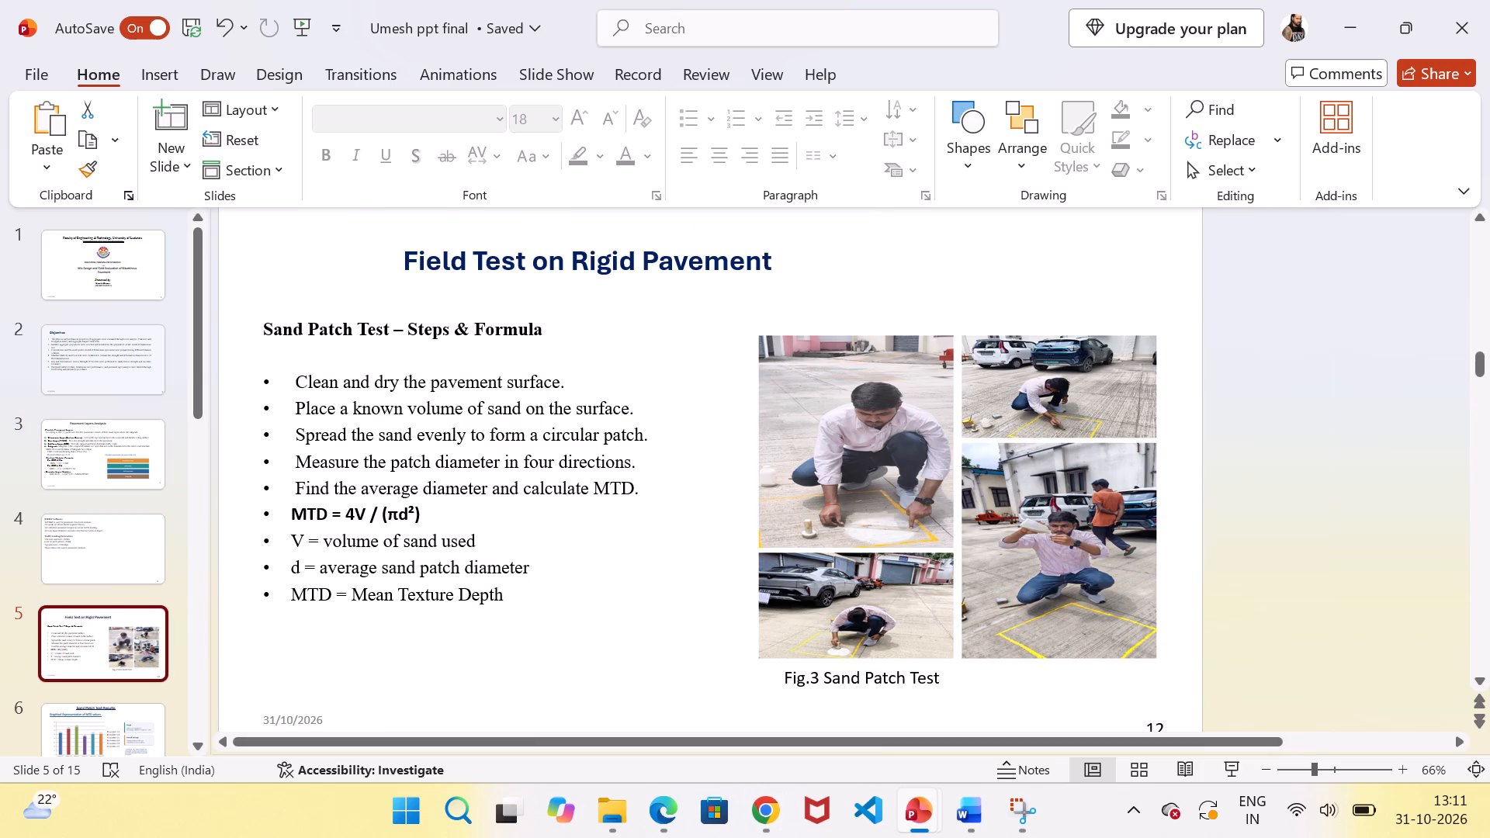
scroll(1077, 575, down, 4)
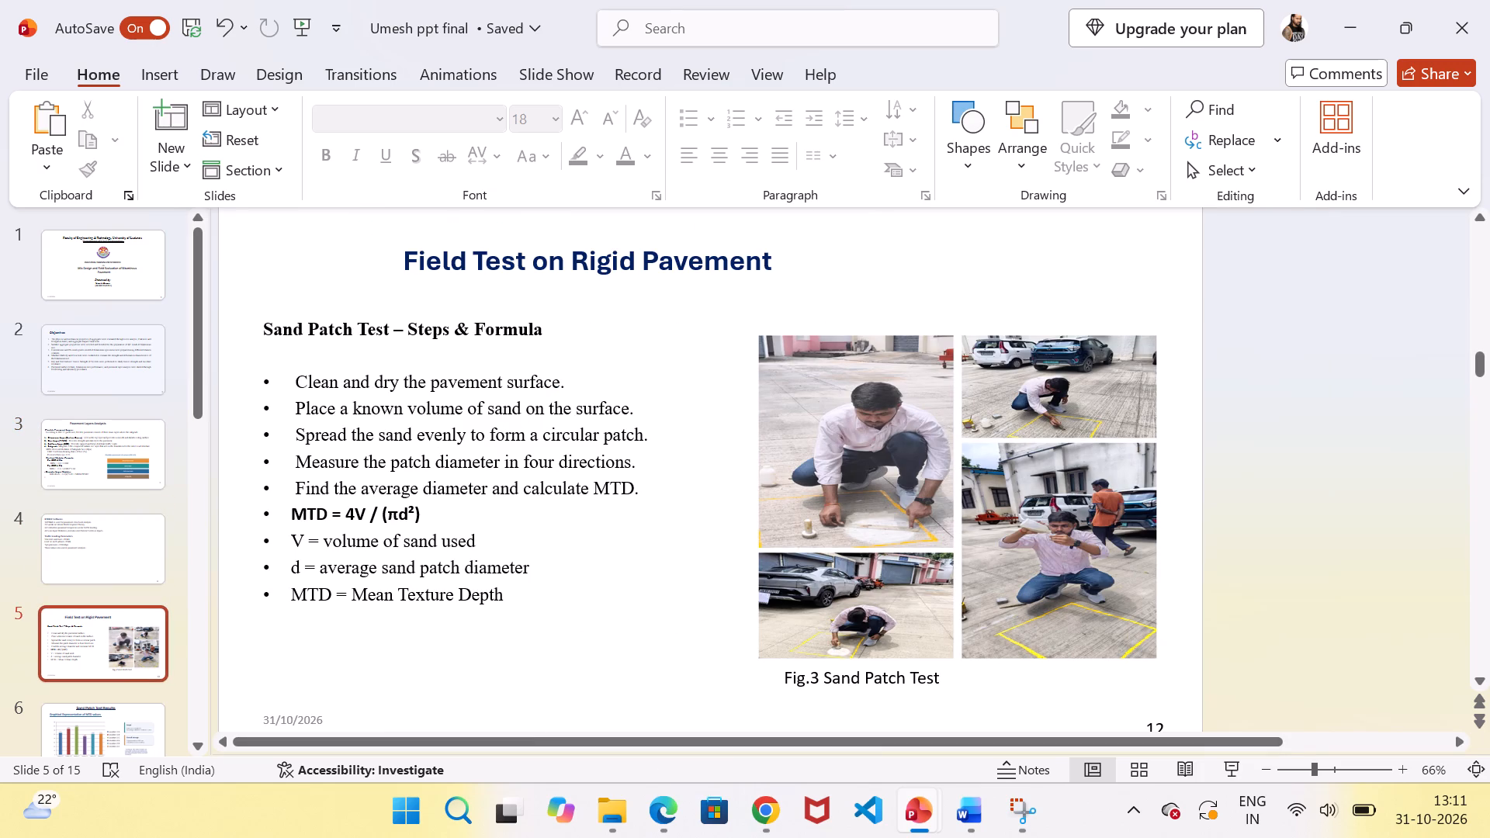
click(1159, 729)
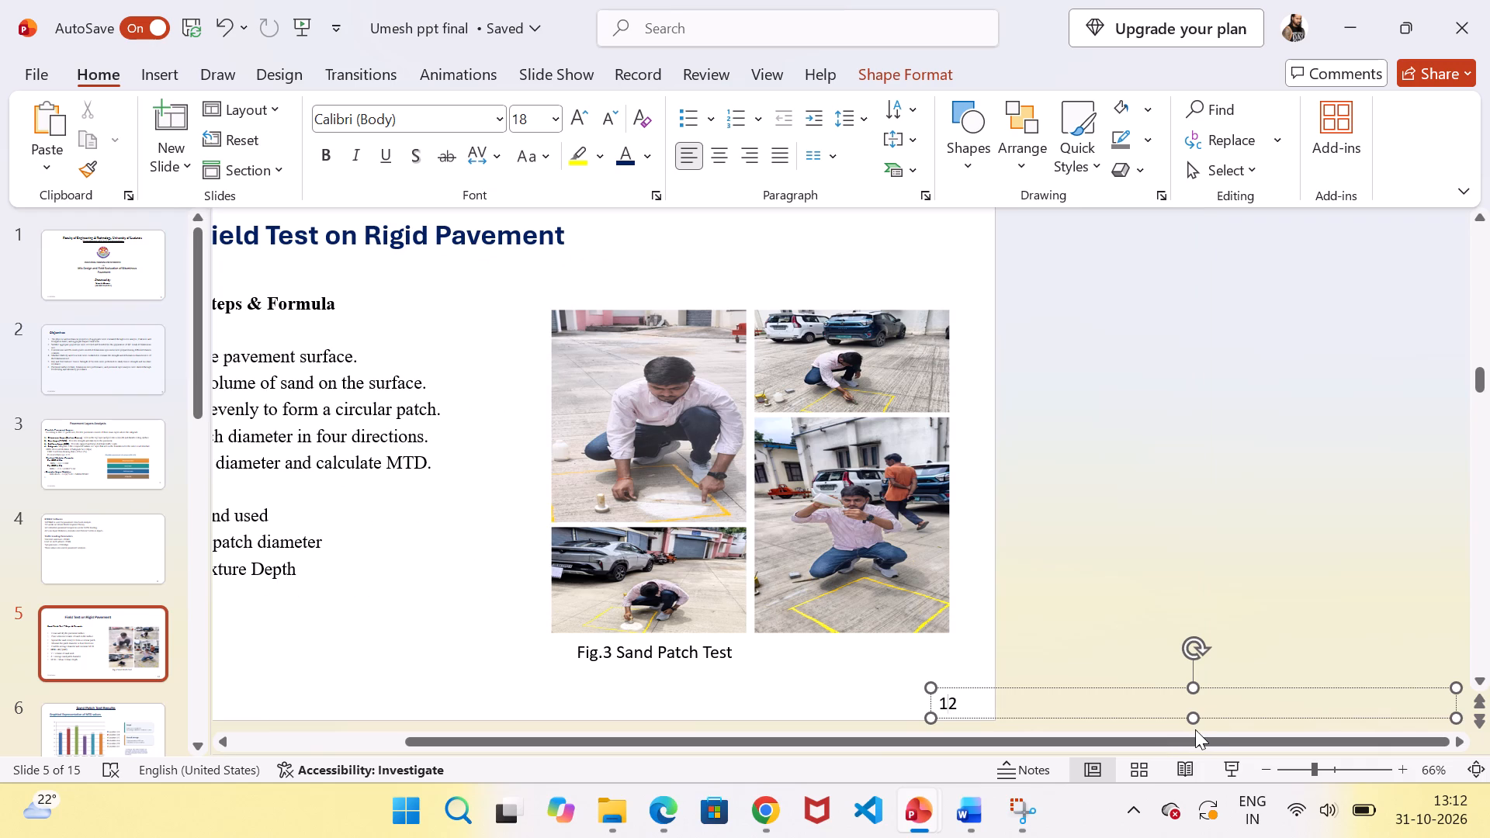
click(961, 701)
click(961, 701)
click(961, 701)
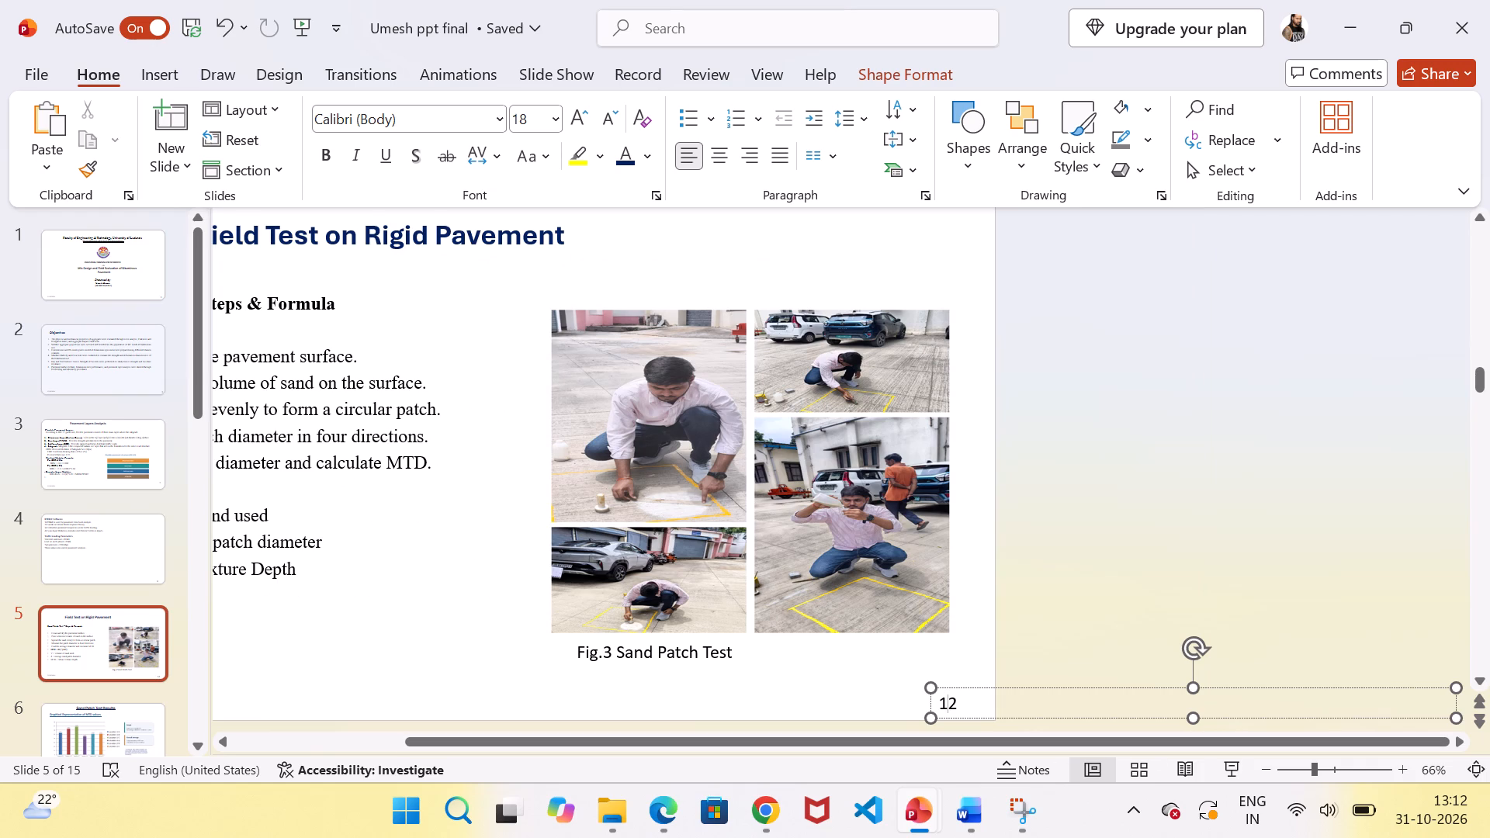
click(954, 701)
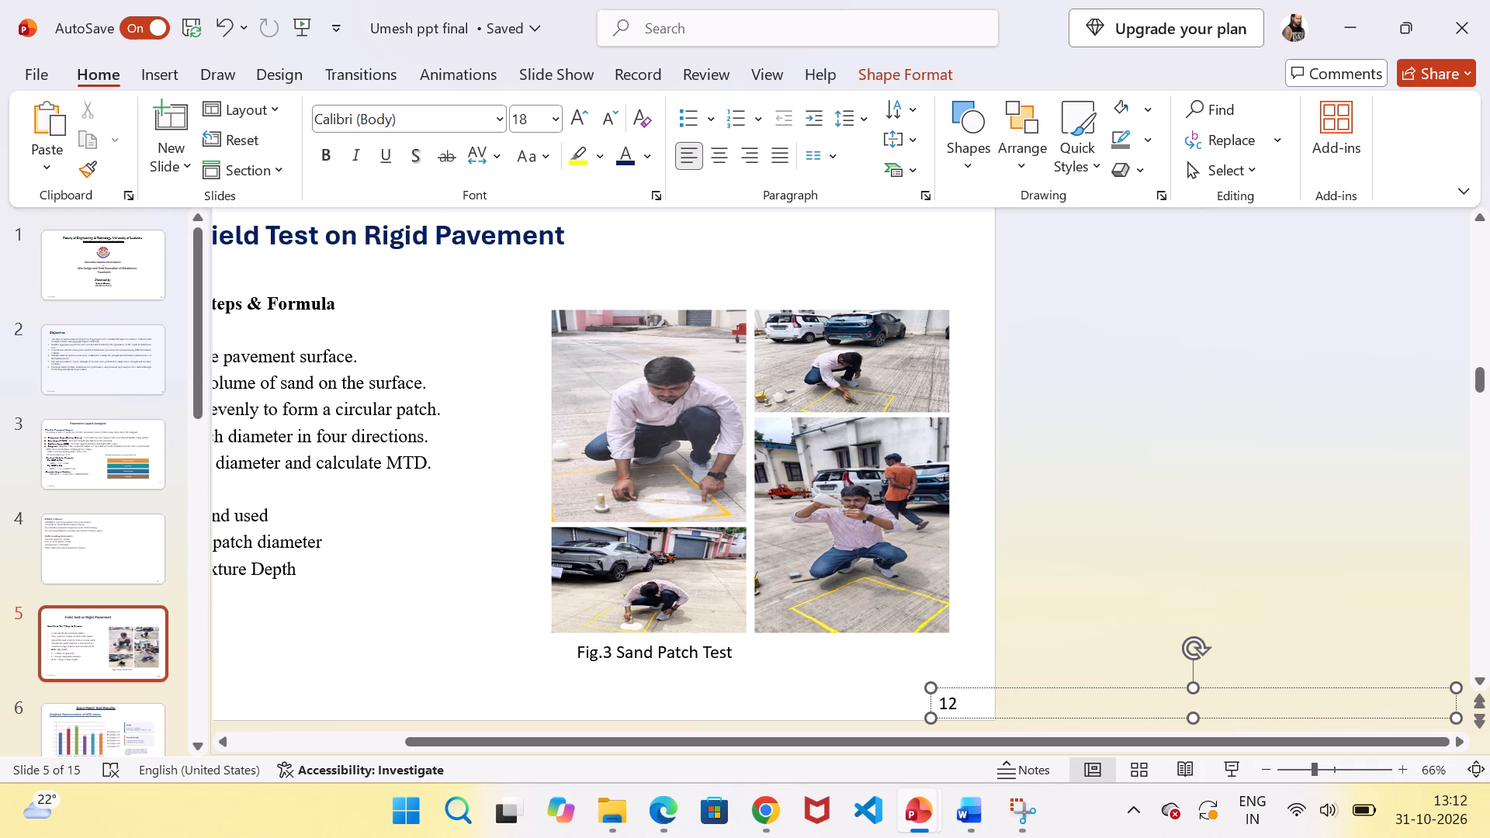
double_click(954, 701)
click(857, 707)
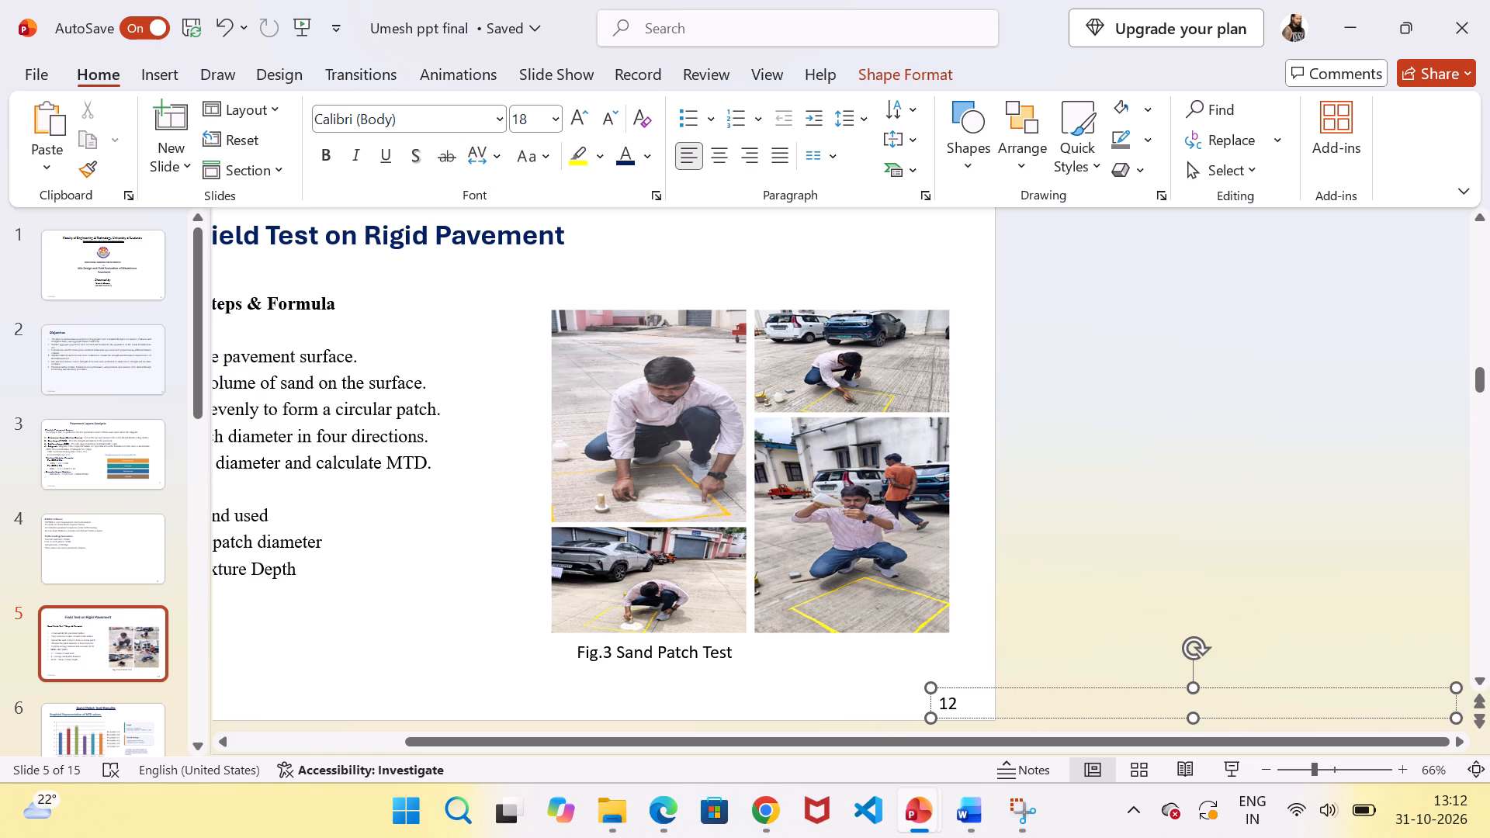
click(955, 706)
click(955, 706)
key(BackSpace)
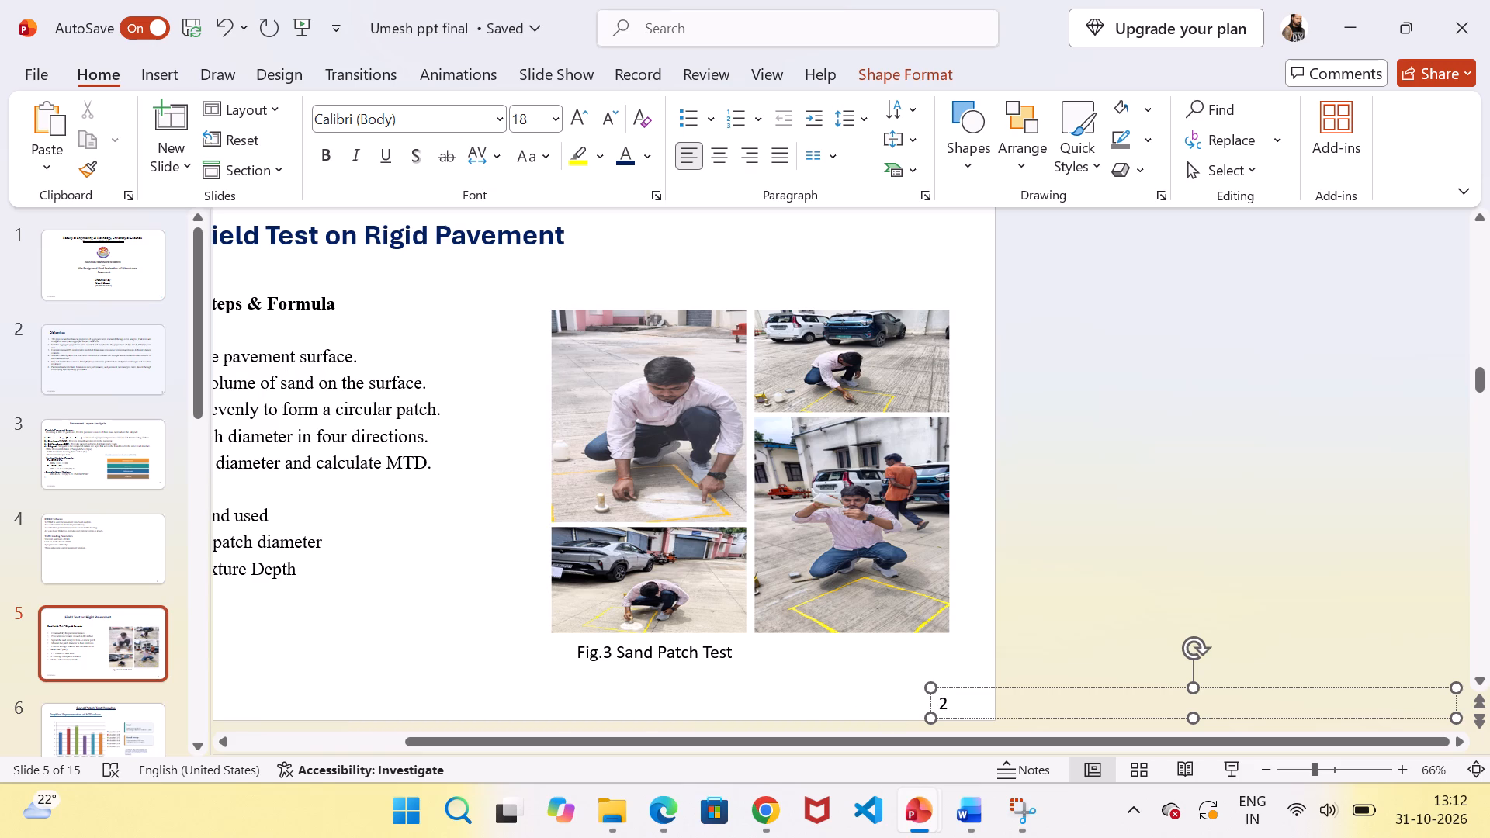
click(947, 698)
click(947, 698)
triple_click(969, 712)
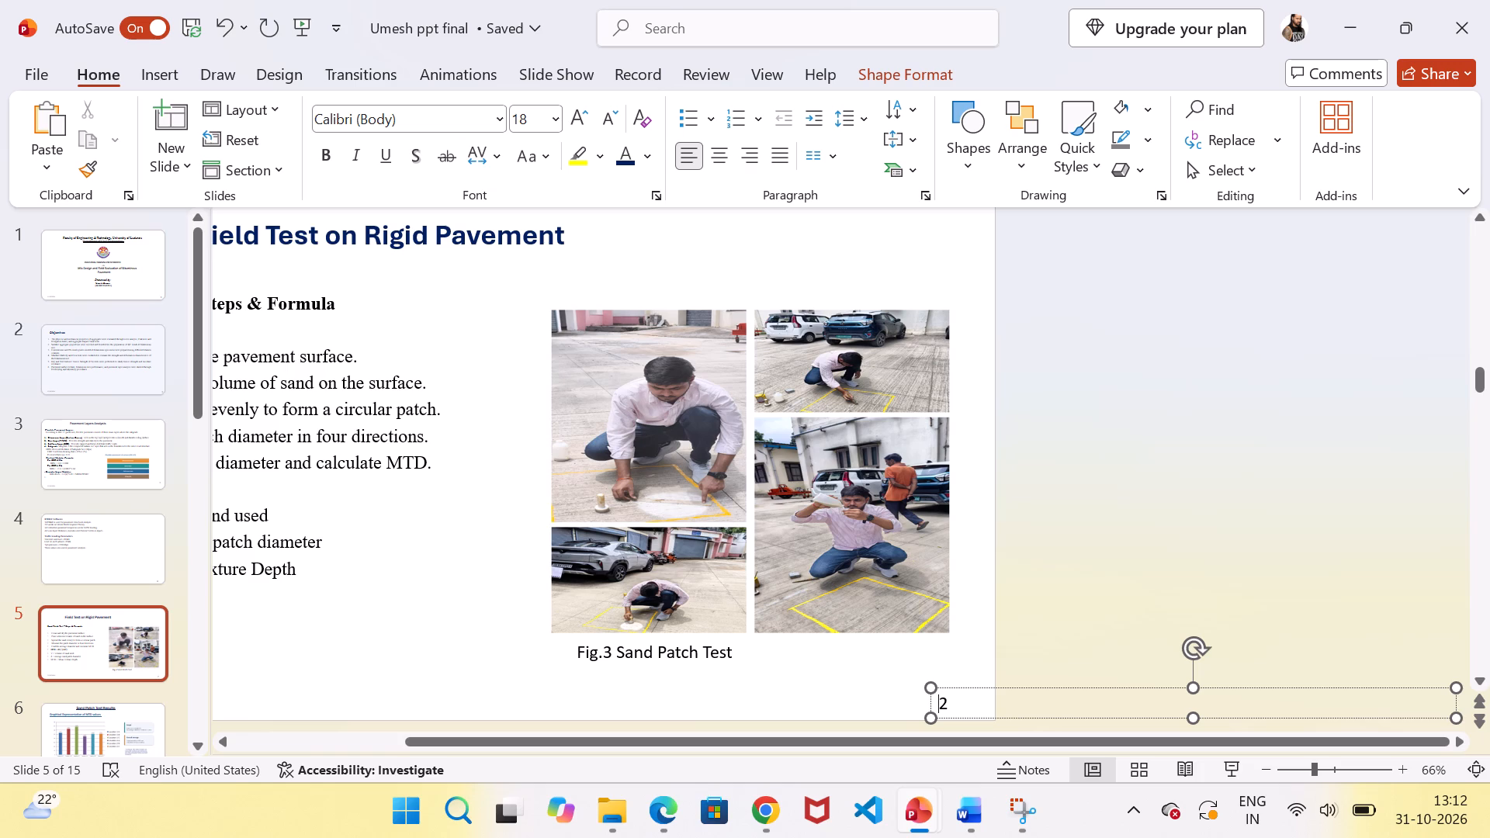
click(969, 712)
click(837, 710)
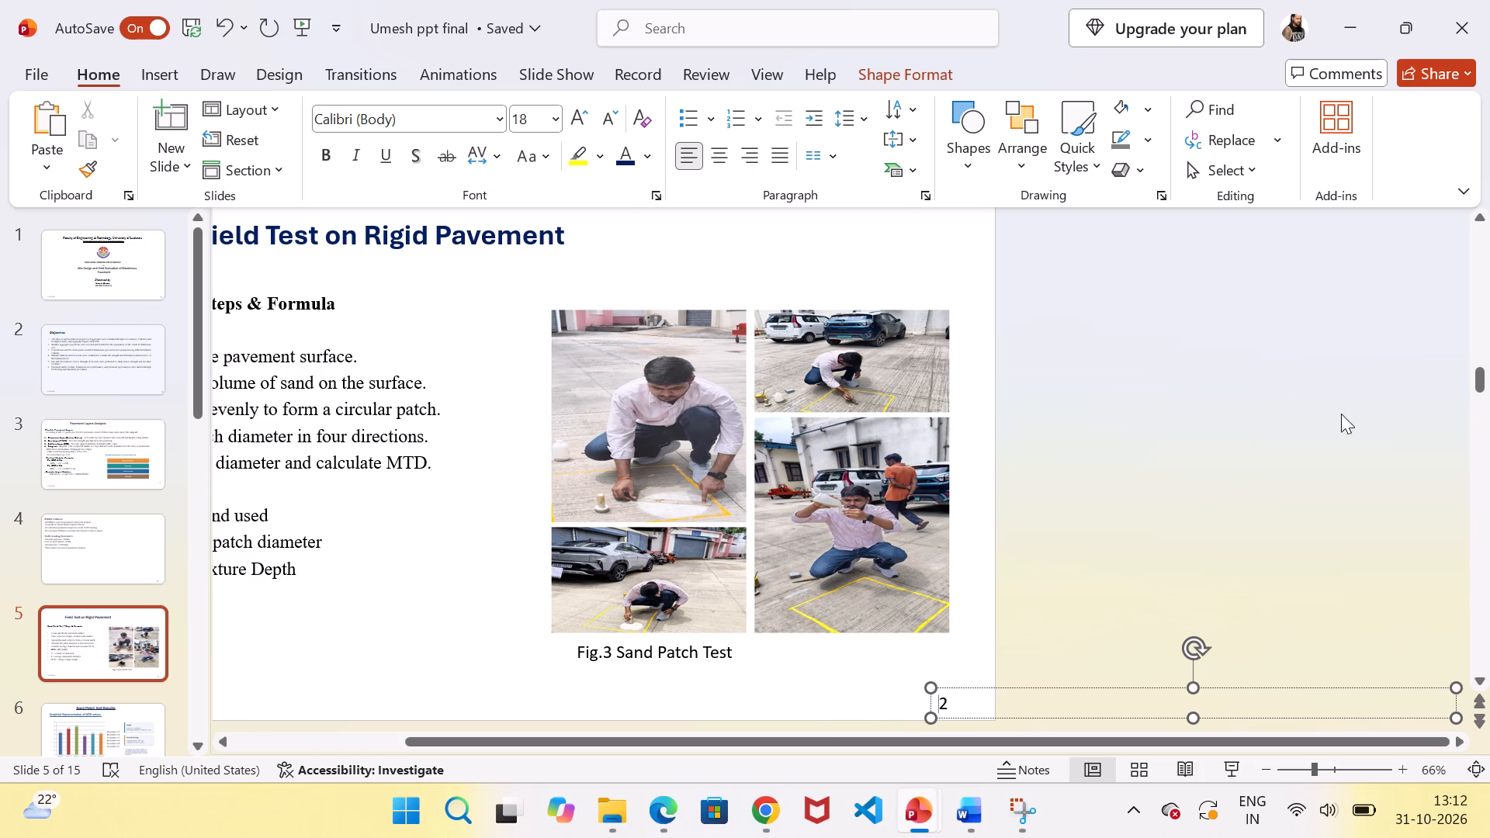
click(1350, 407)
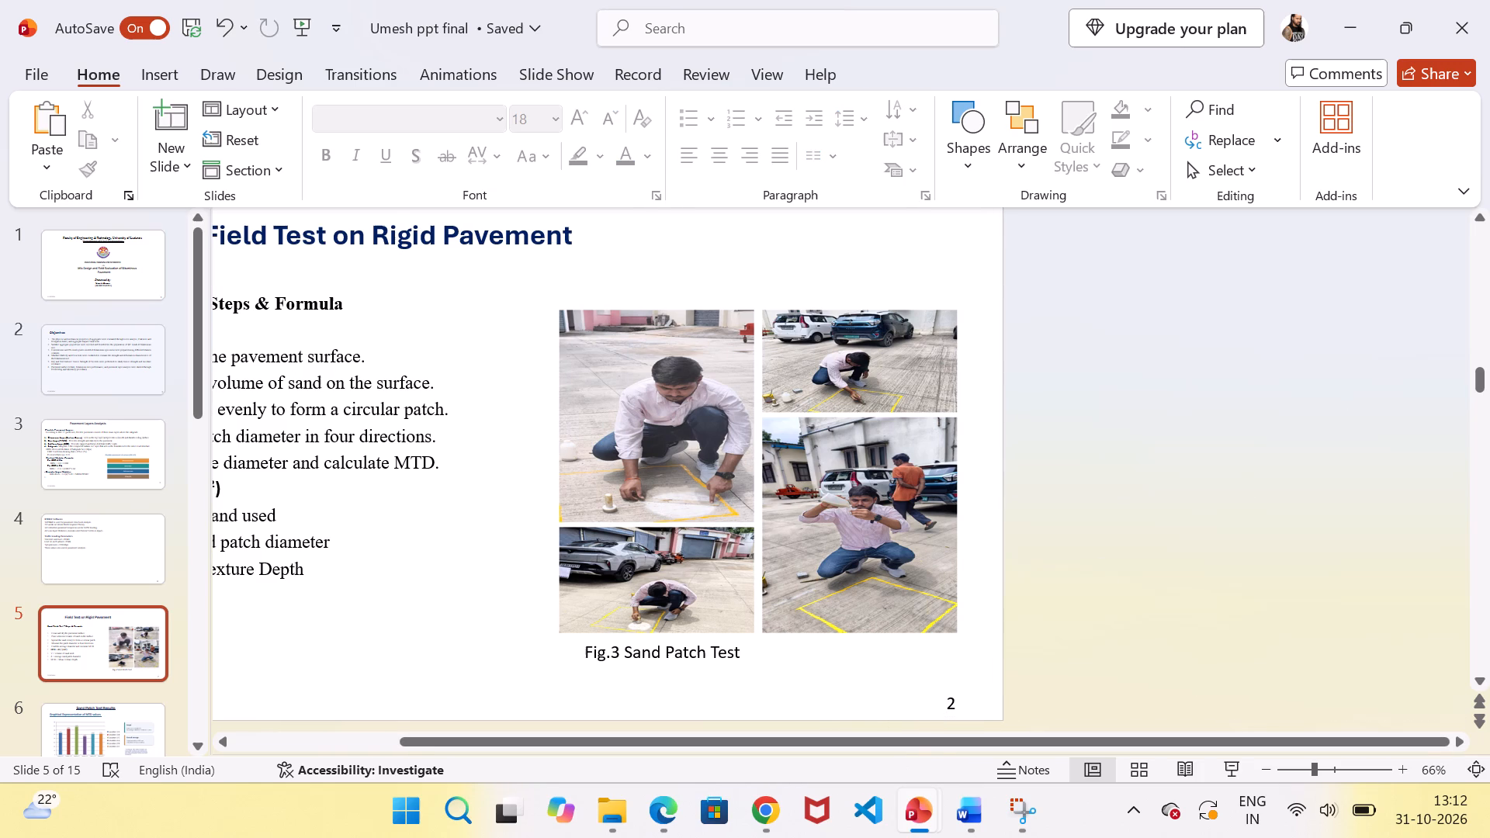
click(952, 706)
double_click(952, 706)
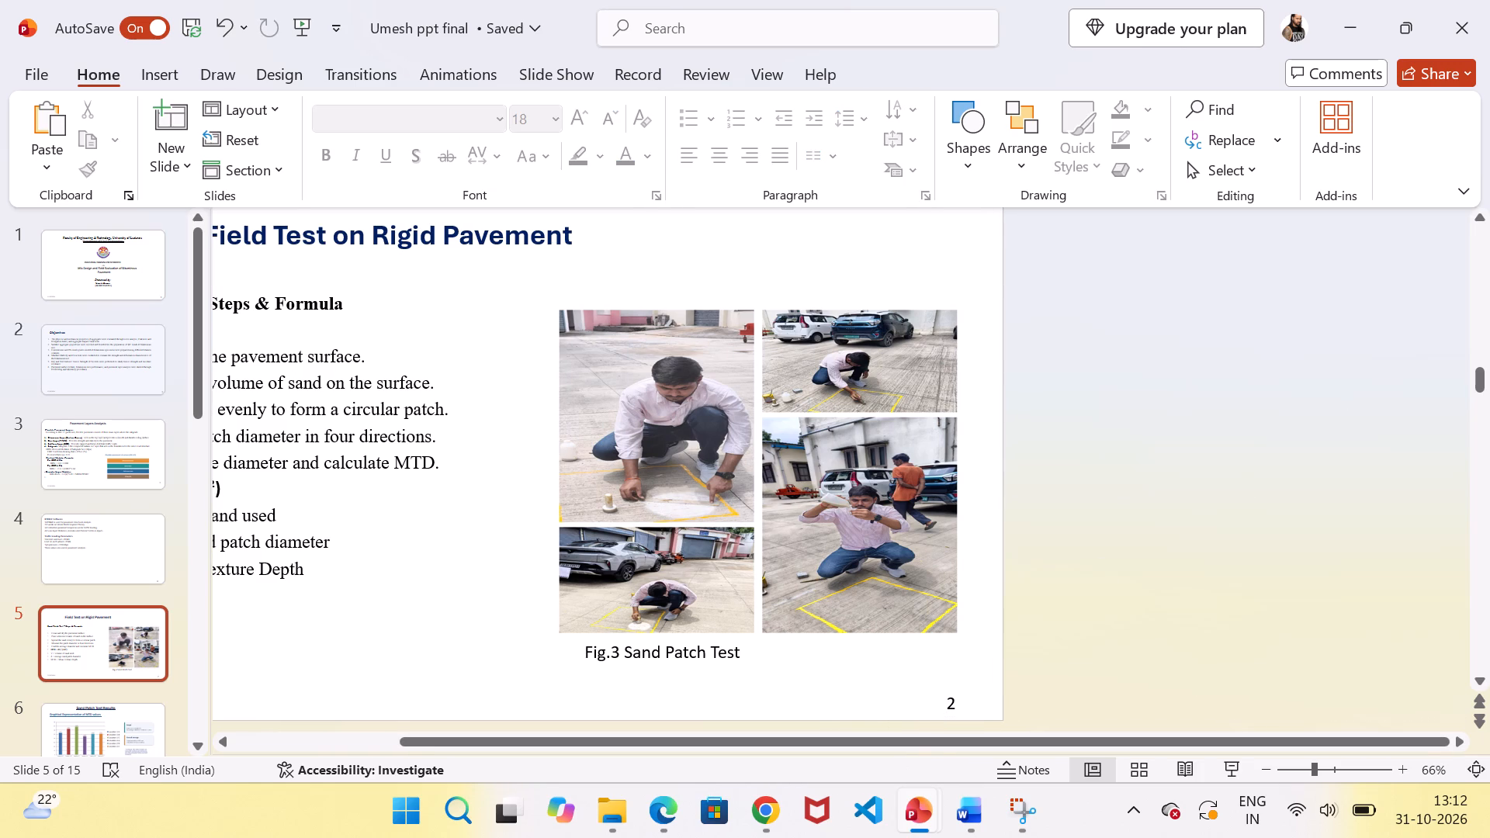
triple_click(948, 701)
triple_click(948, 701)
click(948, 701)
click(988, 463)
click(1107, 639)
click(94, 569)
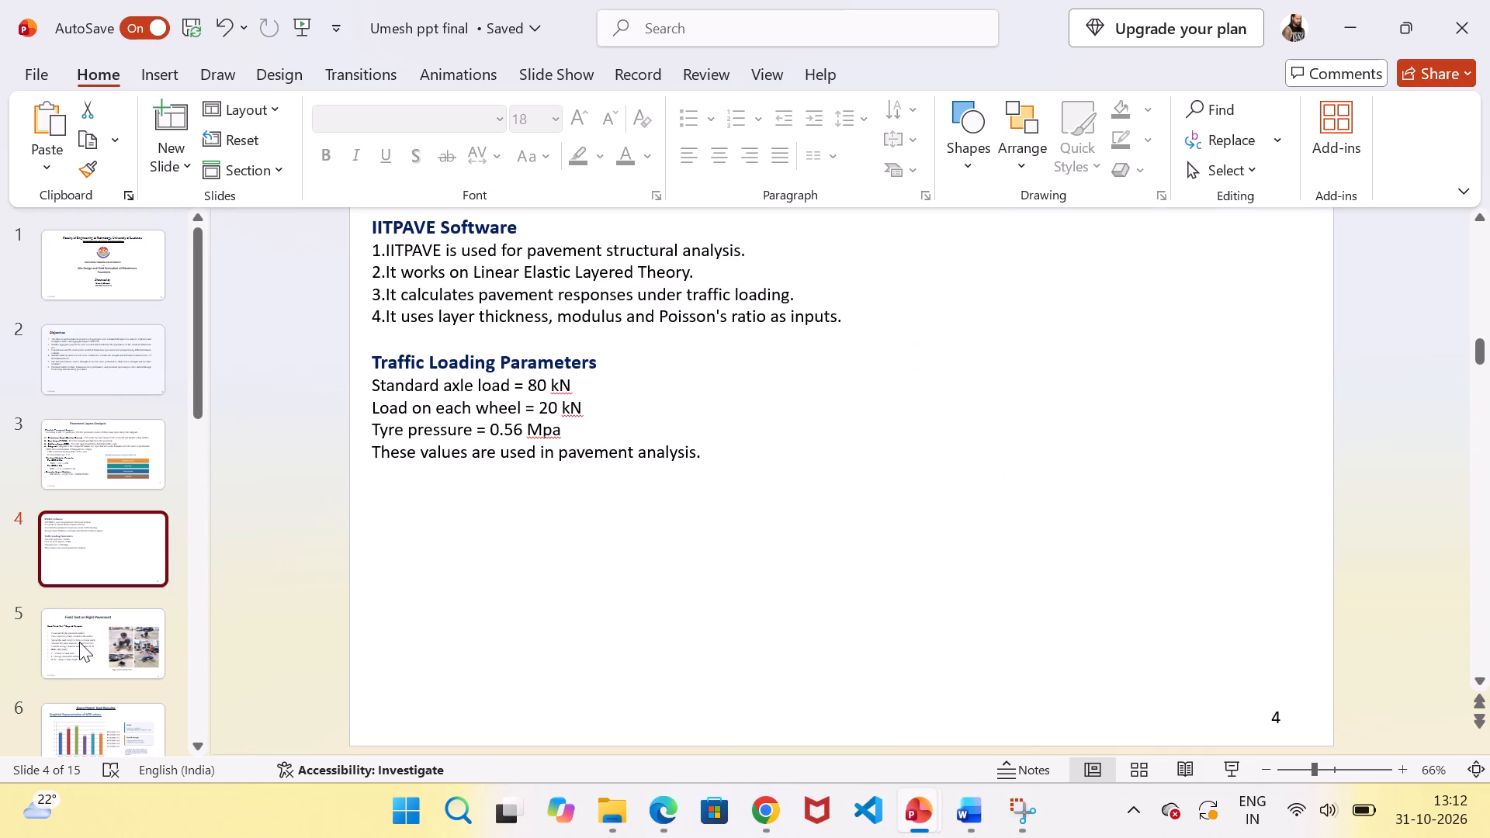
click(79, 643)
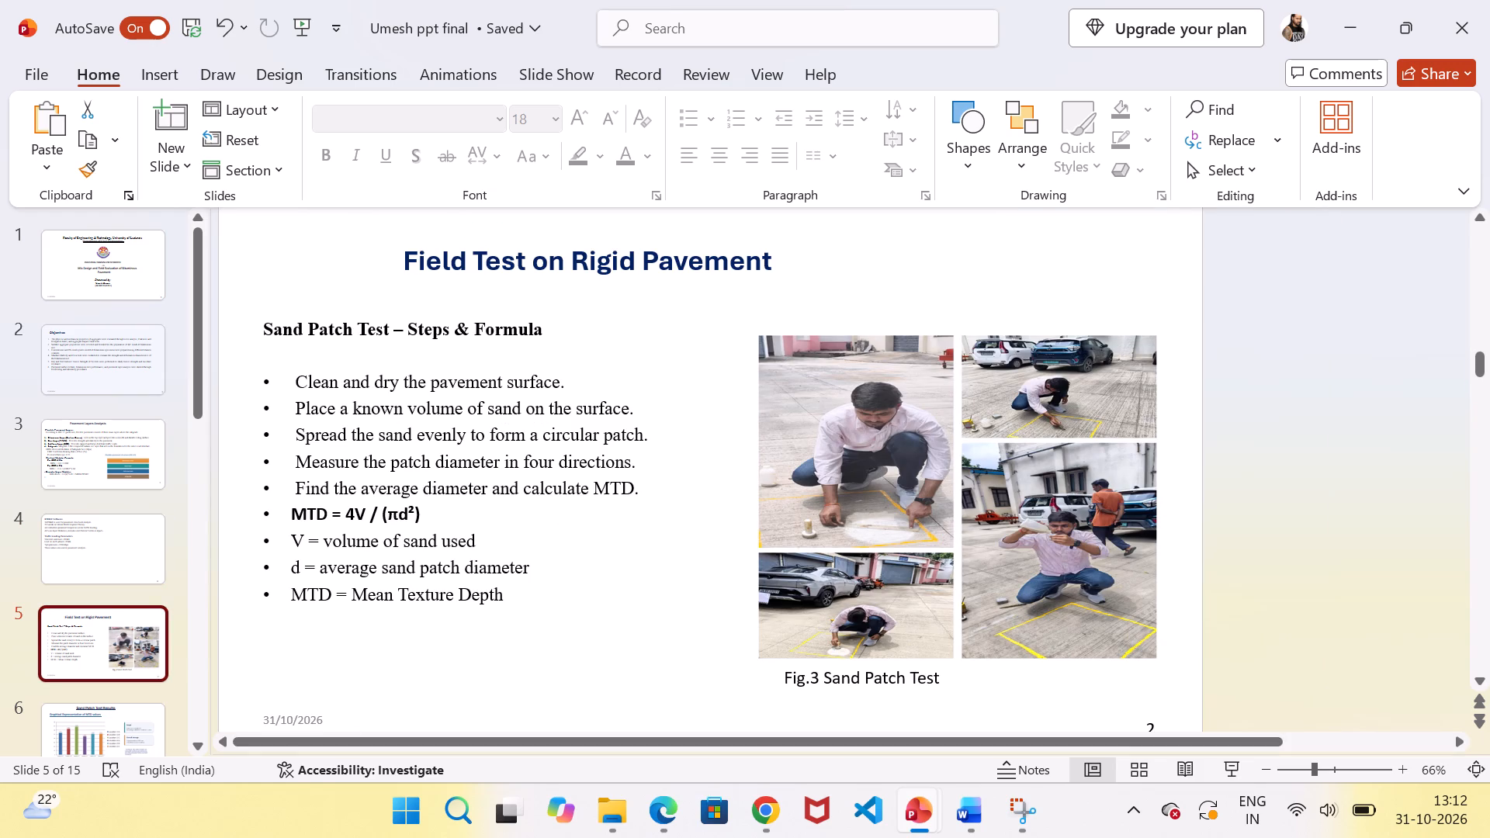
click(1151, 719)
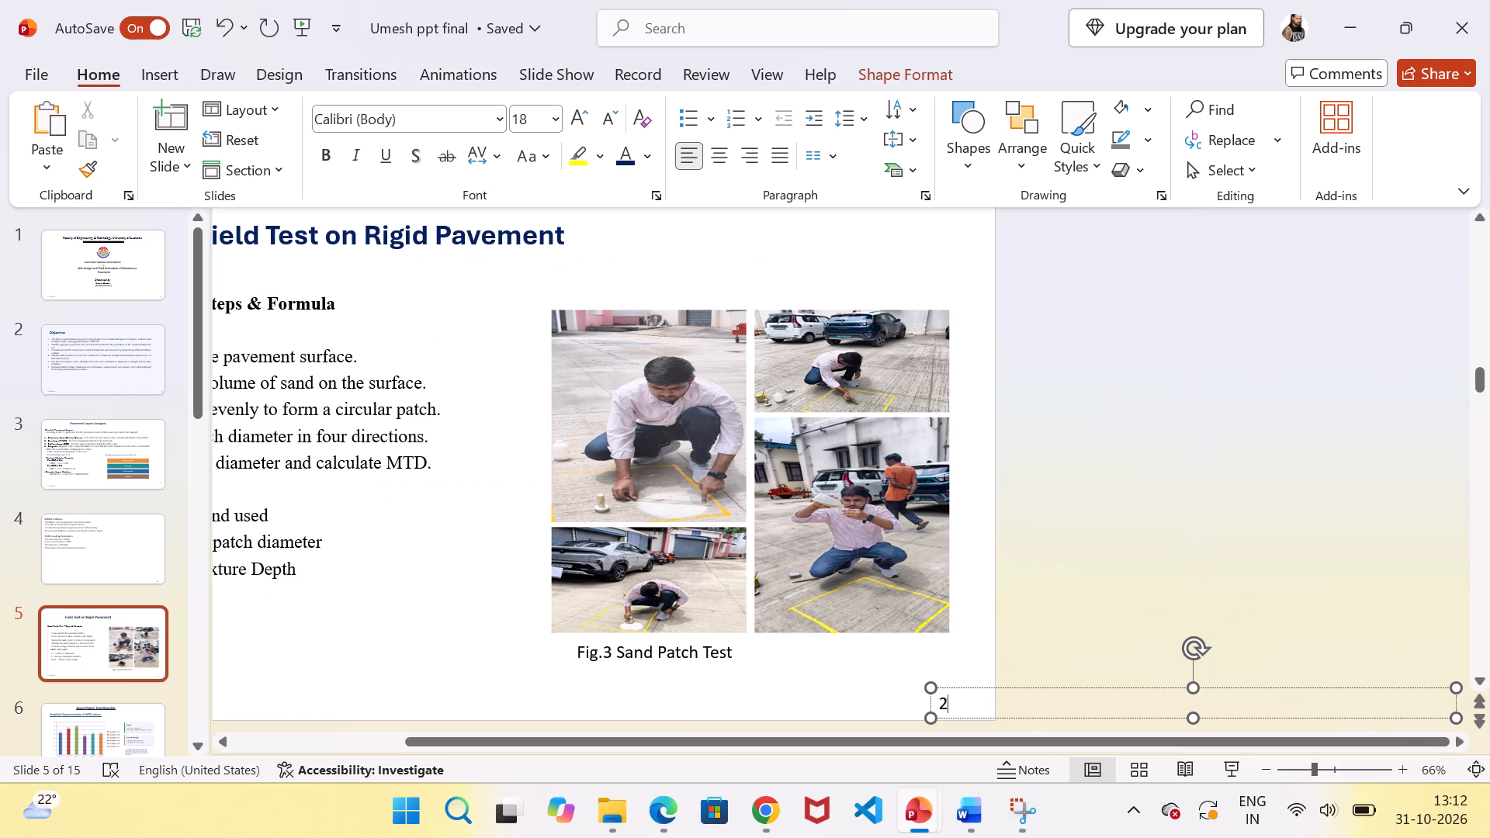
key(BackSpace)
key(5)
Change the page number on the Sand Patch Test Results slide to 6, keeping its text box in place.
scroll(181, 537, down, 1)
click(103, 514)
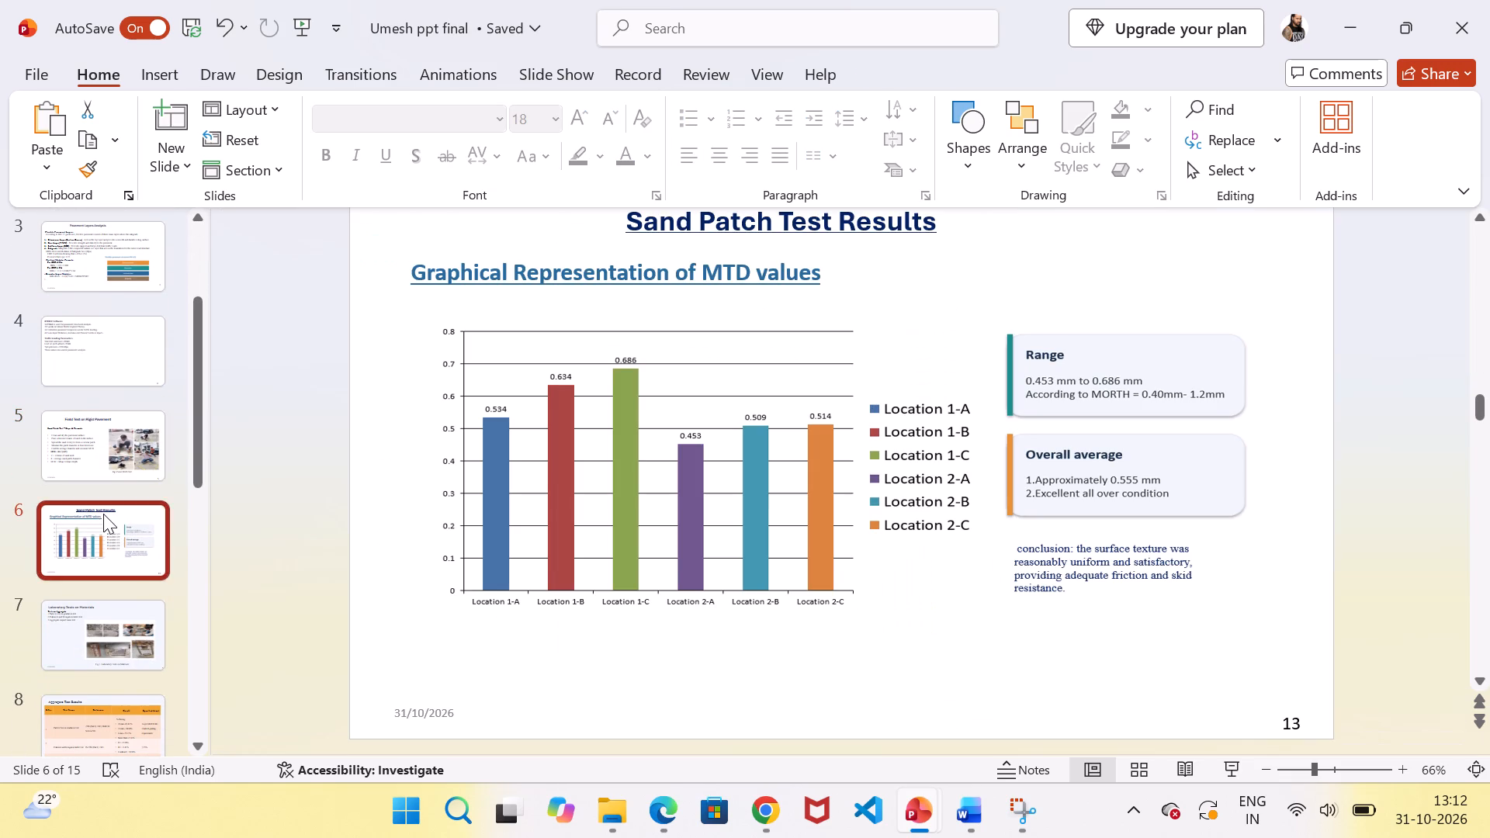
click(1304, 721)
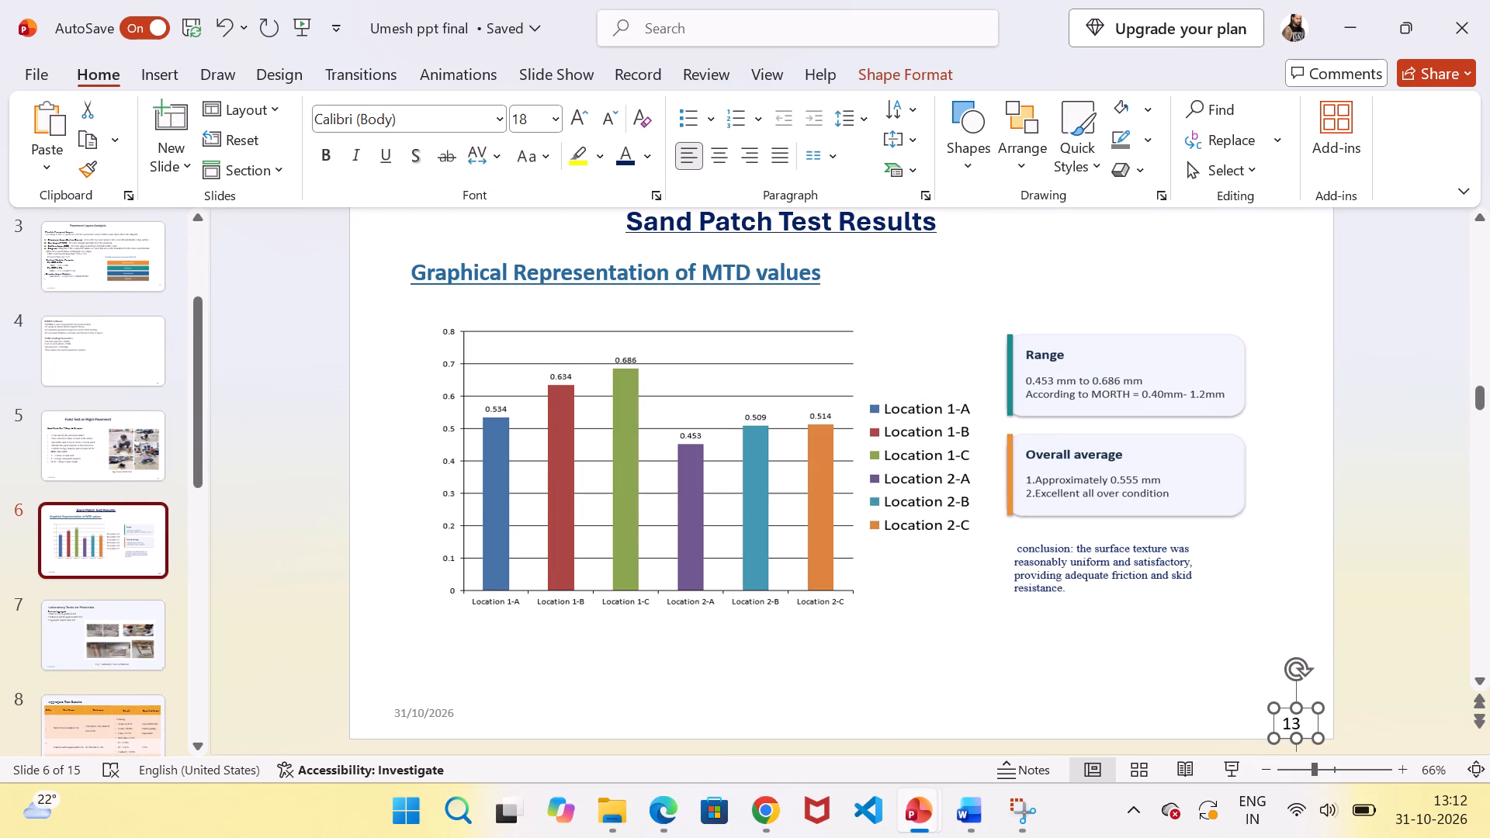
key(BackSpace)
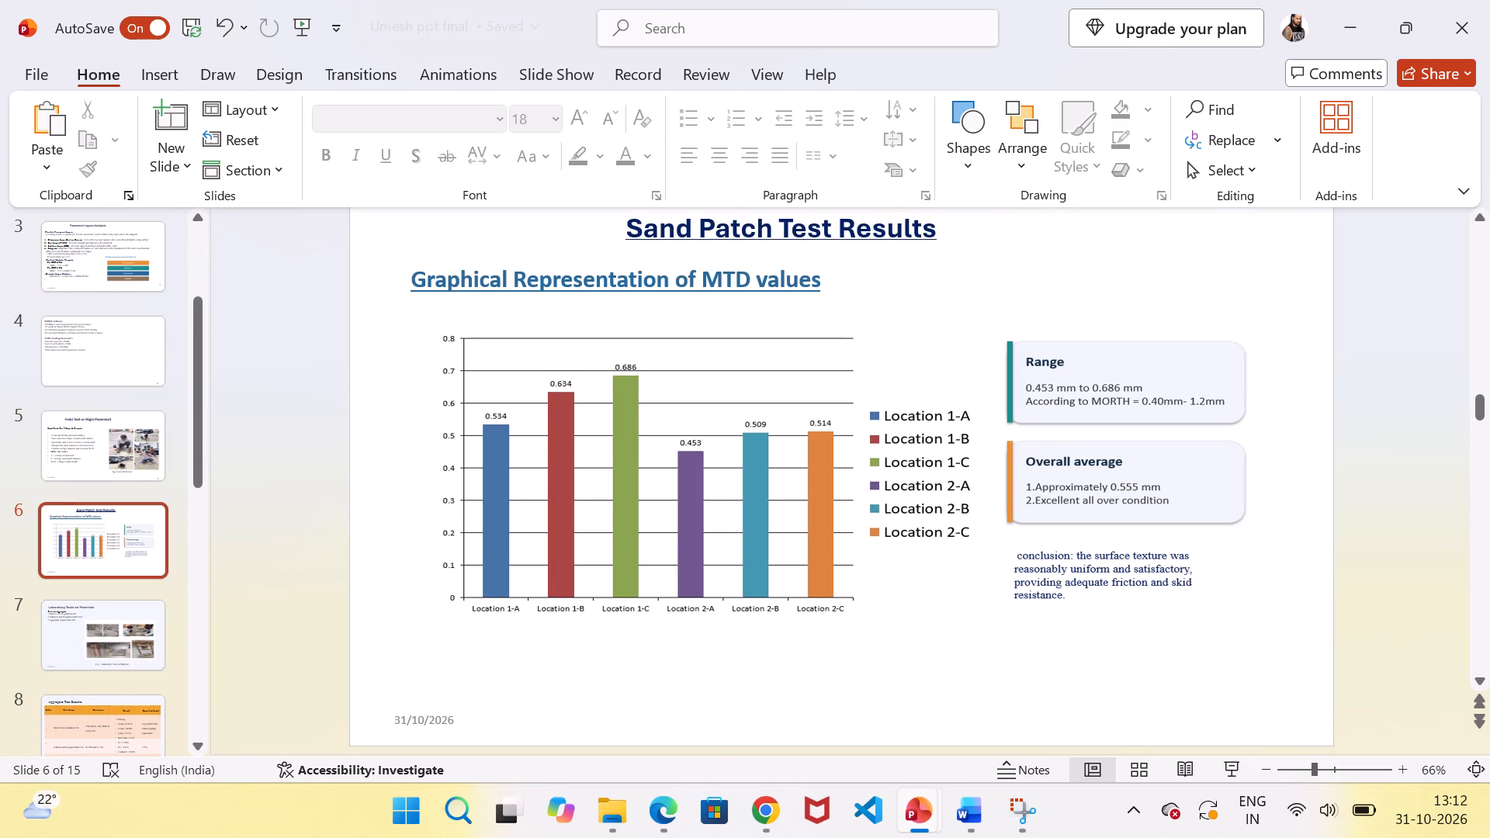
key(6)
key(ctrl+z)
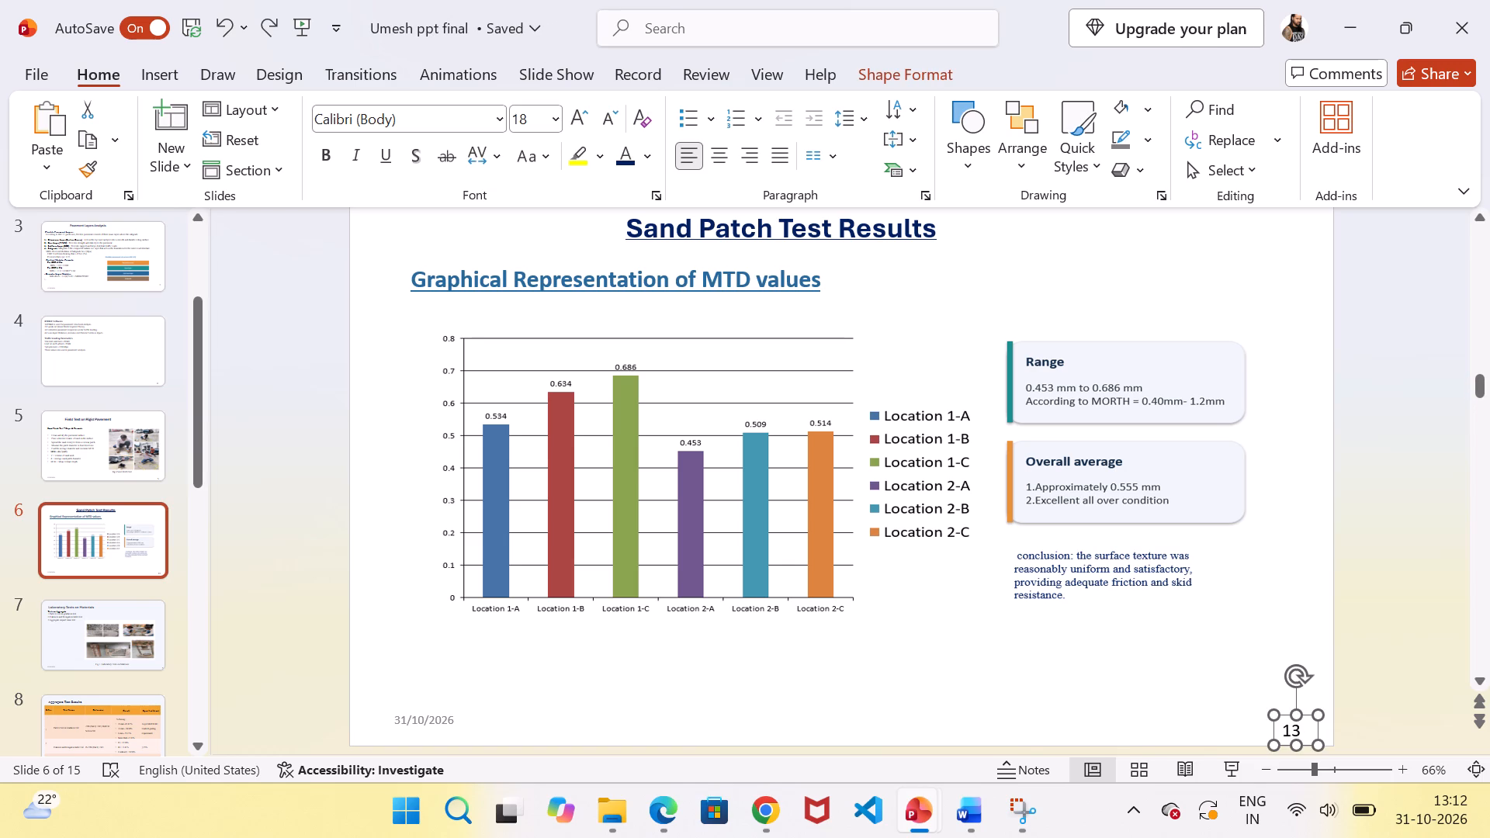
click(1297, 726)
key(BackSpace)
key(BackSpace)
key(6)
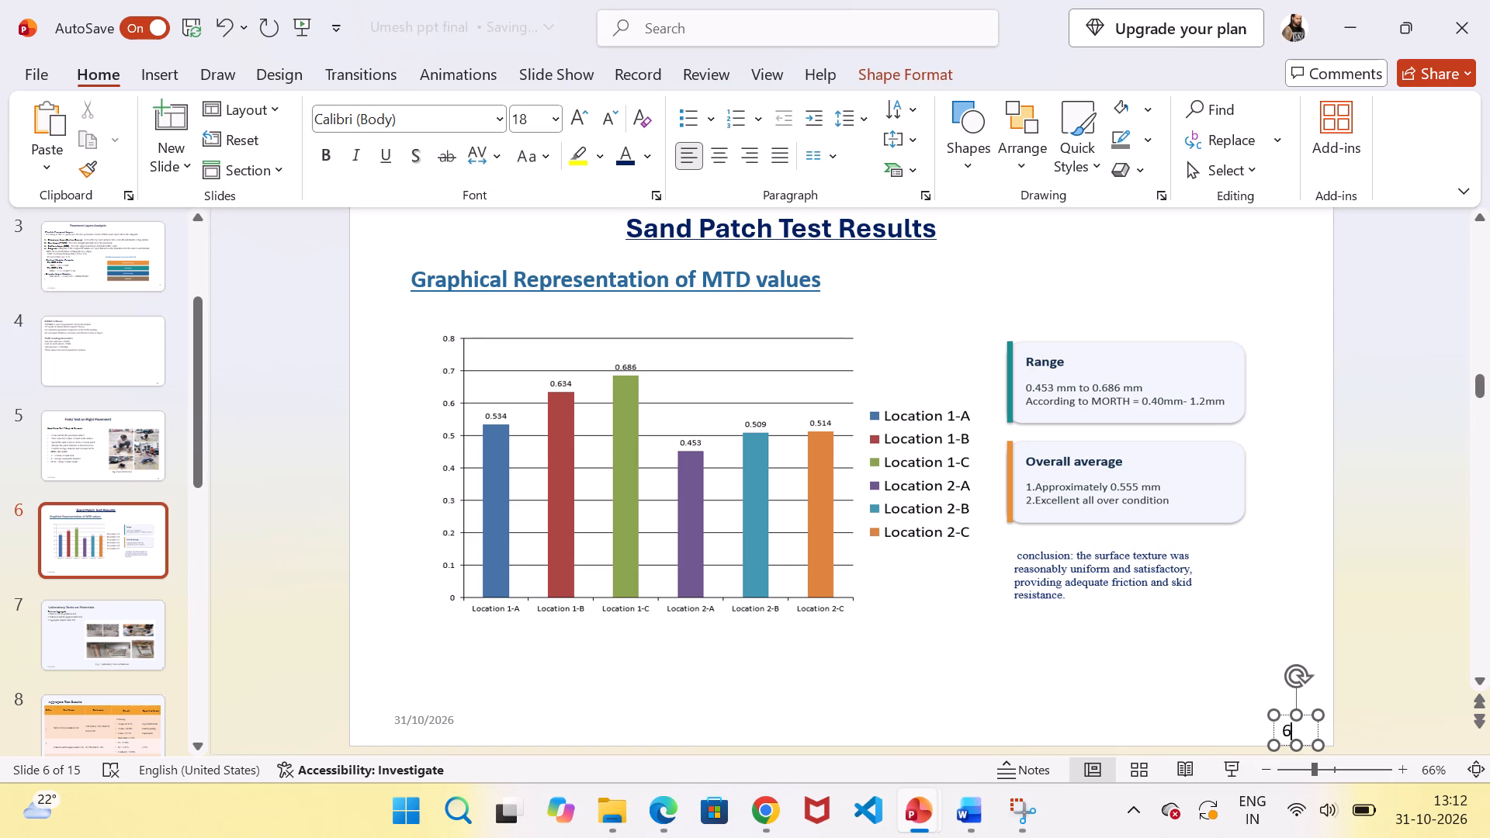
Change the page number on the Laboratory Tests on Materials slide to 7.
click(158, 635)
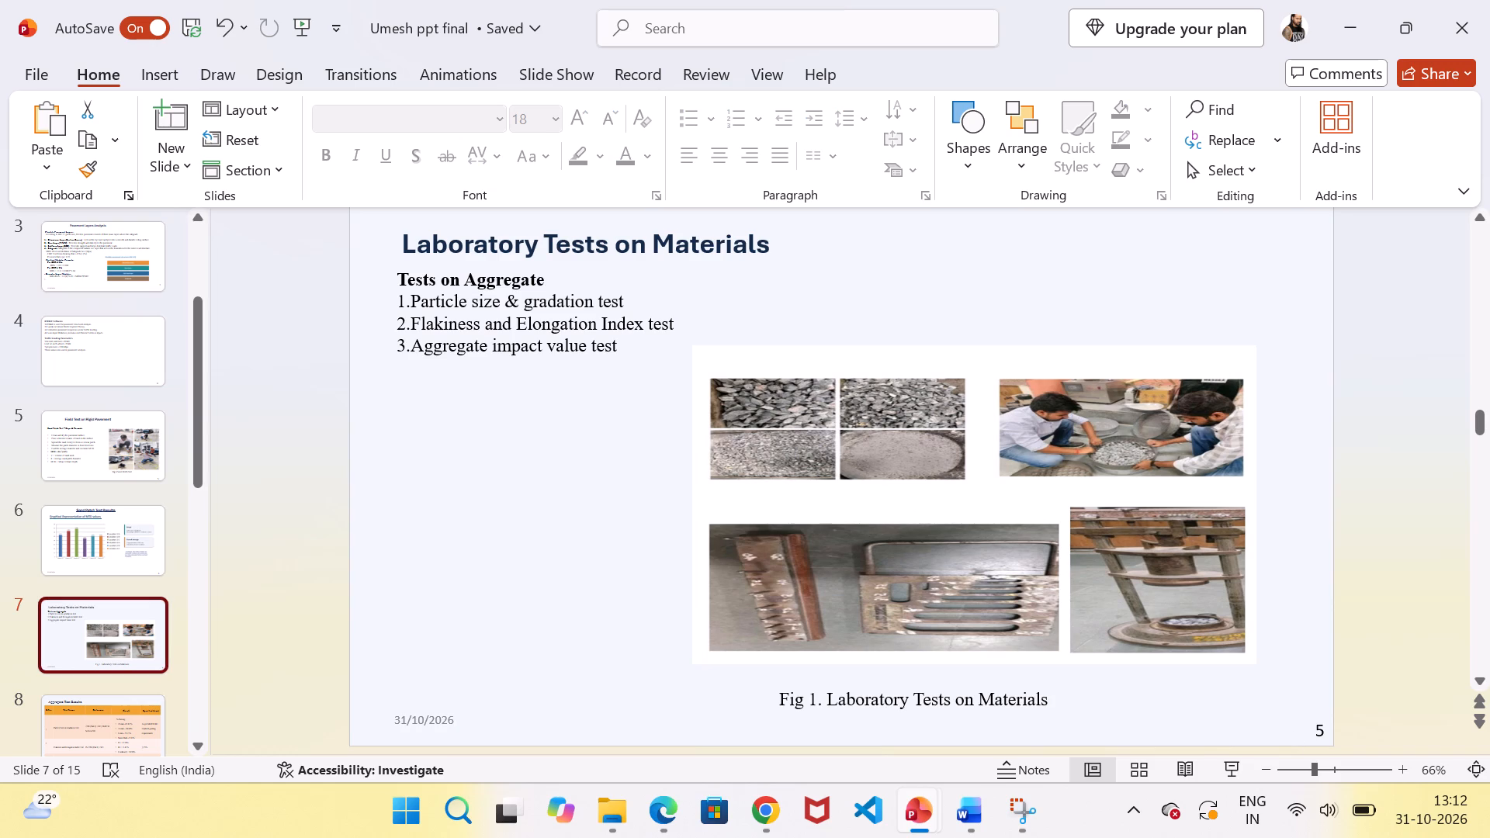
click(1321, 722)
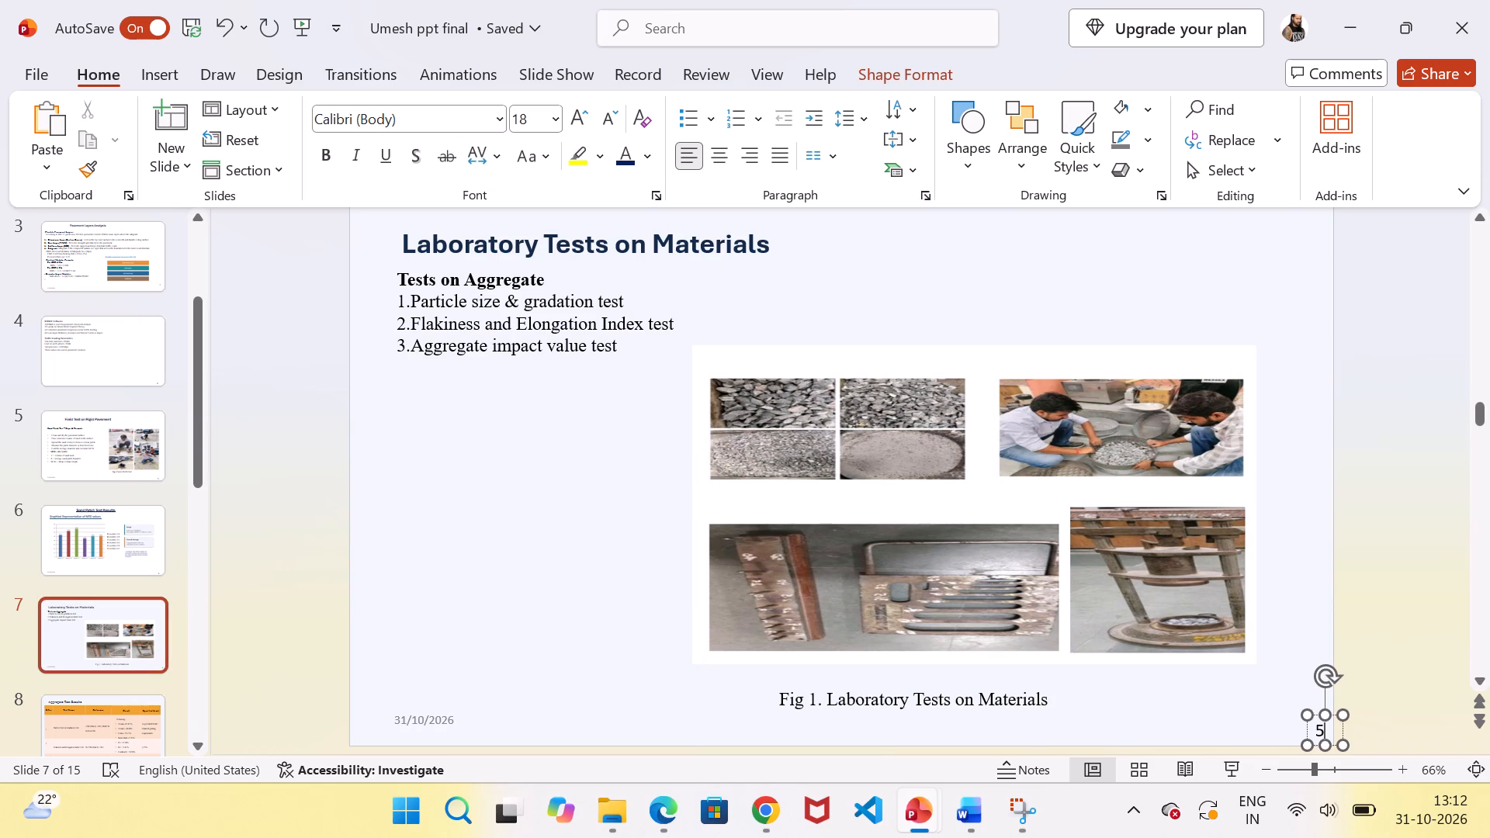
key(BackSpace)
key(7)
Change the page number on the Aggregate Test Results slide to 8.
scroll(157, 511, down, 1)
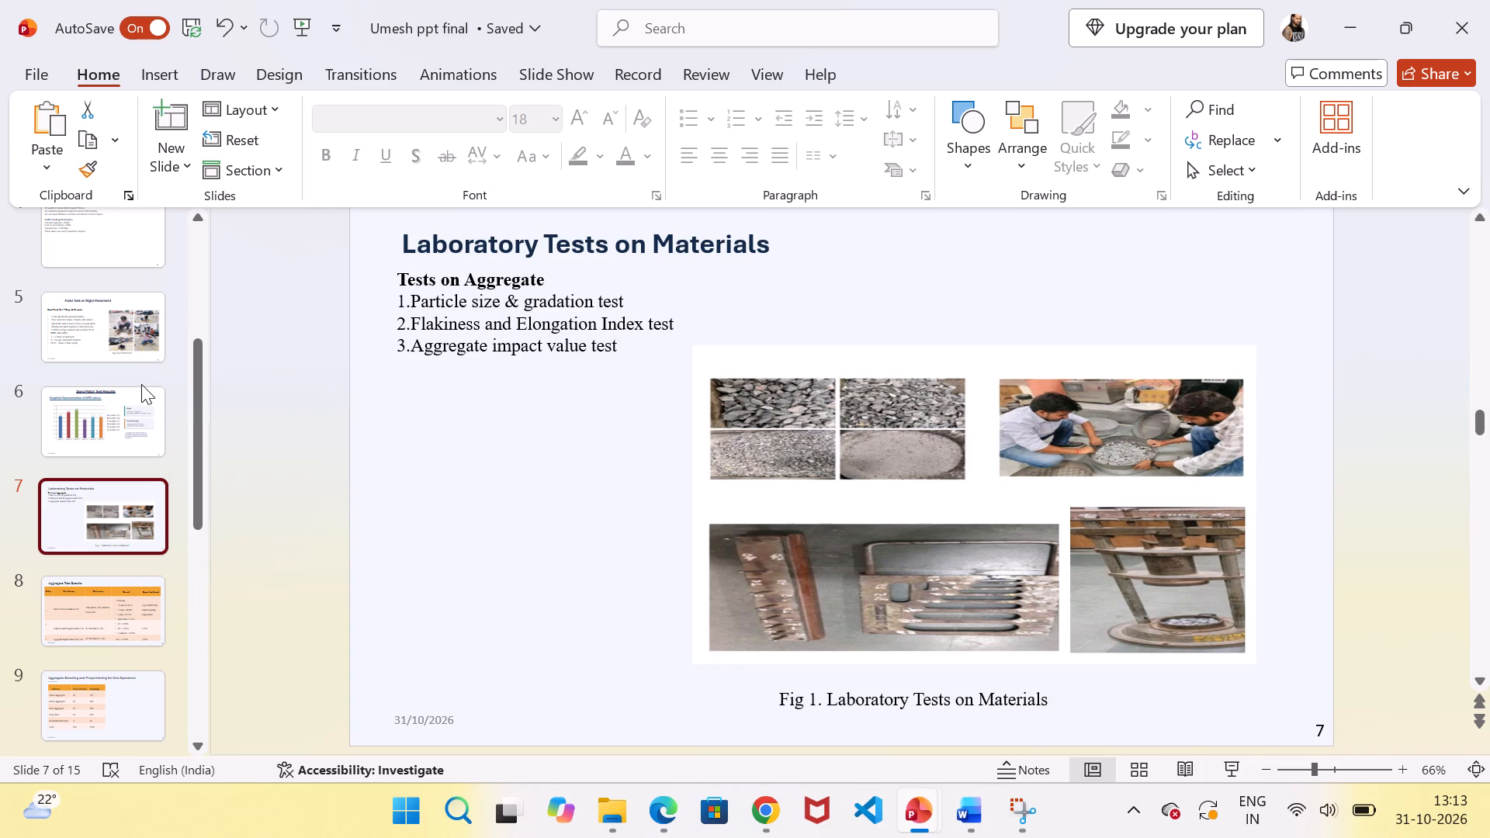
click(132, 414)
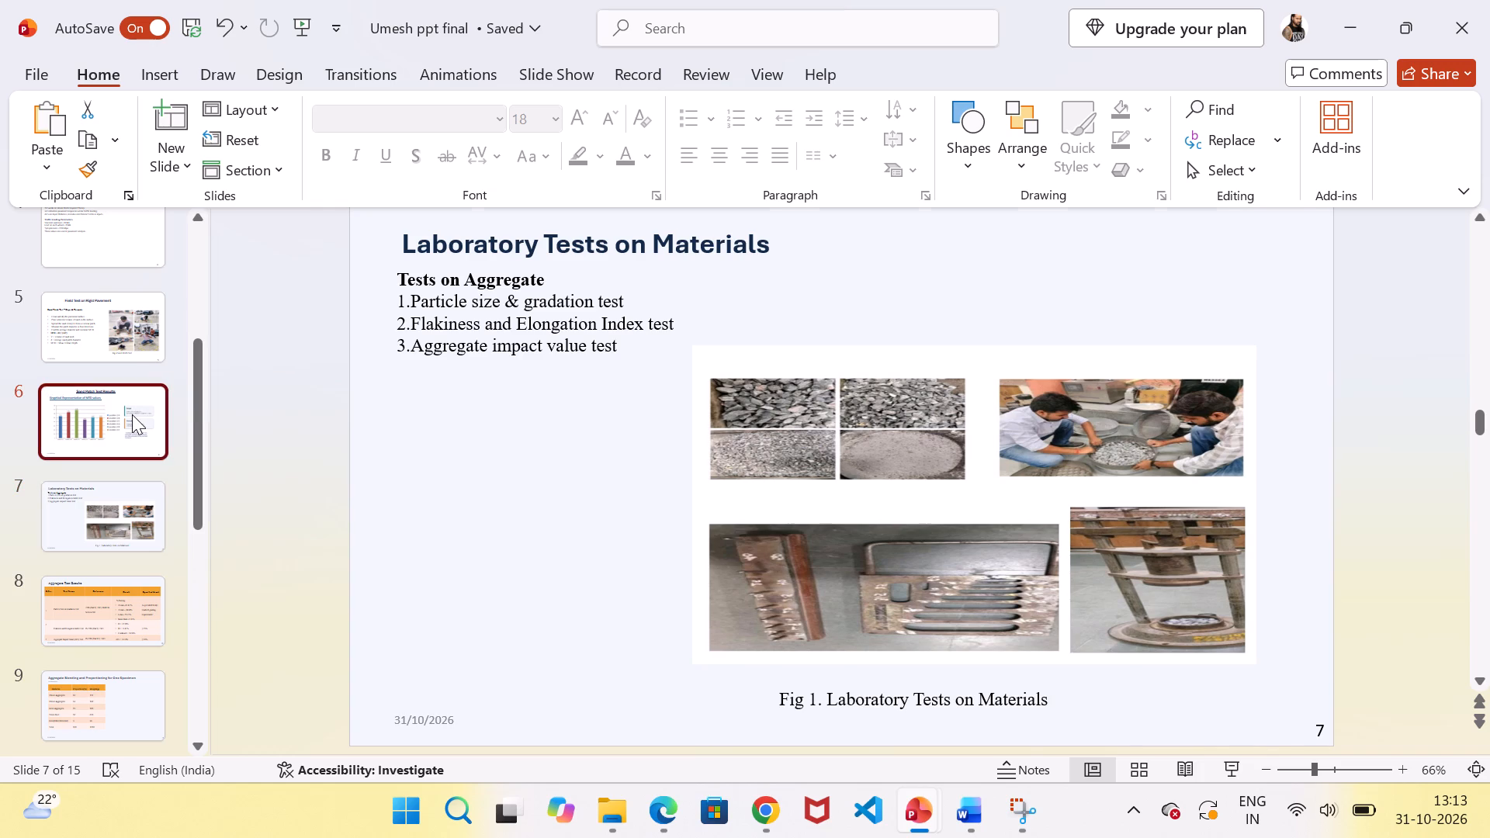
click(120, 491)
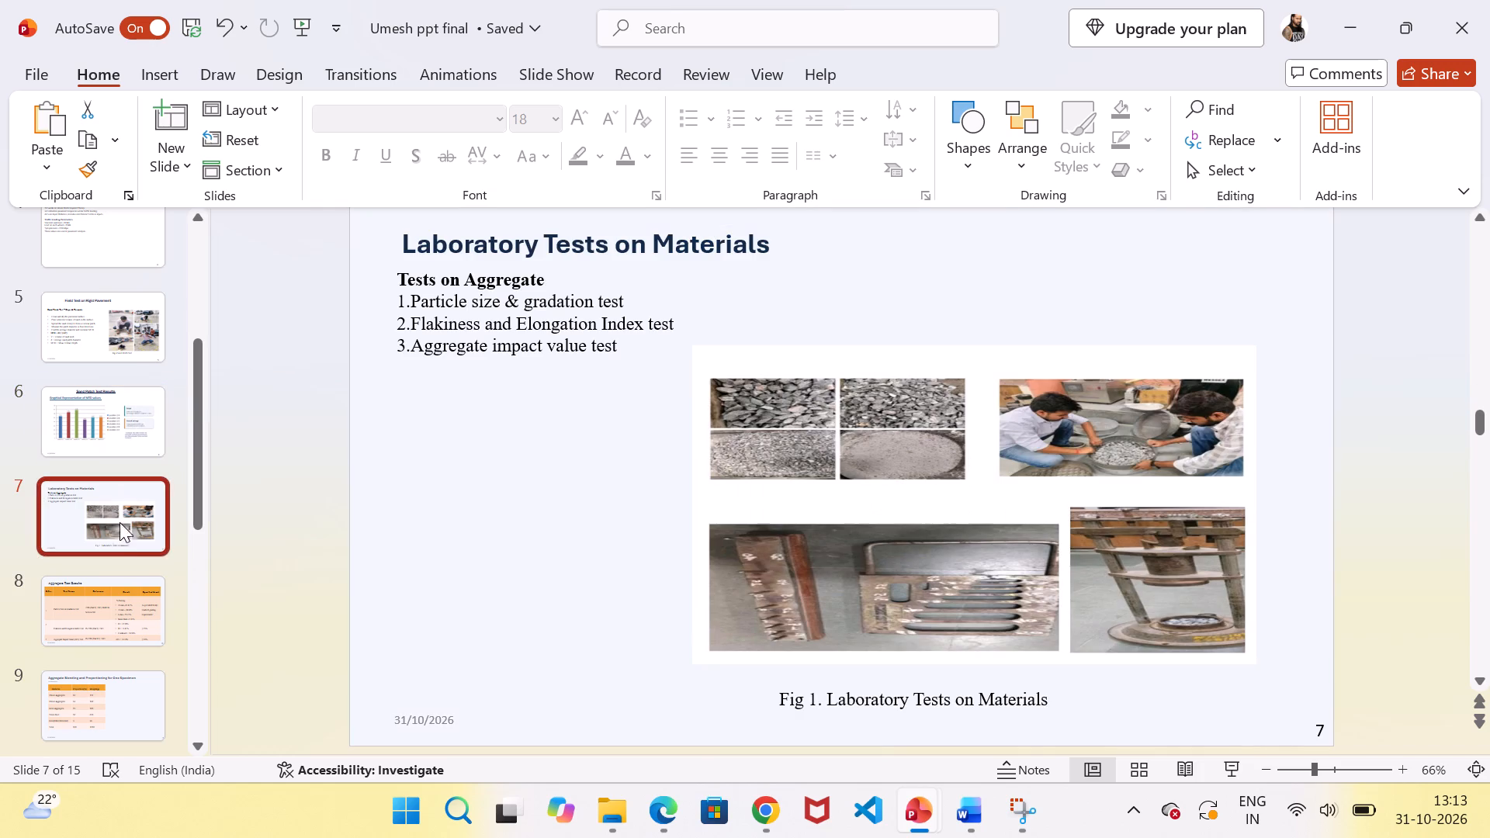
click(103, 598)
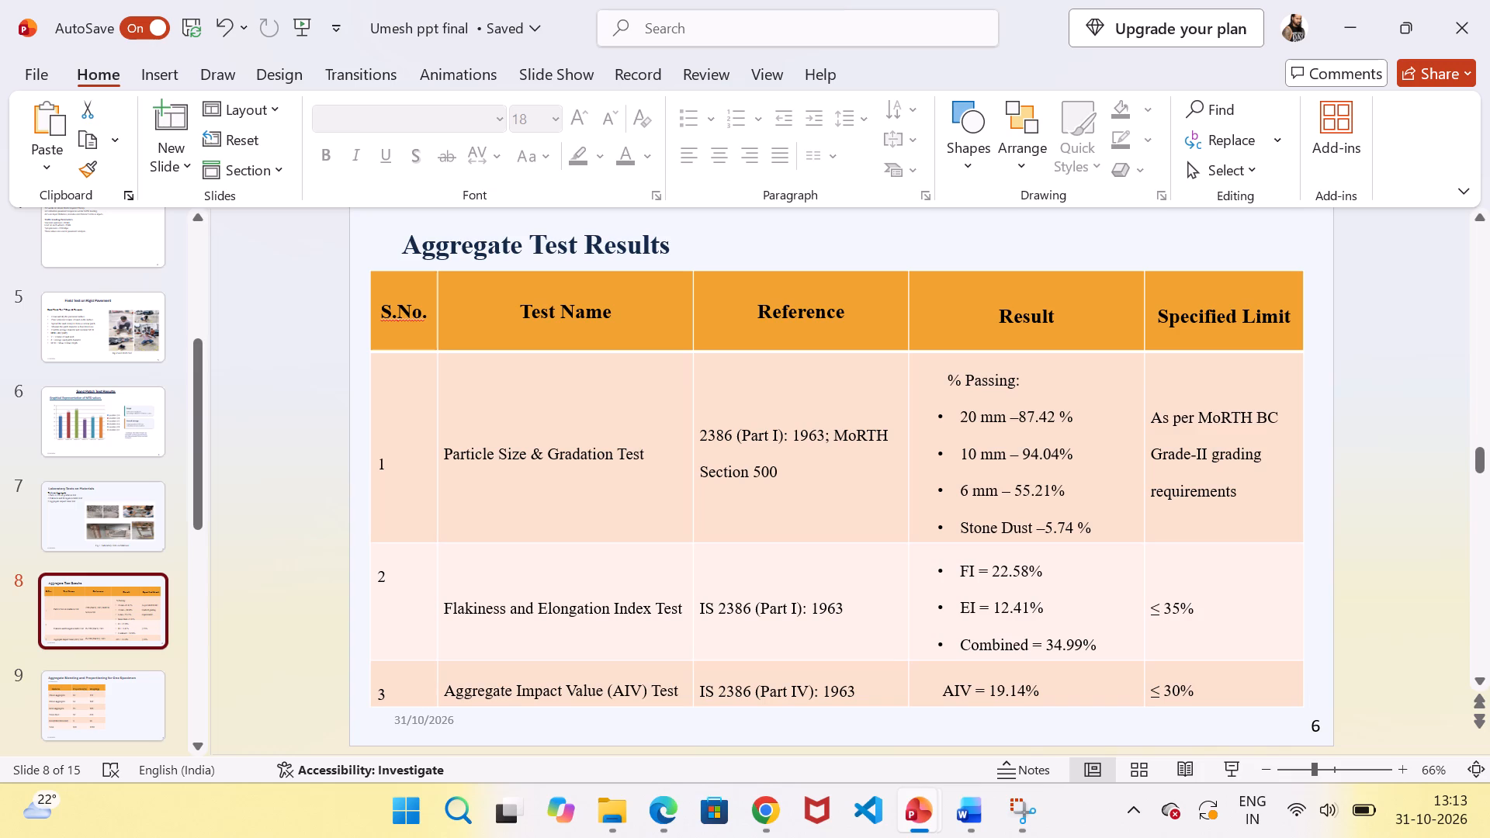
click(1318, 722)
key(BackSpace)
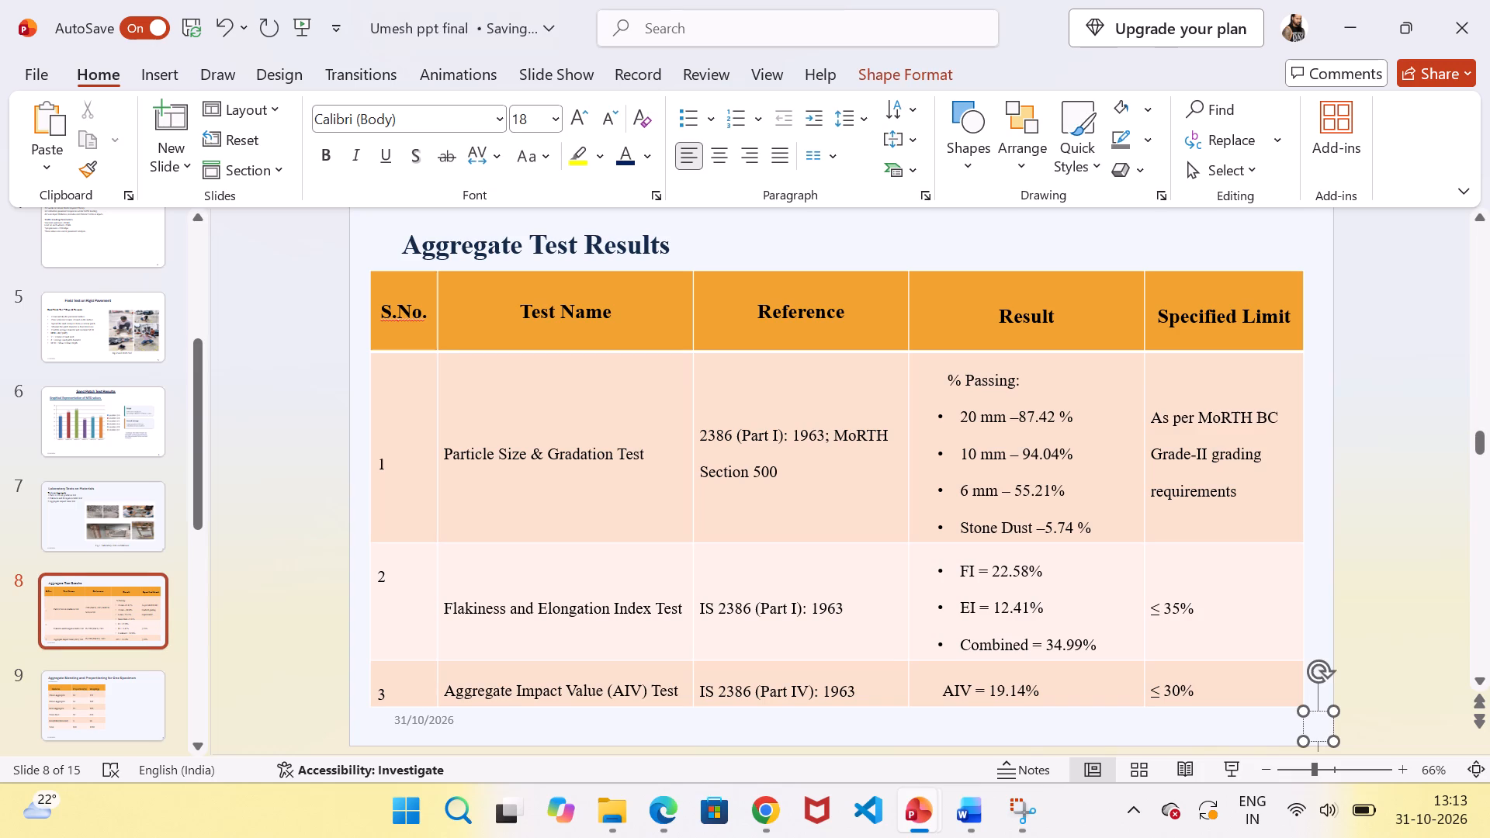
key(8)
Change the page number on the Aggregate Blending and Proportioning for One Specimen slide to 9.
click(123, 722)
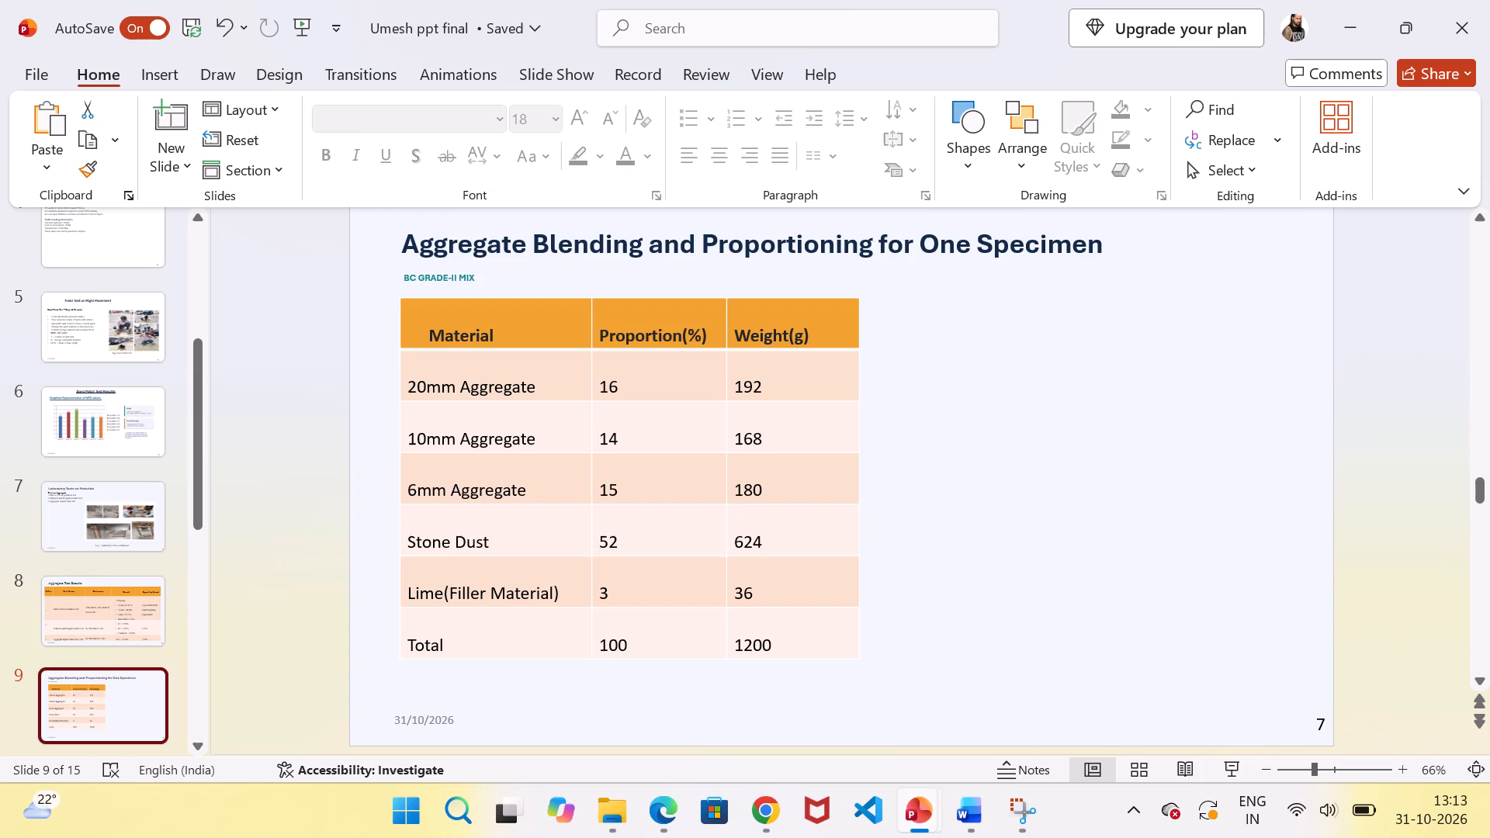
click(1322, 723)
key(BackSpace)
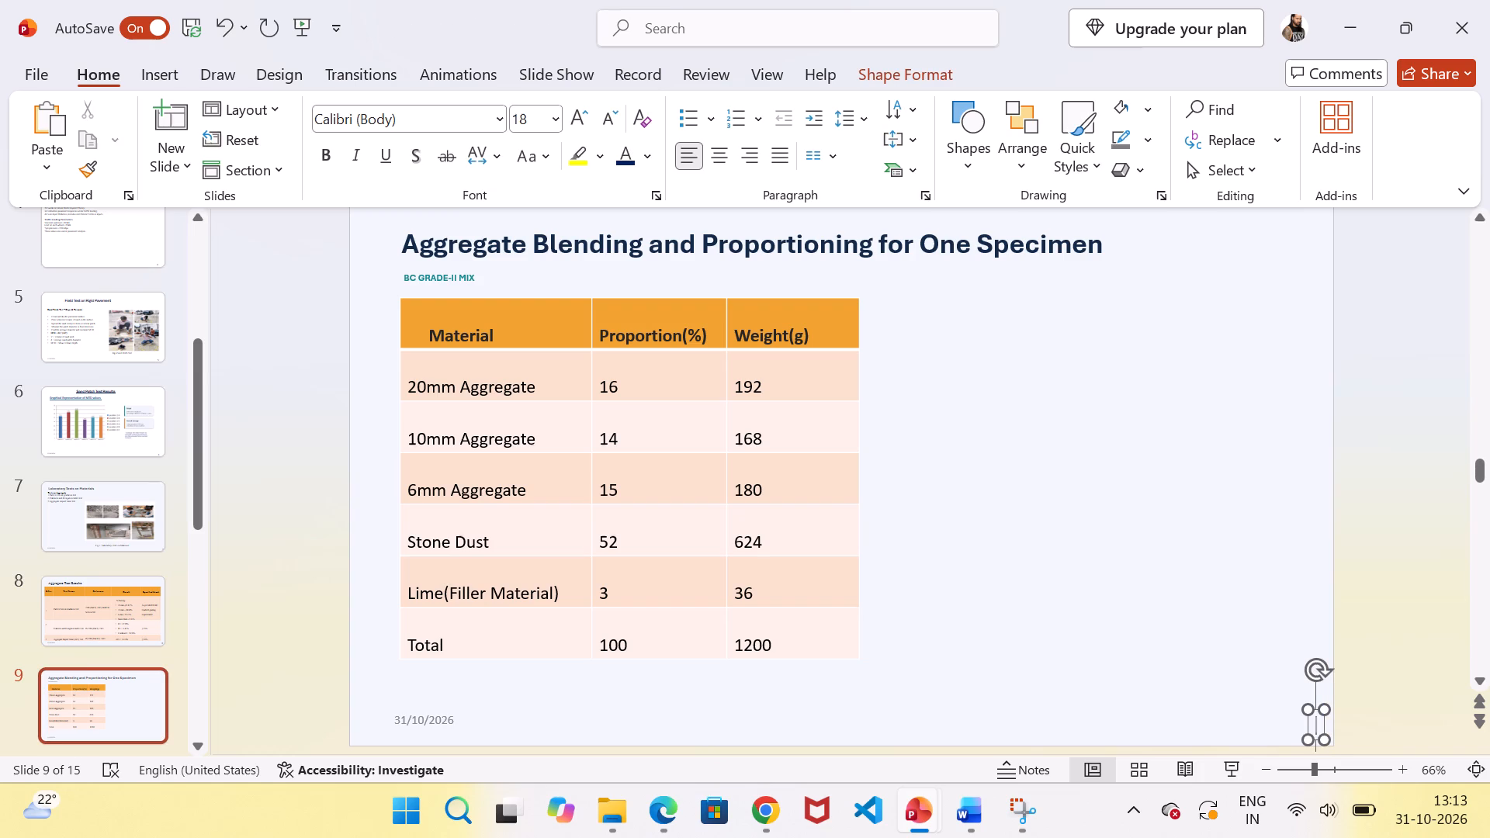
key(9)
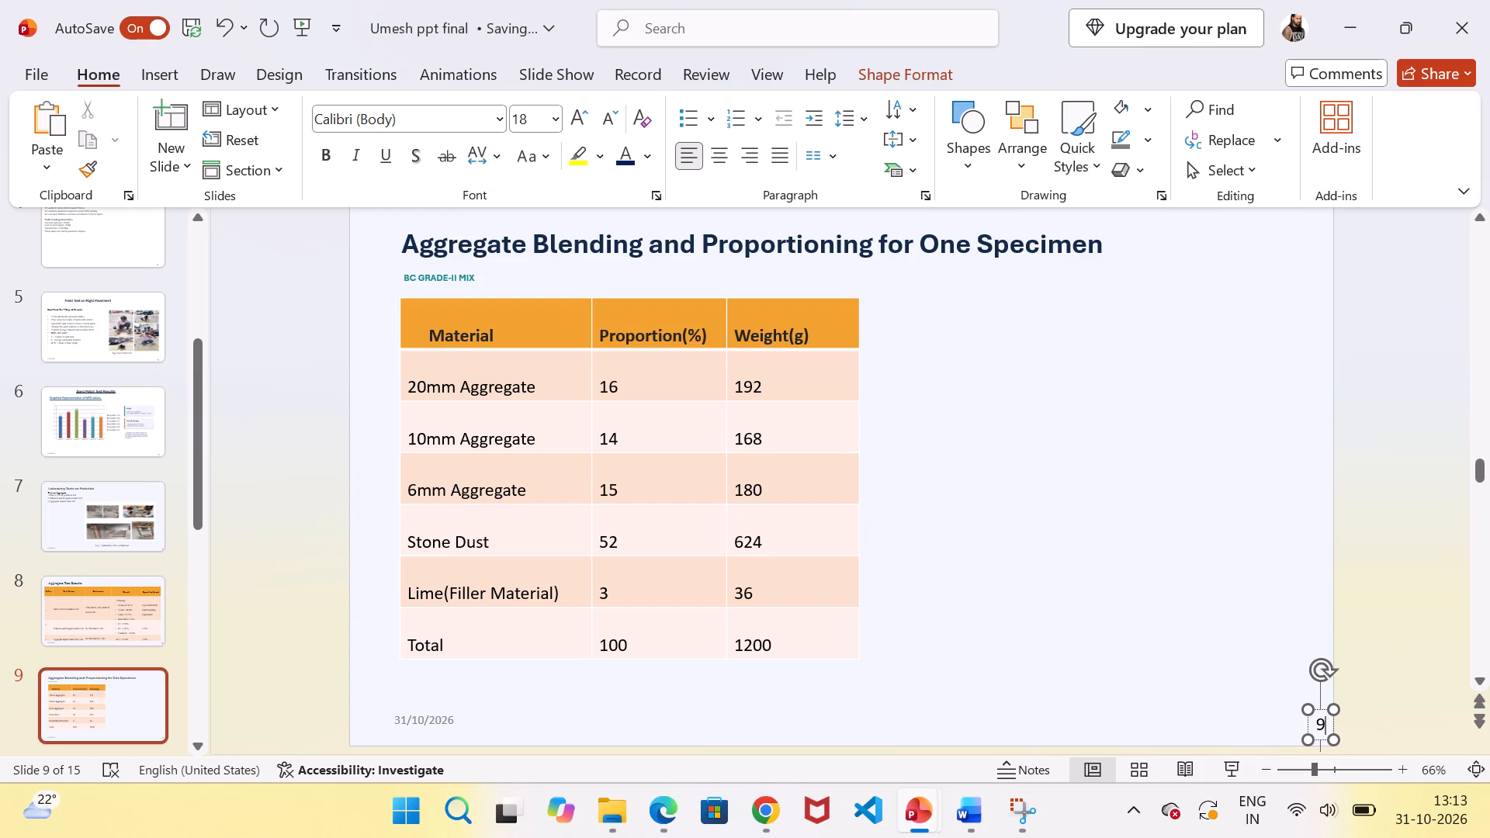
scroll(92, 618, down, 2)
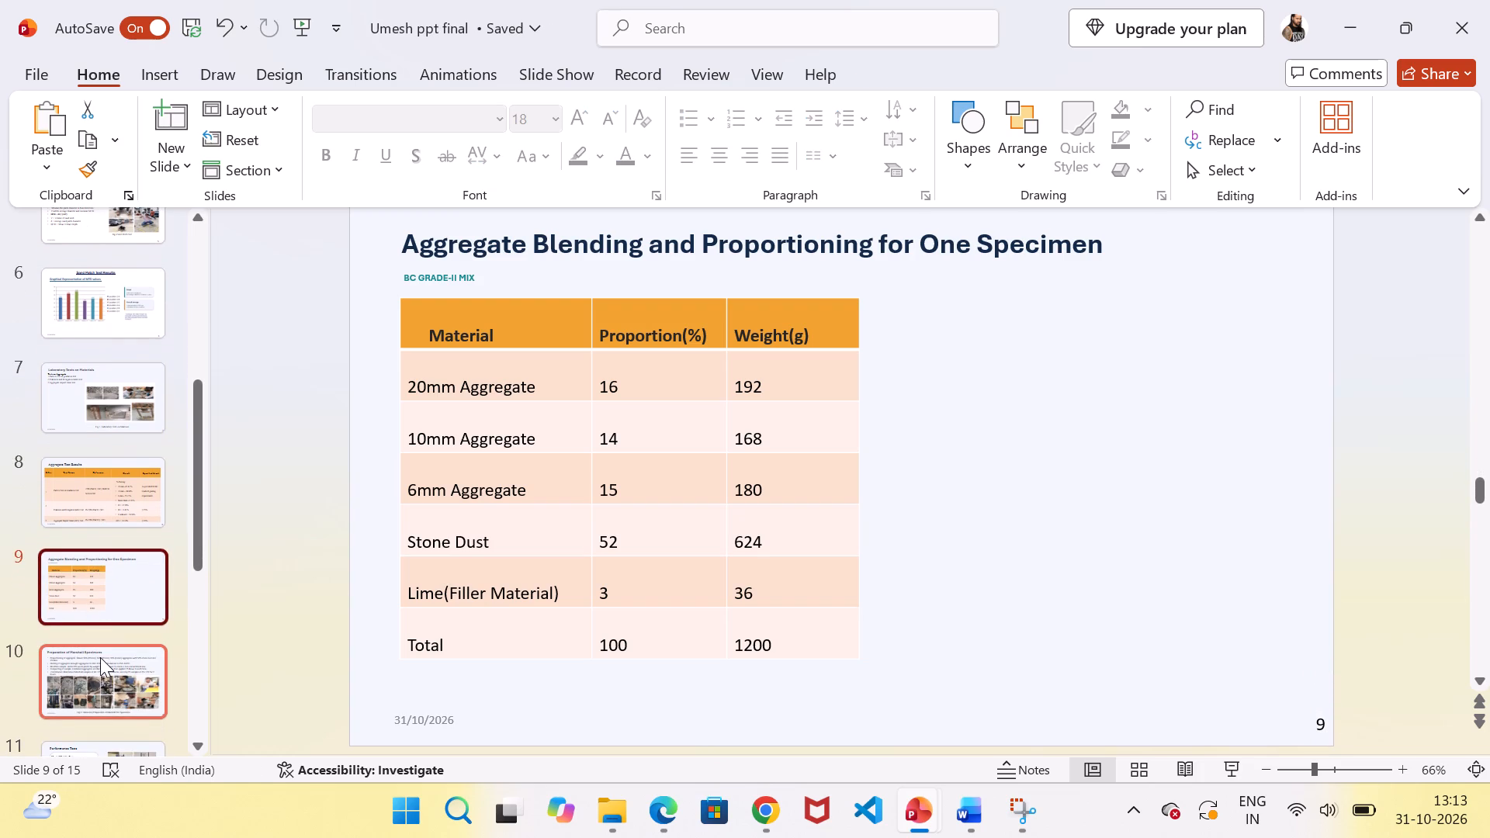
Change the page number on the Preparation of Marshall Specimens slide to 10 and widen its text box inward from the slide edge.
click(102, 663)
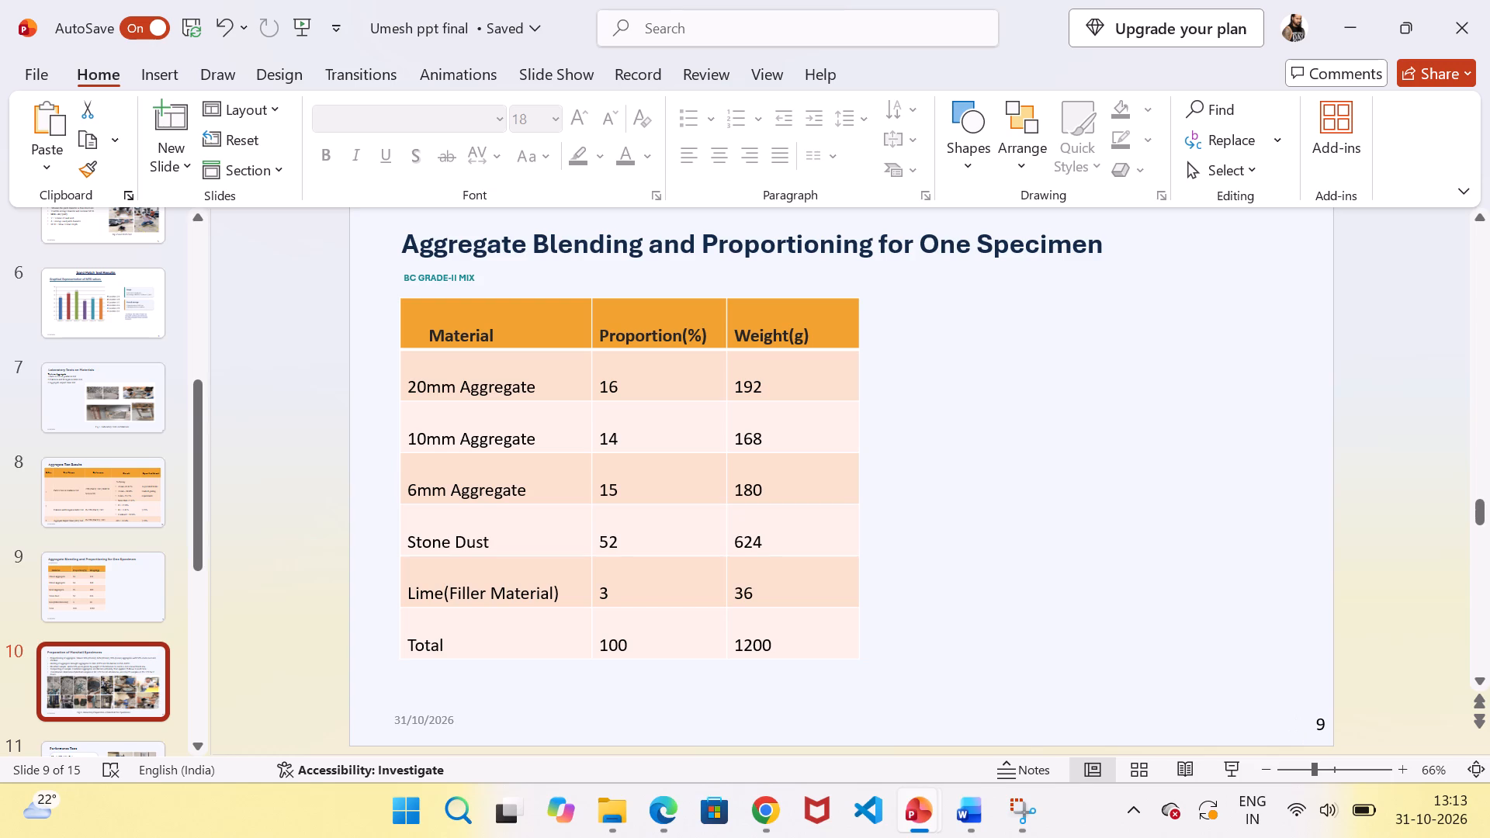
click(1322, 729)
key(BackSpace)
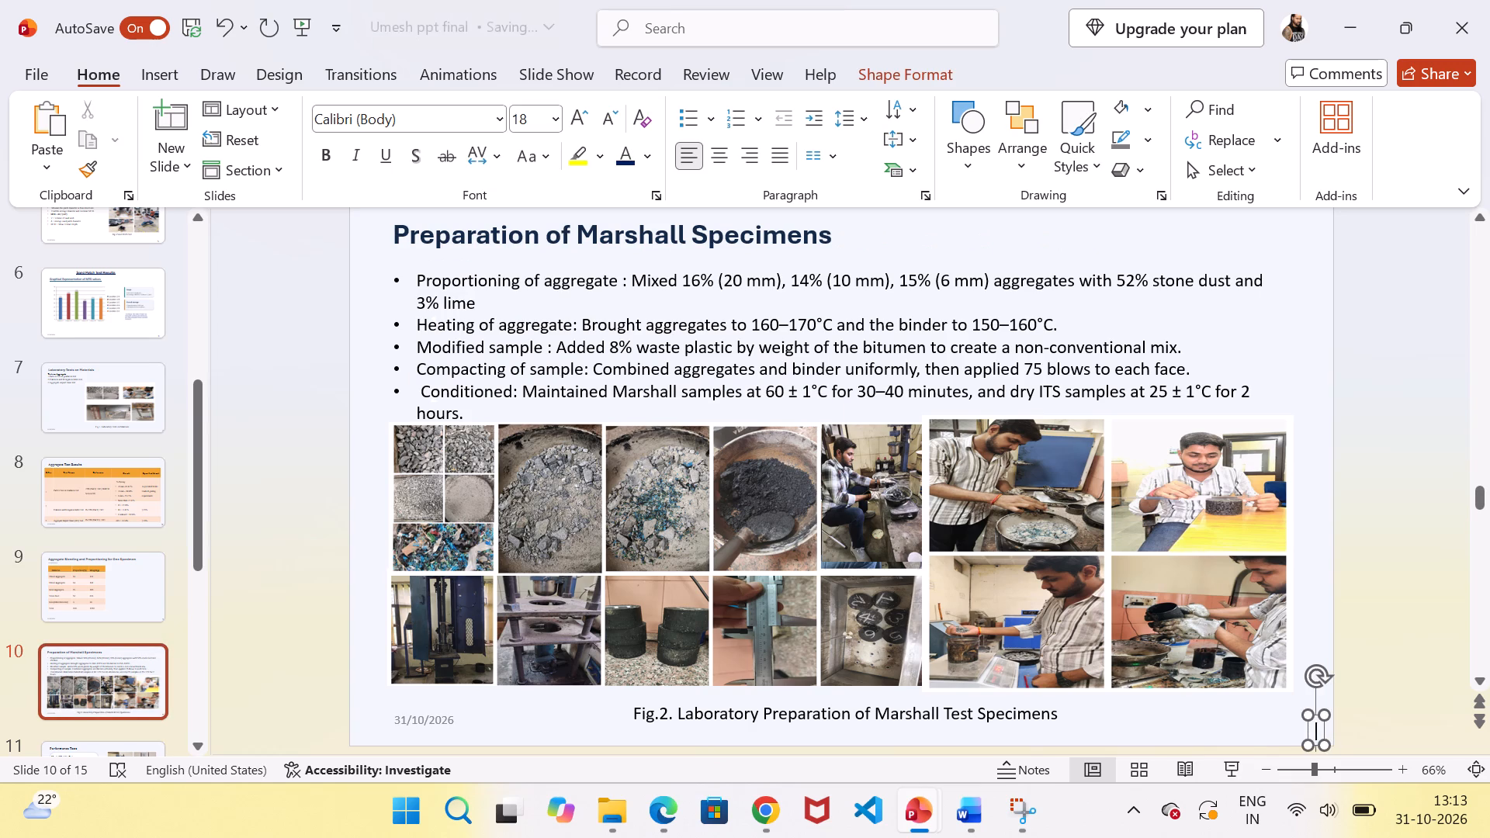
text(10)
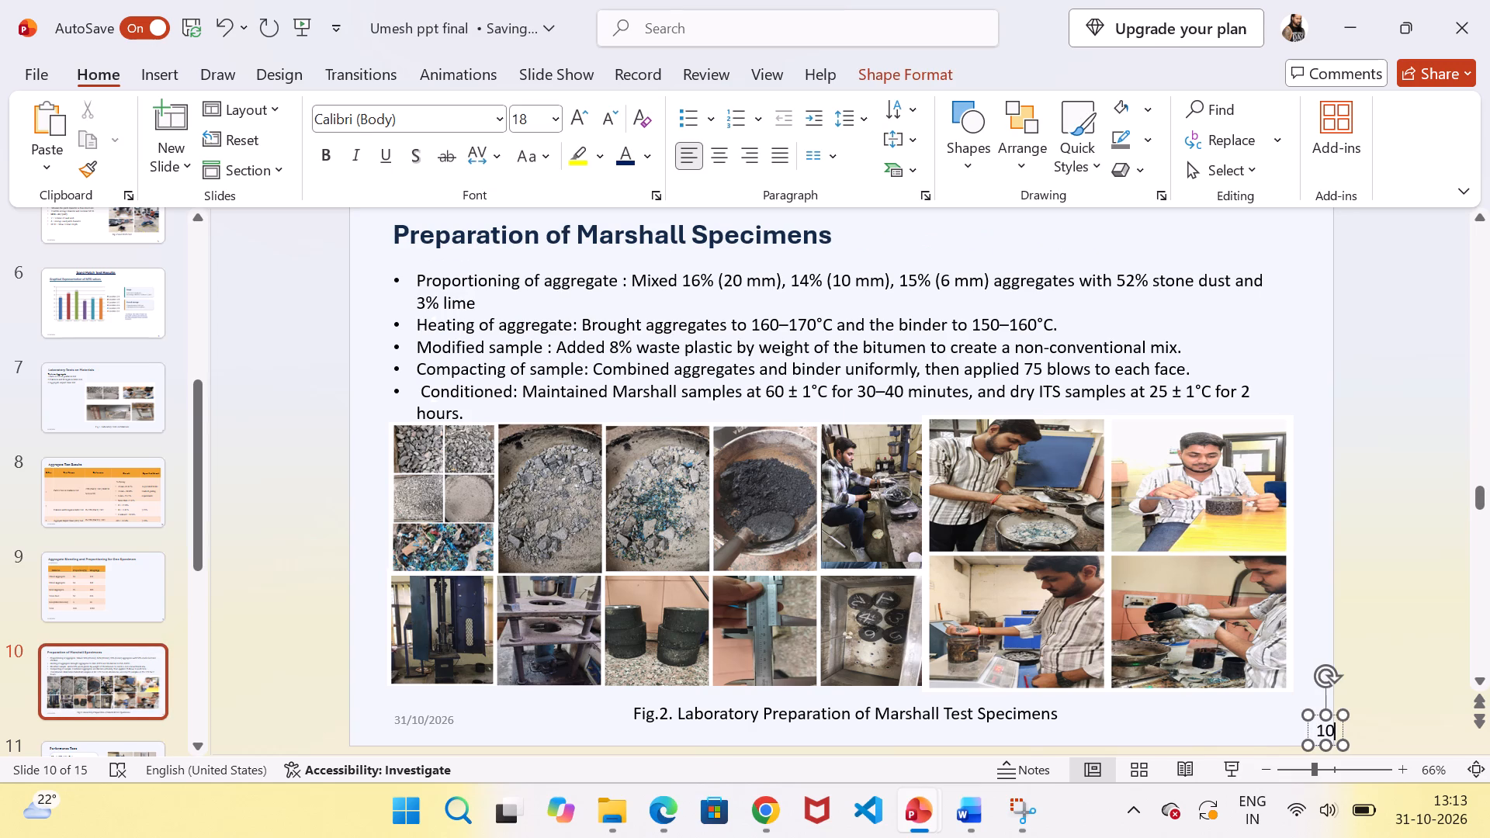
click(1478, 684)
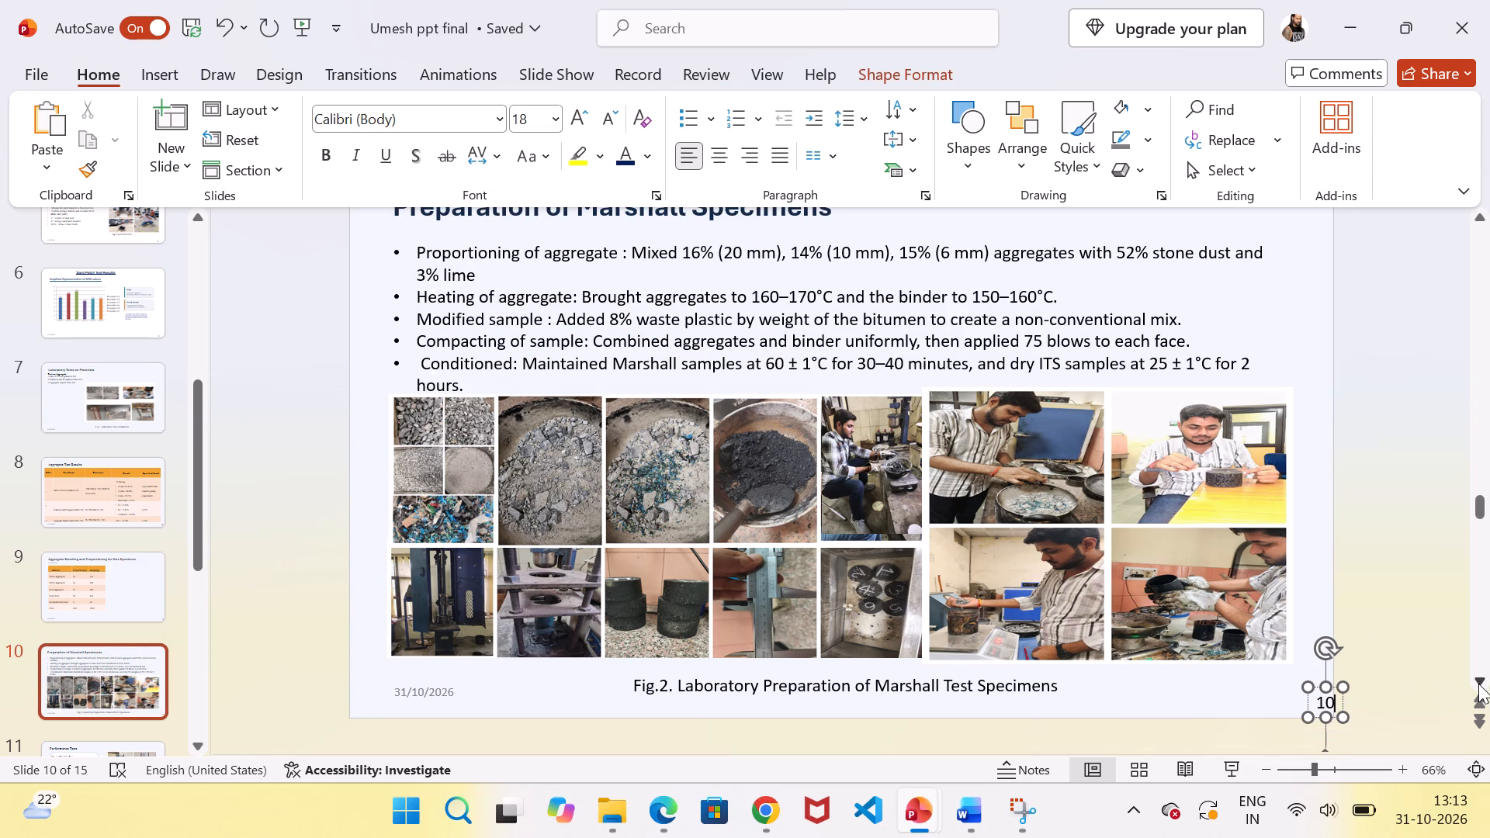
click(1443, 658)
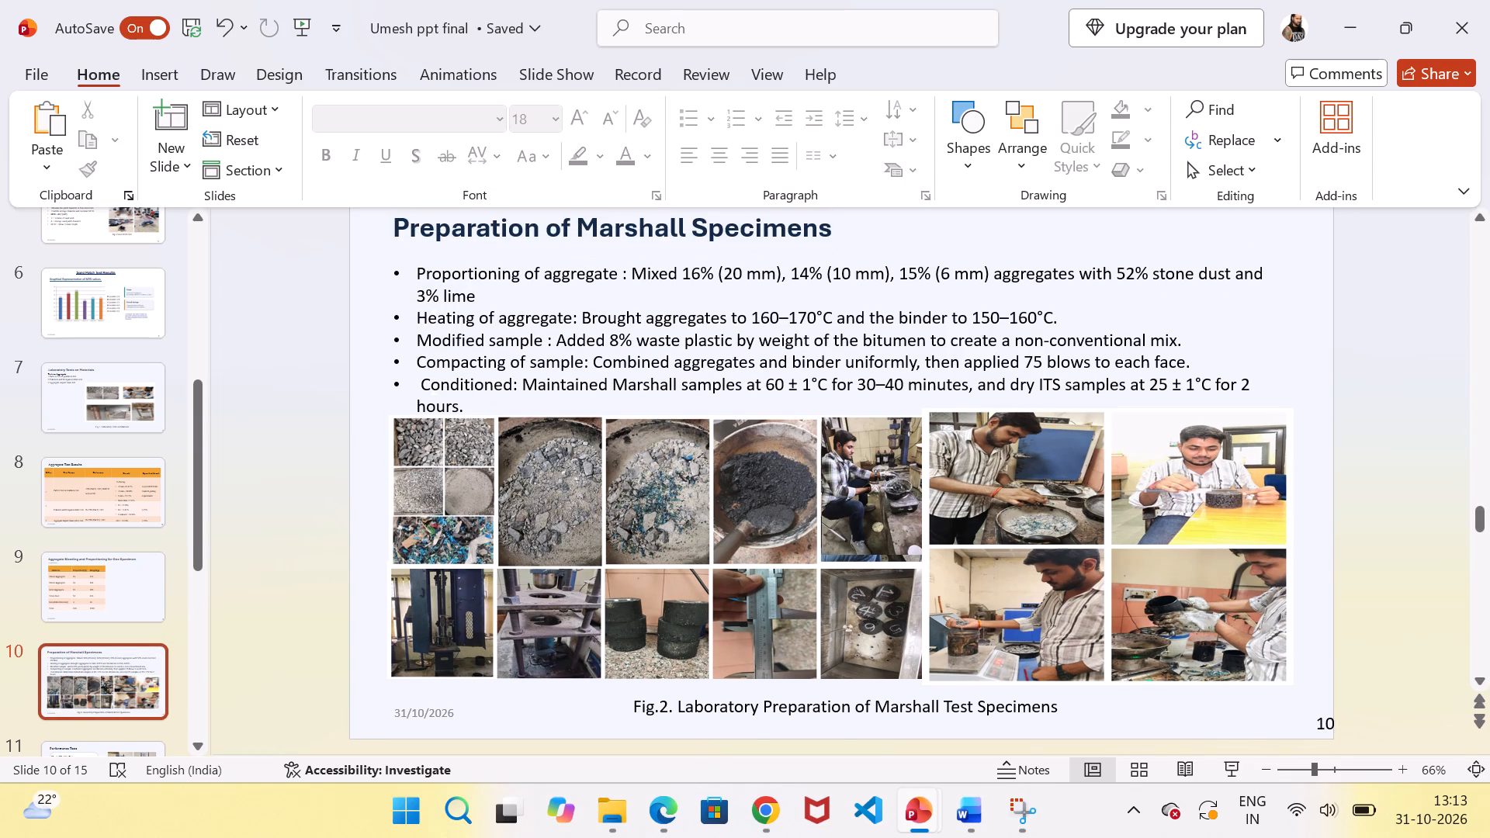
double_click(1325, 719)
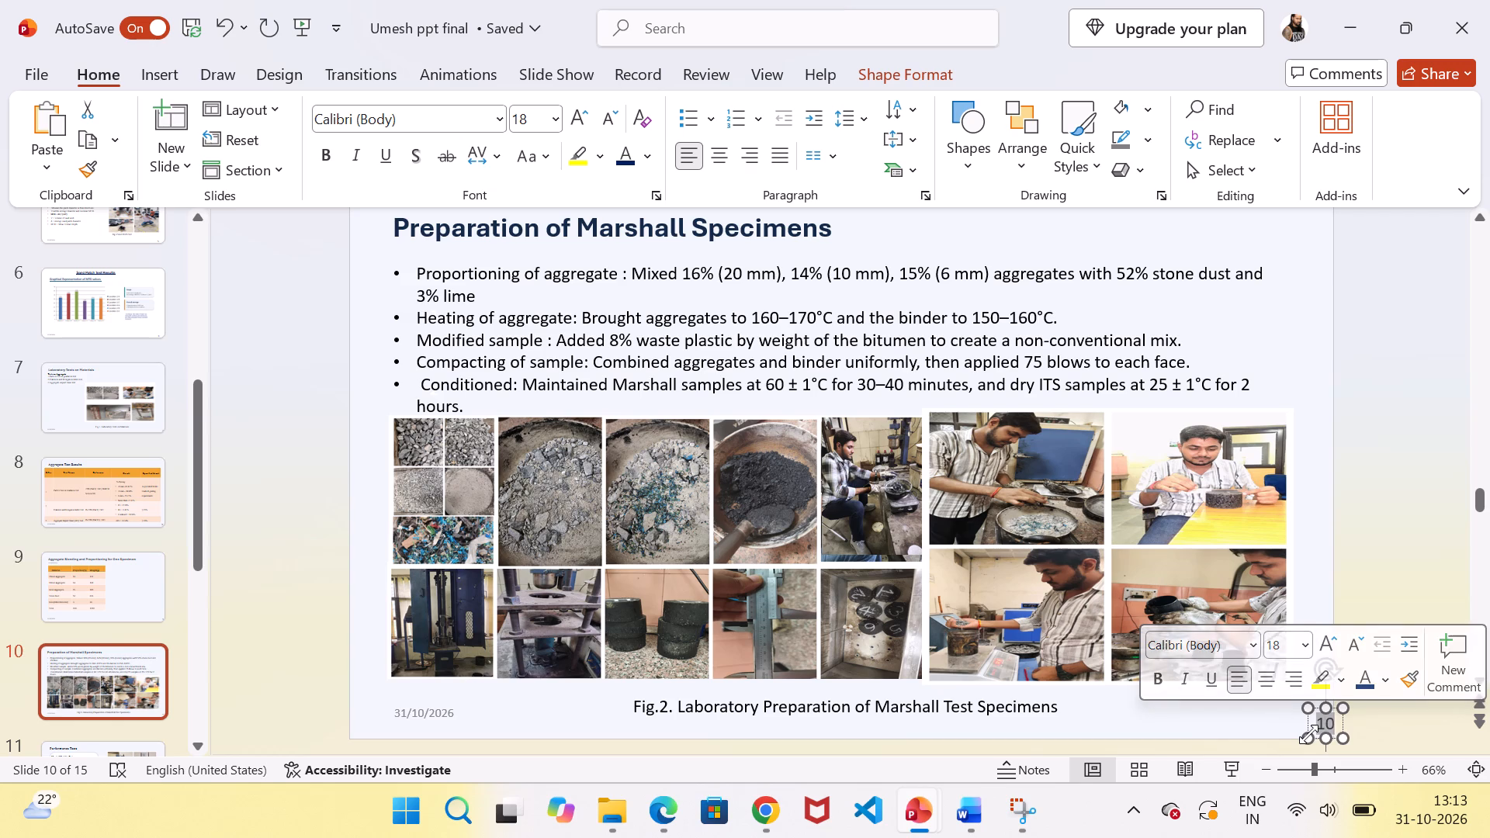
drag(1308, 734, 1287, 732)
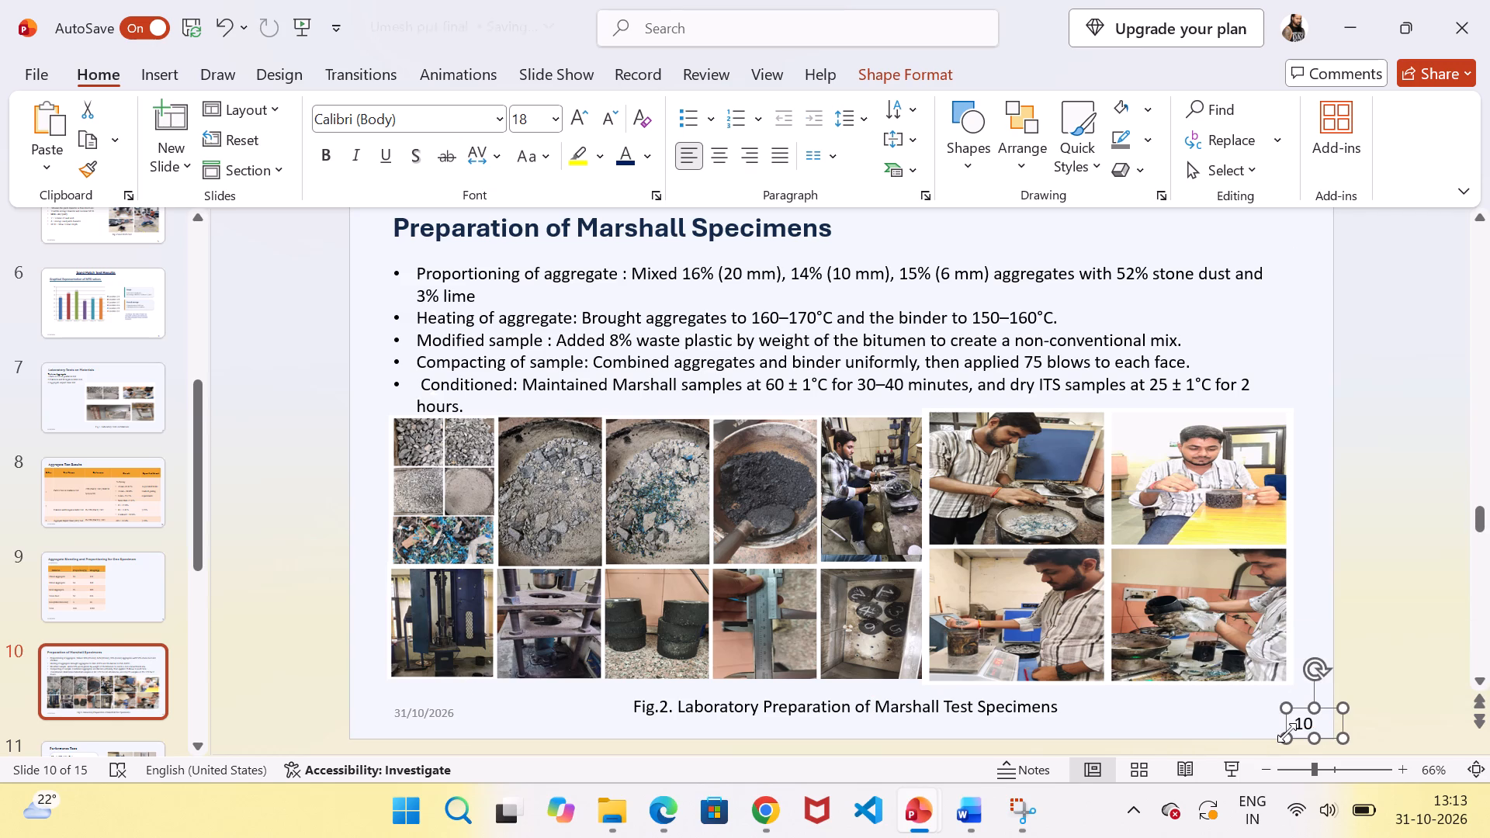
click(1382, 712)
ctrl+scroll(1197, 521, down, 1)
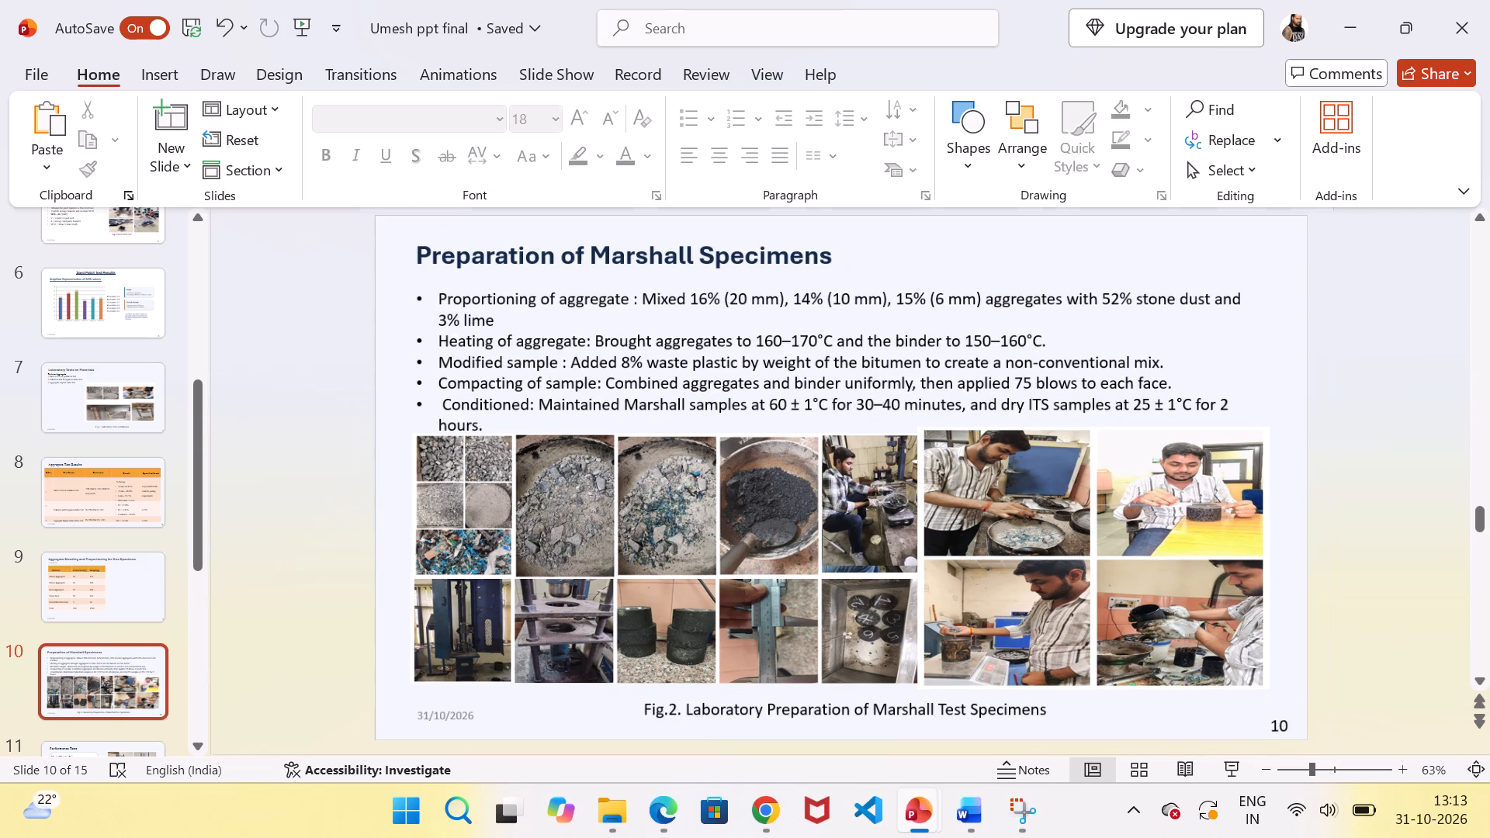
scroll(1197, 521, up, 1)
scroll(1197, 521, down, 1)
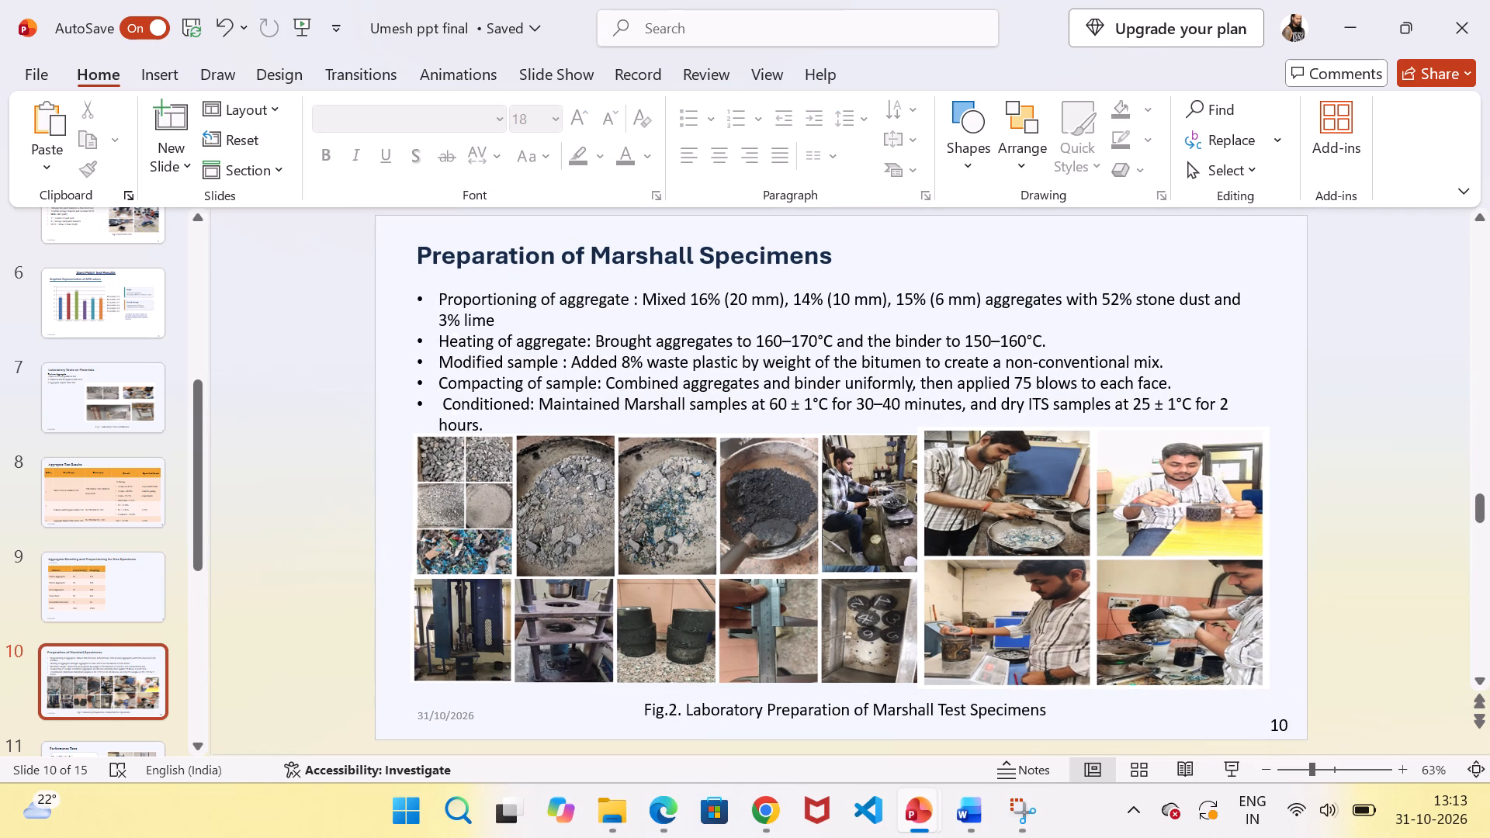
Change the page number on the Performance Tests slide to 11 and widen its text box slightly inward from the slide edge.
scroll(118, 628, down, 1)
click(118, 628)
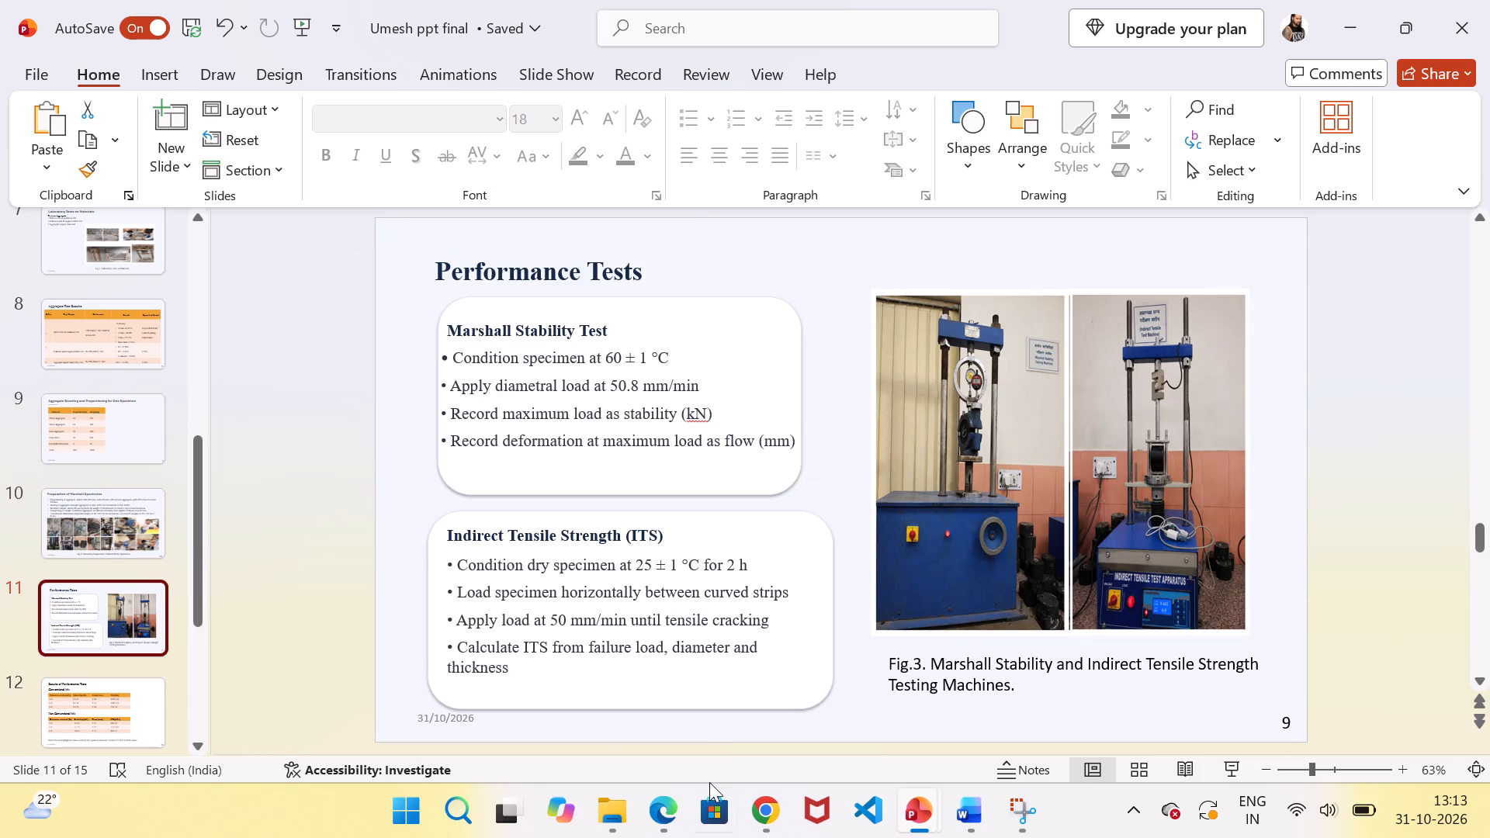
click(1284, 712)
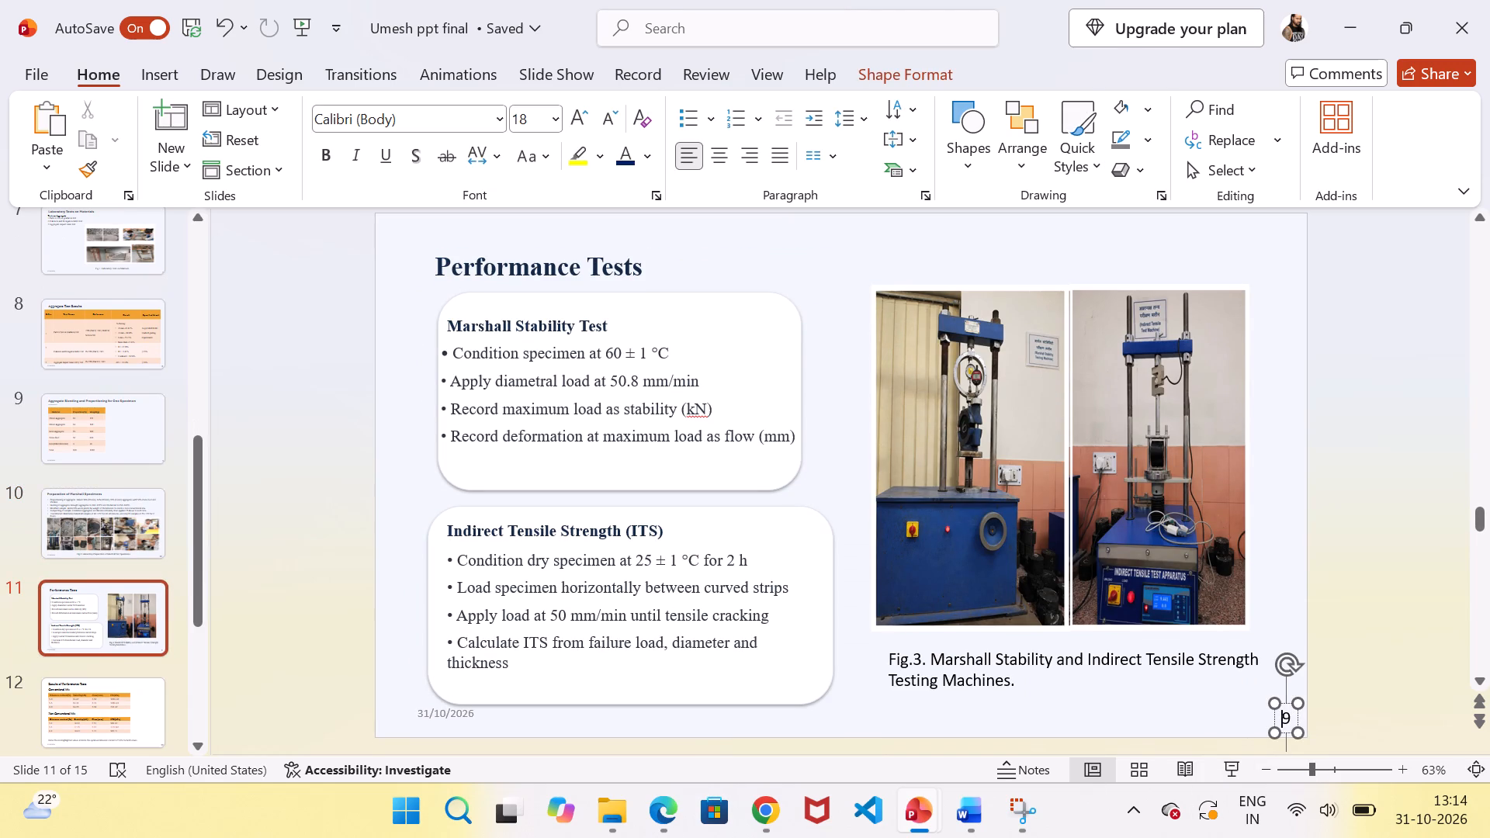
click(1291, 716)
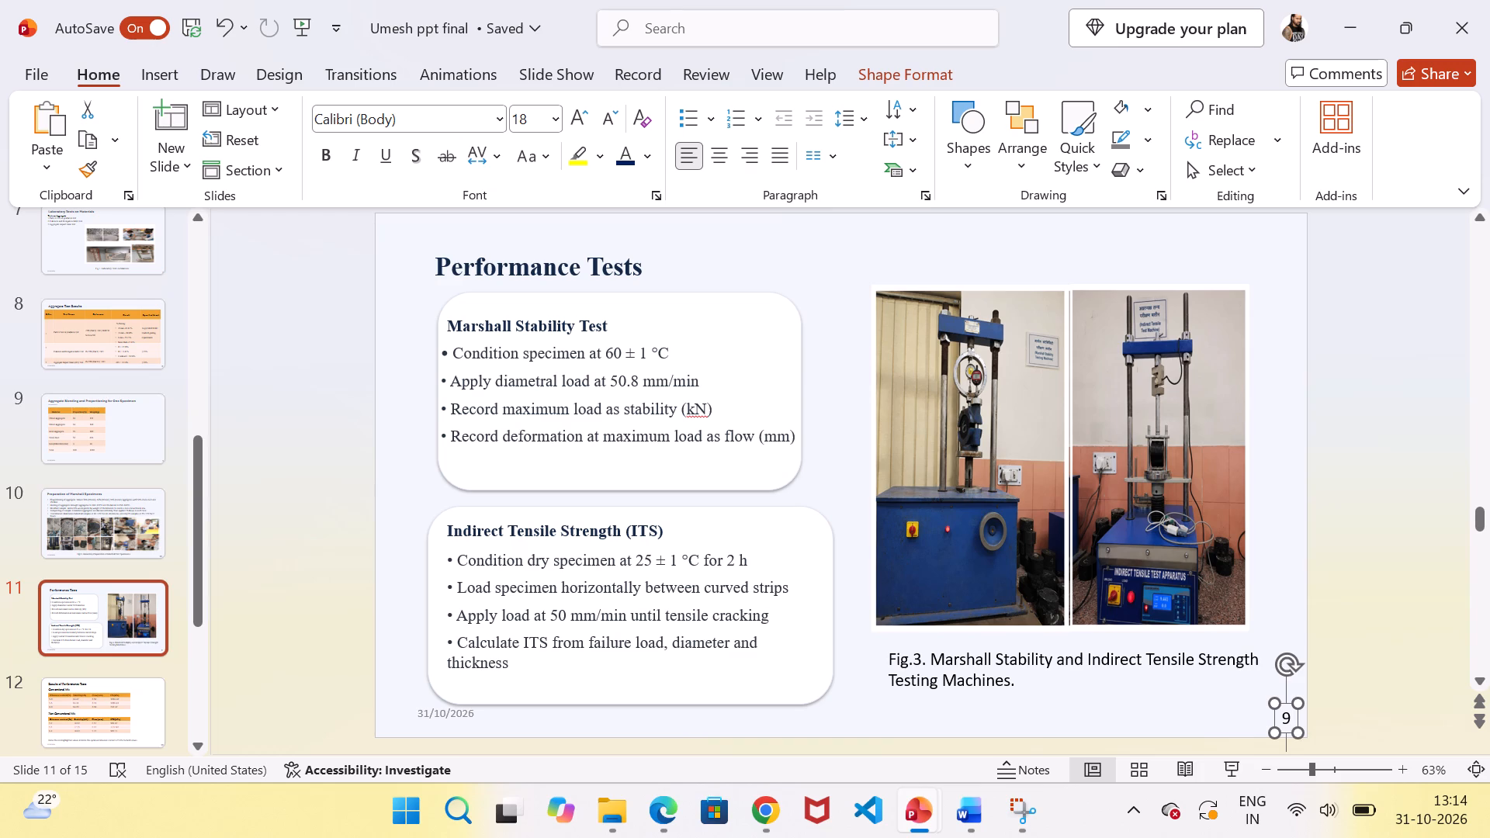
click(1285, 714)
click(1287, 714)
key(BackSpace)
text(11)
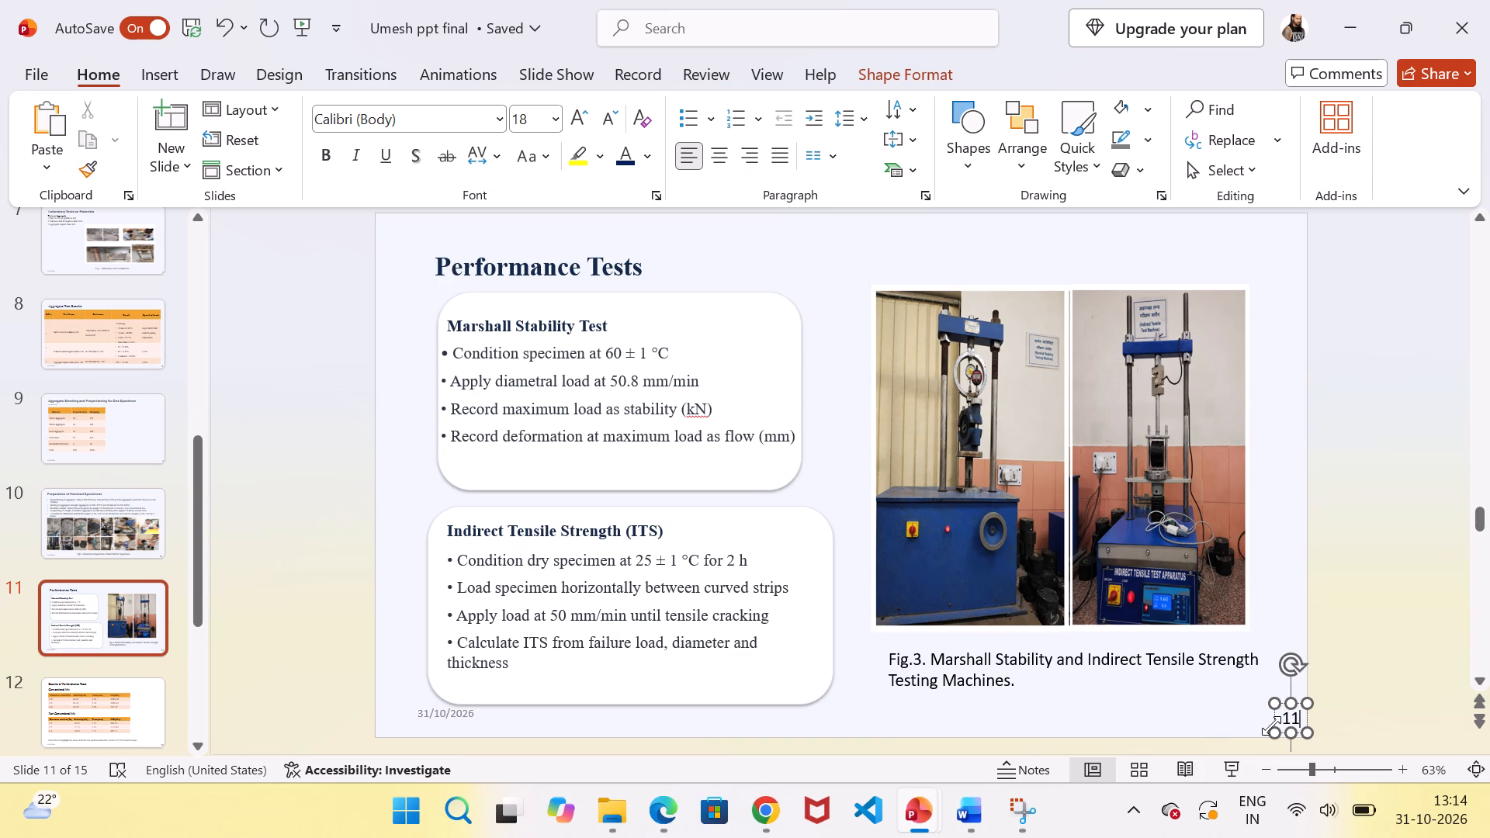
drag(1271, 725, 1263, 718)
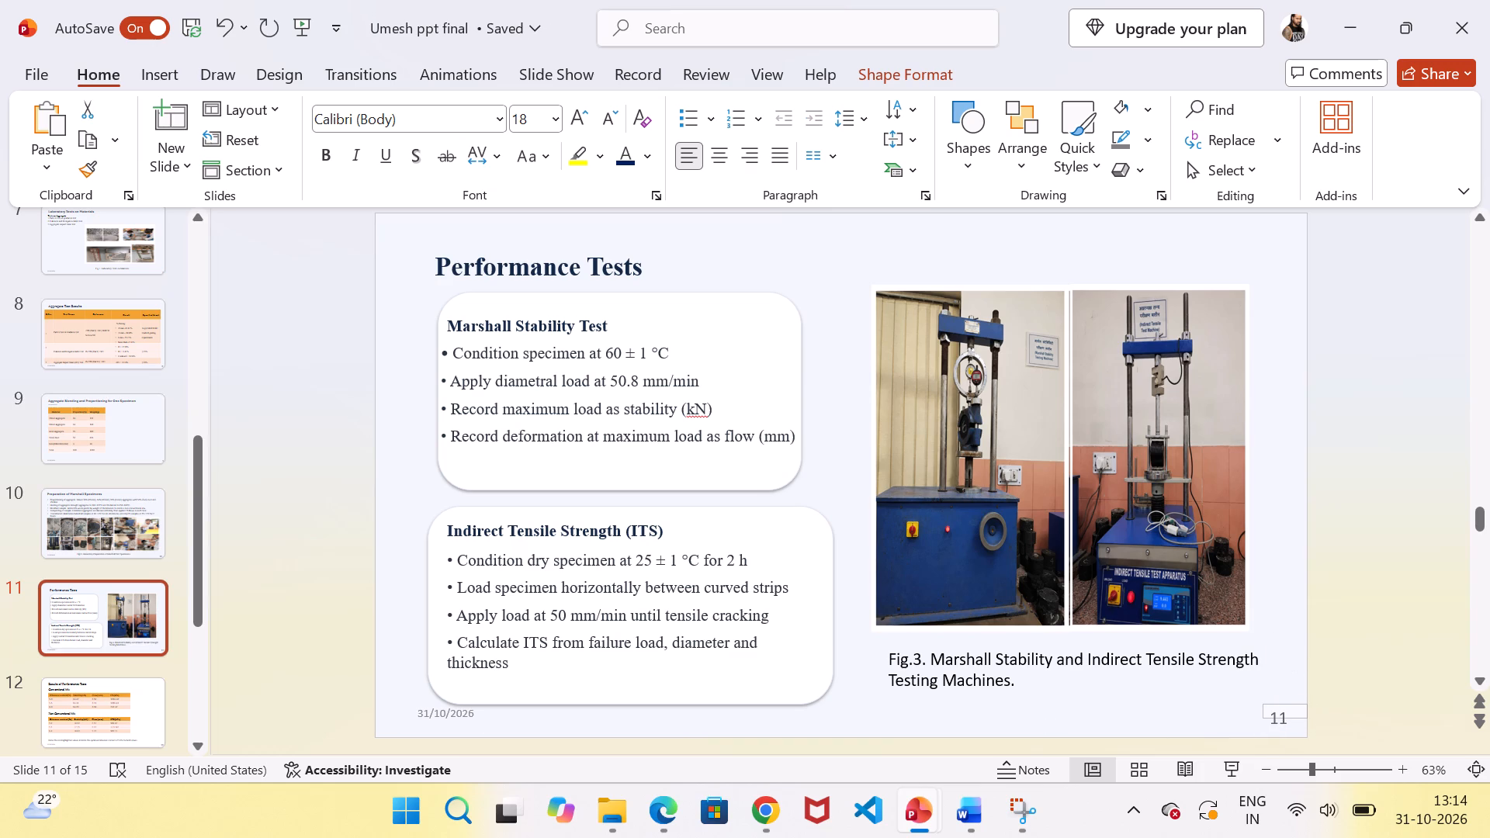
drag(1263, 718, 1265, 718)
click(1423, 612)
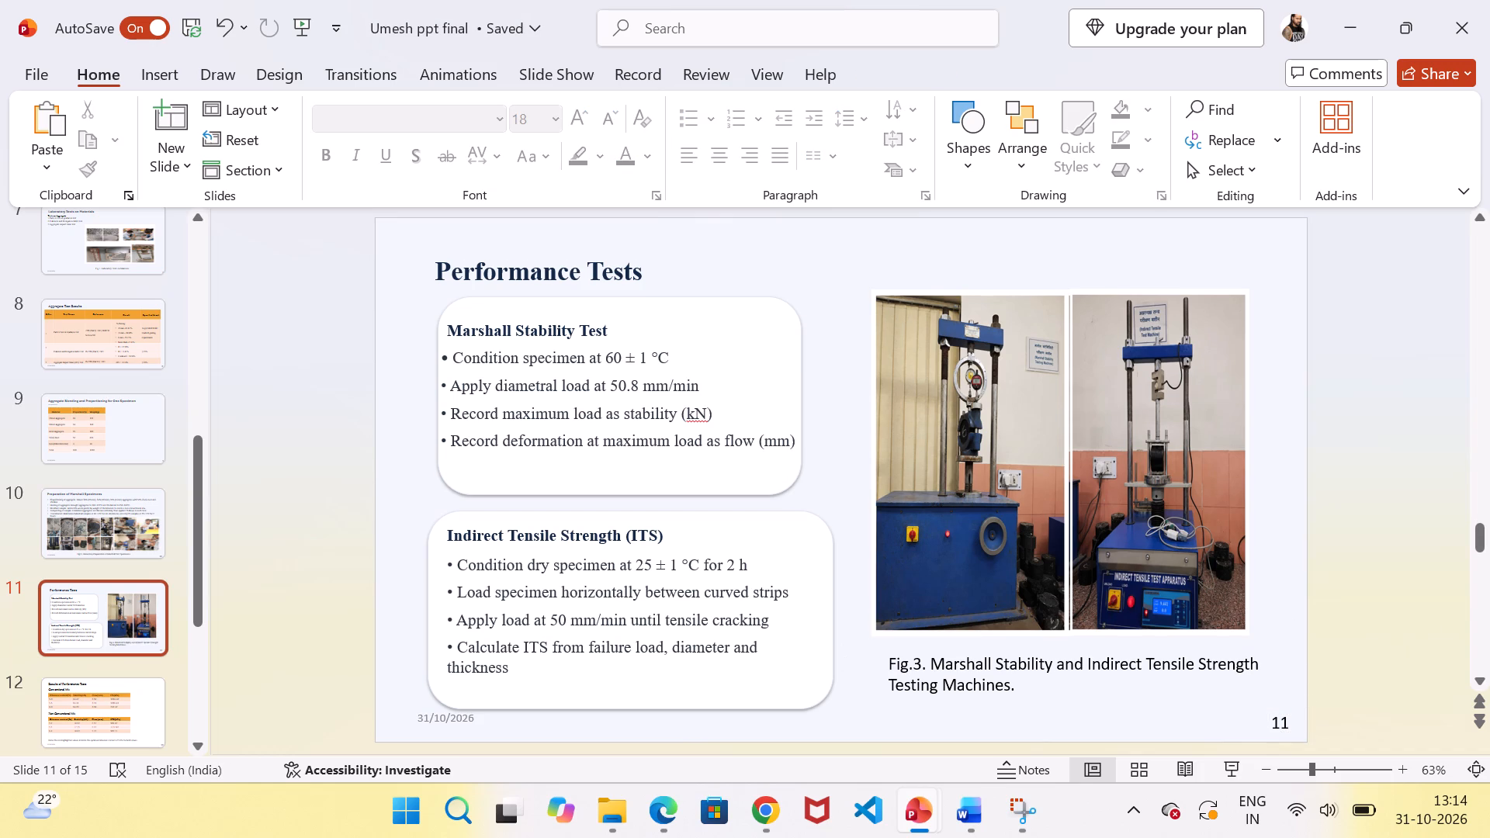
Change the page number on the Results of Performance Tests slide to 12 and widen its text box inward from the slide edge.
click(64, 733)
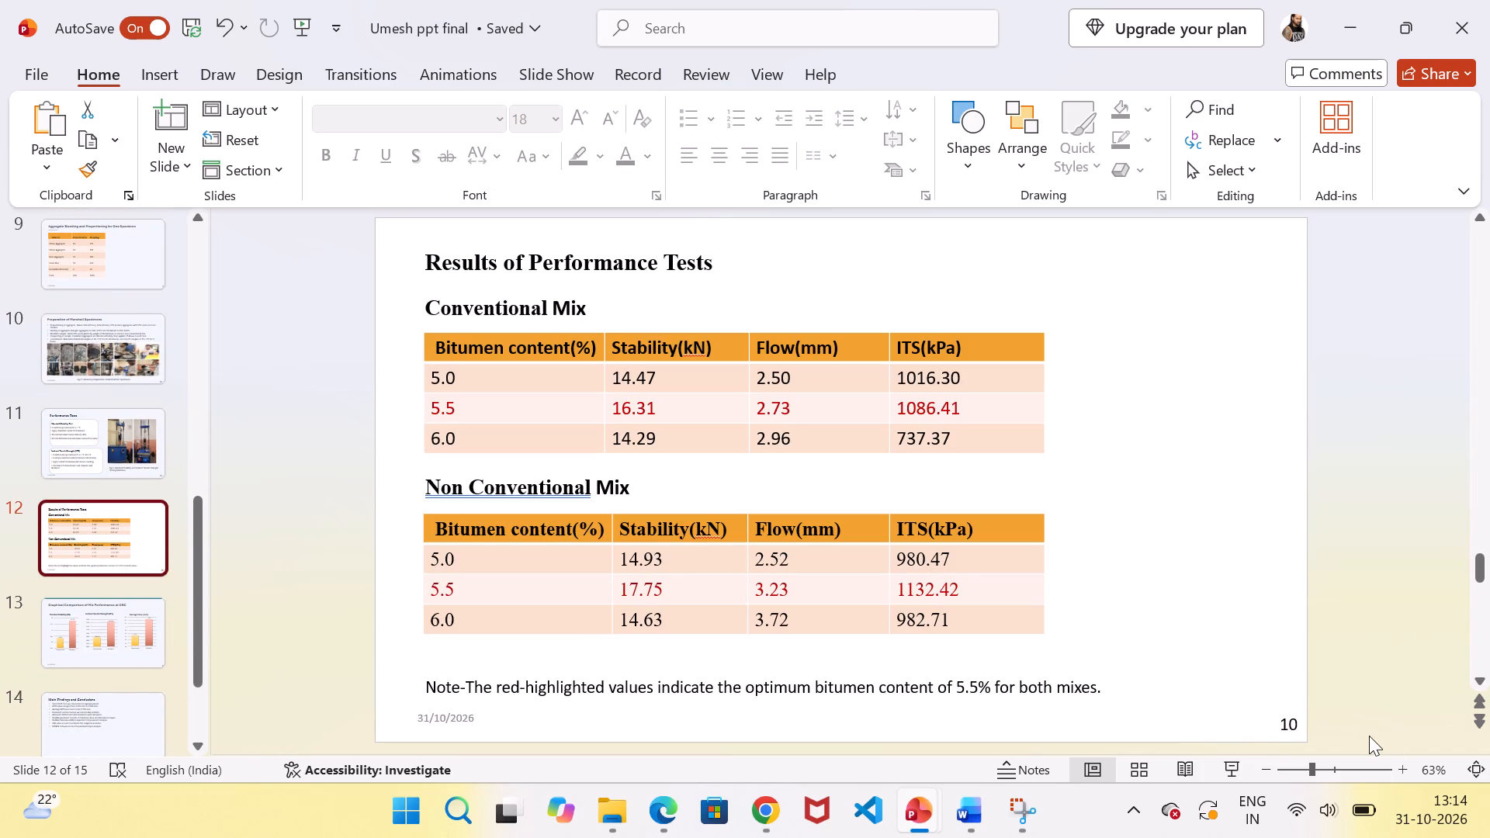
click(1296, 722)
key(BackSpace)
key(2)
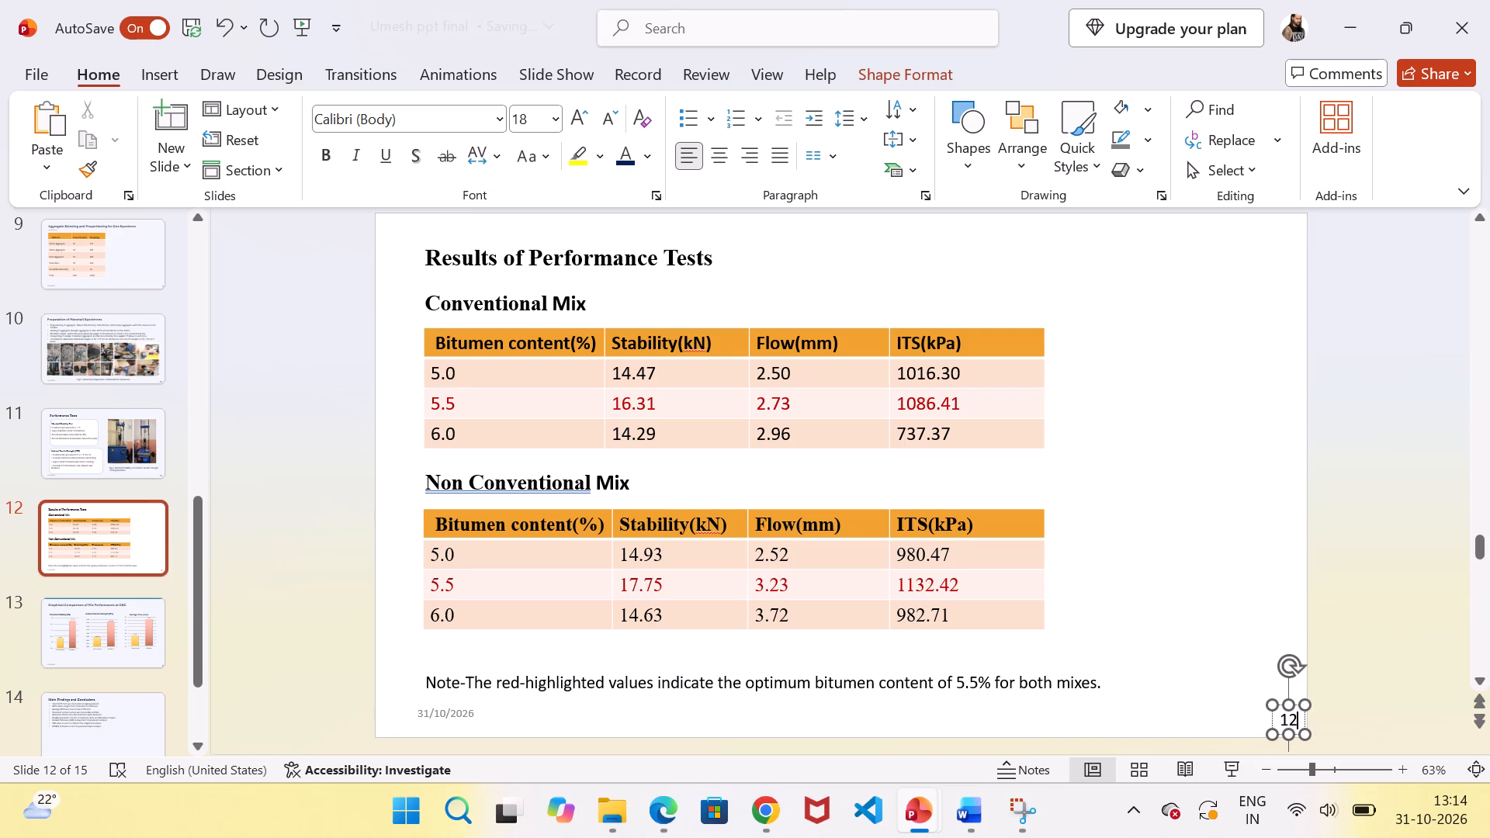
drag(1270, 728, 1258, 715)
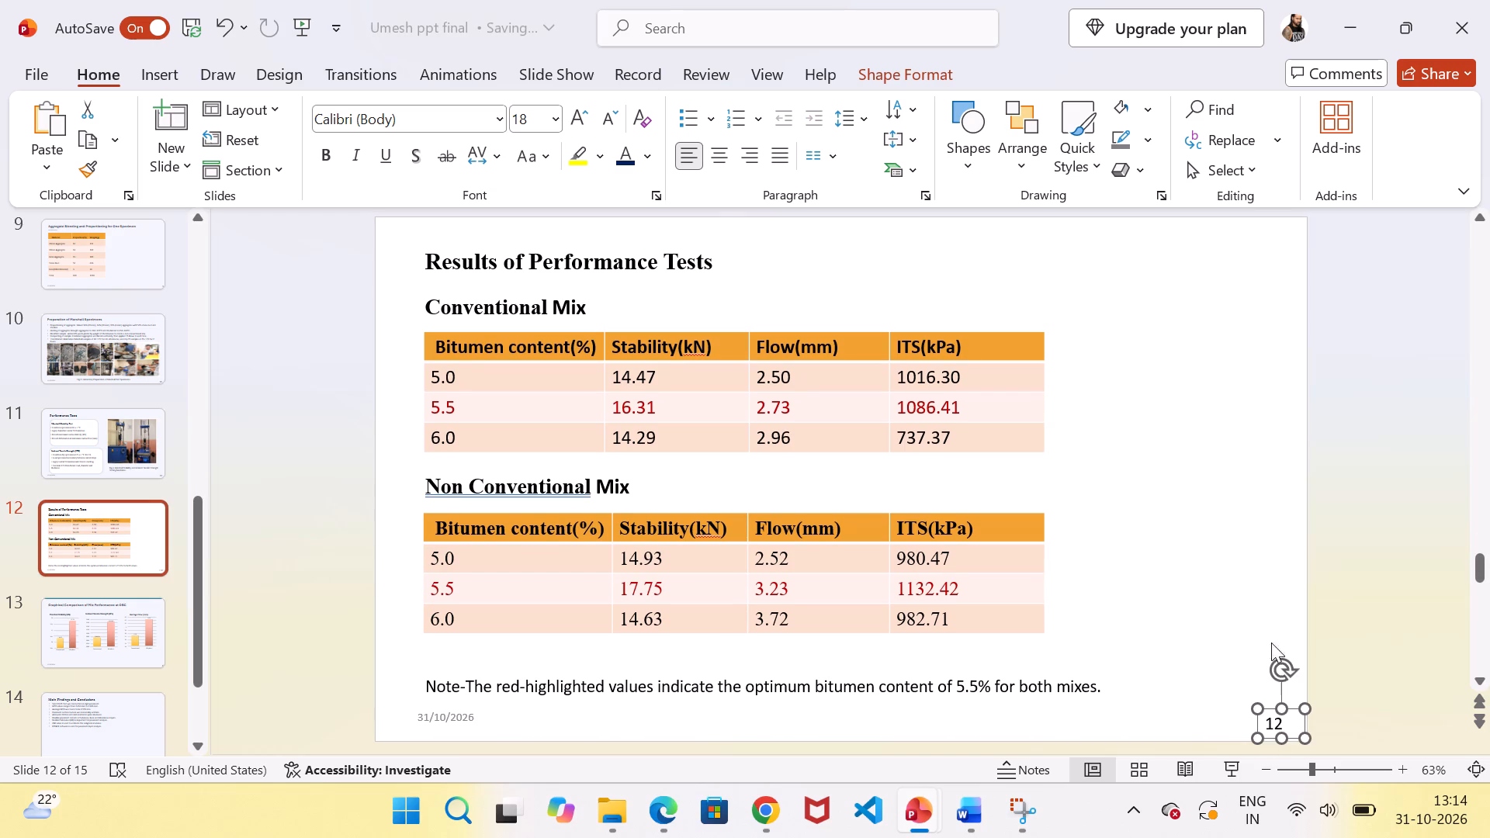
click(1268, 618)
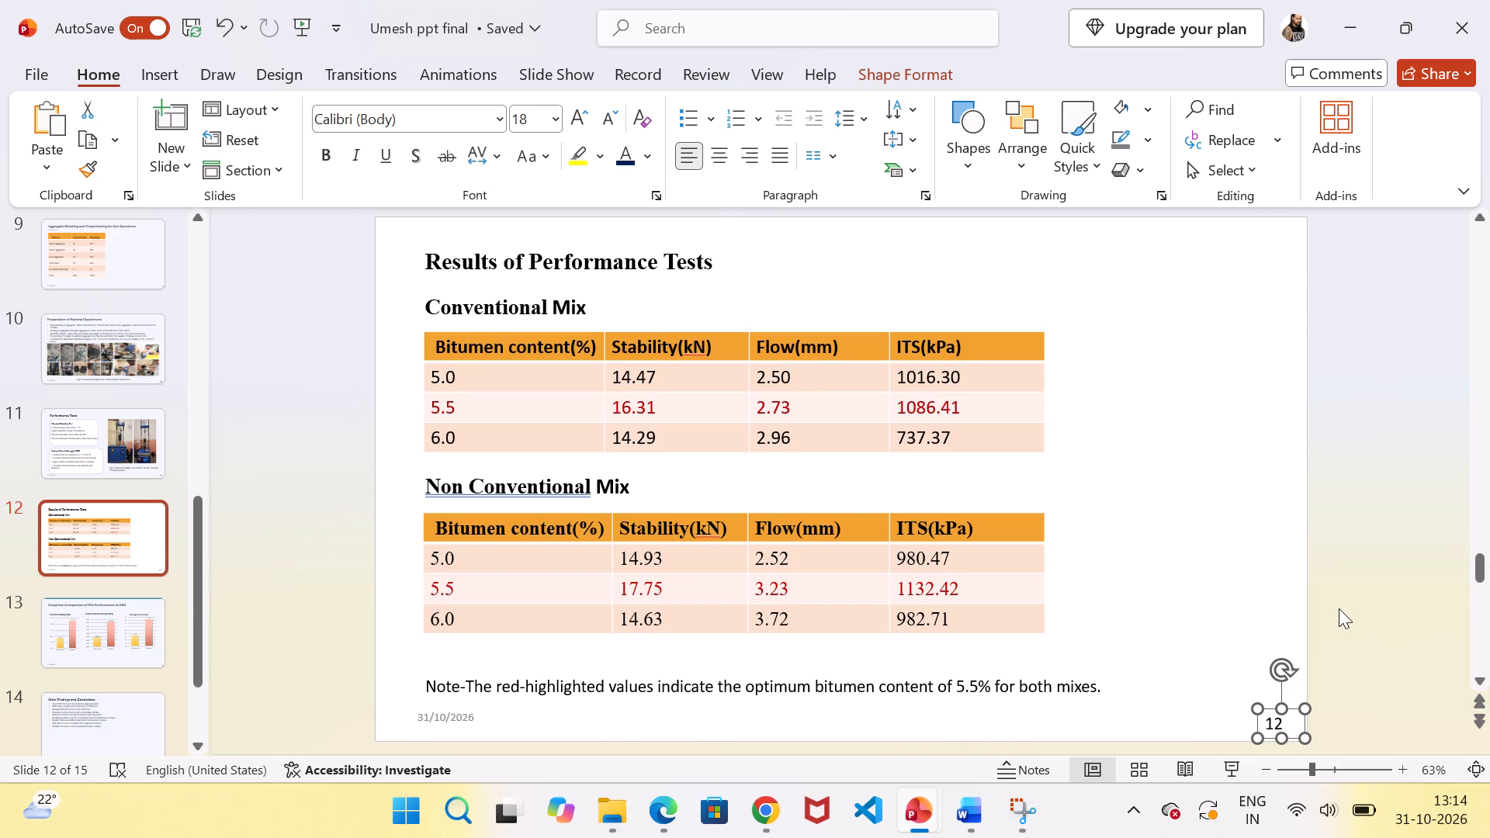
click(1339, 608)
click(1339, 608)
click(1245, 541)
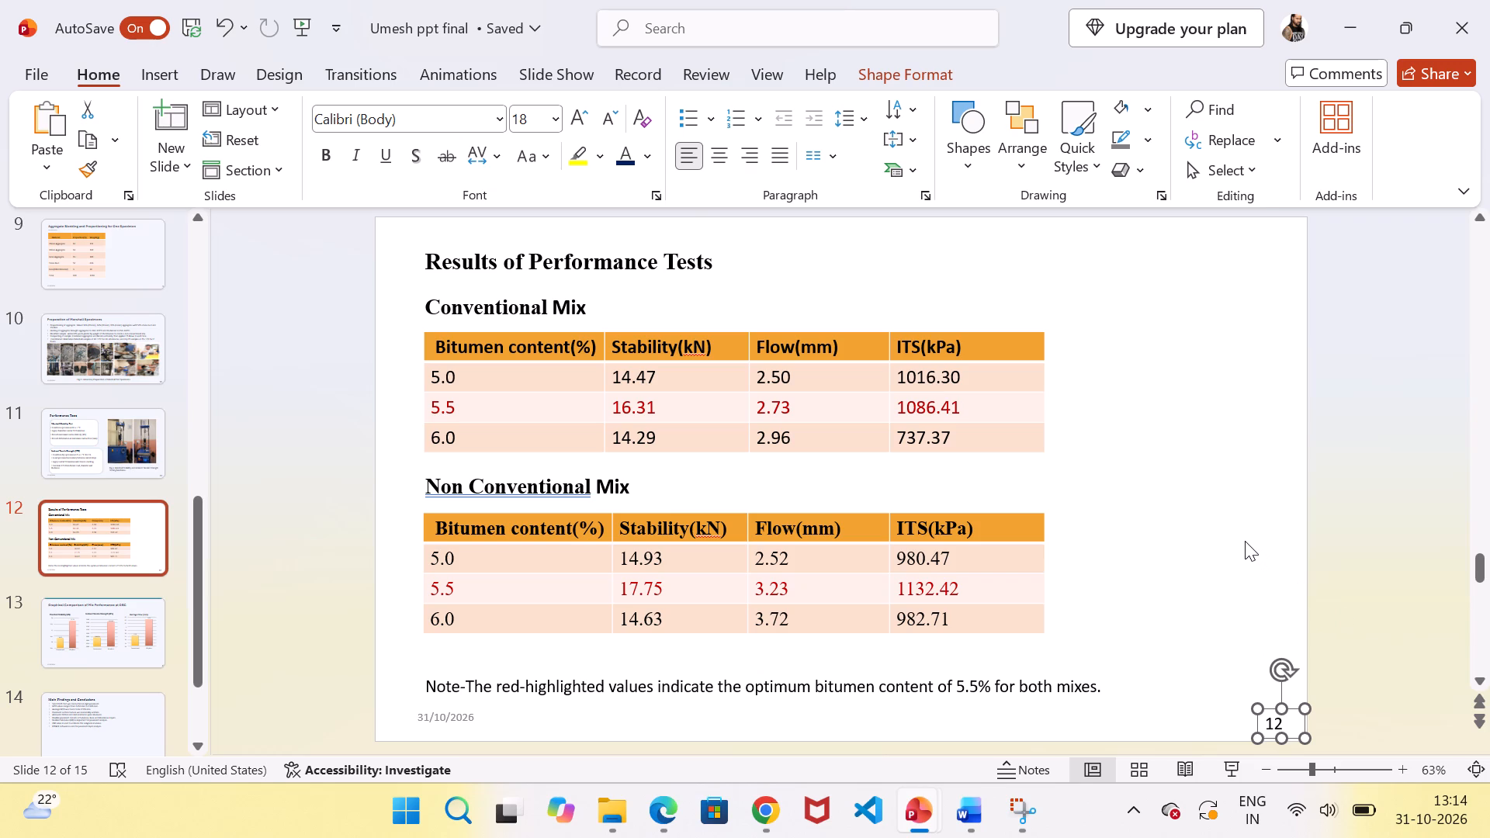
click(1245, 541)
click(146, 600)
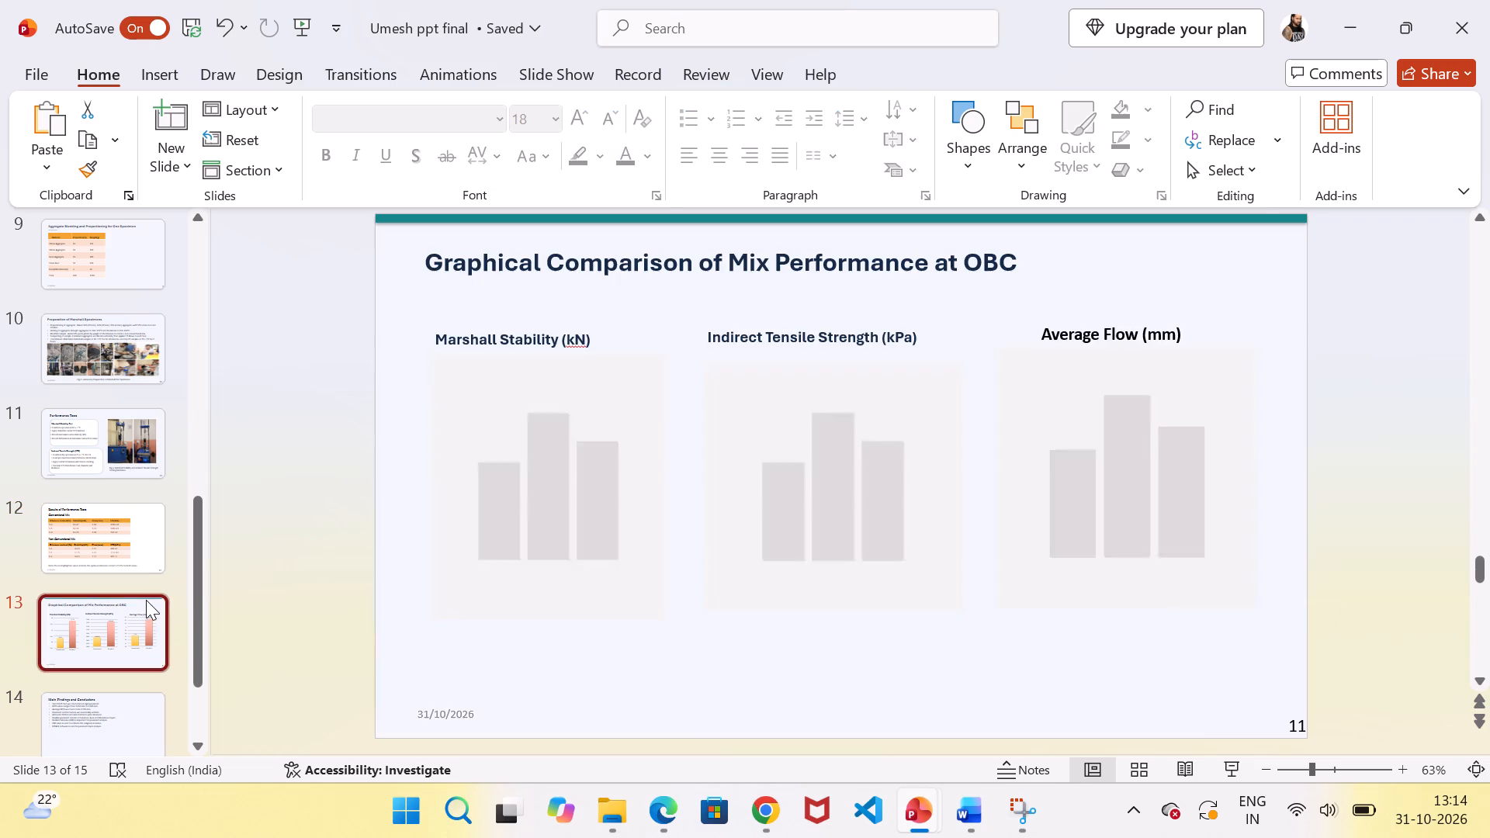
click(111, 531)
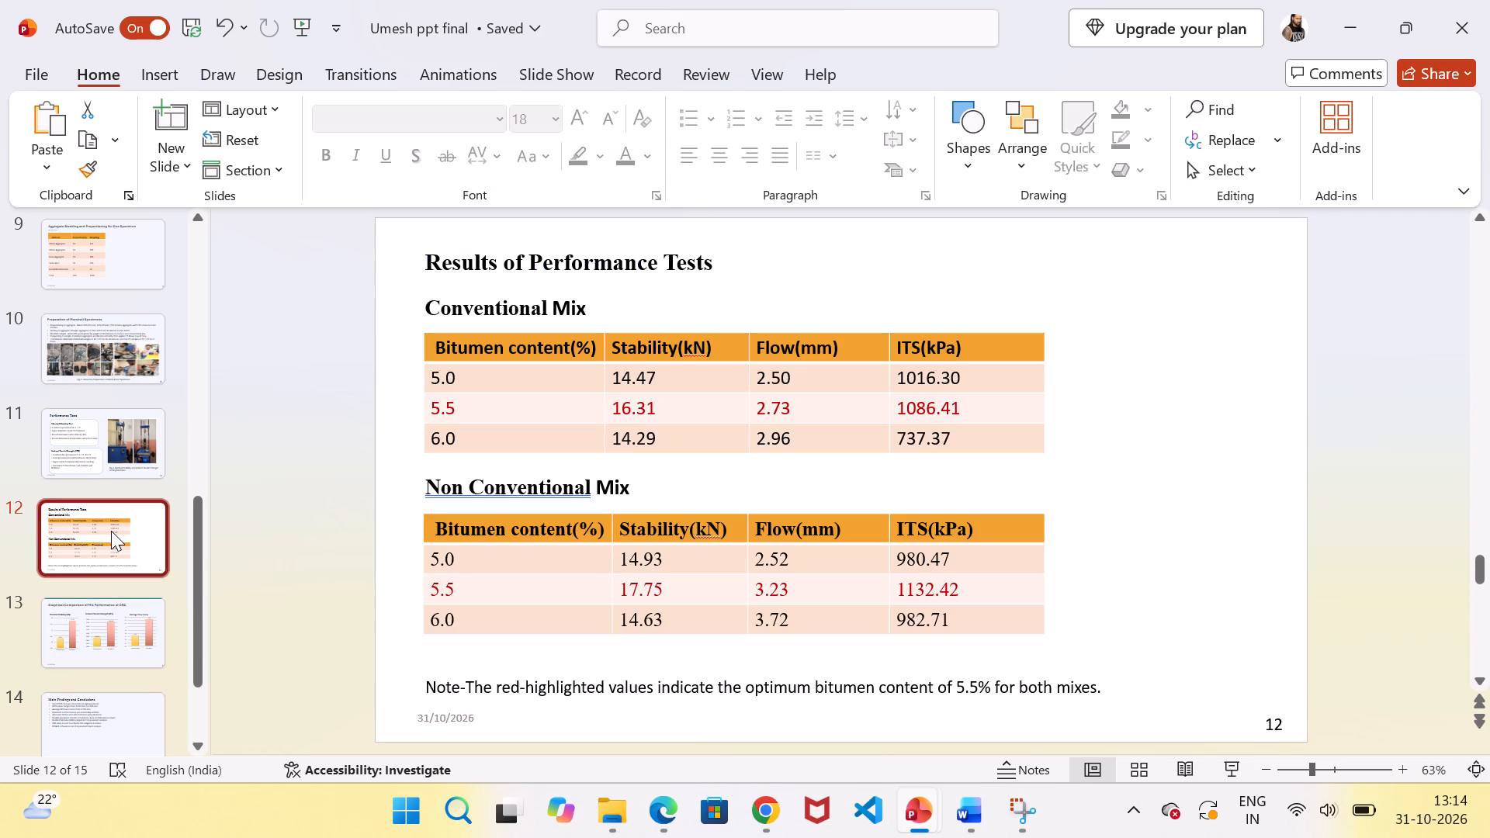
Change the page number on the Graphical Comparison of Mix Performance at OBC slide to 13 and extend its text box inward and upward.
click(62, 630)
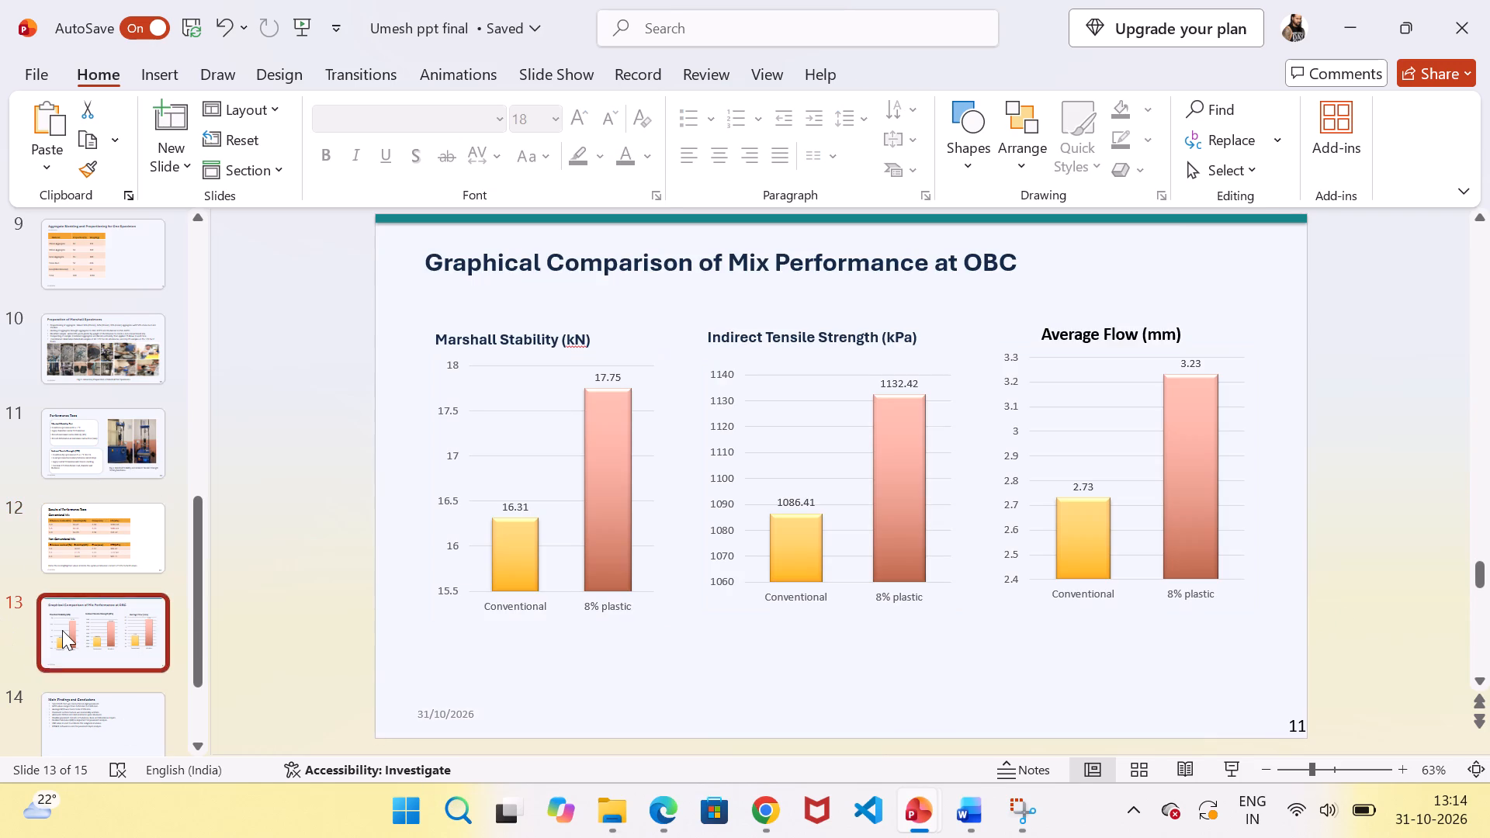
click(1295, 727)
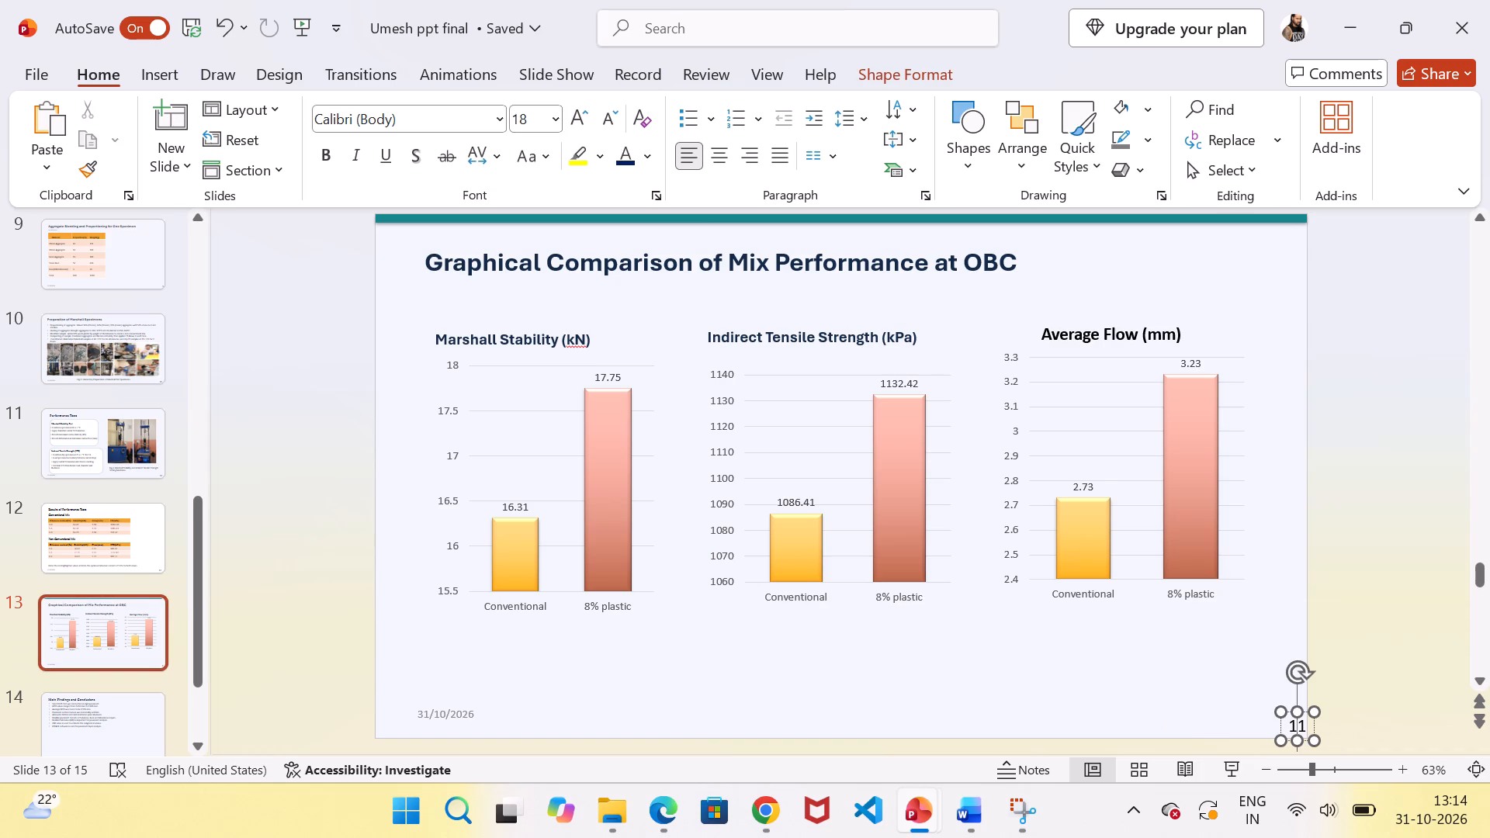
click(1303, 721)
key(BackSpace)
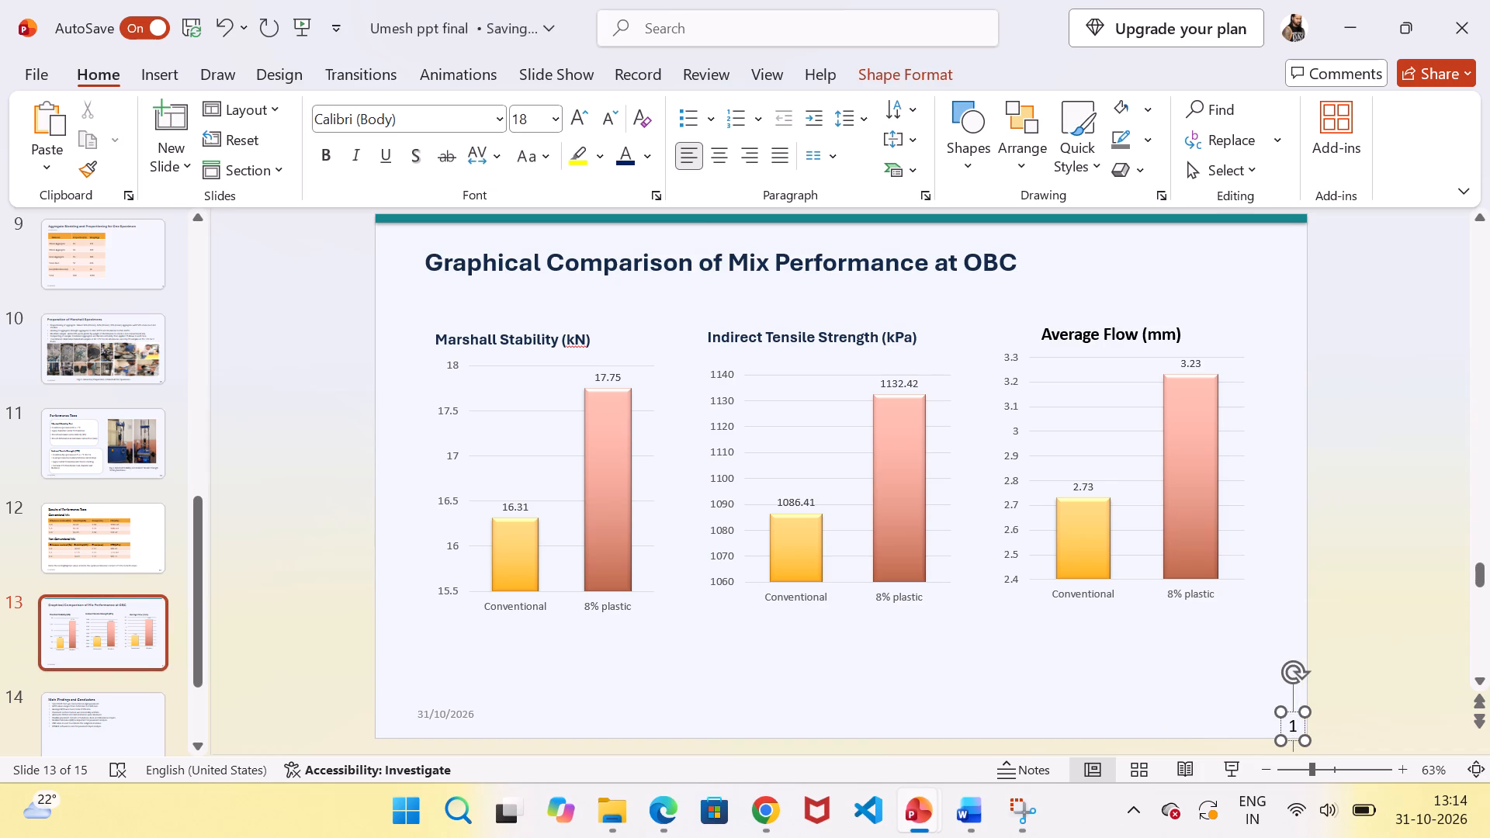
key(3)
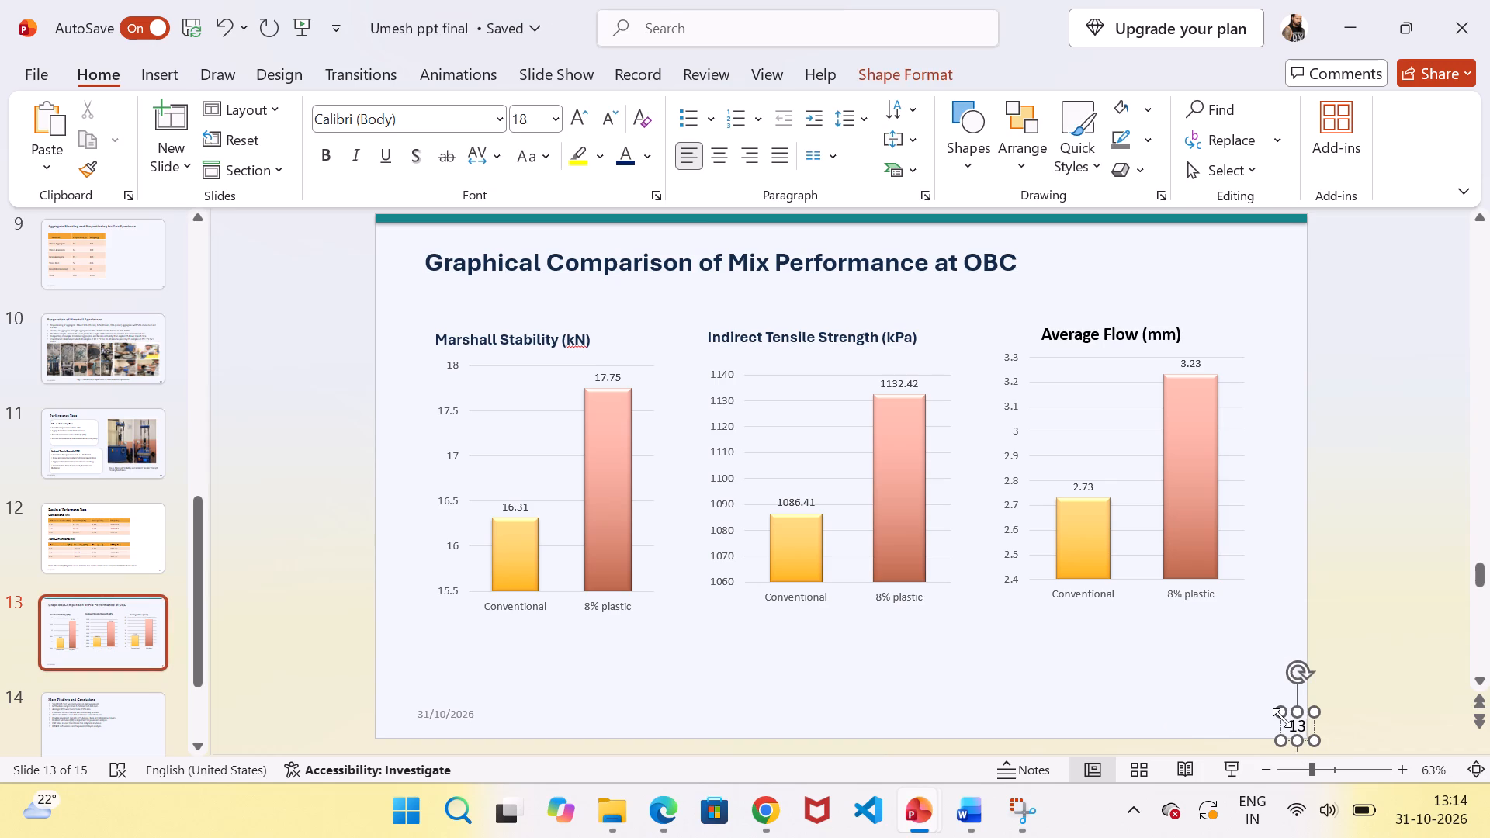
drag(1281, 715, 1267, 702)
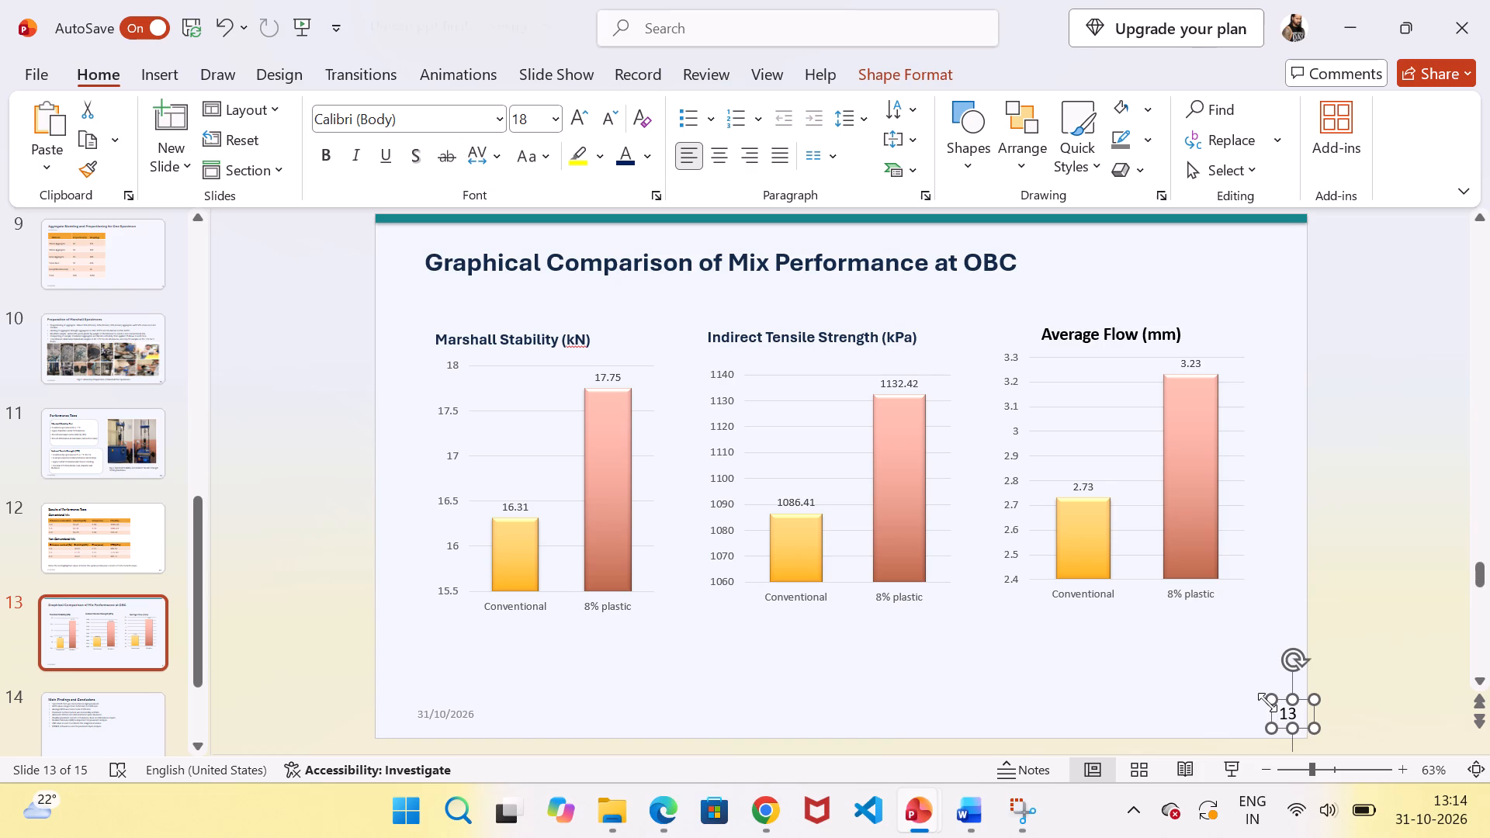
click(1462, 518)
drag(1462, 518, 1258, 526)
drag(1258, 526, 101, 743)
Check the page numbering on the Main Findings and Conclusions and Thank You slides, and go back through the deck to slide 4.
click(101, 743)
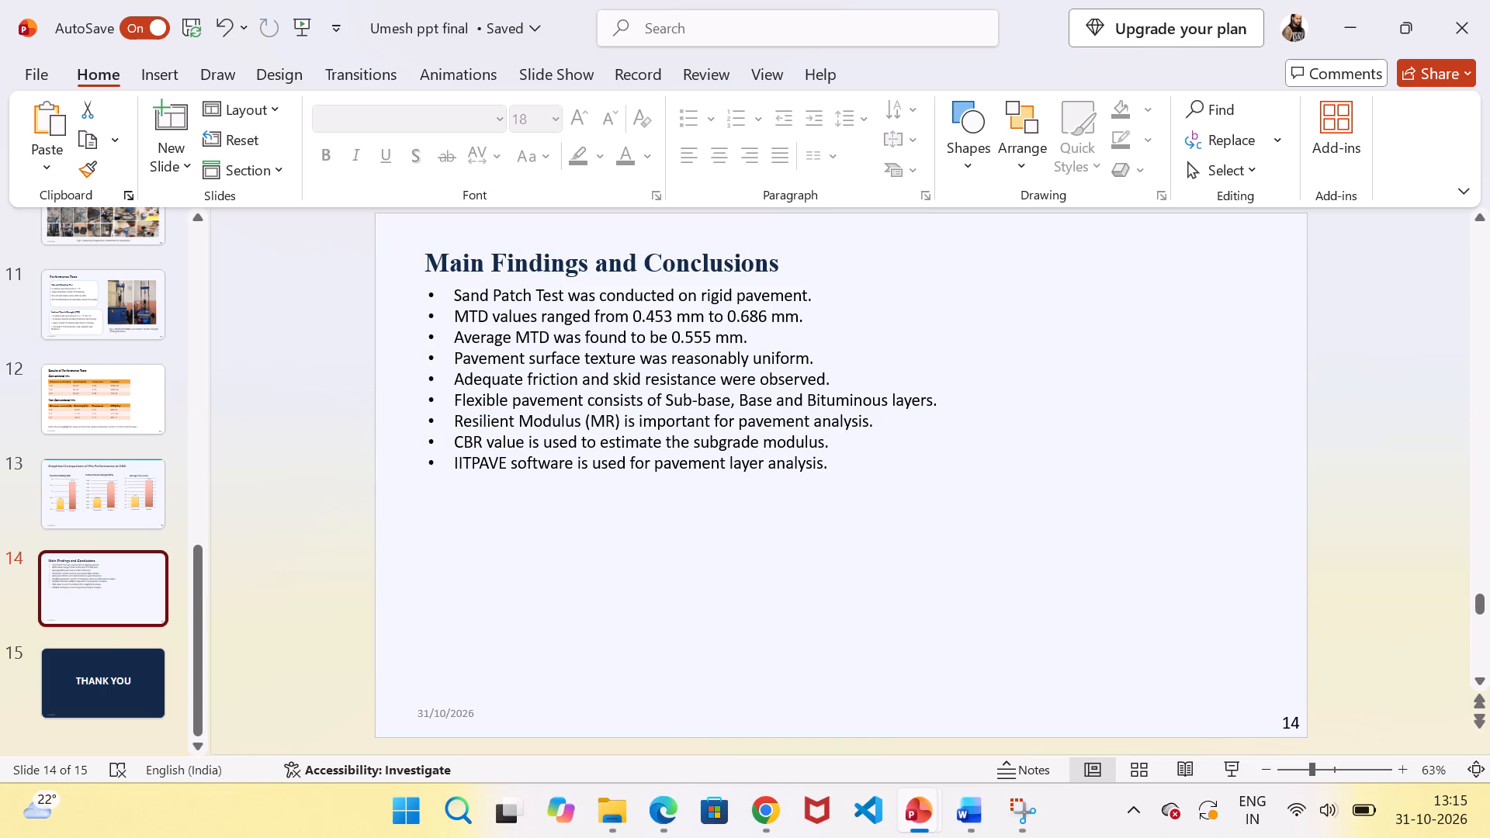
click(139, 687)
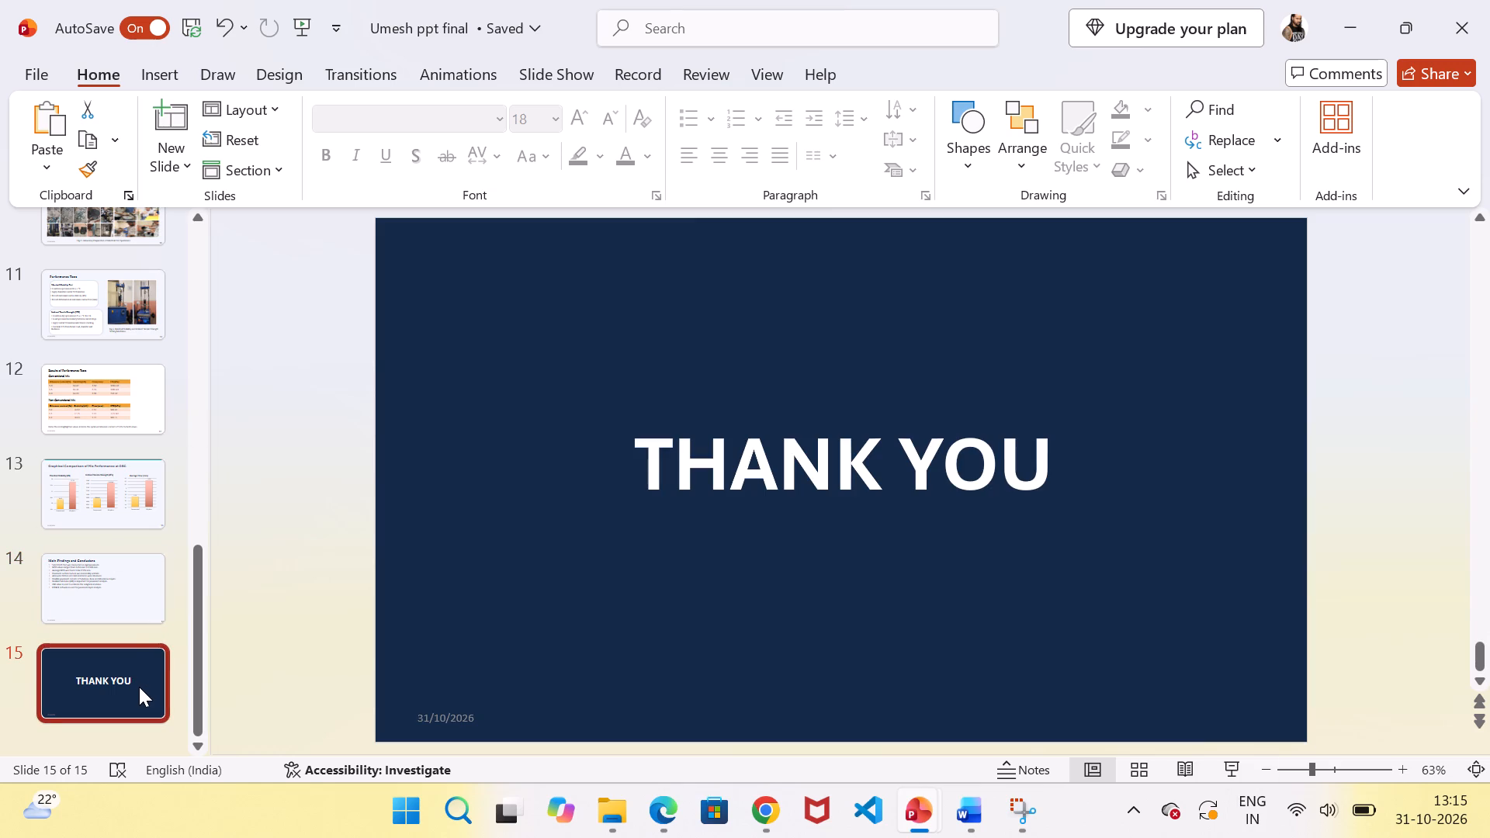
scroll(151, 451, up, 3)
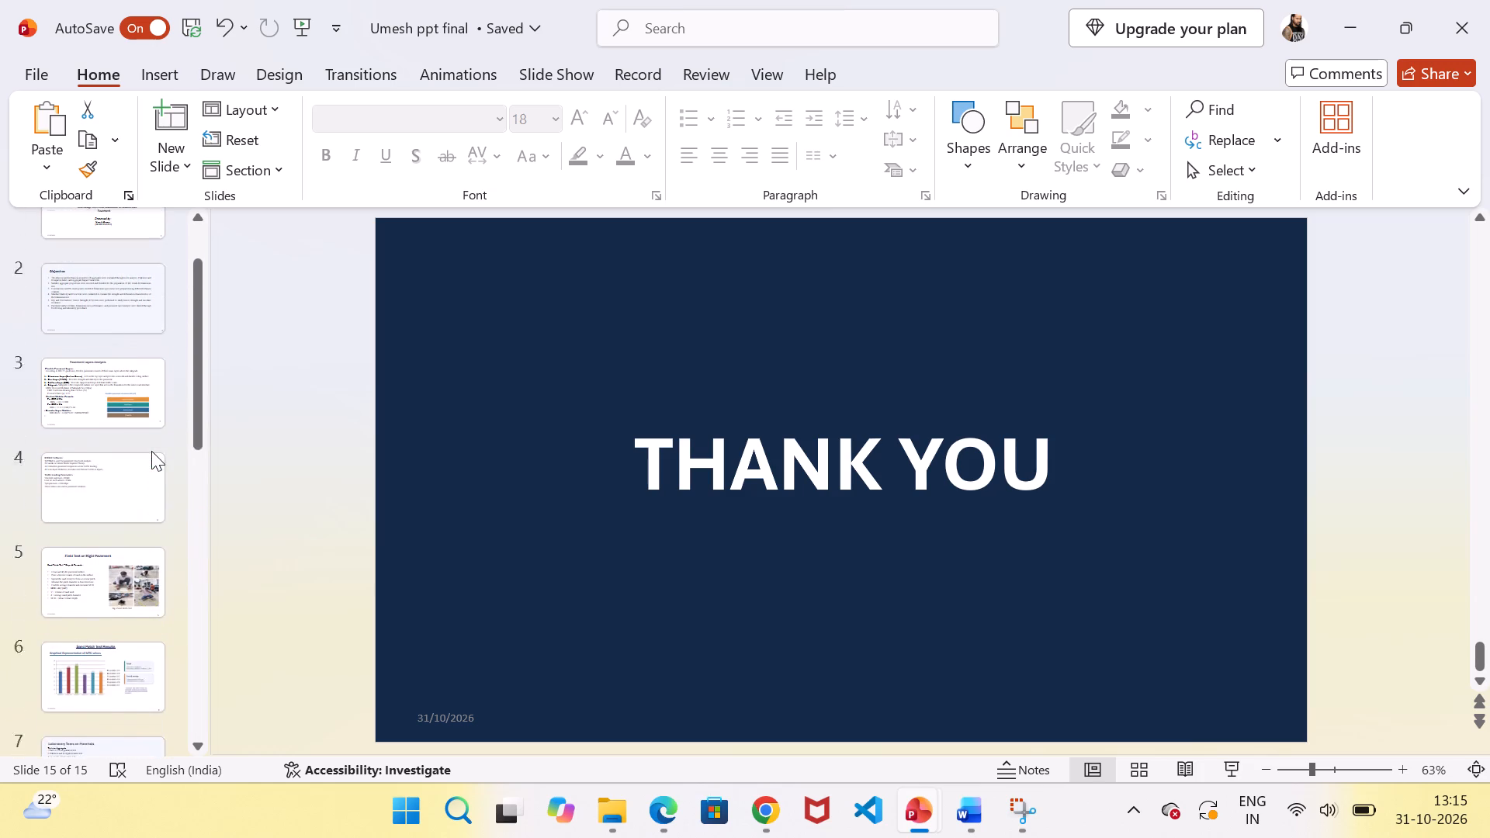
scroll(151, 451, up, 2)
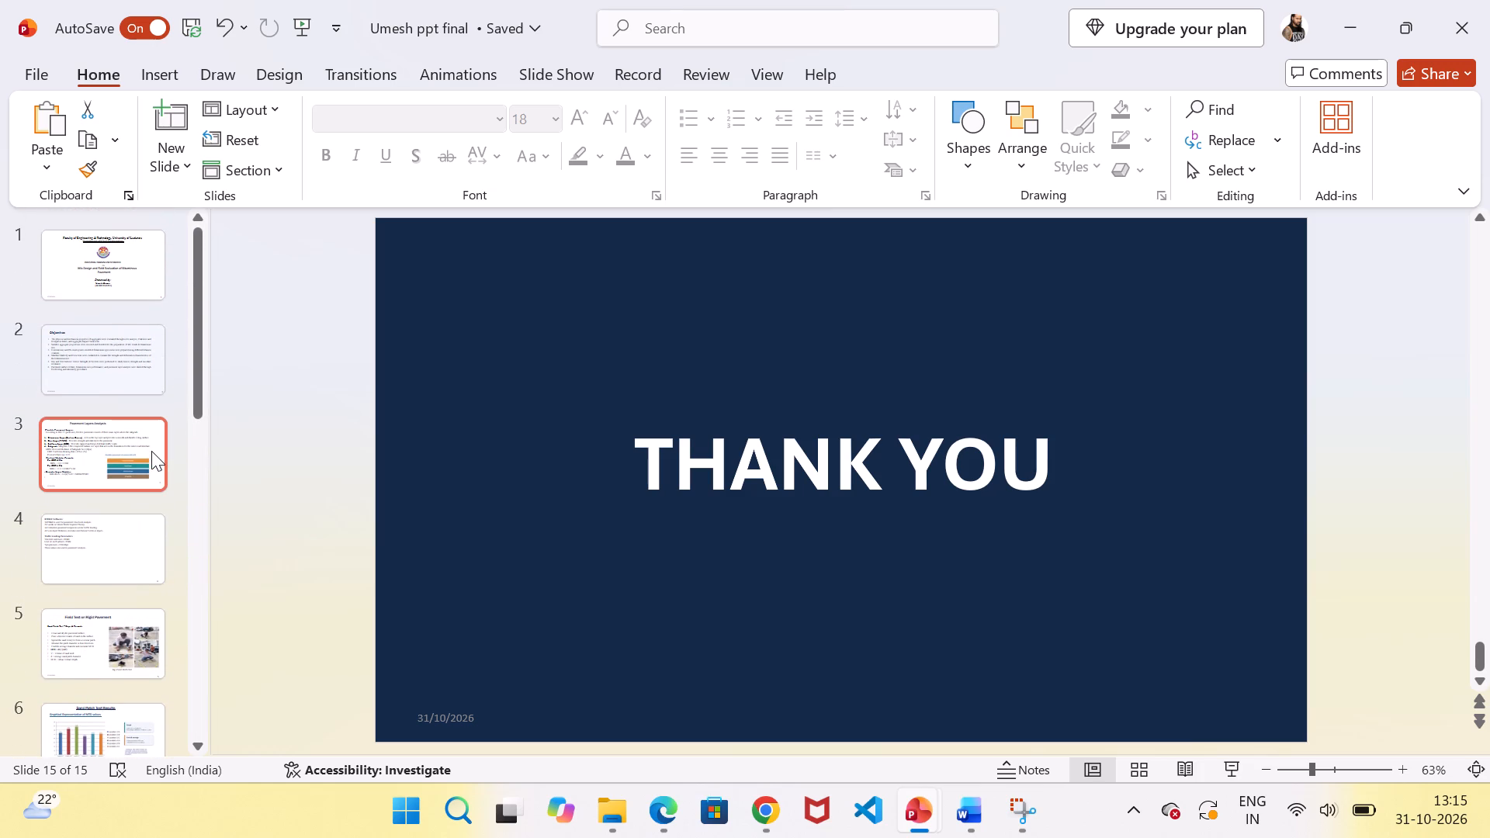
scroll(151, 451, up, 4)
scroll(151, 451, down, 2)
click(68, 356)
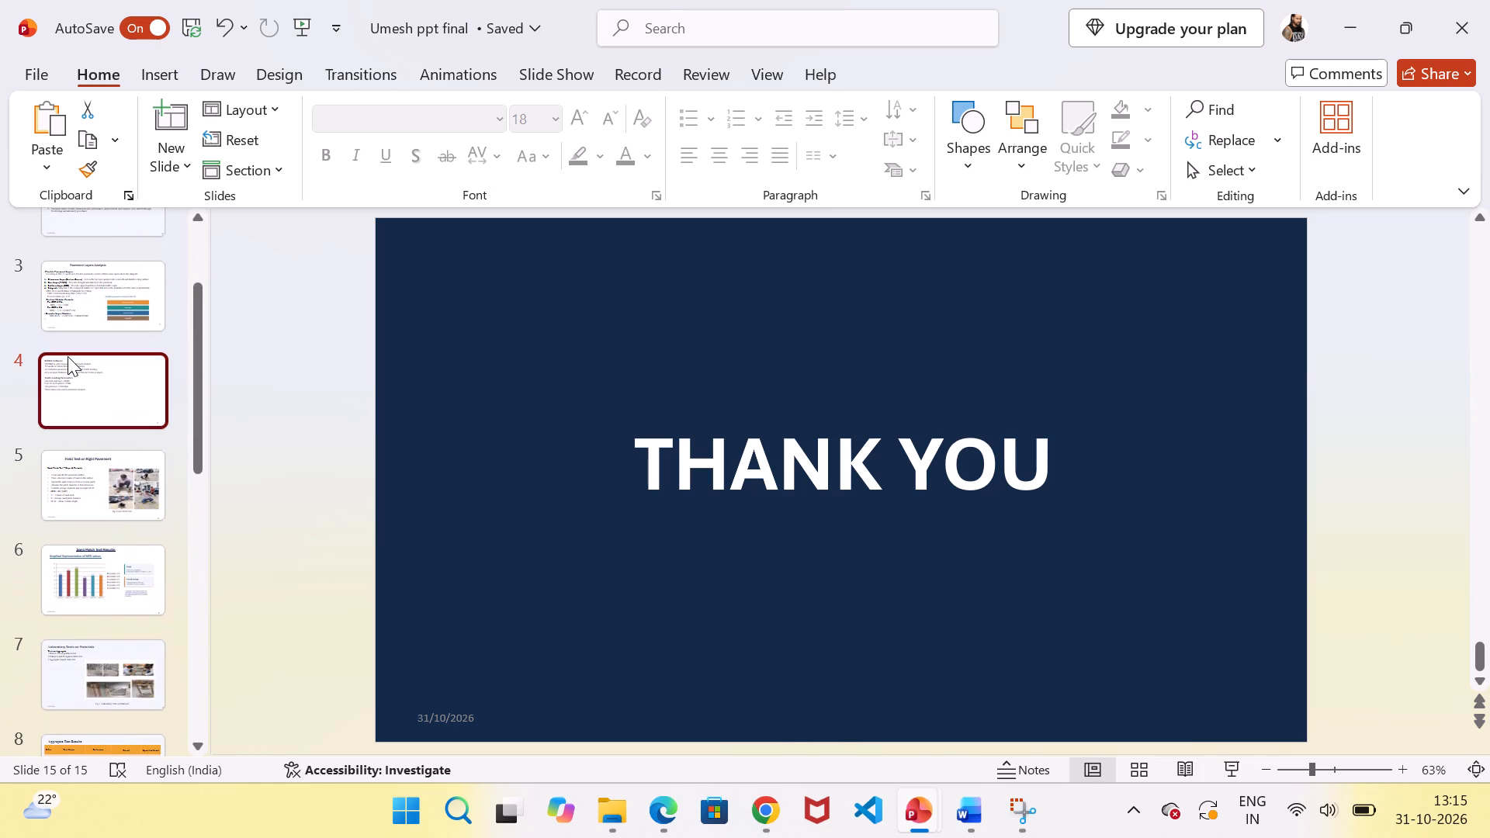
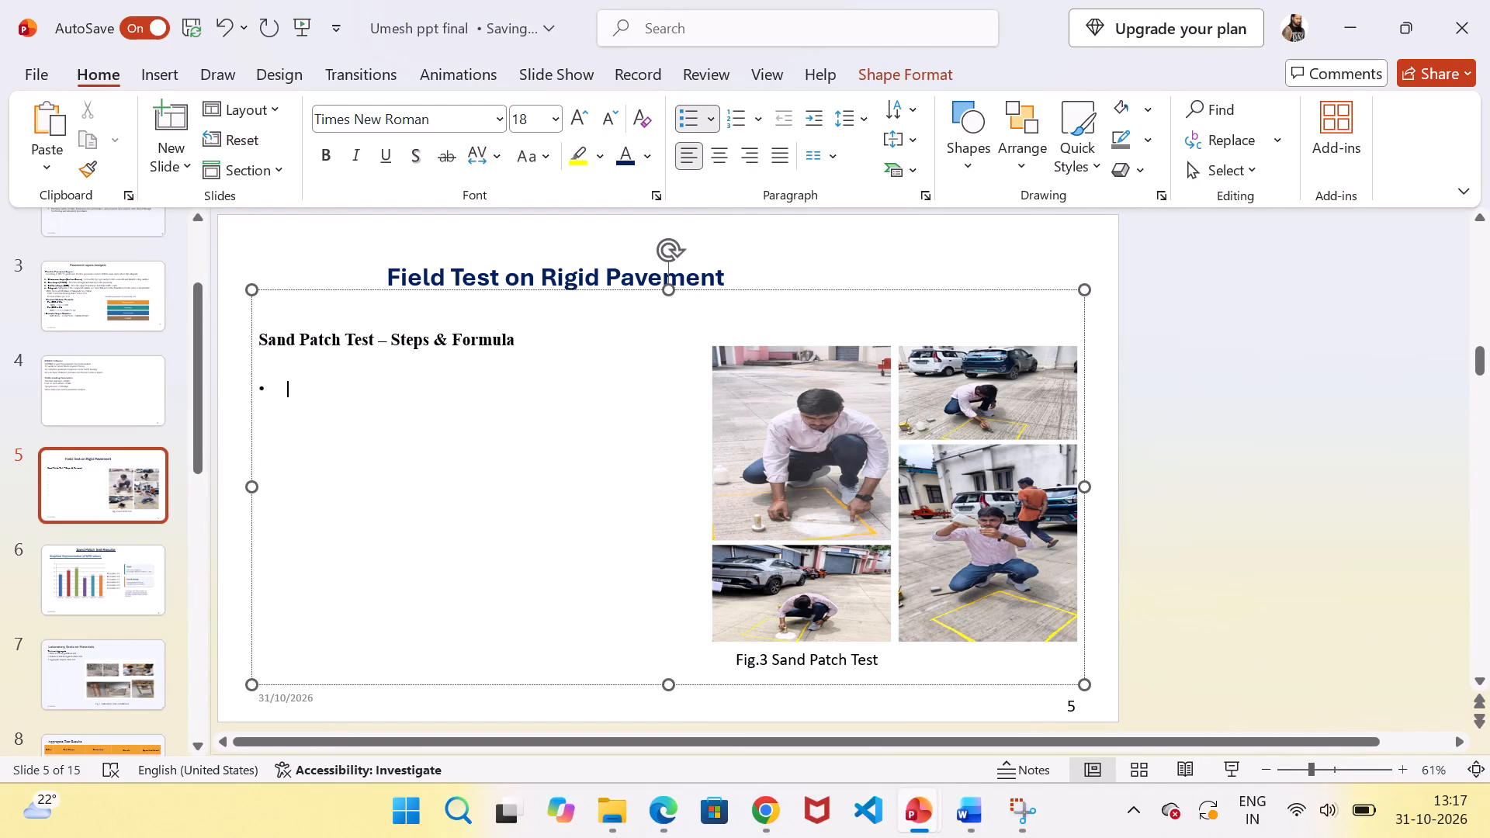
Paste the Sand Patch Test procedure and MTD formula text into the empty bullet under the Steps & Formula heading.
key(ctrl+v)
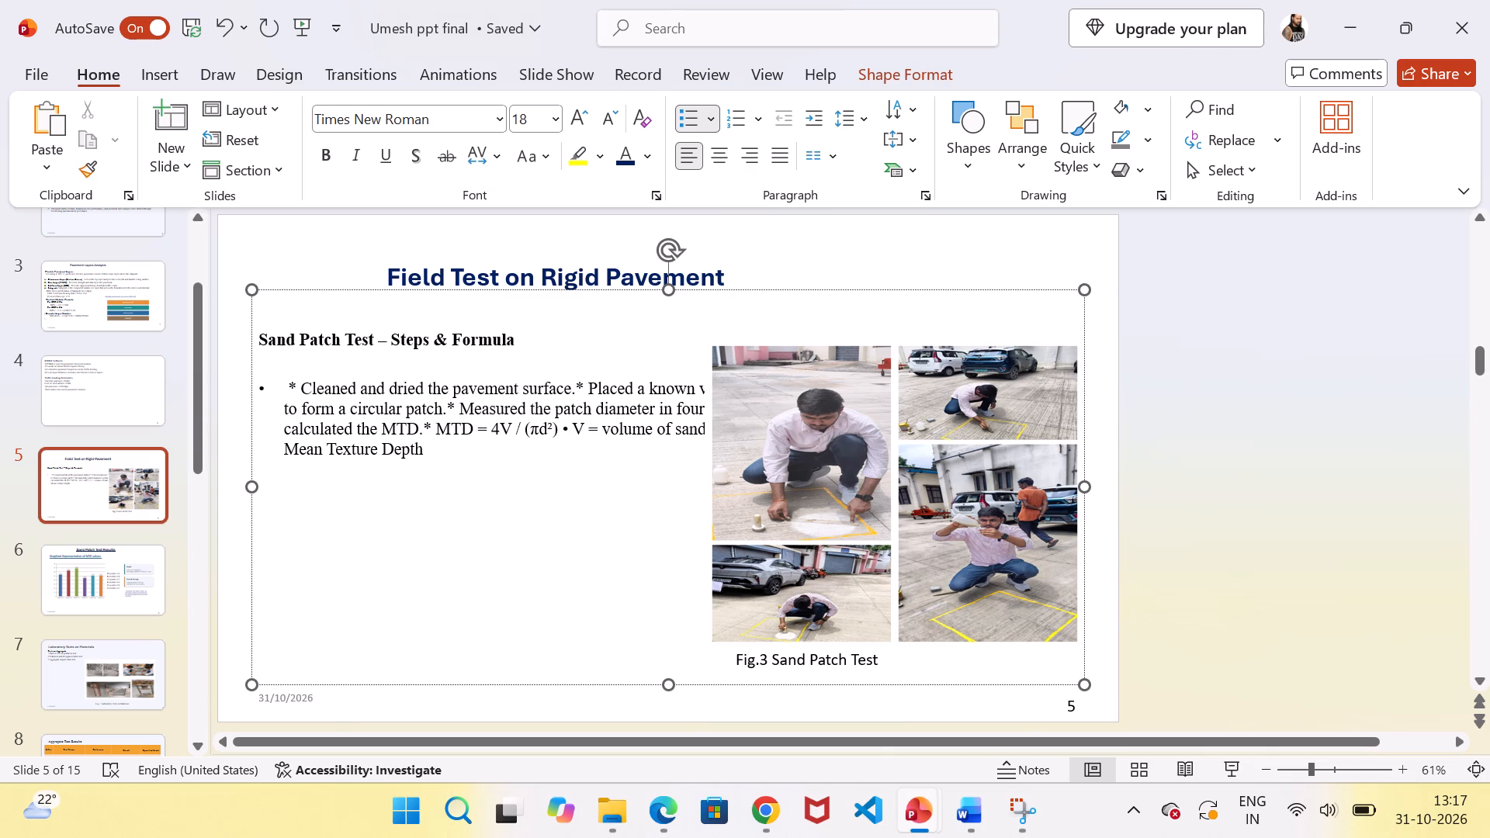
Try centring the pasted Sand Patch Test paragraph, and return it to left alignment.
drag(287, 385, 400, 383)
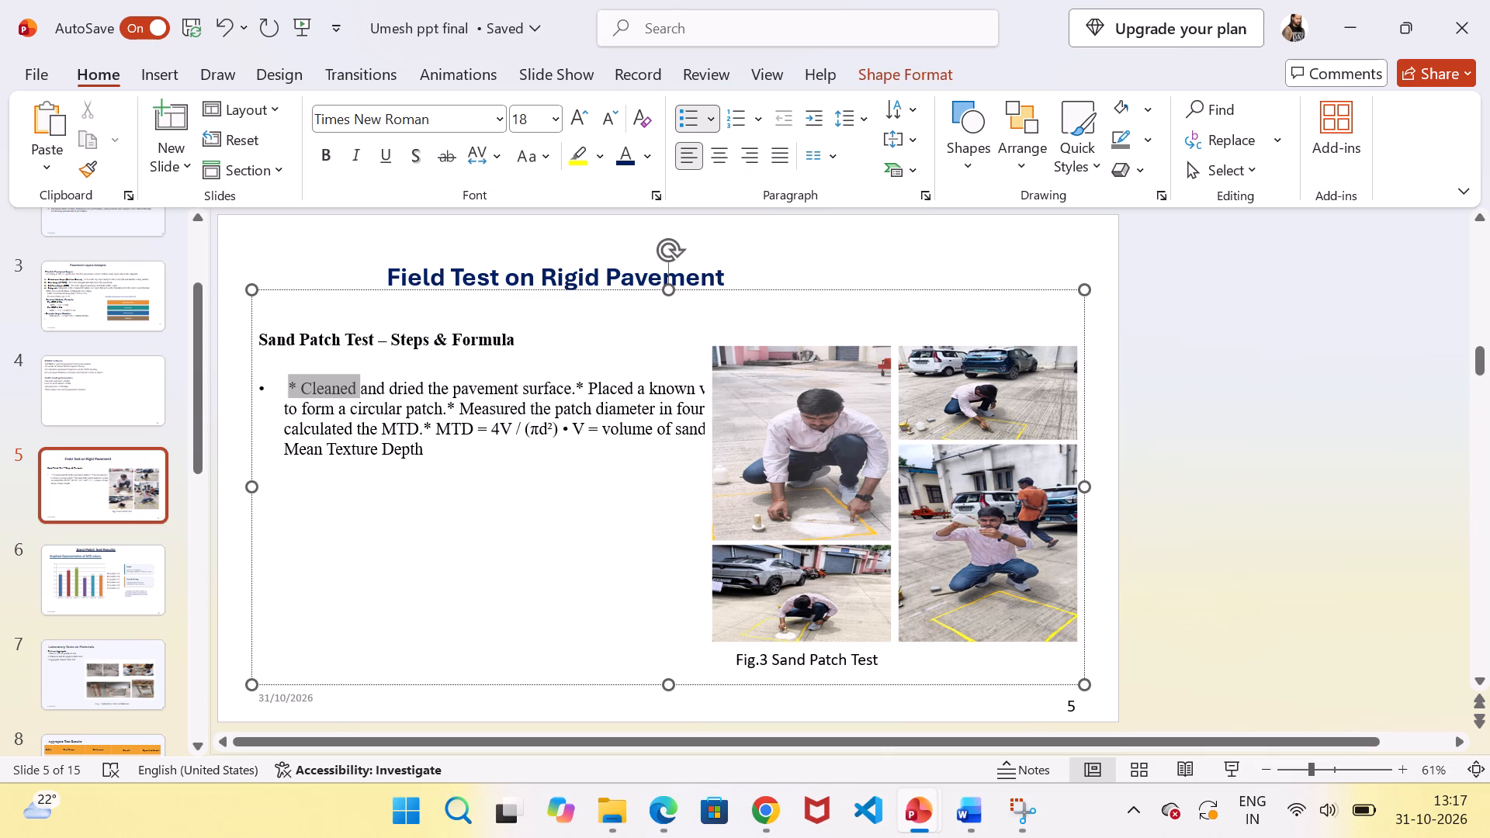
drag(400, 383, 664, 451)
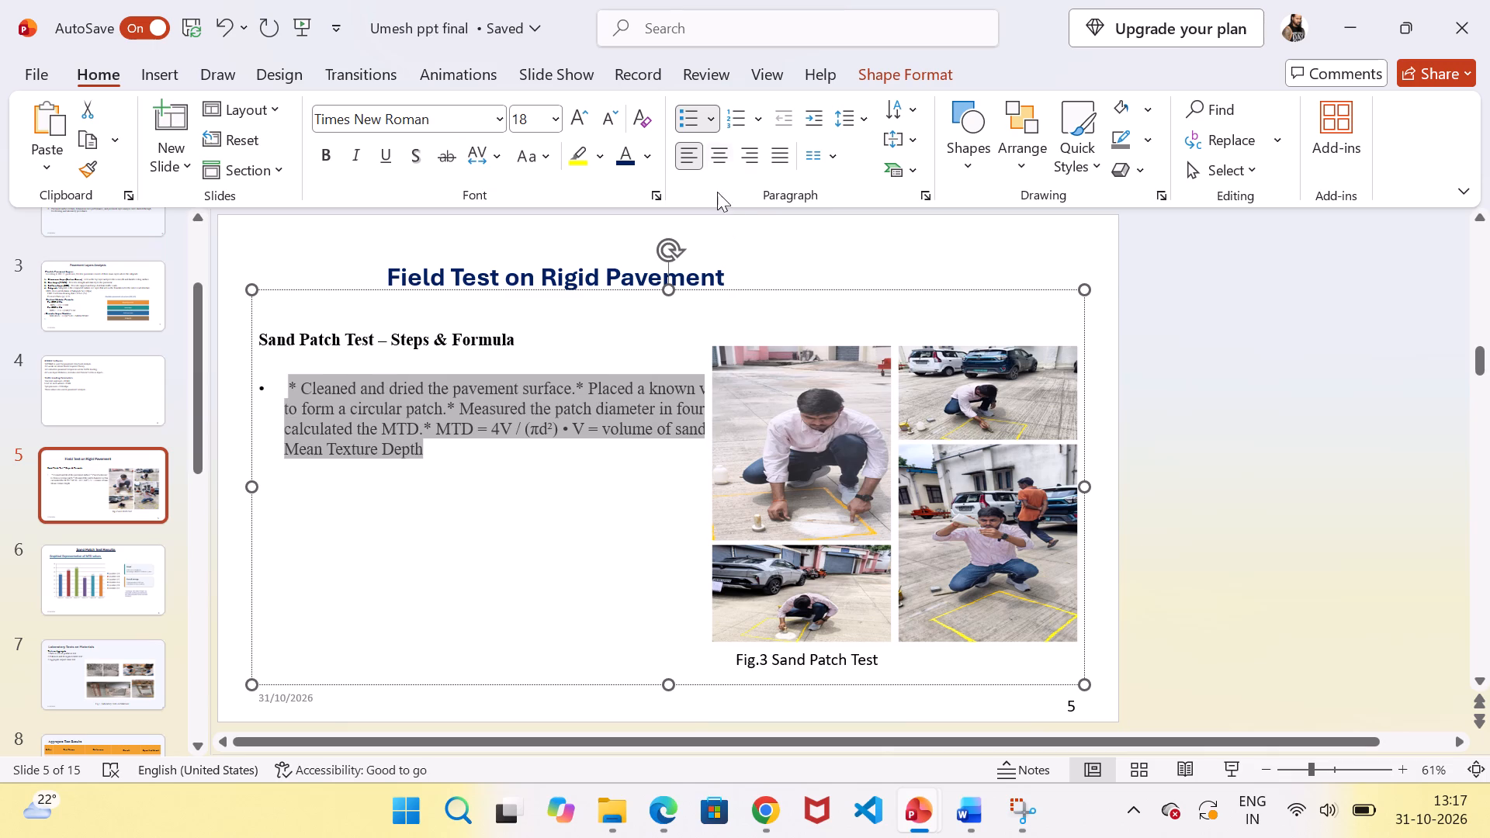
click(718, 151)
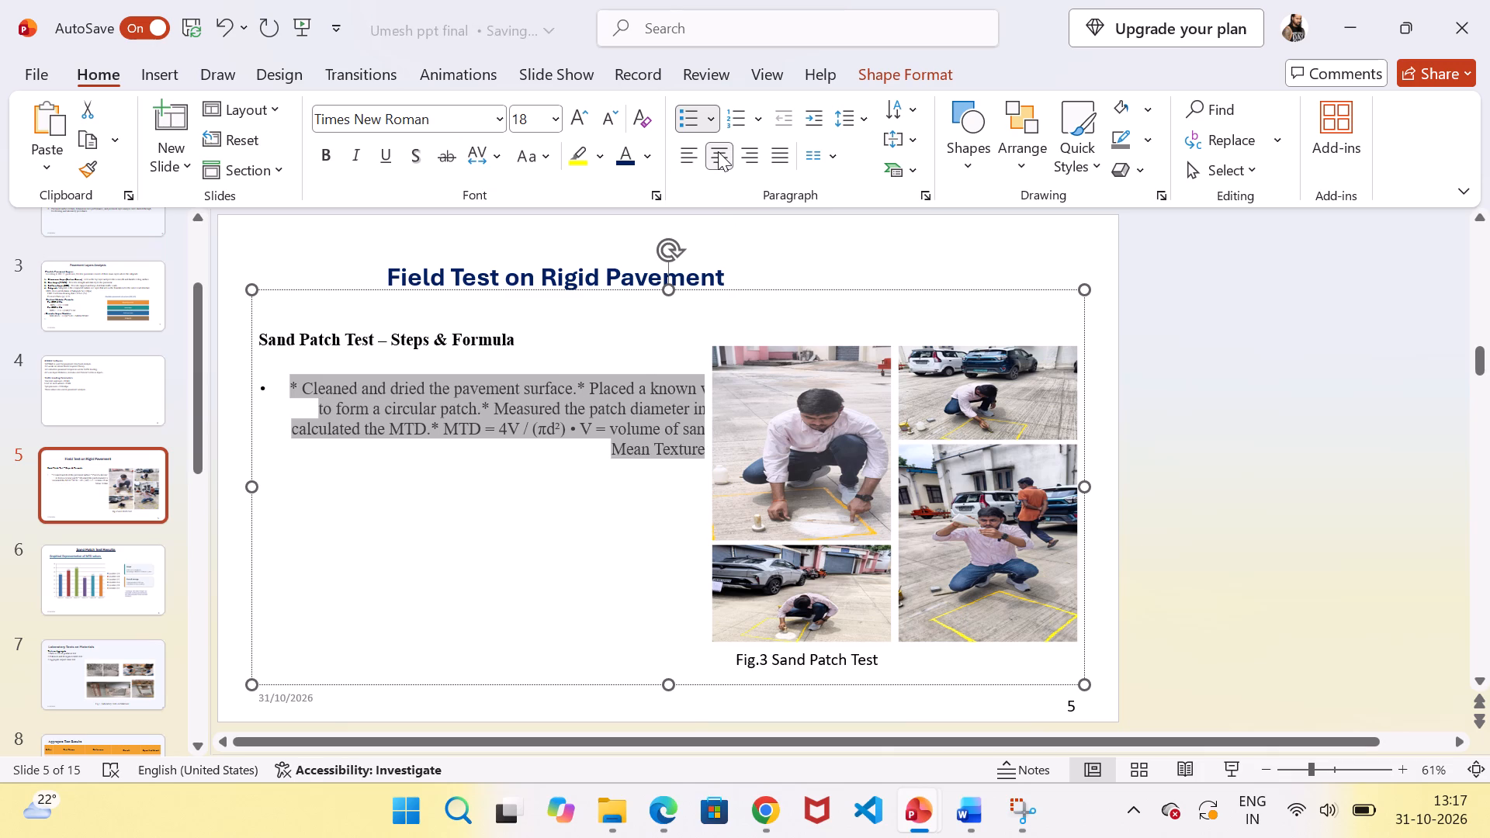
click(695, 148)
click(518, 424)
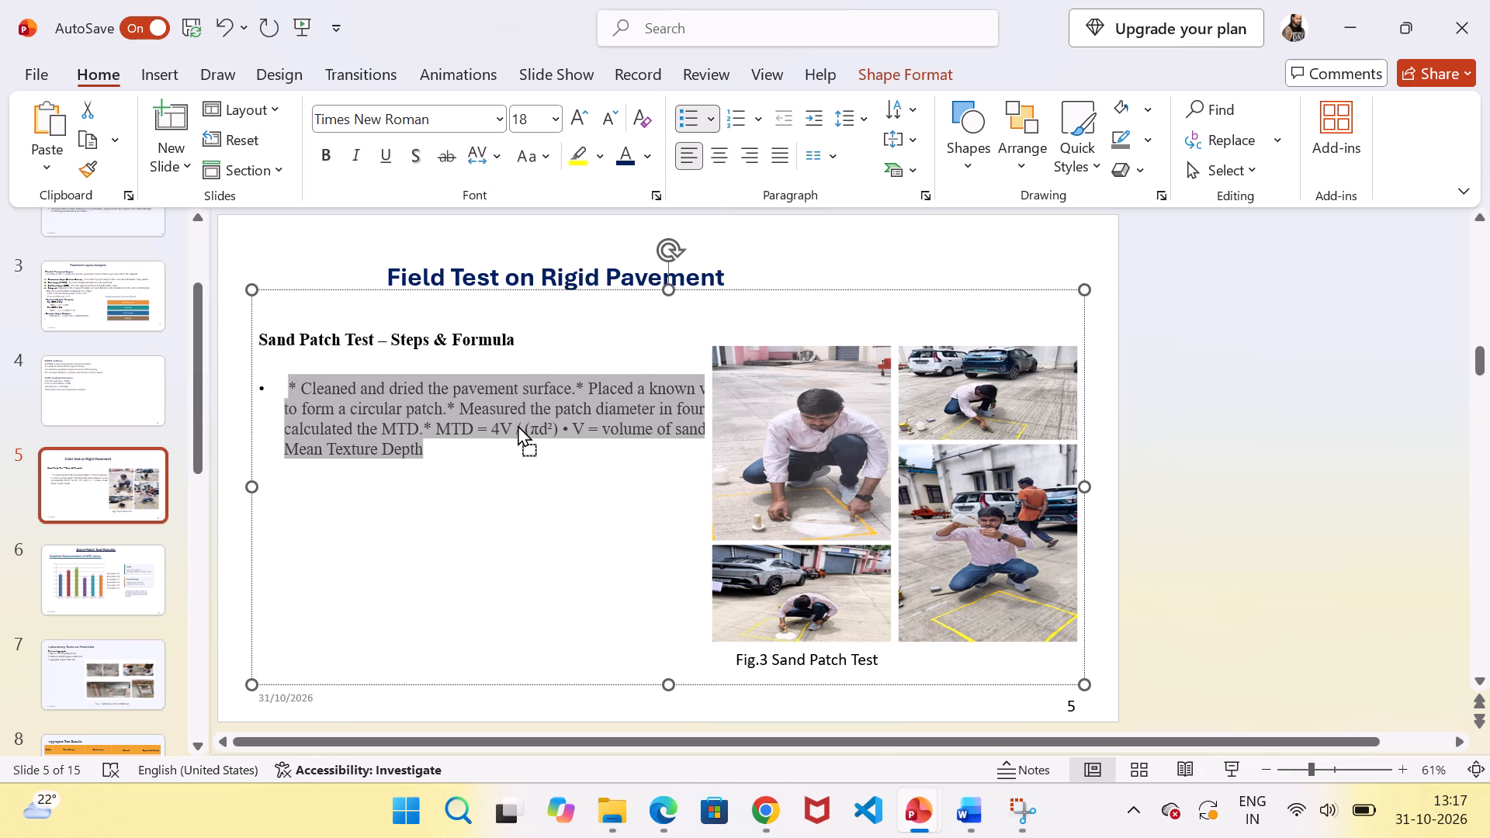
Remove the asterisk, bullet and blank line before "Cleaned and dried the pavement surface" so it sits directly under the heading.
click(296, 390)
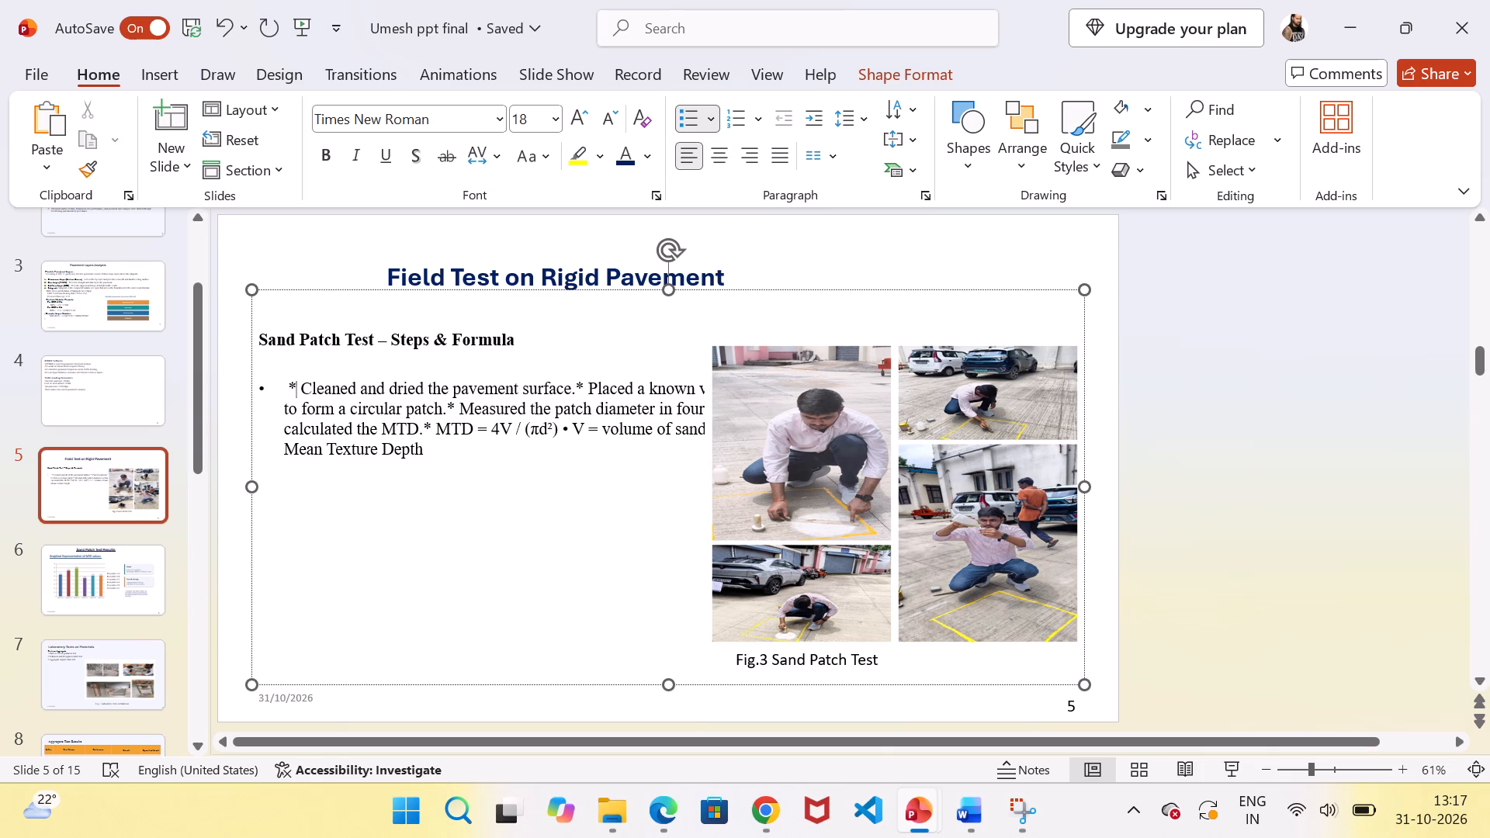
key(BackSpace)
key(BackSpace)
key(BackSpace)
key(BackSpace)
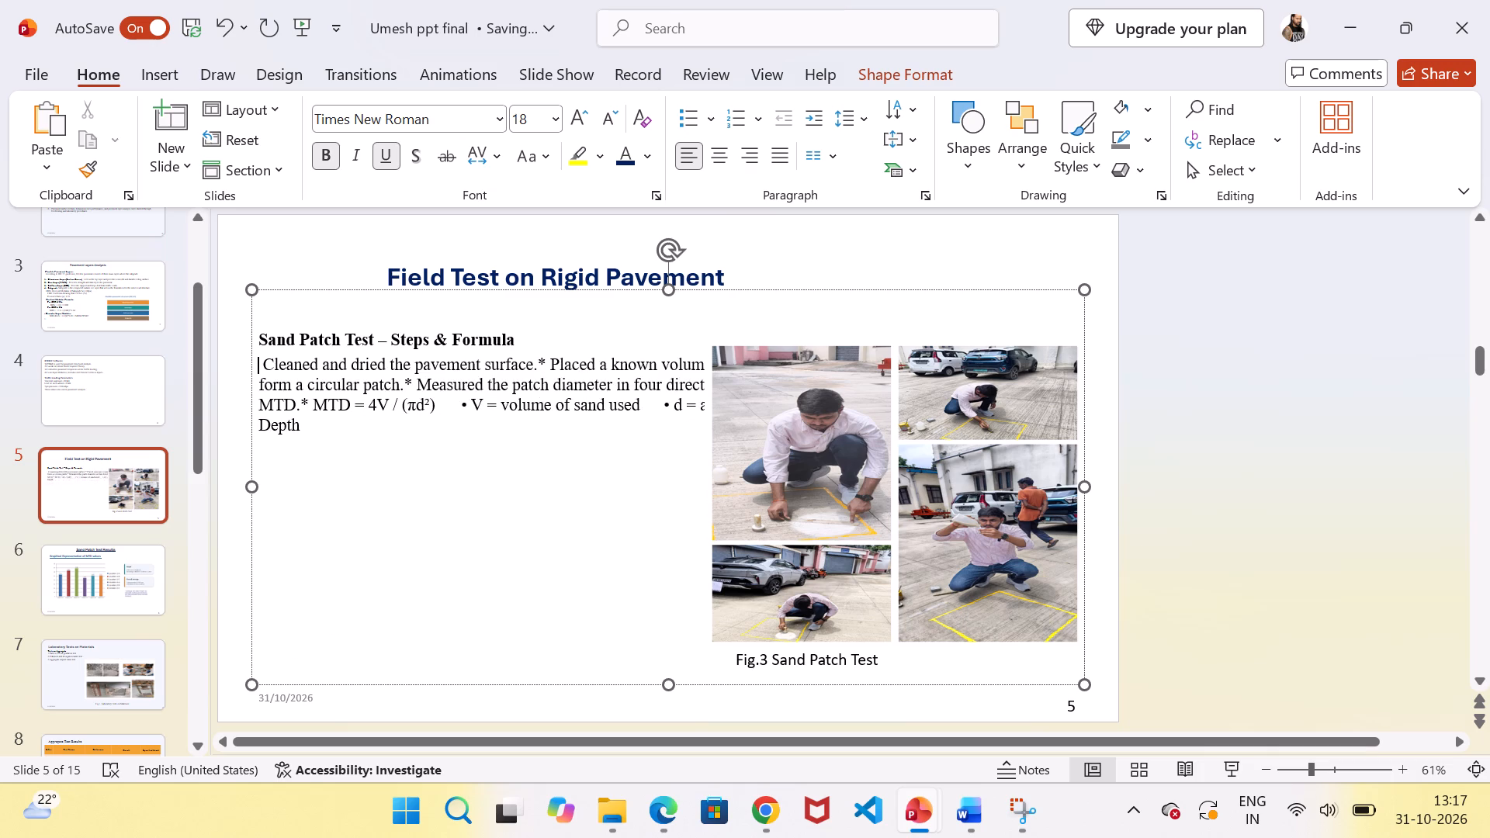
key(Return)
key(BackSpace)
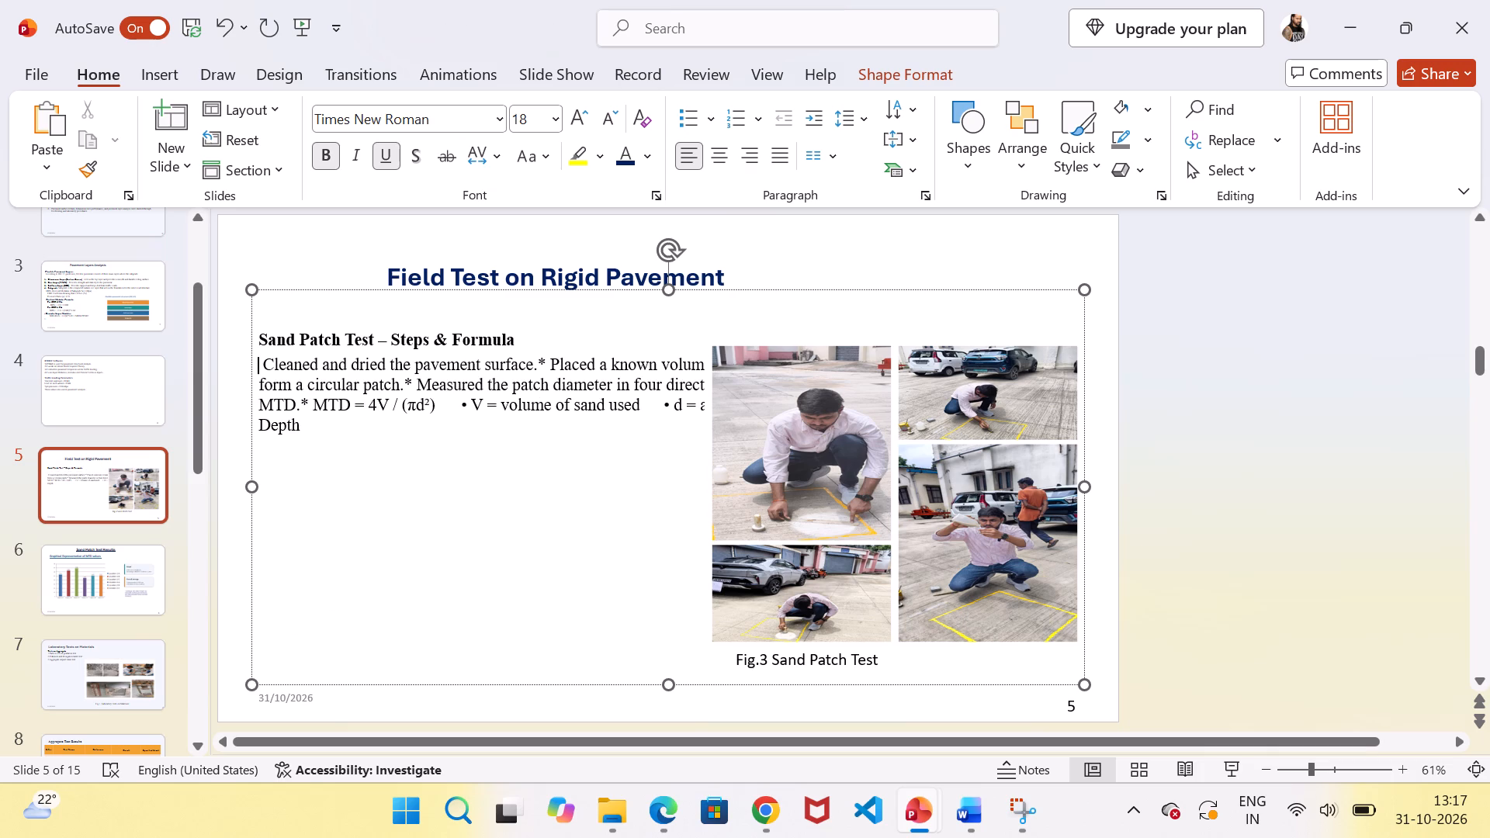
Break the procedure text into separate lines for cleaning the surface, placing sand, spreading it, measuring the patch and finding the average diameter.
click(536, 362)
key(Return)
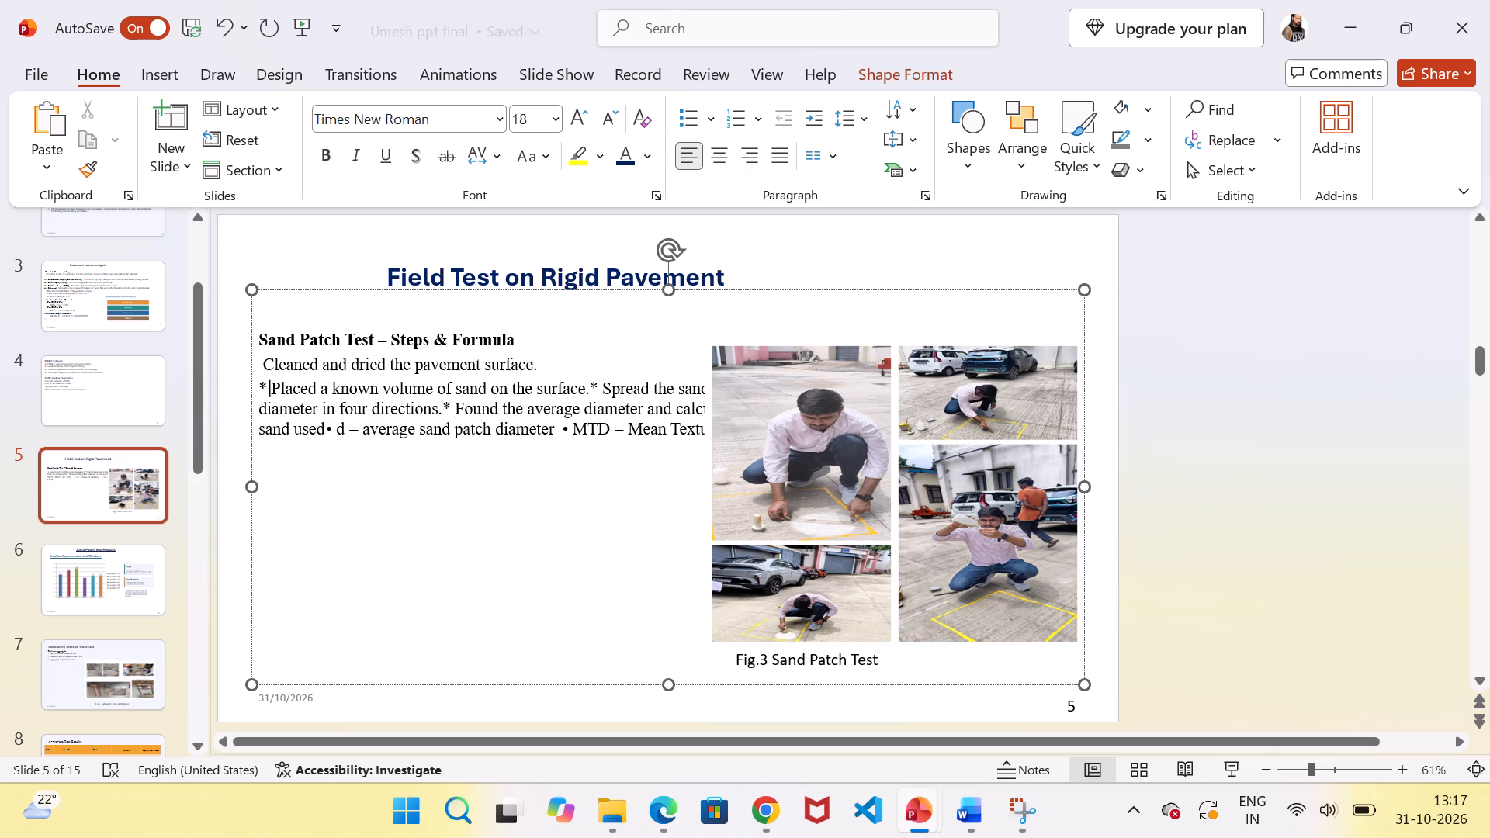
click(587, 390)
key(Return)
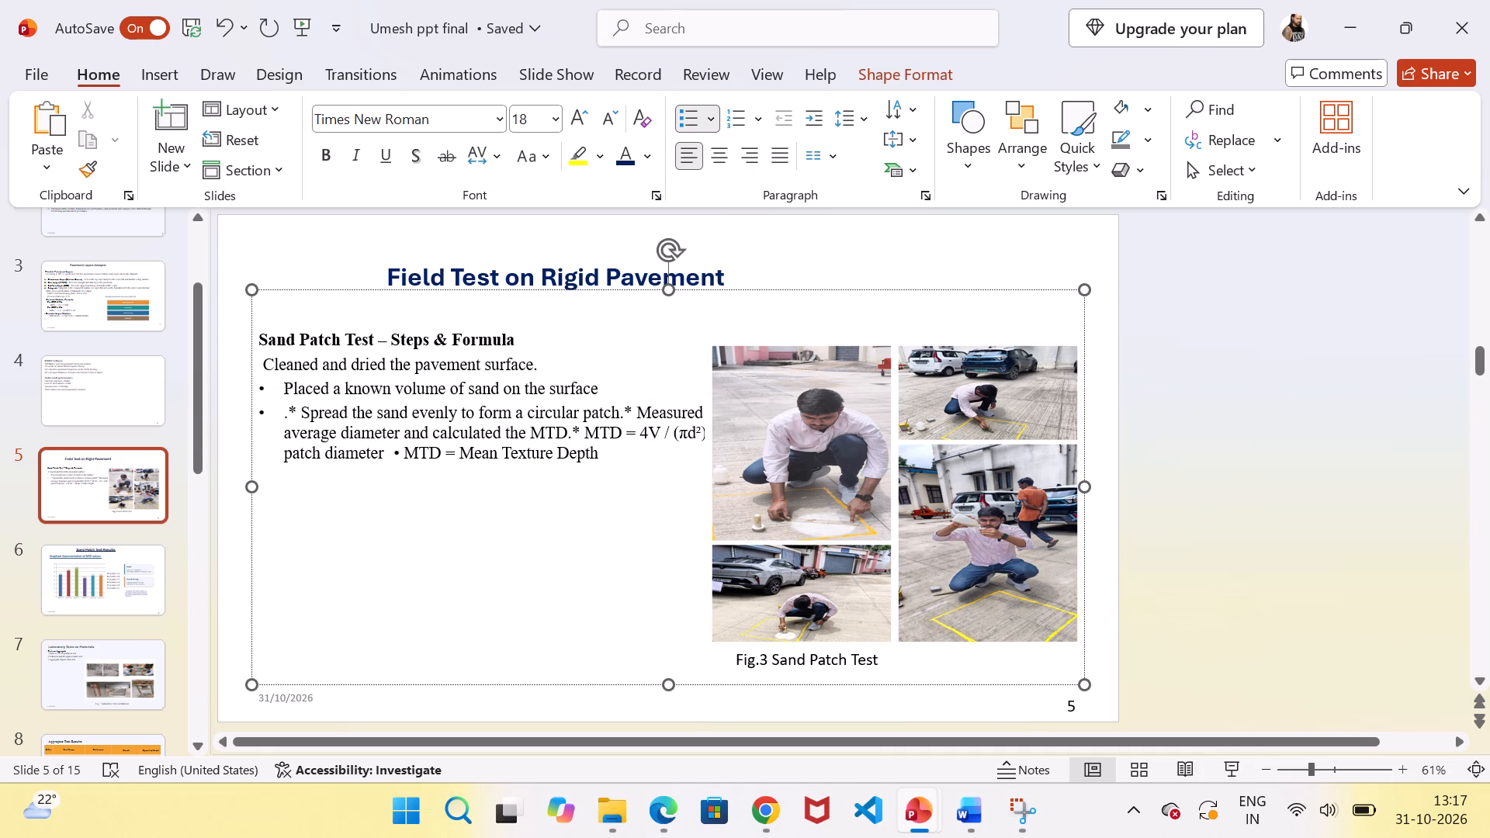
click(621, 410)
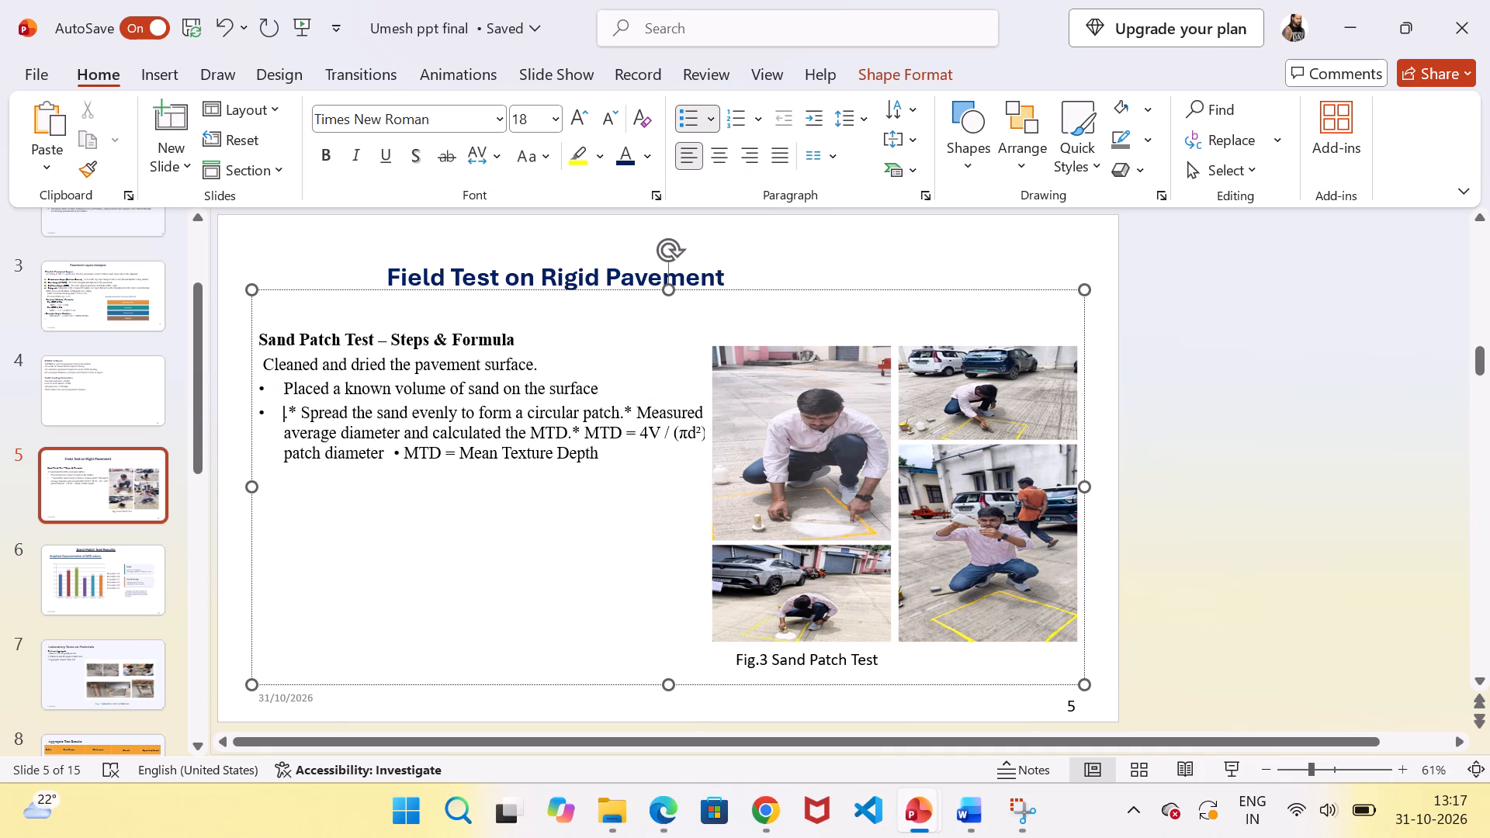
click(623, 409)
key(Return)
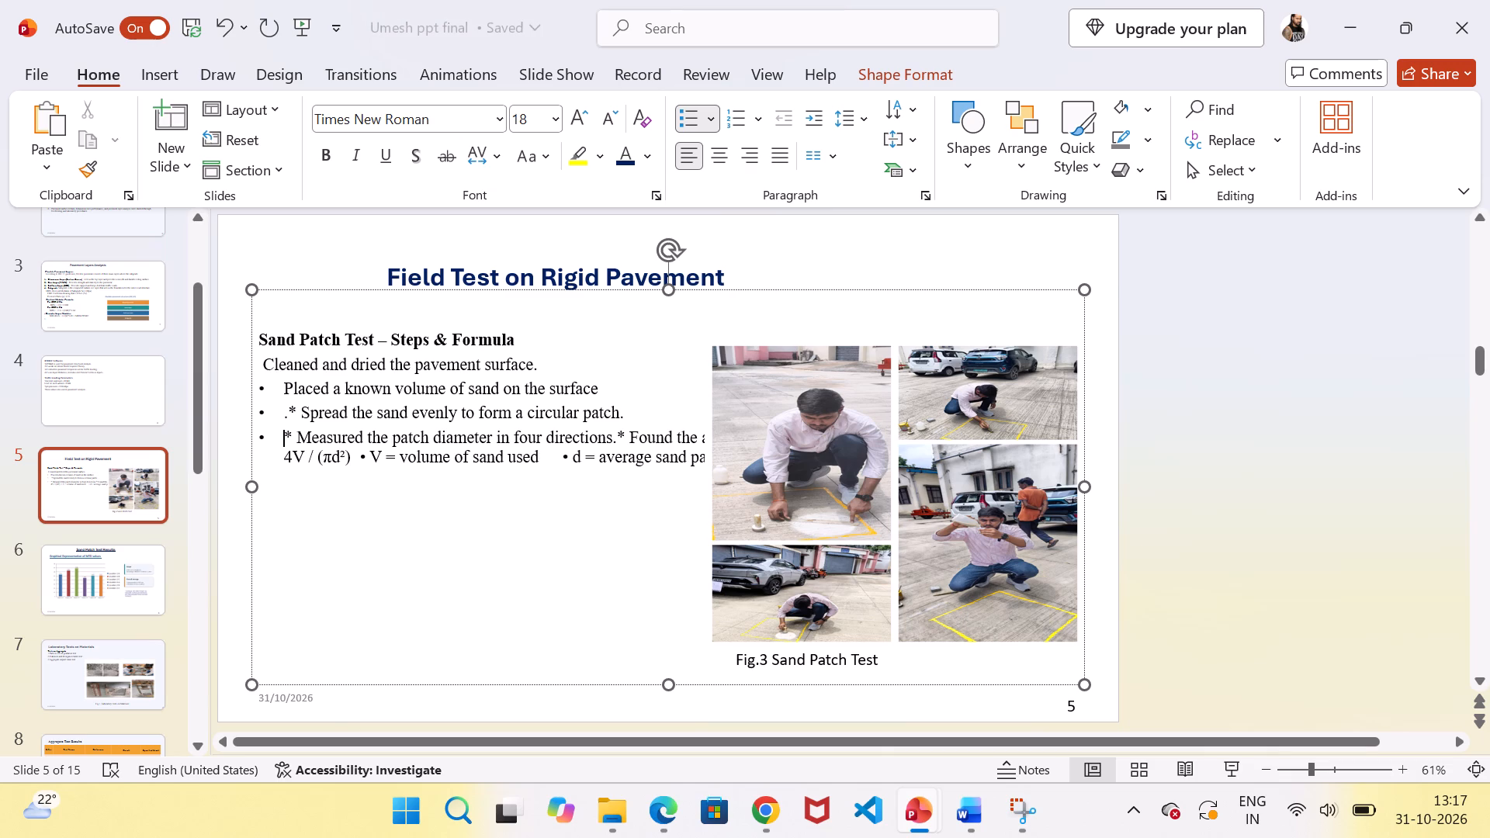
click(617, 435)
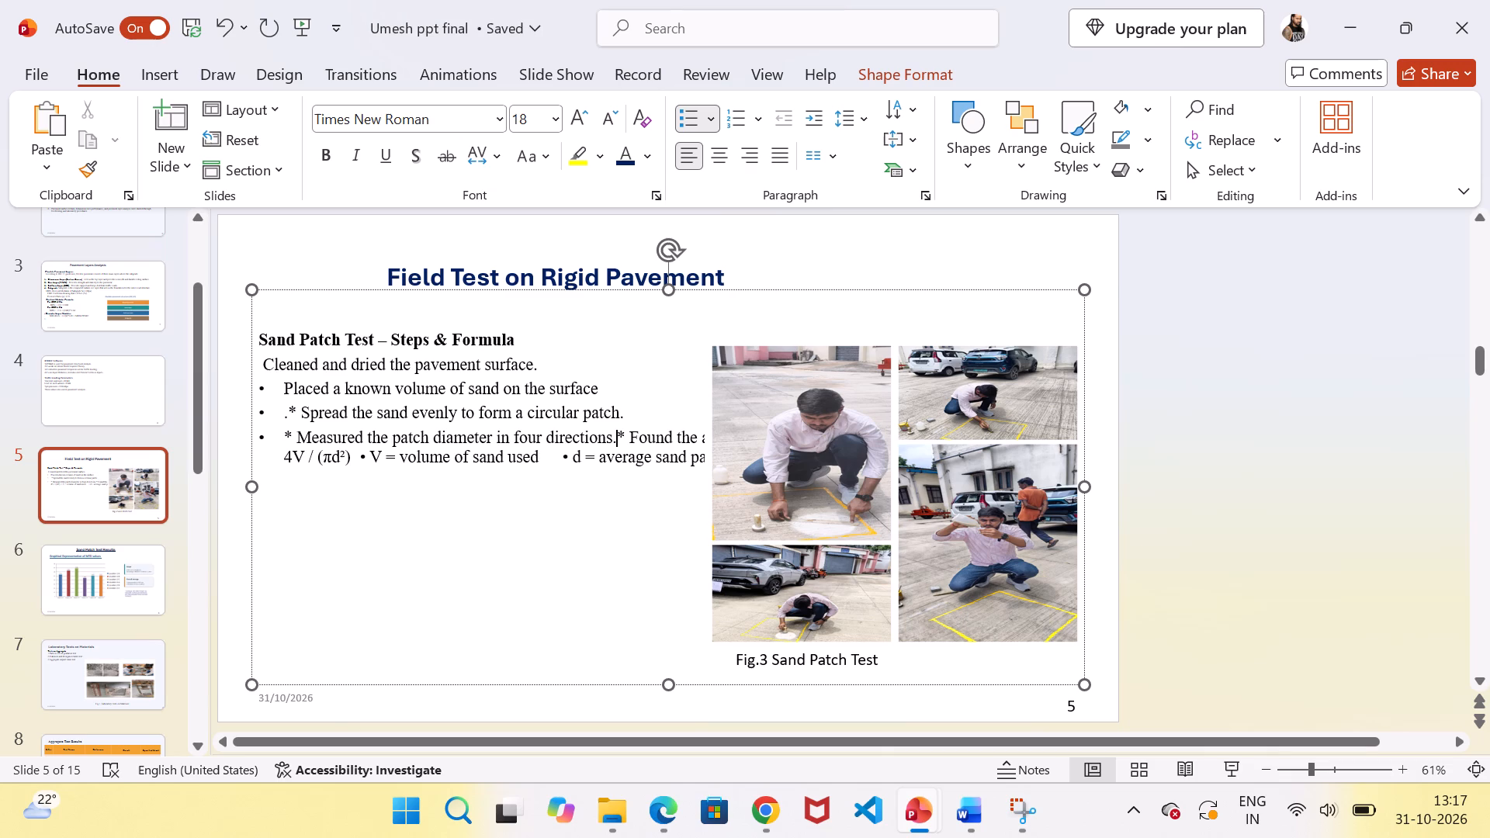
key(Return)
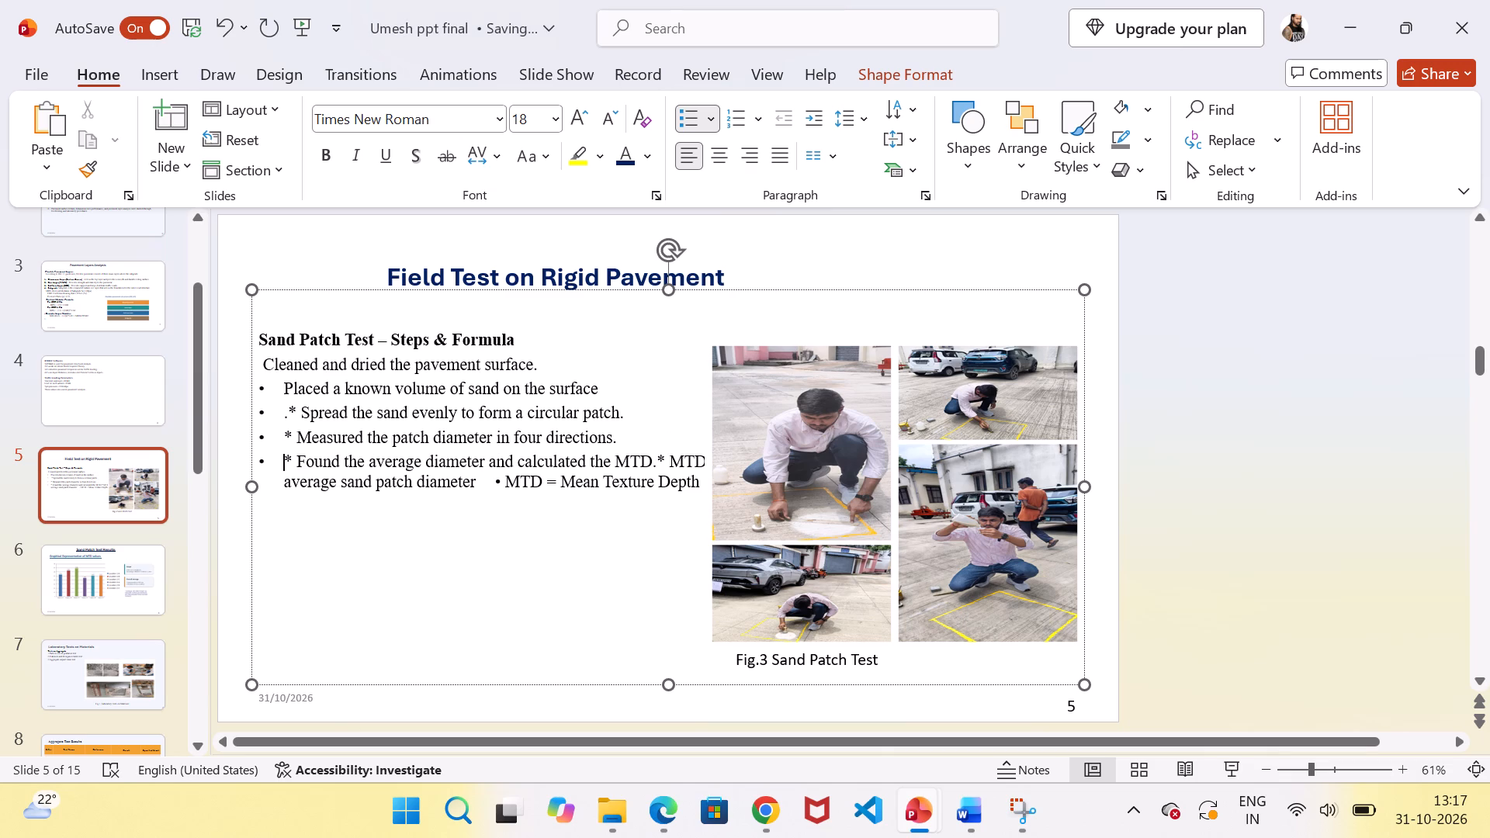
Put the formula "MTD = 4V / (πd²)" on its own bullet line, separate from the procedure and the variable definitions.
click(654, 451)
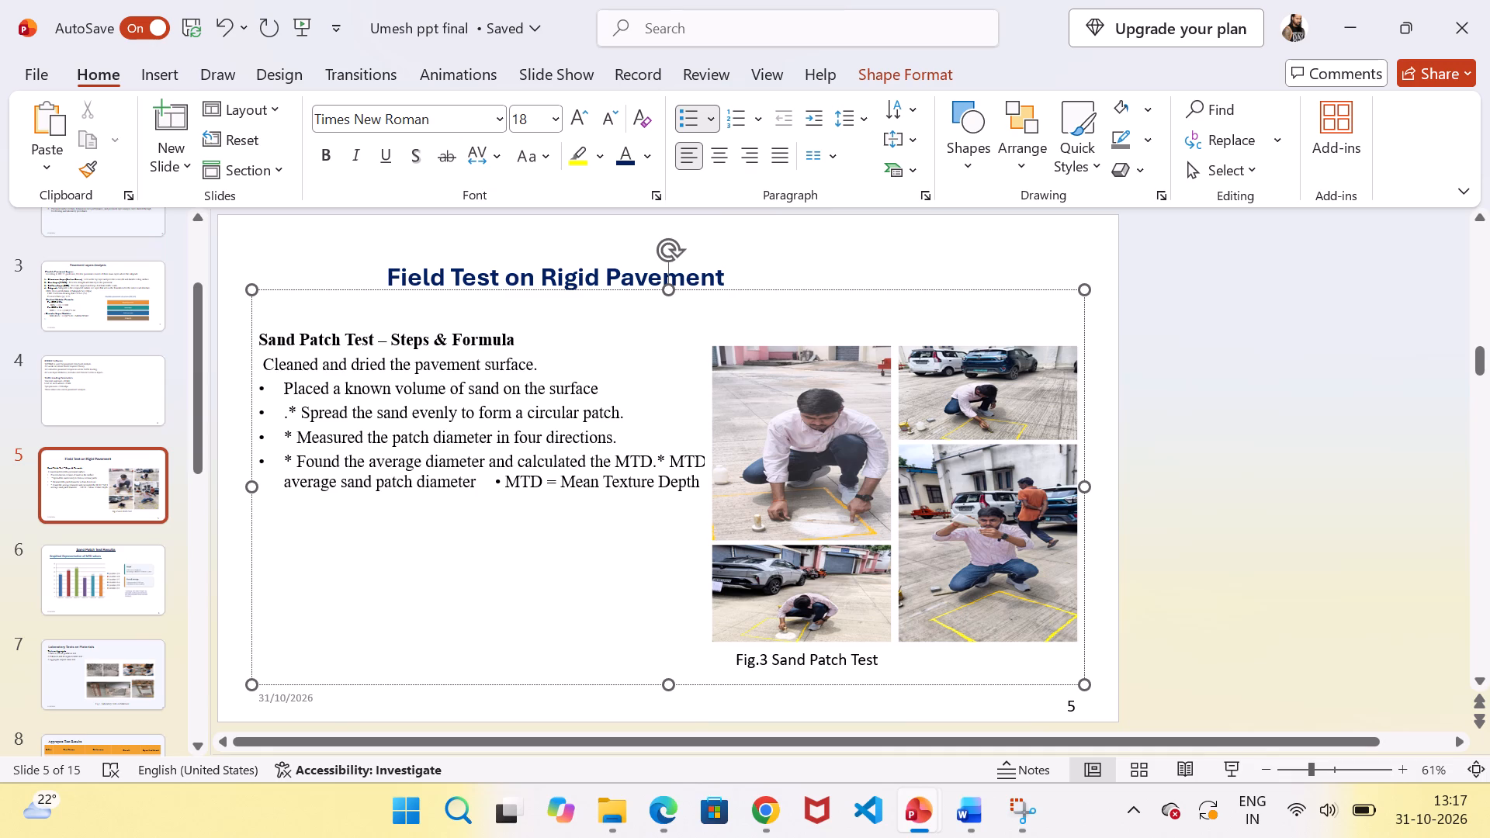
click(654, 459)
click(654, 459)
click(654, 459)
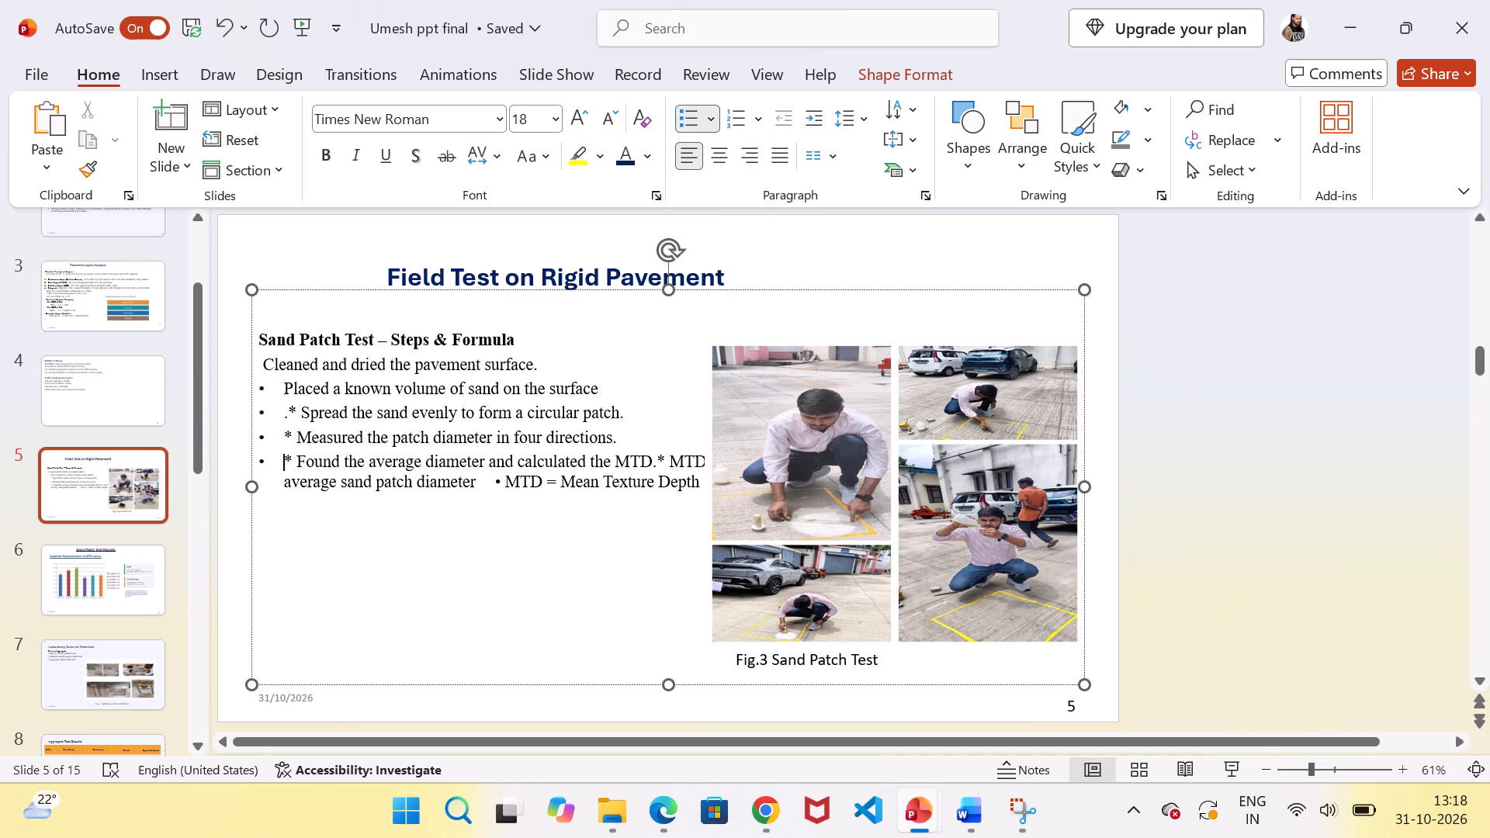
click(654, 459)
click(629, 542)
key(Right)
key(Right)
key(Right)
key(Right)
key(Right)
key(Right)
key(Right)
key(Right)
key(Right)
key(Right)
key(Right)
key(Right)
key(Right)
key(Right)
key(Right)
key(Right)
key(Right)
key(Right)
key(Right)
key(Right)
key(Left)
key(Left)
key(Left)
key(Return)
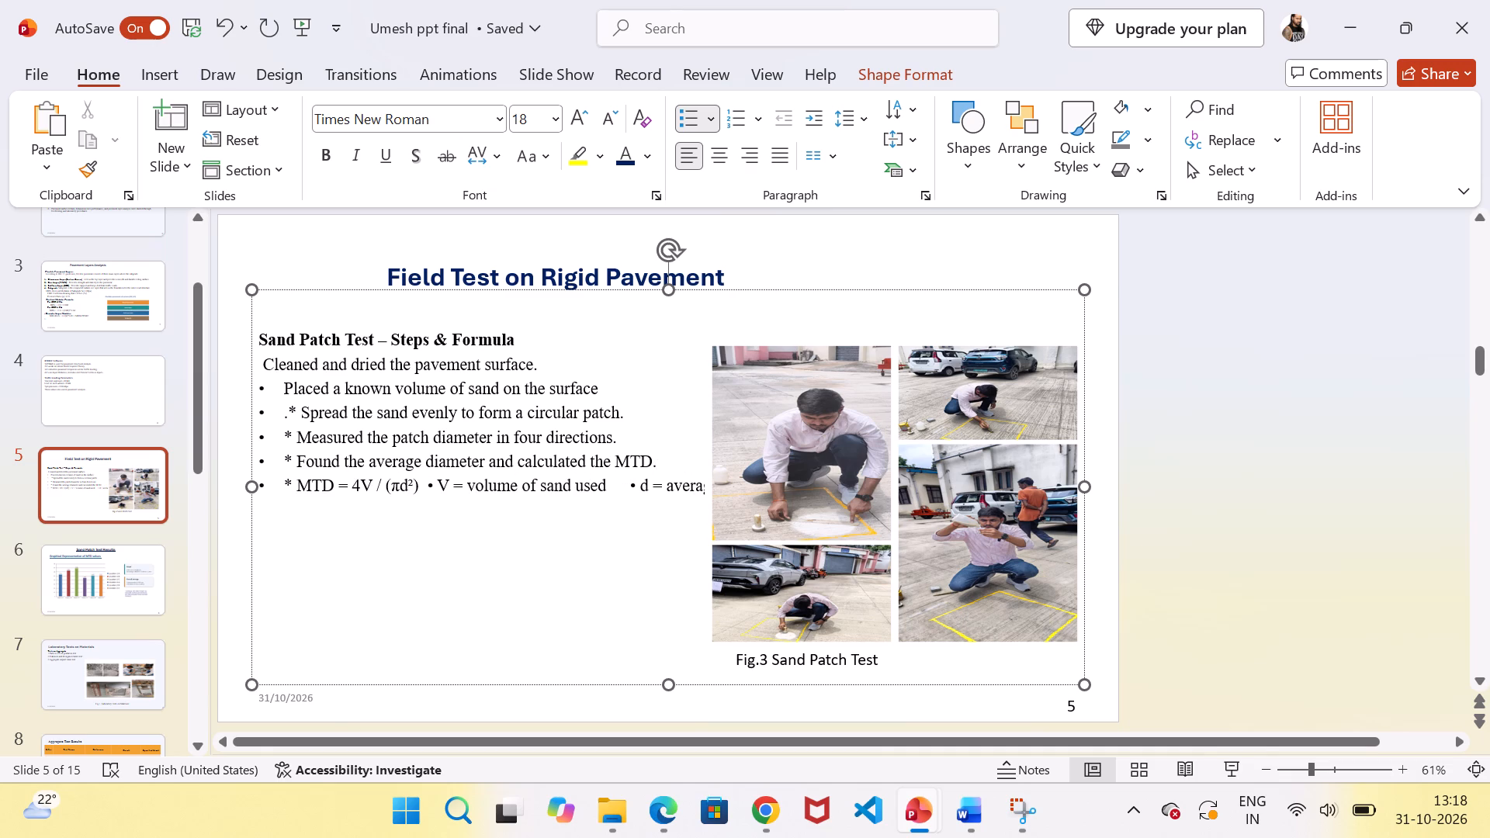
click(427, 481)
key(Return)
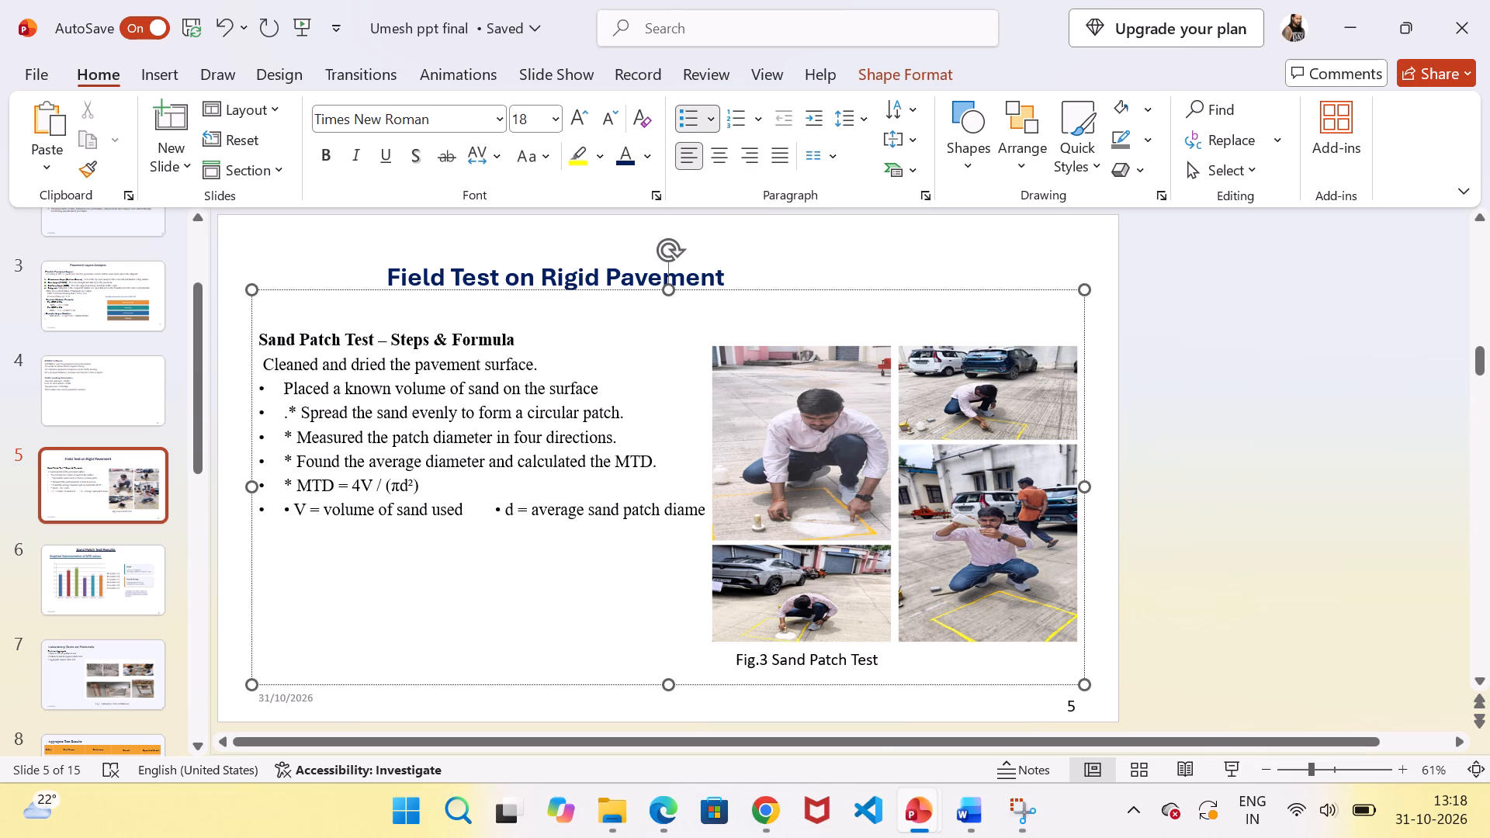
Start a new bullet line for "d = average sand patch diameter" after the sand volume definition.
click(483, 504)
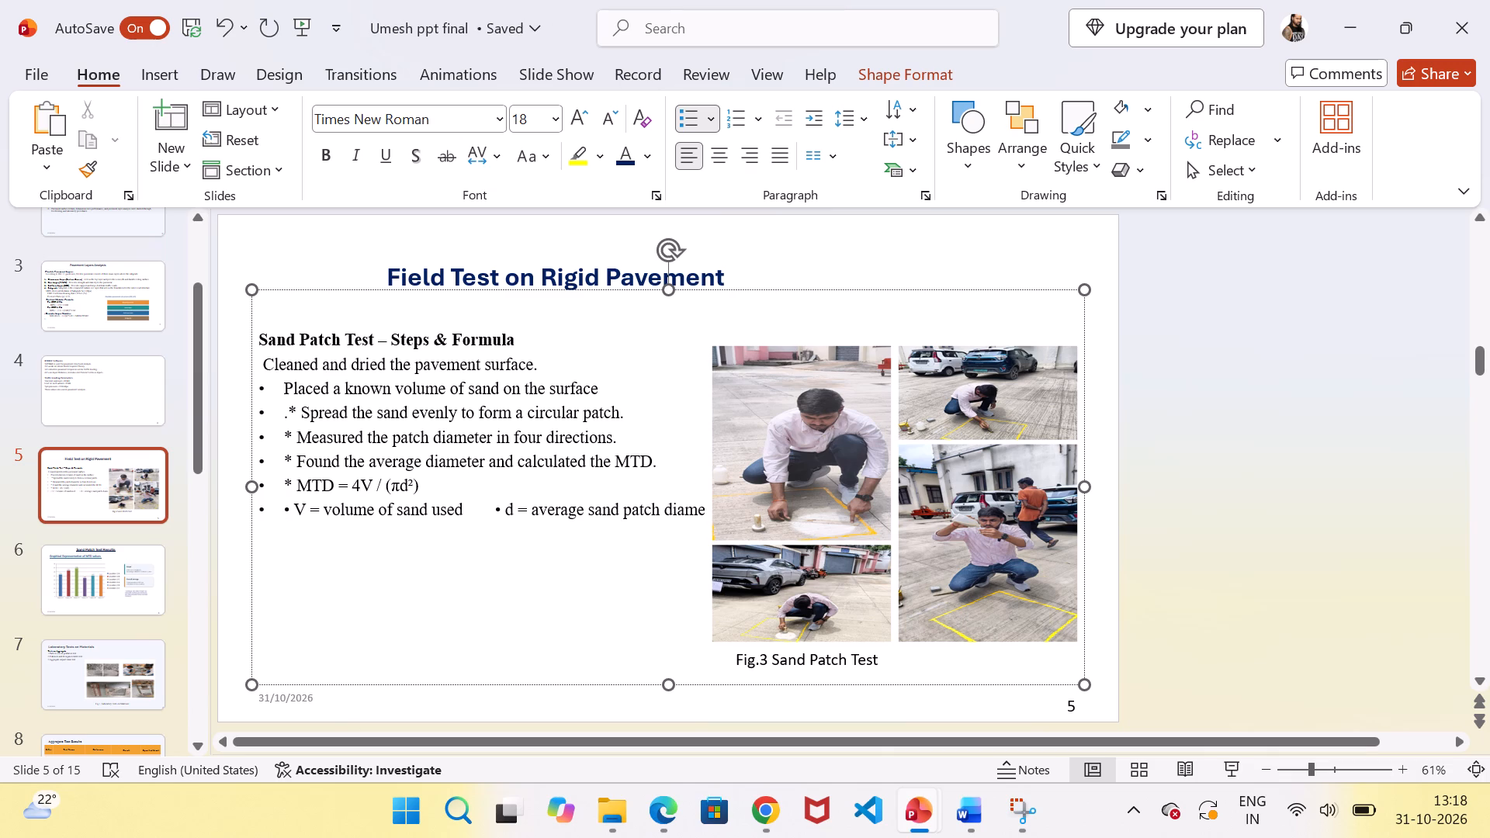
click(494, 508)
click(494, 508)
key(Right)
key(Right)
key(Right)
key(Right)
key(Right)
key(Right)
key(Right)
key(Right)
key(Right)
key(Right)
key(Right)
key(Right)
key(Right)
key(Right)
key(Right)
key(Right)
key(Right)
key(Right)
key(Right)
key(Right)
key(Right)
key(Right)
key(Right)
key(Left)
key(Return)
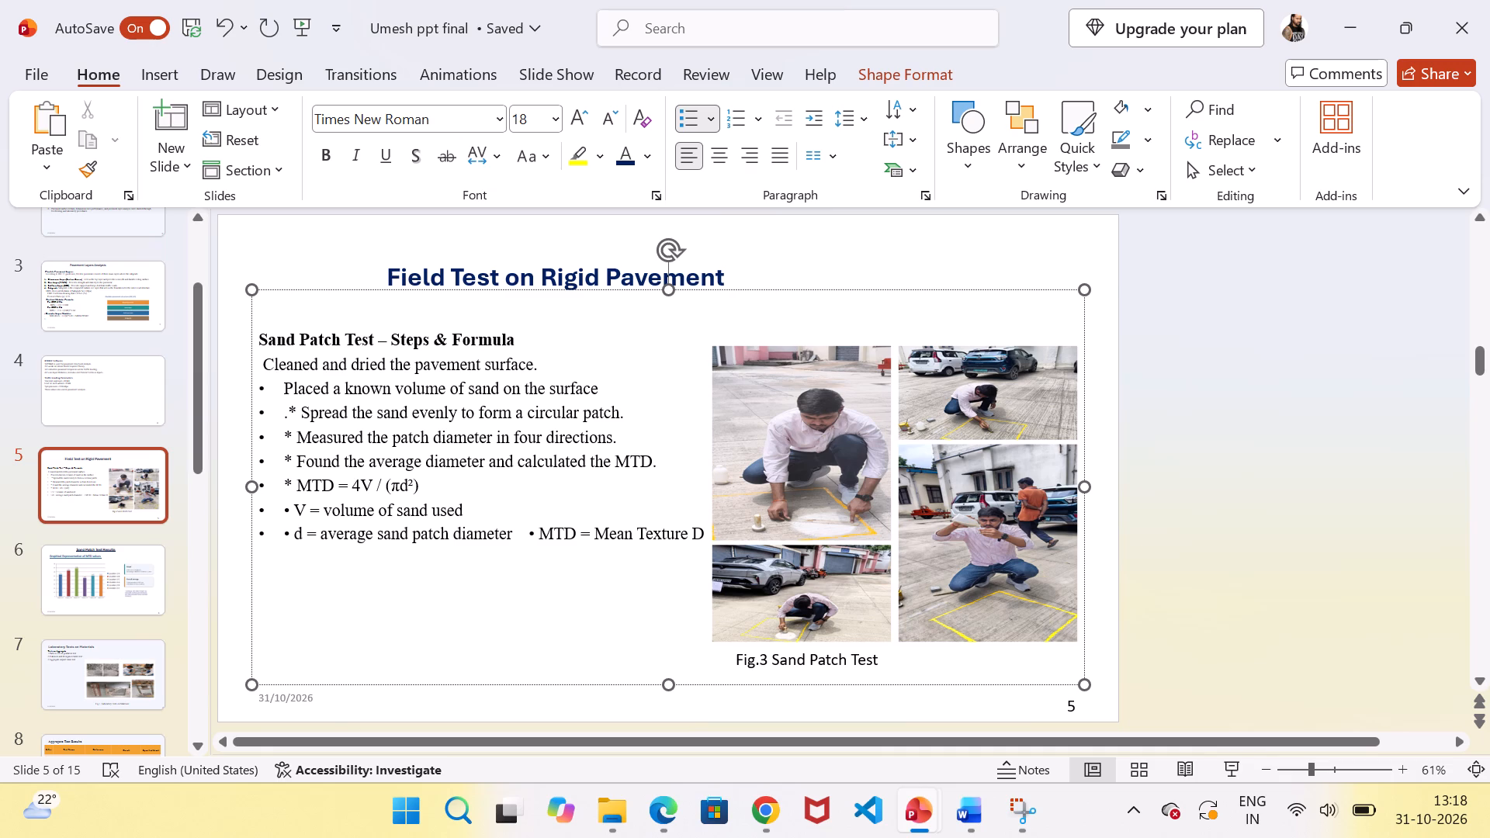
Start a new bullet line for "MTD = Mean Texture Depth" after the patch diameter definition.
key(Right)
key(Right)
key(Right)
key(Right)
key(Right)
key(Right)
key(Right)
key(Right)
key(Right)
key(Right)
key(Right)
key(Right)
key(Right)
key(Right)
key(Right)
key(Right)
key(Right)
key(Right)
key(Right)
key(Right)
key(Left)
key(Left)
key(Left)
key(Return)
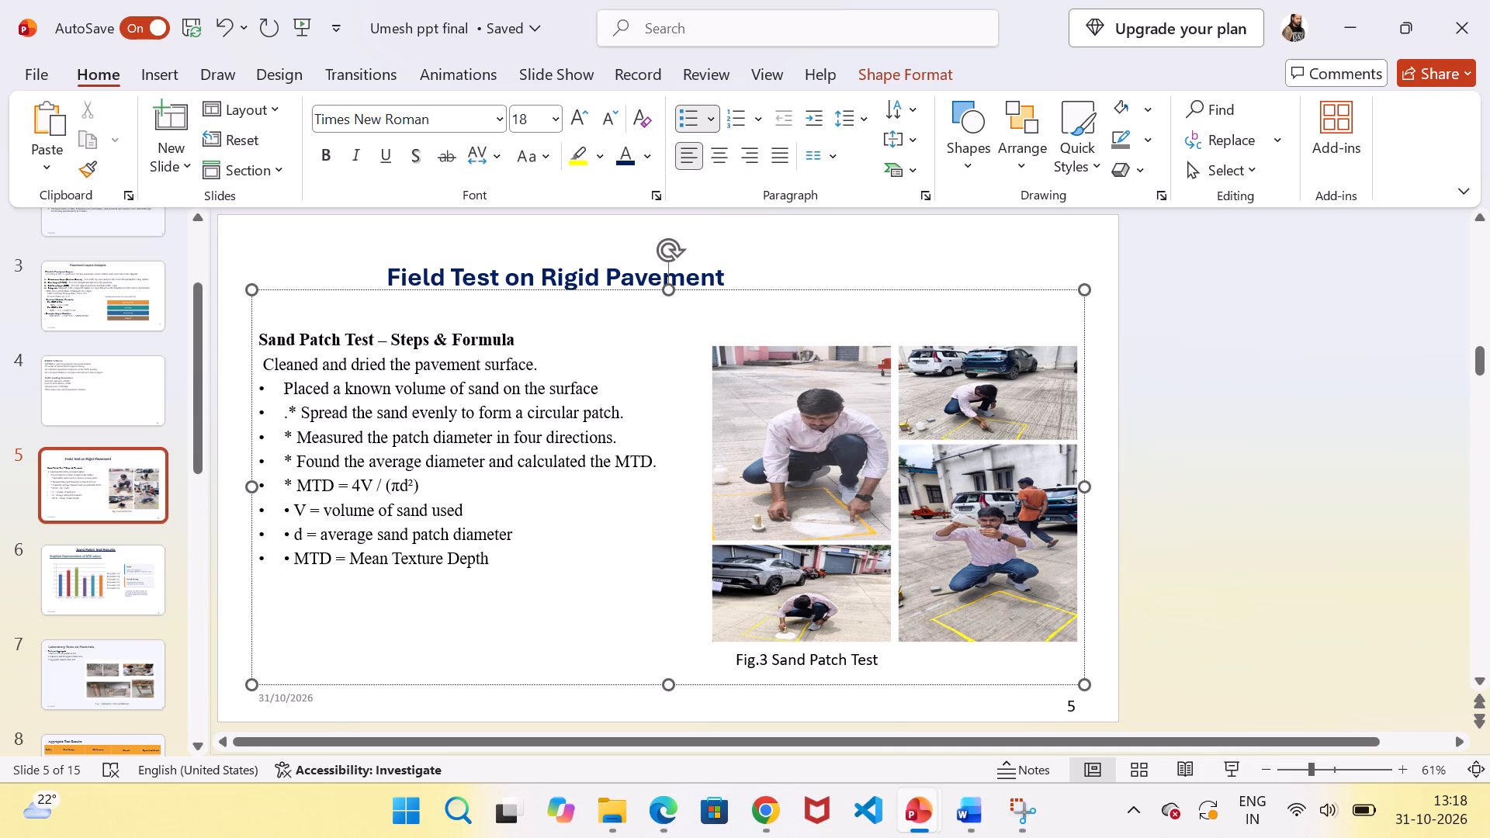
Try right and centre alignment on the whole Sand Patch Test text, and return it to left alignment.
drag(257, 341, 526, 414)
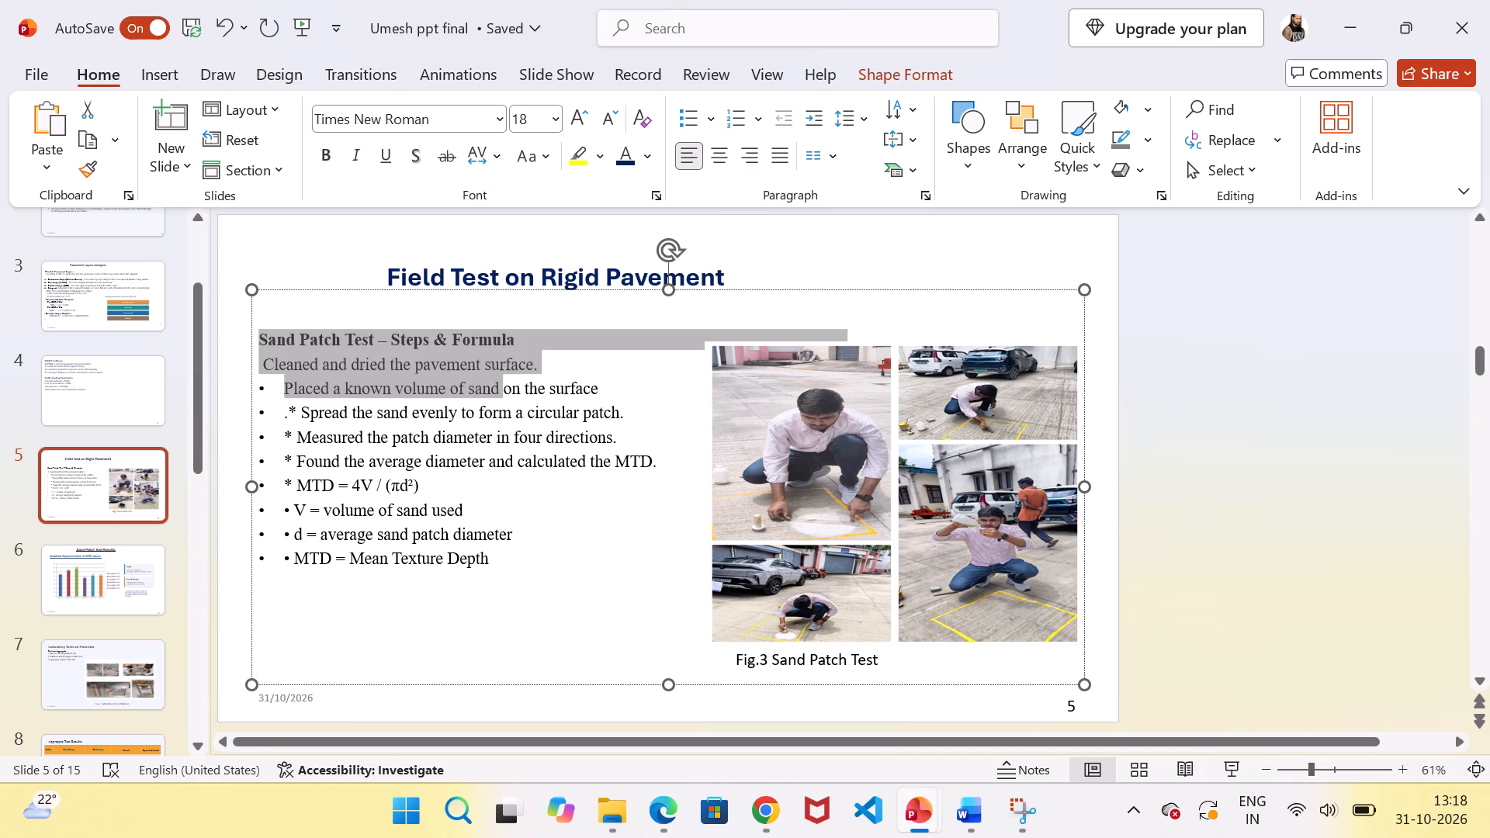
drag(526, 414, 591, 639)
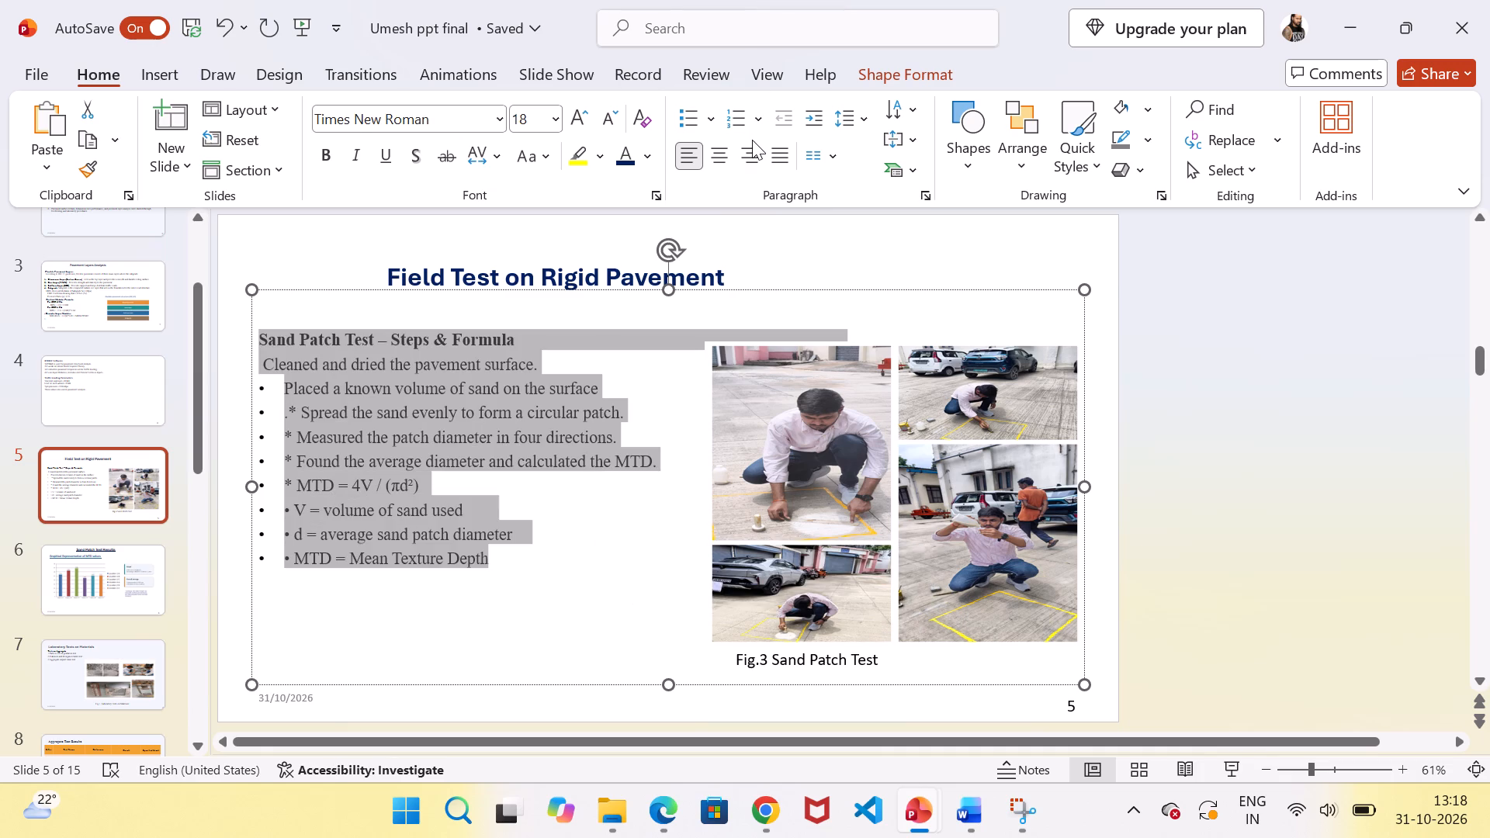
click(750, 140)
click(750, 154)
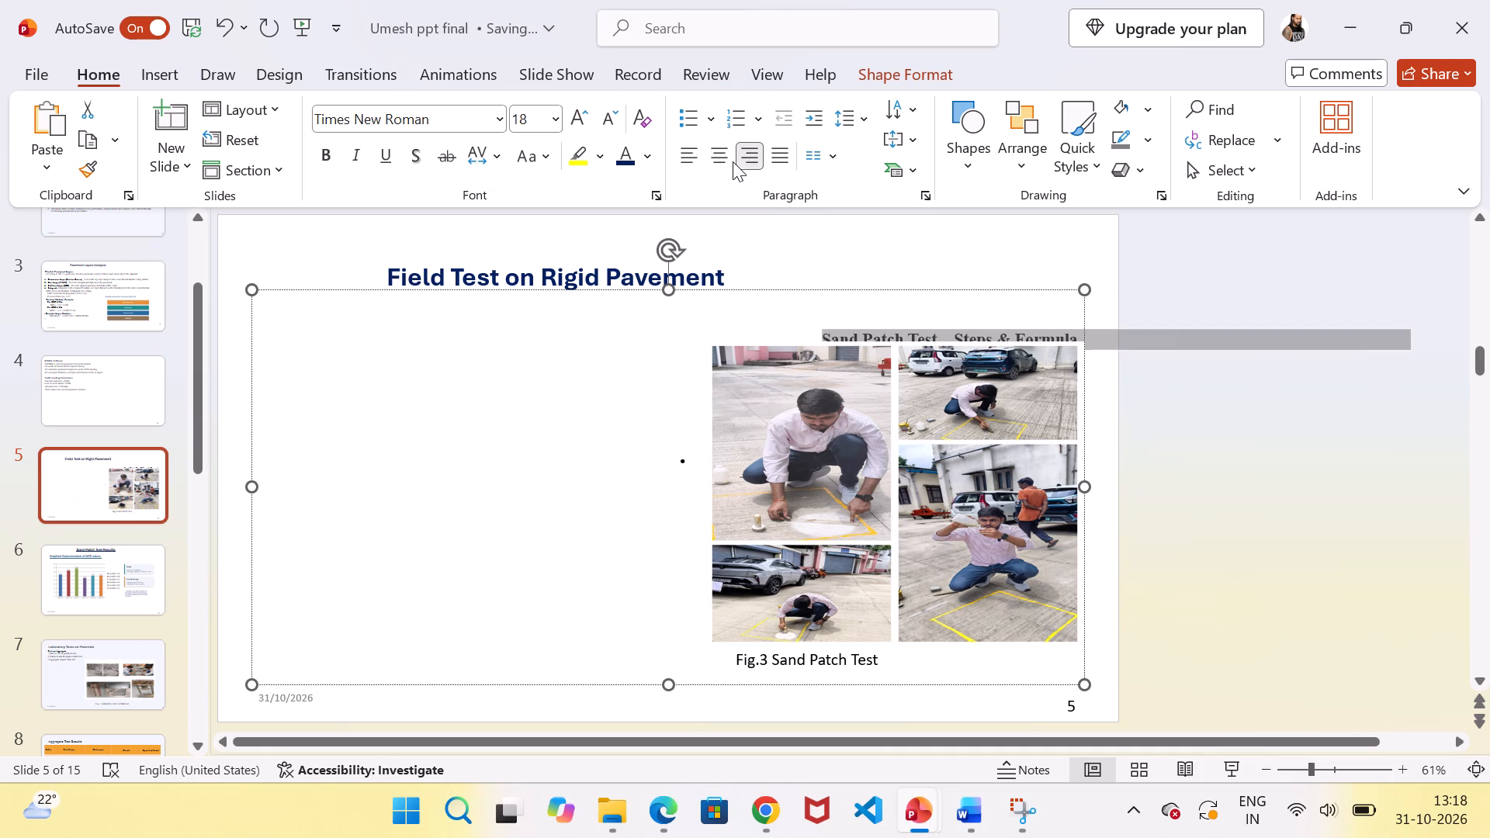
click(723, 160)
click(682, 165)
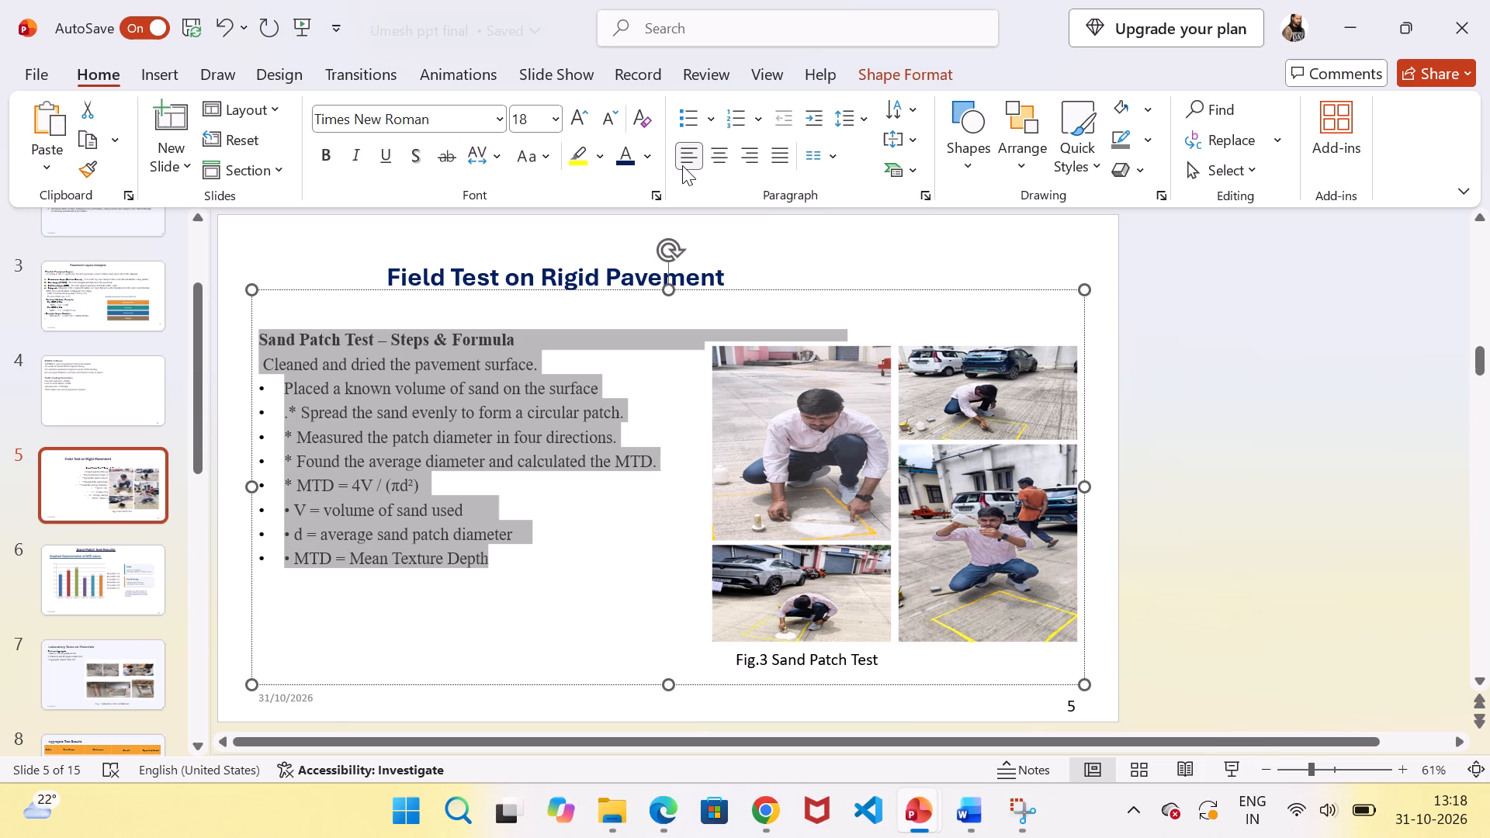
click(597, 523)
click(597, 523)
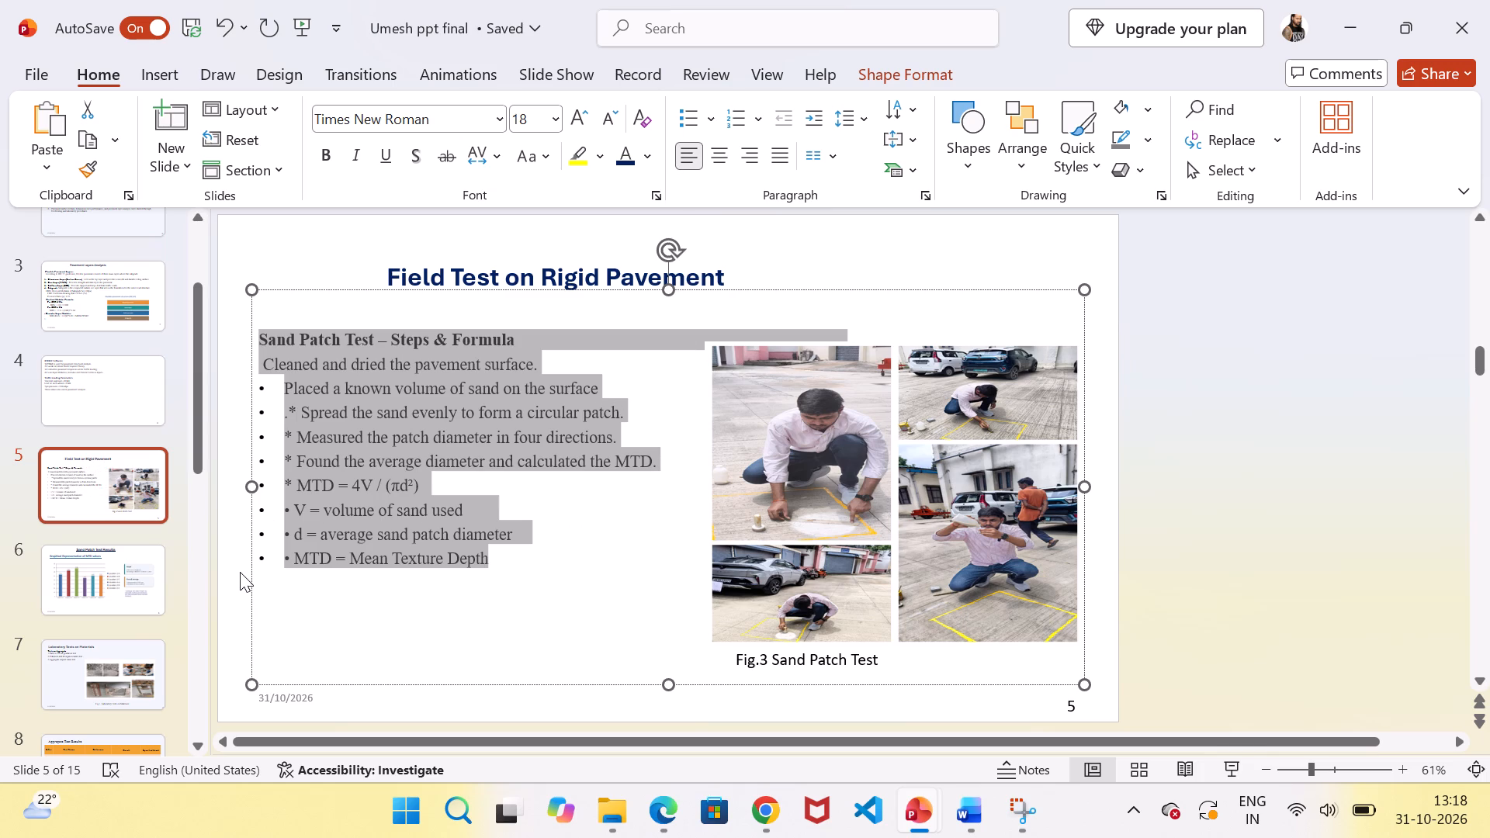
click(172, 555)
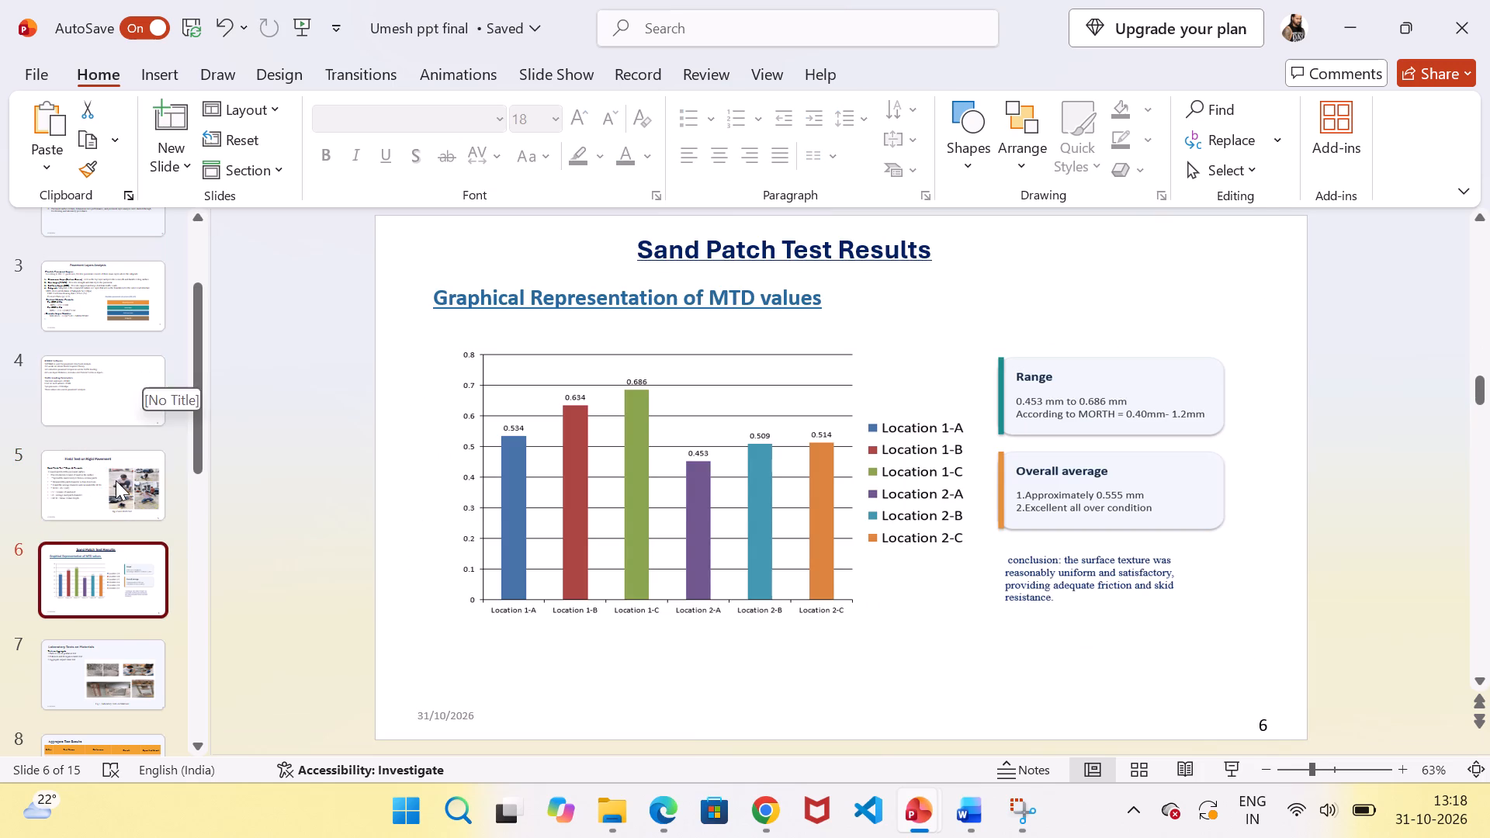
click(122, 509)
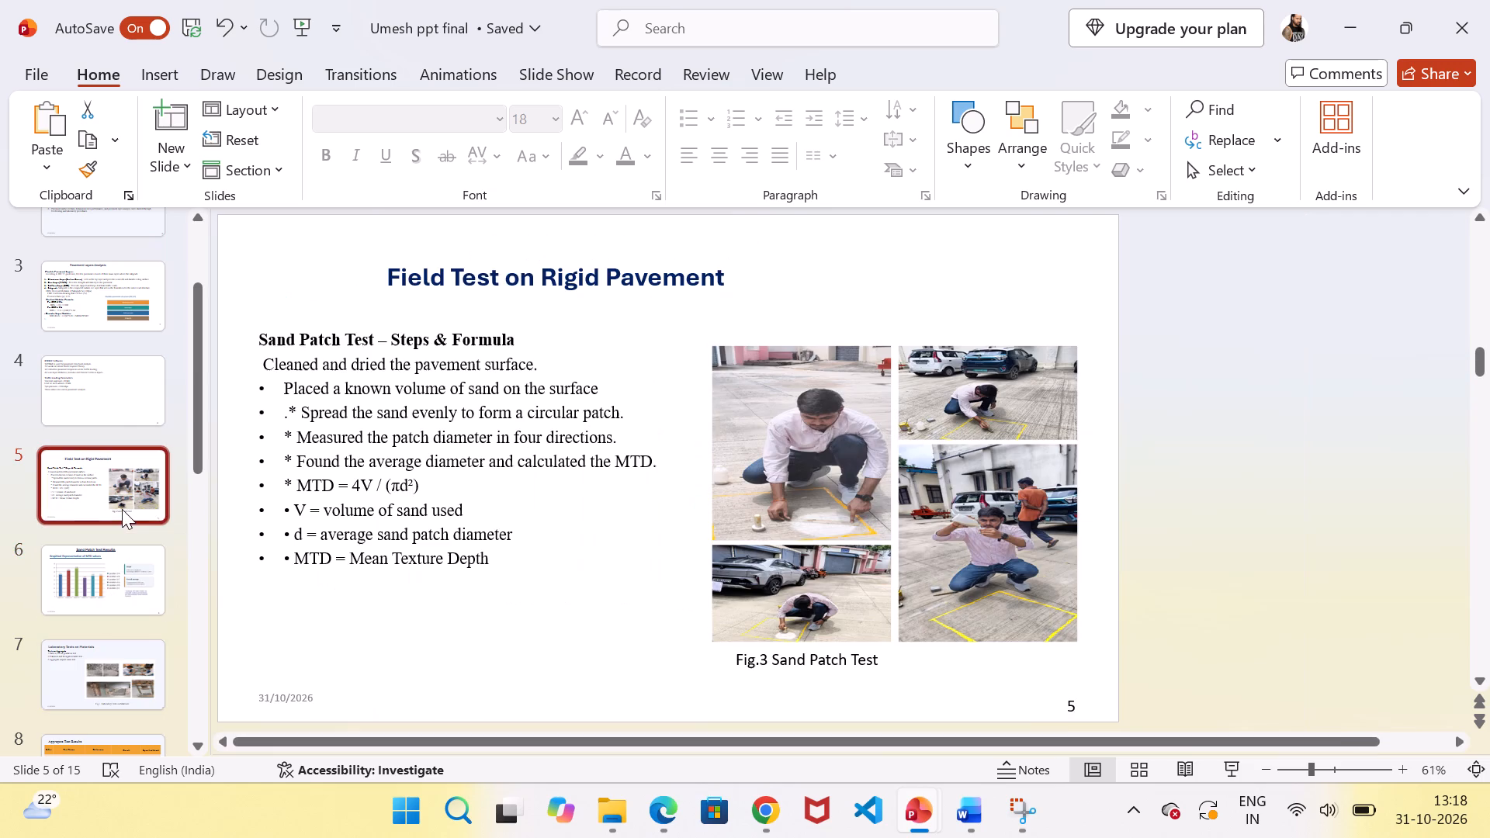
Remove the bullet and stray ".*" before "Spread the sand evenly to form a circular patch." and indent the line by four spaces.
click(297, 414)
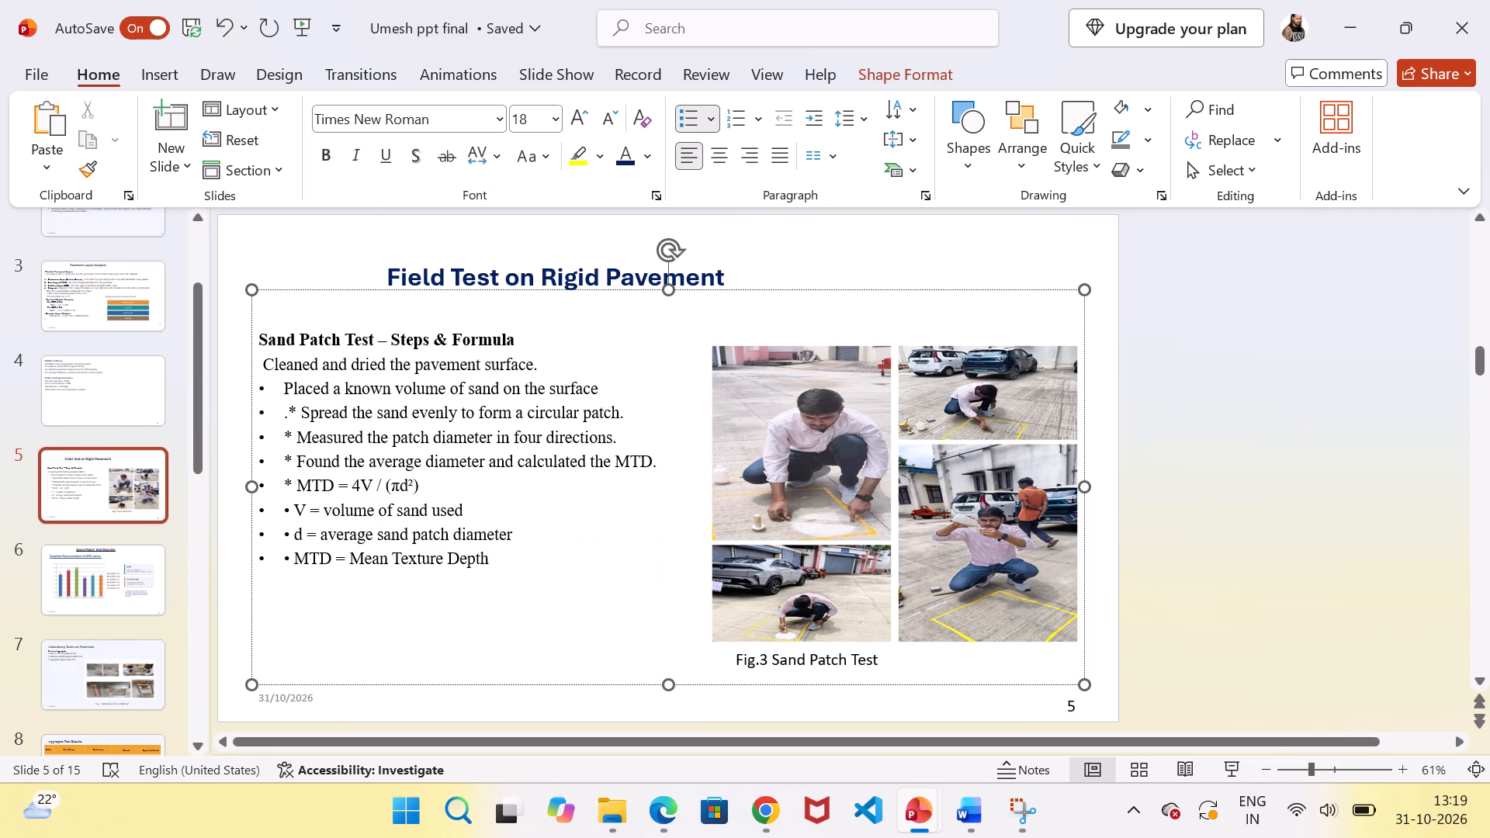
key(BackSpace)
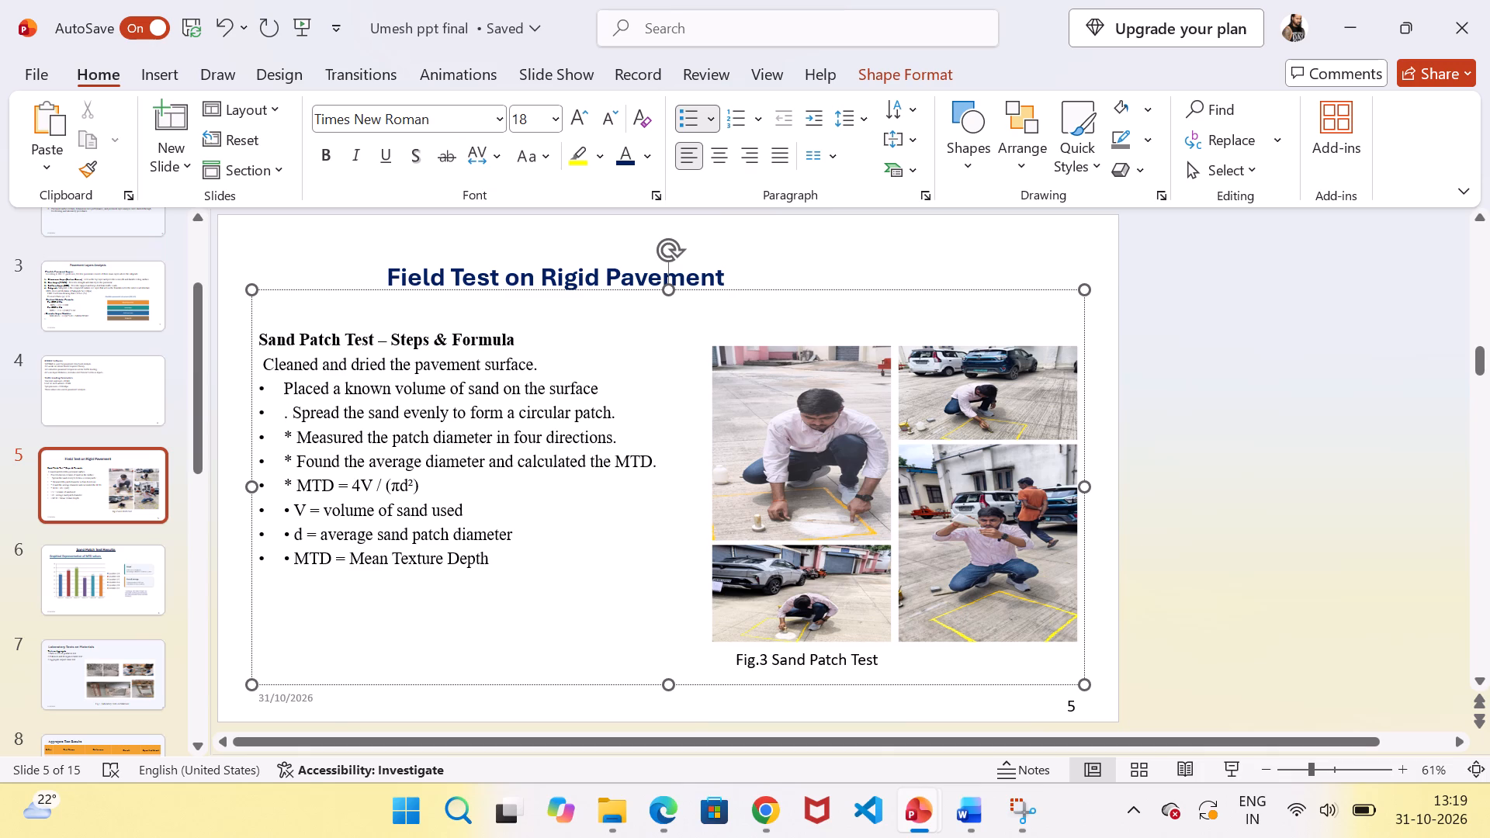
key(BackSpace)
key(BackSpace)
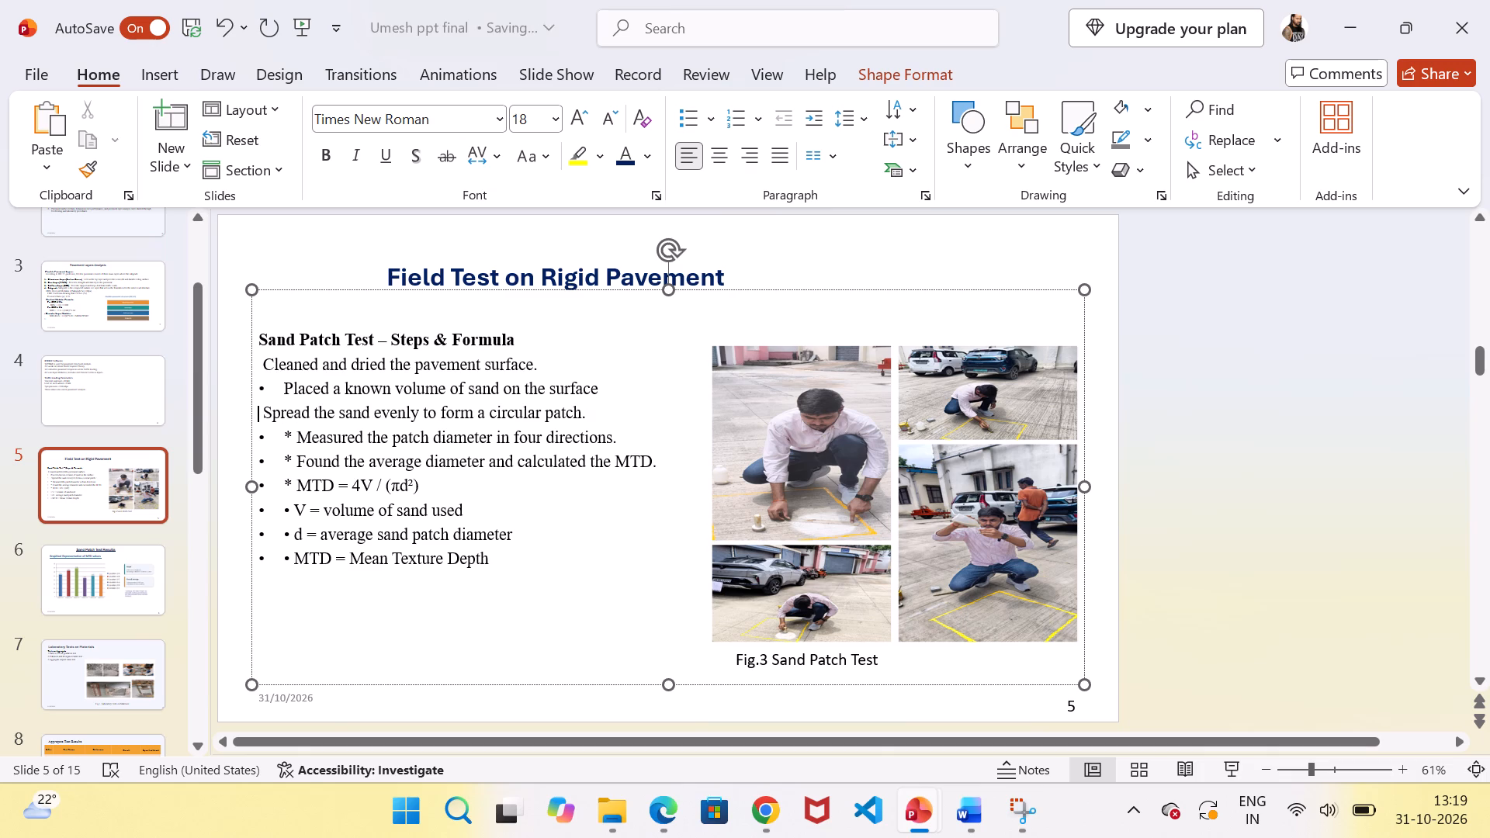
key(space)
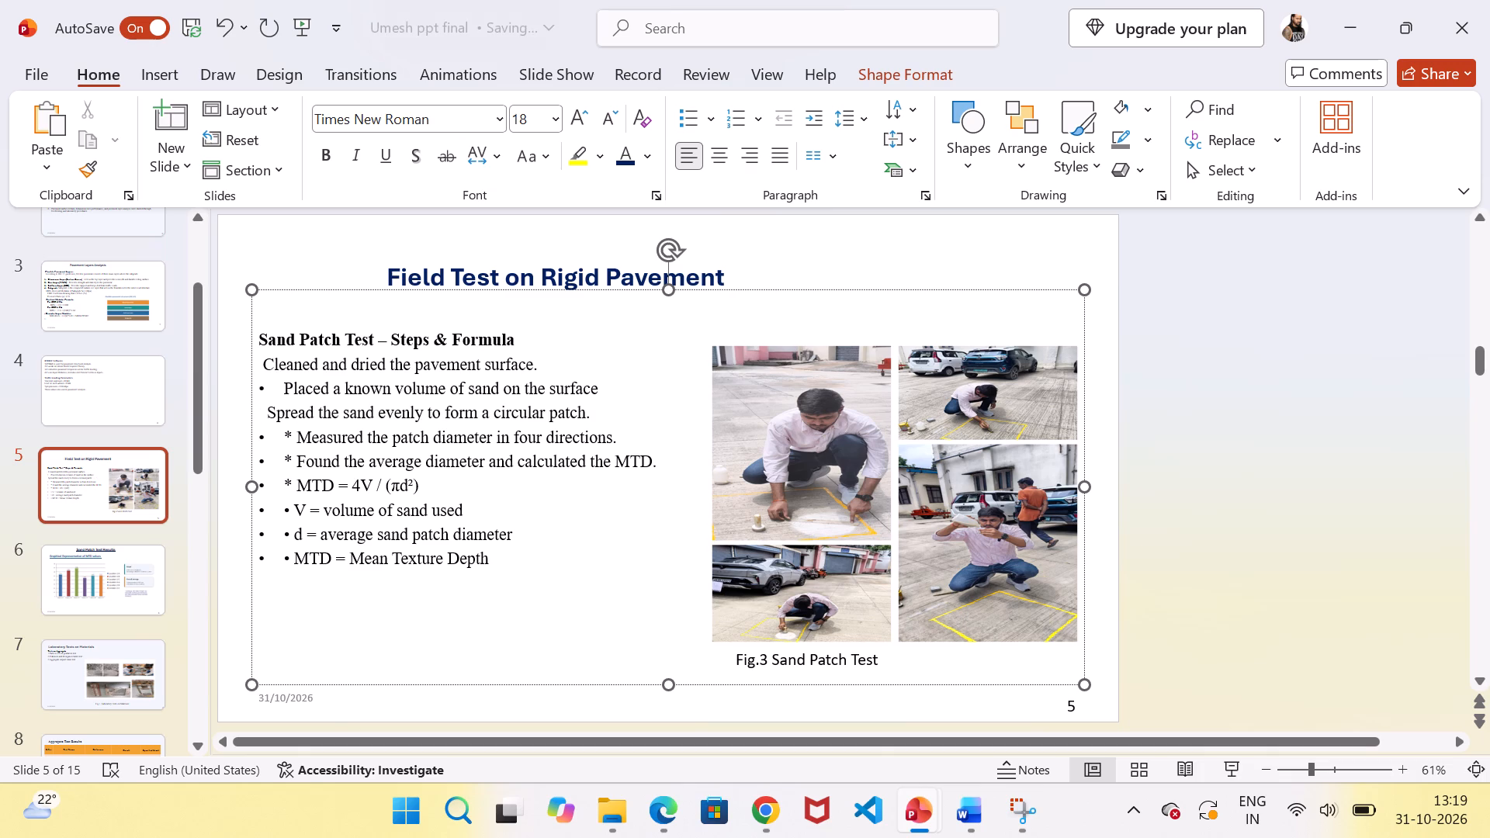
key(space)
key(space)
key(space)
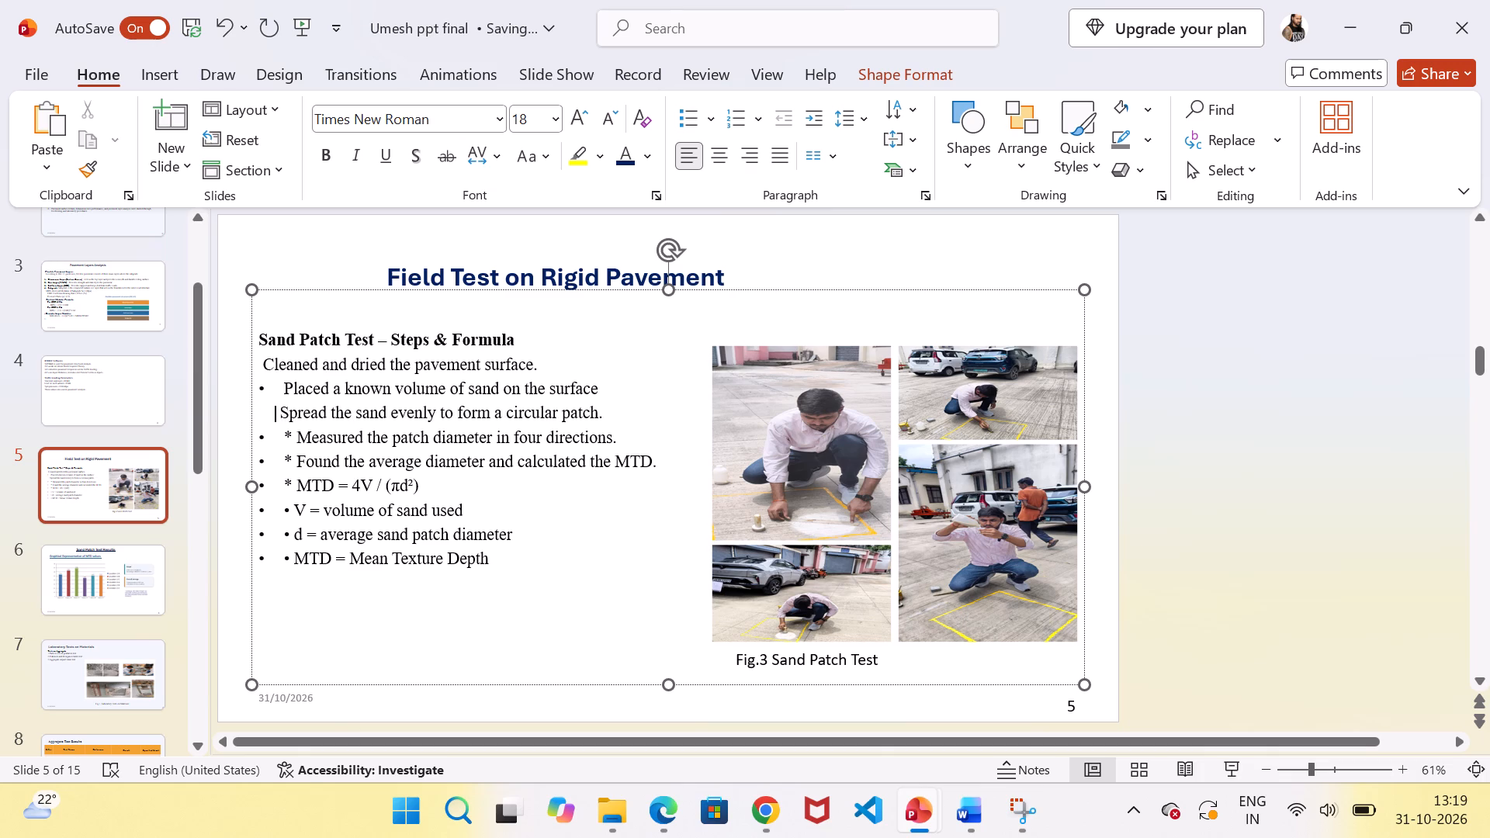
Remove the bullet and asterisk before "Measured the patch diameter in four directions." and indent the line by four spaces.
click(290, 435)
key(BackSpace)
key(BackSpace)
key(space)
key(space)
key(space)
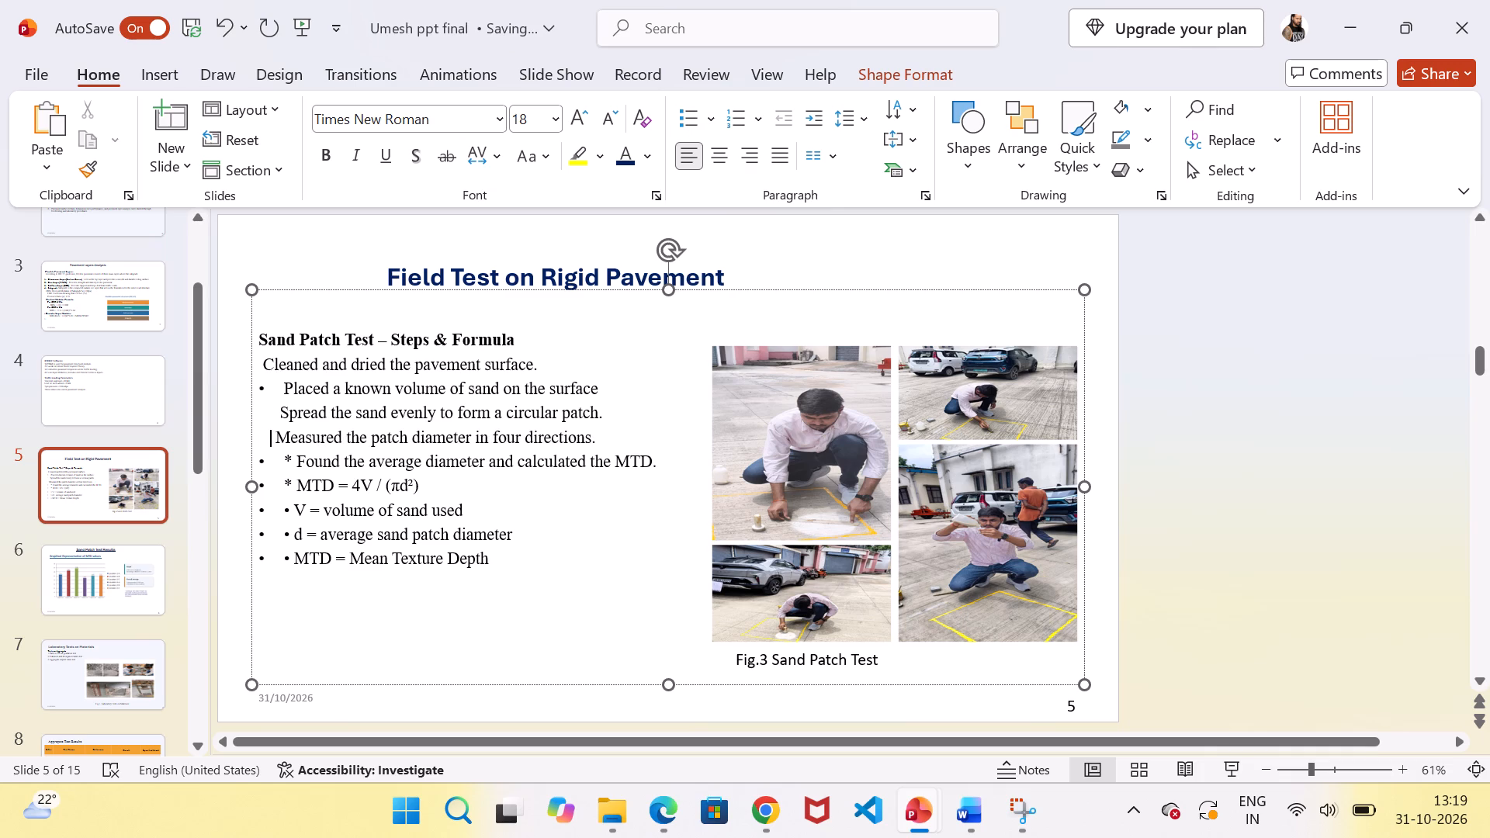
key(space)
key(space)
key(BackSpace)
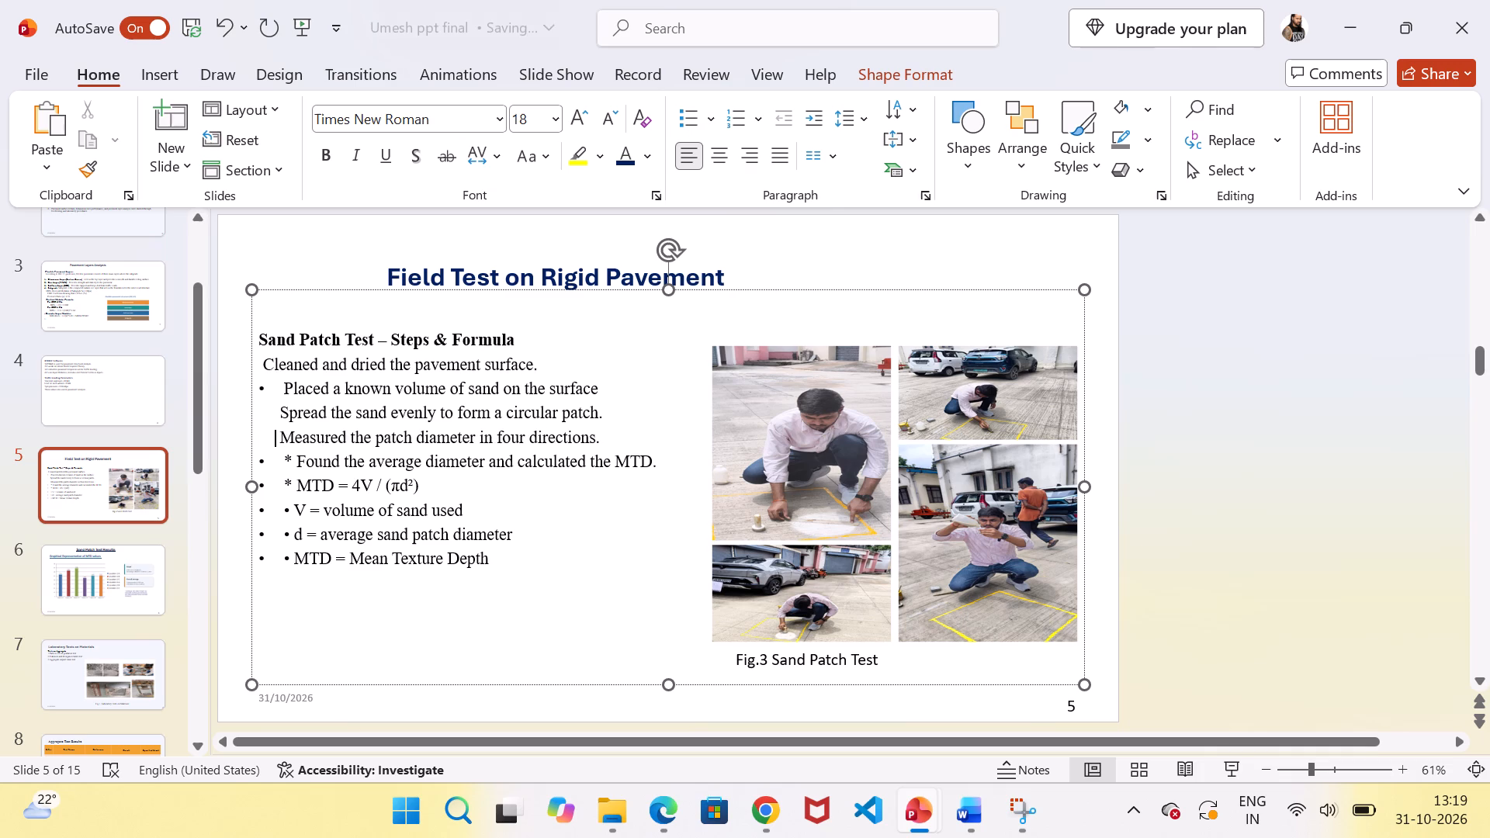
Remove the bullet and asterisk before "Found the average diameter and calculated the MTD." and indent the line by four spaces.
click(293, 458)
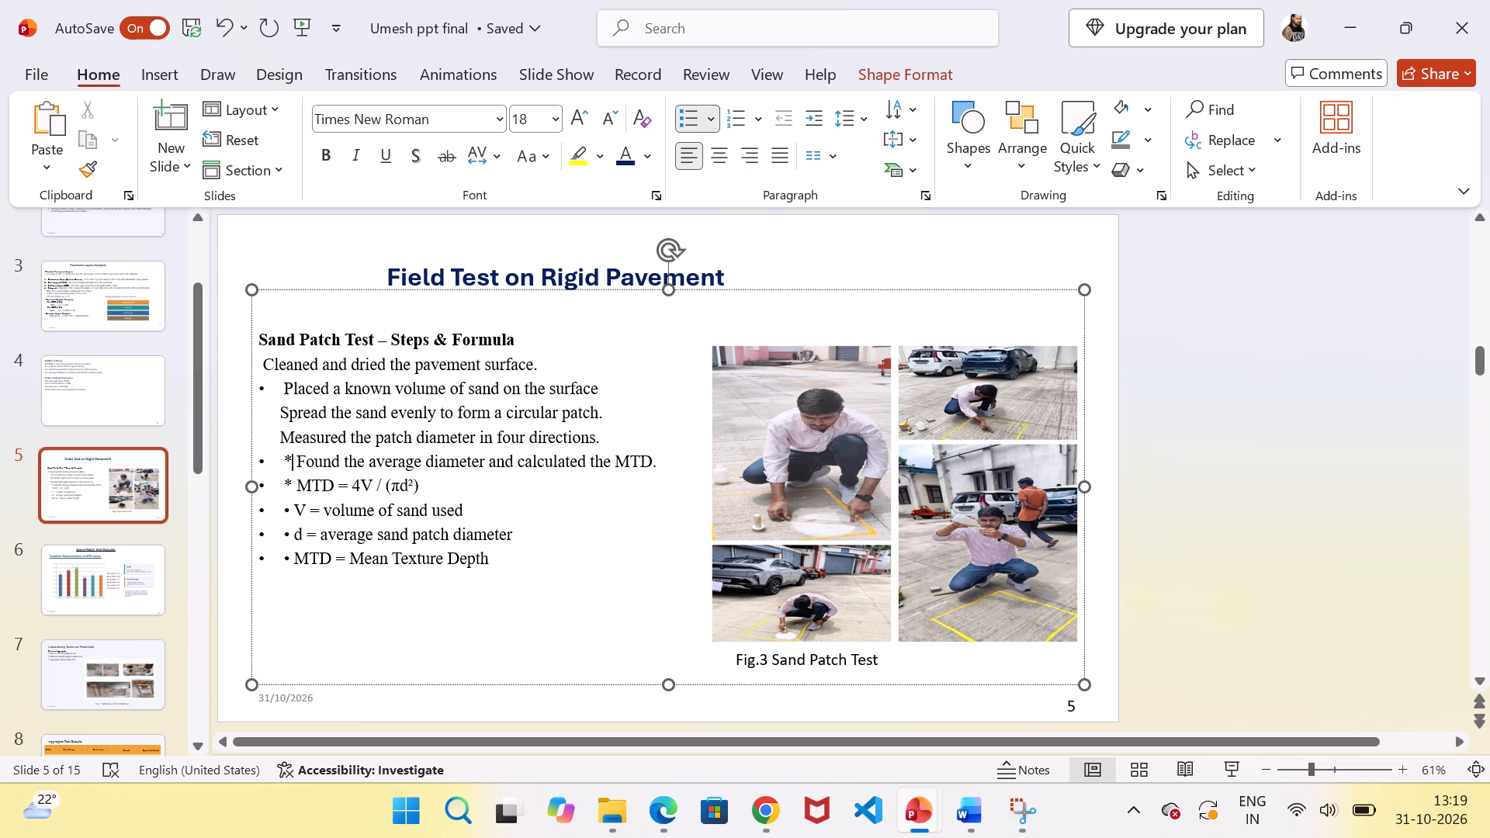
key(BackSpace)
key(BackSpace)
key(space)
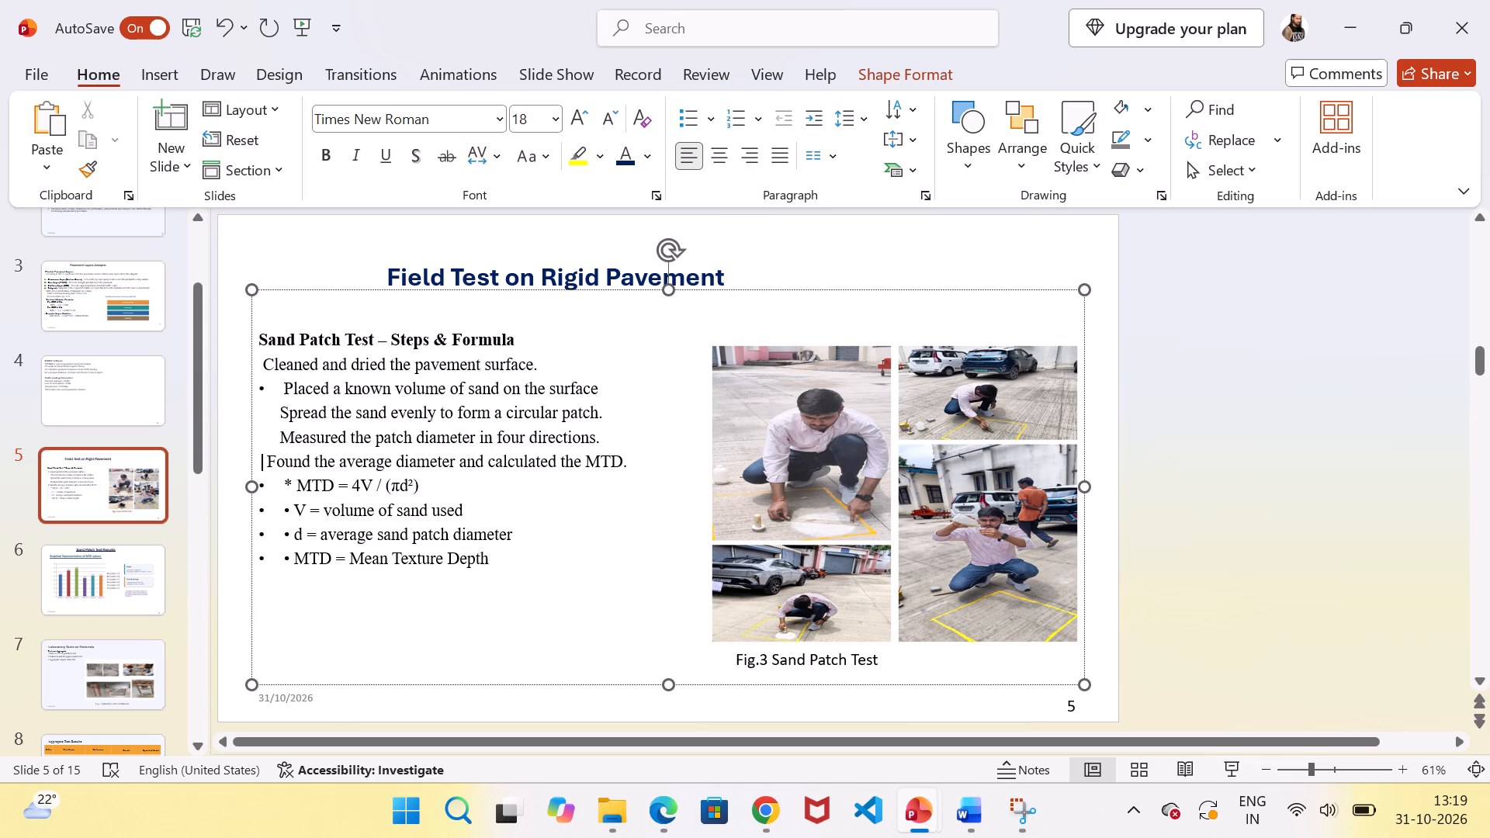
key(space)
key(space)
key(space)
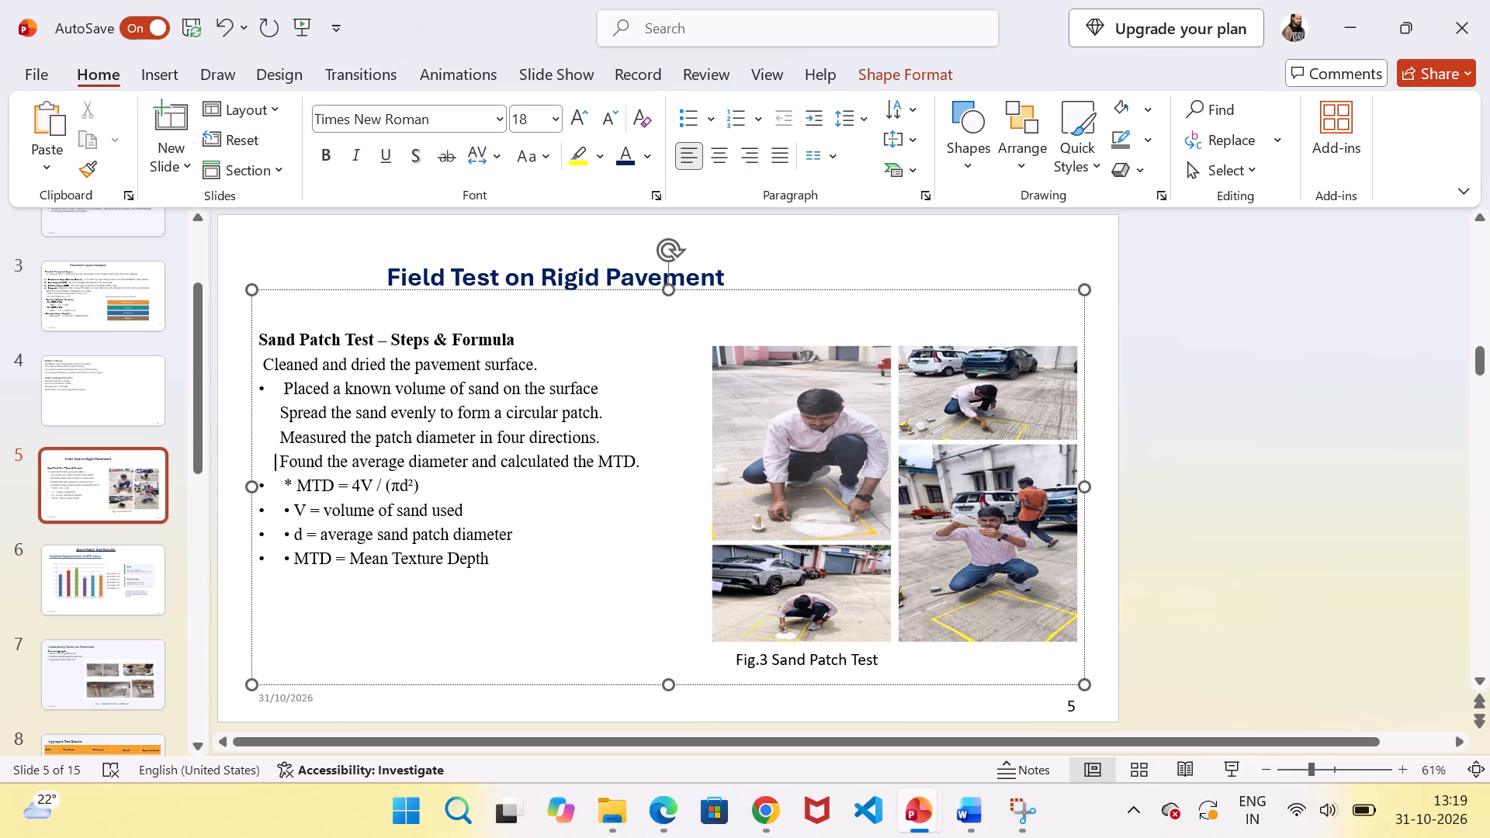
Remove the bullet and asterisk before the formula "MTD = 4V / (πd²)" and indent the line by four spaces.
click(292, 480)
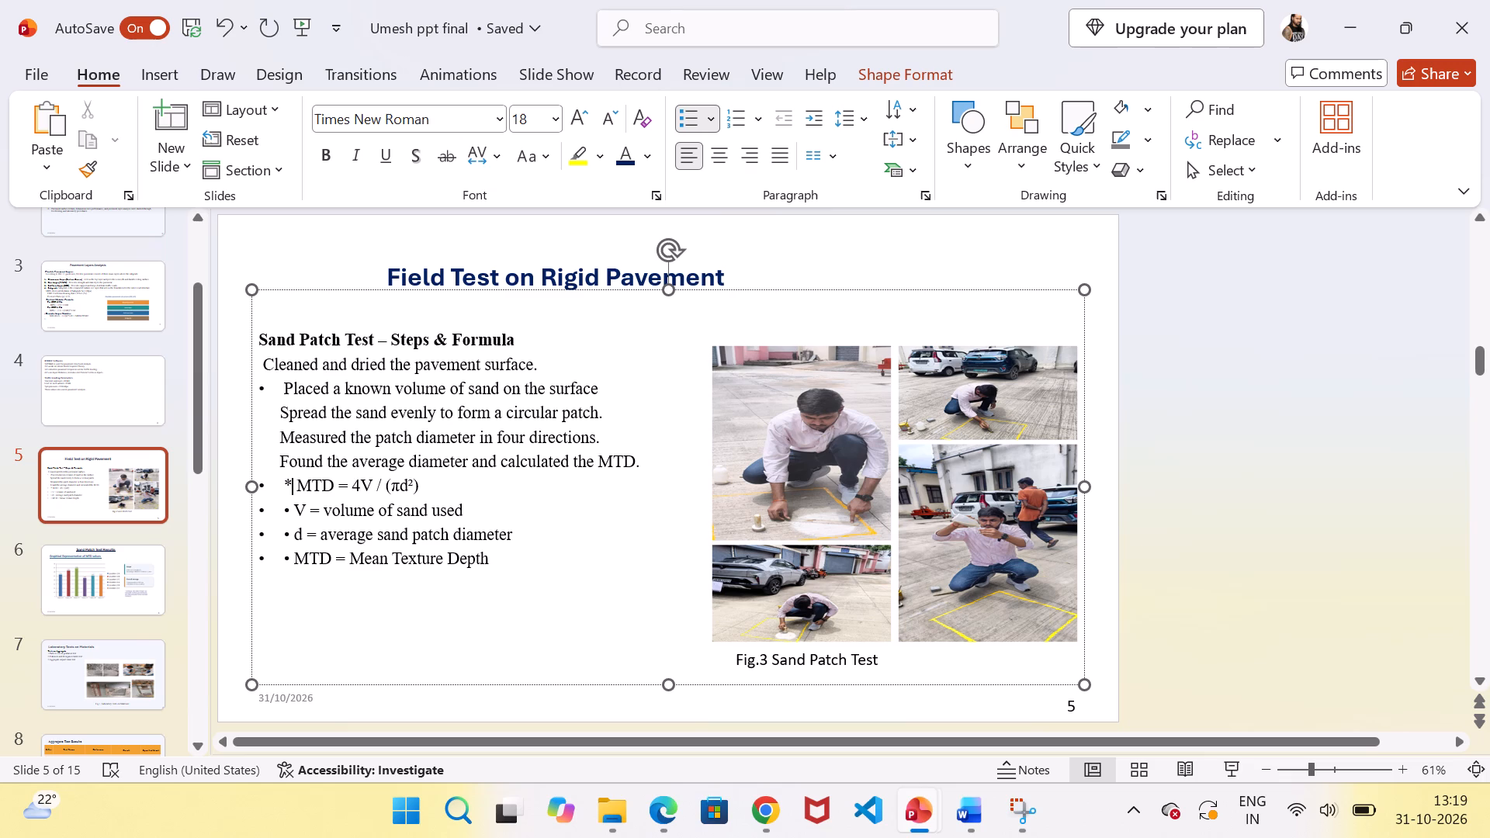
key(BackSpace)
key(BackSpace)
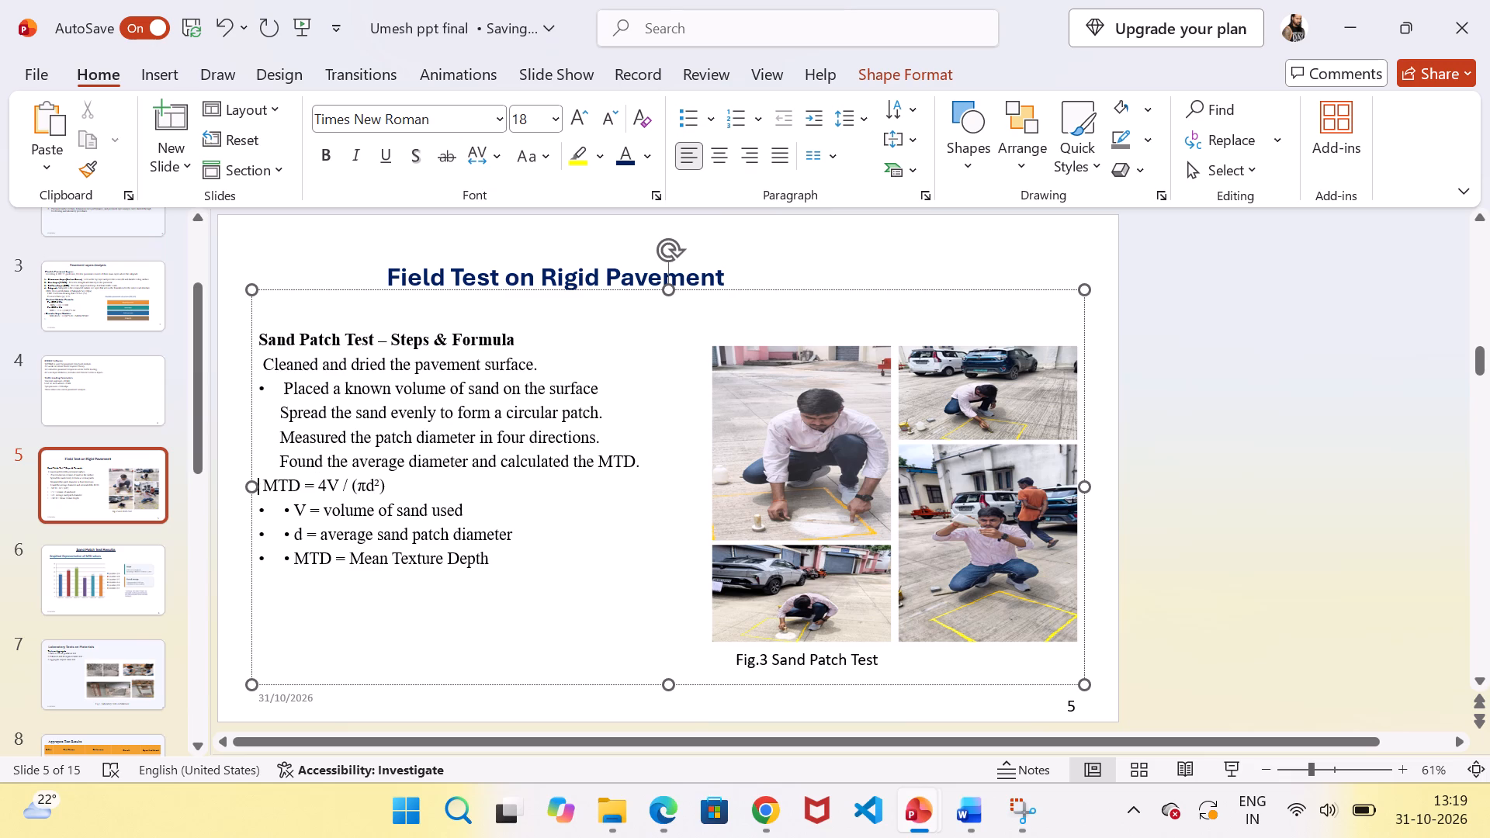
key(space)
key(space)
key(space)
key(space)
Remove both bullets before "V = volume of sand used" and indent the line by four spaces.
click(289, 510)
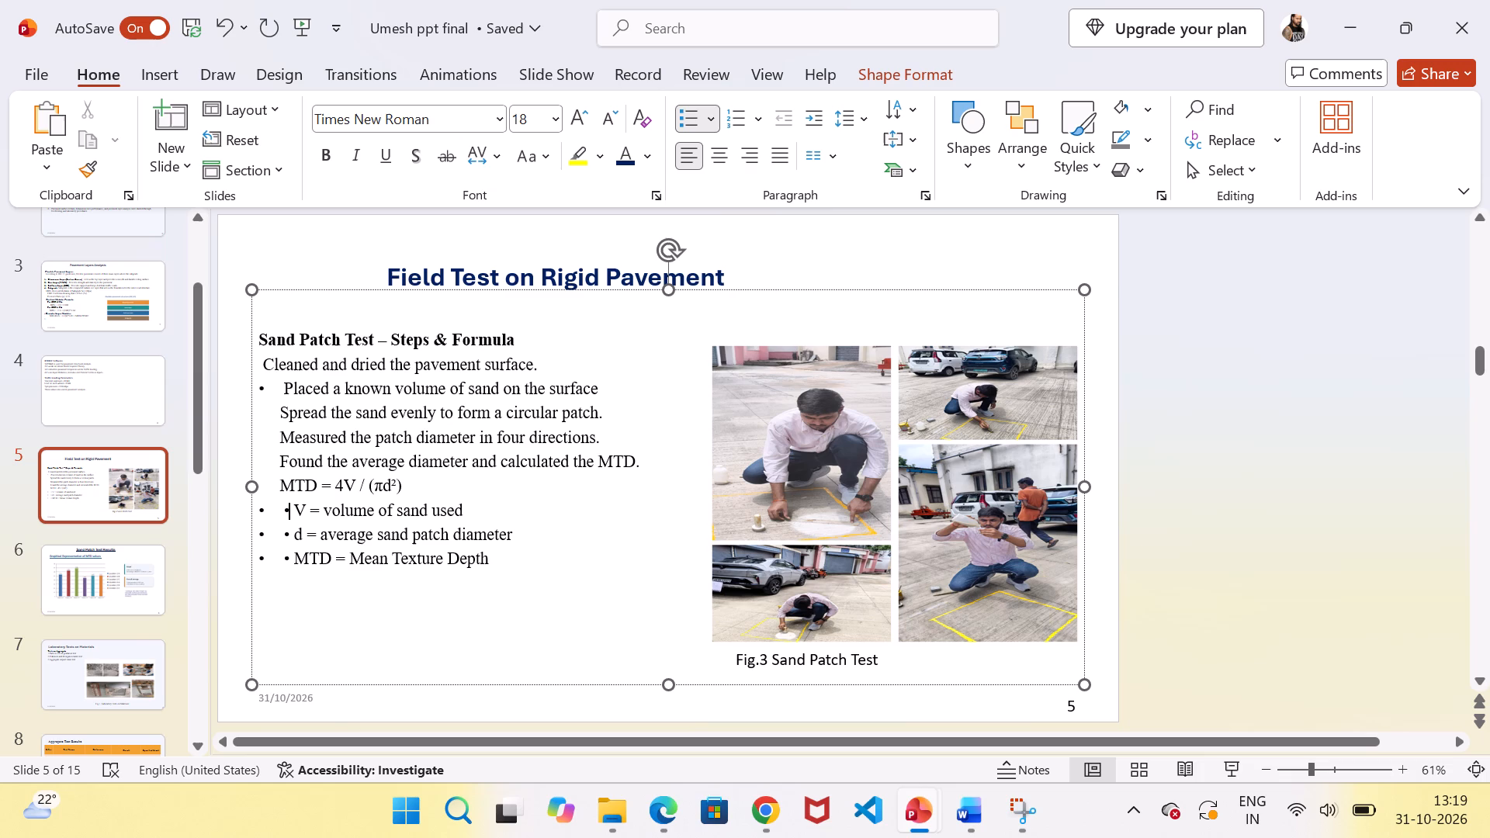
key(BackSpace)
key(BackSpace)
key(space)
key(space)
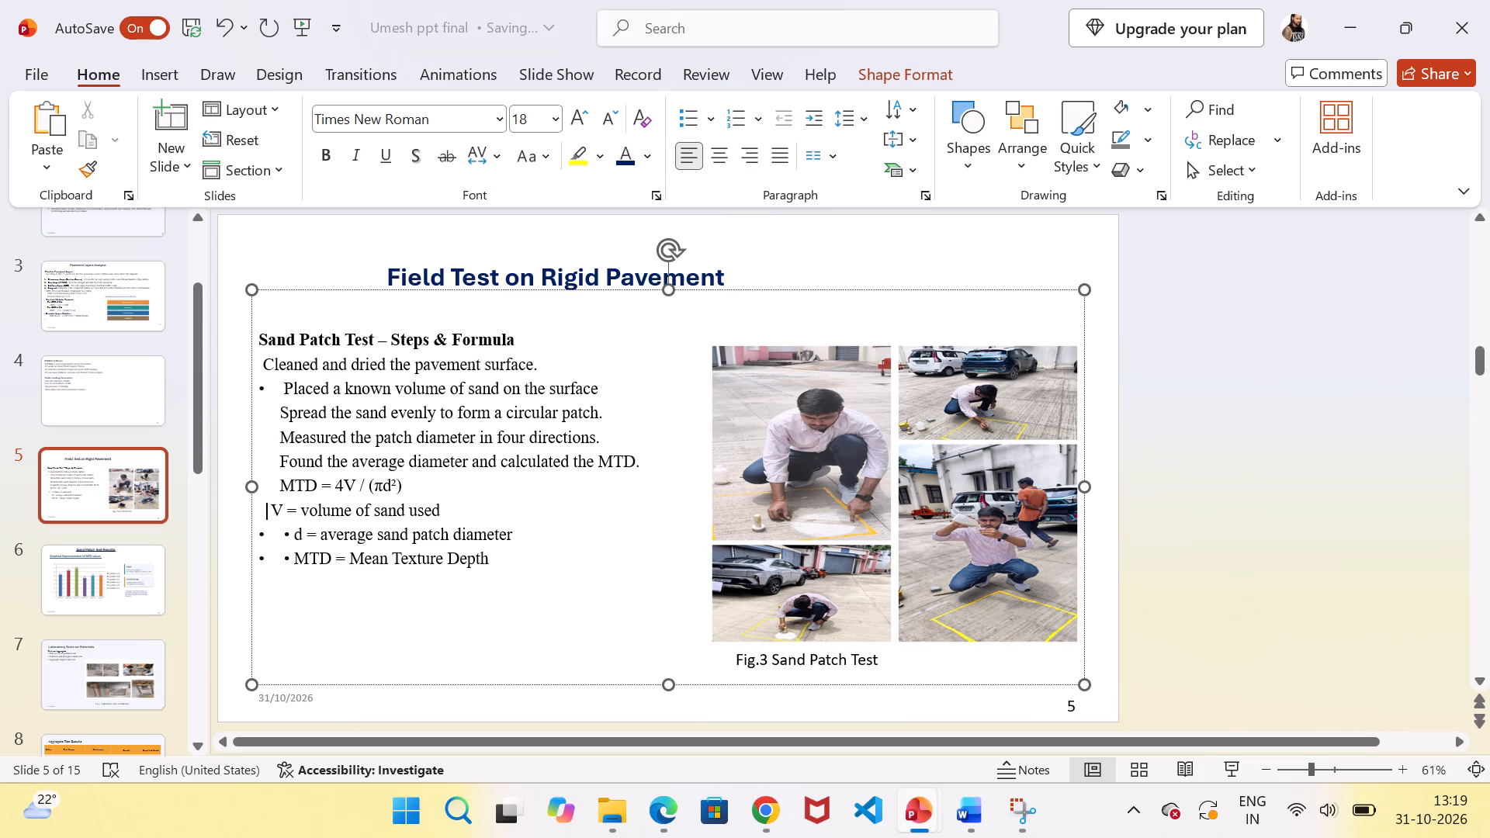
key(space)
key(space)
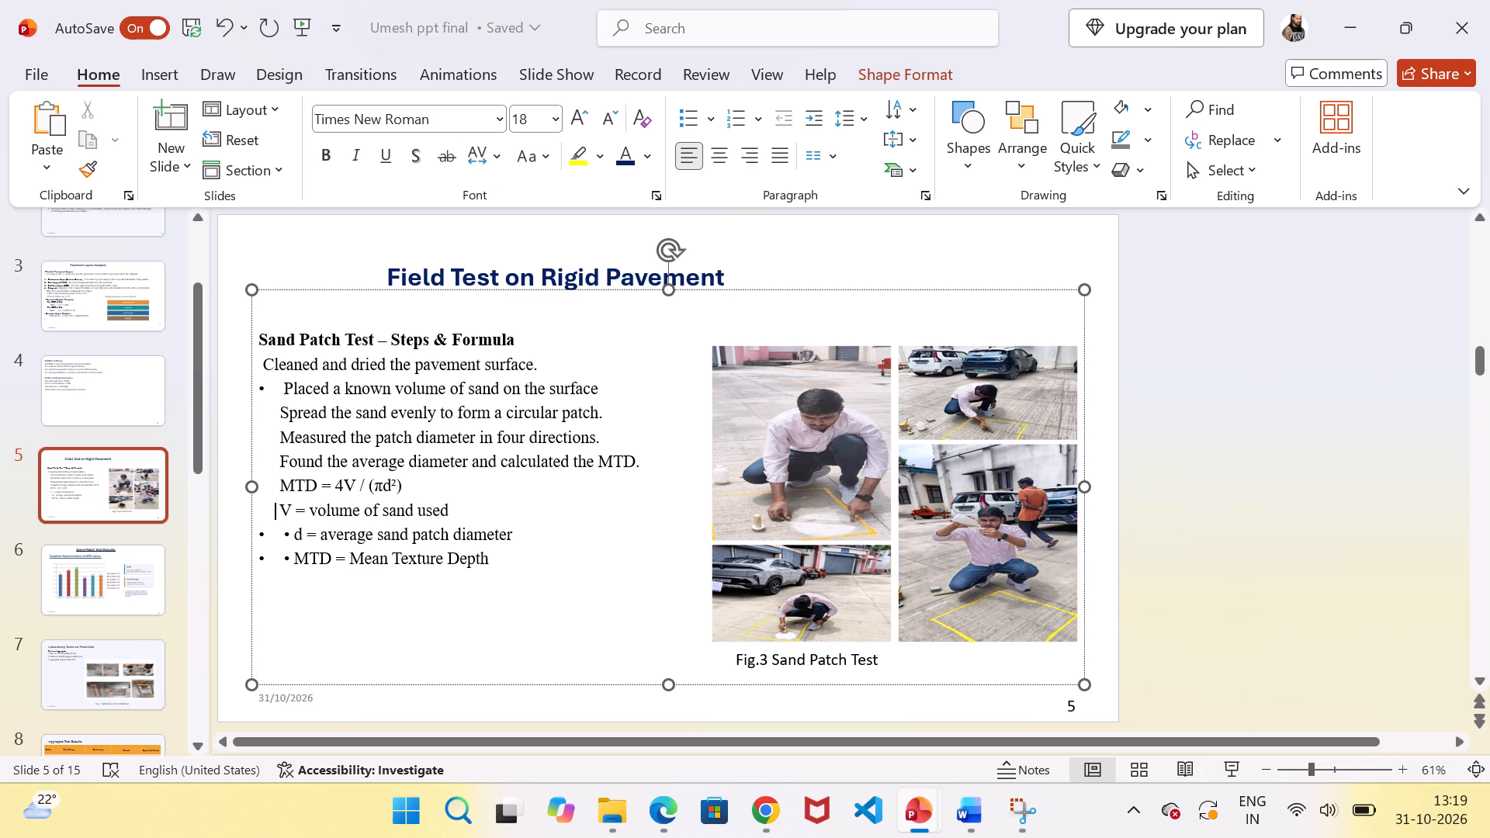
Remove both bullets before "d = average sand patch diameter" and indent the line by four spaces.
click(289, 538)
key(BackSpace)
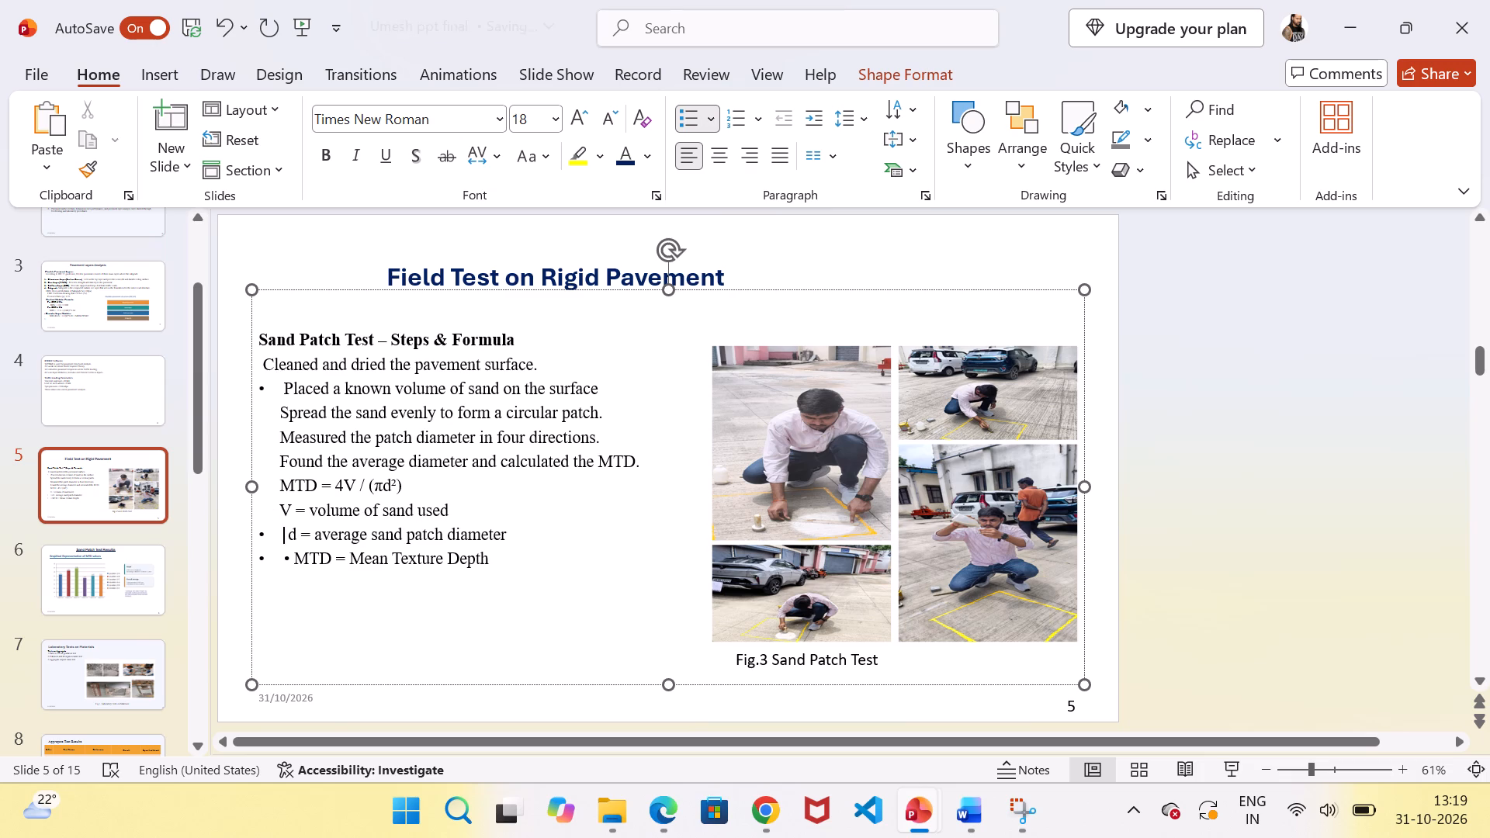
key(BackSpace)
key(space)
key(space)
key(space)
key(space)
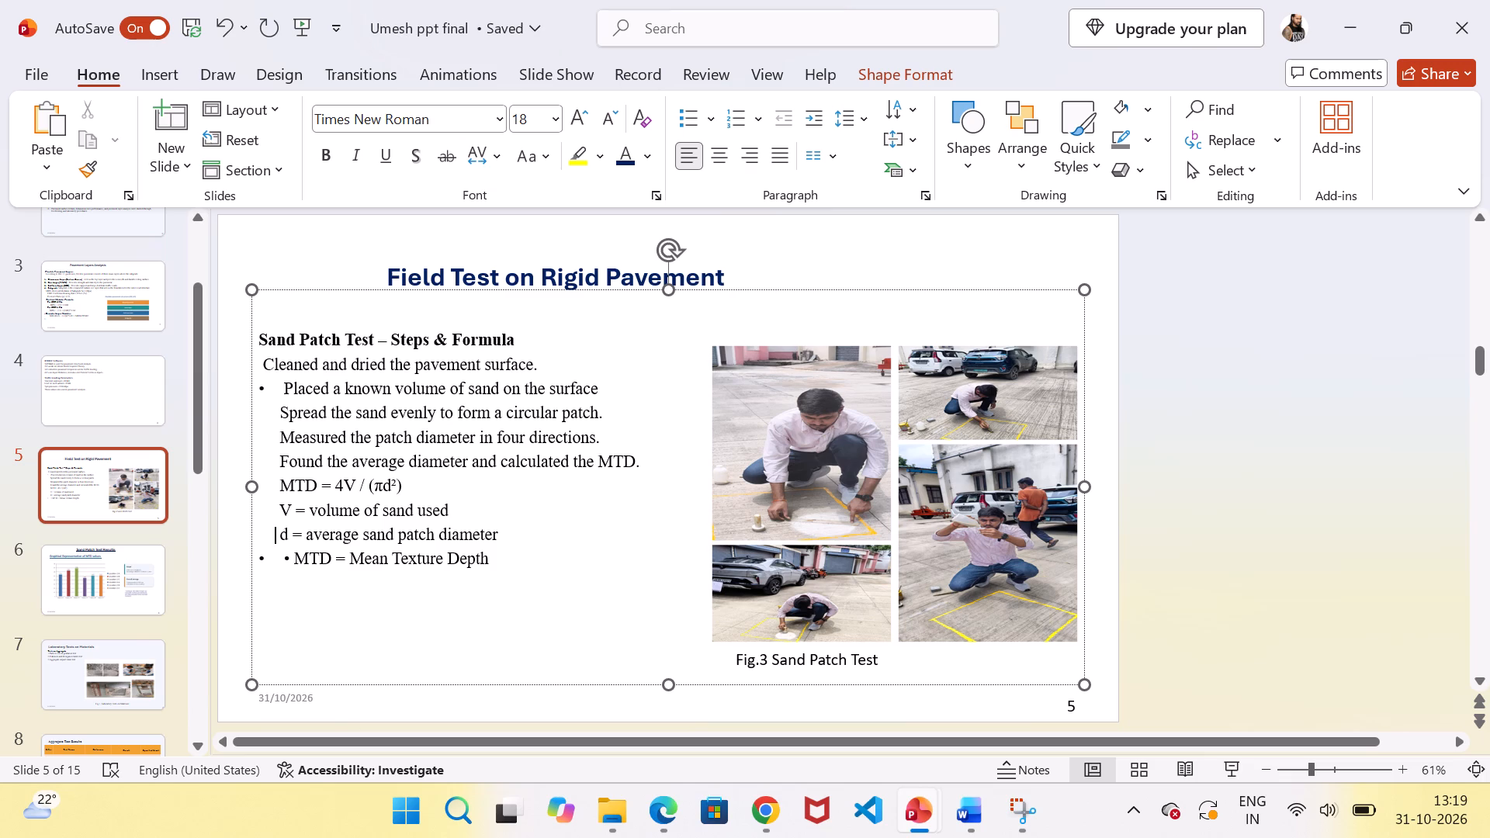
Remove both bullets before "MTD = Mean Texture Depth" and indent the line by three spaces.
click(289, 555)
key(BackSpace)
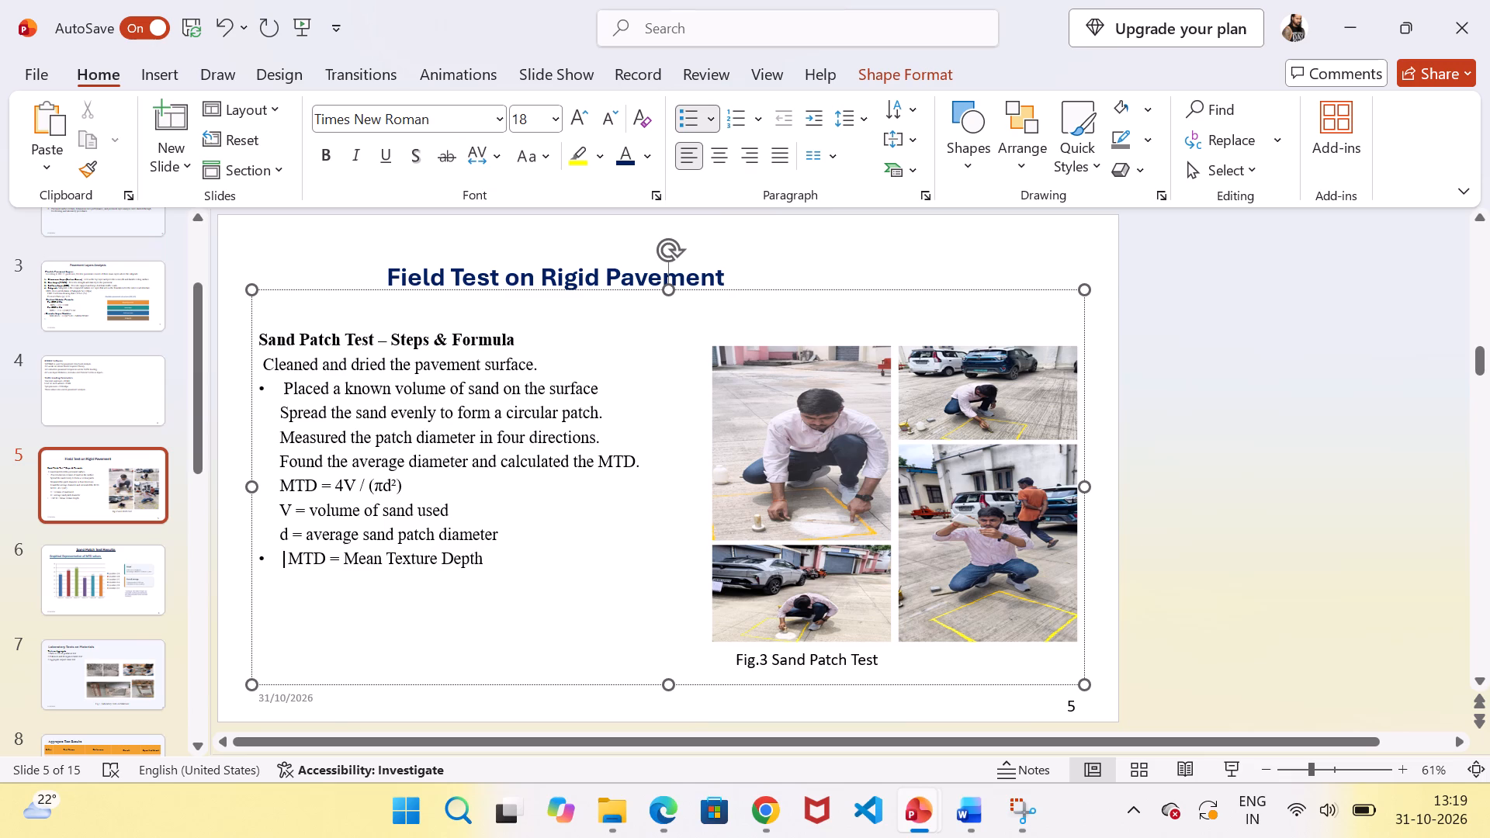
key(BackSpace)
key(space)
key(space)
key(space)
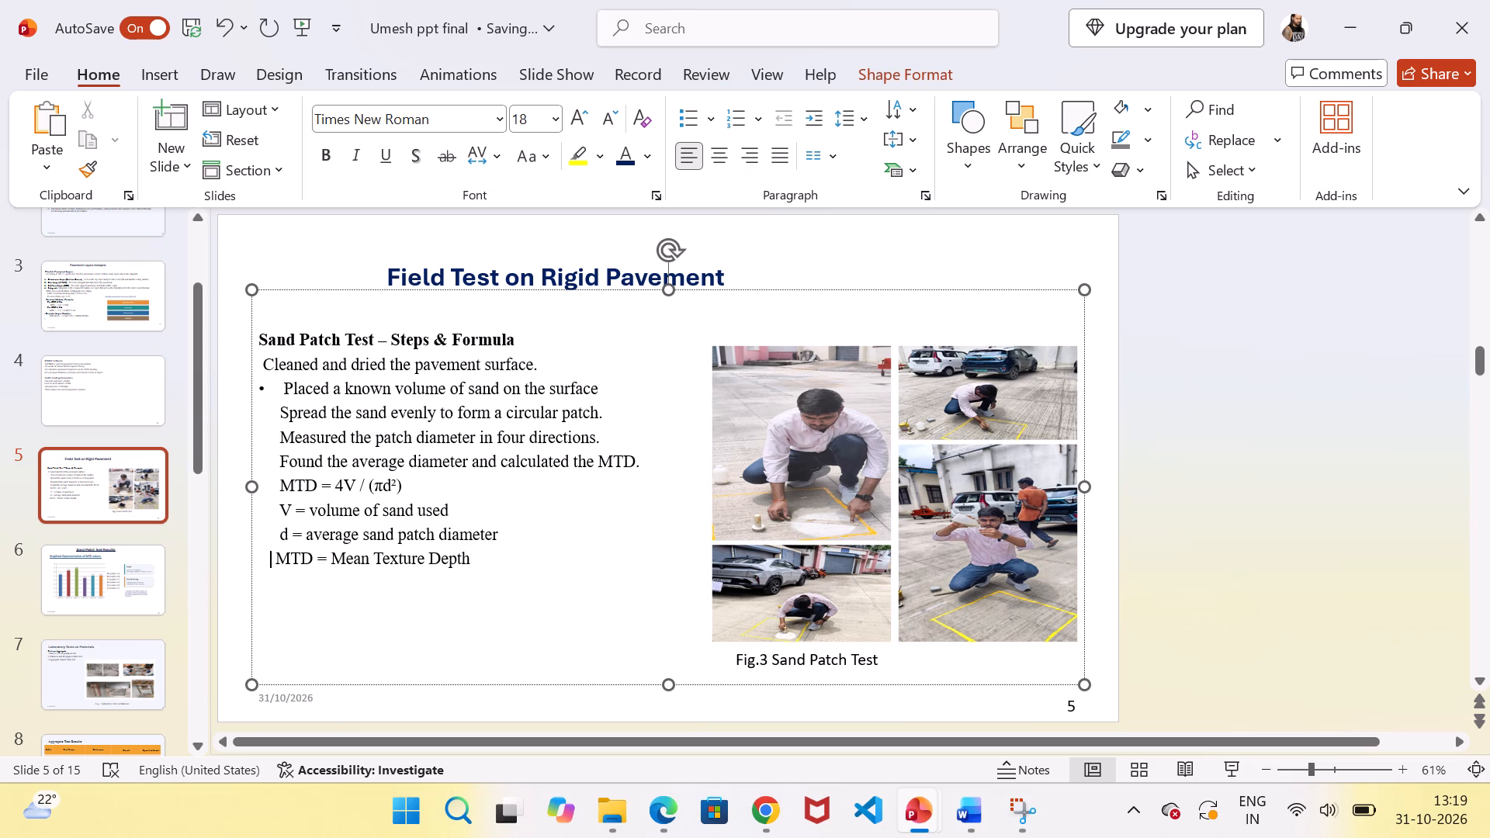
Remove the bullet from "Placed a known volume of sand on the surface", keeping it on its own line, indented by six spaces.
click(266, 385)
key(BackSpace)
key(BackSpace)
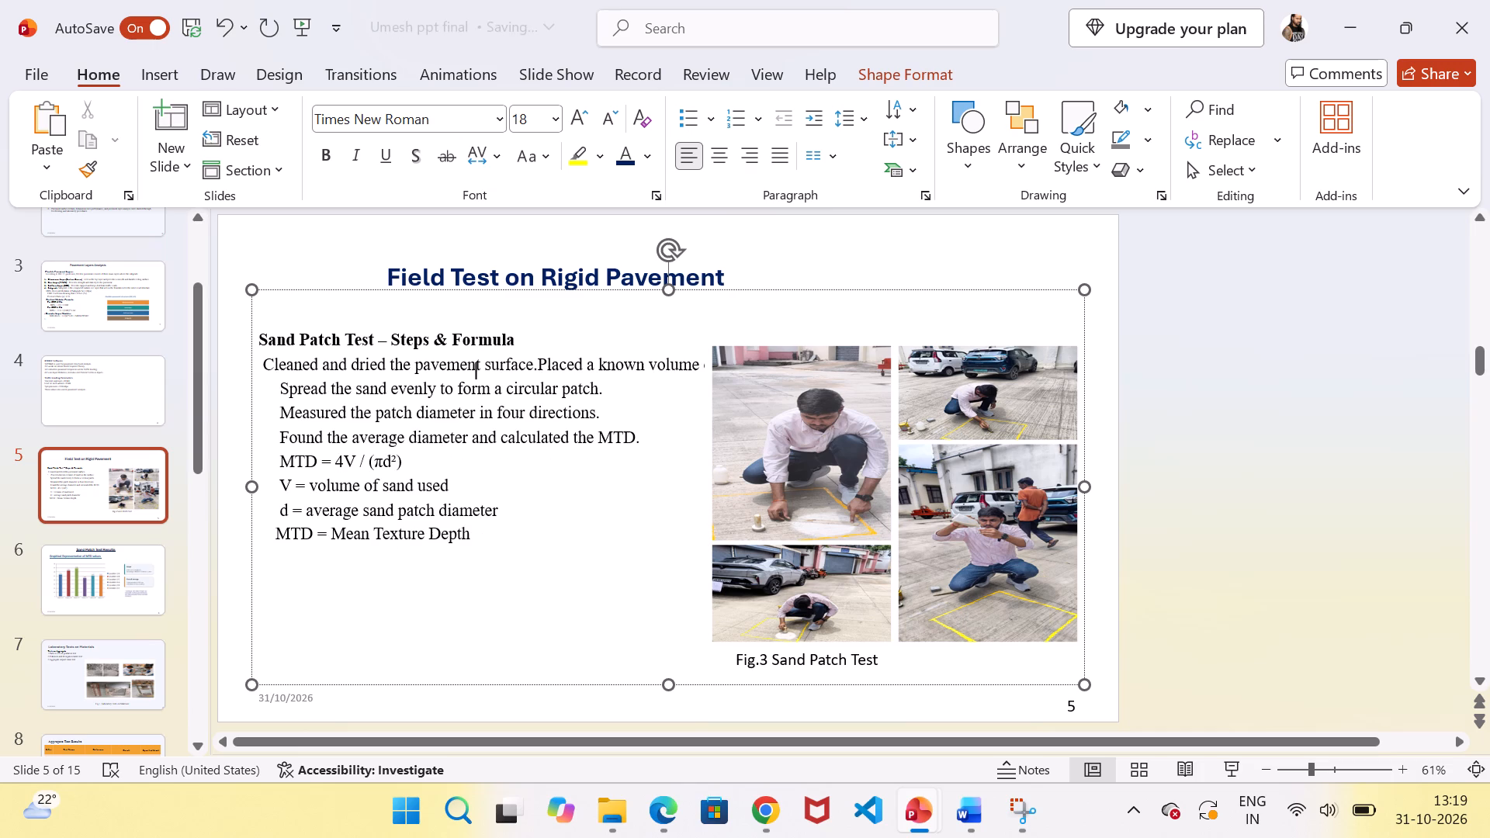
key(Return)
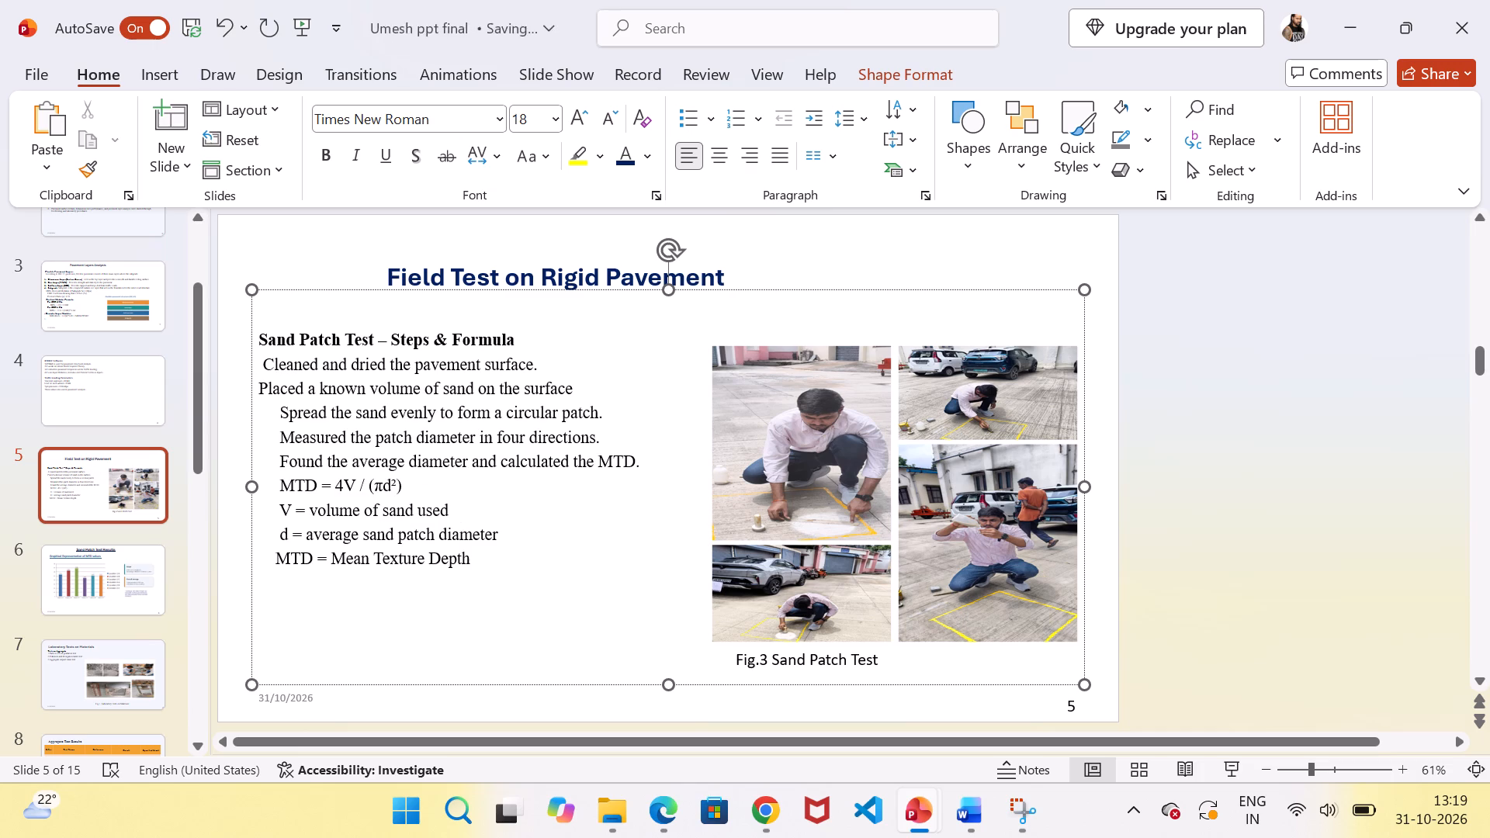
key(space)
key(space)
key(space)
key(space)
key(space)
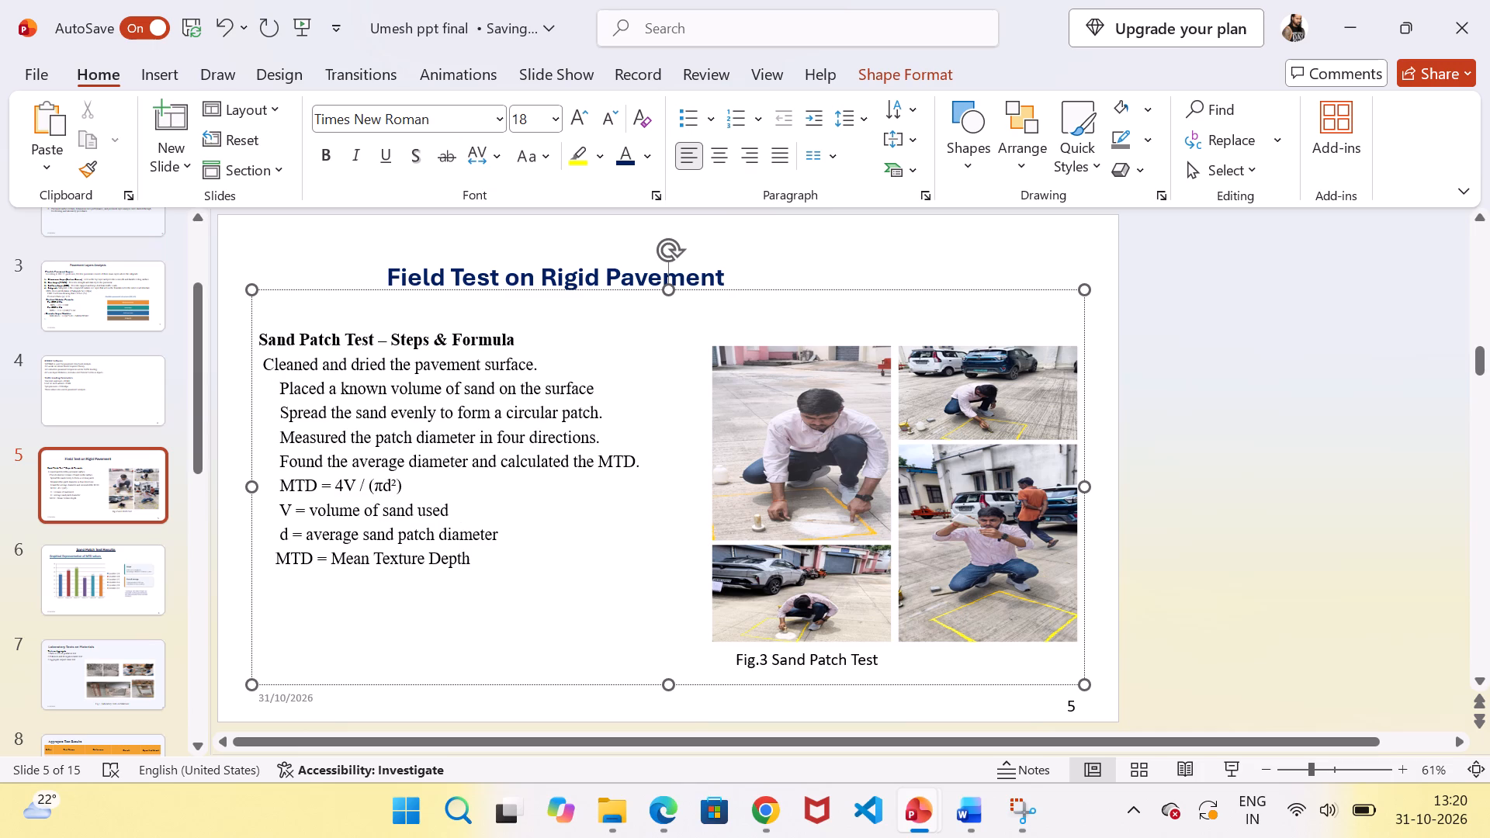
key(space)
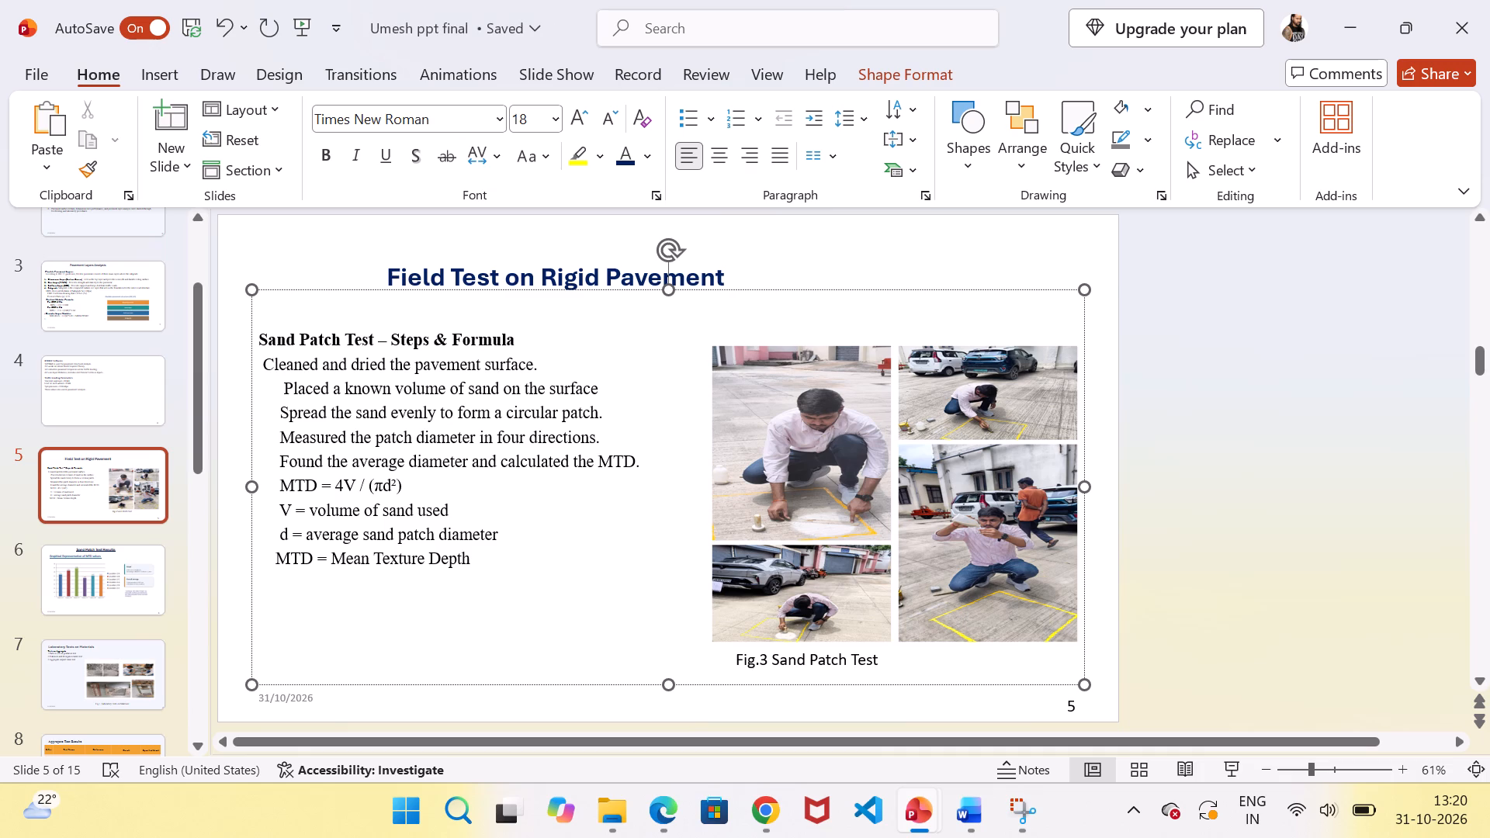
Indent the first procedure line, "Cleaned and dried the pavement surface.", by six more spaces.
click(255, 365)
key(space)
key(space)
key(space)
key(space)
key(space)
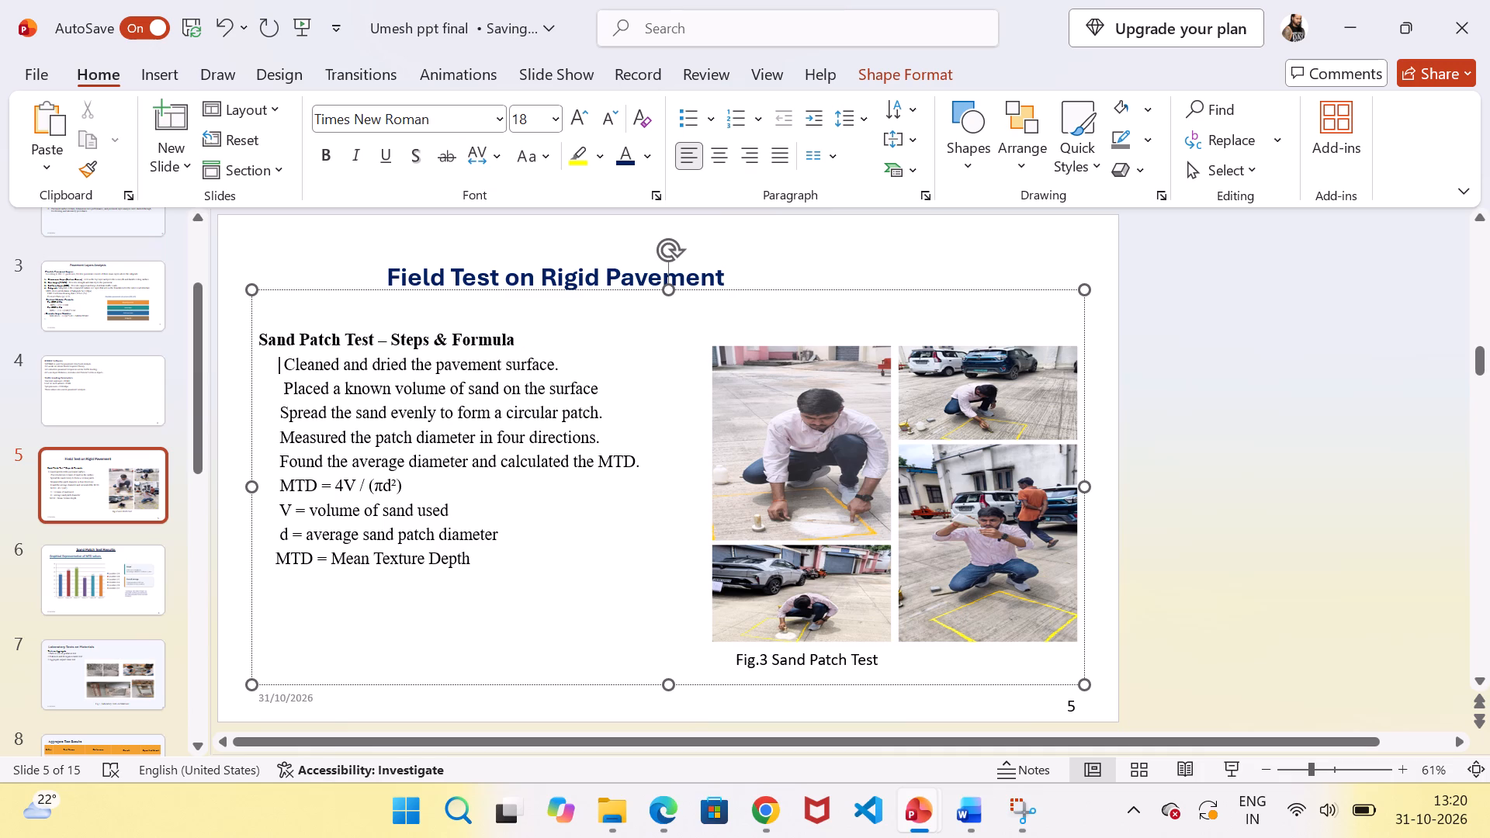
key(space)
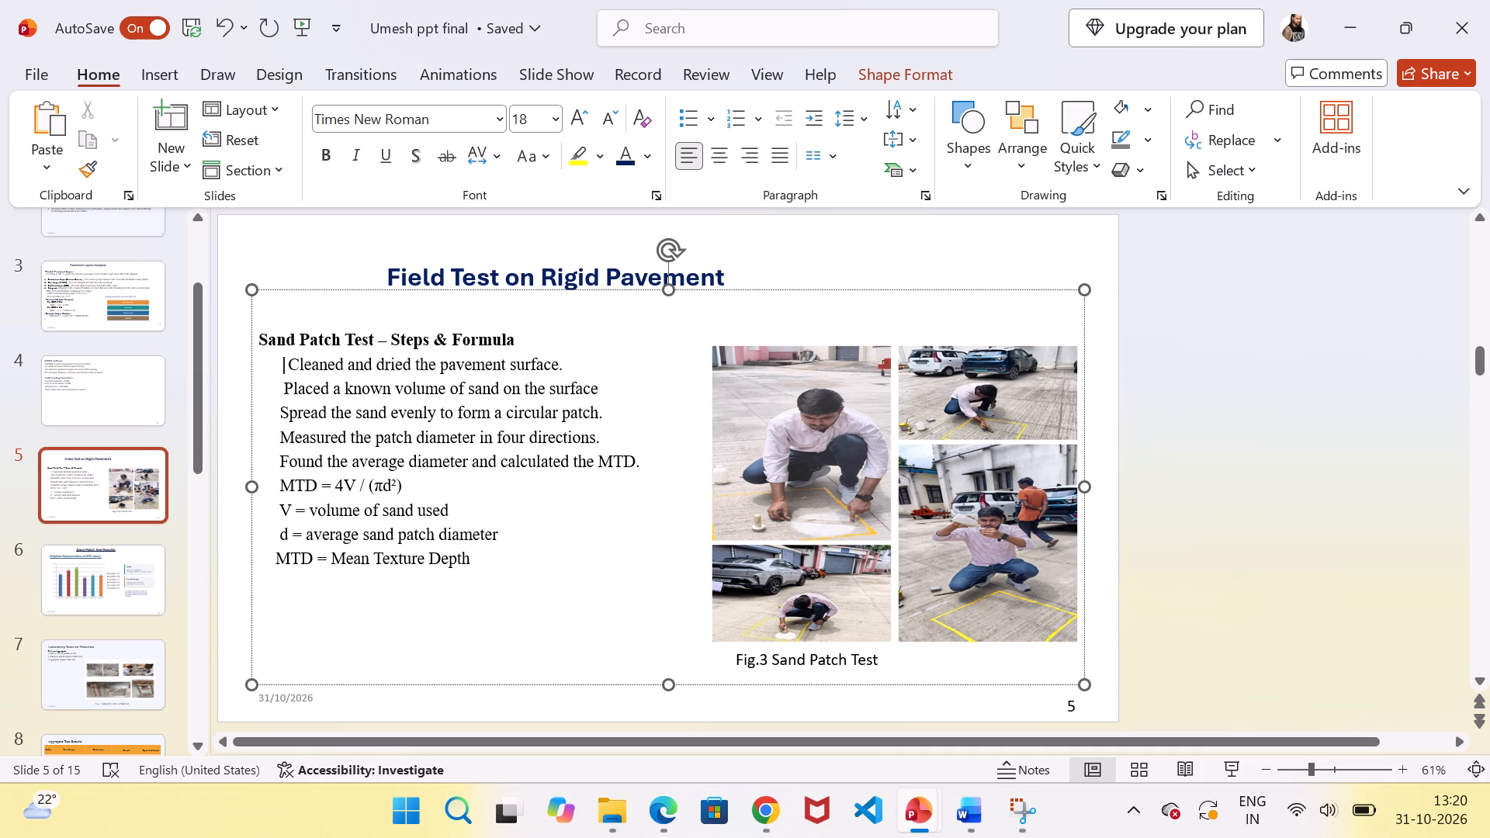
Remove the bold formatting from the heading "Sand Patch Test – Steps & Formula".
drag(256, 339, 531, 334)
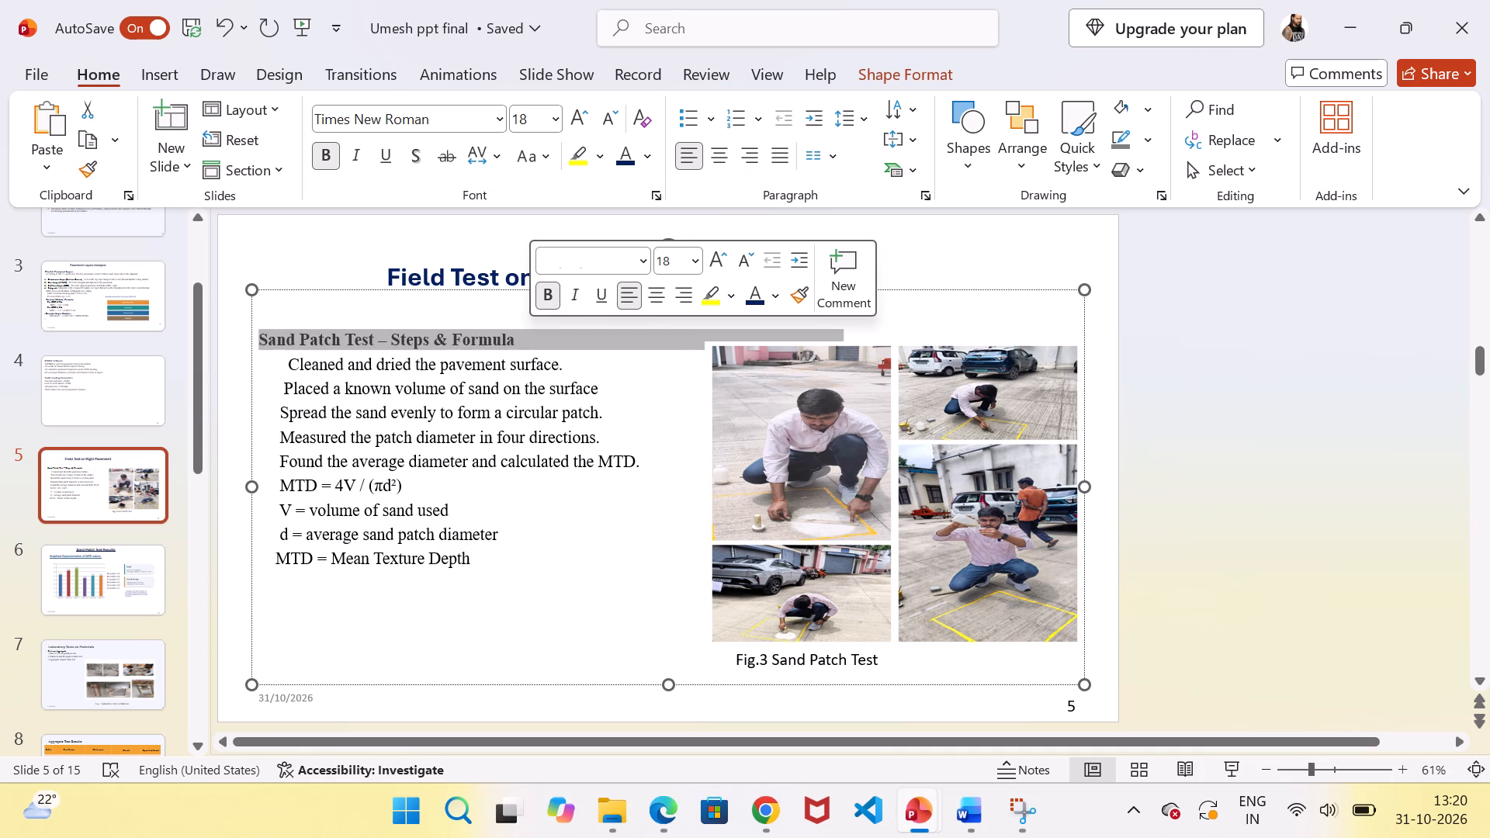
click(553, 292)
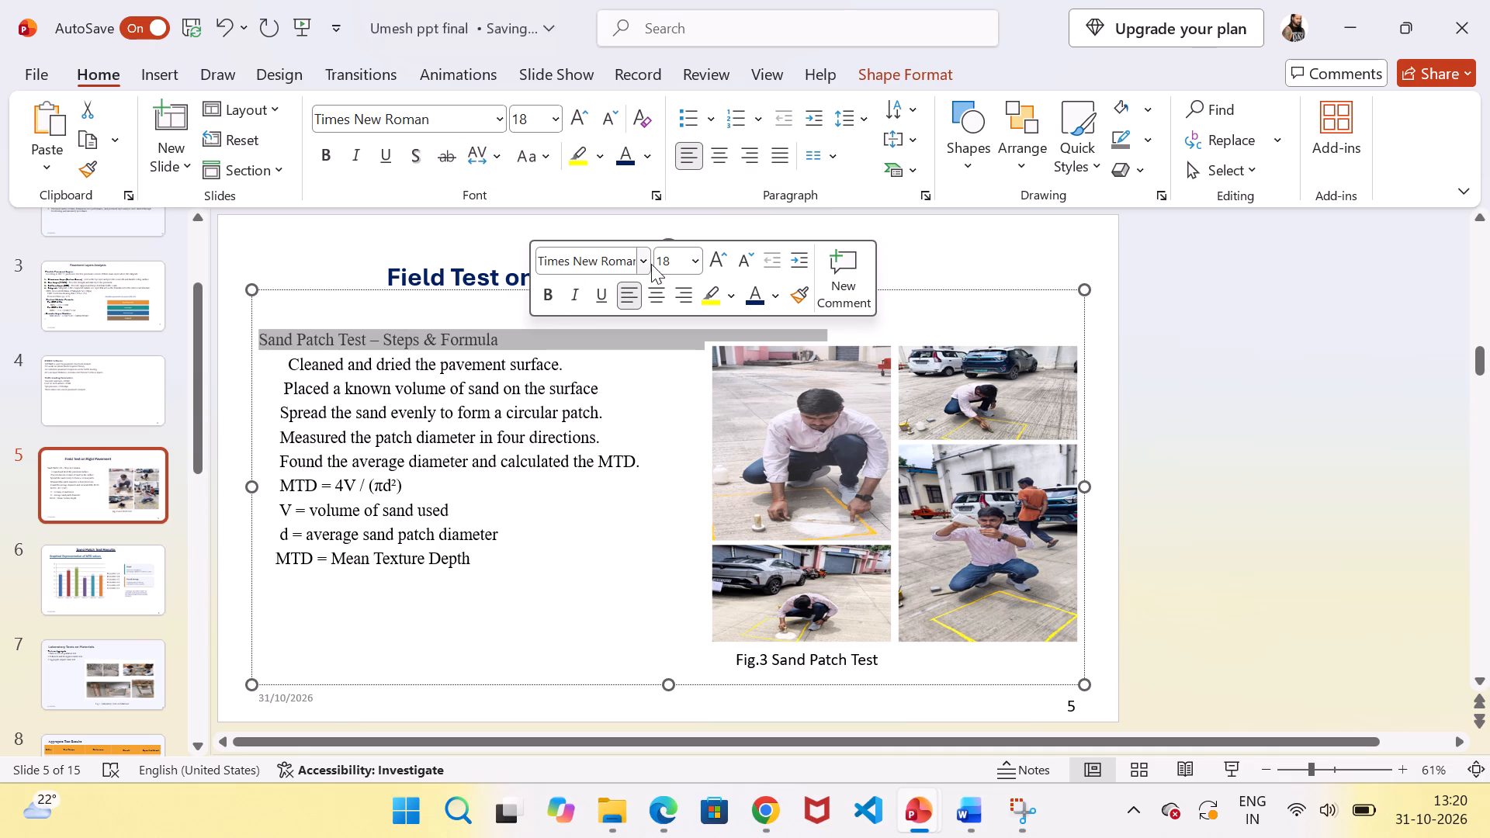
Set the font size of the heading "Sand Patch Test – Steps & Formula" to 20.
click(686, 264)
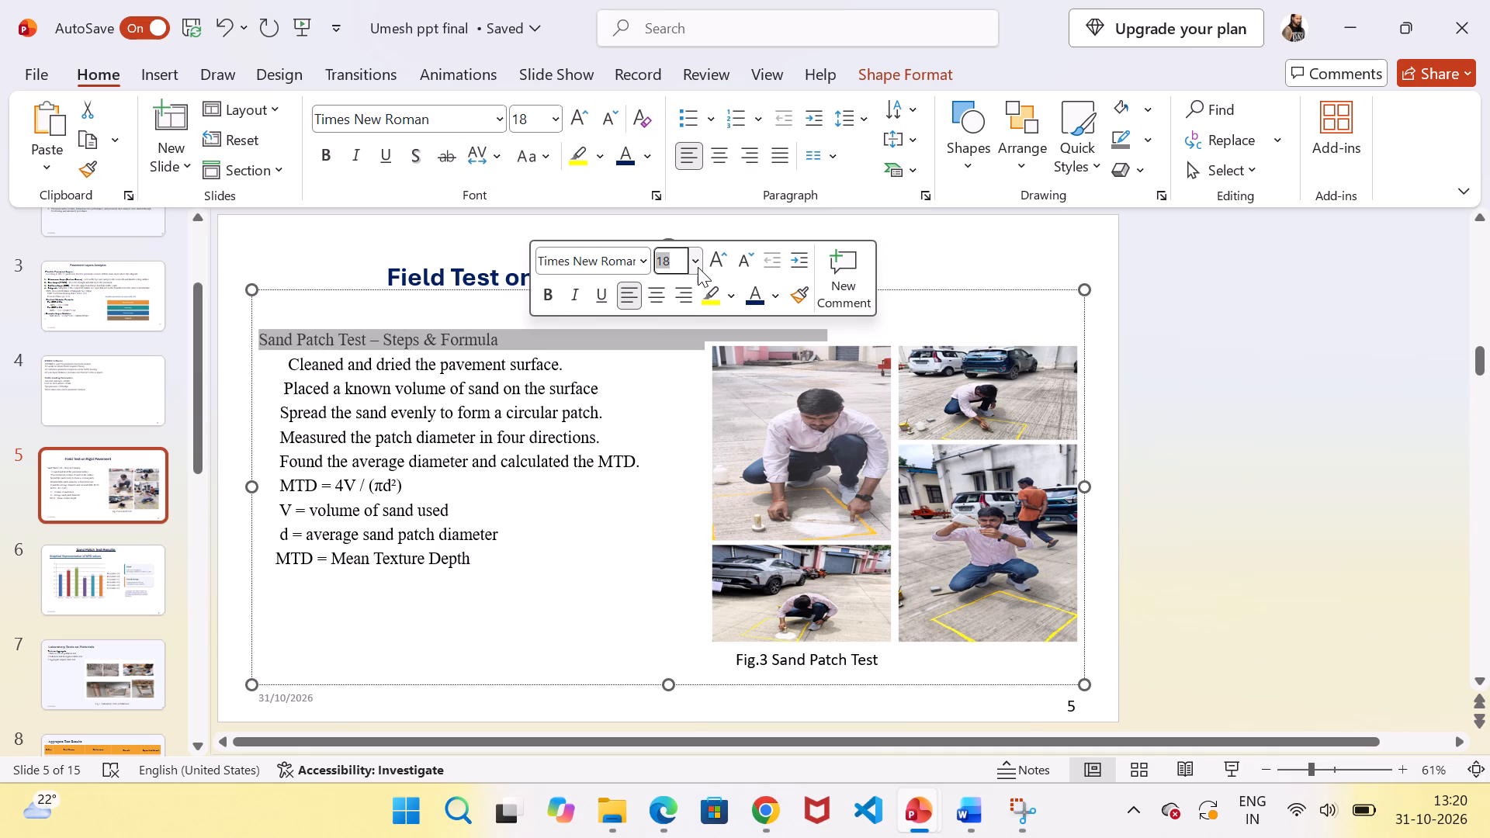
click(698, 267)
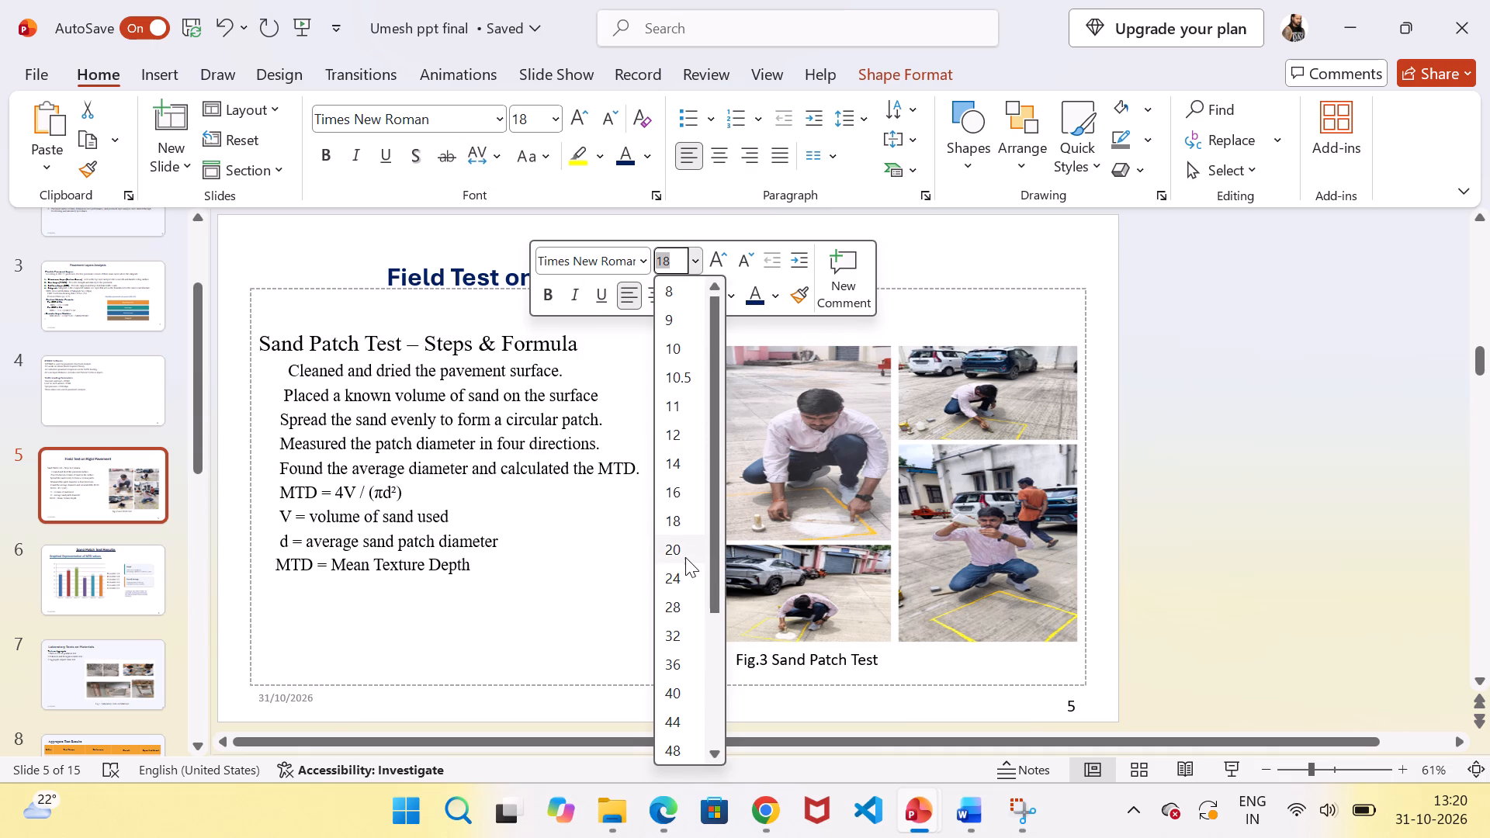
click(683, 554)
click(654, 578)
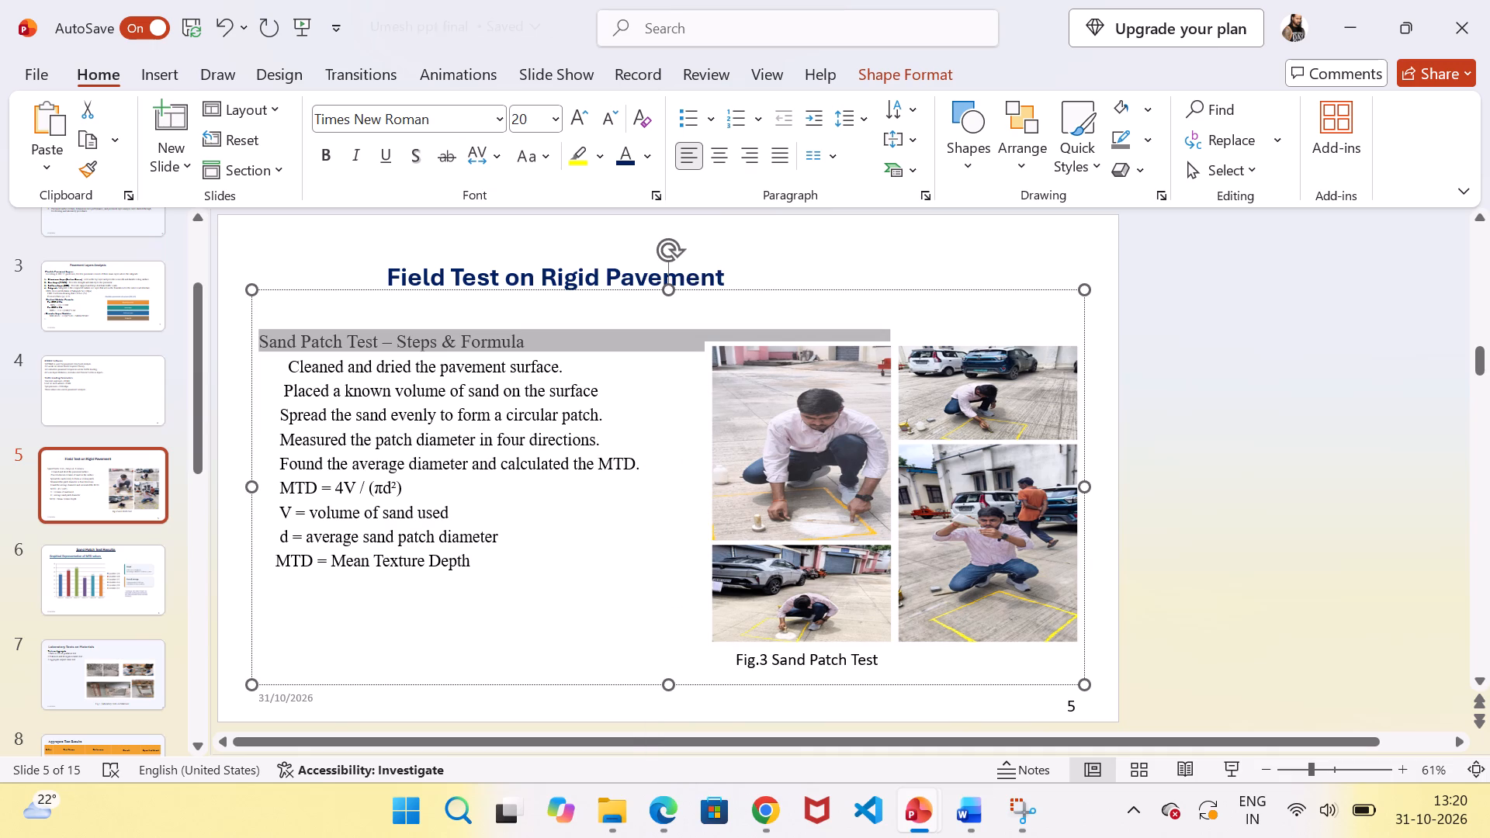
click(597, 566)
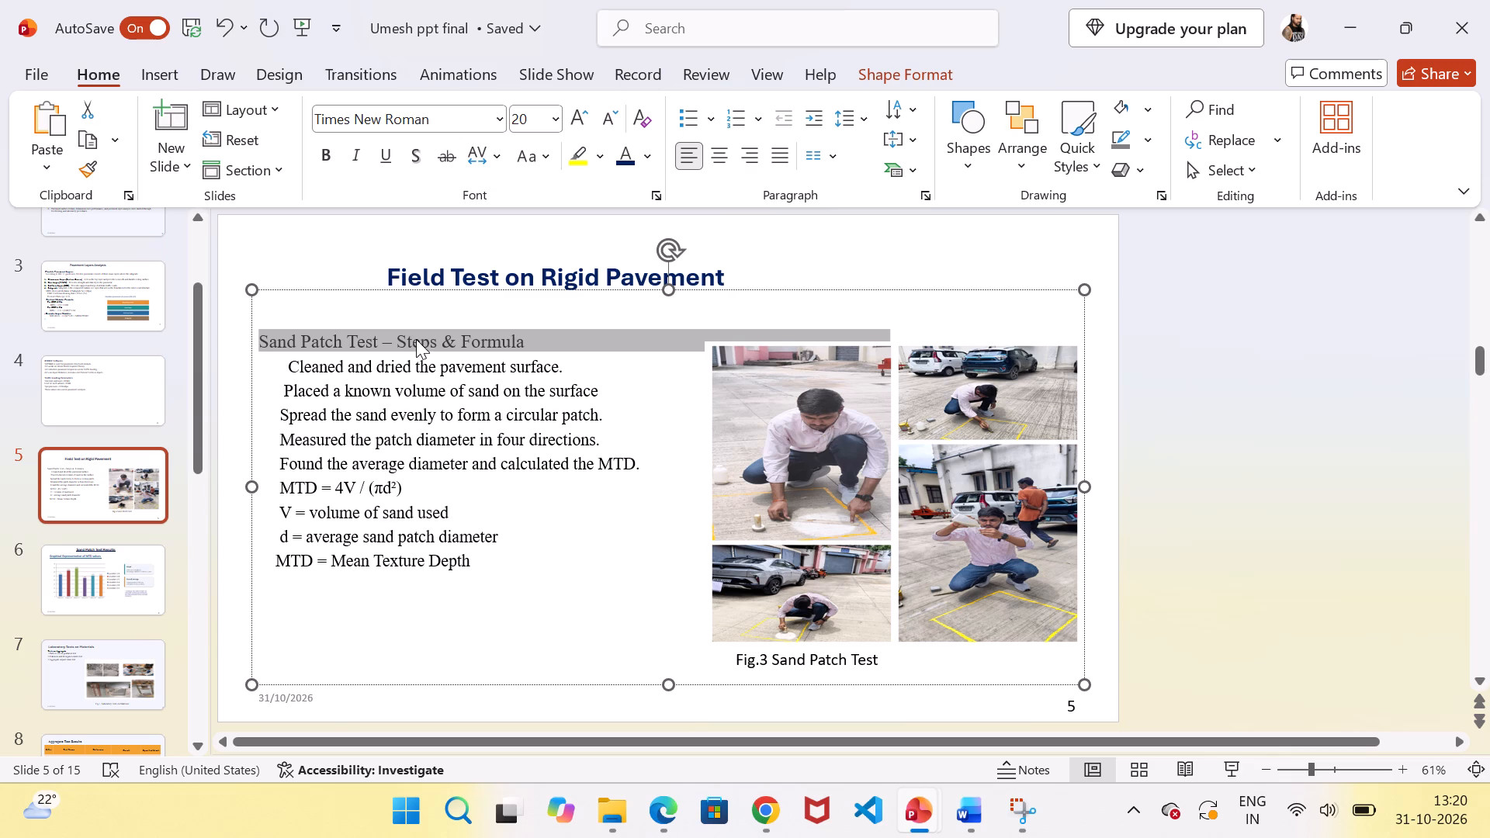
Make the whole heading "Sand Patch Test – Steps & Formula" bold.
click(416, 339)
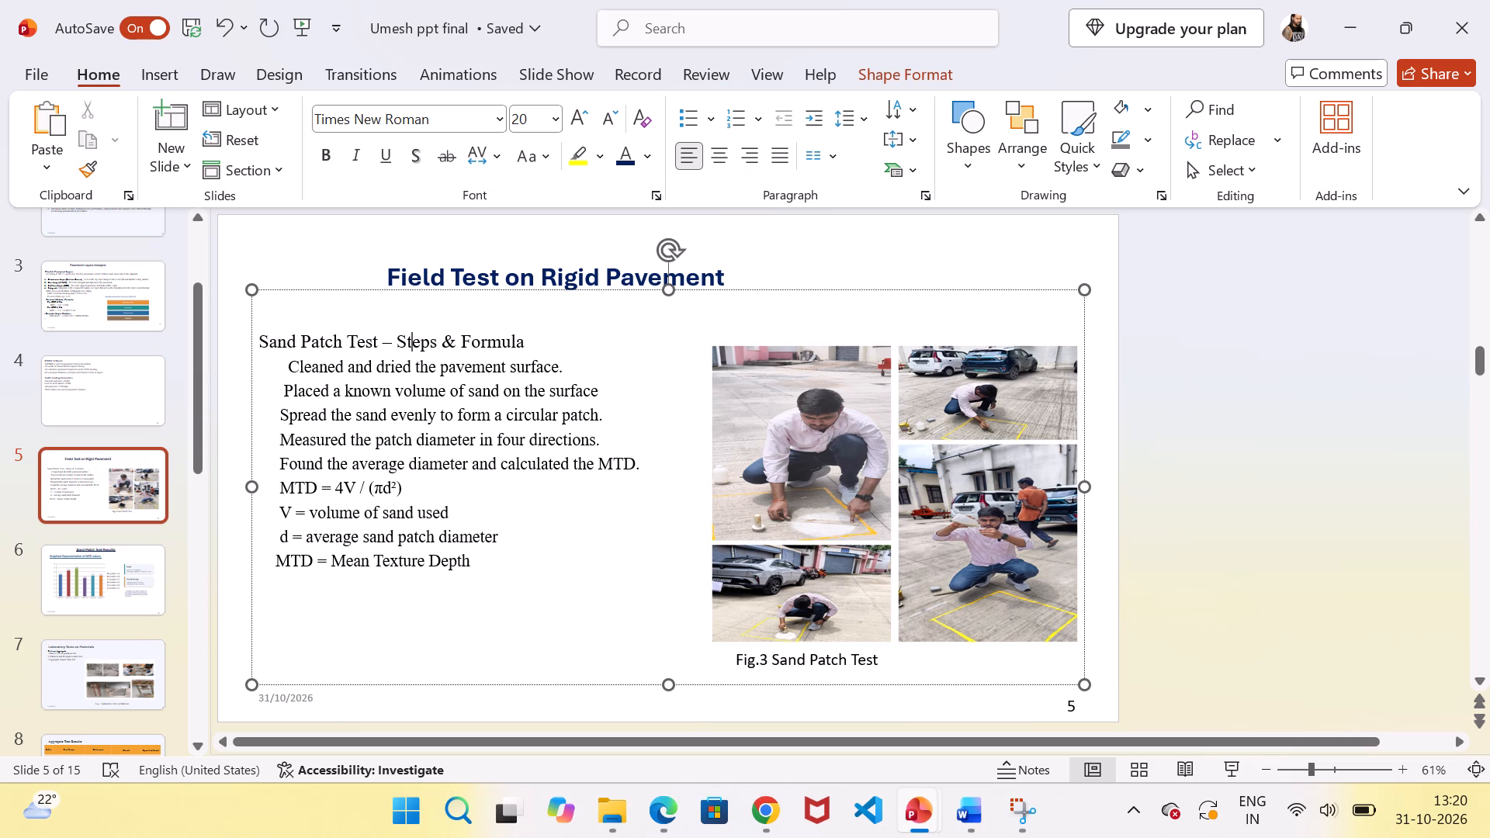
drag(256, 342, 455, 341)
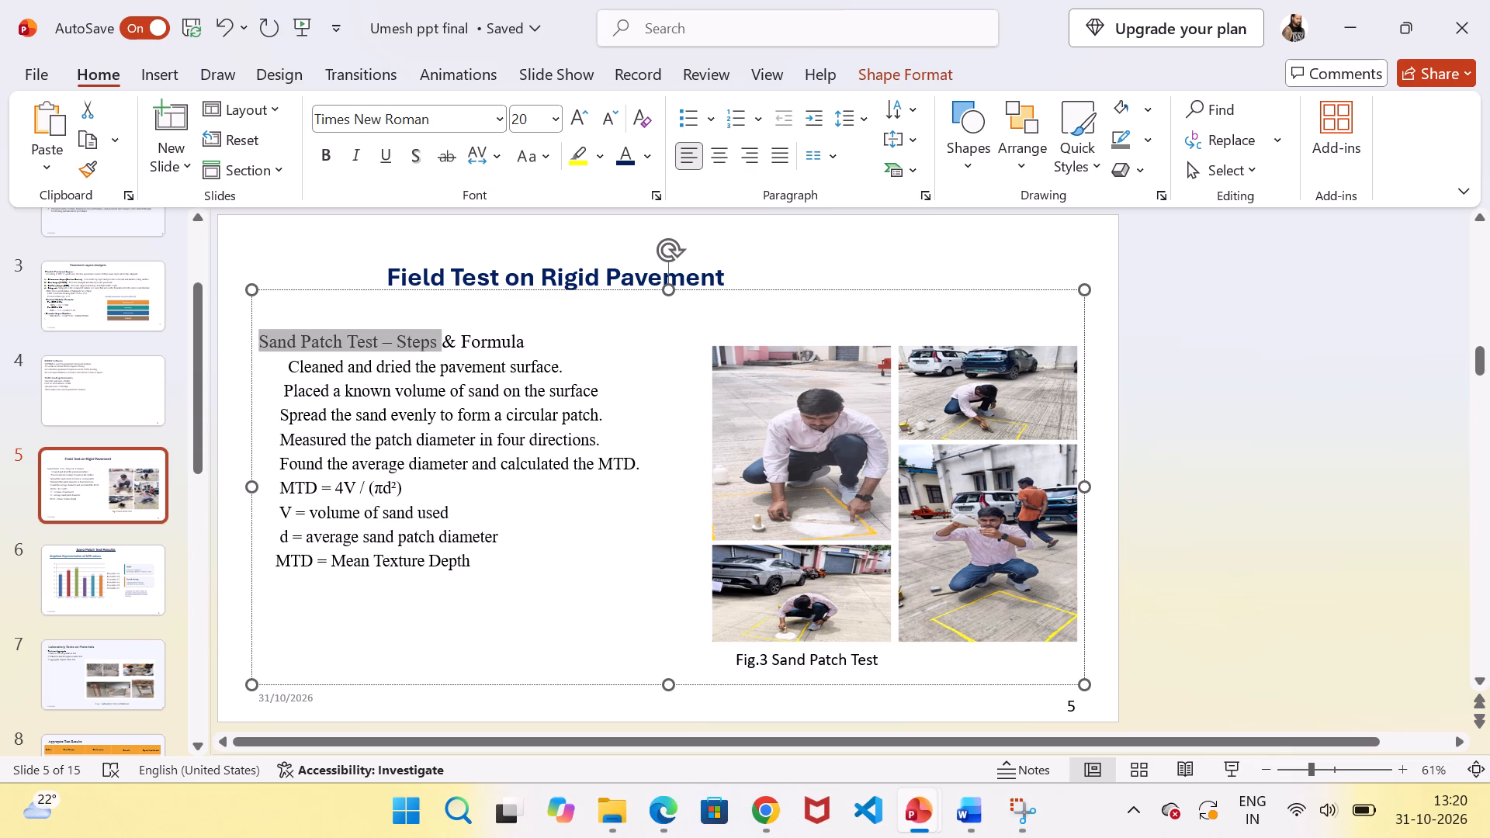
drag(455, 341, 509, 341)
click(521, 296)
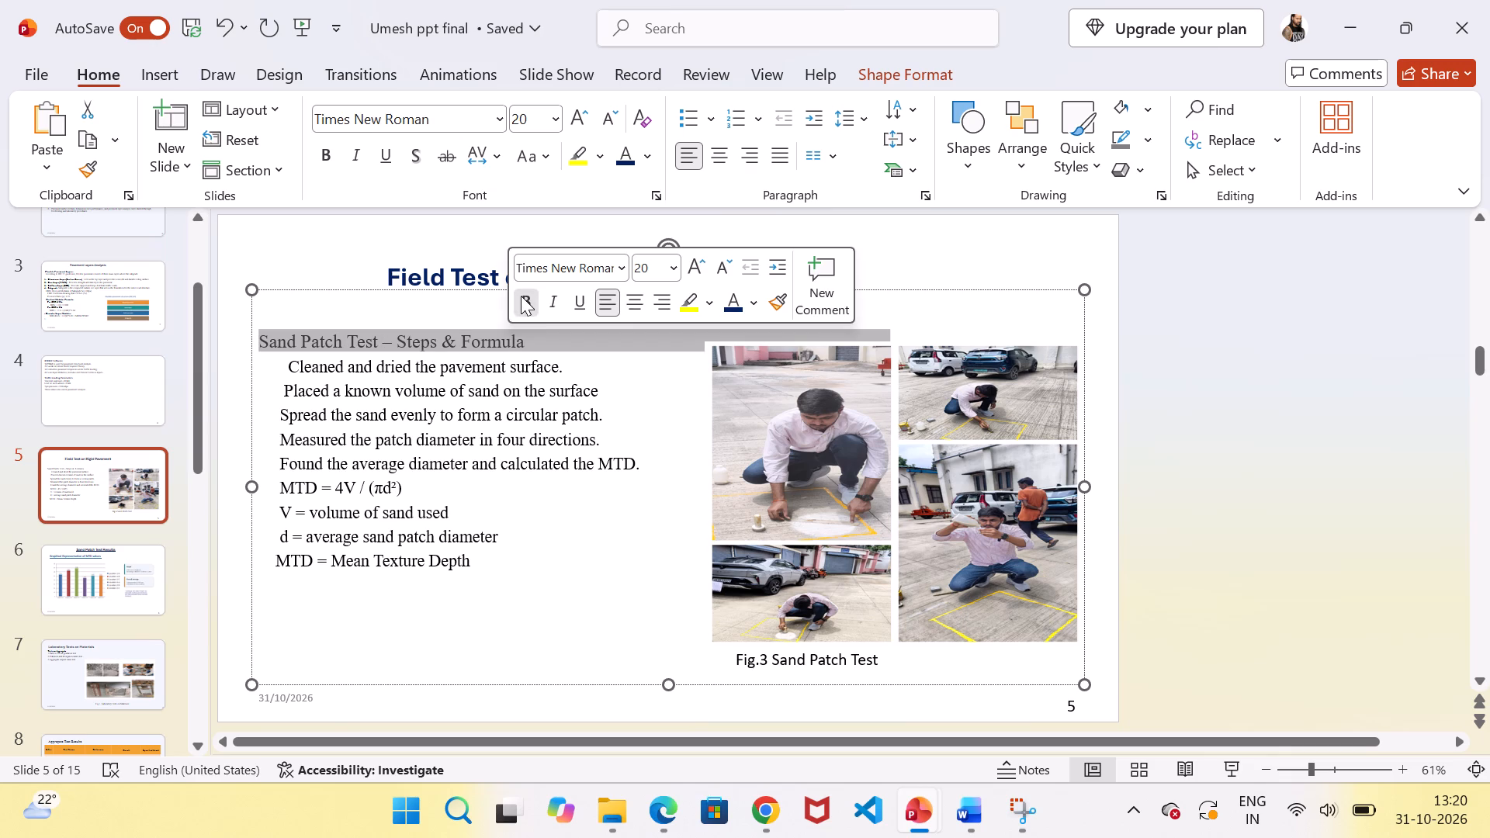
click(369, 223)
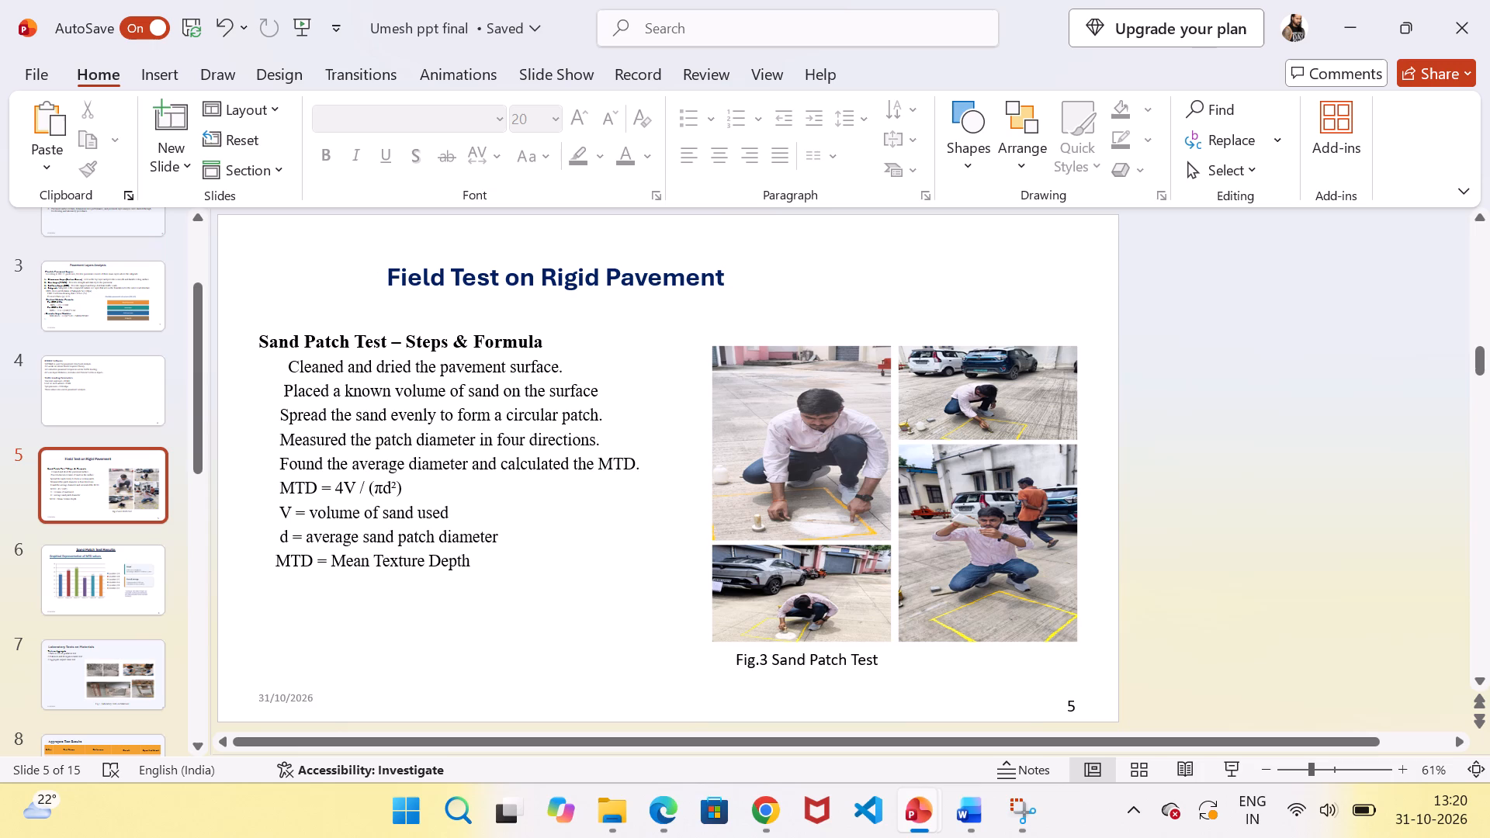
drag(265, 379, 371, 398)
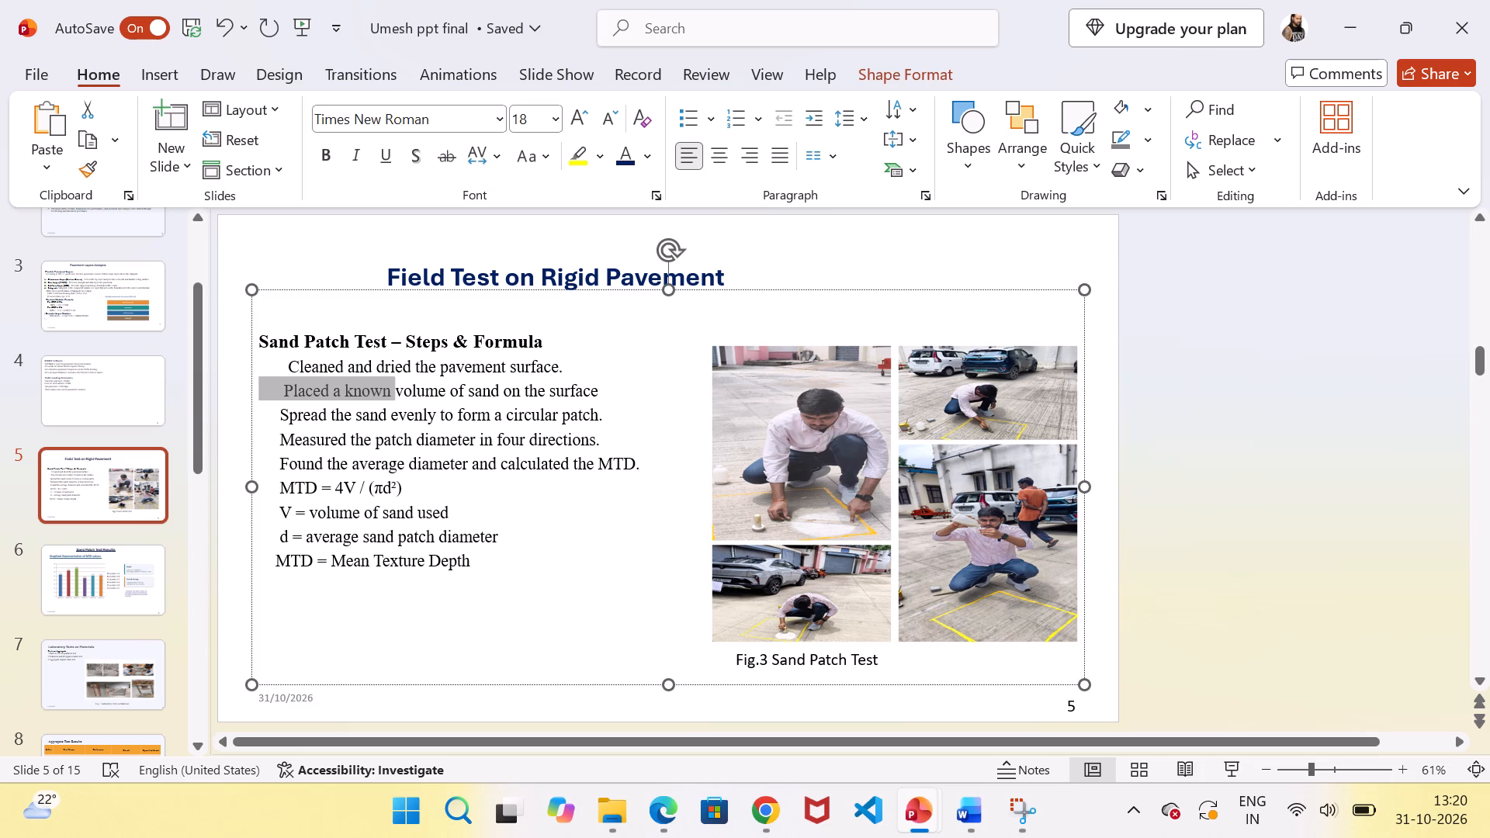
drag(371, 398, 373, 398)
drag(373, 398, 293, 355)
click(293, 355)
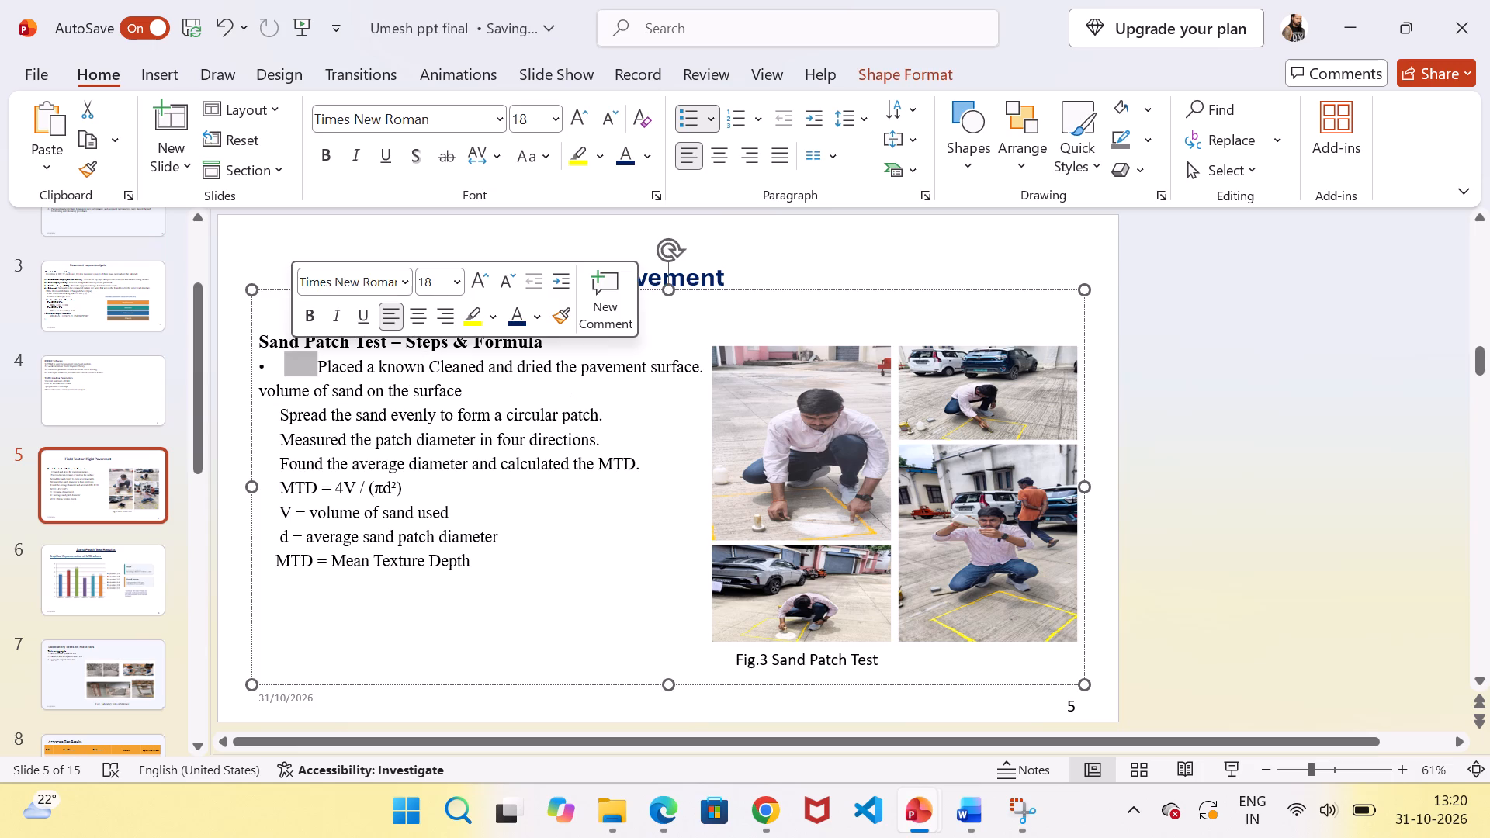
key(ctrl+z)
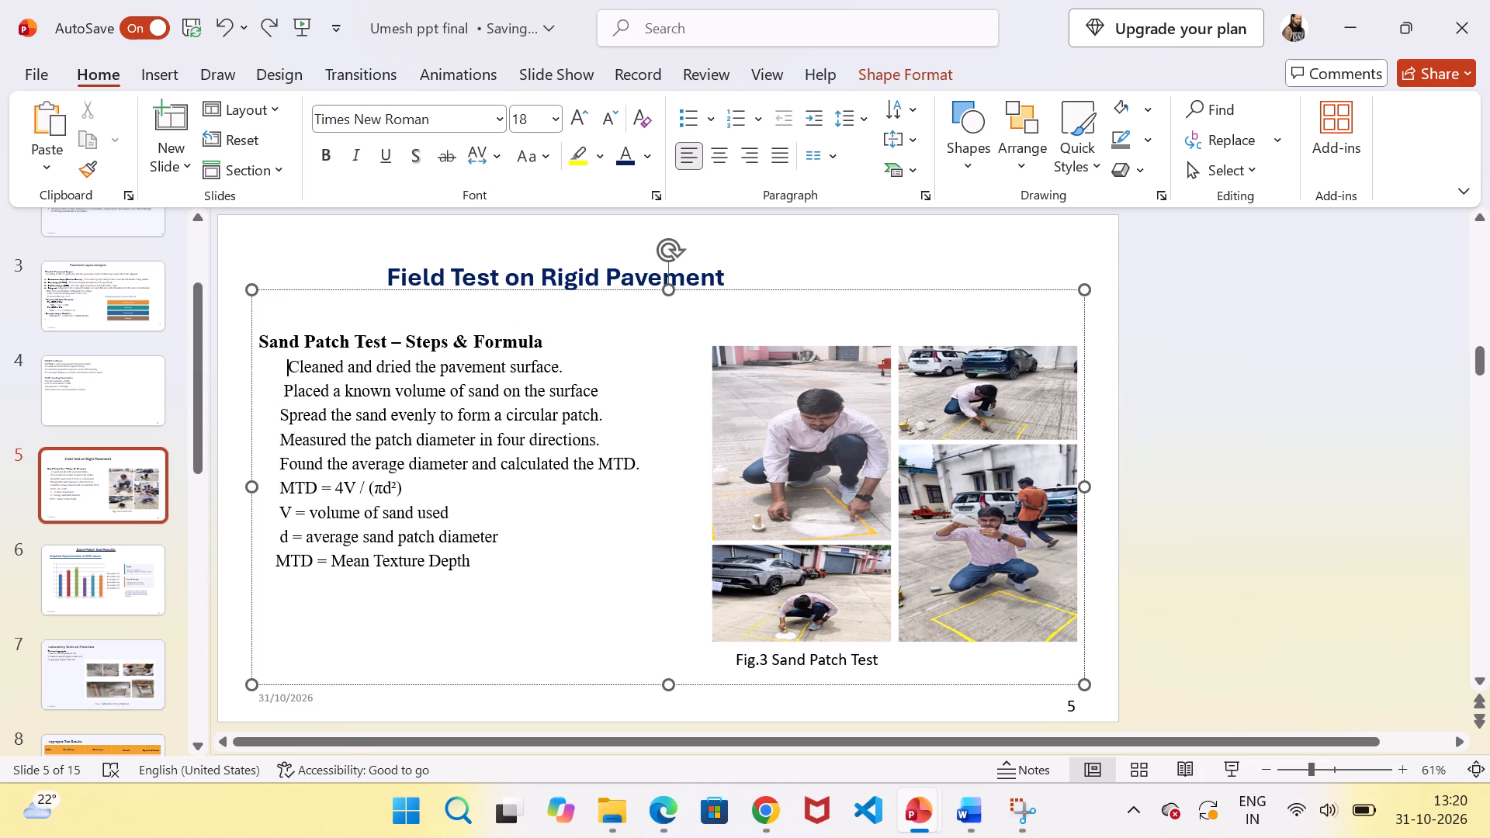
Undo the heading's bold, font-size and earlier bold-removal changes, plus the last indent of the first procedure line.
key(ctrl+z)
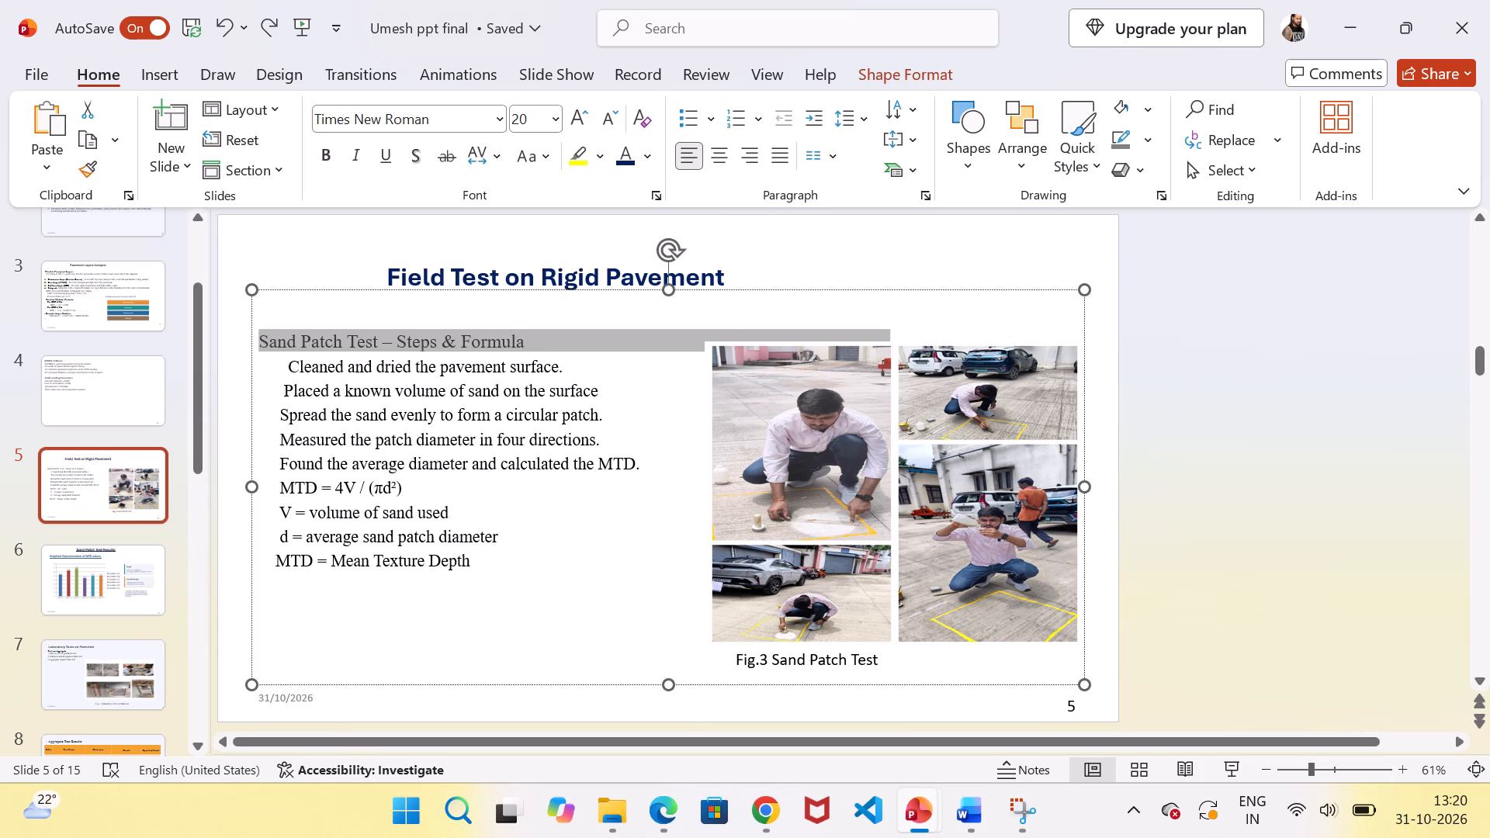
key(ctrl+z)
key(ctrl+z)
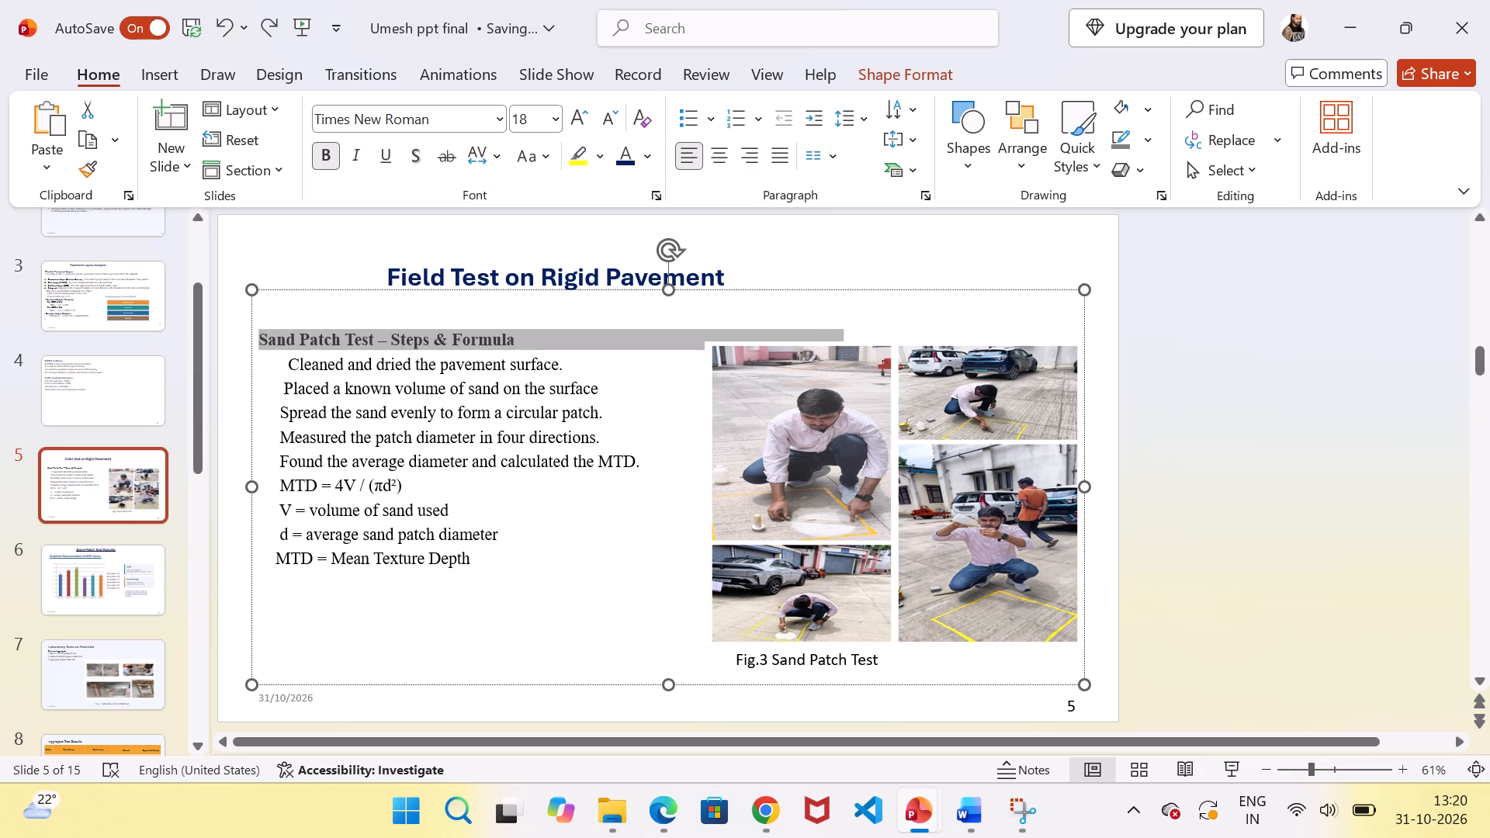
key(ctrl+z)
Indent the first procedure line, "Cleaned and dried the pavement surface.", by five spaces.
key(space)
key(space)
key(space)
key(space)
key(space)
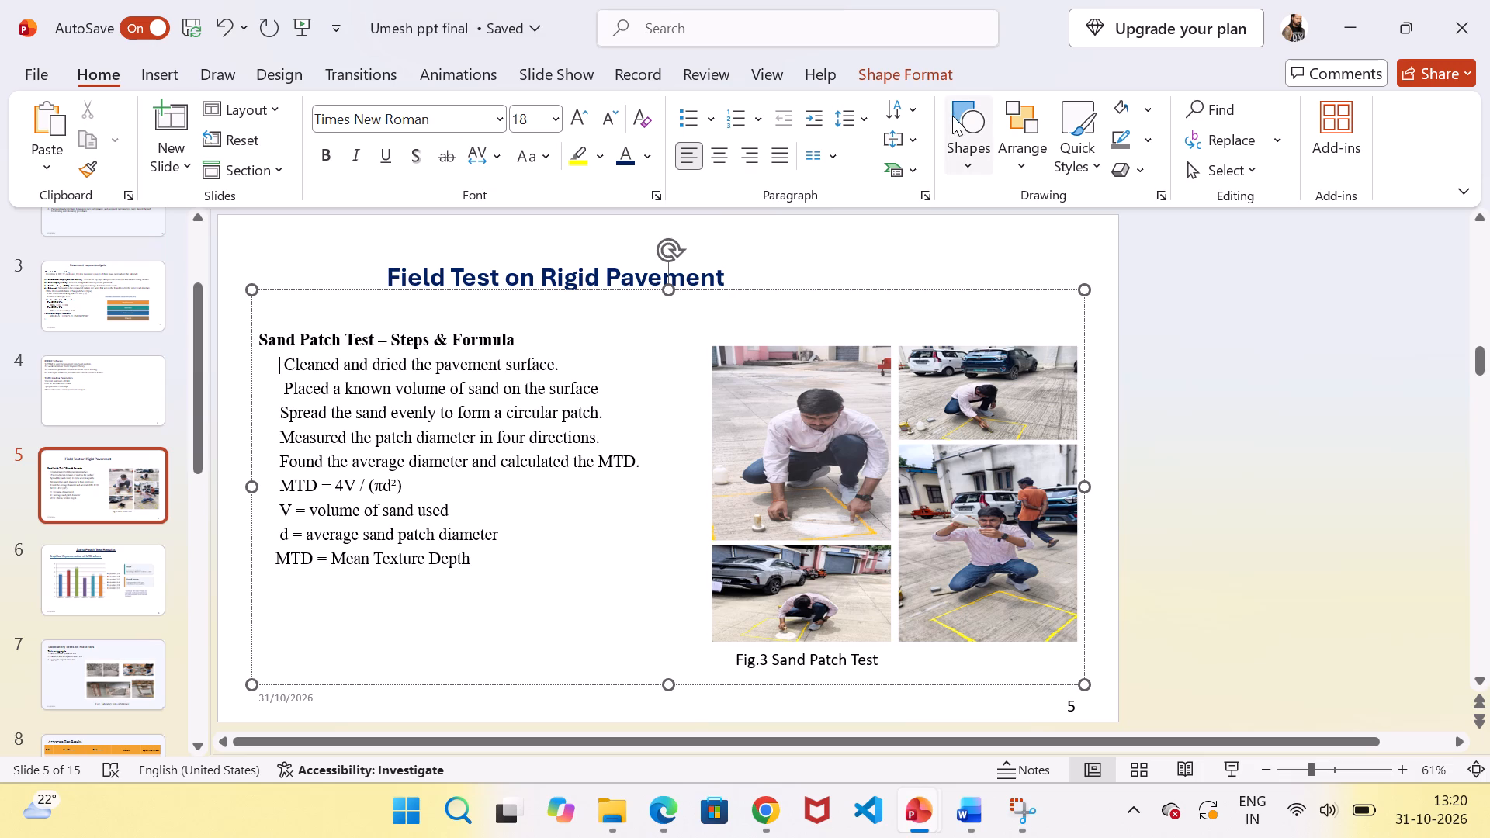
Apply solid round bullets to all lines below the heading, from "Cleaned and dried the pavement surface." to "MTD = Mean Texture Depth".
click(756, 122)
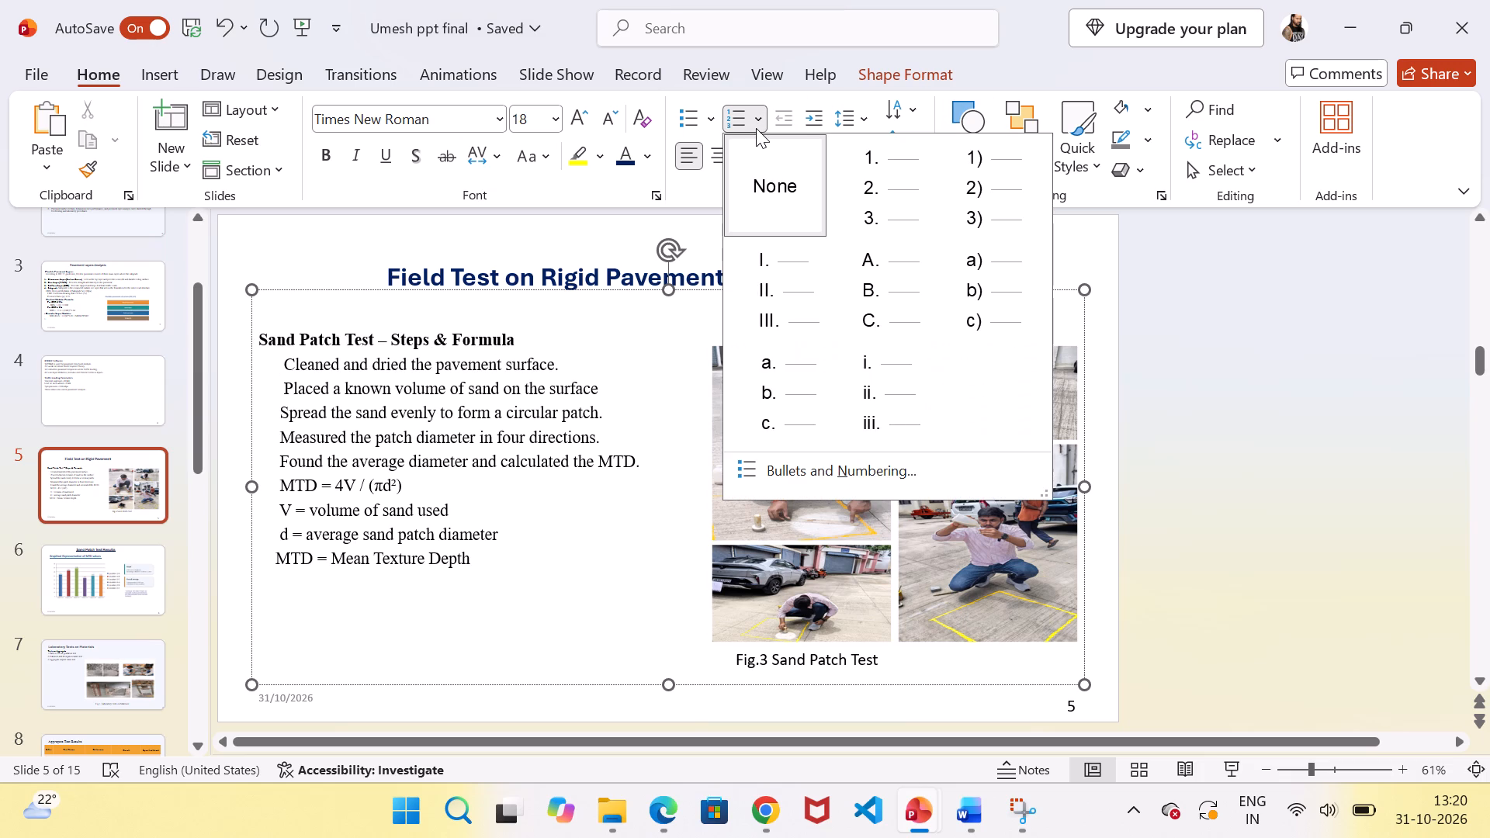
click(705, 118)
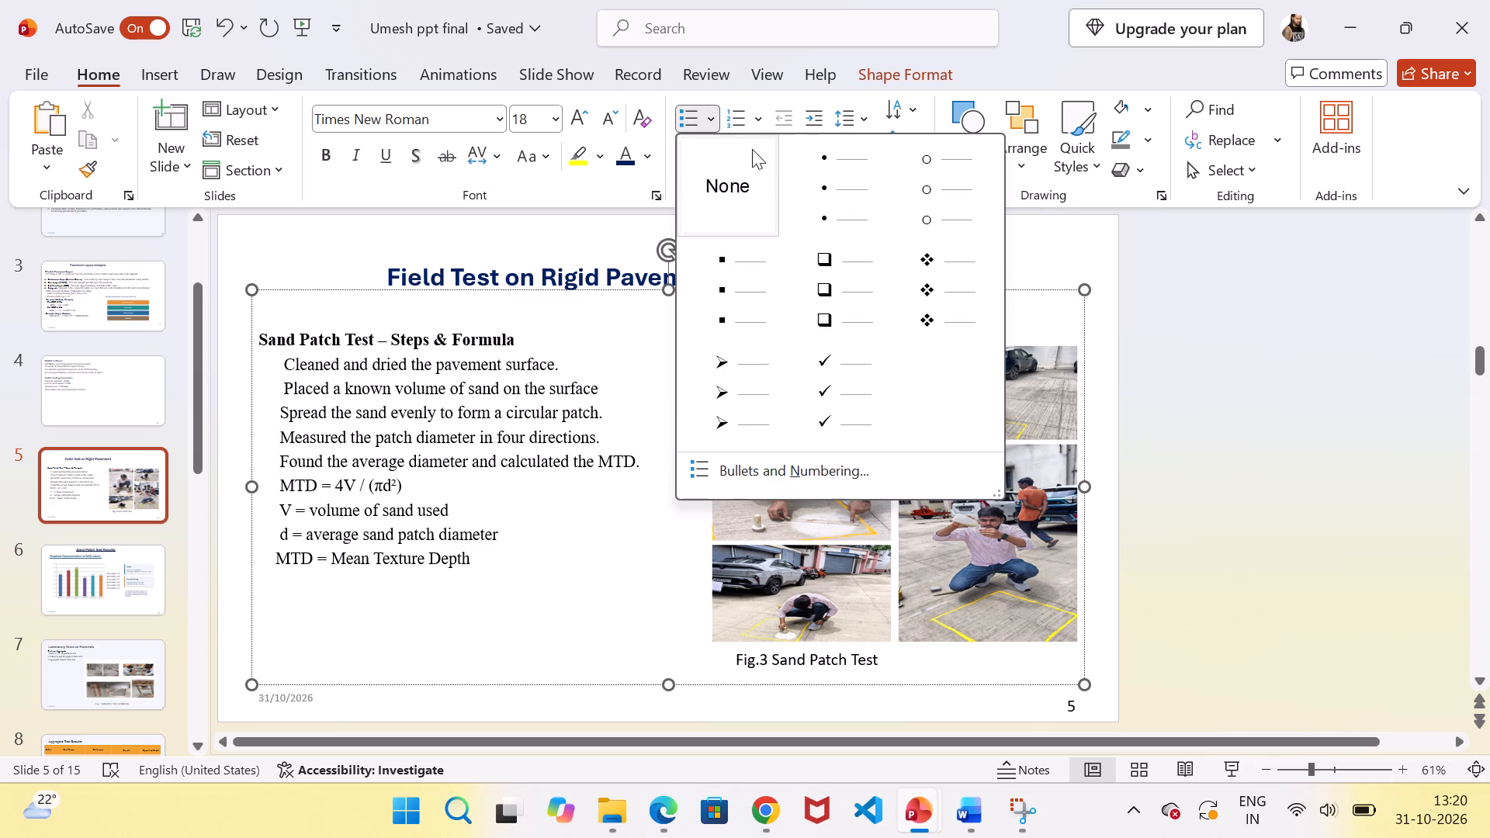
click(822, 158)
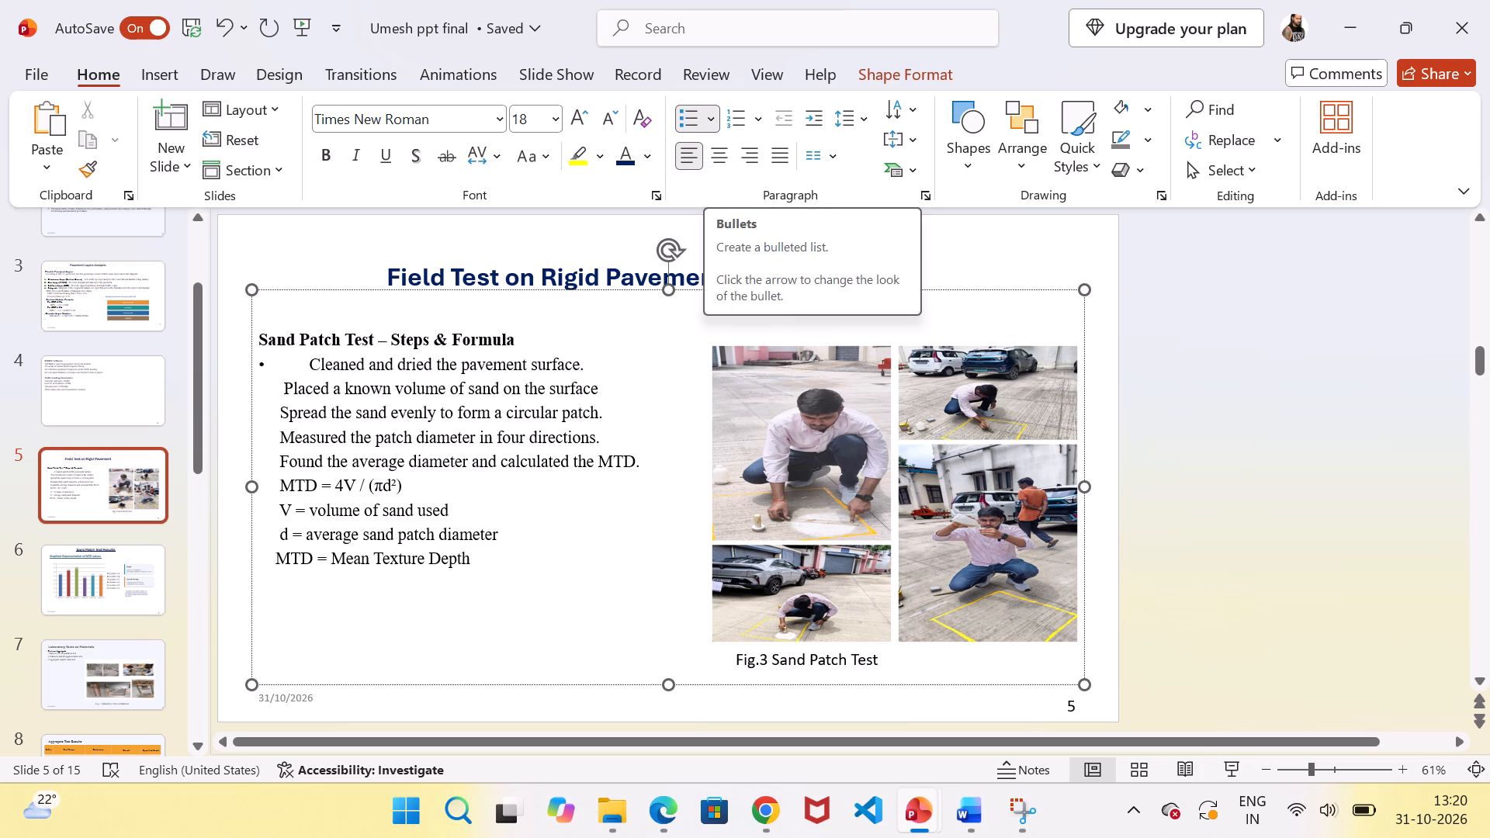
drag(282, 358, 510, 569)
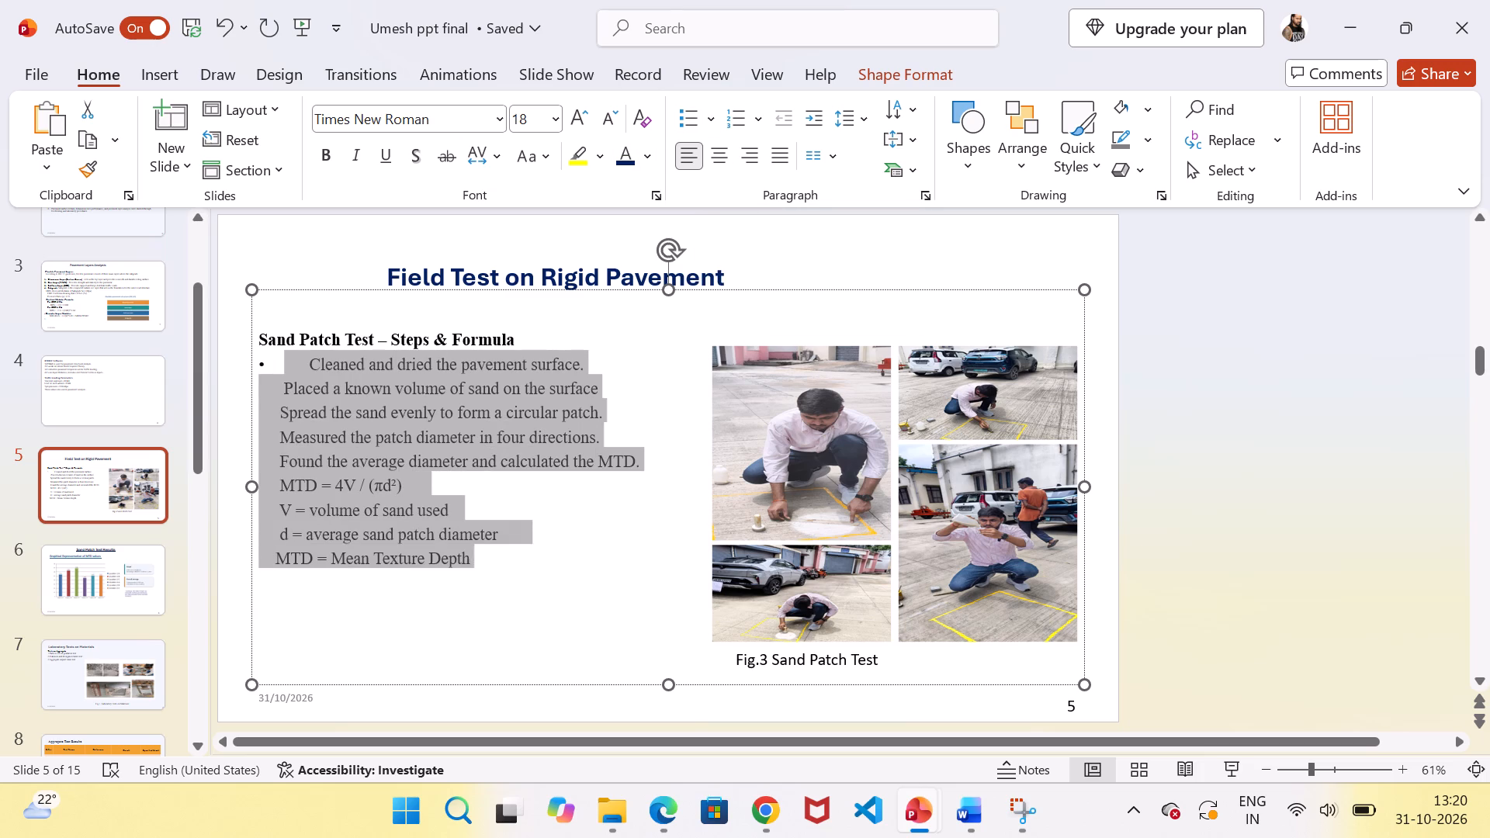
drag(510, 569, 513, 573)
click(709, 118)
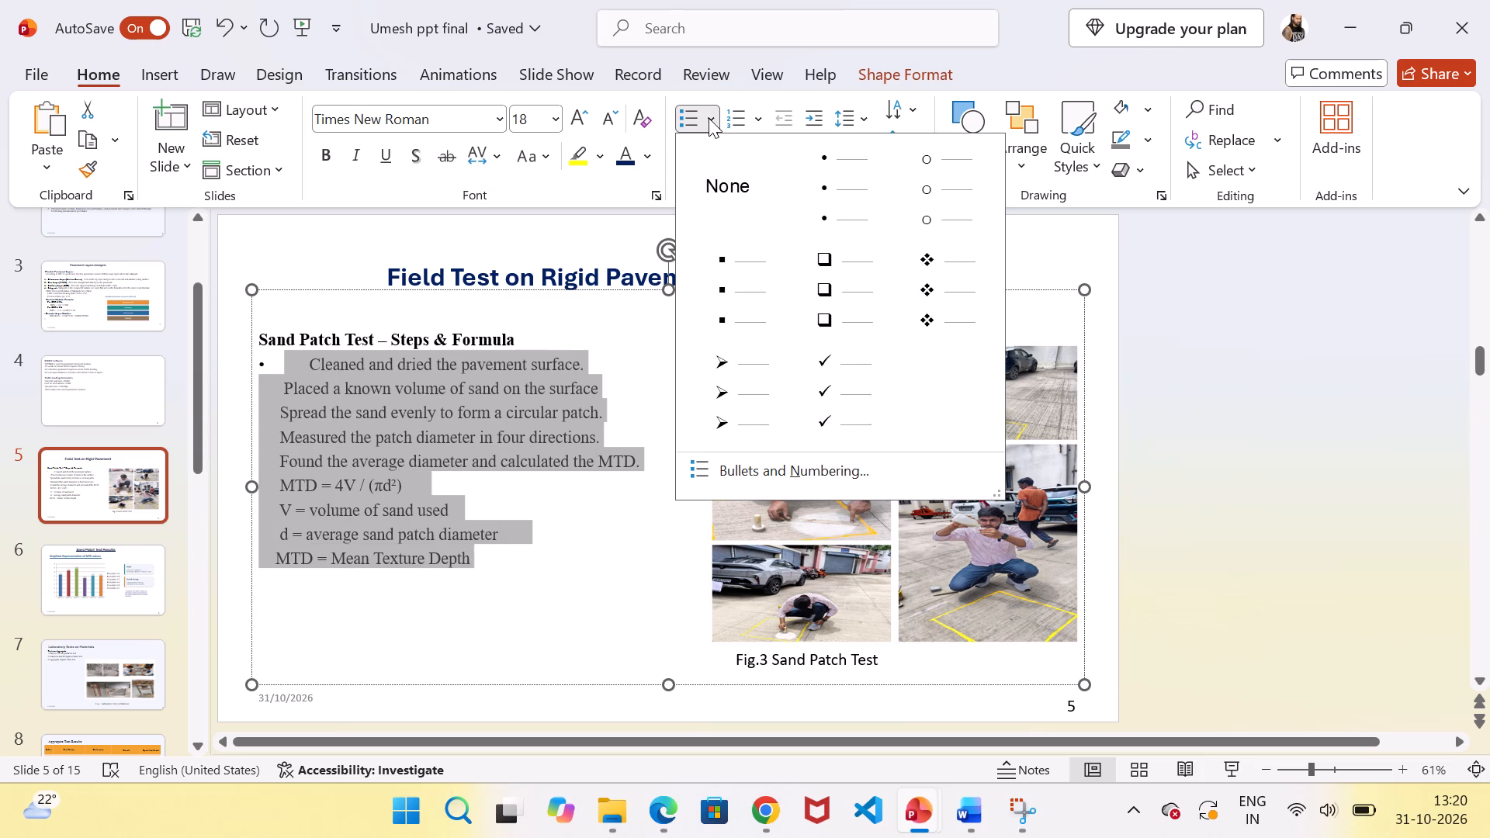
click(813, 154)
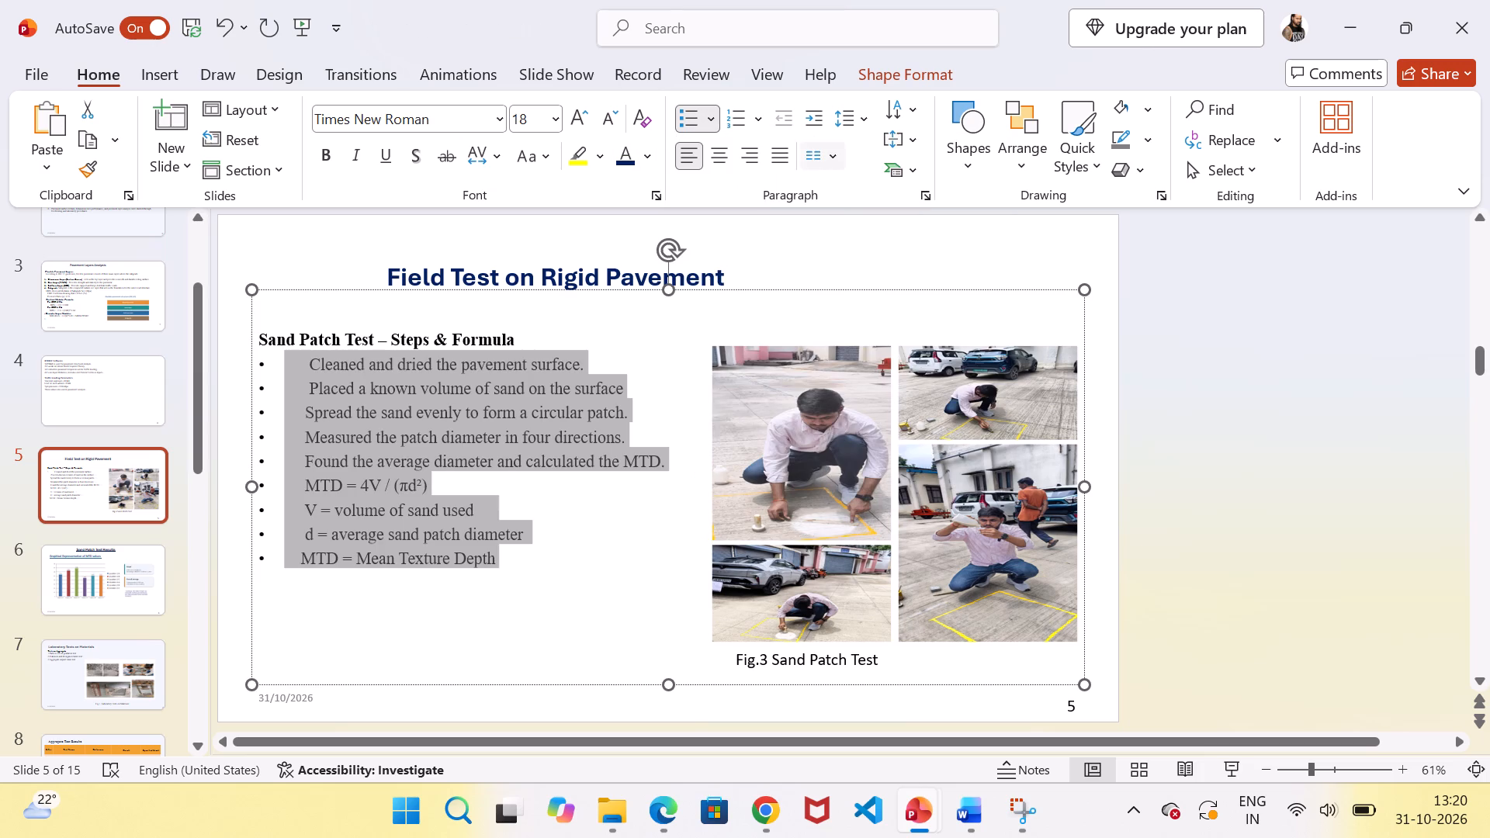
click(535, 606)
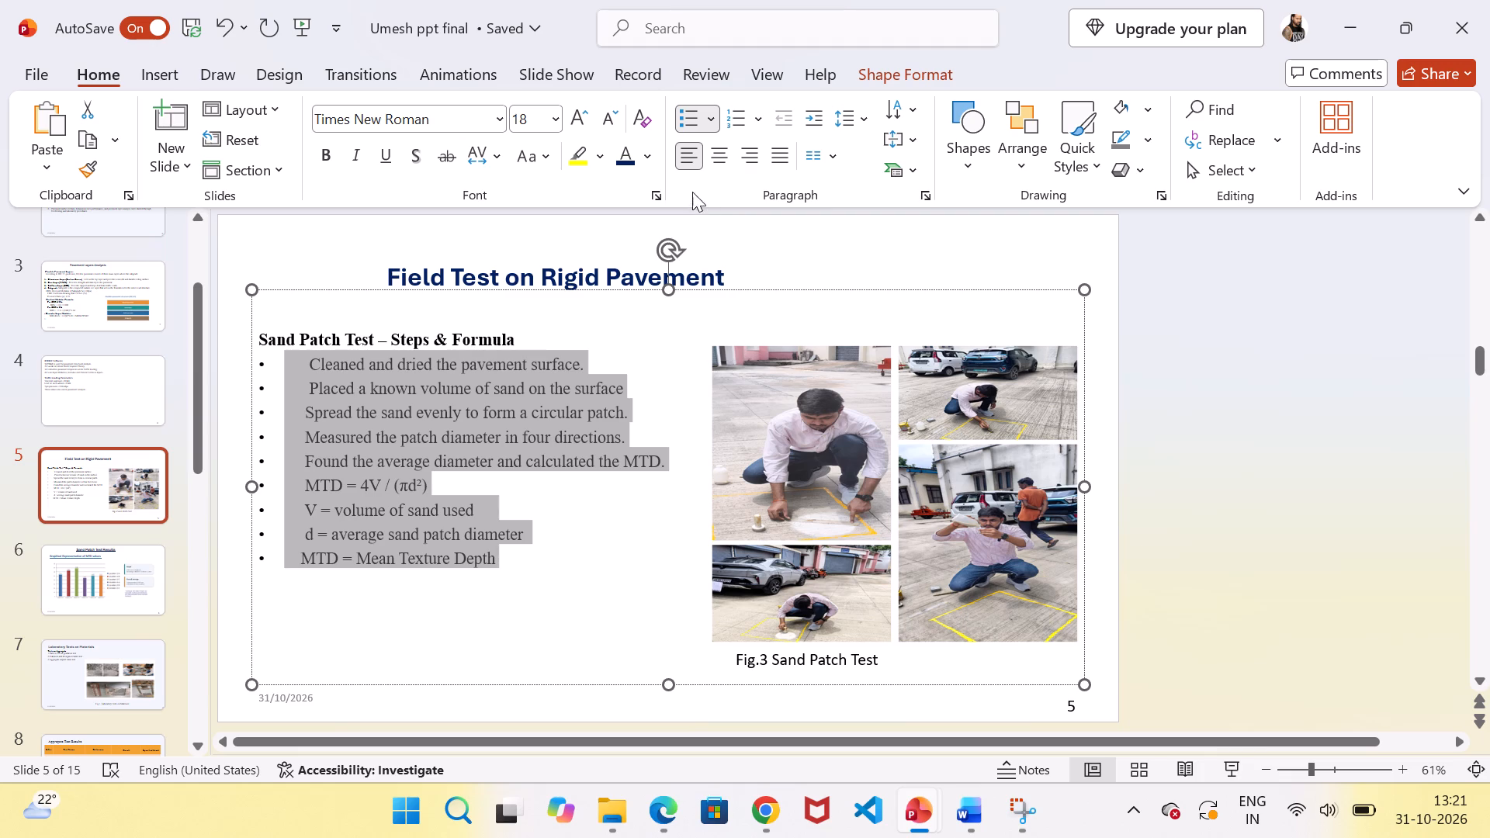
click(694, 148)
click(493, 667)
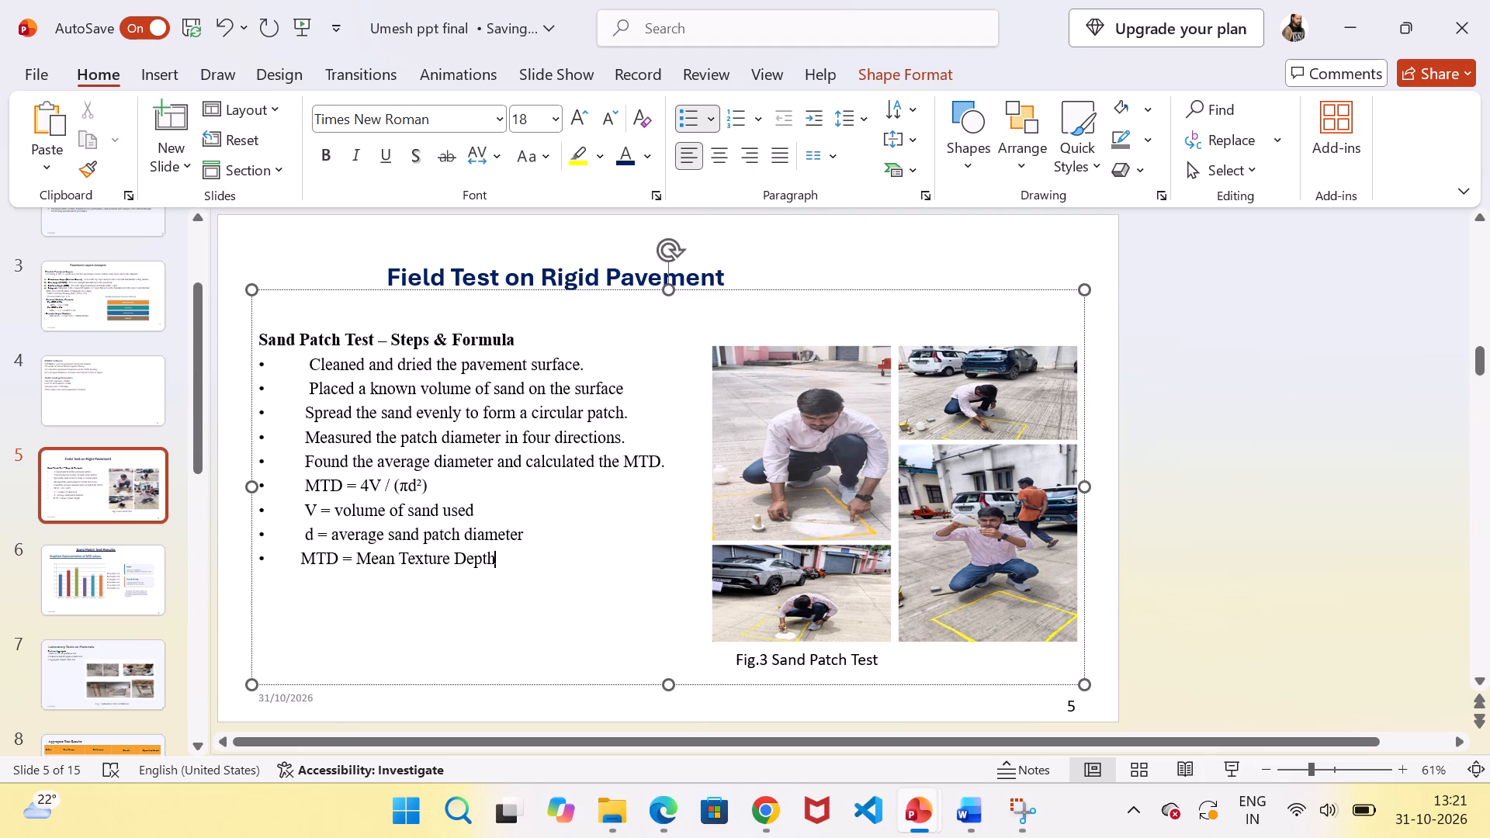
Remove the extra spaces before "Cleaned and dried the pavement surface." while keeping its bullet.
click(301, 355)
key(BackSpace)
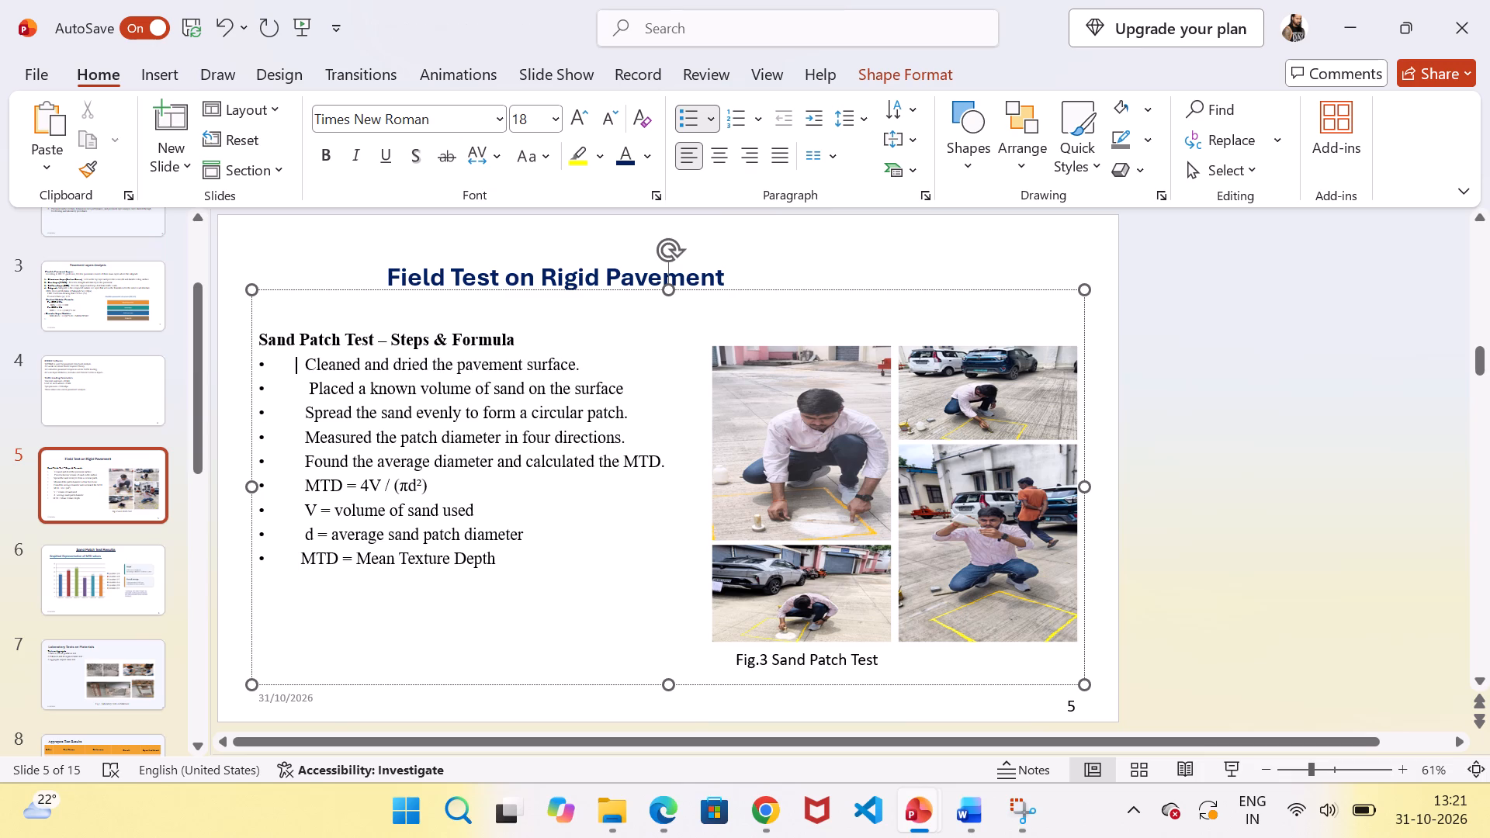
key(BackSpace)
key(BackSpace)
key(BackSpace)
key(BackSpace)
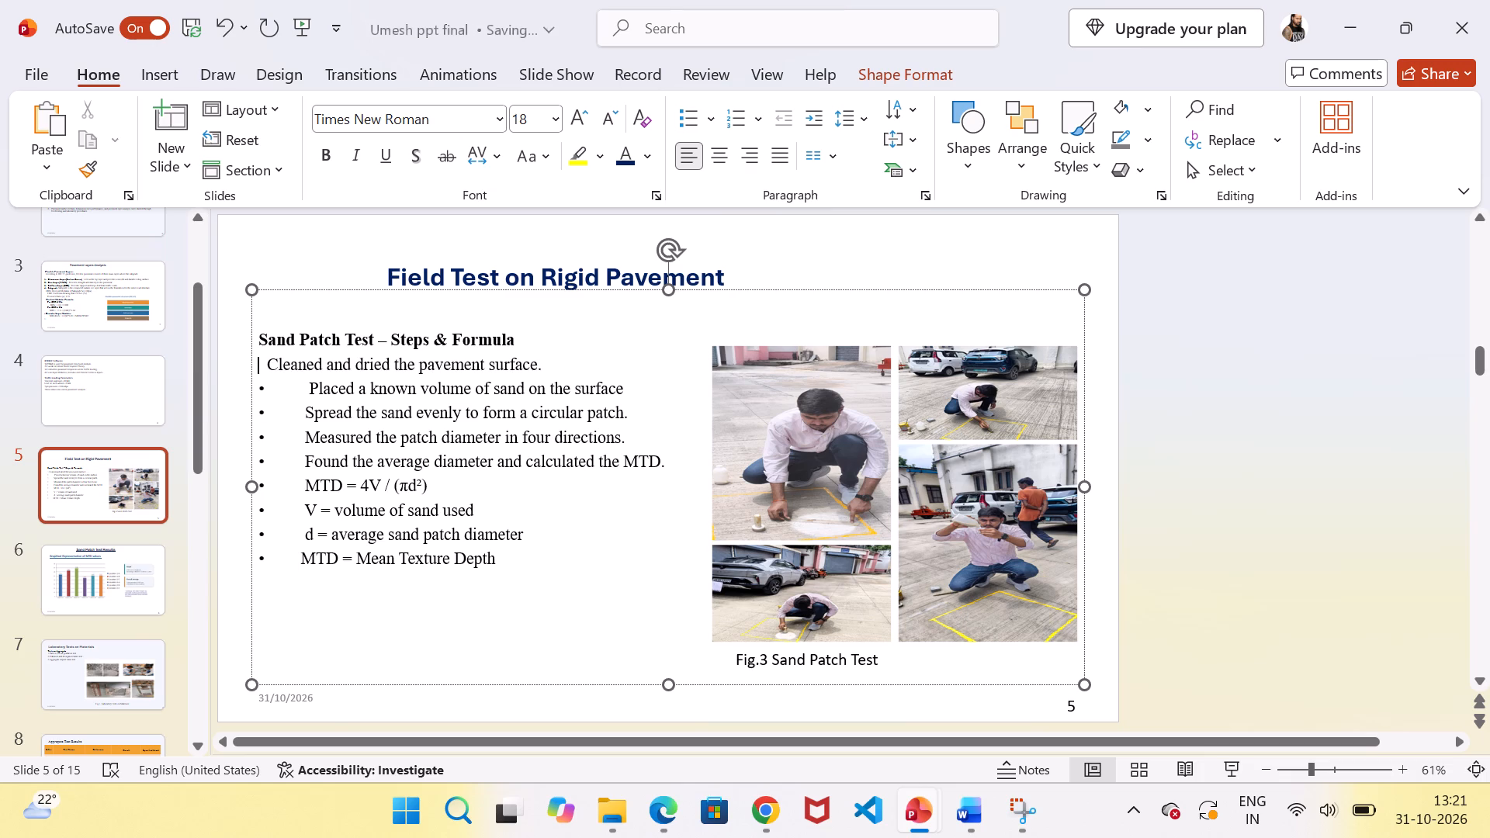
key(space)
key(space)
key(space)
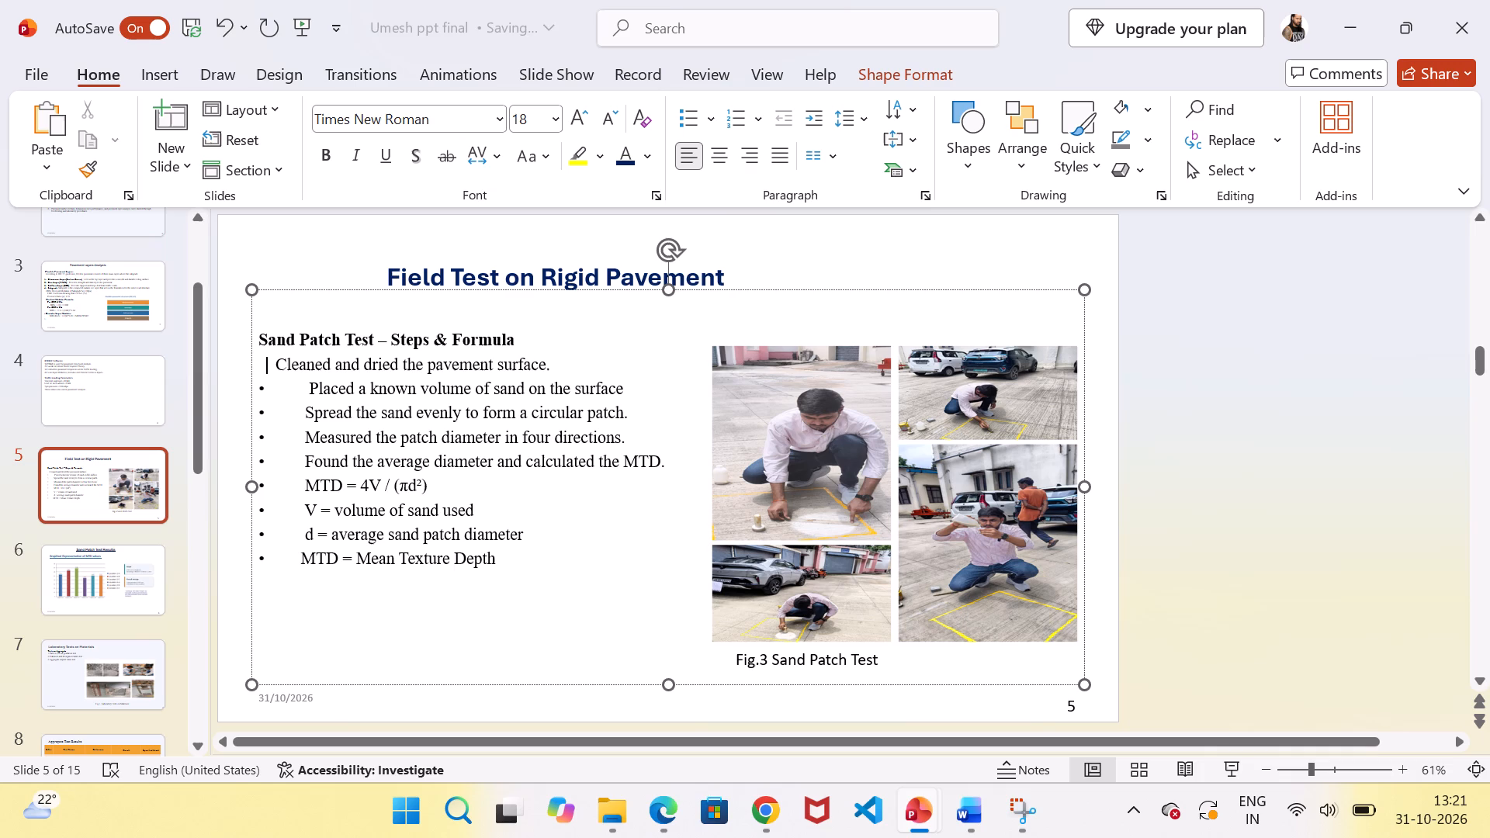
key(ctrl+z)
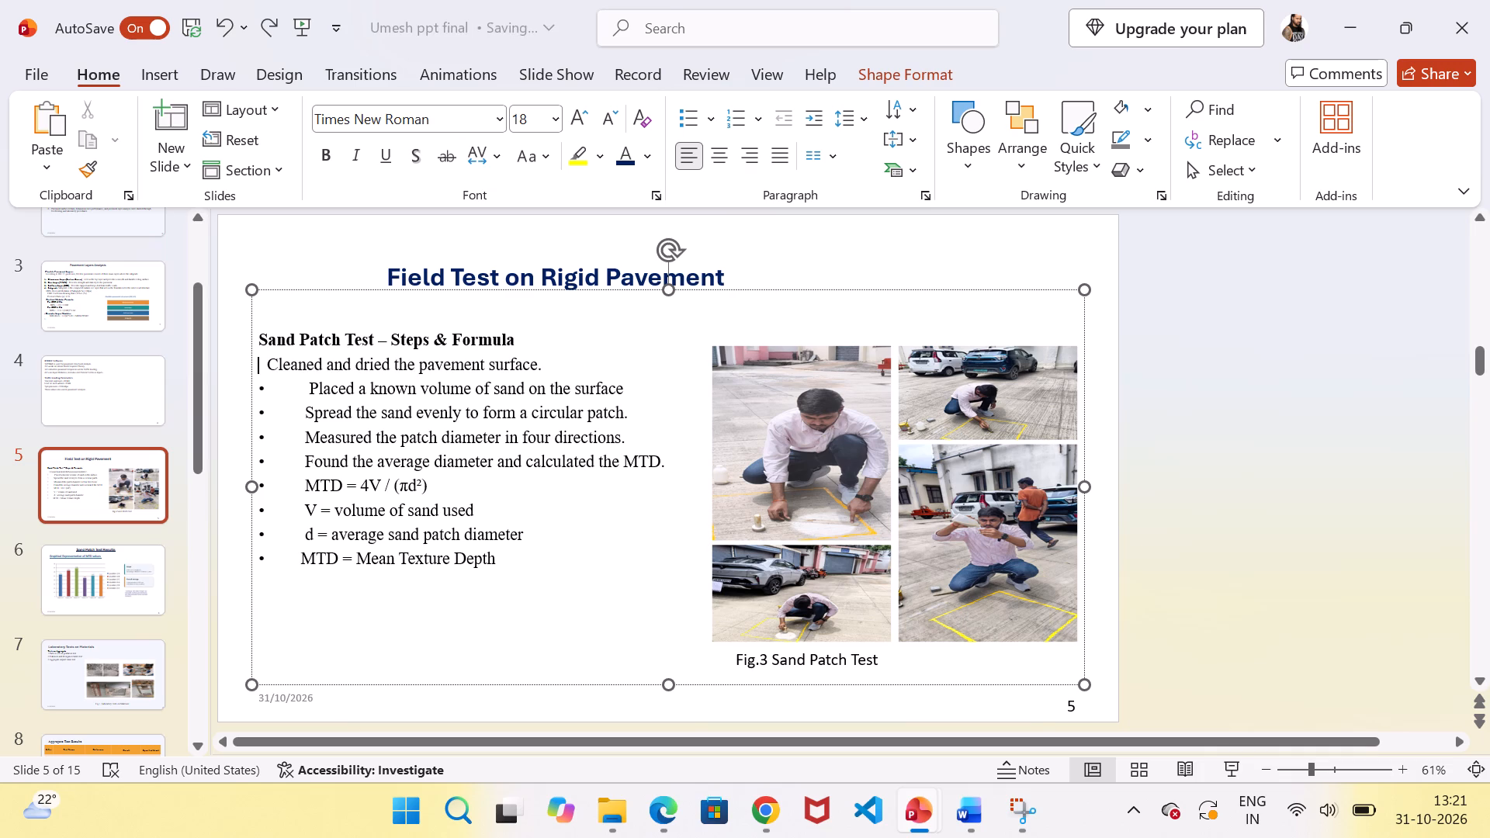
key(ctrl+z)
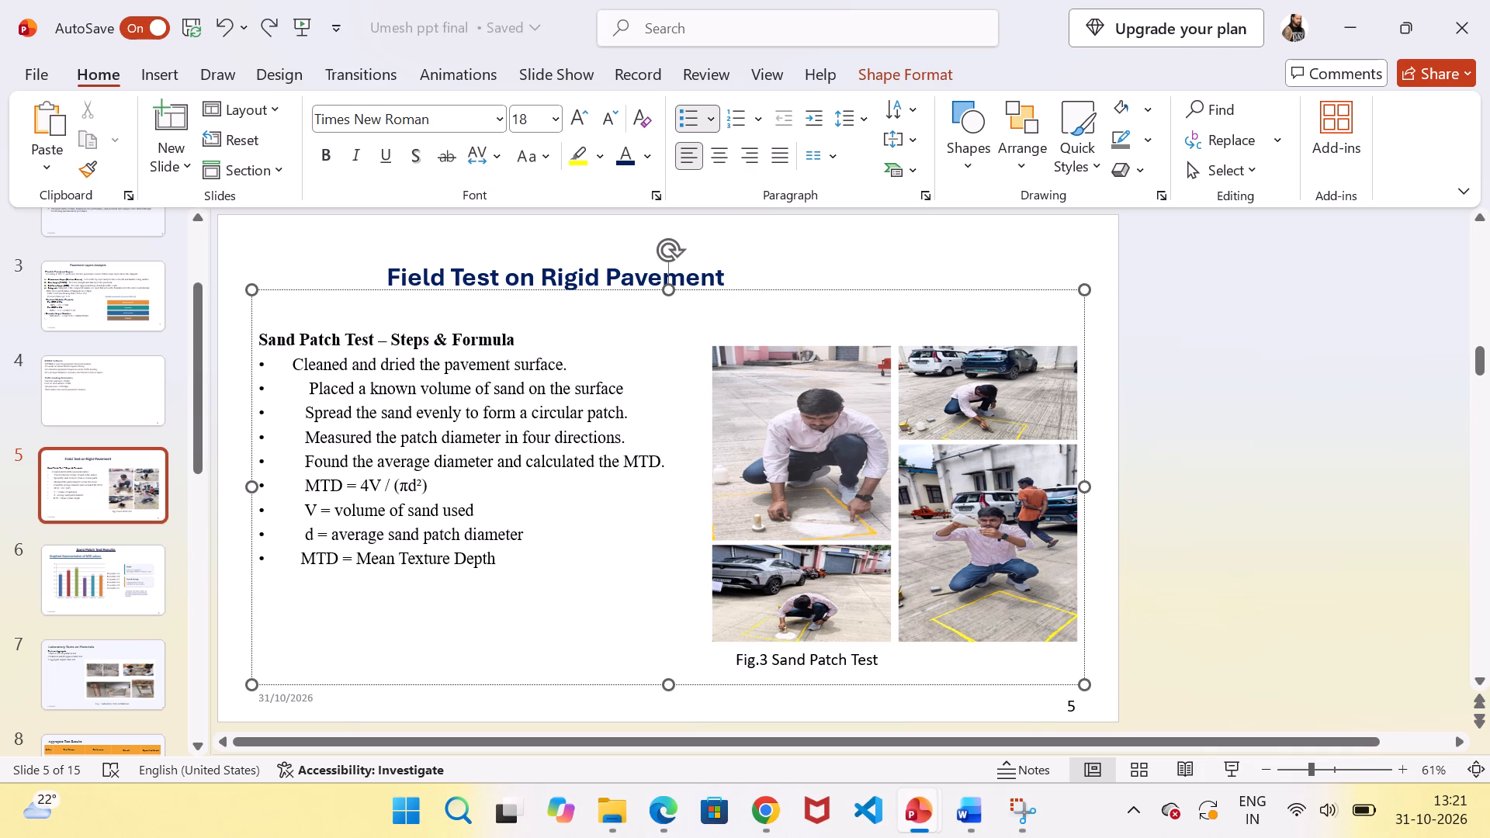
click(292, 360)
key(BackSpace)
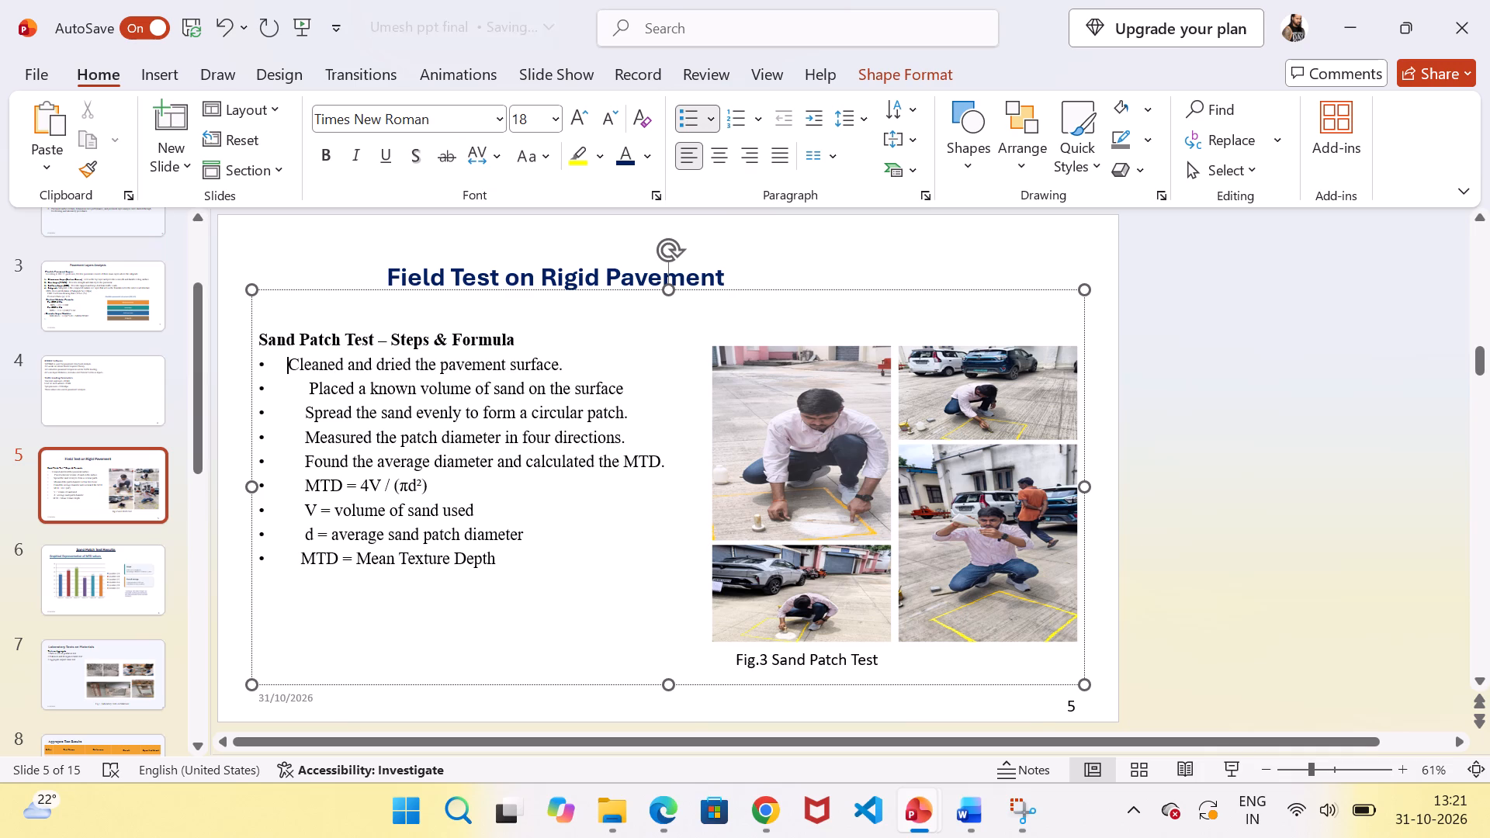
key(BackSpace)
key(BackSpace)
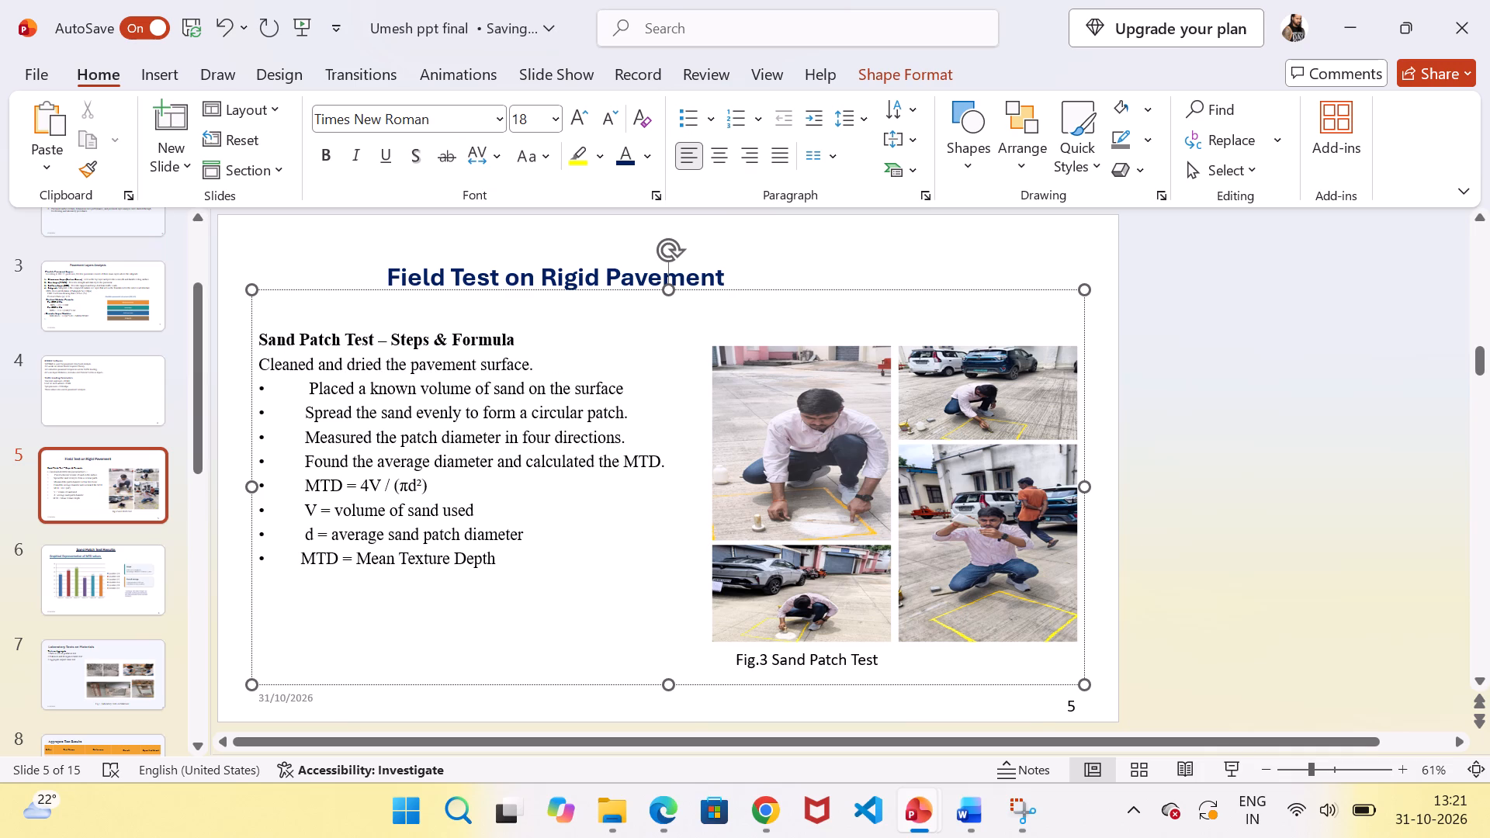
key(ctrl+z)
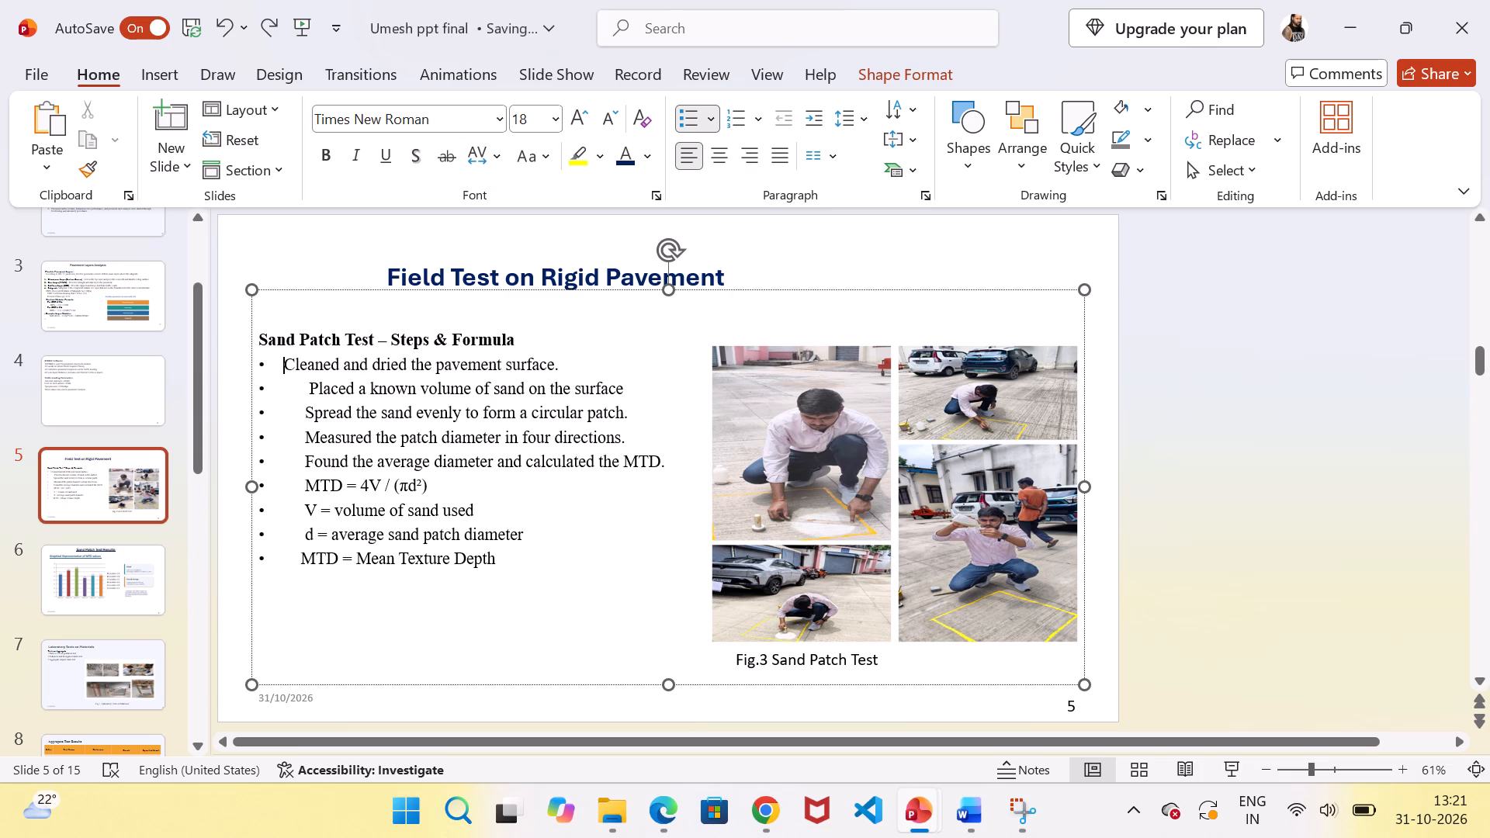
key(BackSpace)
key(ctrl+z)
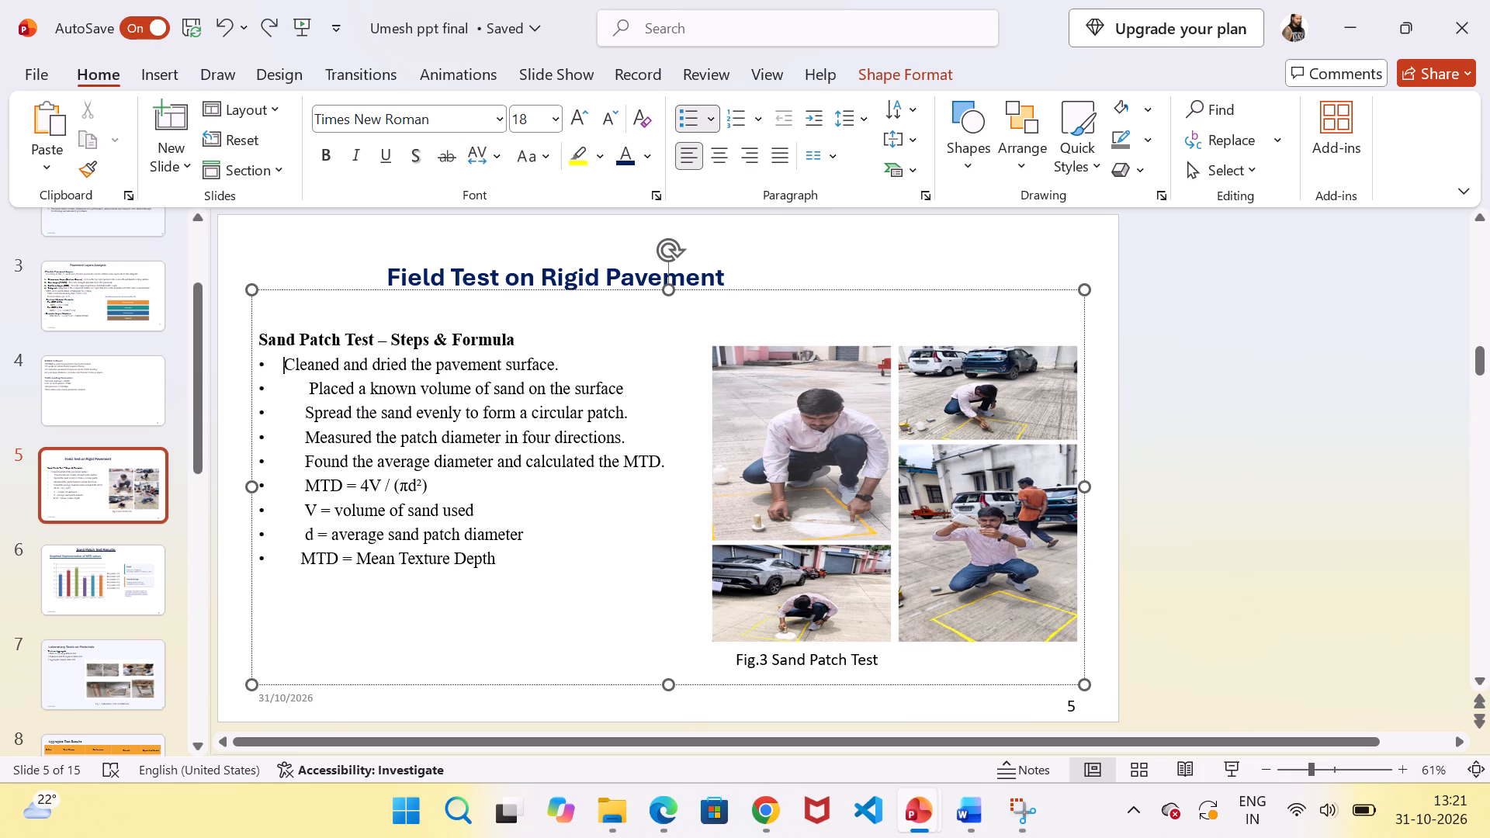
Remove the extra spaces before "Placed a known volume of sand on the surface" while keeping its bullet.
click(307, 382)
key(BackSpace)
key(BackSpace)
key(BackSpace)
key(BackSpace)
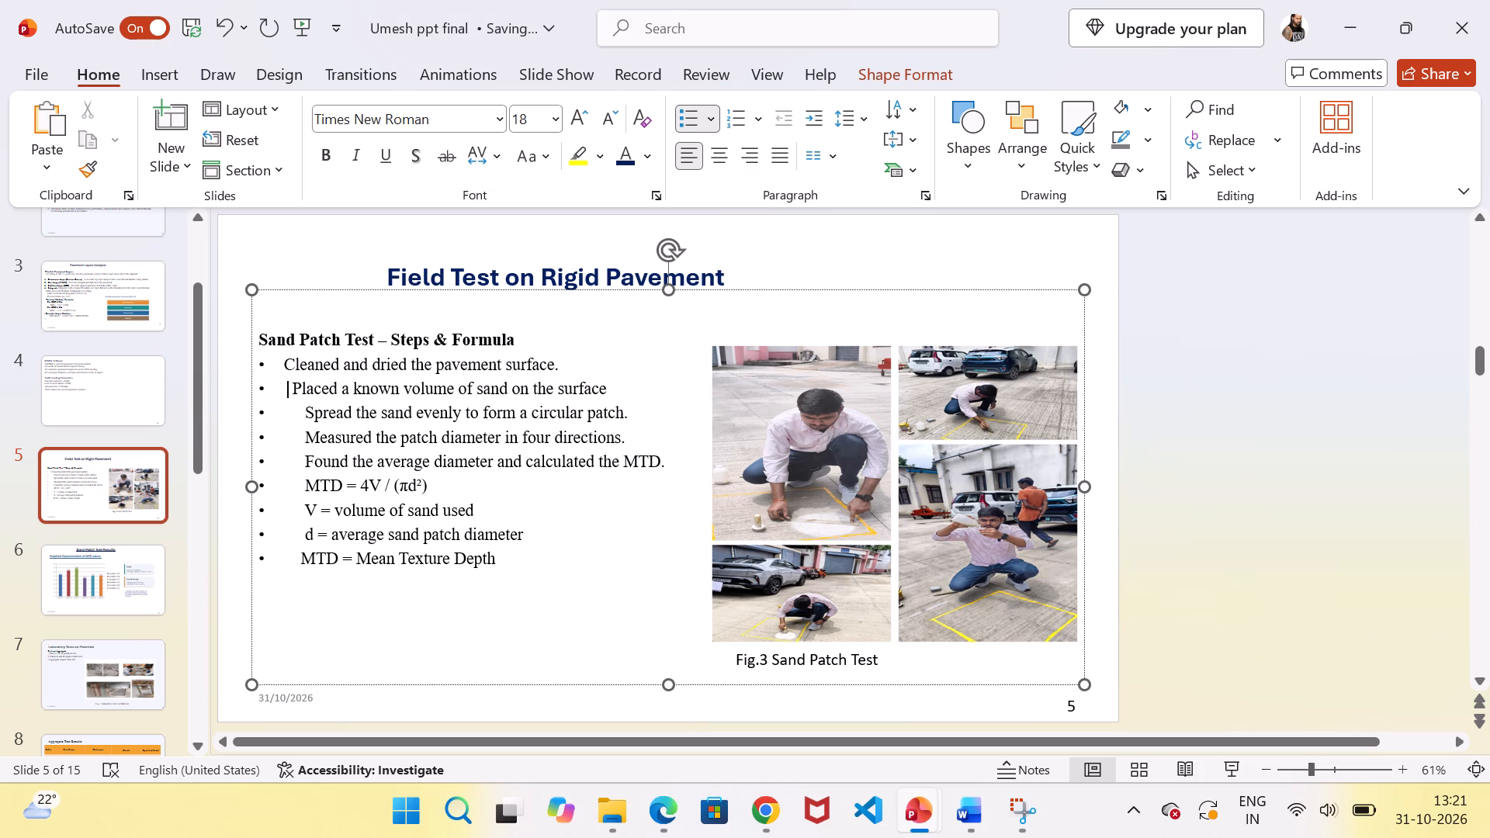
key(BackSpace)
key(BackSpace)
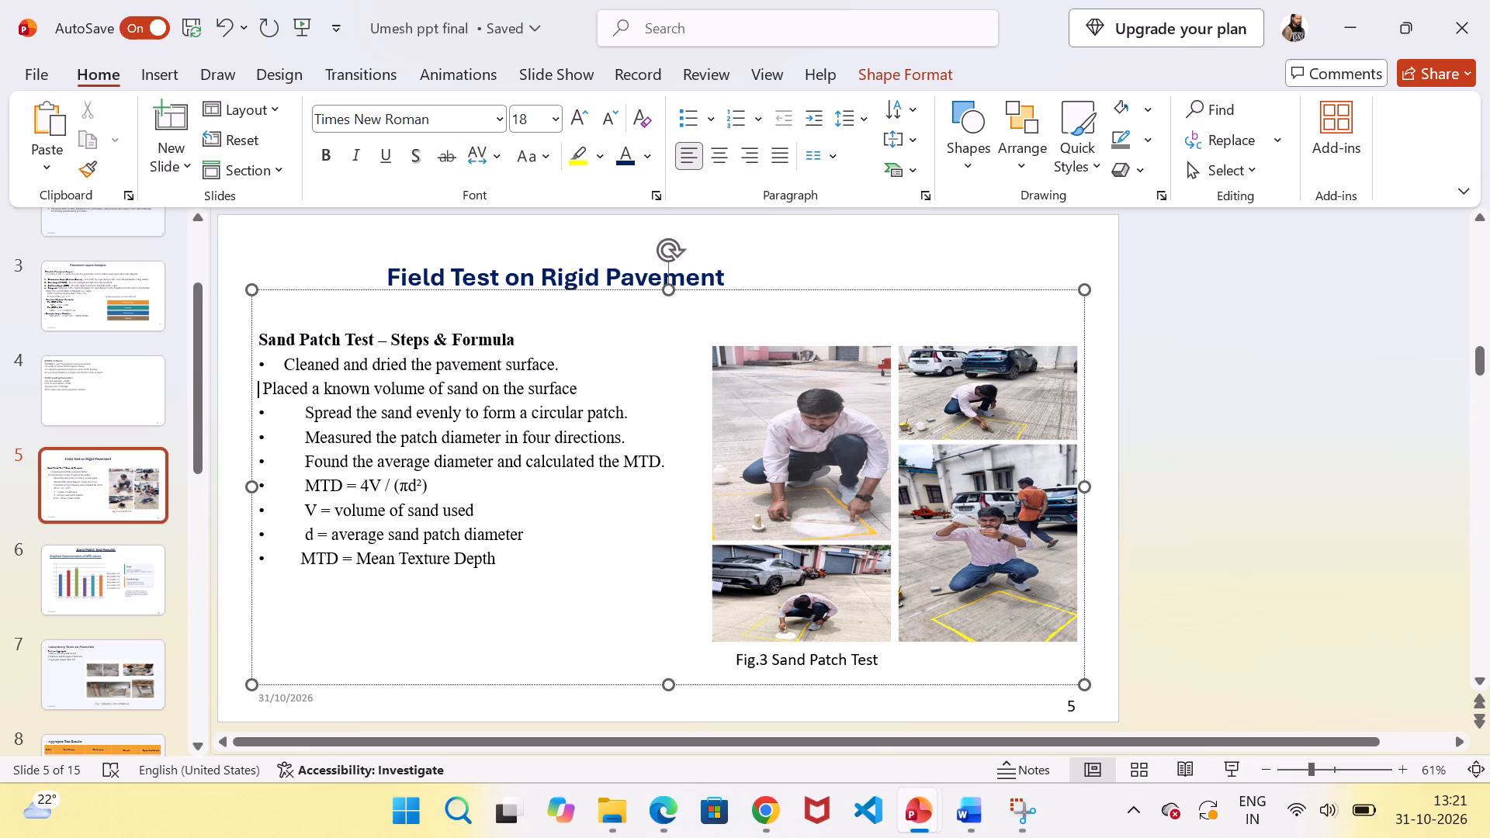
key(ctrl+z)
key(BackSpace)
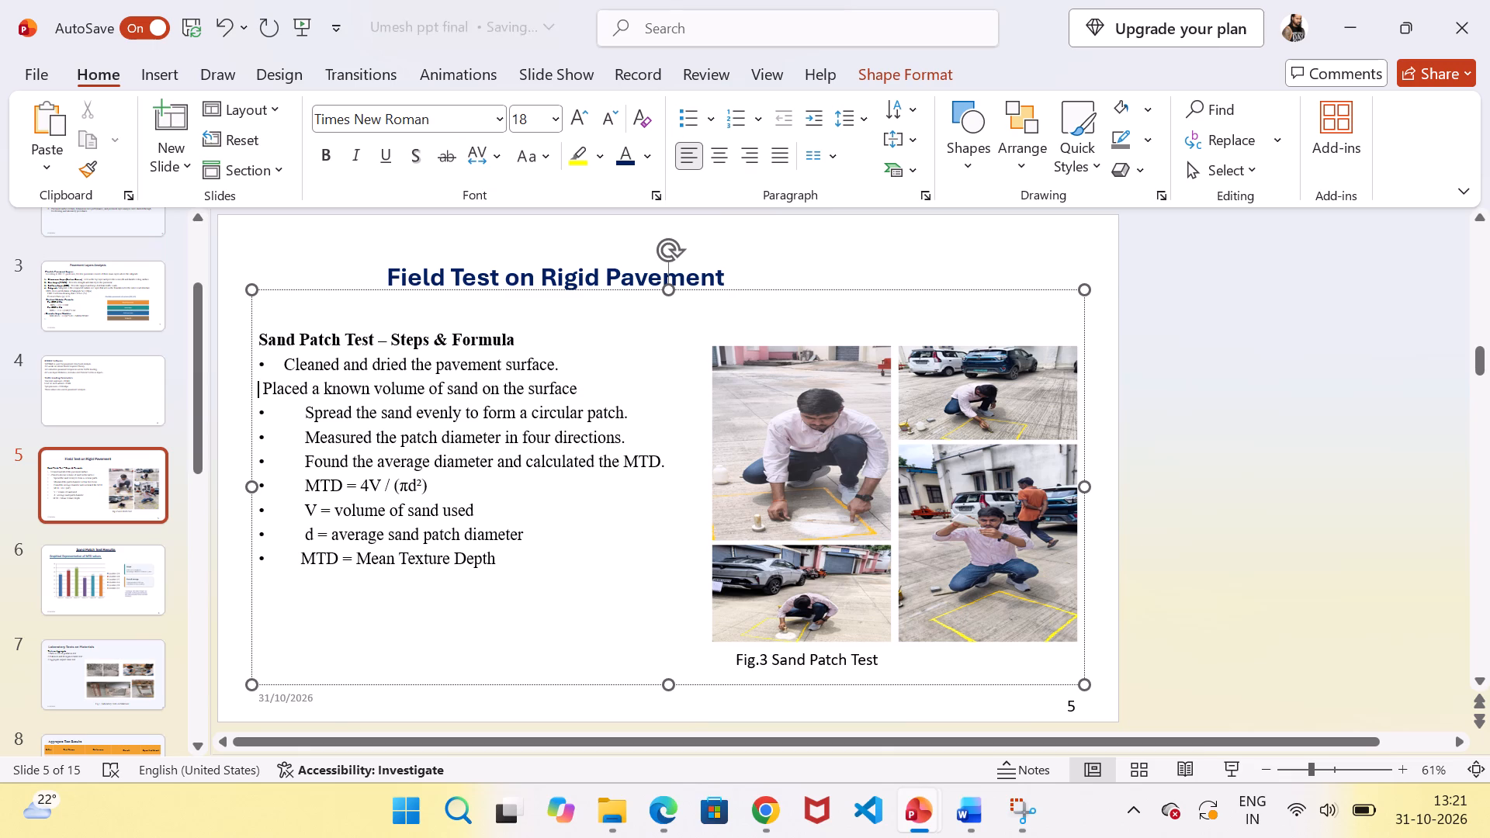
key(ctrl+z)
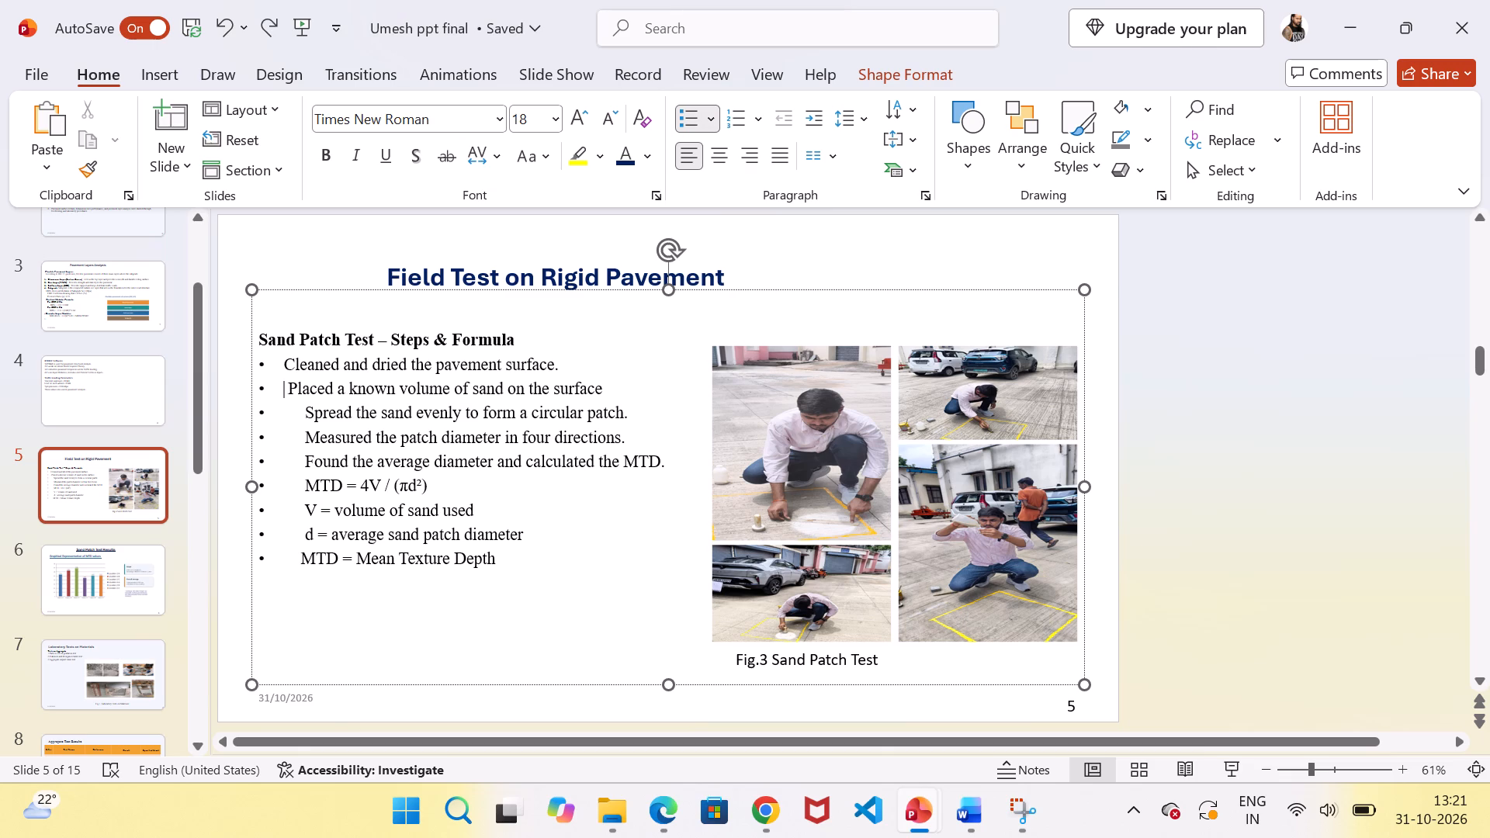
Remove the extra spaces before the "Spread the sand evenly", "Measured the patch diameter" and "Found the average diameter" lines to match the line above.
click(303, 414)
key(BackSpace)
key(BackSpace)
key(BackSpace)
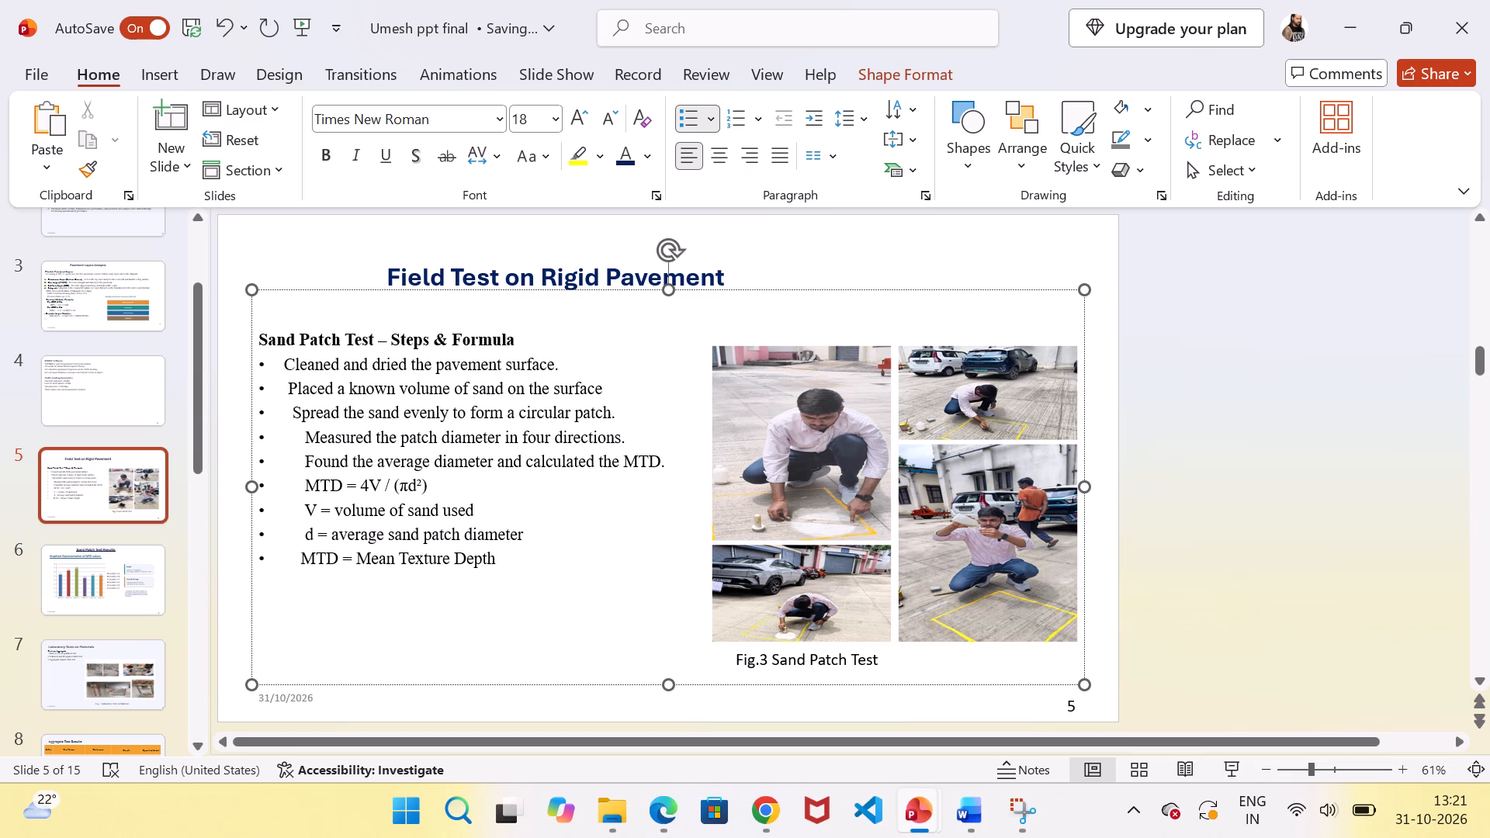
key(BackSpace)
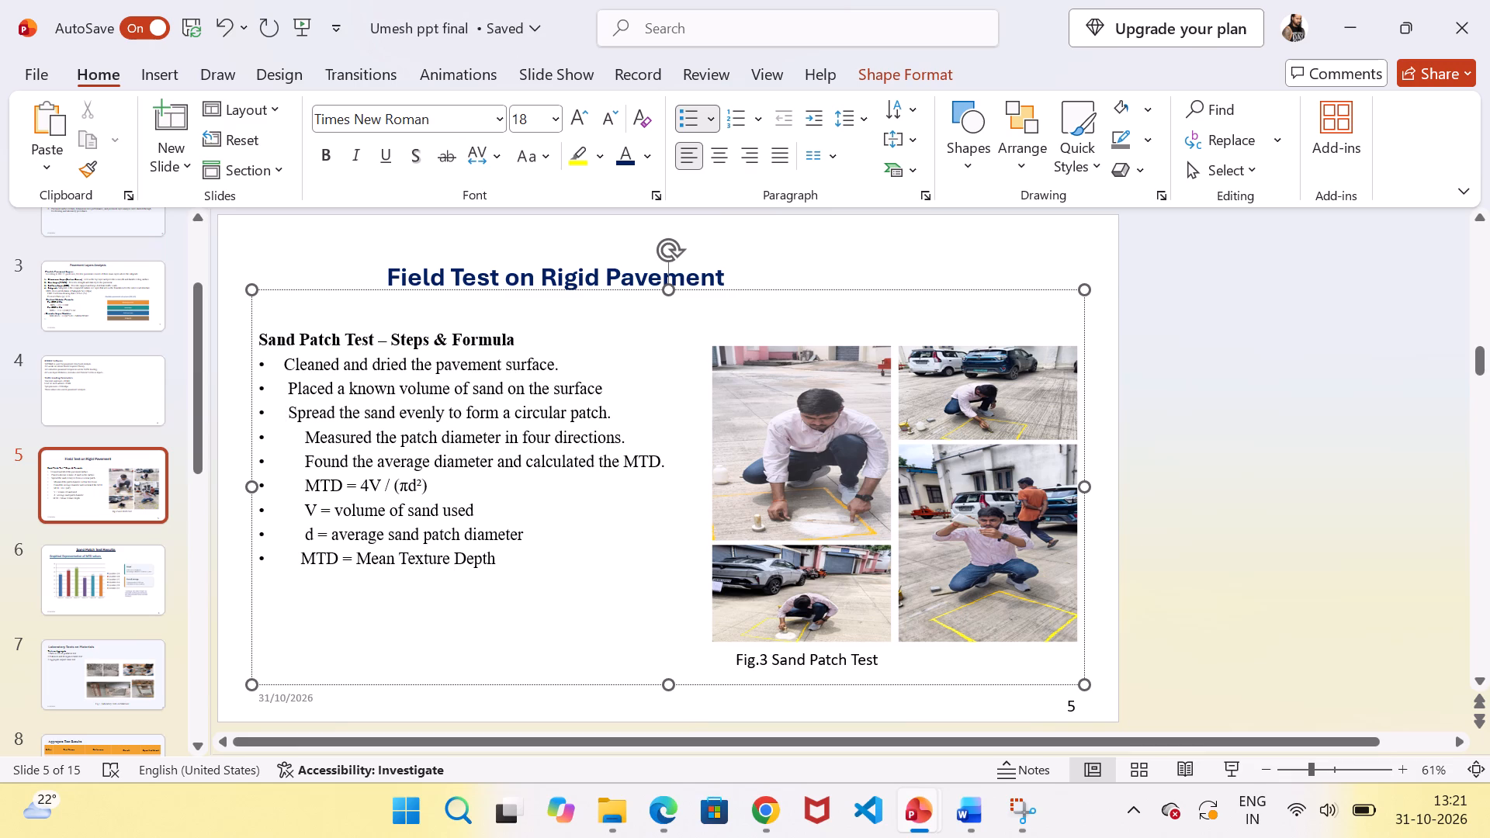
click(303, 433)
key(BackSpace)
key(BackSpace)
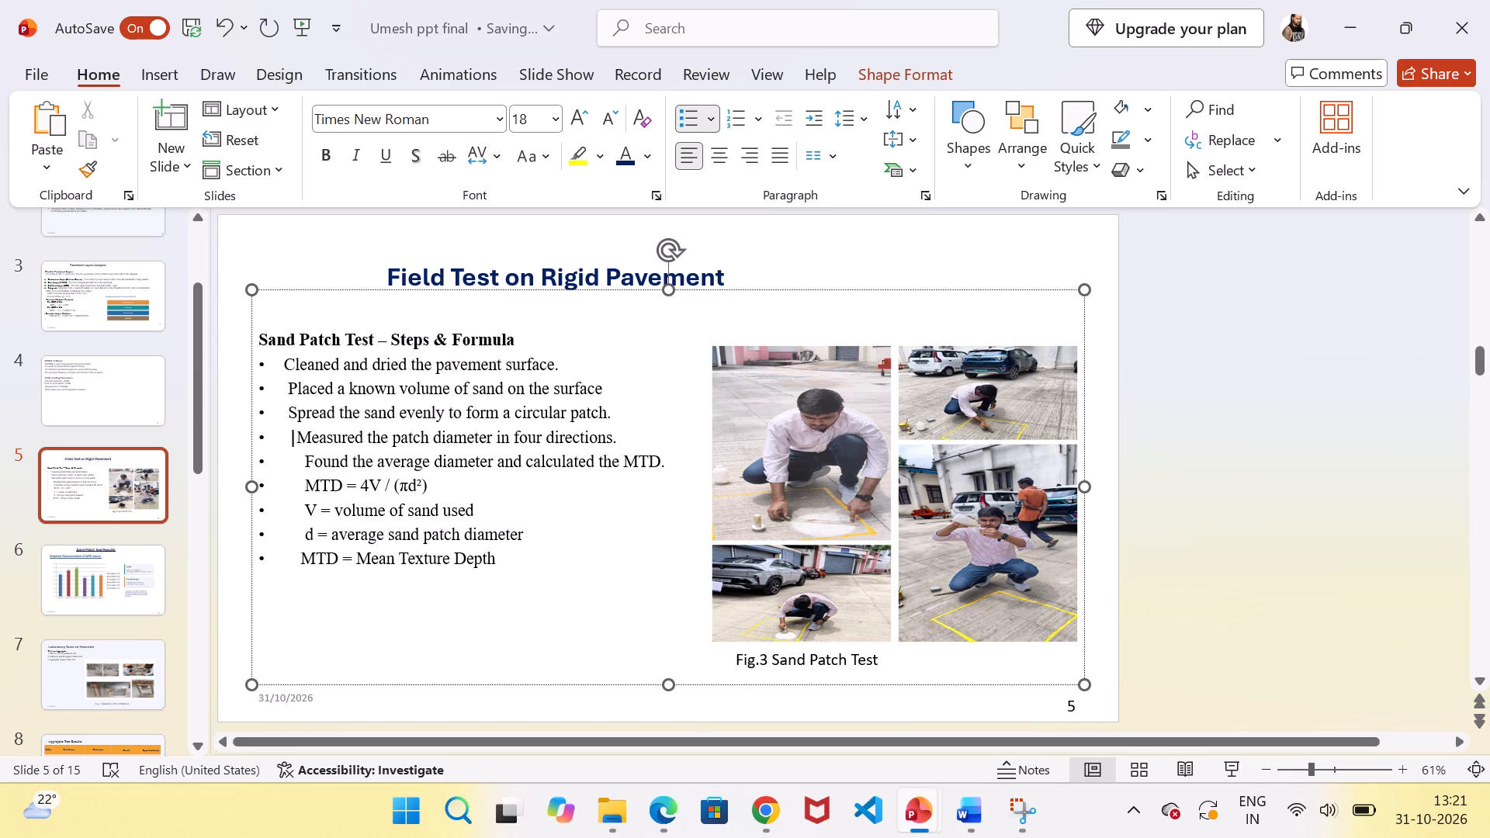
key(BackSpace)
key(BackSpace)
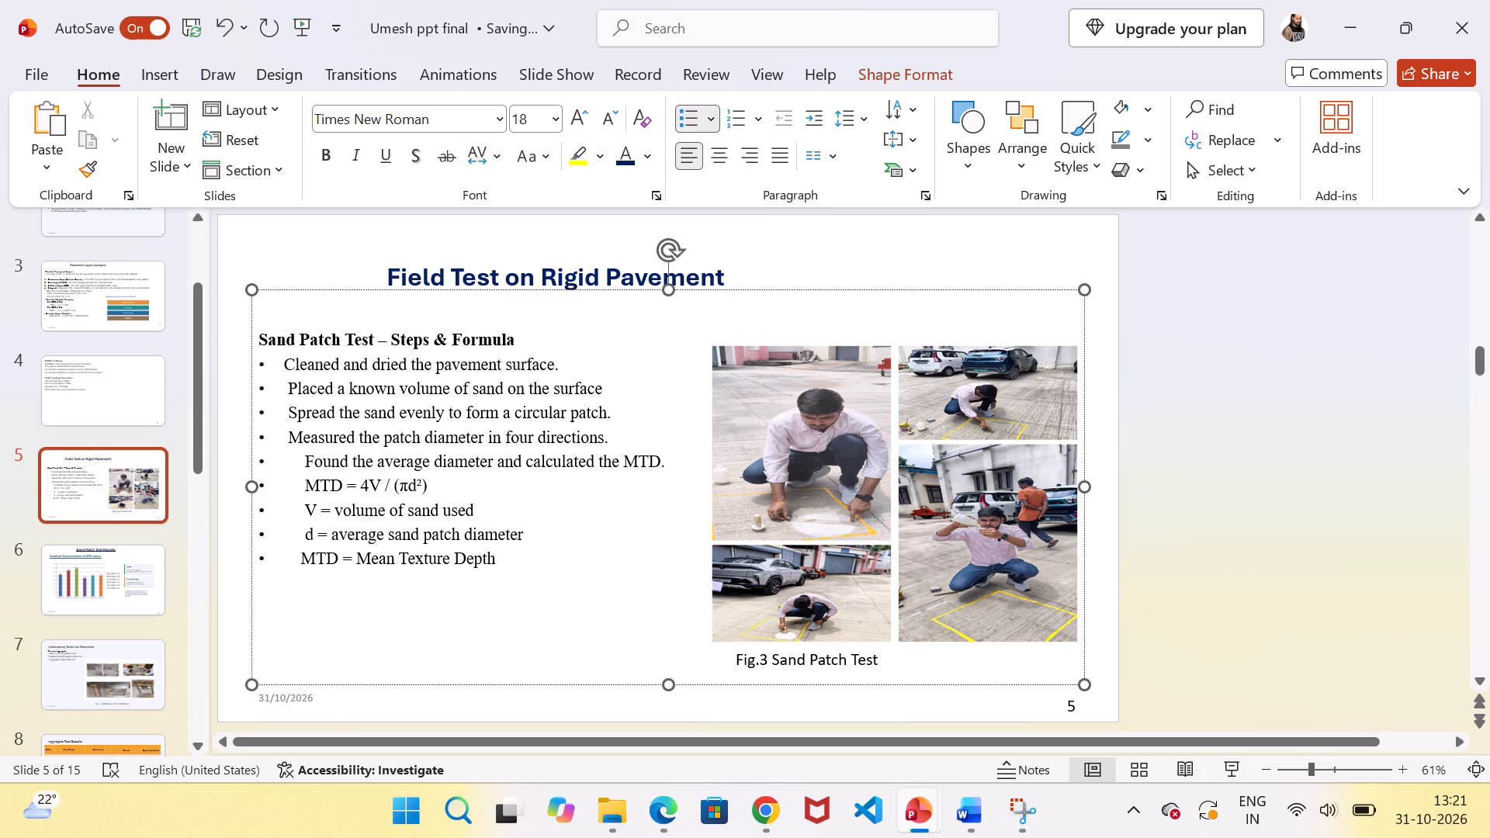
click(303, 459)
key(BackSpace)
key(BackSpace)
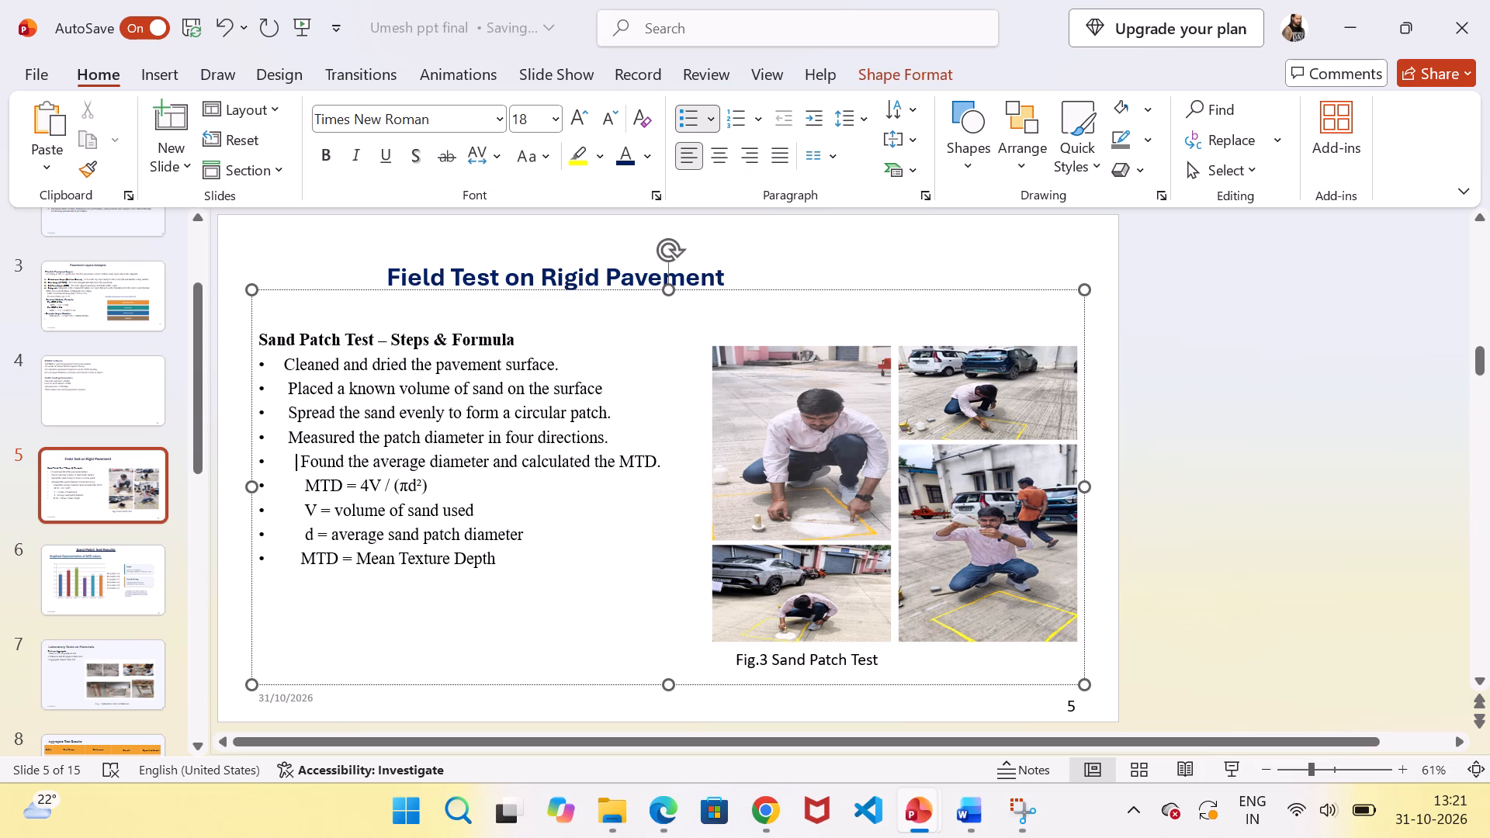
key(BackSpace)
key(BackSpace)
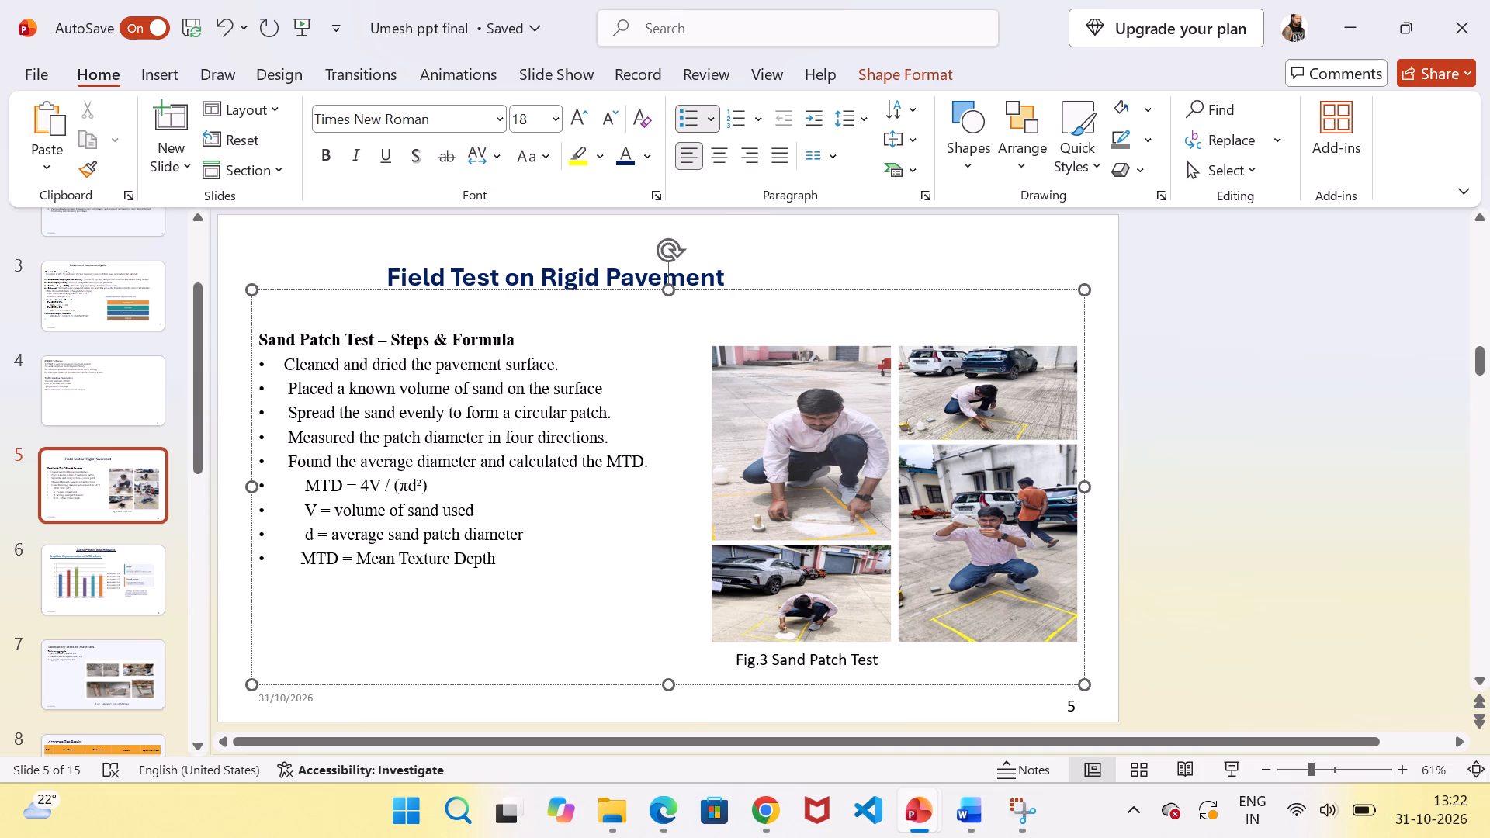
Remove the extra spaces before "MTD = 4V / (πd²)" and "V = volume of sand used" to align them with the bulleted steps.
click(304, 487)
key(BackSpace)
key(BackSpace)
key(BackSpace)
key(BackSpace)
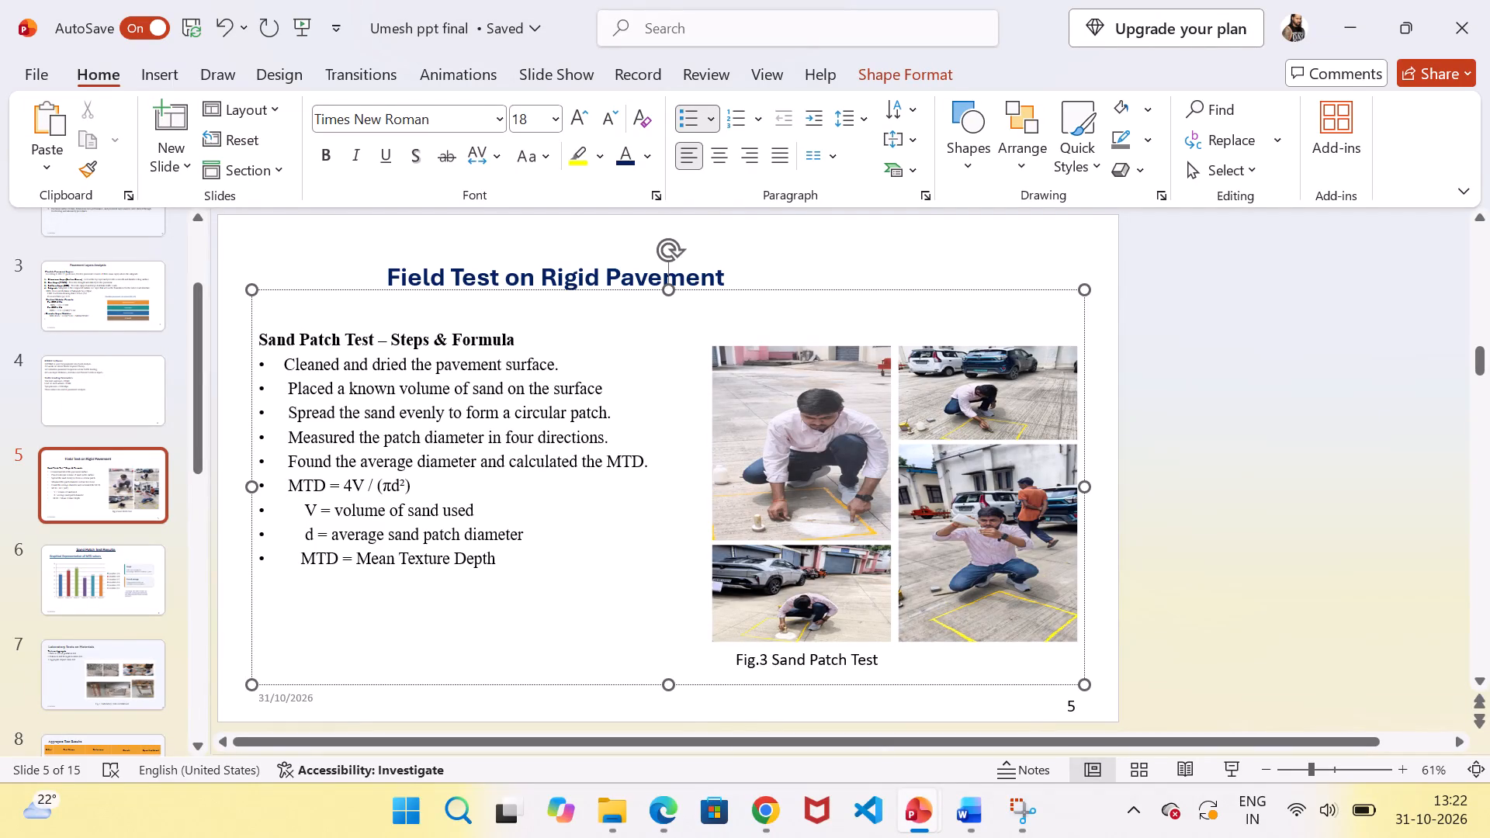
click(304, 513)
key(BackSpace)
key(BackSpace)
key(BackSpace)
key(BackSpace)
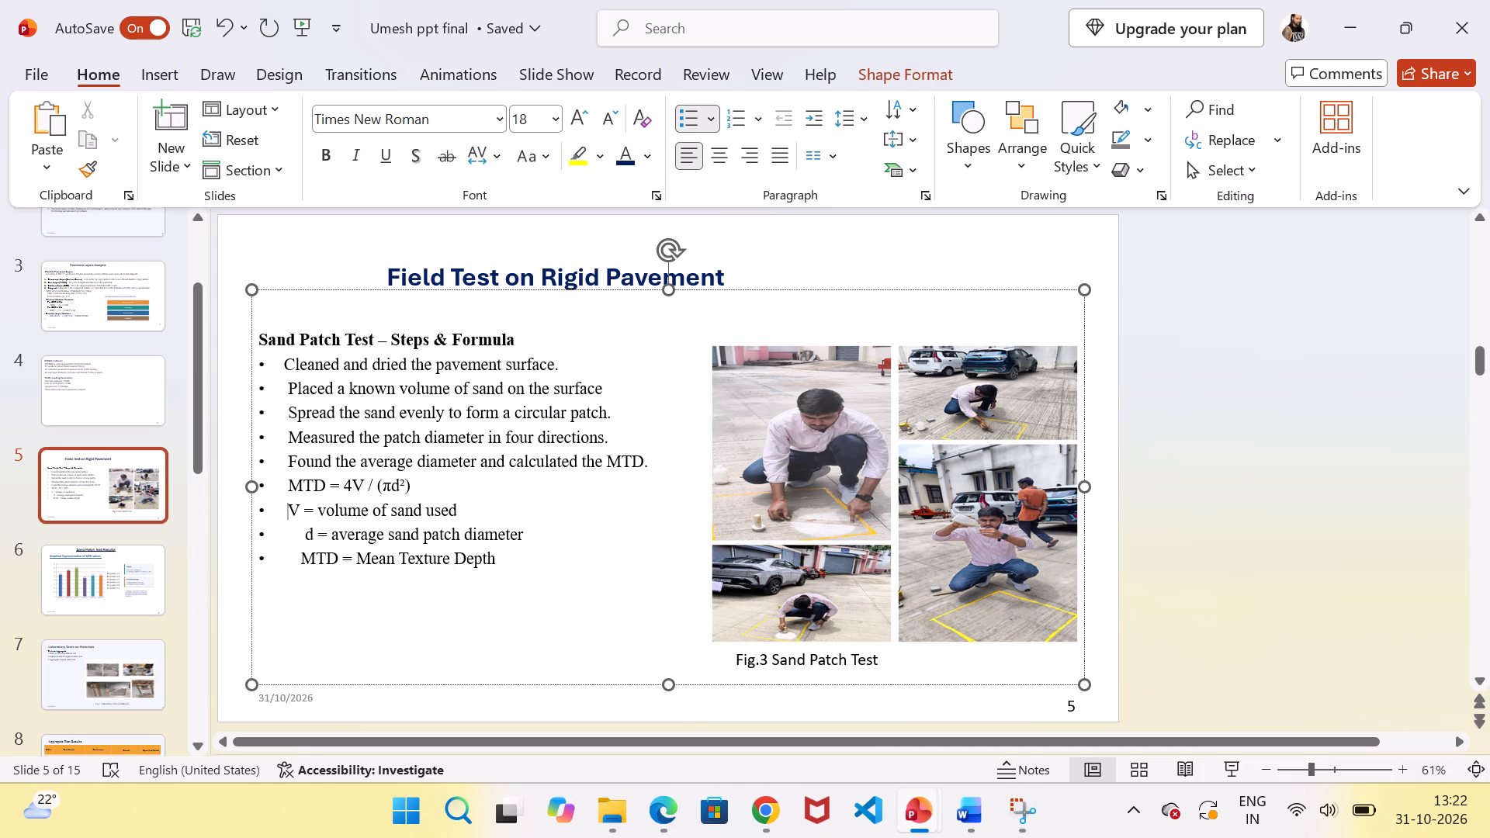
Remove the extra spaces before "d = average sand patch diameter" and "MTD = Mean Texture Depth" to align them with the lines above.
click(303, 535)
key(BackSpace)
key(BackSpace)
key(BackSpace)
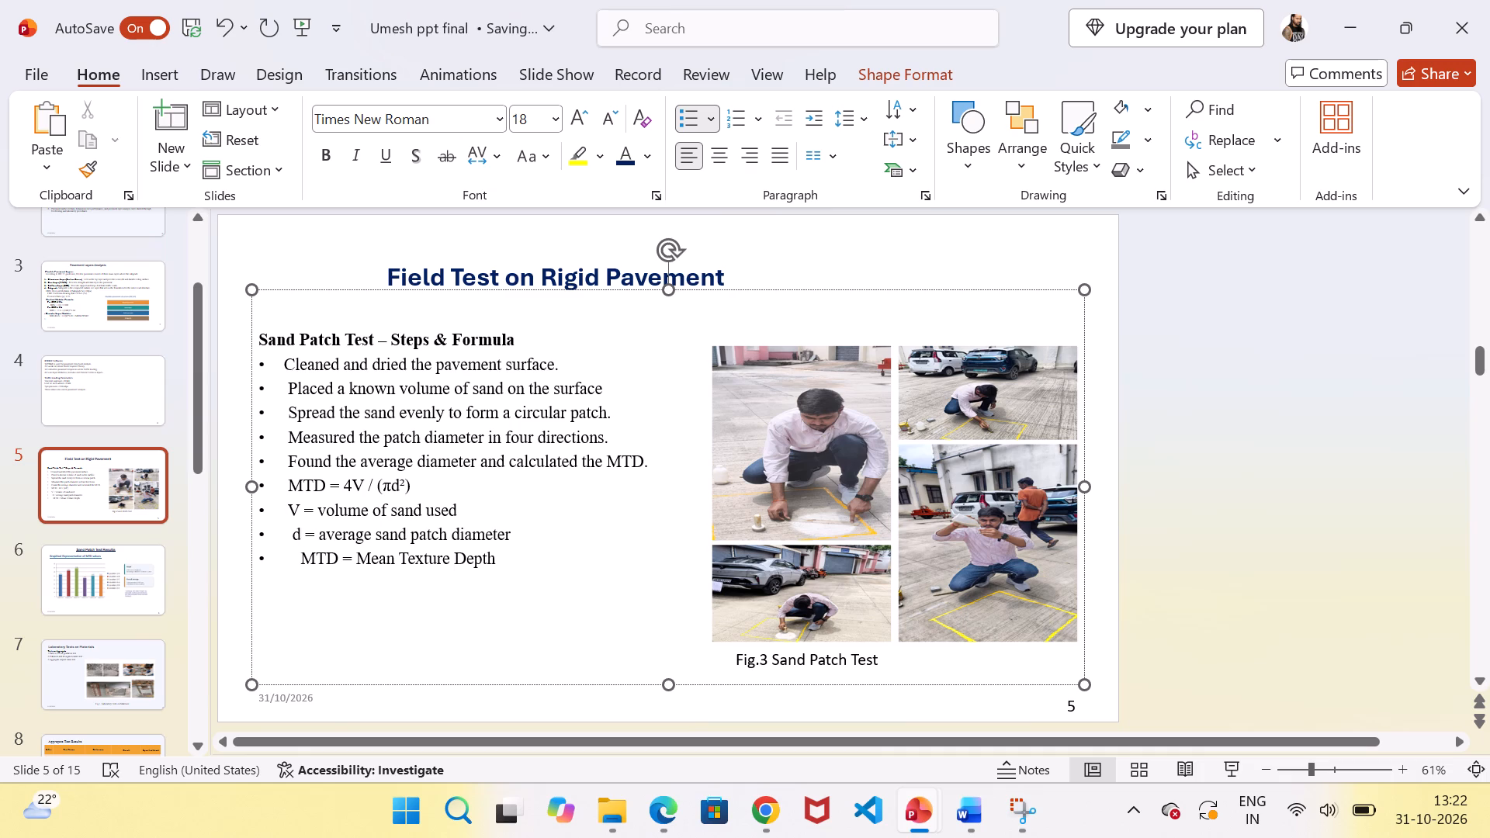
key(BackSpace)
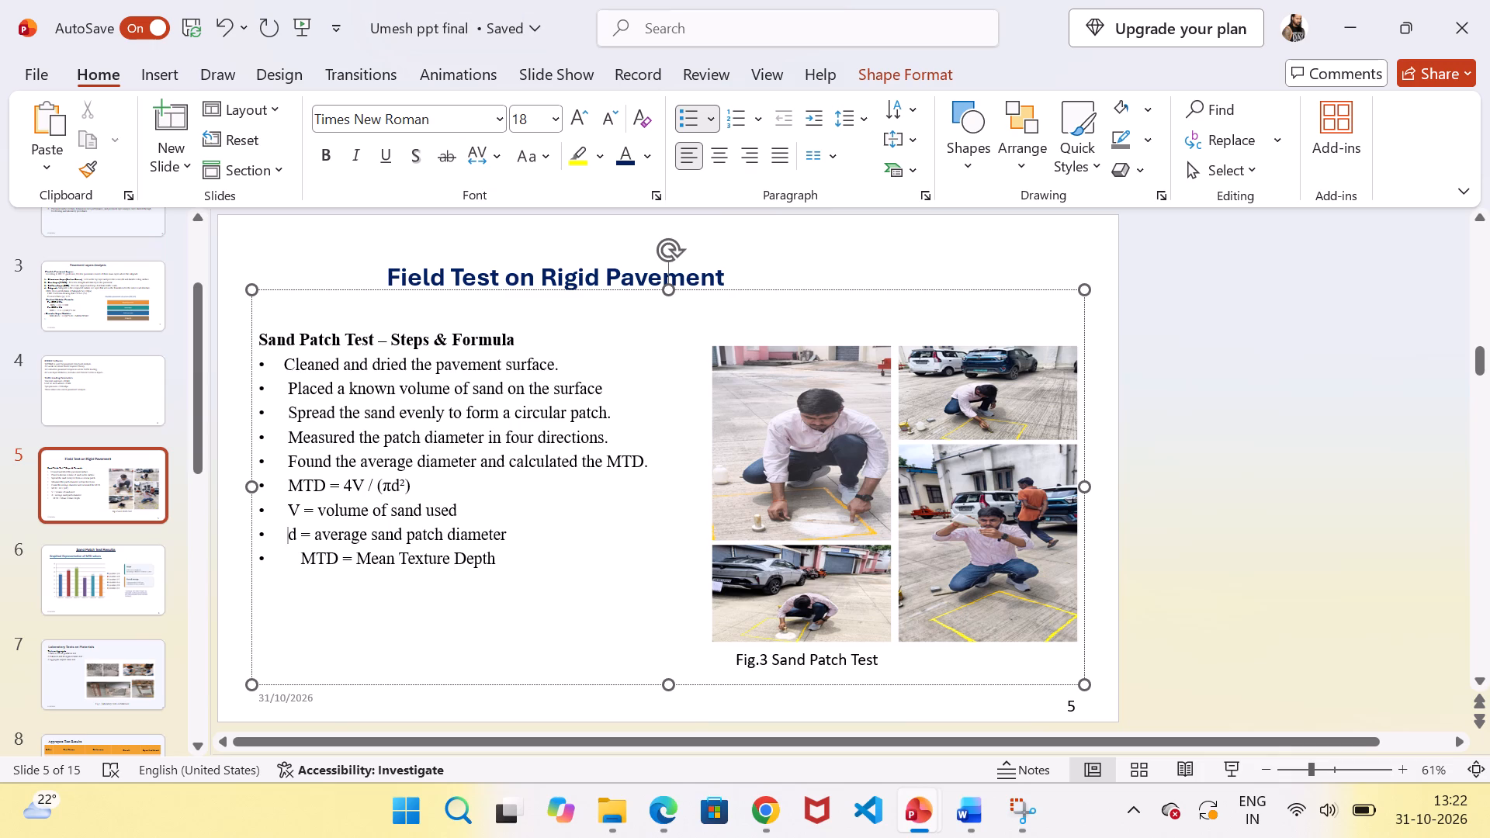
click(300, 551)
key(BackSpace)
key(BackSpace)
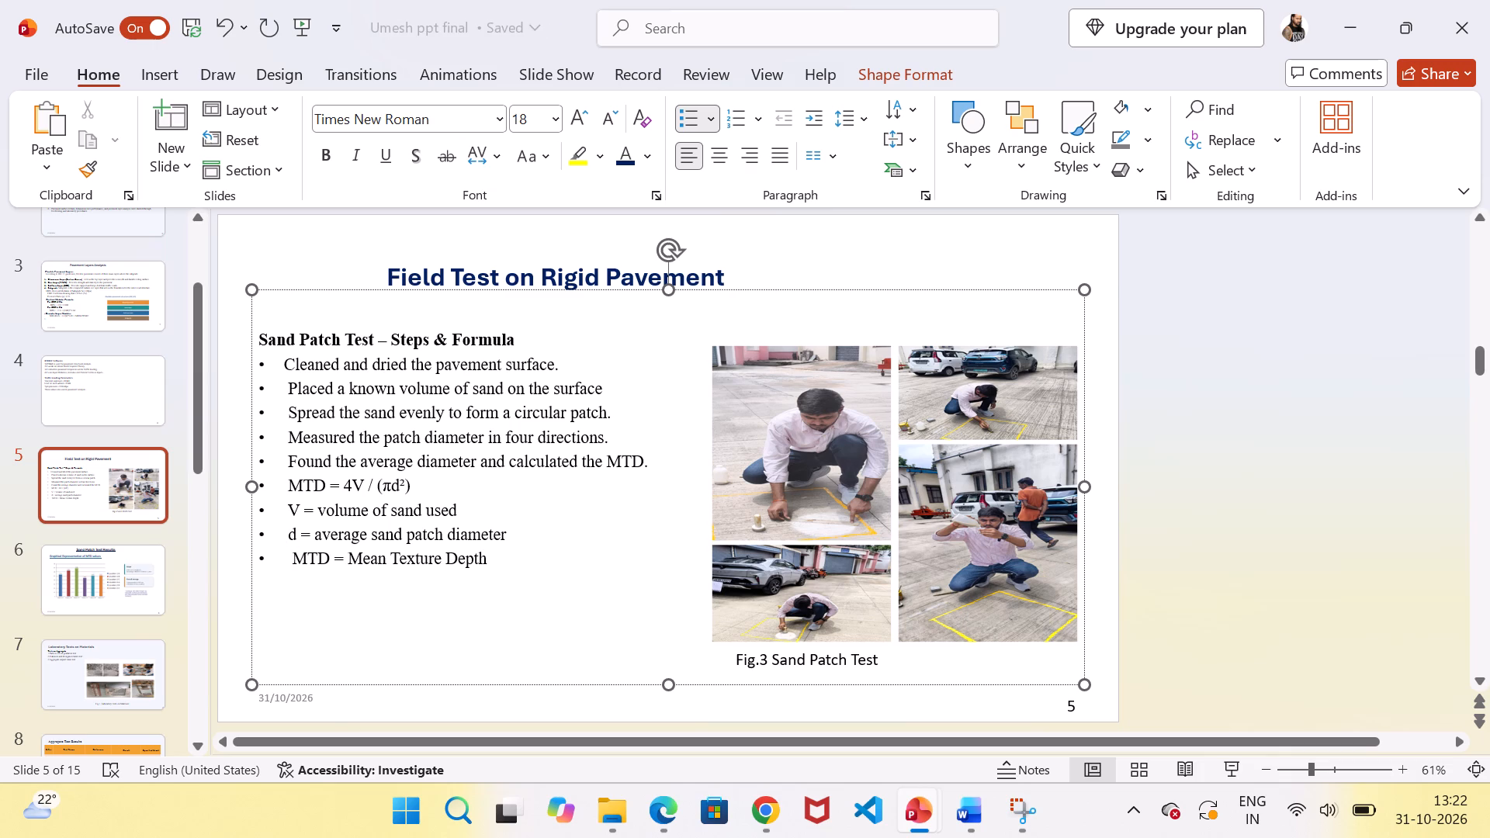
click(452, 631)
key(BackSpace)
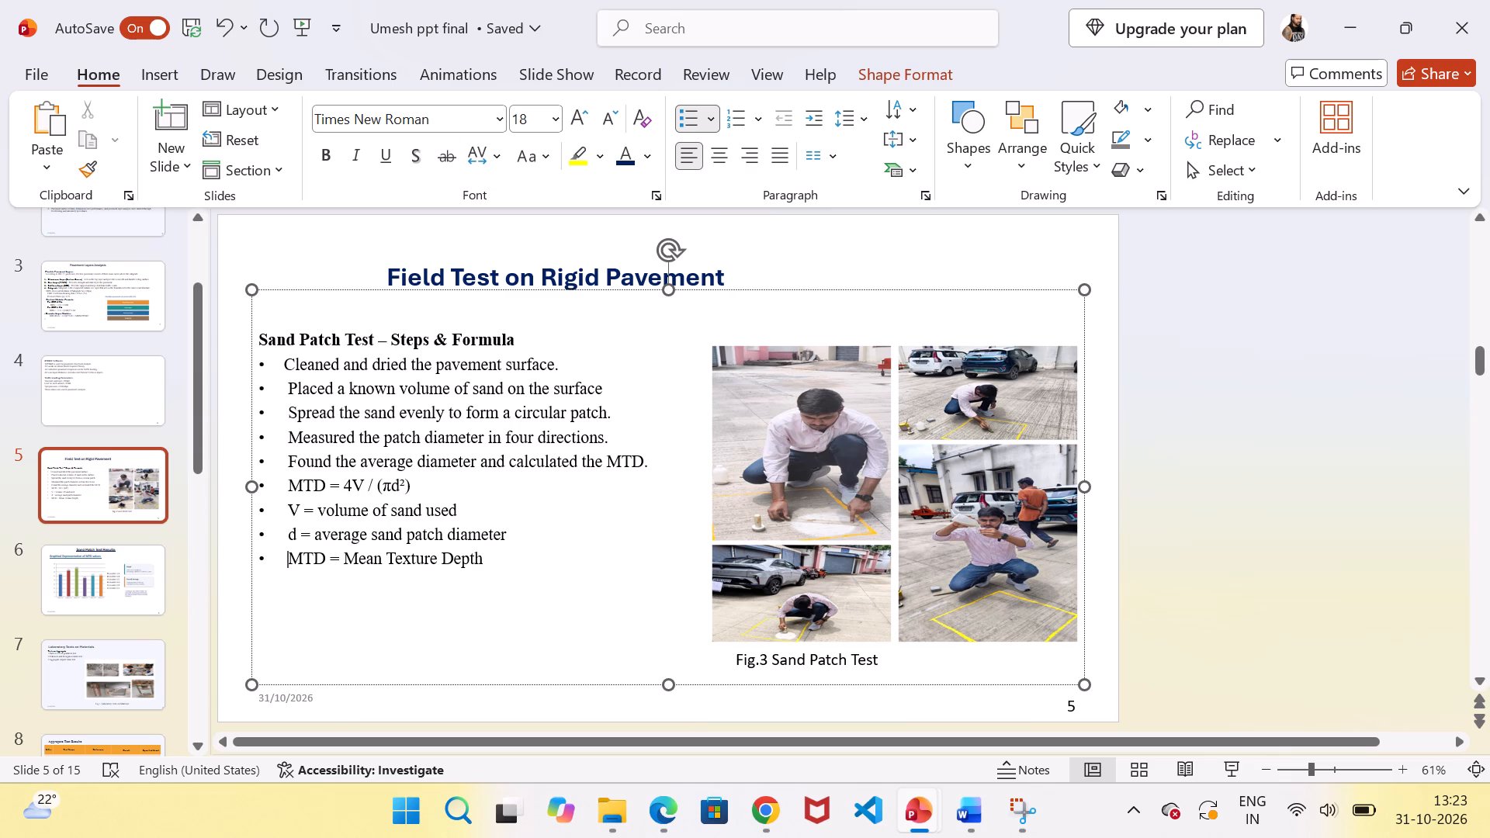
Draw a rectangle about 5.4 cm wide and 1.0 cm high over the "MTD = 4V / (πd²)" formula.
click(955, 164)
click(1041, 222)
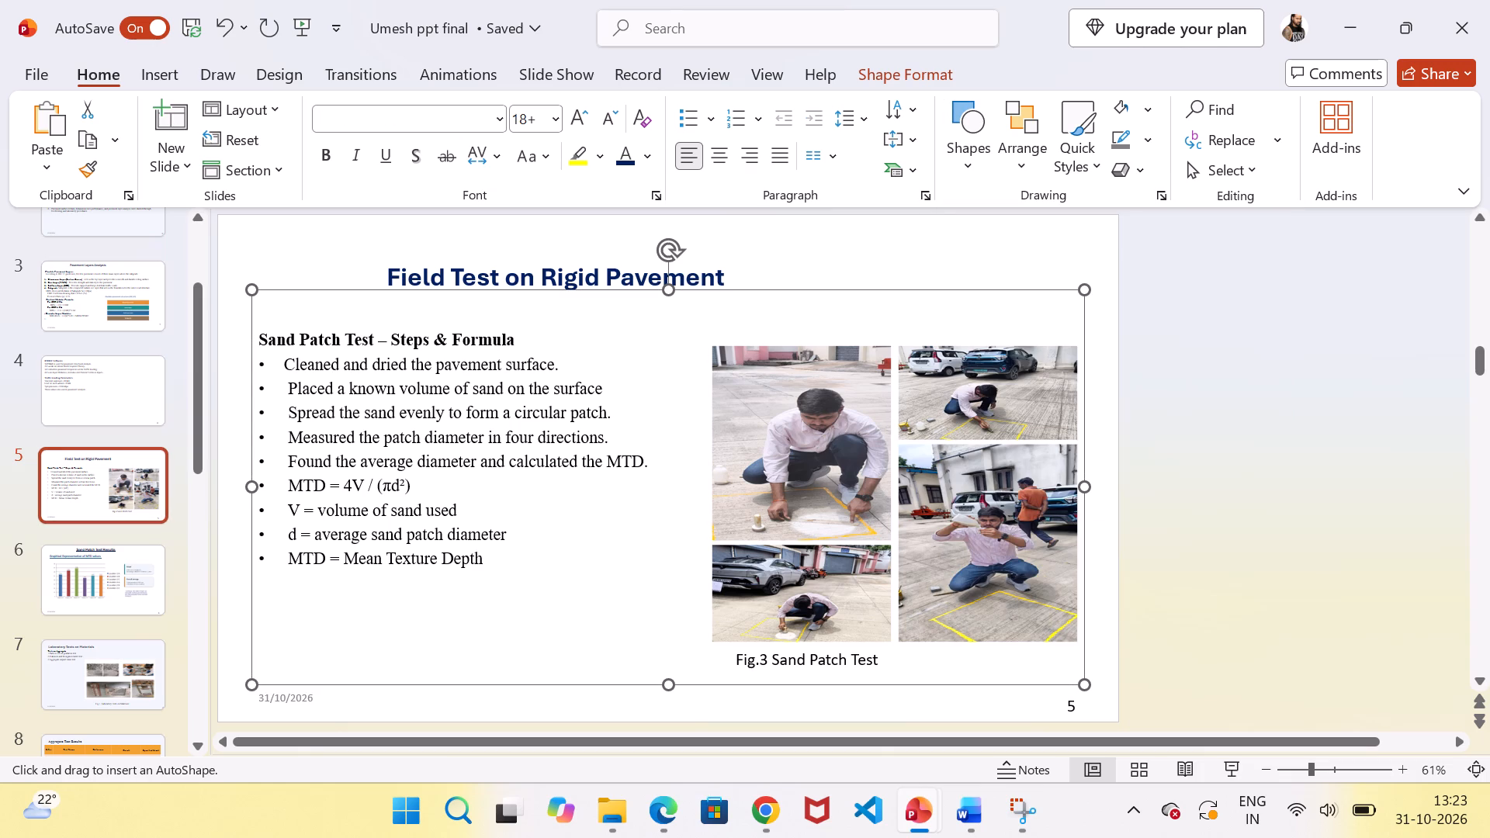
drag(281, 476, 384, 492)
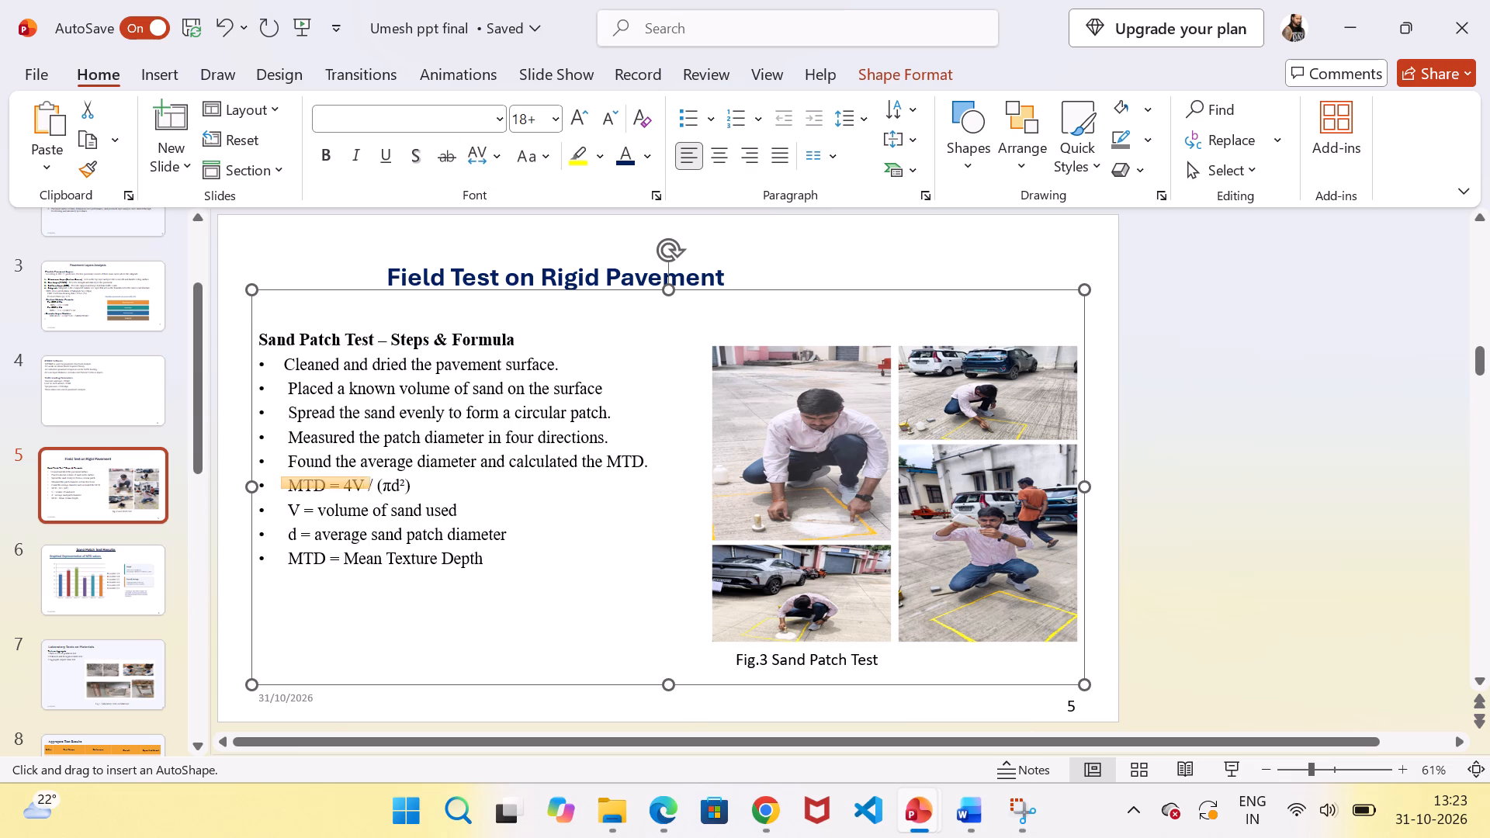
drag(384, 492, 427, 498)
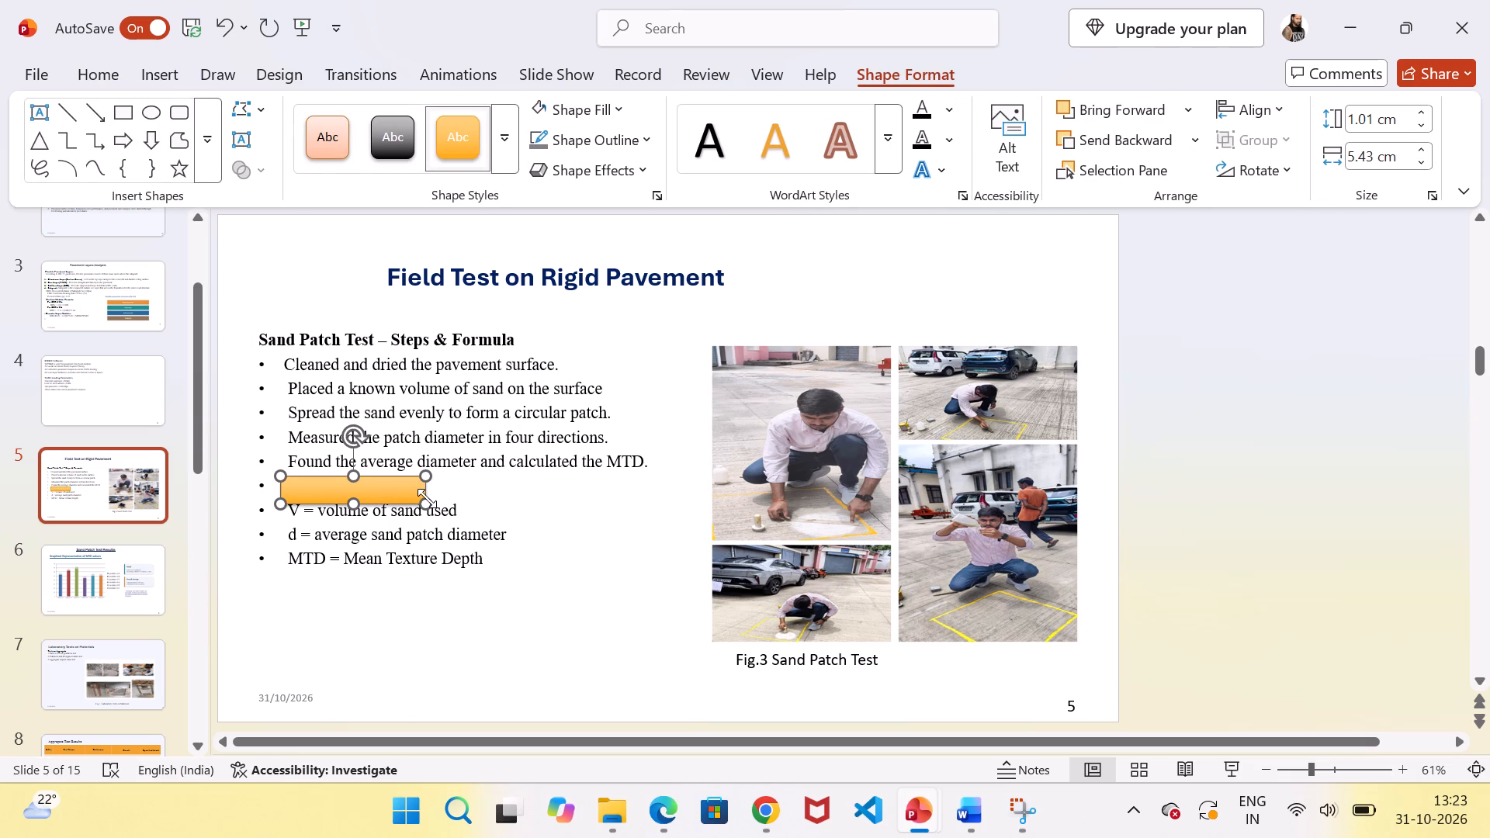
click(574, 532)
Insert an empty line between the "MTD = 4V / (πd²)" formula and "V = volume of sand used".
click(478, 486)
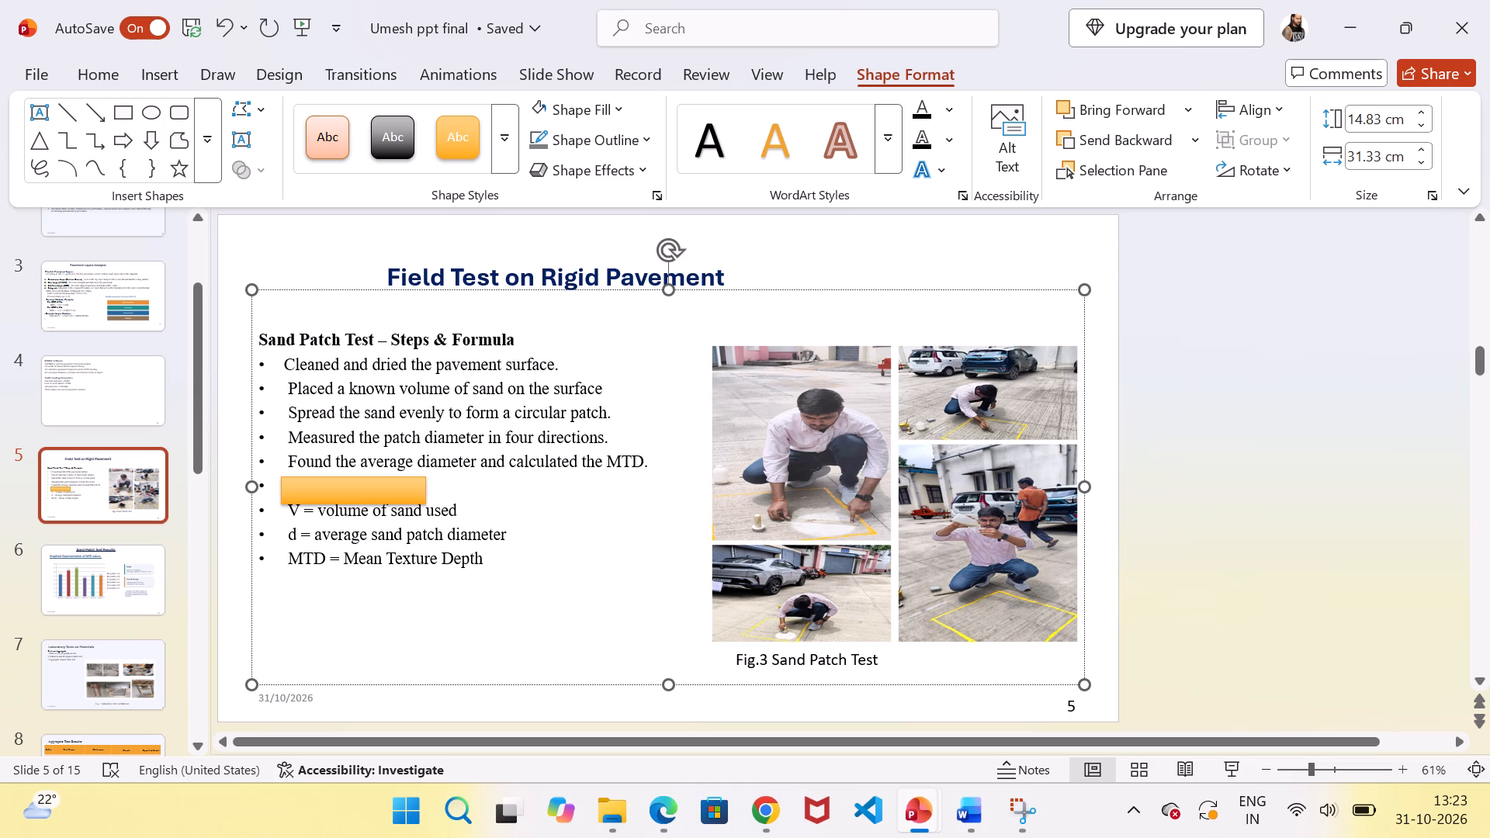
click(440, 490)
key(Return)
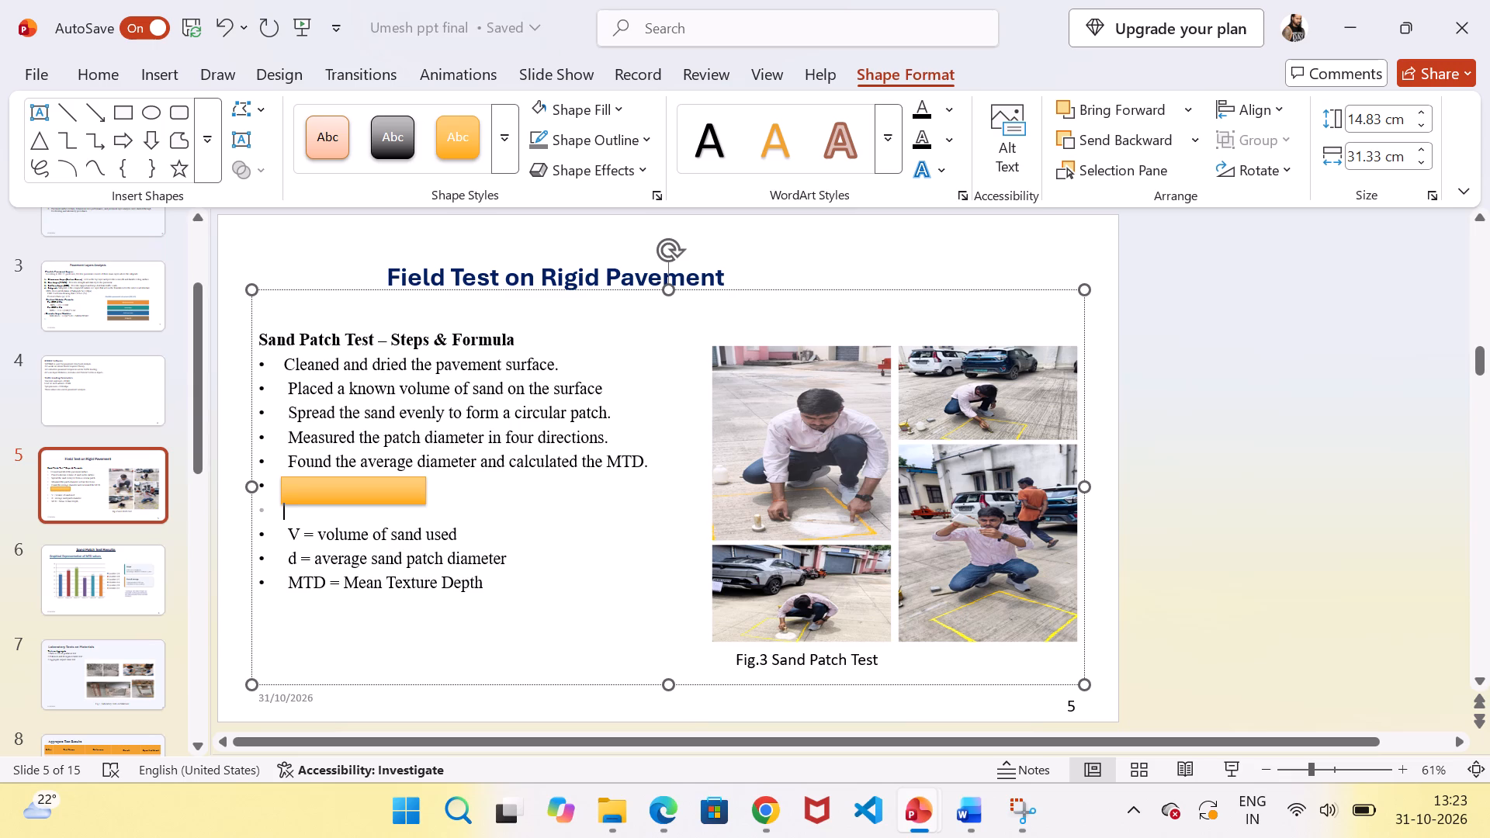
Move the orange rectangle off the formula to the free space just right of "MTD = 4V / (πd²)".
click(301, 495)
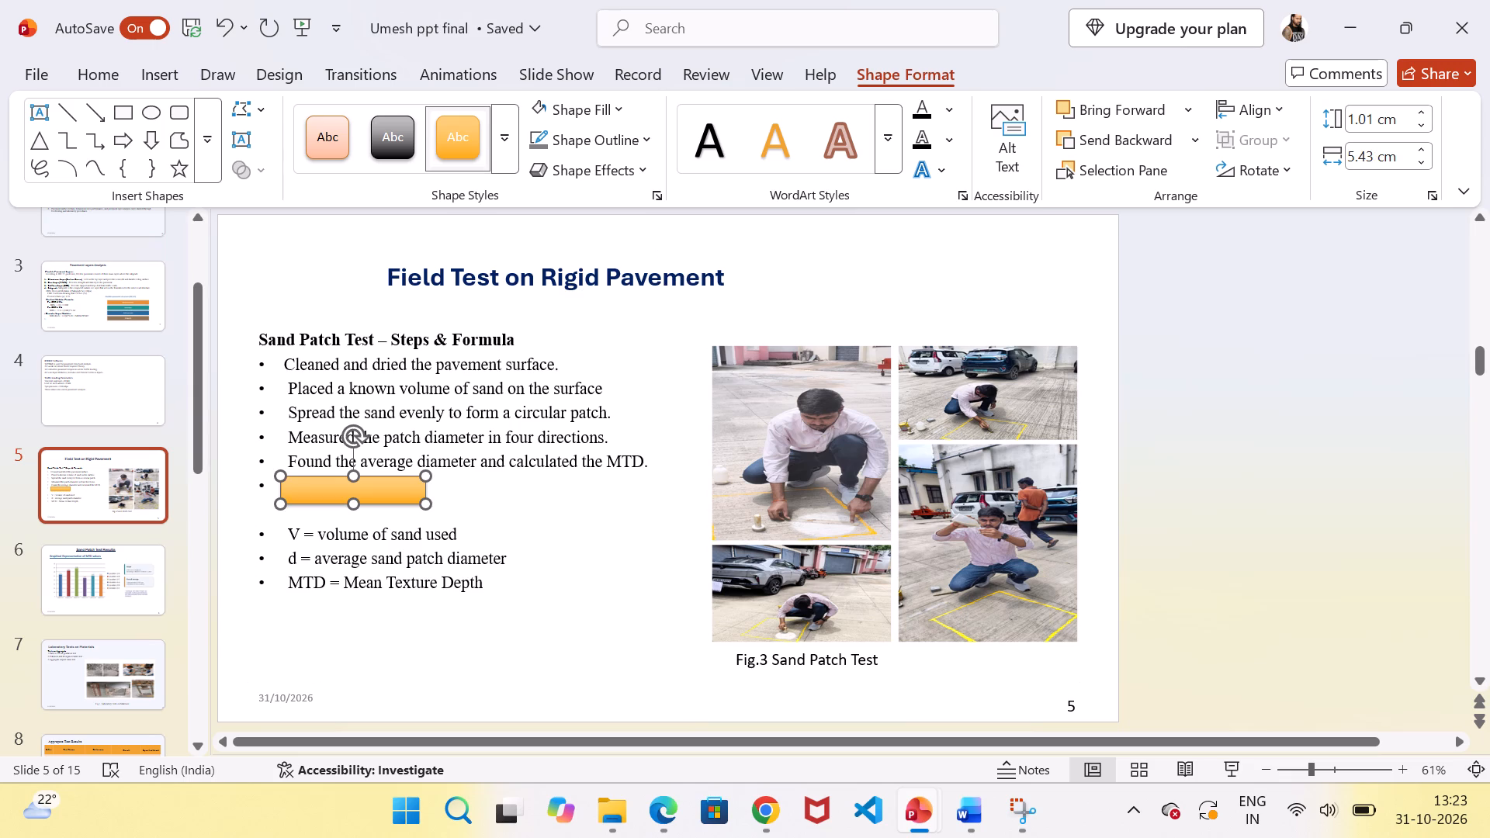
drag(301, 495, 443, 494)
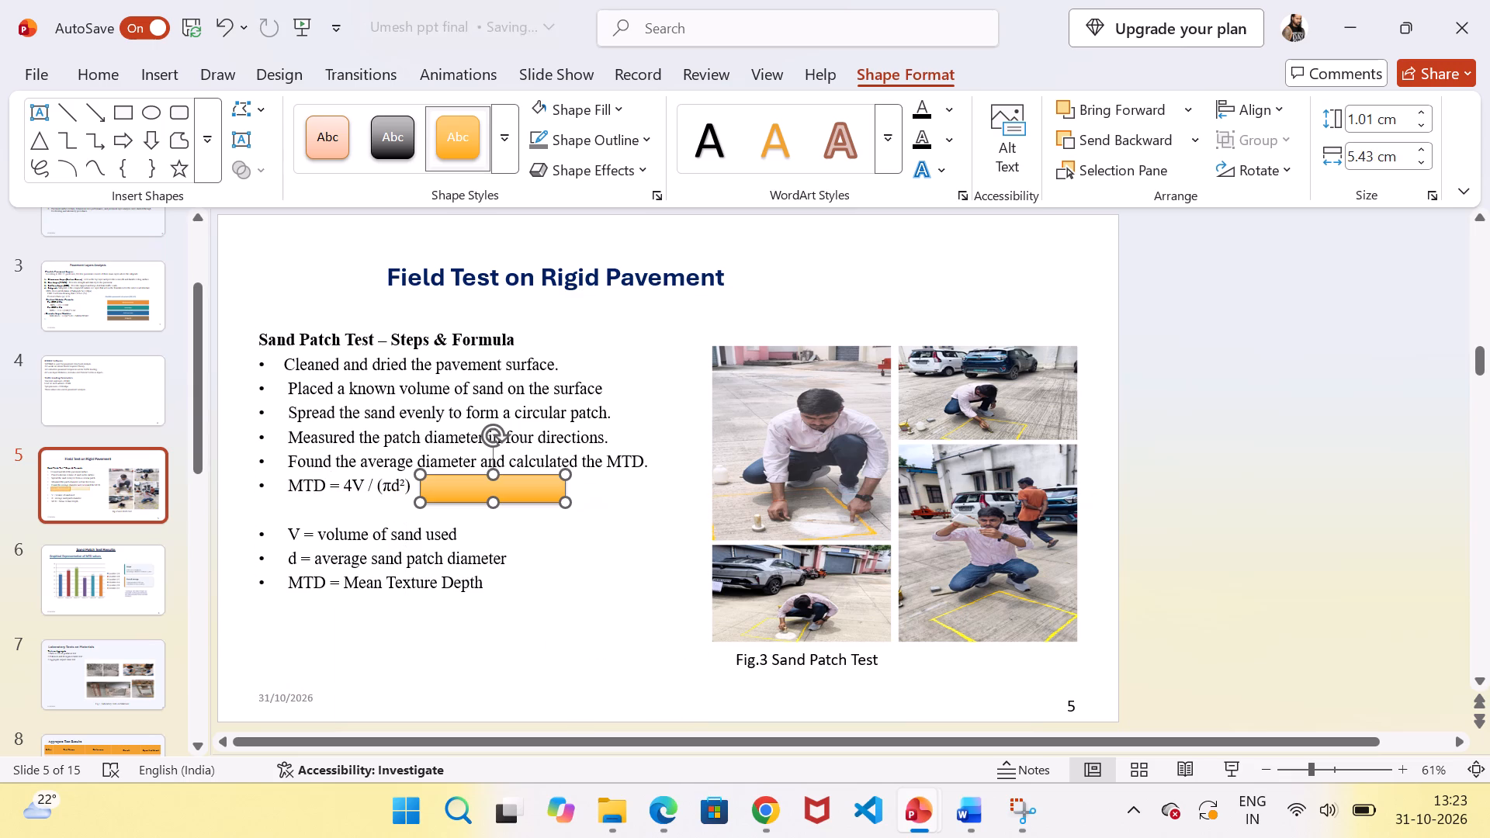
Apply the white-filled, black-outlined theme style to the rectangle beside the formula.
click(512, 139)
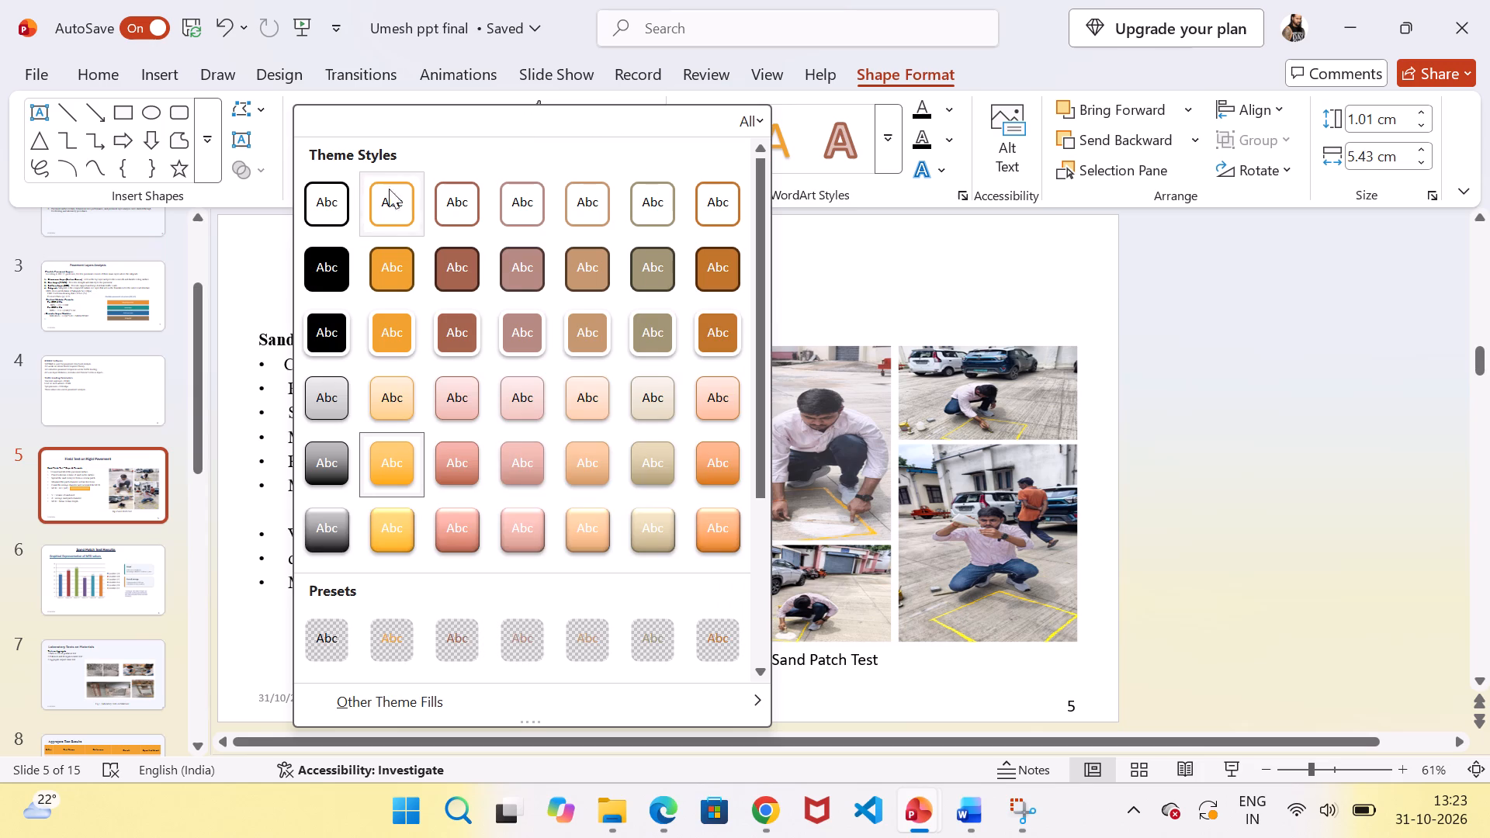
click(310, 203)
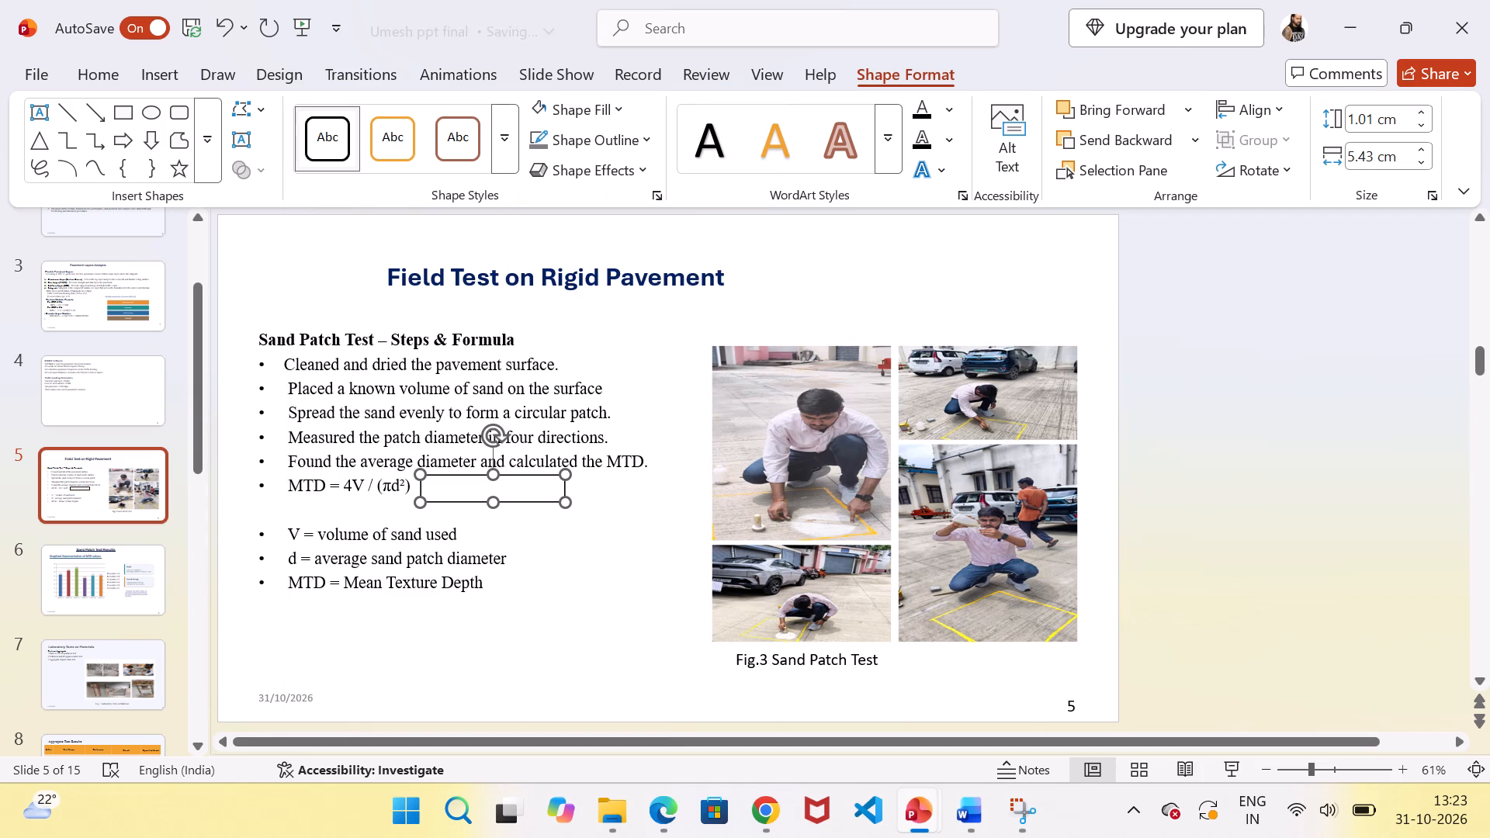
Shift the outlined rectangle slightly farther right of the "MTD = 4V / (πd²)" formula.
drag(451, 489, 444, 487)
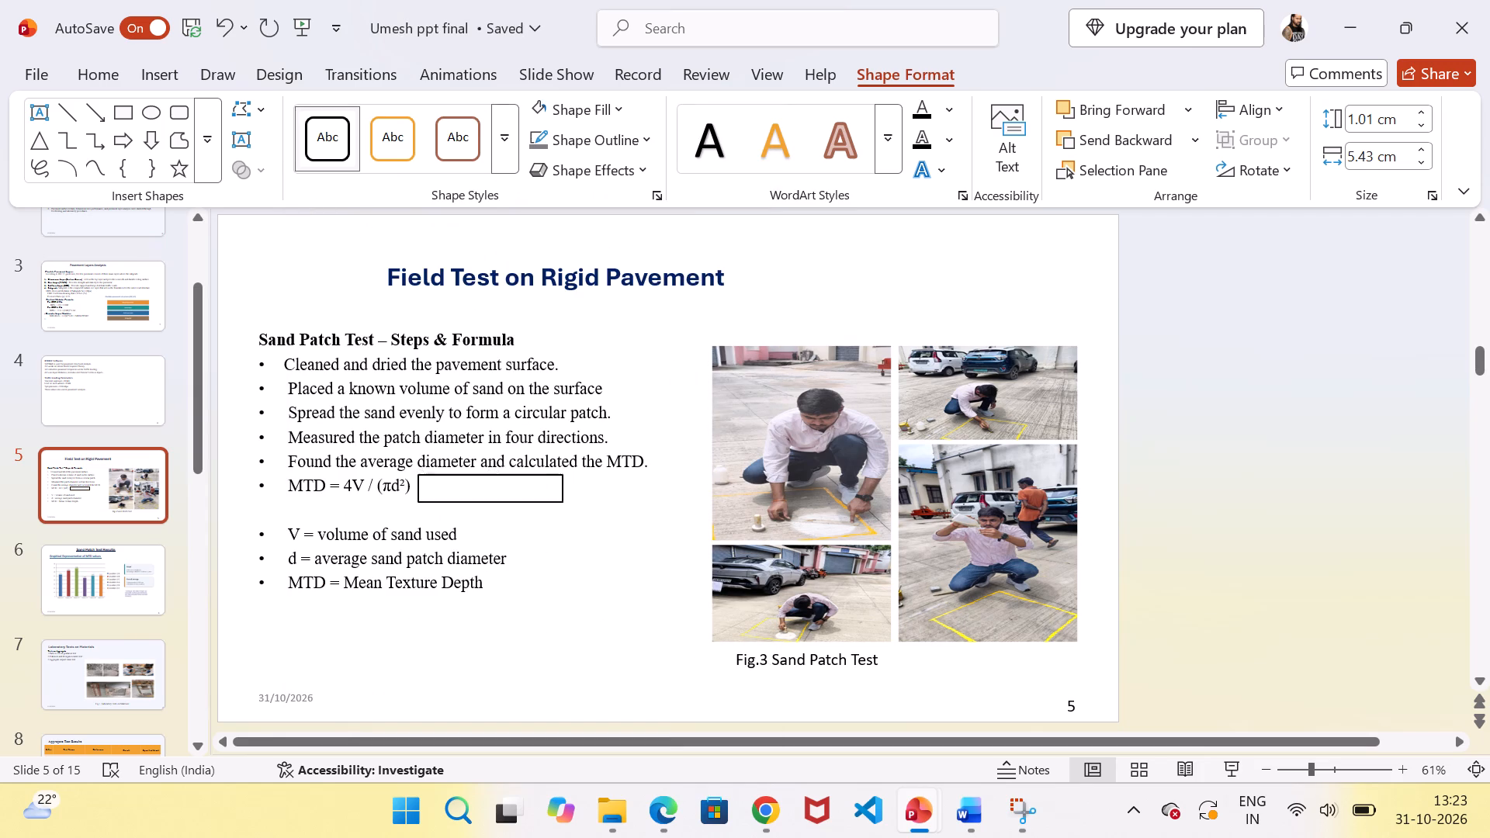
drag(444, 487, 482, 493)
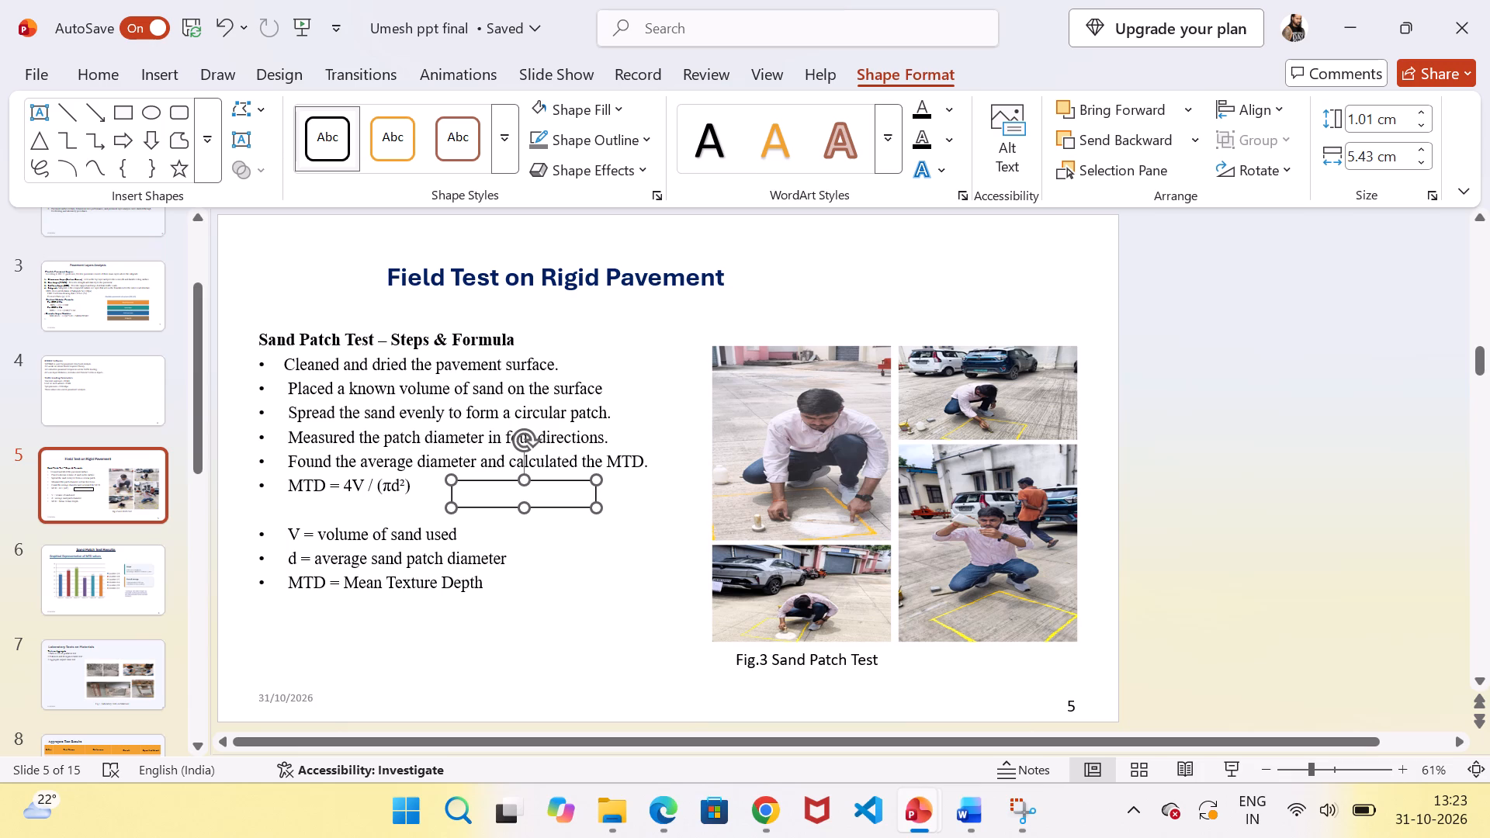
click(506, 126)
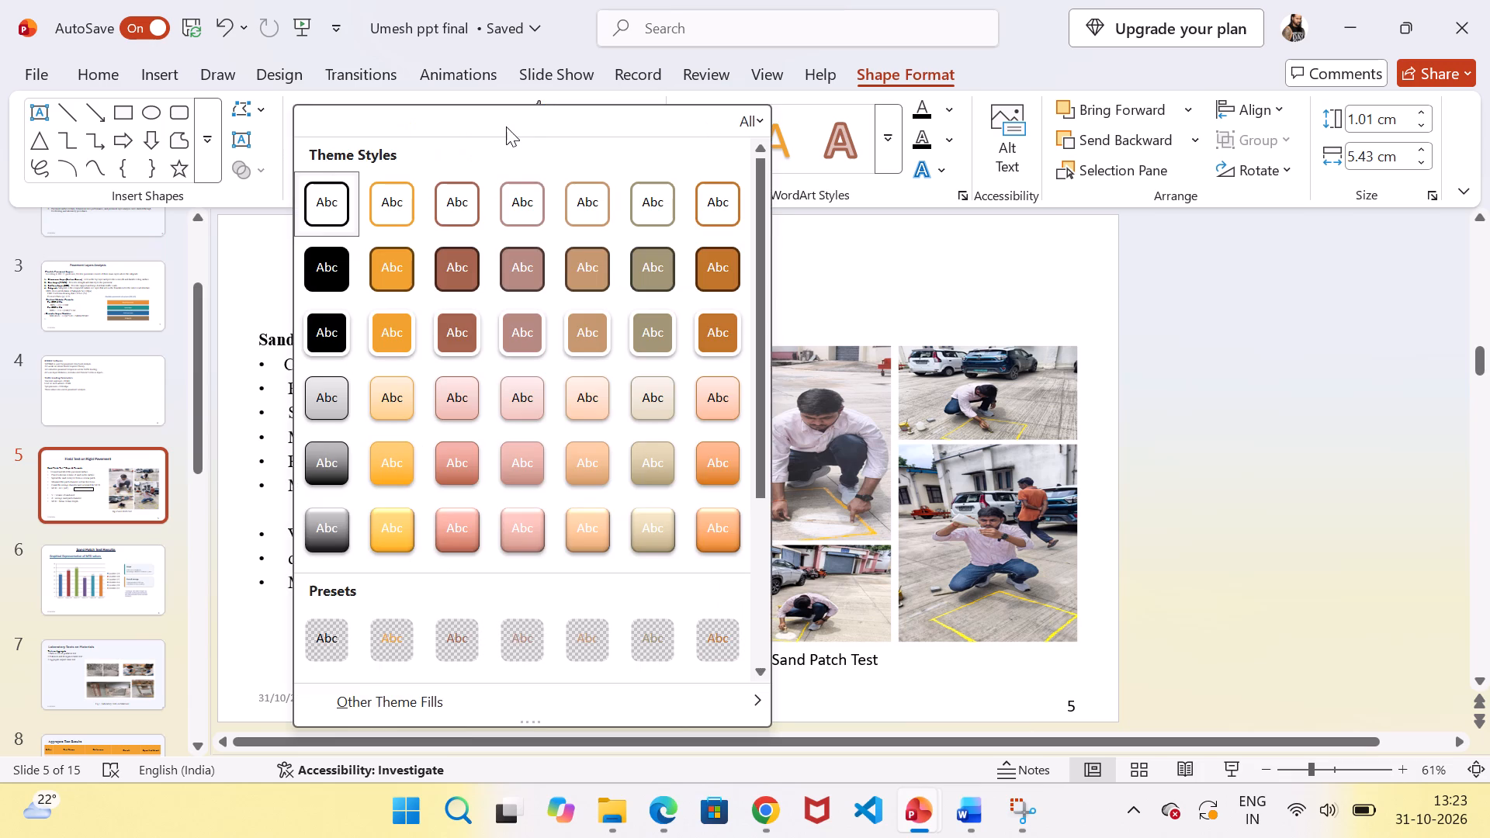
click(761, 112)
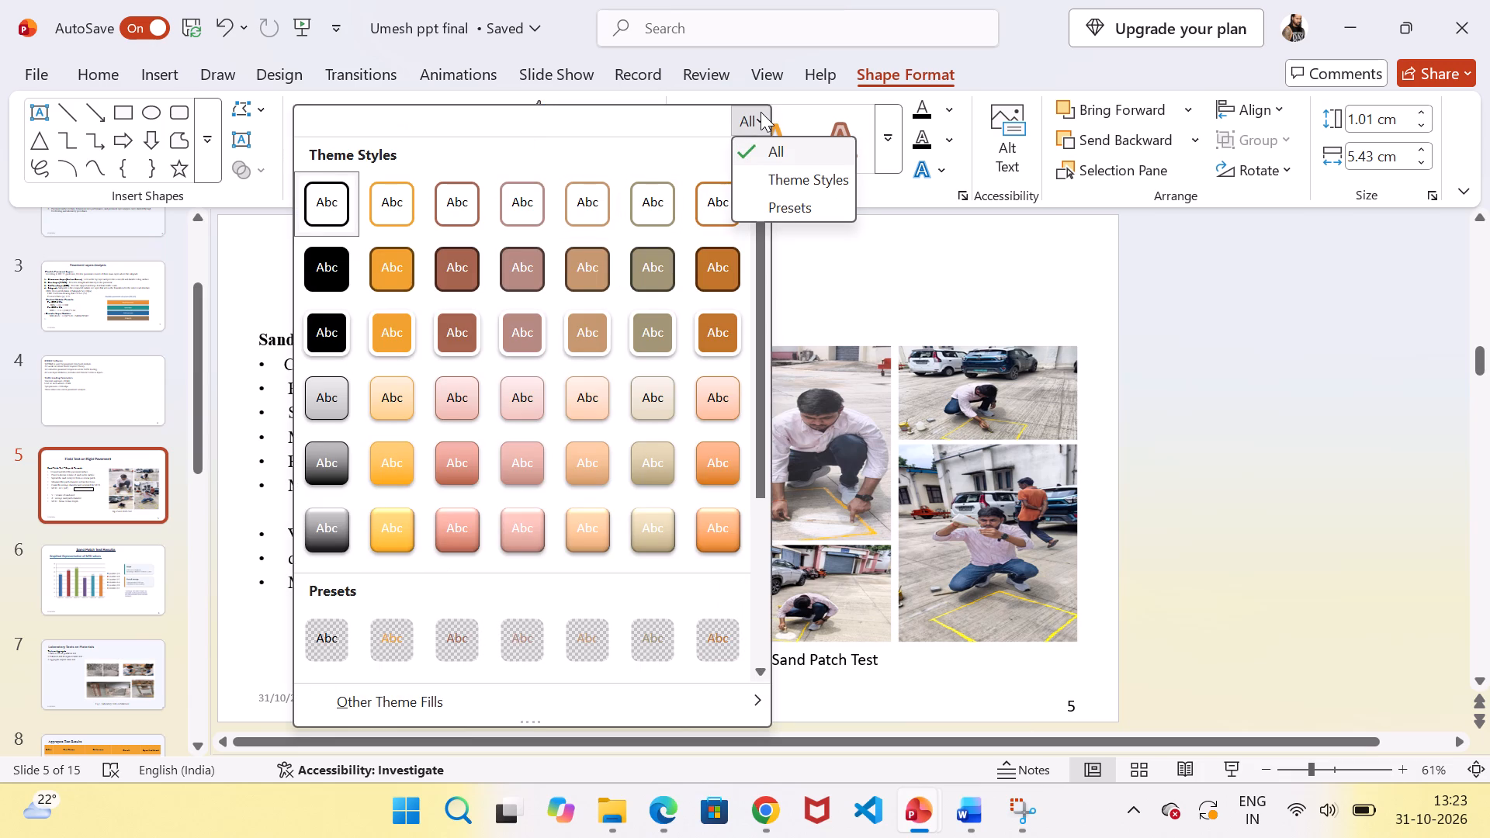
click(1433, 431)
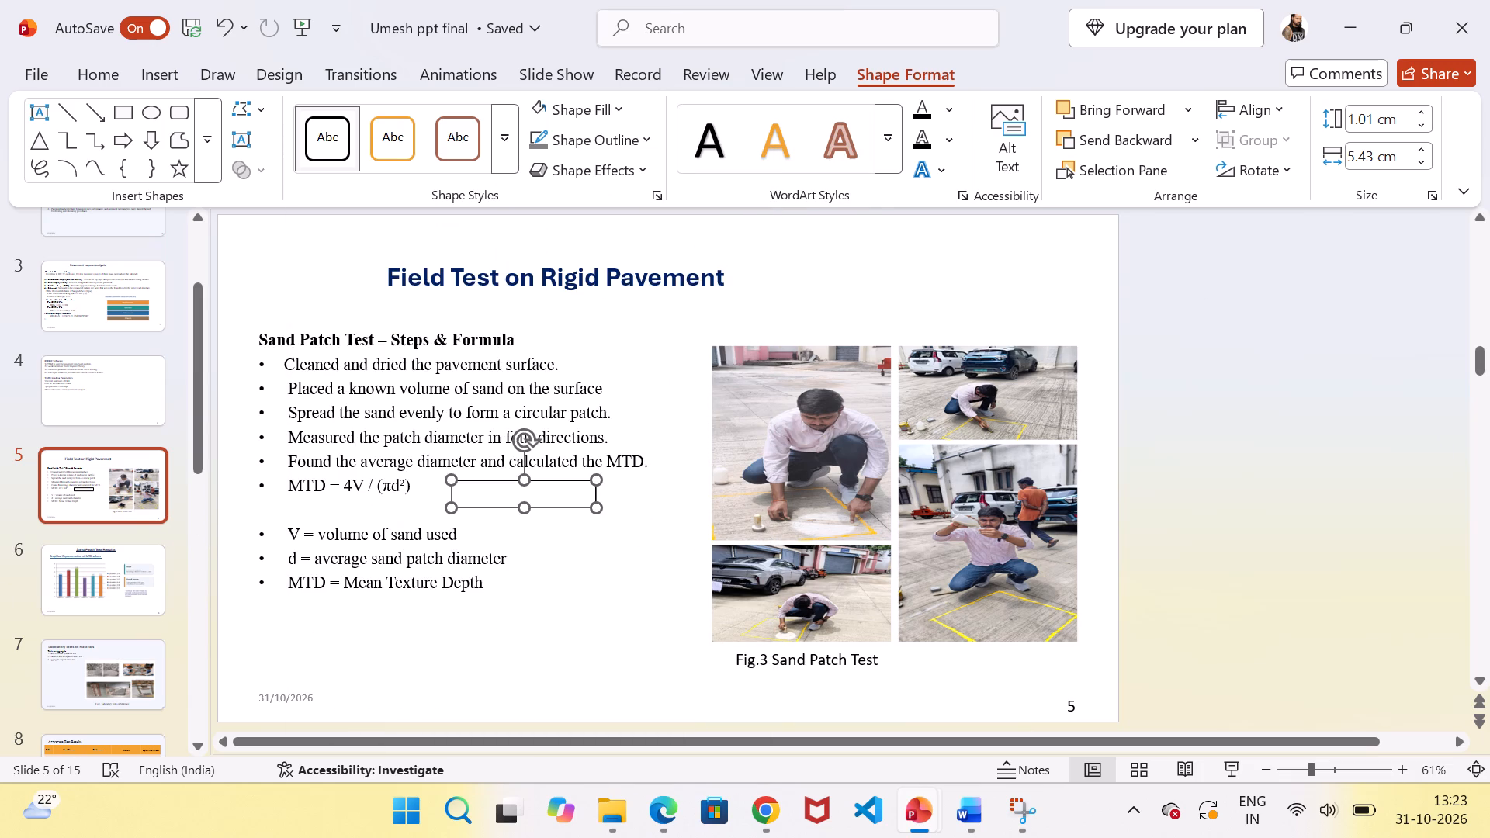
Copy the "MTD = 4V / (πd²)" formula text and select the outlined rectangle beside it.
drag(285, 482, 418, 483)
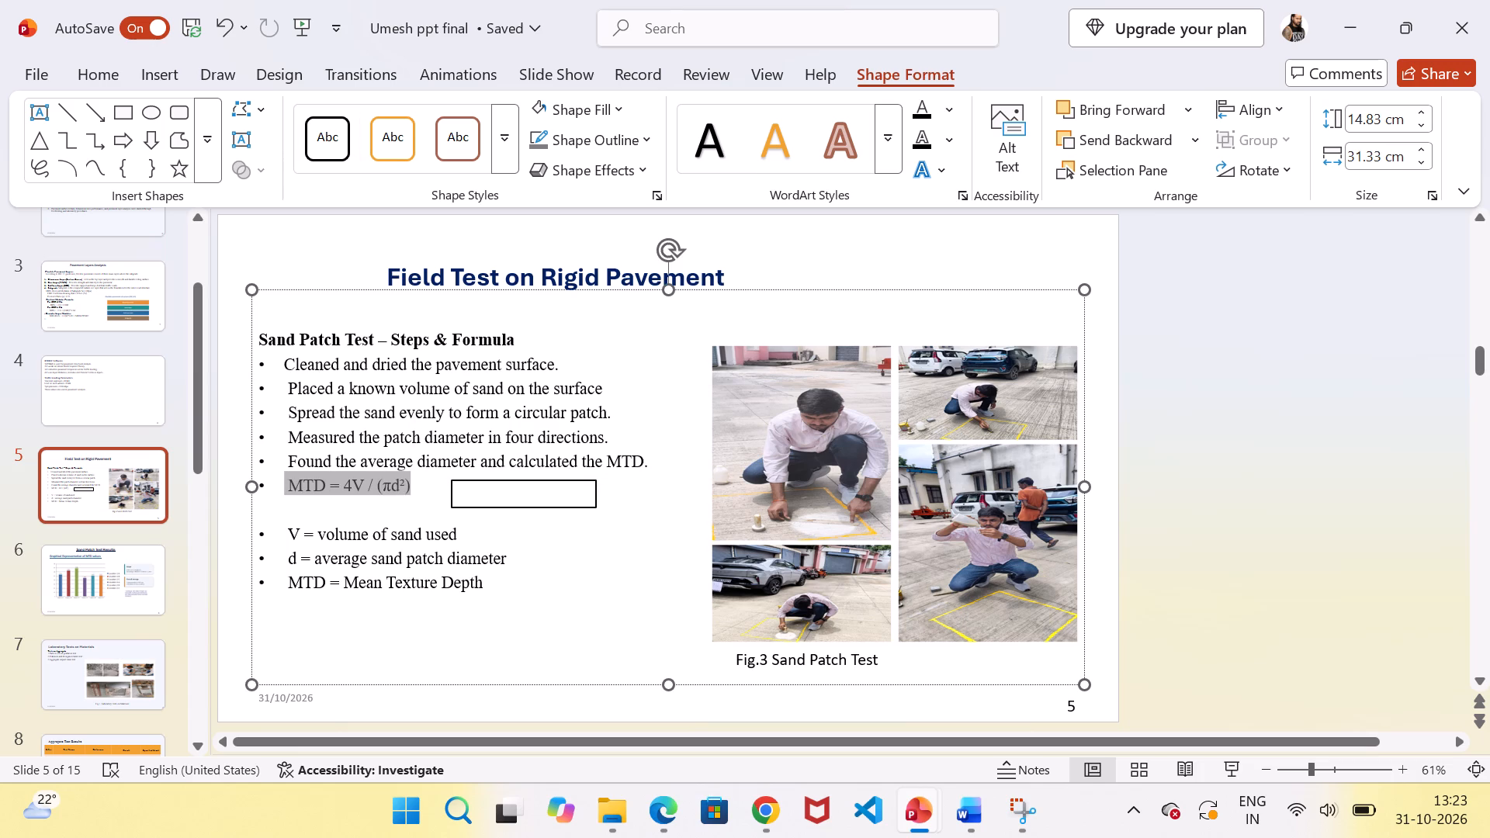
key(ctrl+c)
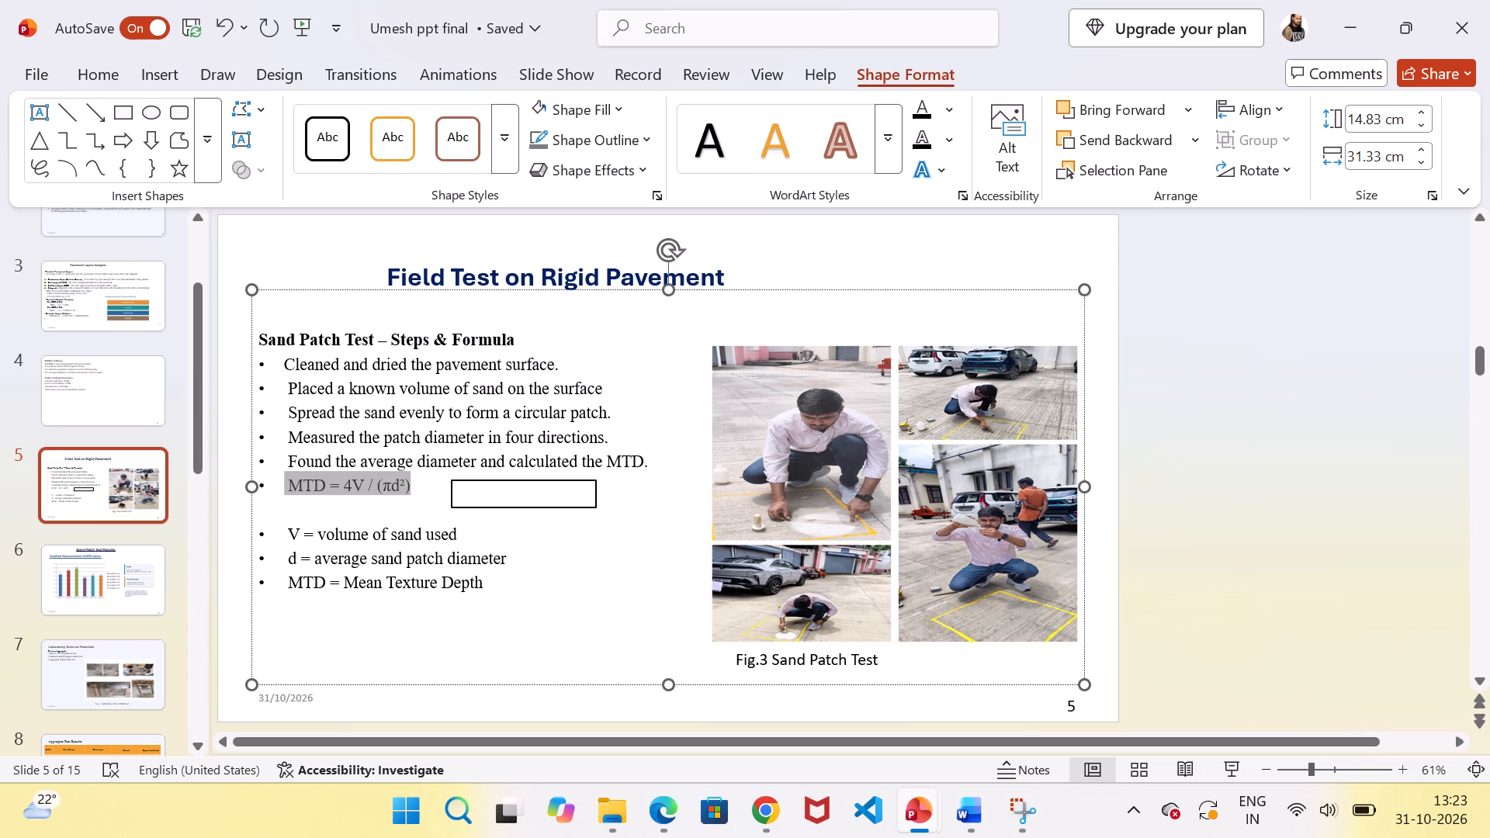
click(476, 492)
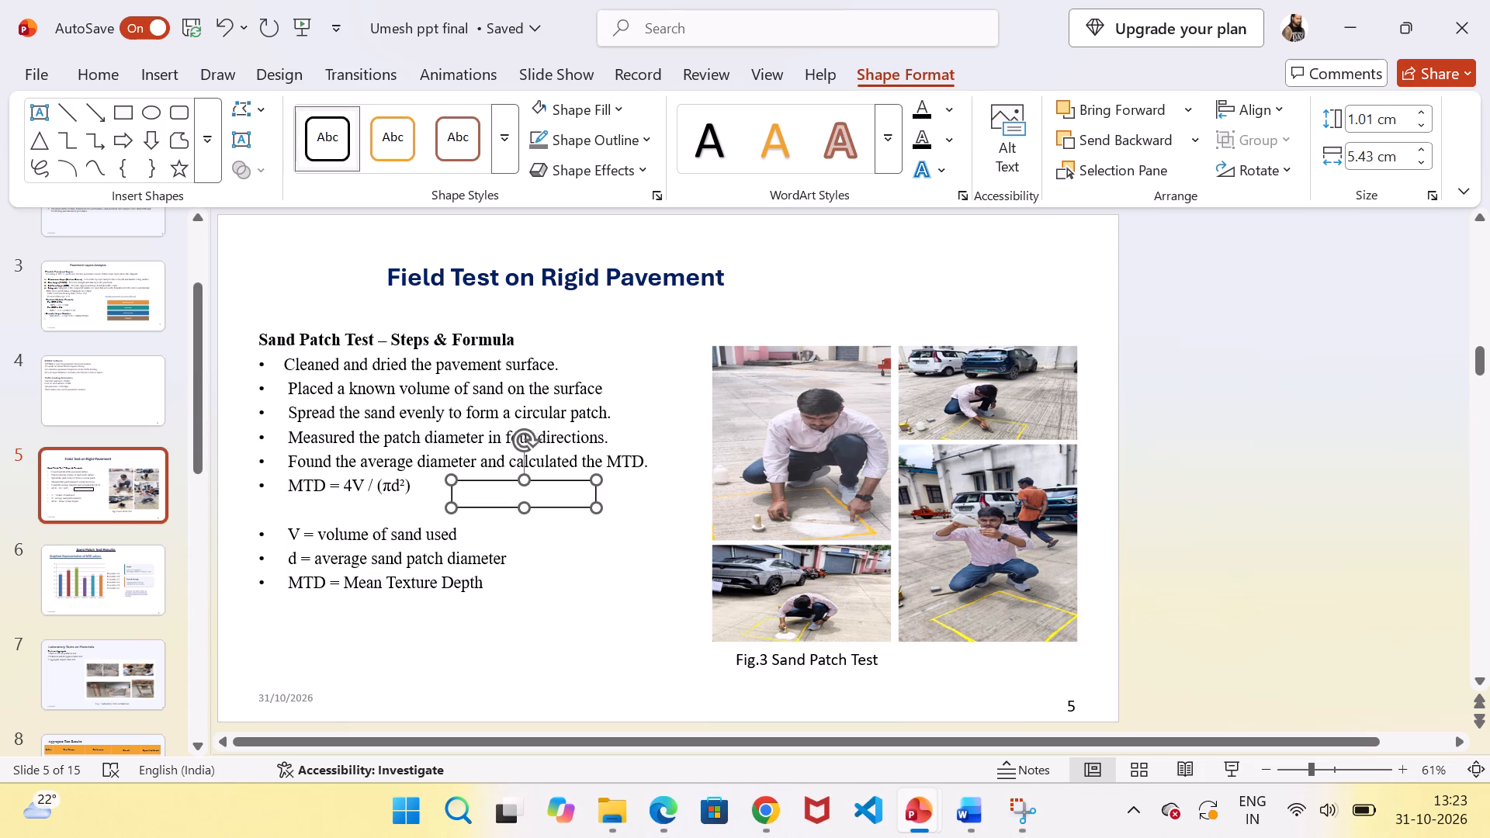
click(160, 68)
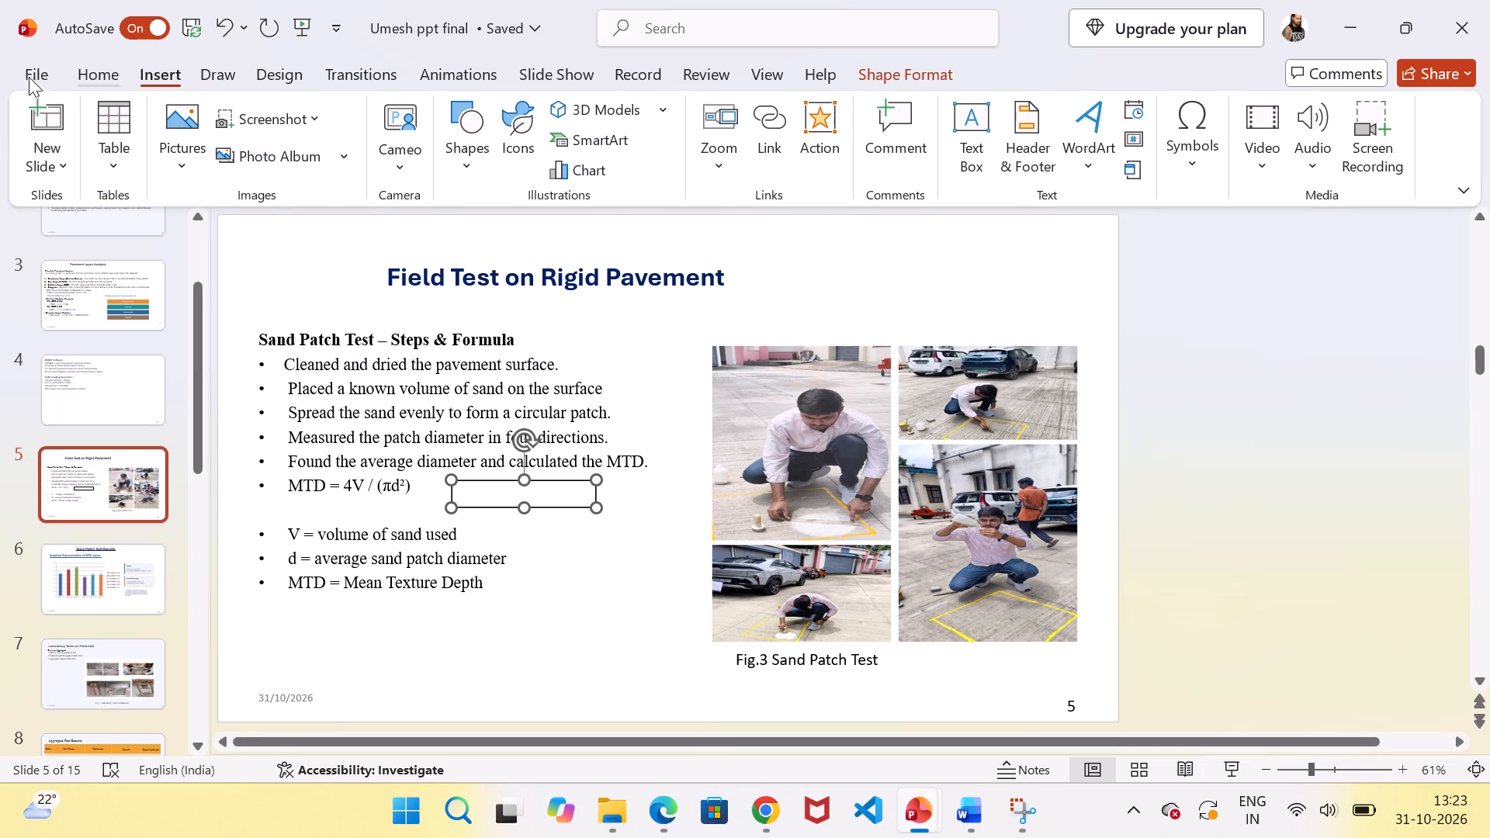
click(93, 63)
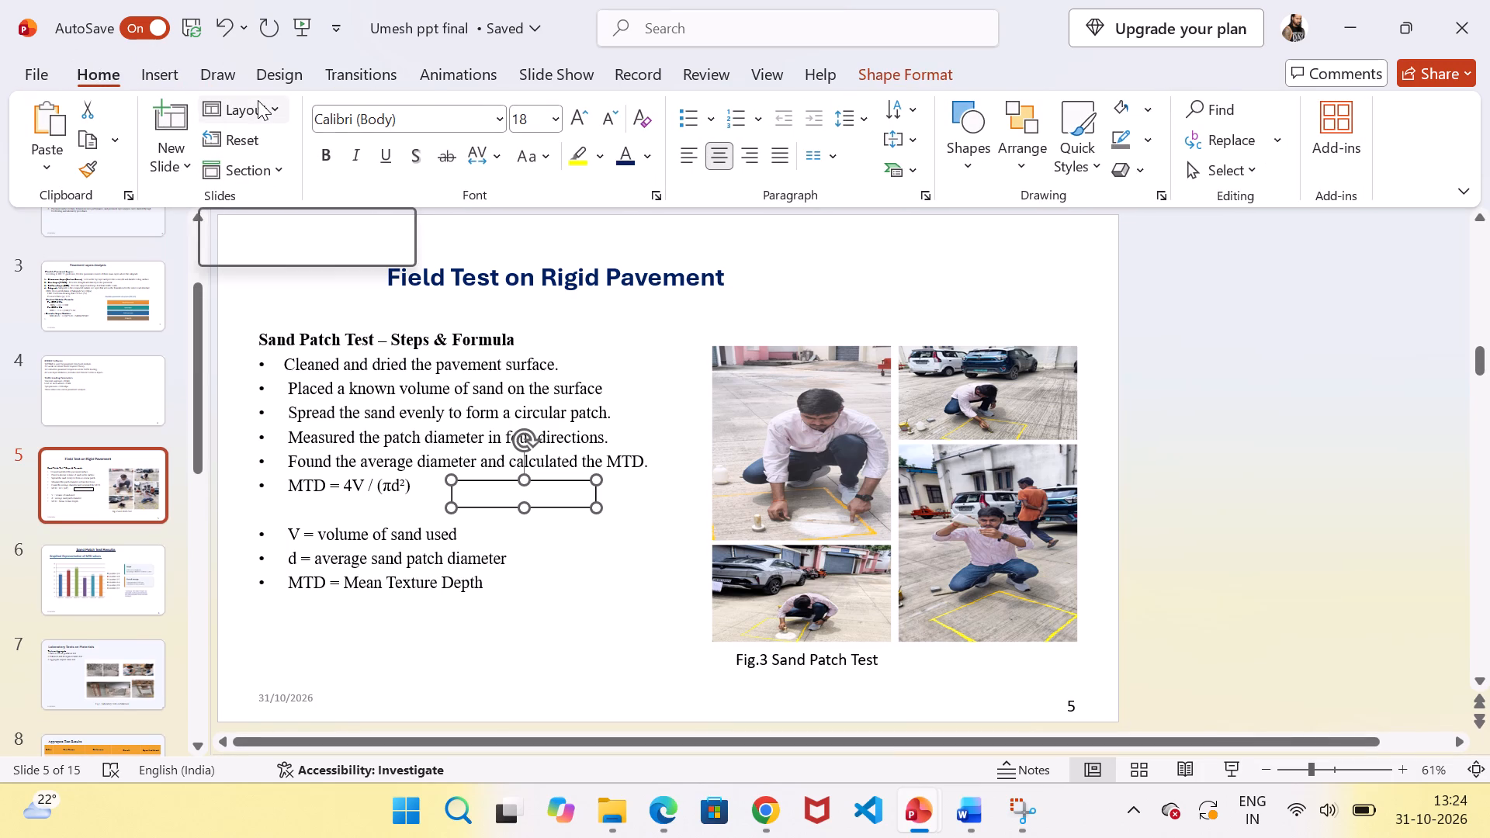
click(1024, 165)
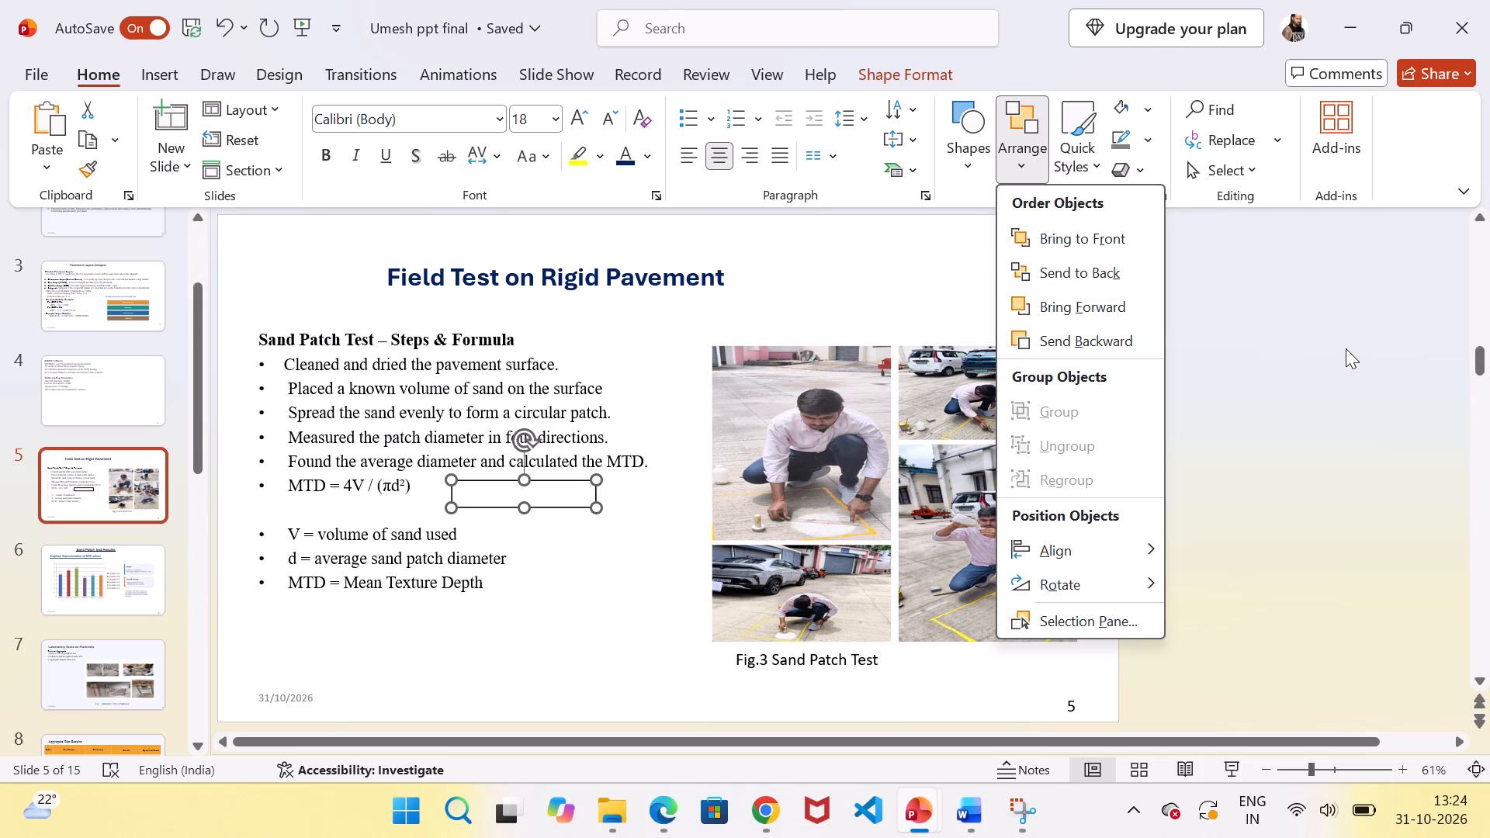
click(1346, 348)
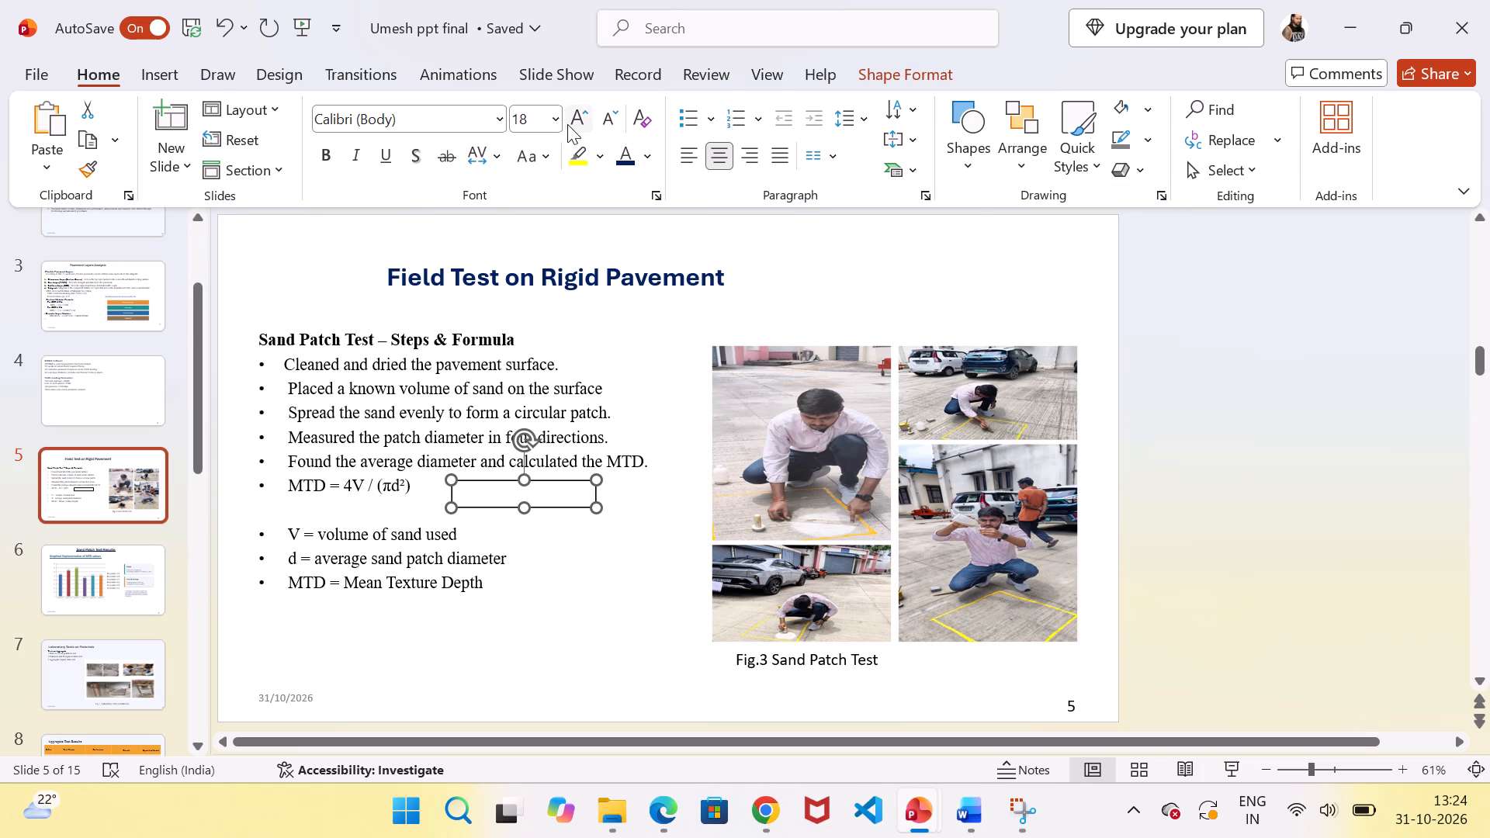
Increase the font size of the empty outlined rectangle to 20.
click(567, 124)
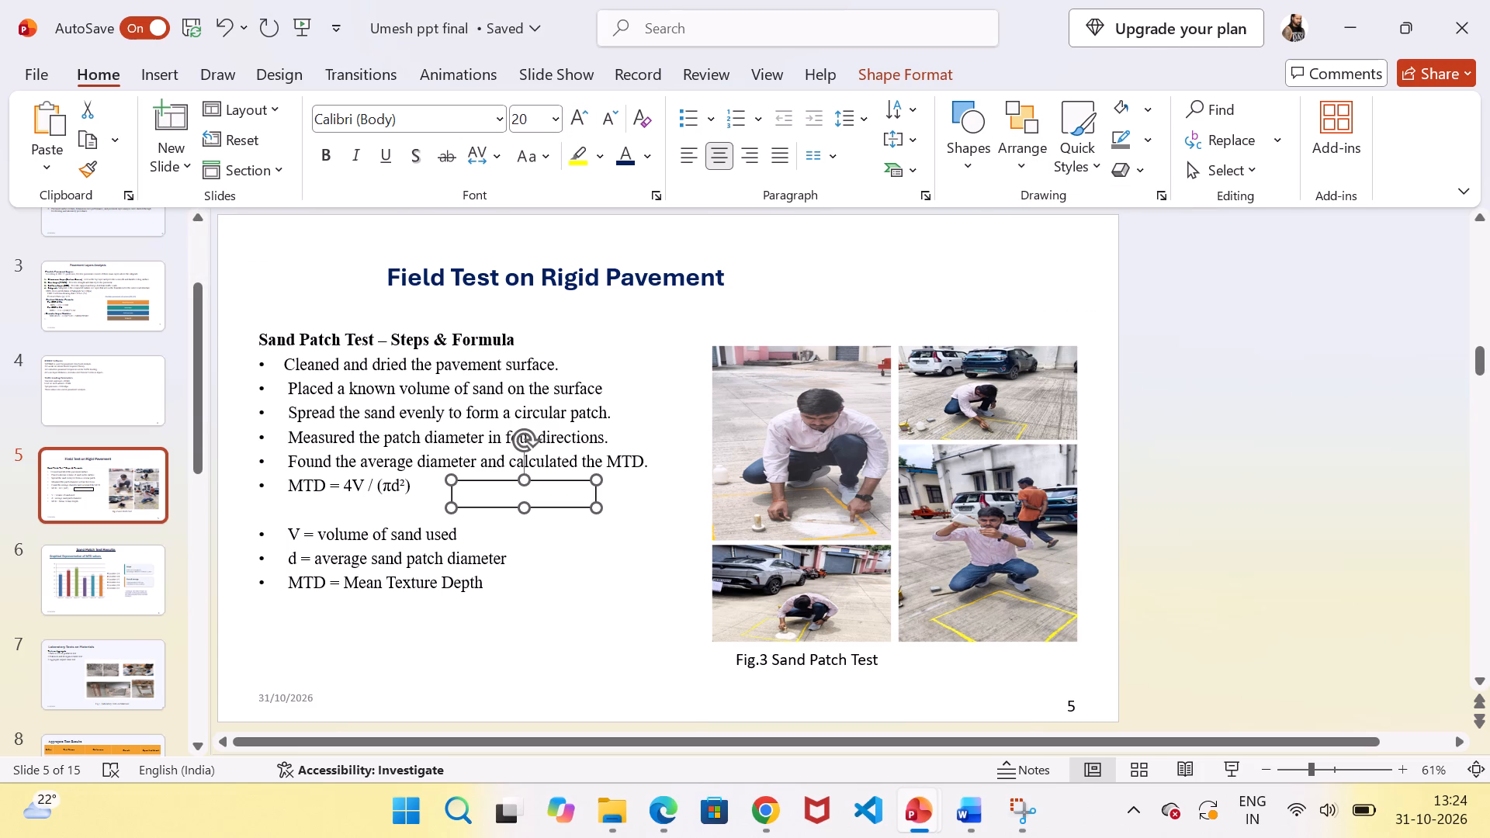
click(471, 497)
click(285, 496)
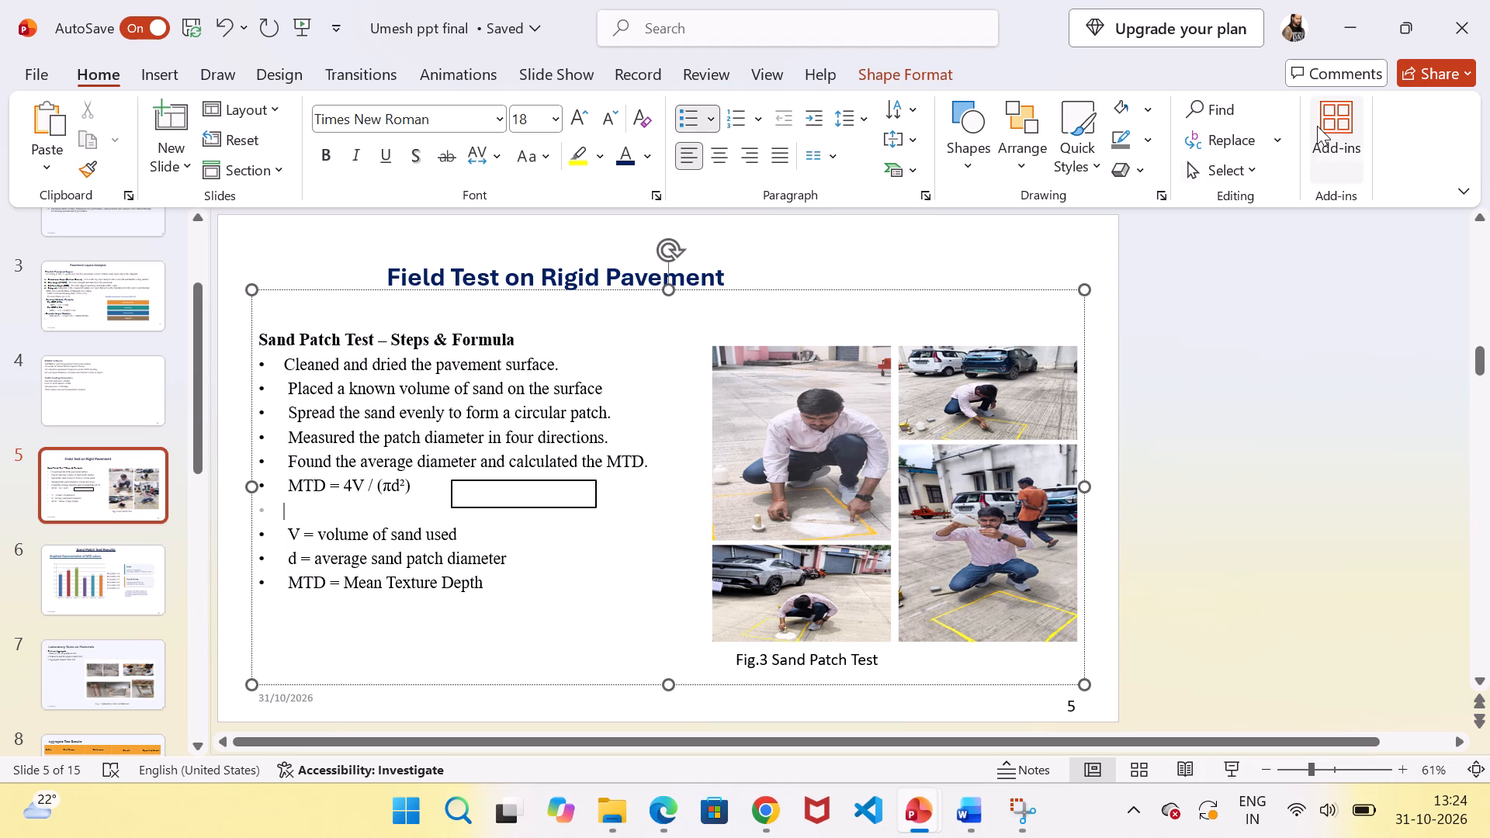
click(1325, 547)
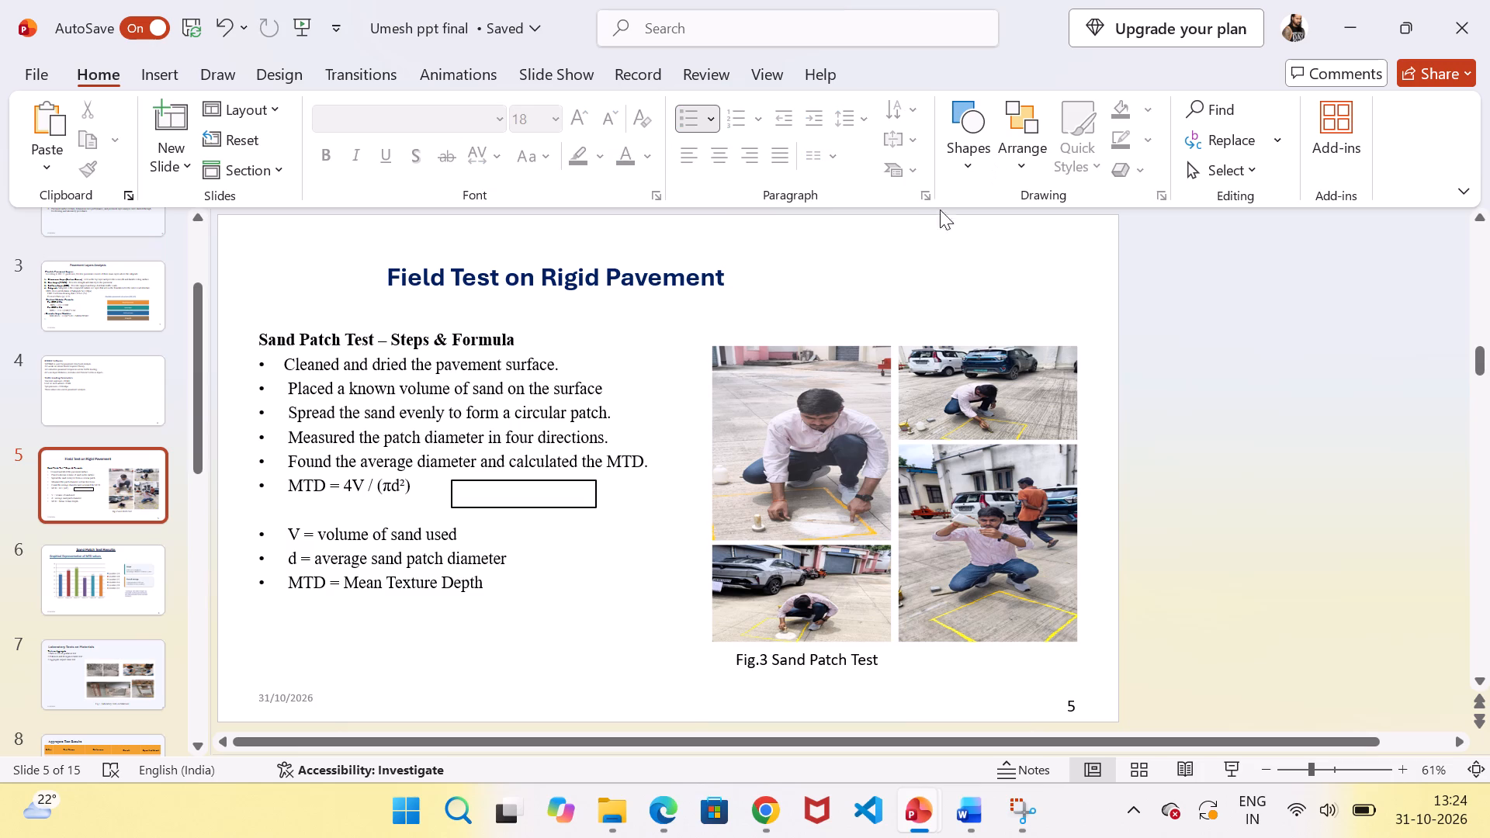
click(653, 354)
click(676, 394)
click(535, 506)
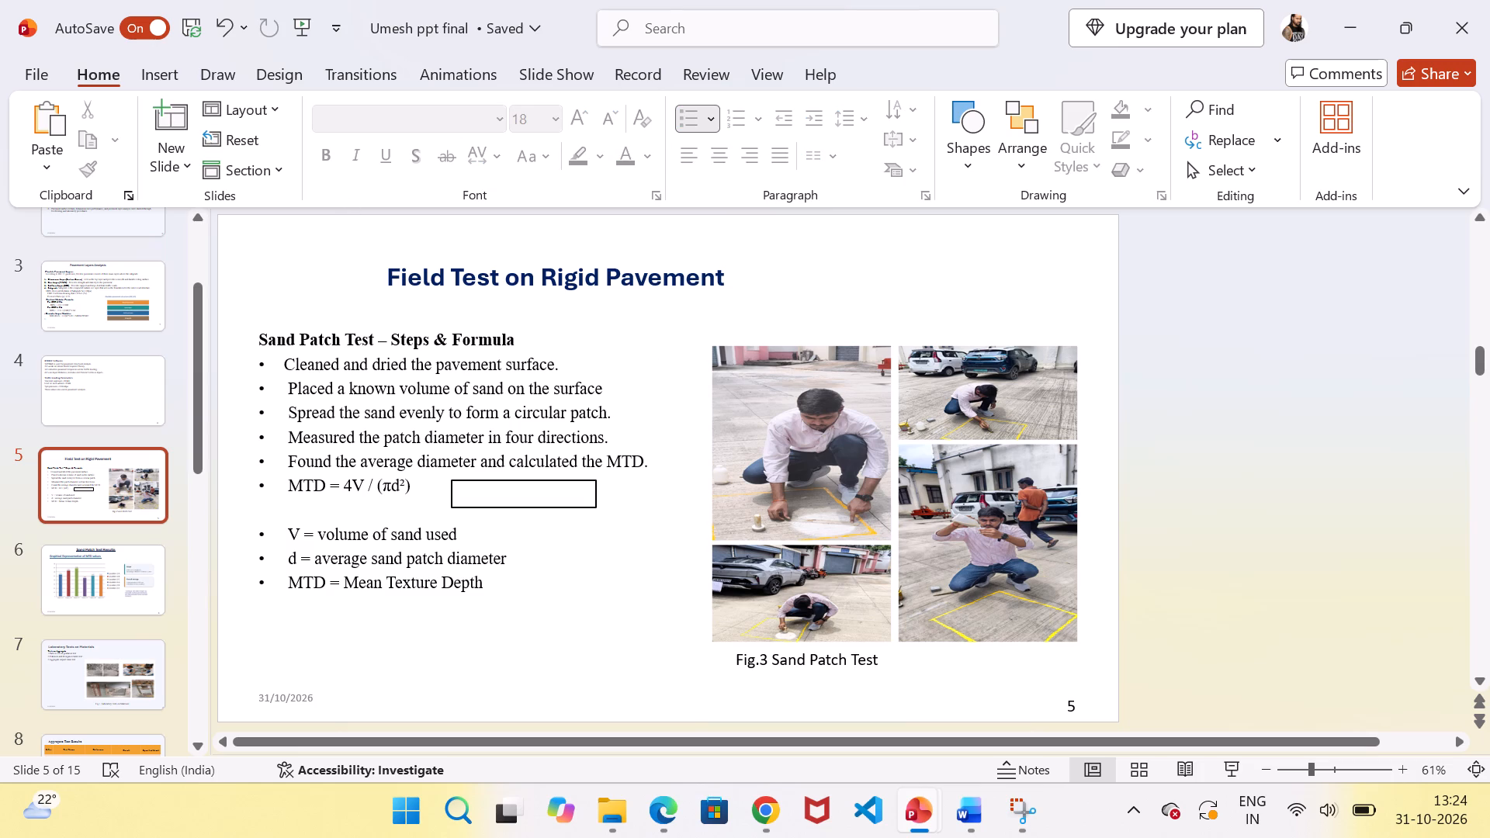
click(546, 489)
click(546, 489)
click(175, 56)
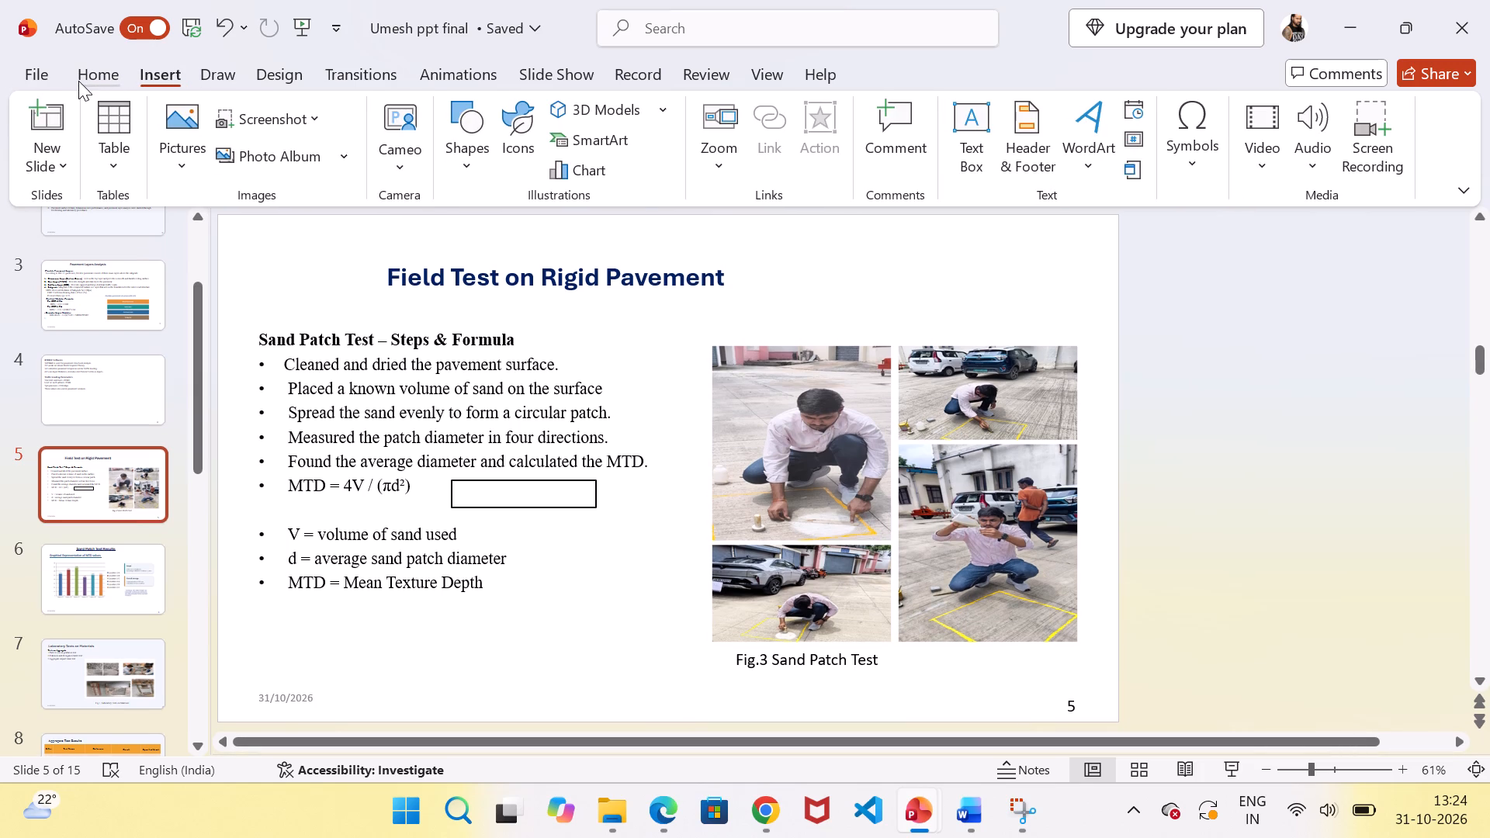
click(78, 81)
Delete the empty outlined rectangle beside the "MTD = 4V / (πd²)" formula.
click(474, 487)
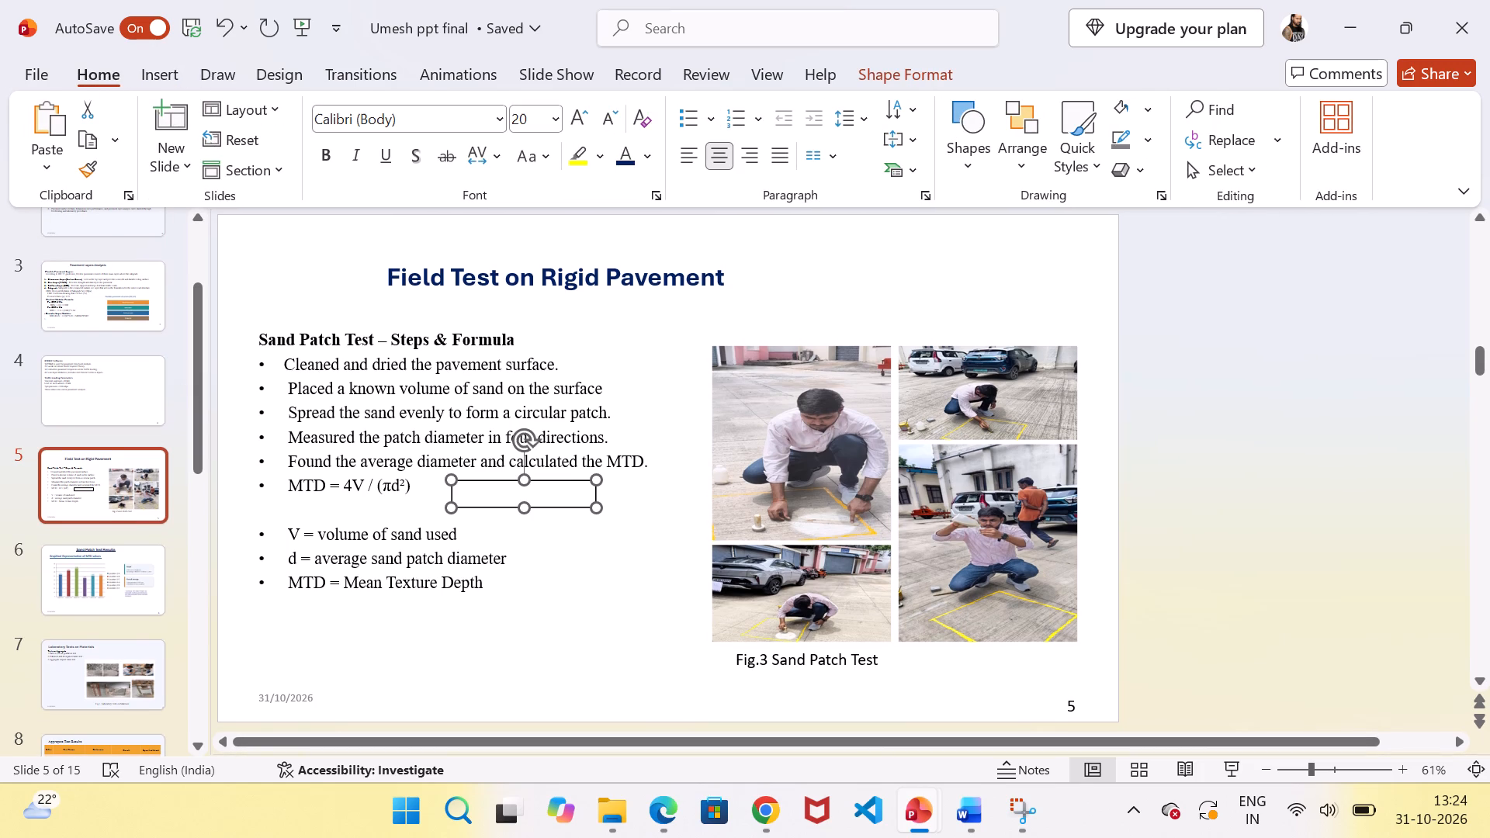
key(Delete)
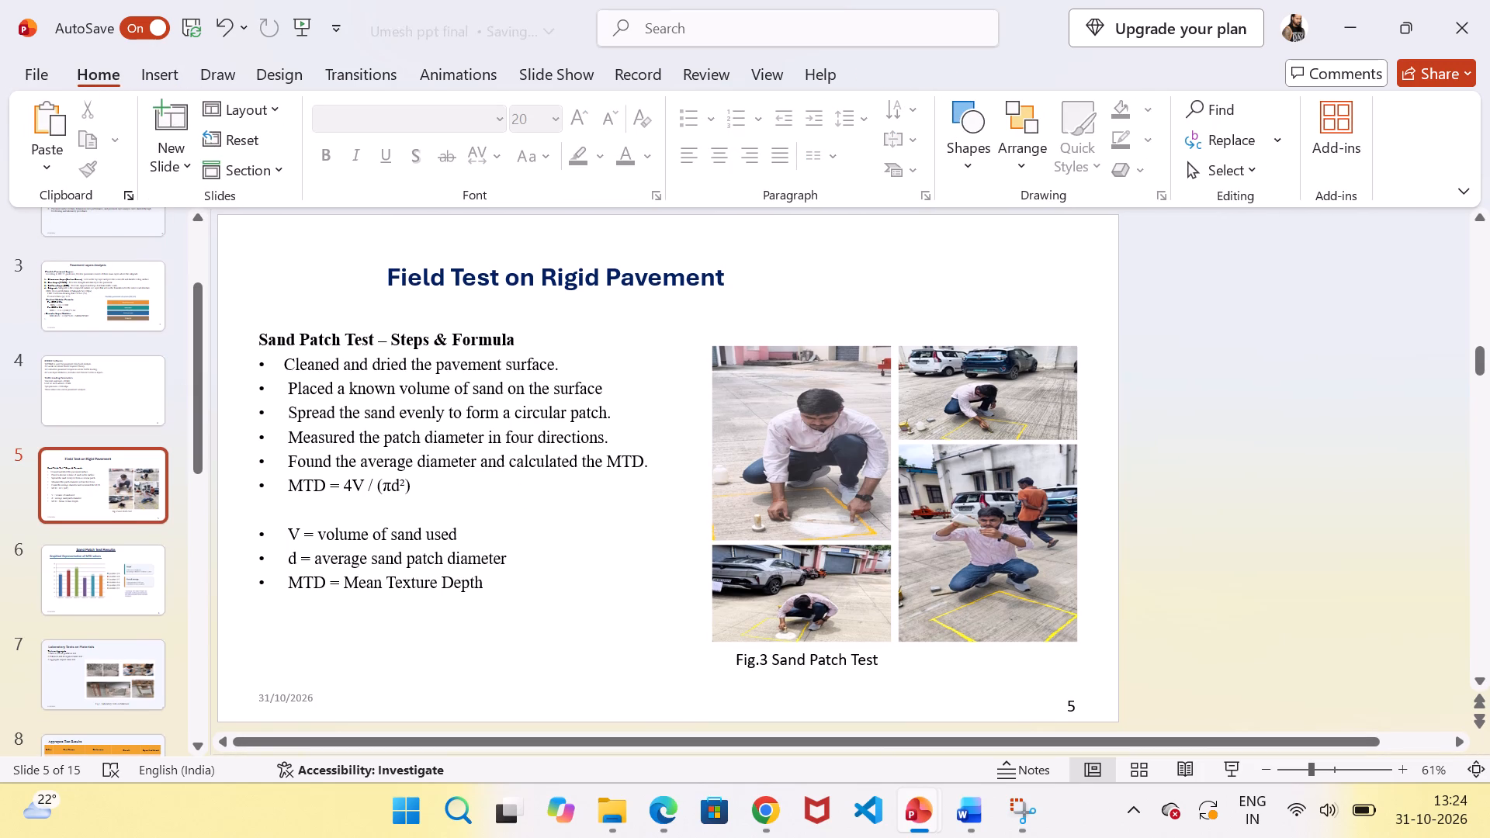
Draw a rectangle about 5.28 cm wide and 1.25 cm high over the "MTD = 4V / (πd²)" formula.
click(487, 496)
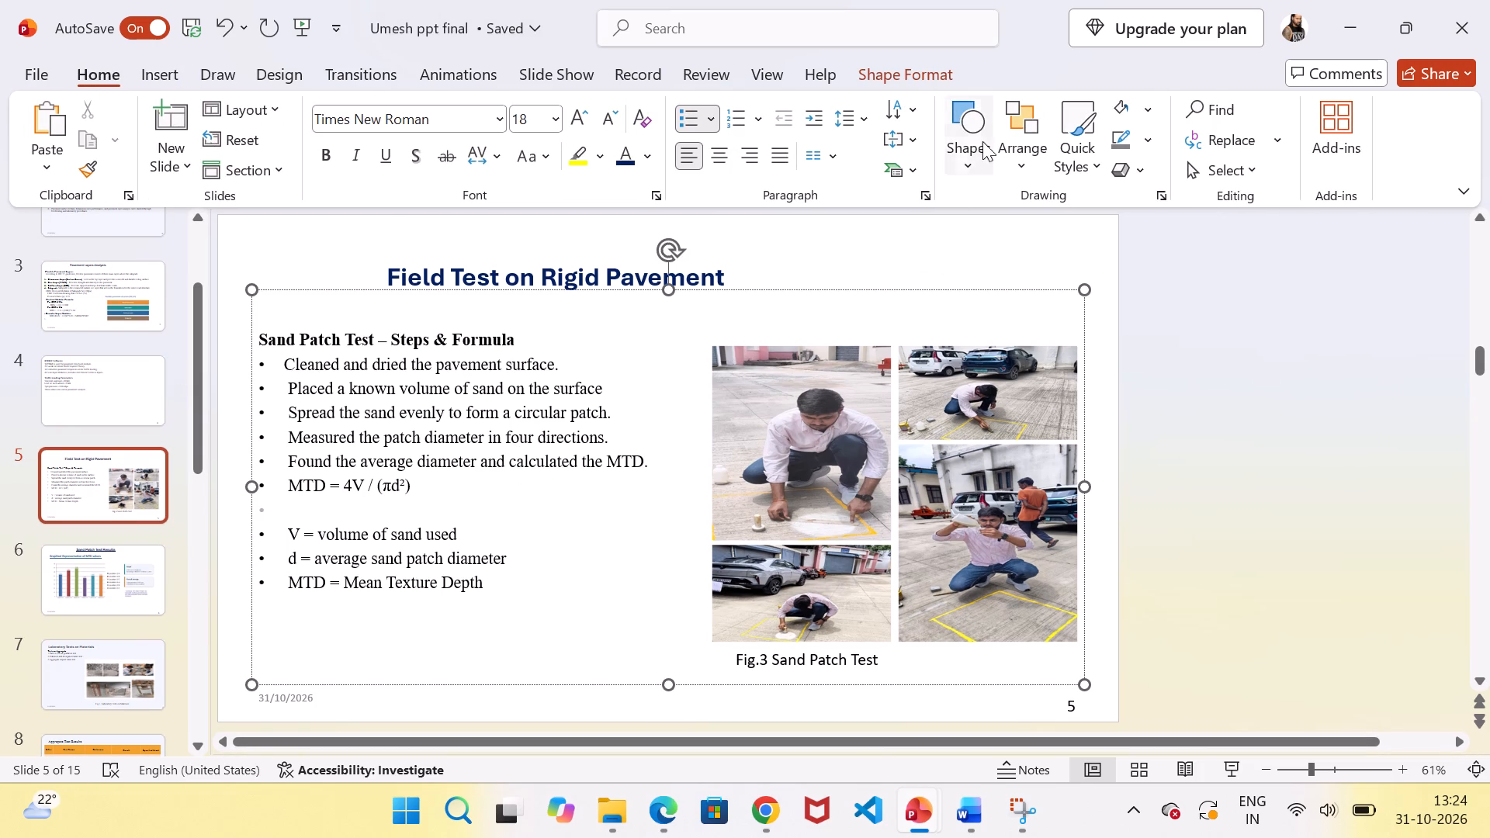
click(976, 171)
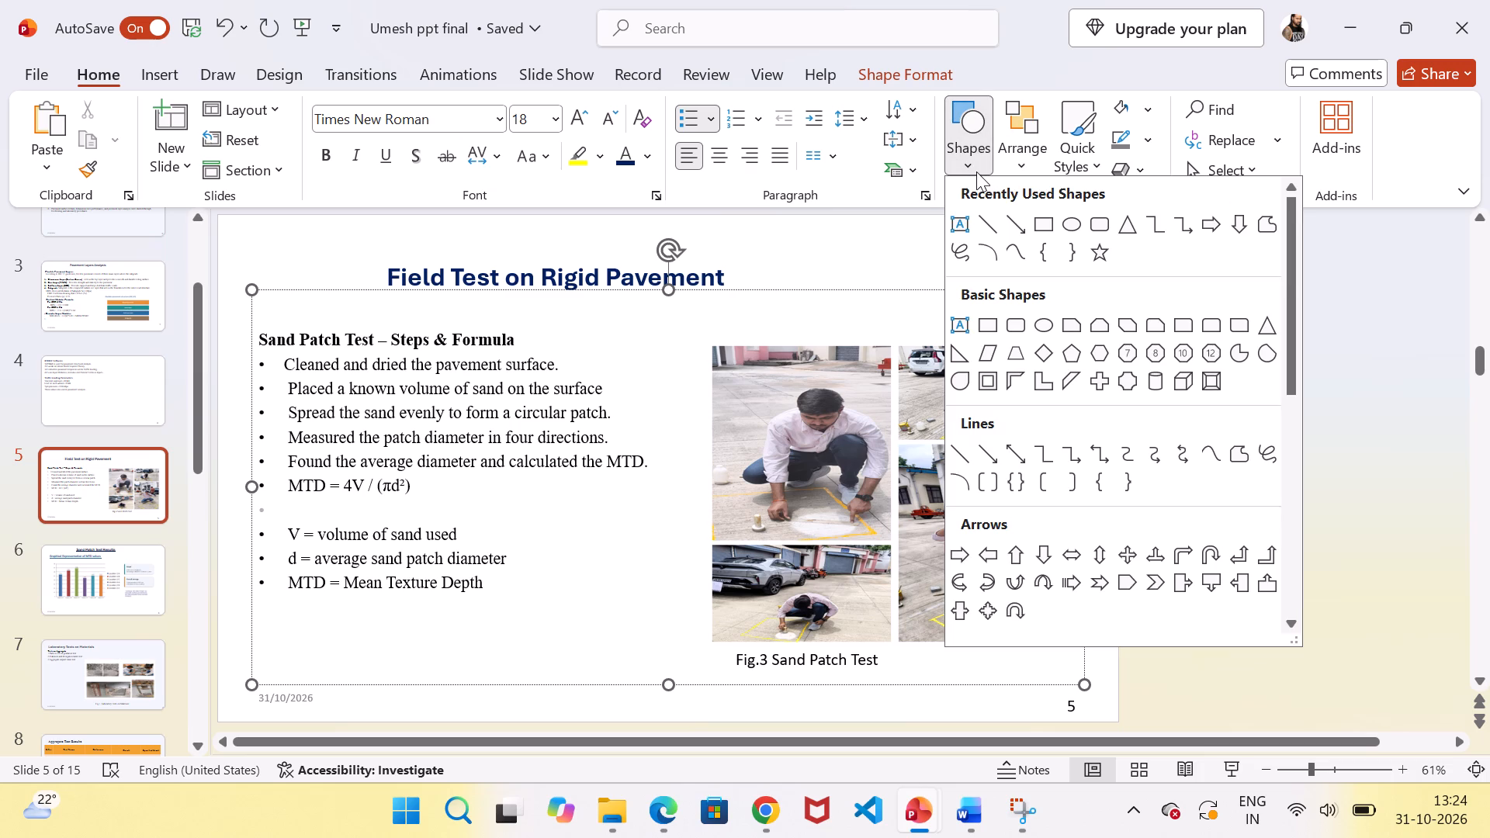
click(1048, 222)
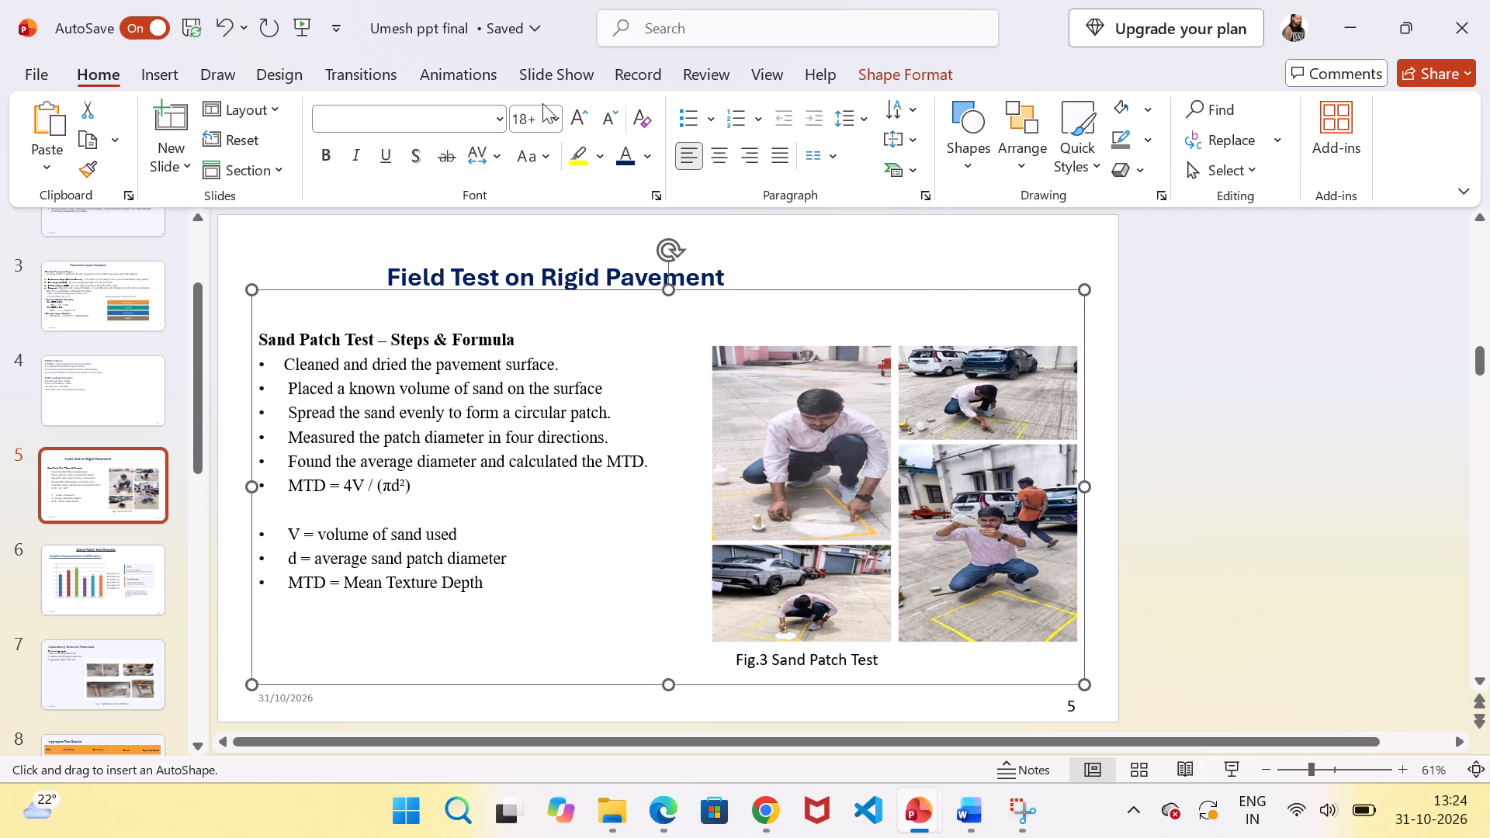
click(601, 149)
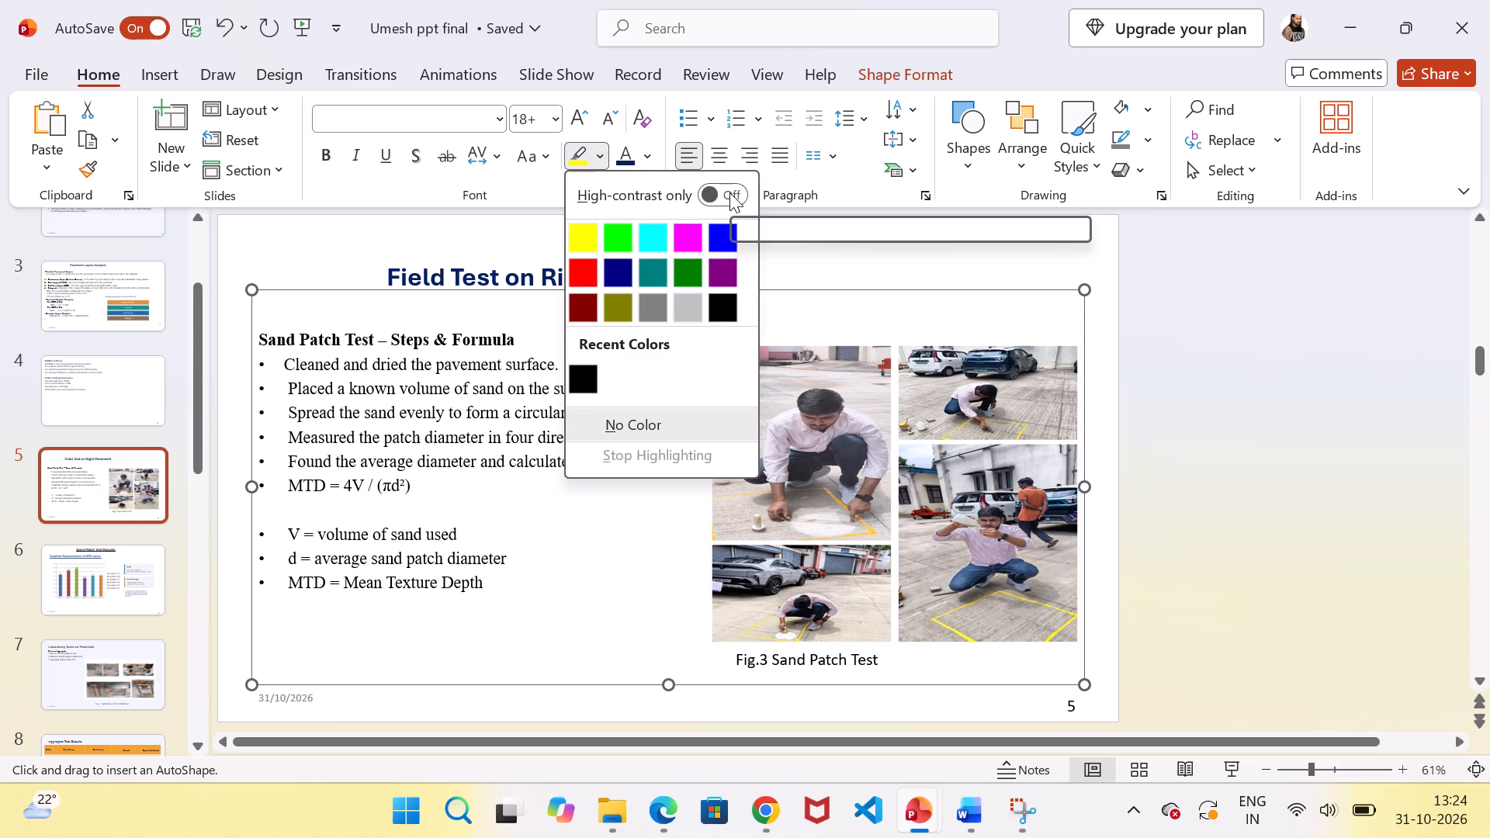
click(632, 412)
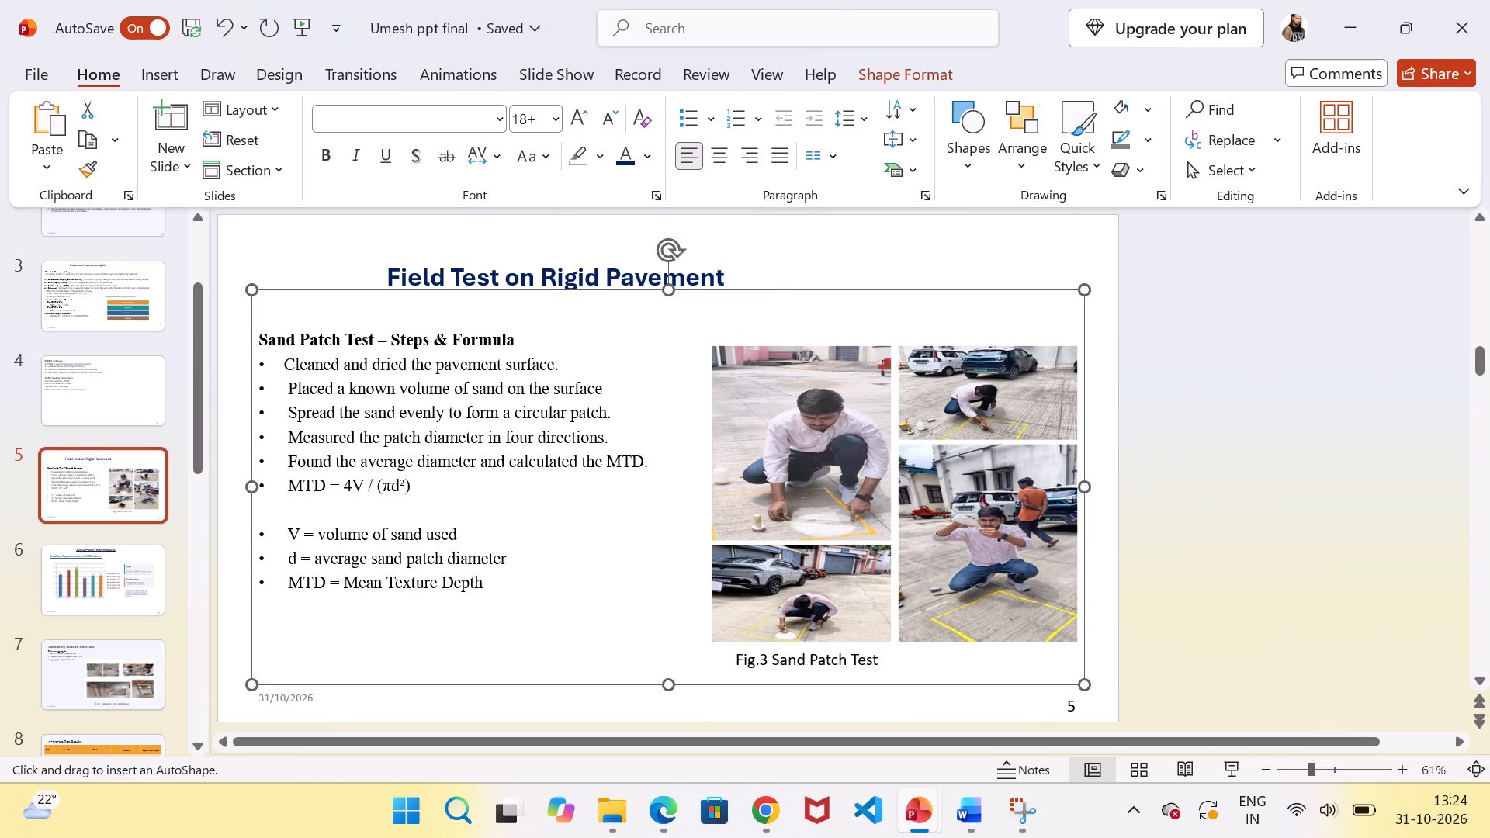
drag(282, 473, 435, 508)
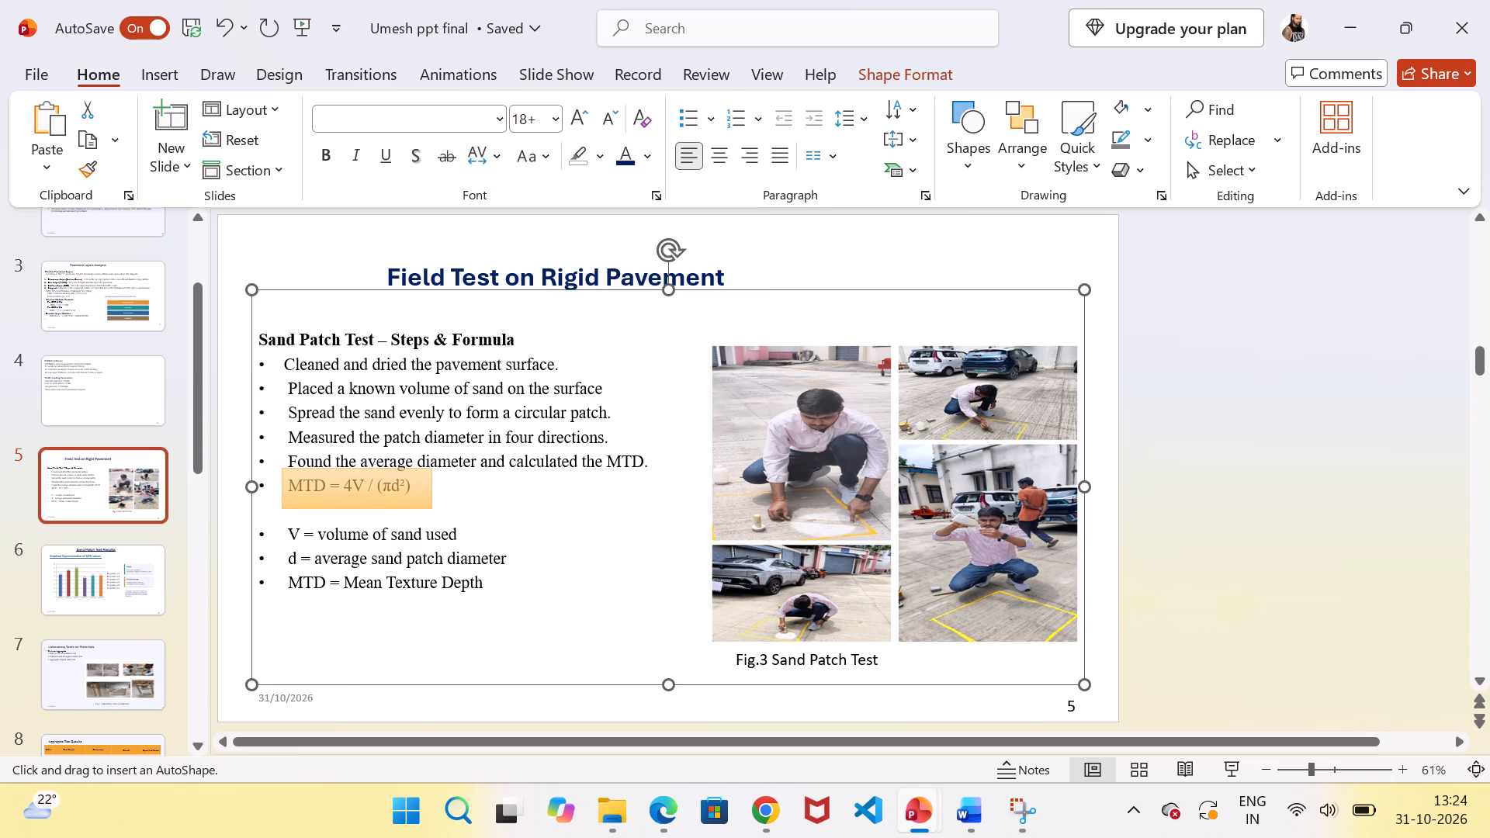
drag(435, 508, 422, 501)
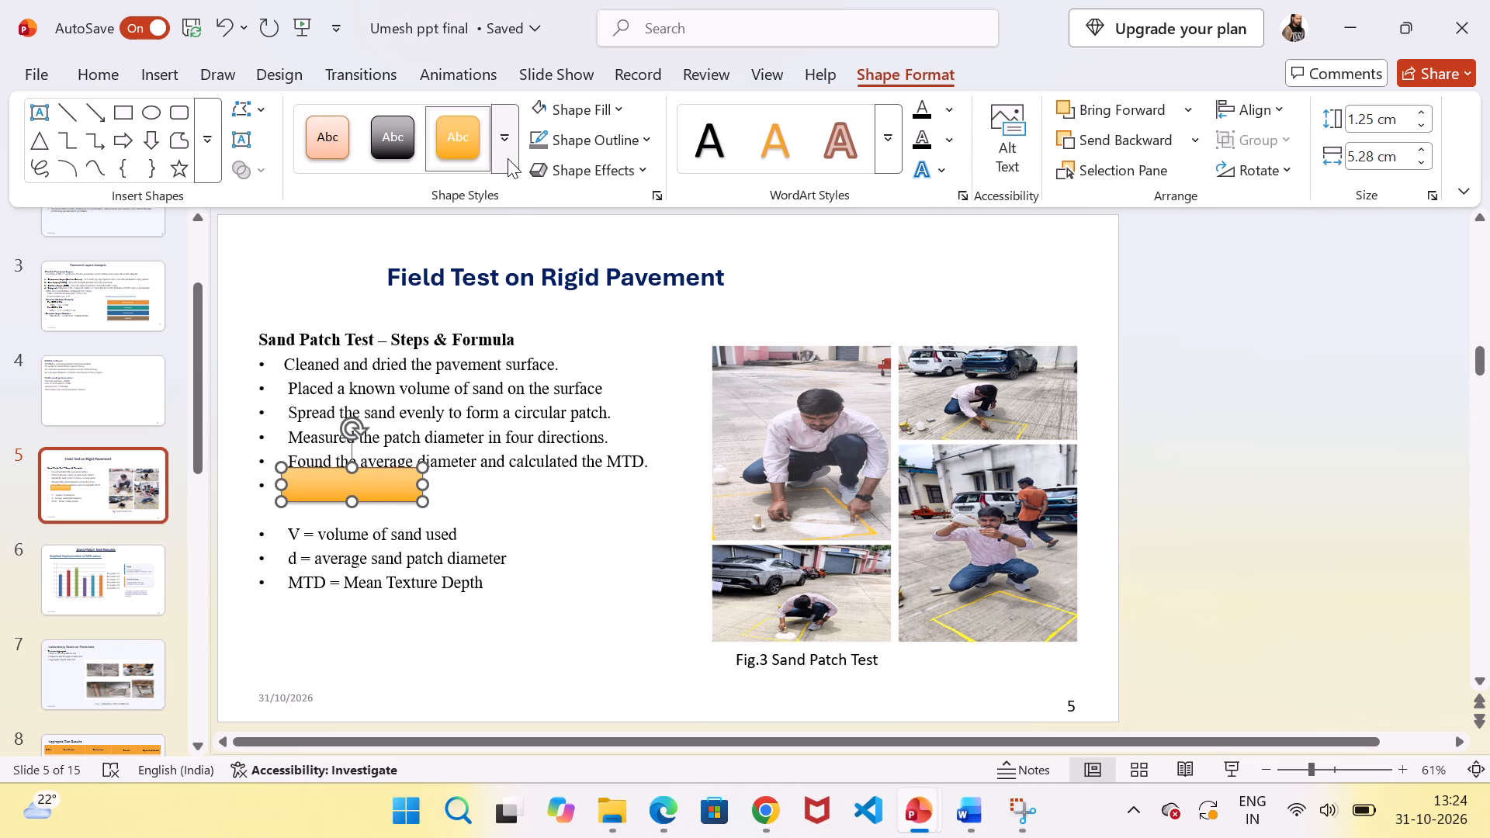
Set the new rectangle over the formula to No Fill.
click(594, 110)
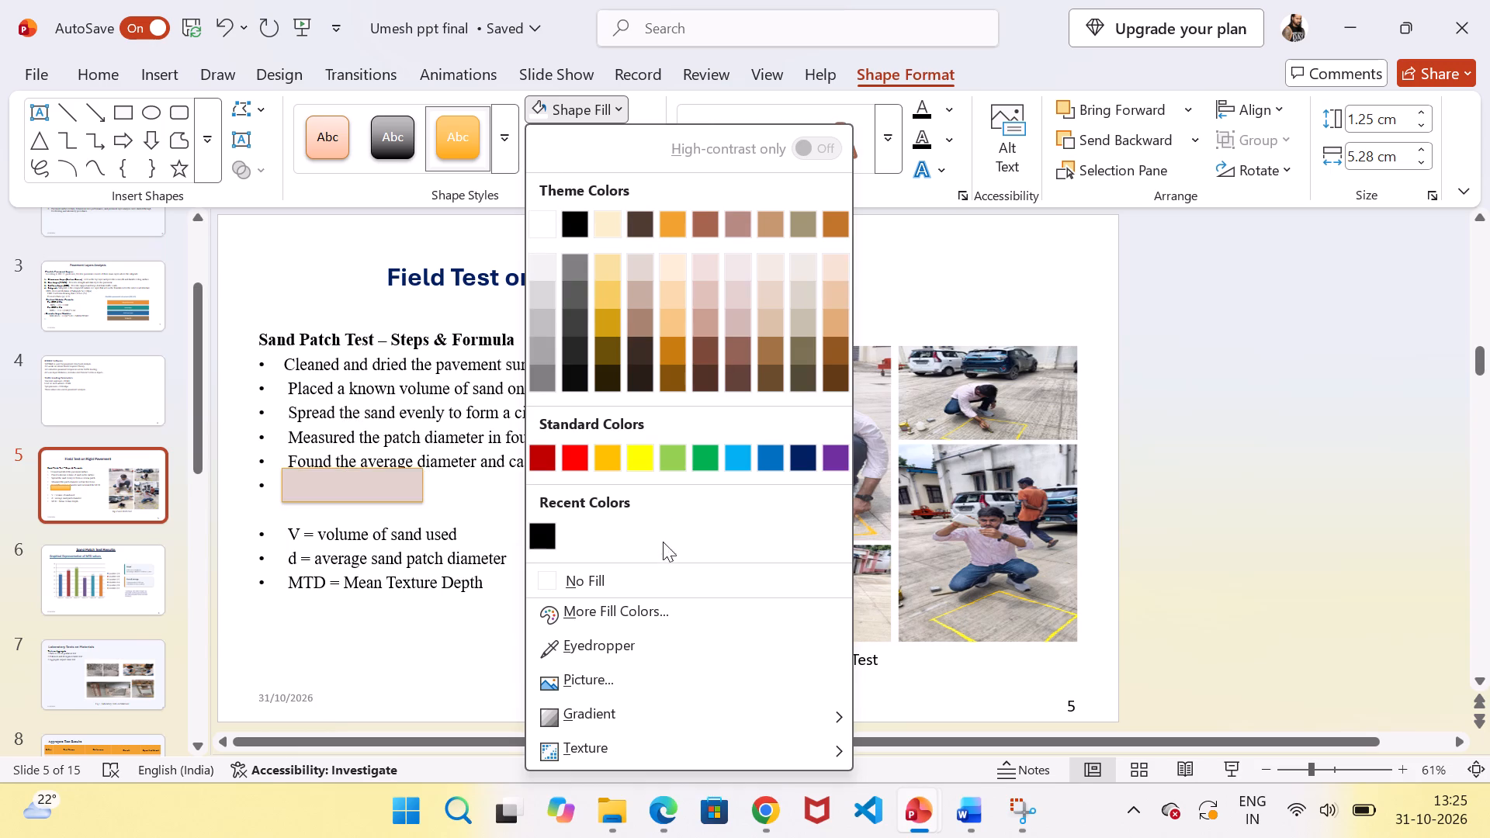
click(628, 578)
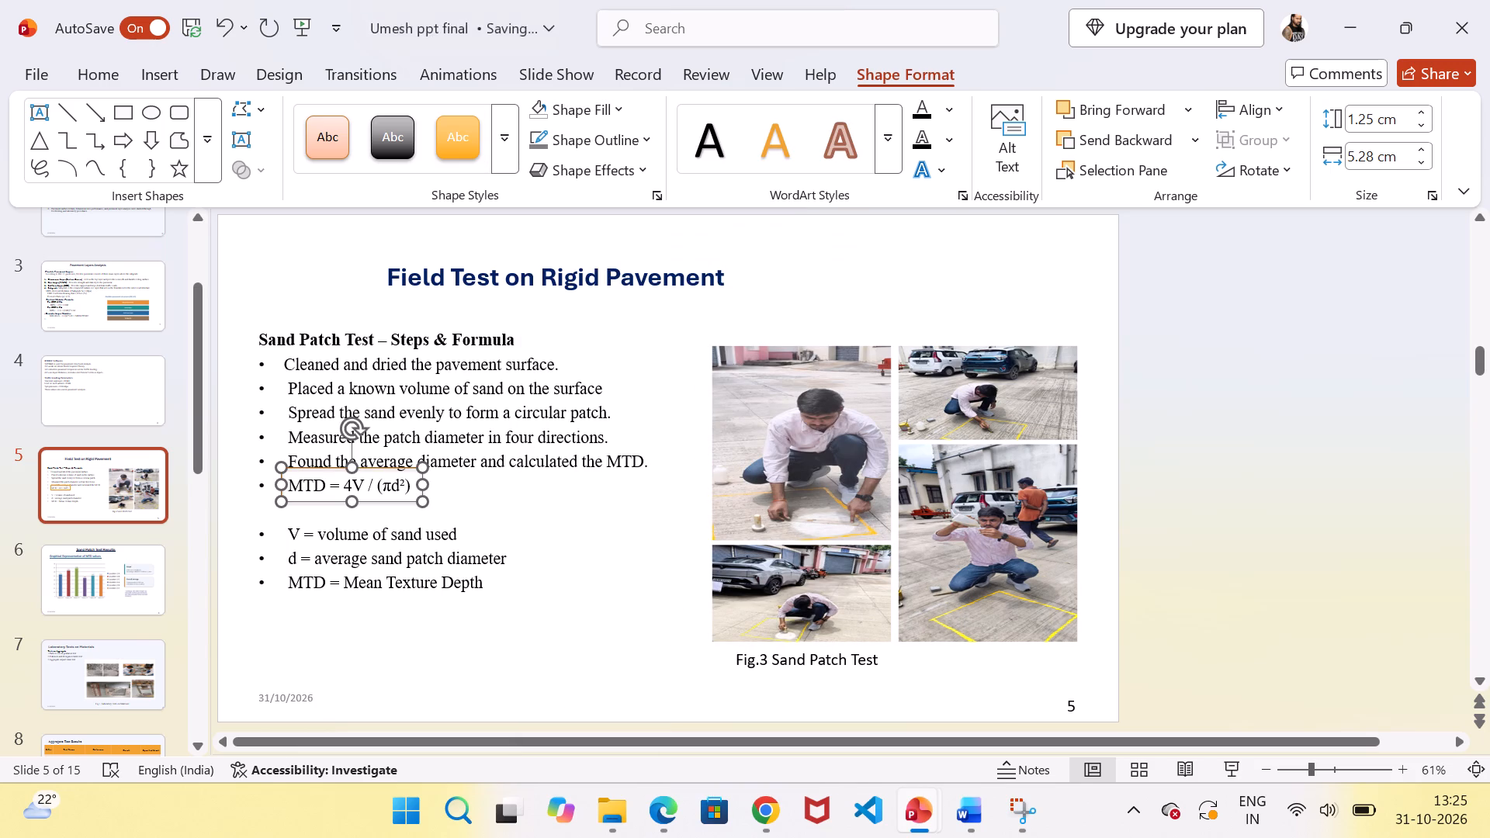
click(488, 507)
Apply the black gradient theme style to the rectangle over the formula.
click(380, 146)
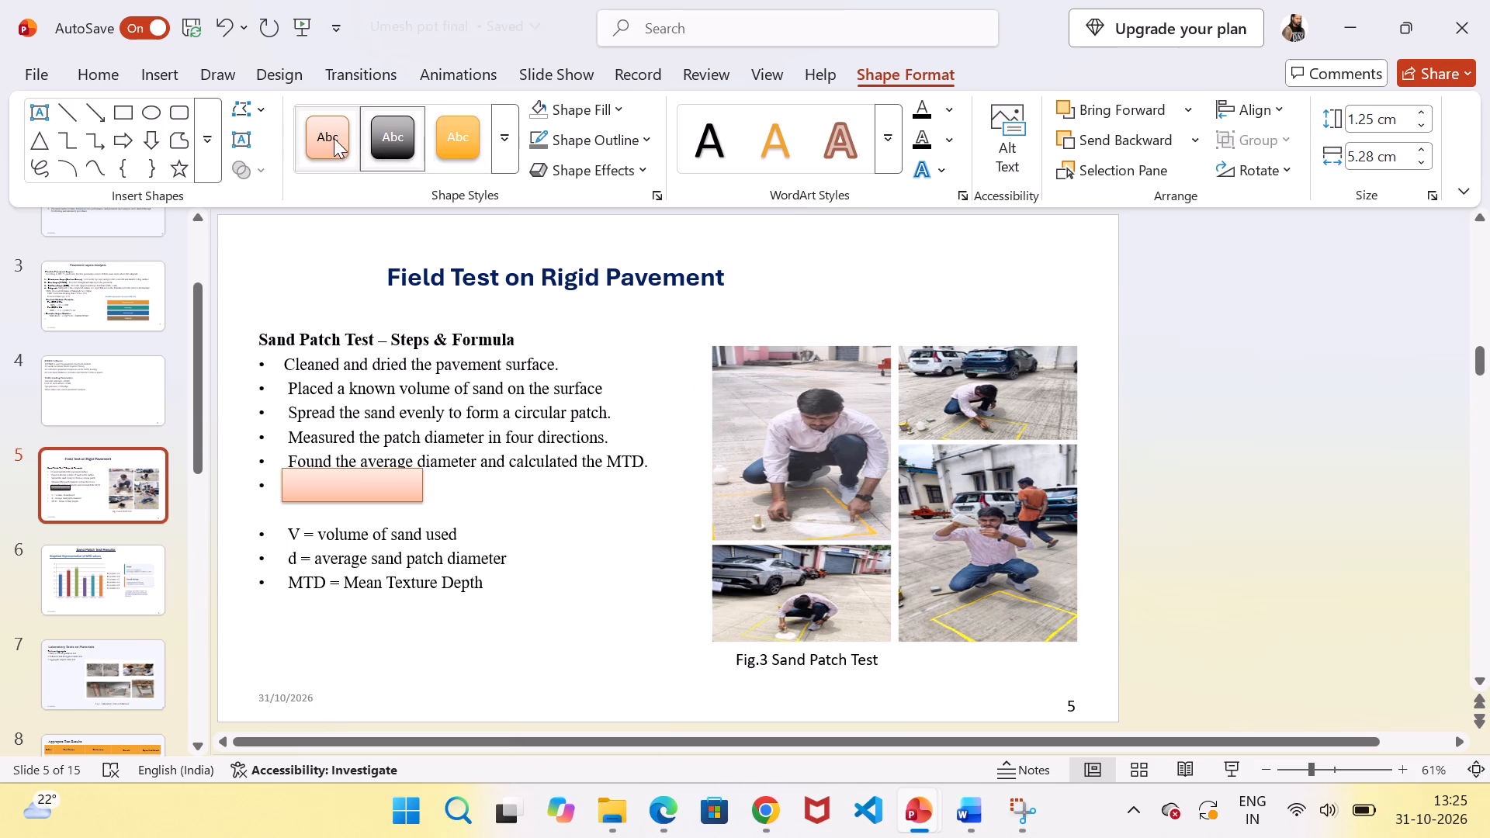
Apply the dark-outlined, solid brownish-orange theme style to the formula rectangle and set it to No Fill.
click(494, 140)
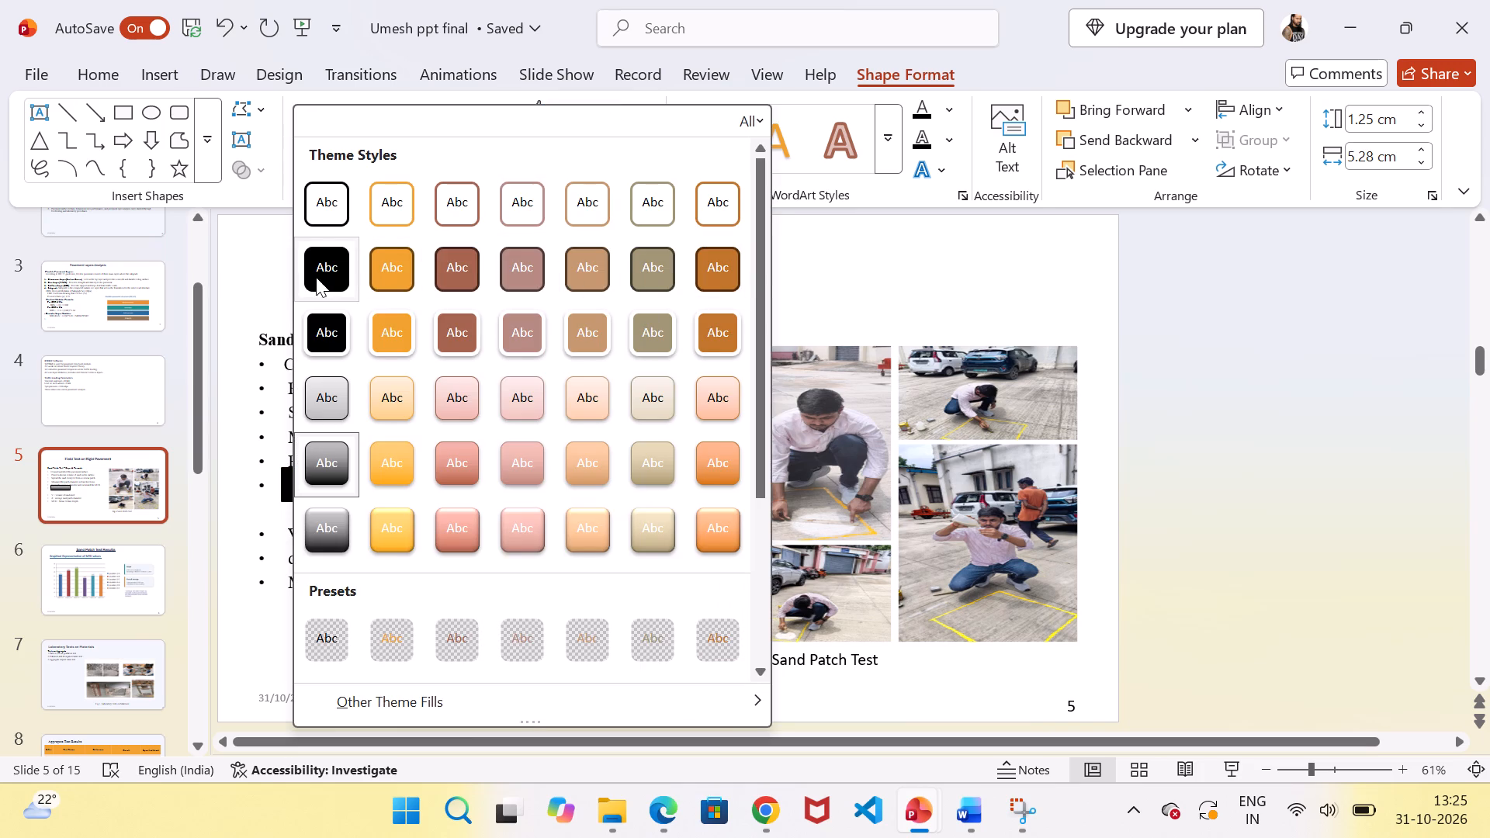
click(698, 280)
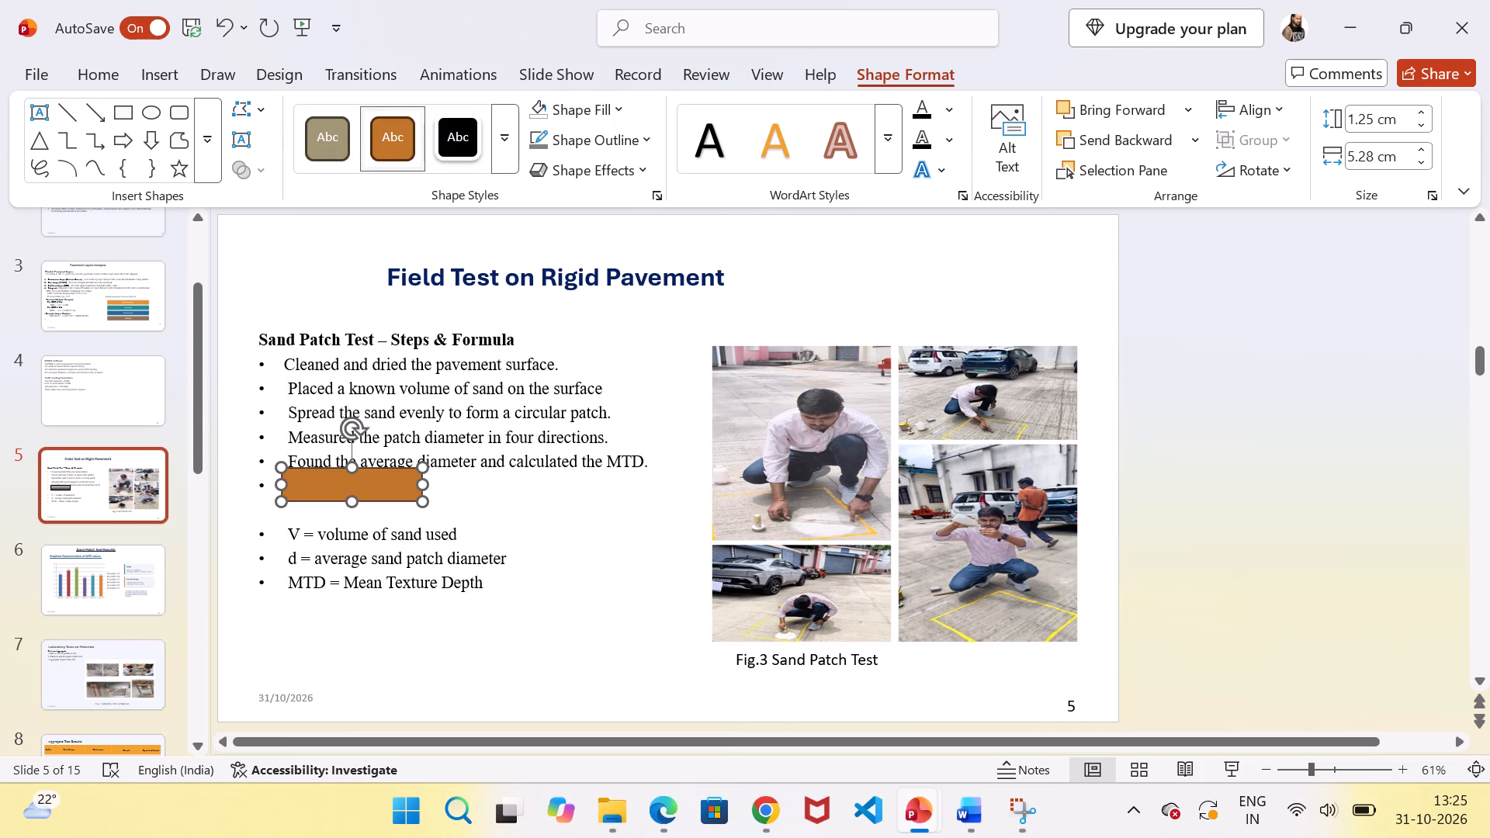
click(581, 110)
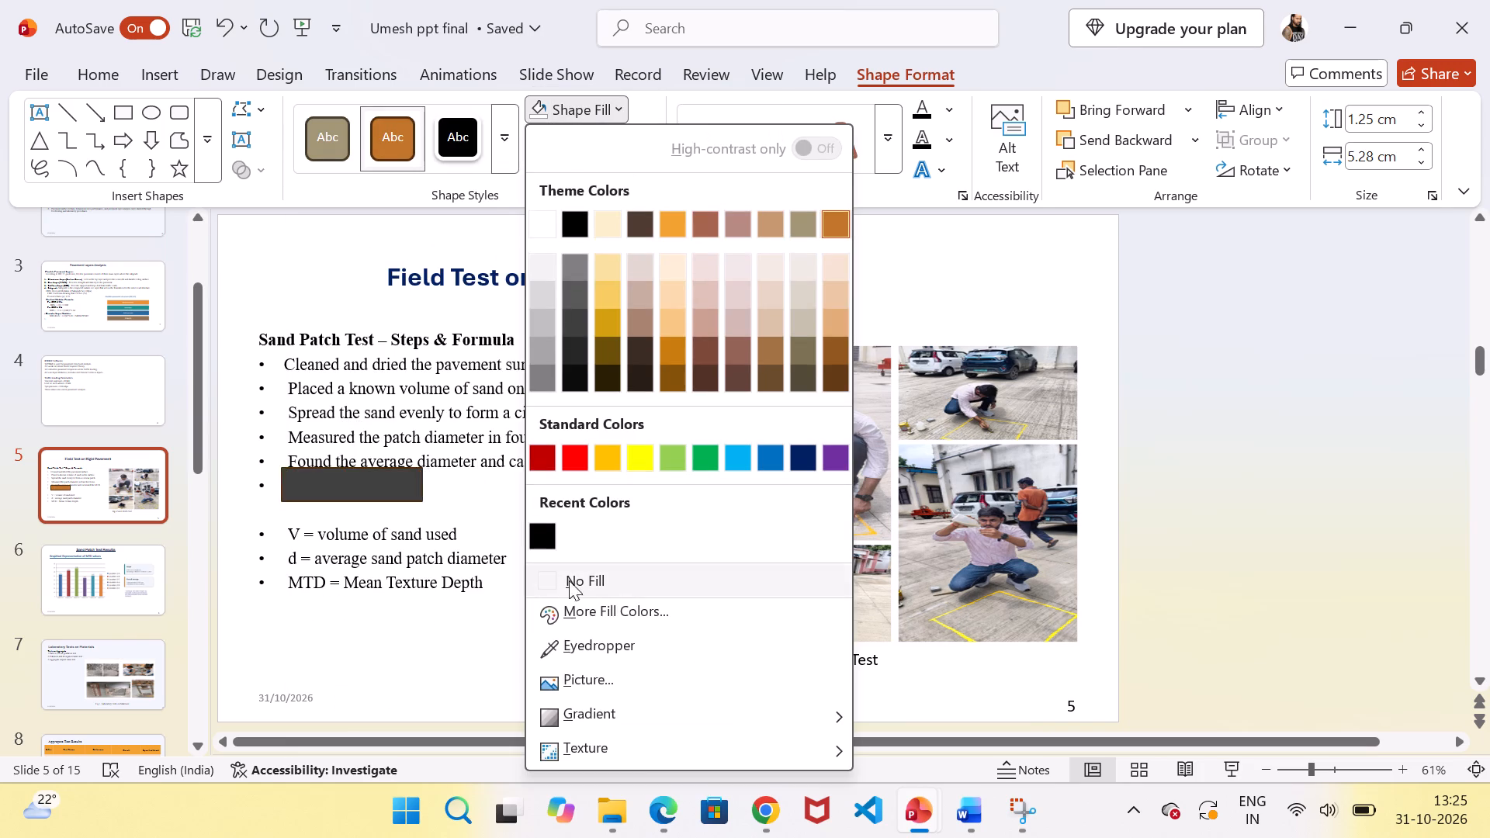
click(580, 580)
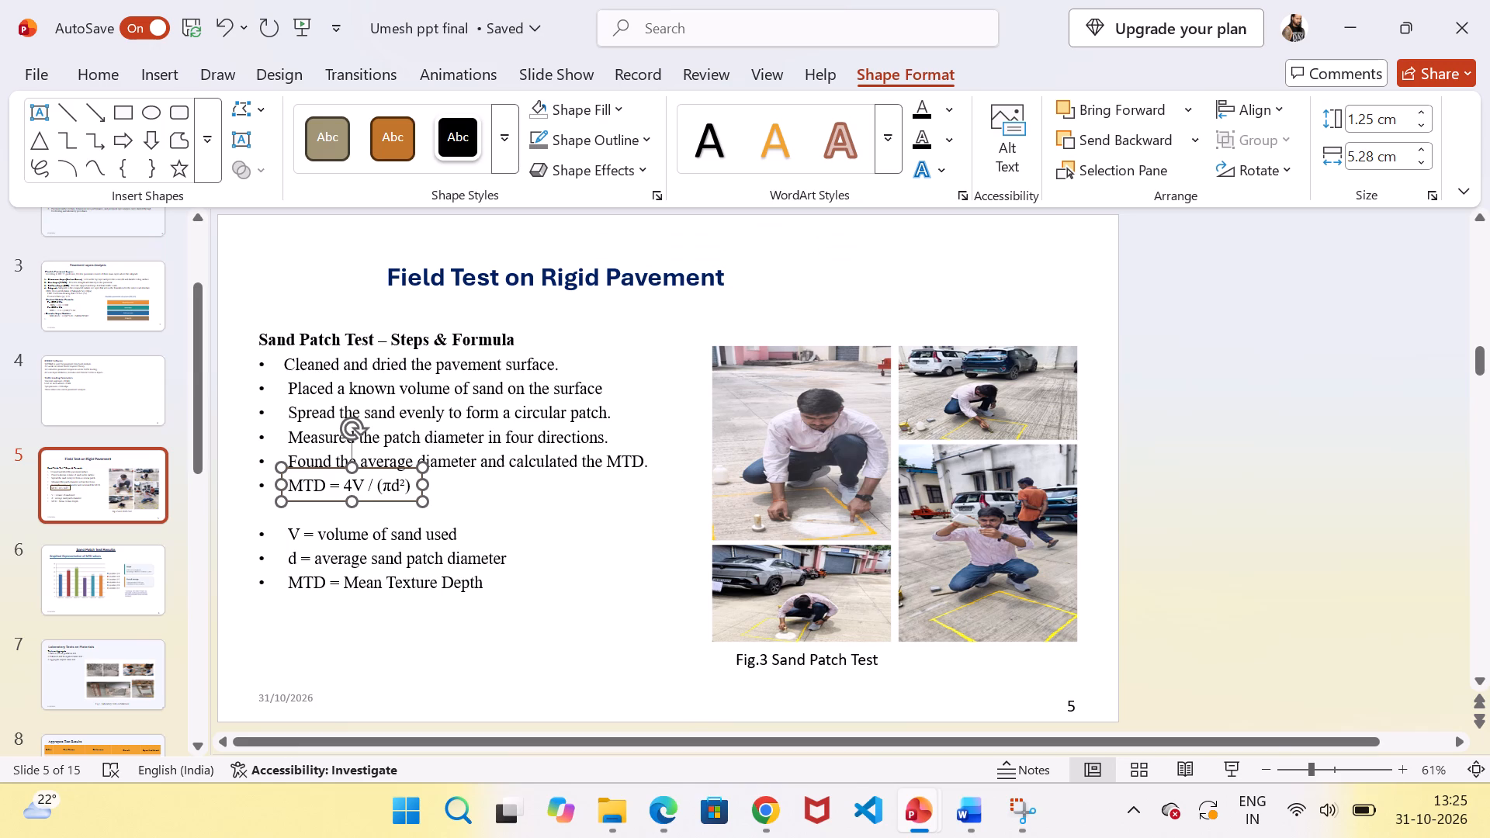
Shift the unfilled rectangle slightly down and to the right around the "MTD = 4V / (πd²)" formula.
drag(314, 502, 320, 507)
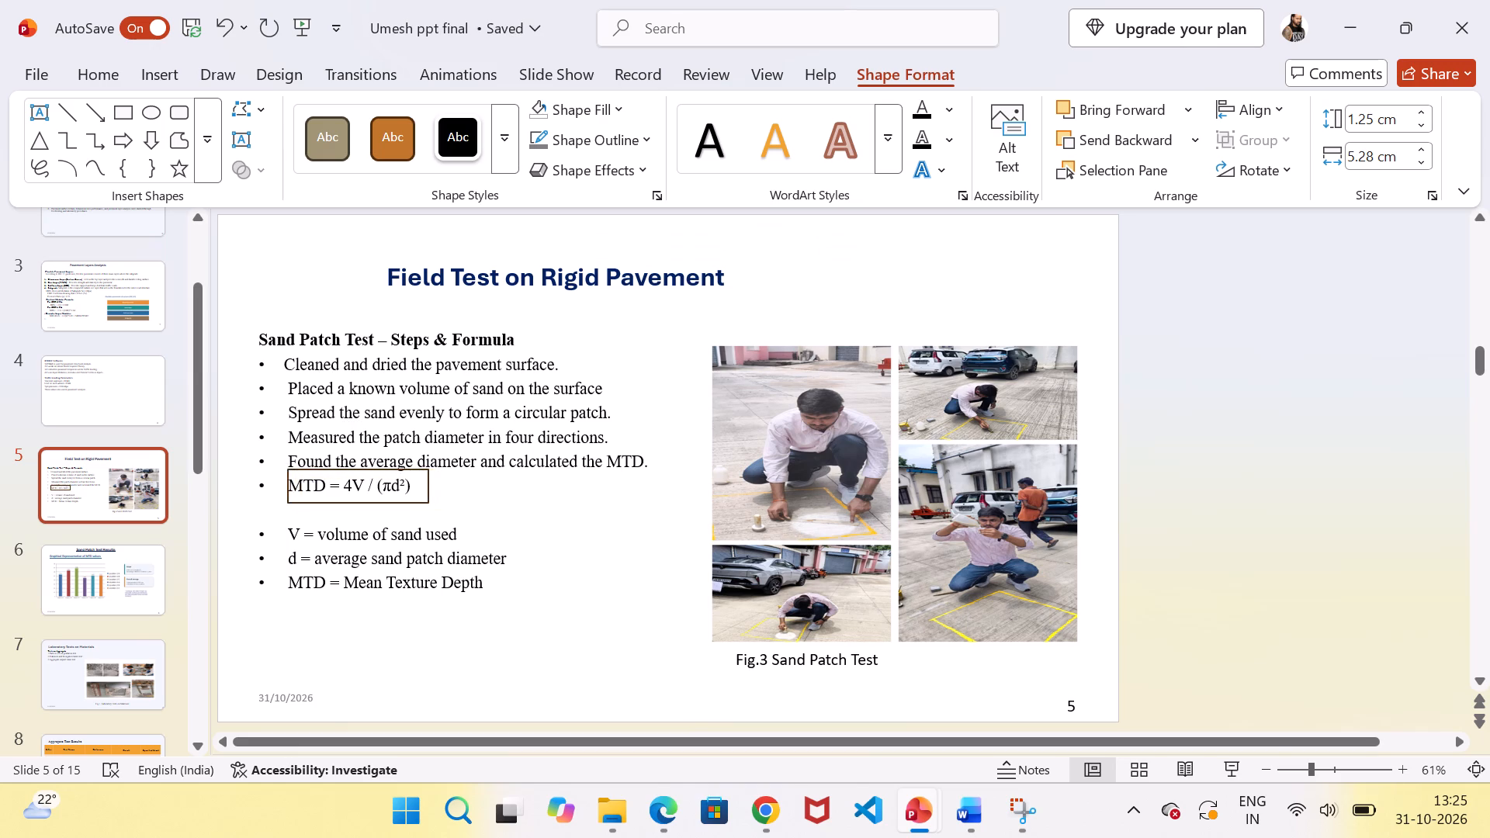
drag(320, 507, 317, 507)
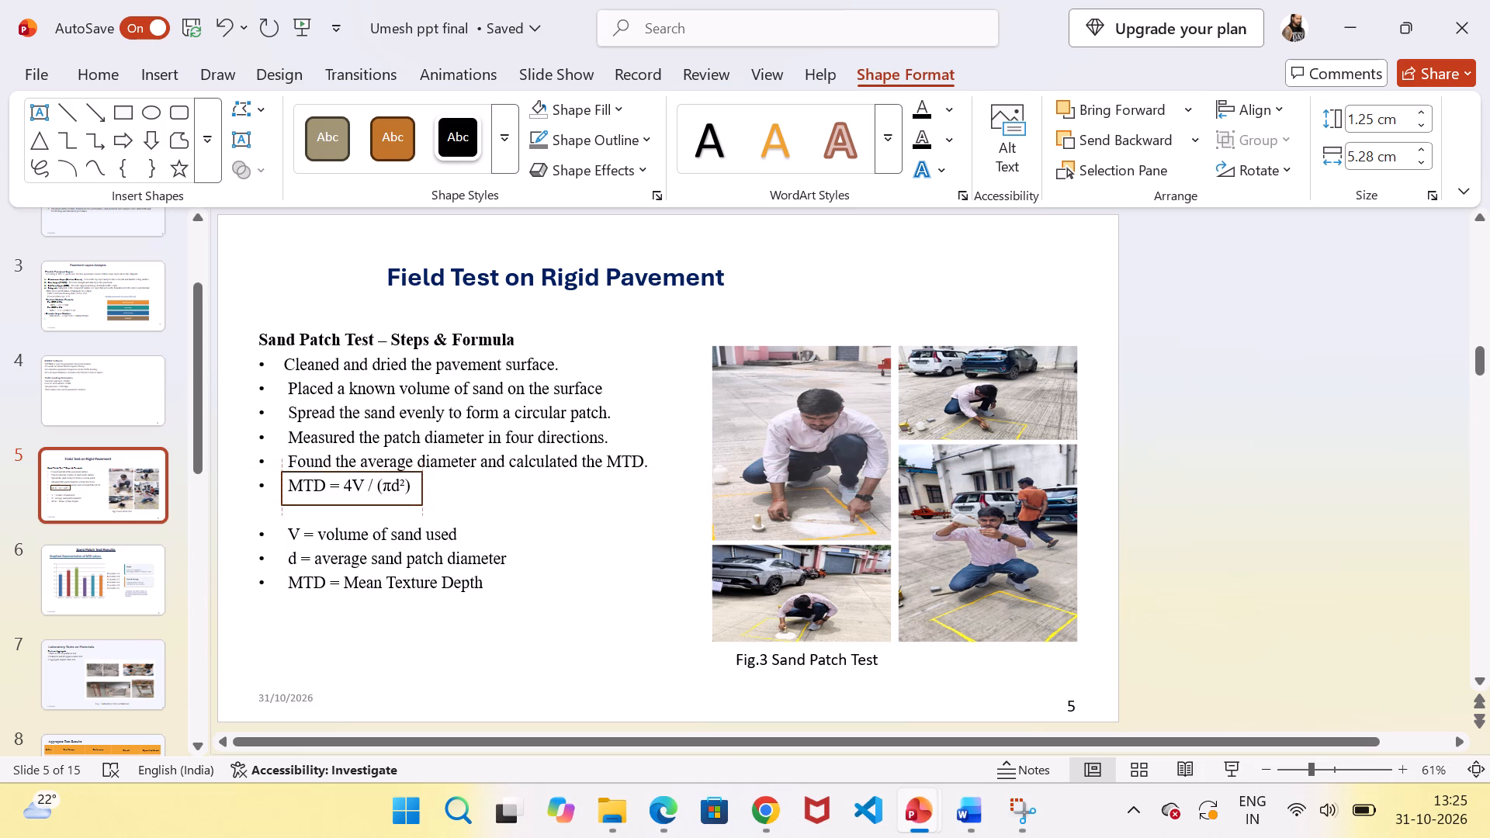
drag(317, 507, 319, 510)
click(483, 502)
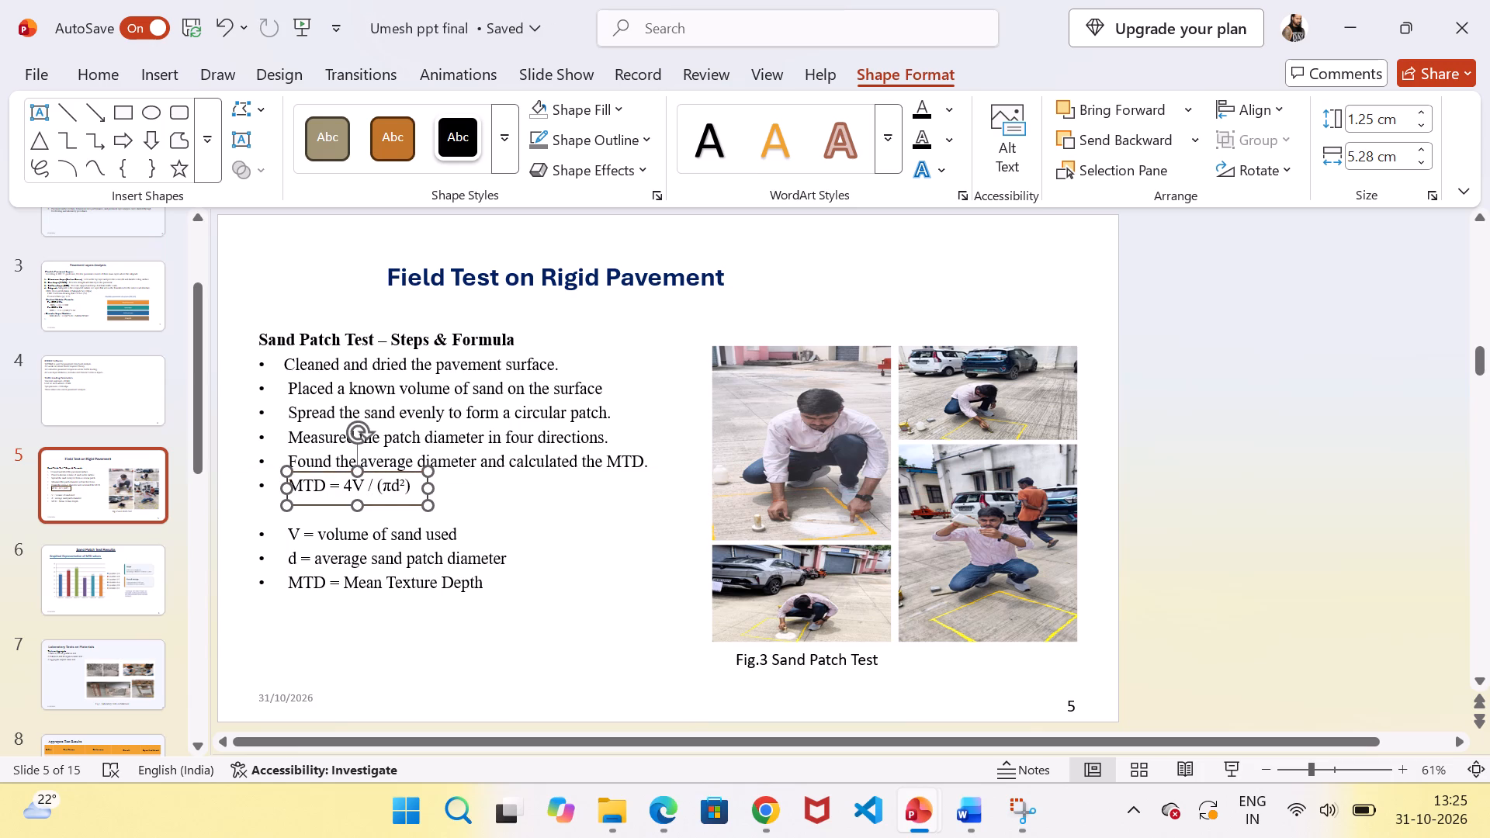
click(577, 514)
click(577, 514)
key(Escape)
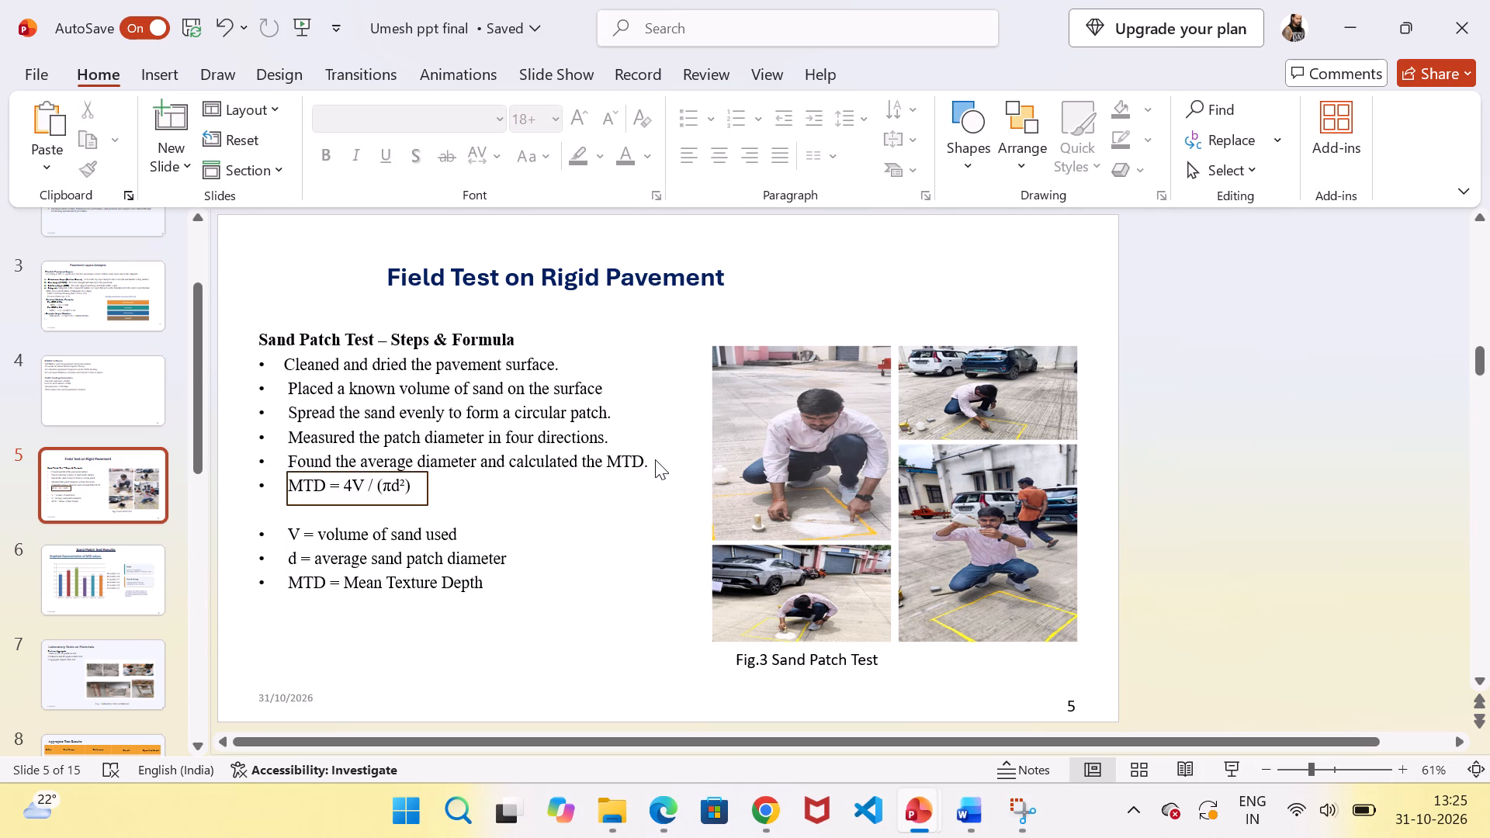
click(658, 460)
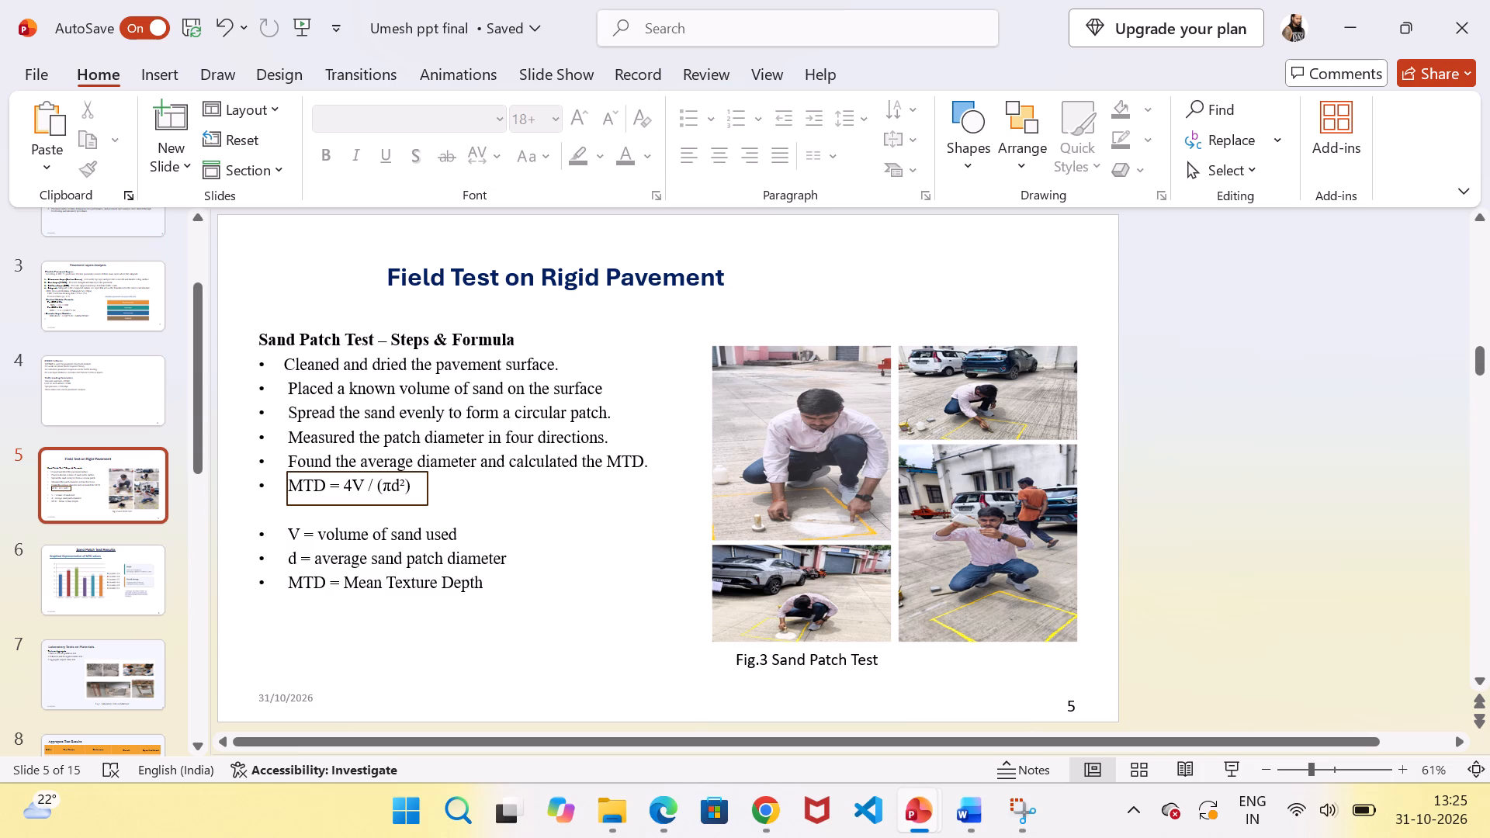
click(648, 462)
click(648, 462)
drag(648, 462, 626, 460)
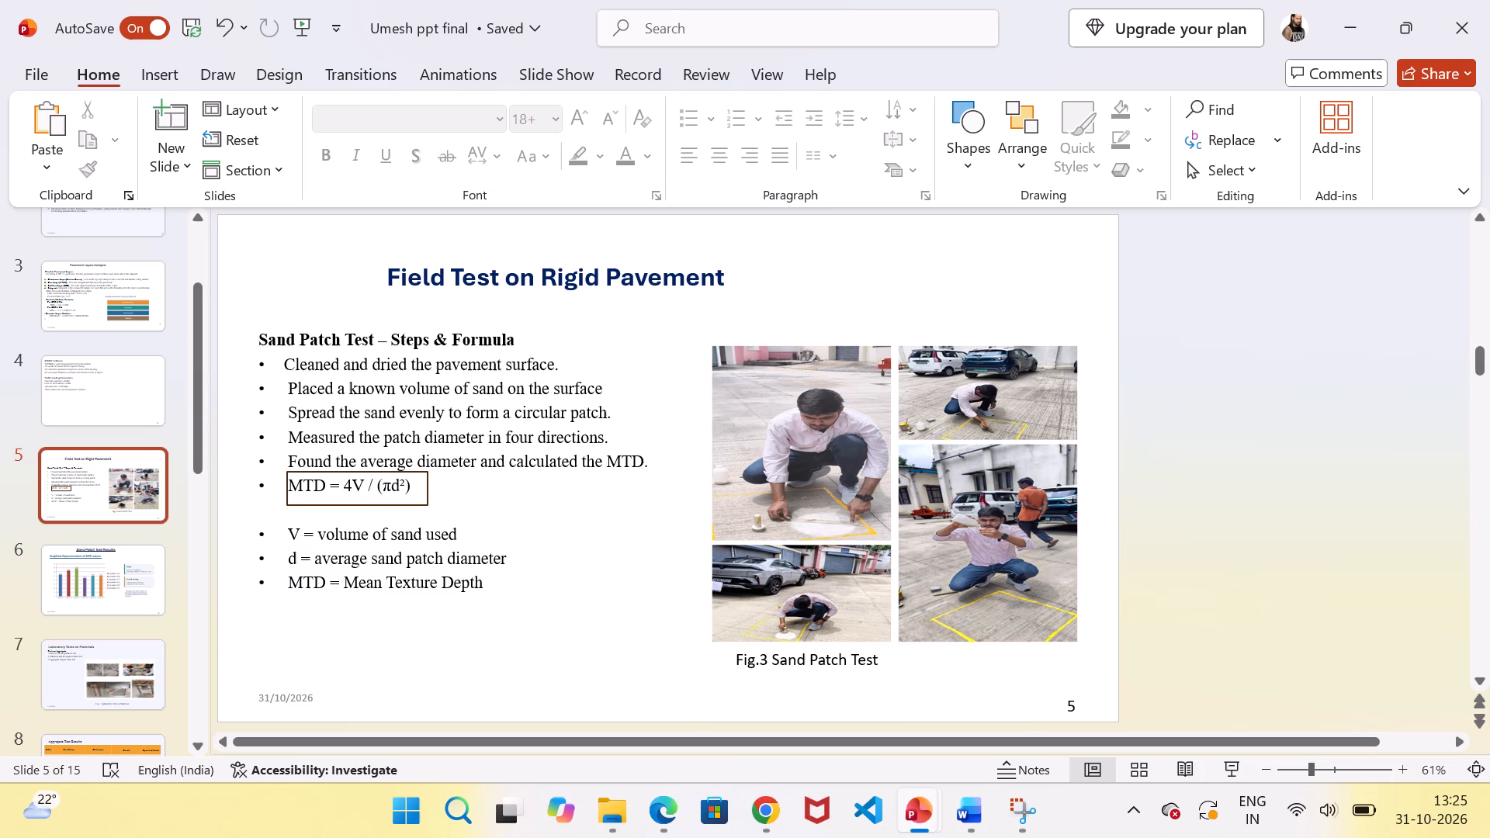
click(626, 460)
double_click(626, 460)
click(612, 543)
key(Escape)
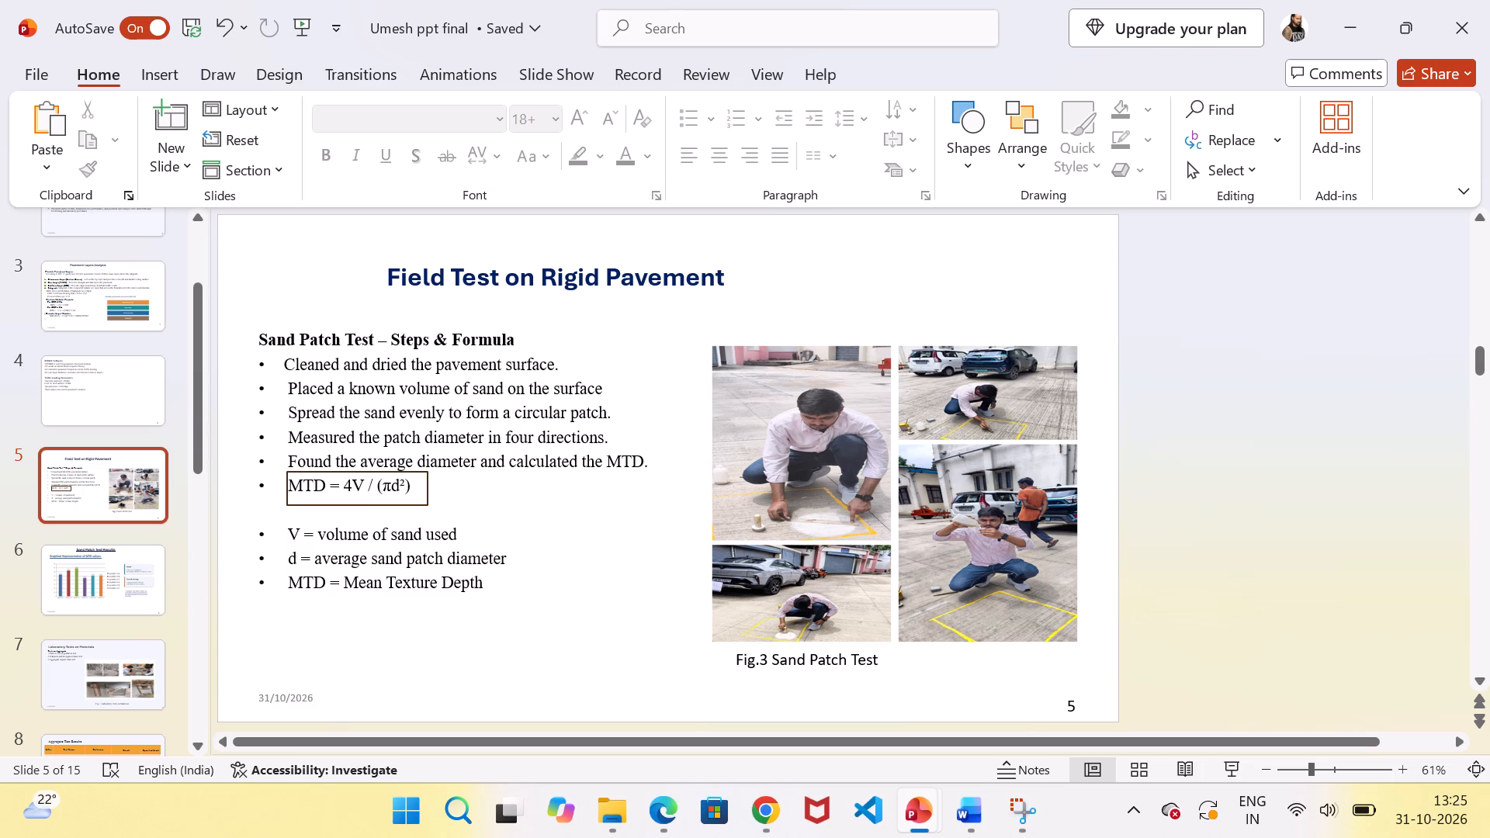
Insert an empty line between the "Found the average diameter and calculated the MTD." bullet and the MTD formula.
double_click(525, 476)
key(Up)
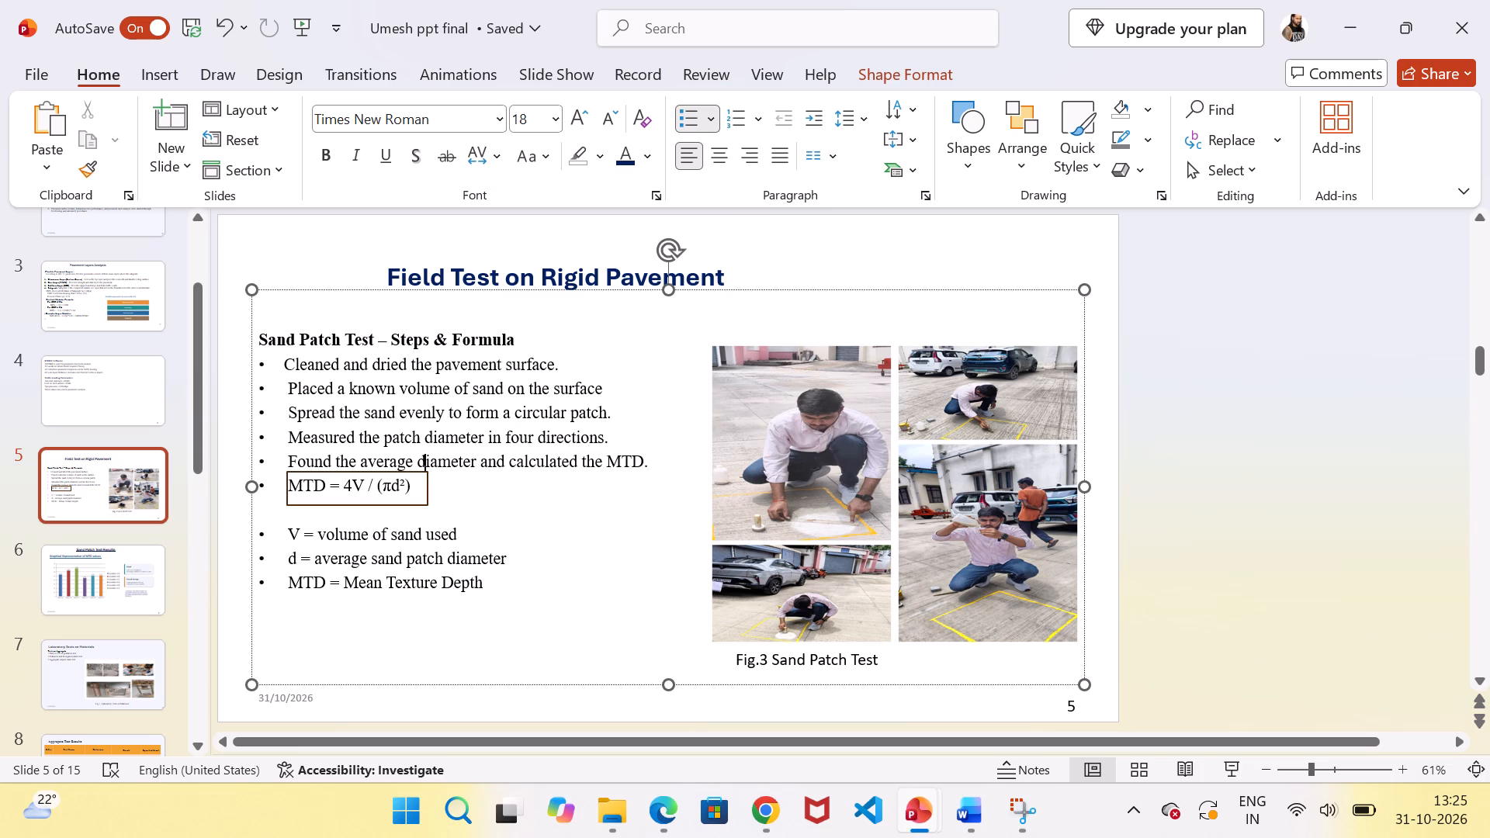
key(Right)
key(Right)
key(Right)
key(Right)
key(Right)
key(Right)
key(Right)
key(Right)
key(Right)
key(Right)
key(Right)
key(Right)
key(Right)
key(Right)
key(Right)
key(Right)
key(Right)
key(Right)
key(Right)
key(Right)
key(Right)
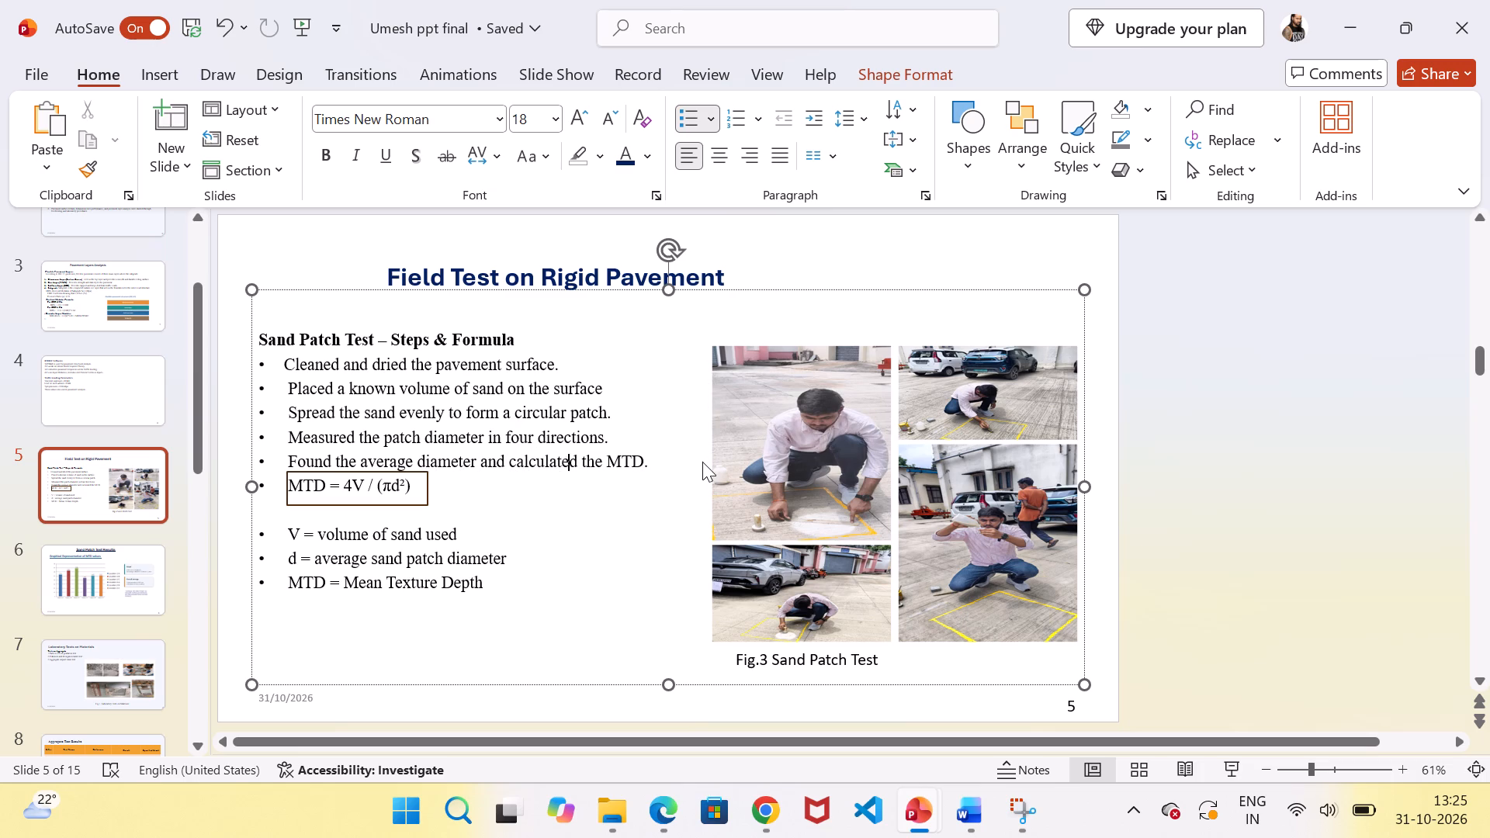
key(Right)
key(Right)
key(Right)
key(Right)
key(Right)
key(Right)
key(Right)
key(Right)
key(Right)
key(Right)
key(Return)
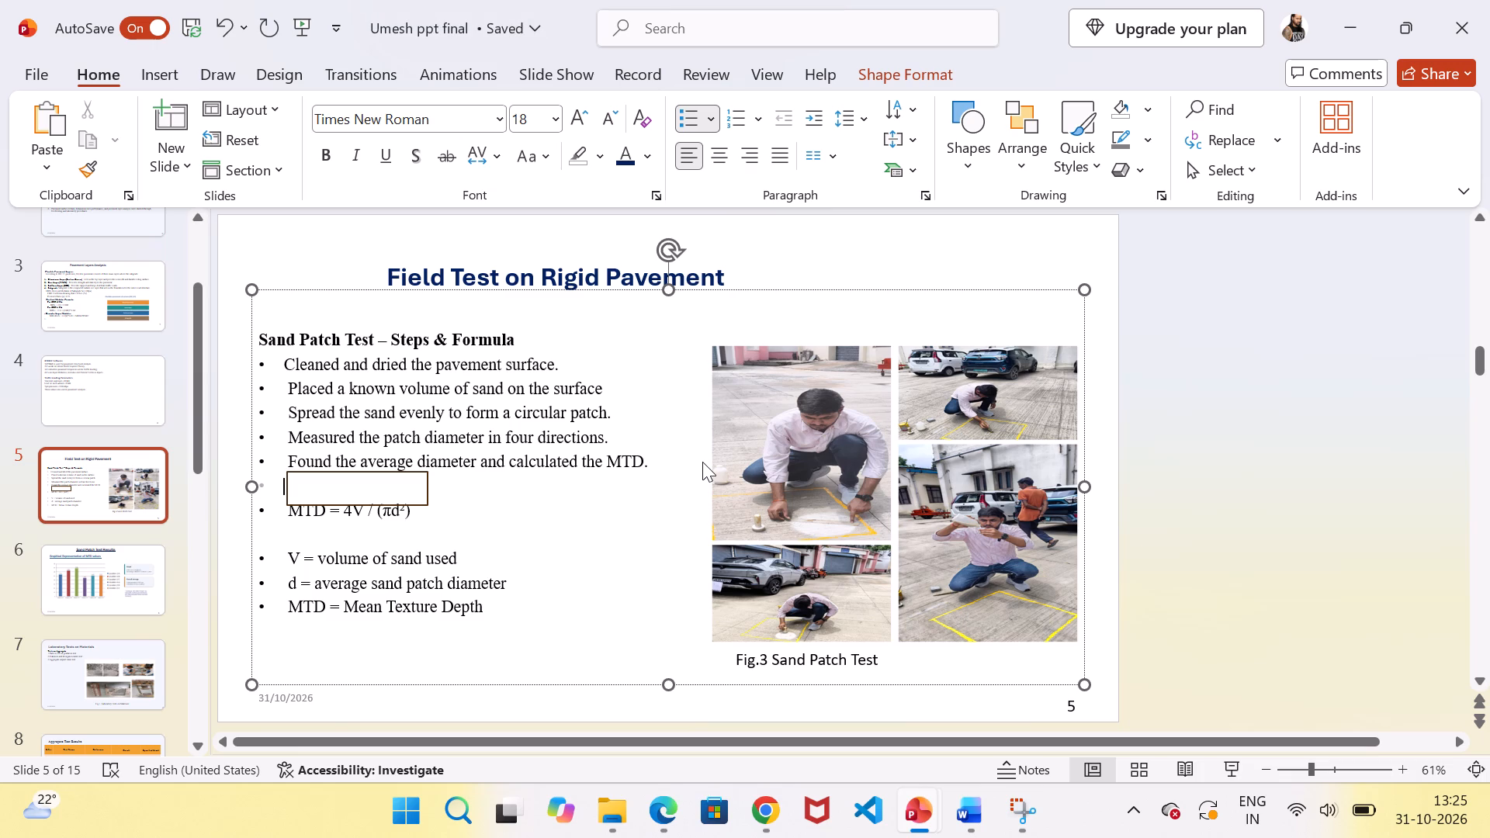
Move the unfilled rectangle down so it frames the "MTD = 4V / (πd²)" formula on its new line.
click(532, 490)
click(357, 489)
key(Escape)
click(424, 499)
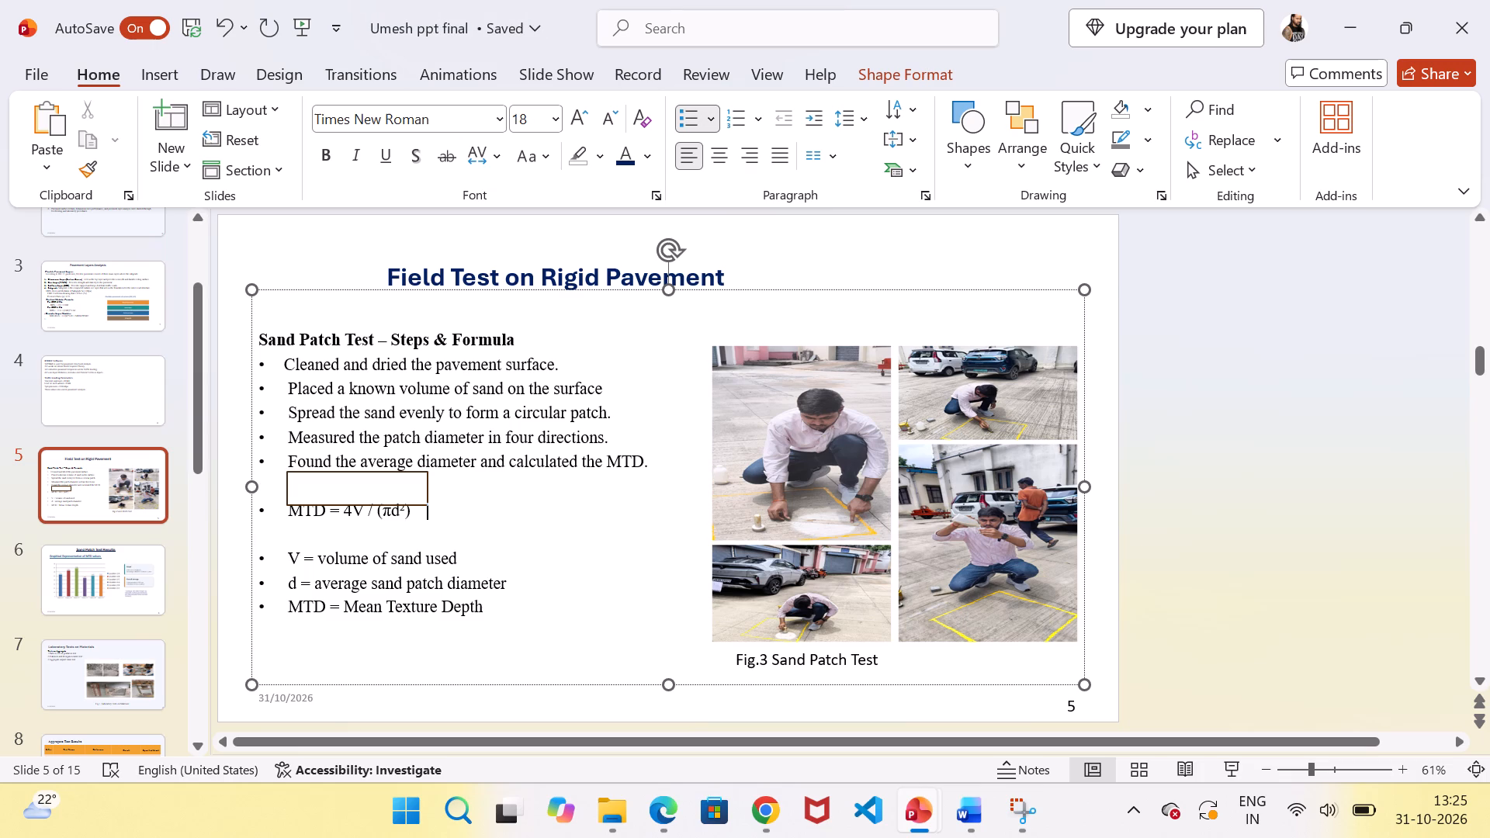
click(419, 493)
drag(464, 501, 397, 490)
drag(397, 490, 404, 491)
click(424, 496)
key(Escape)
key(Escape)
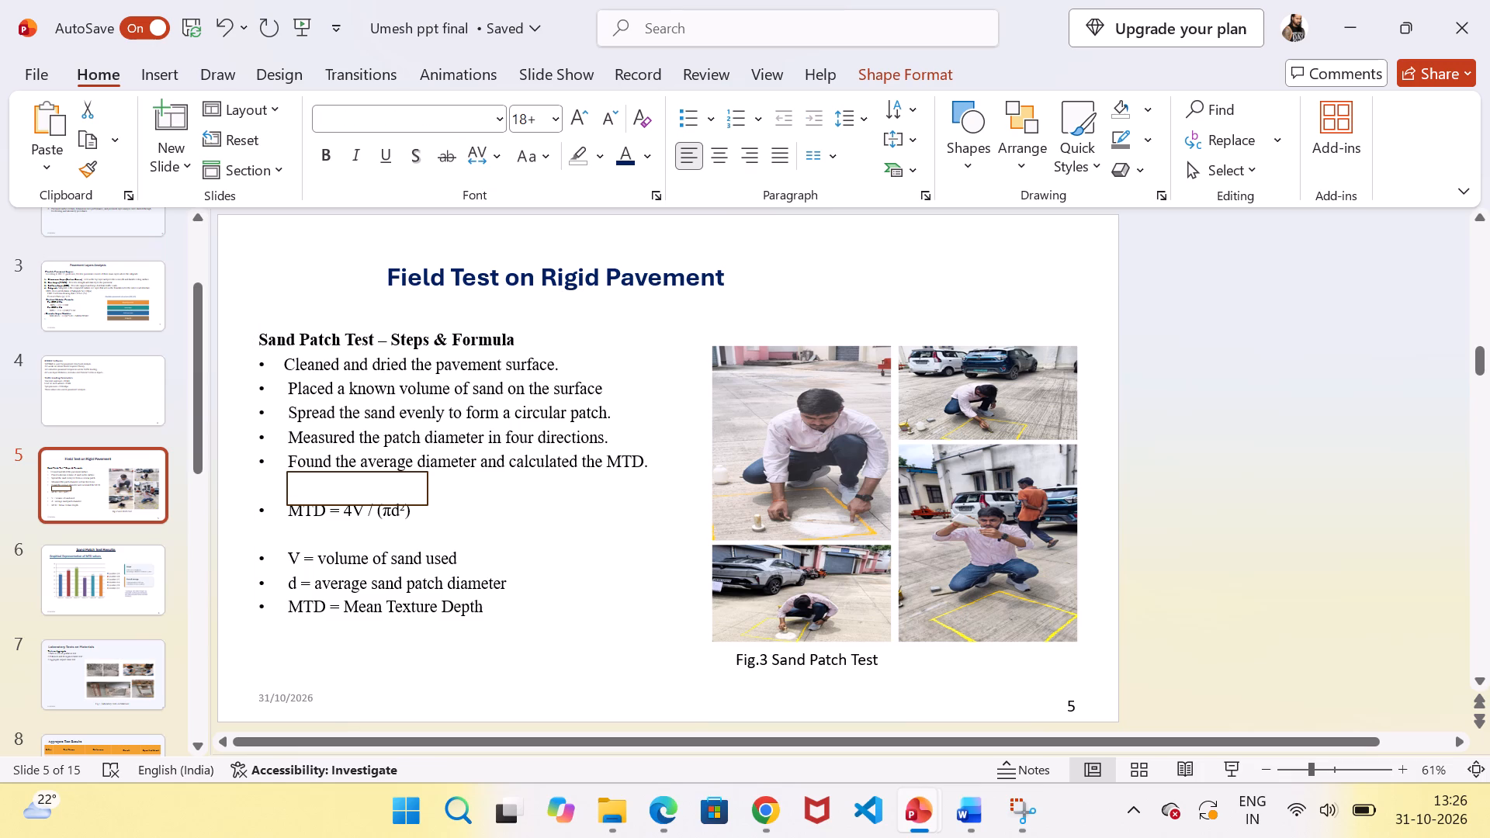
double_click(427, 497)
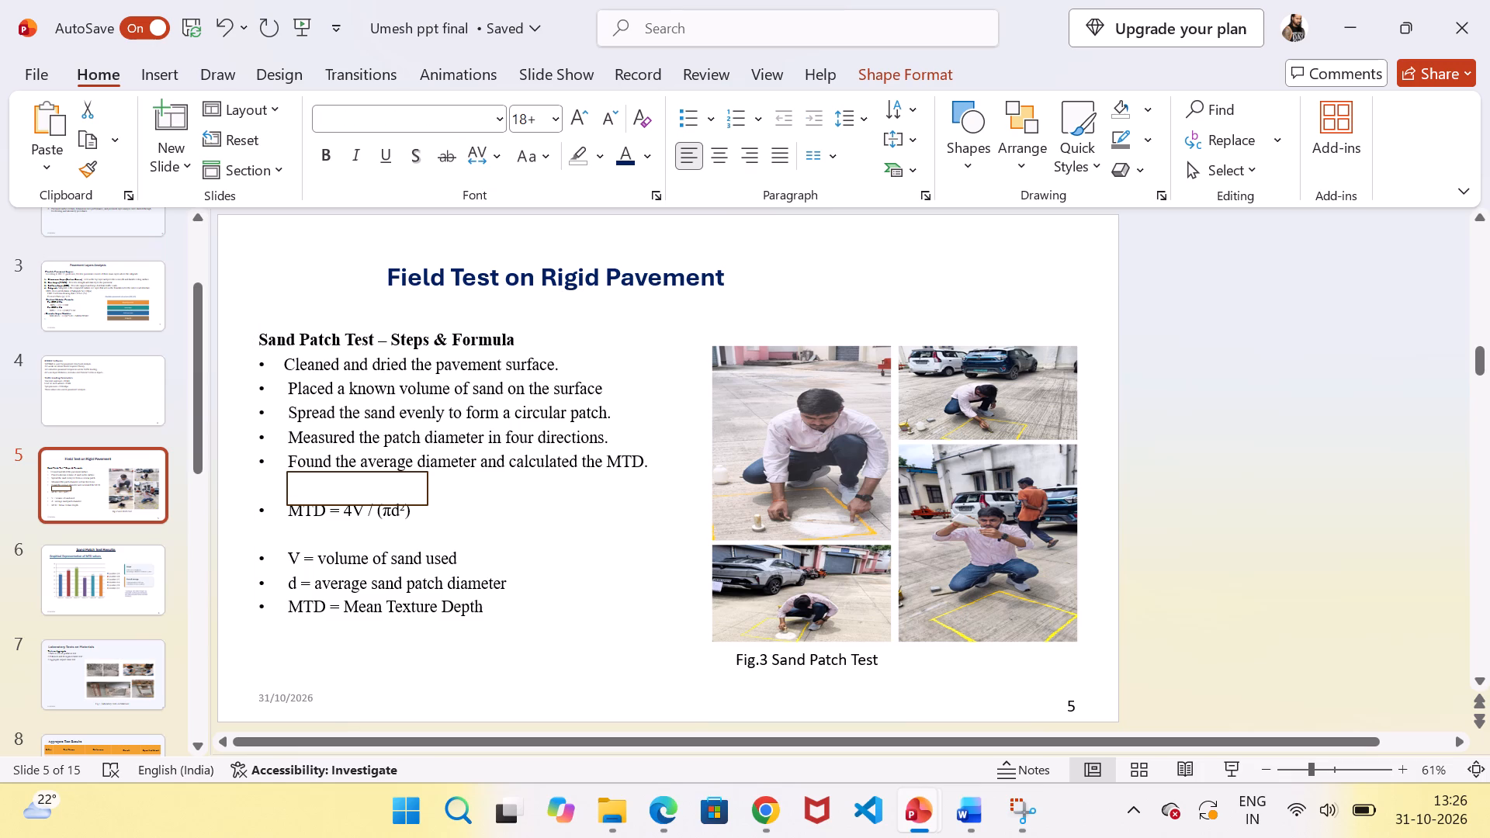
click(427, 497)
drag(427, 485, 421, 535)
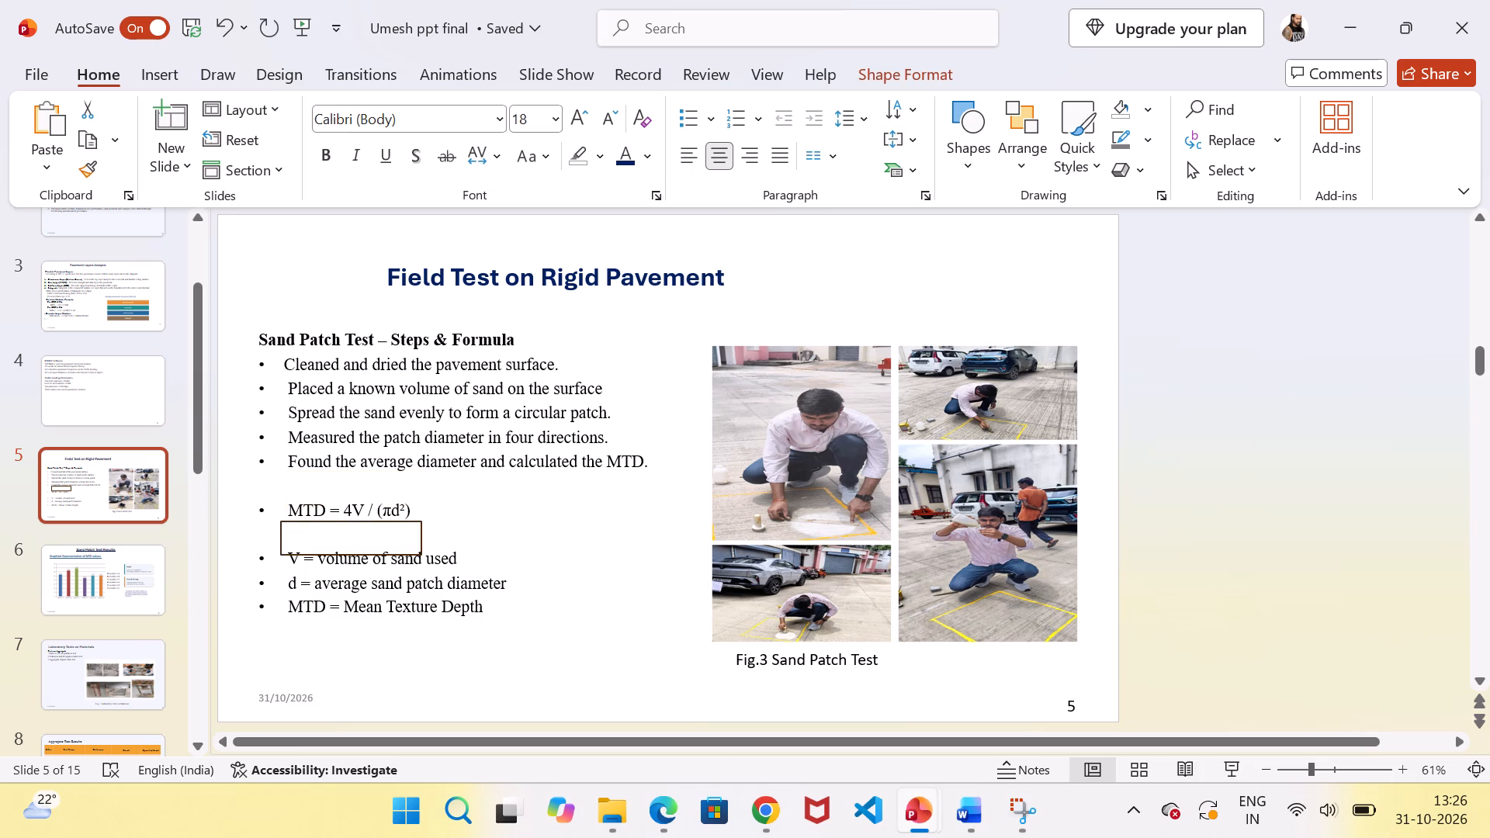
drag(421, 535, 416, 506)
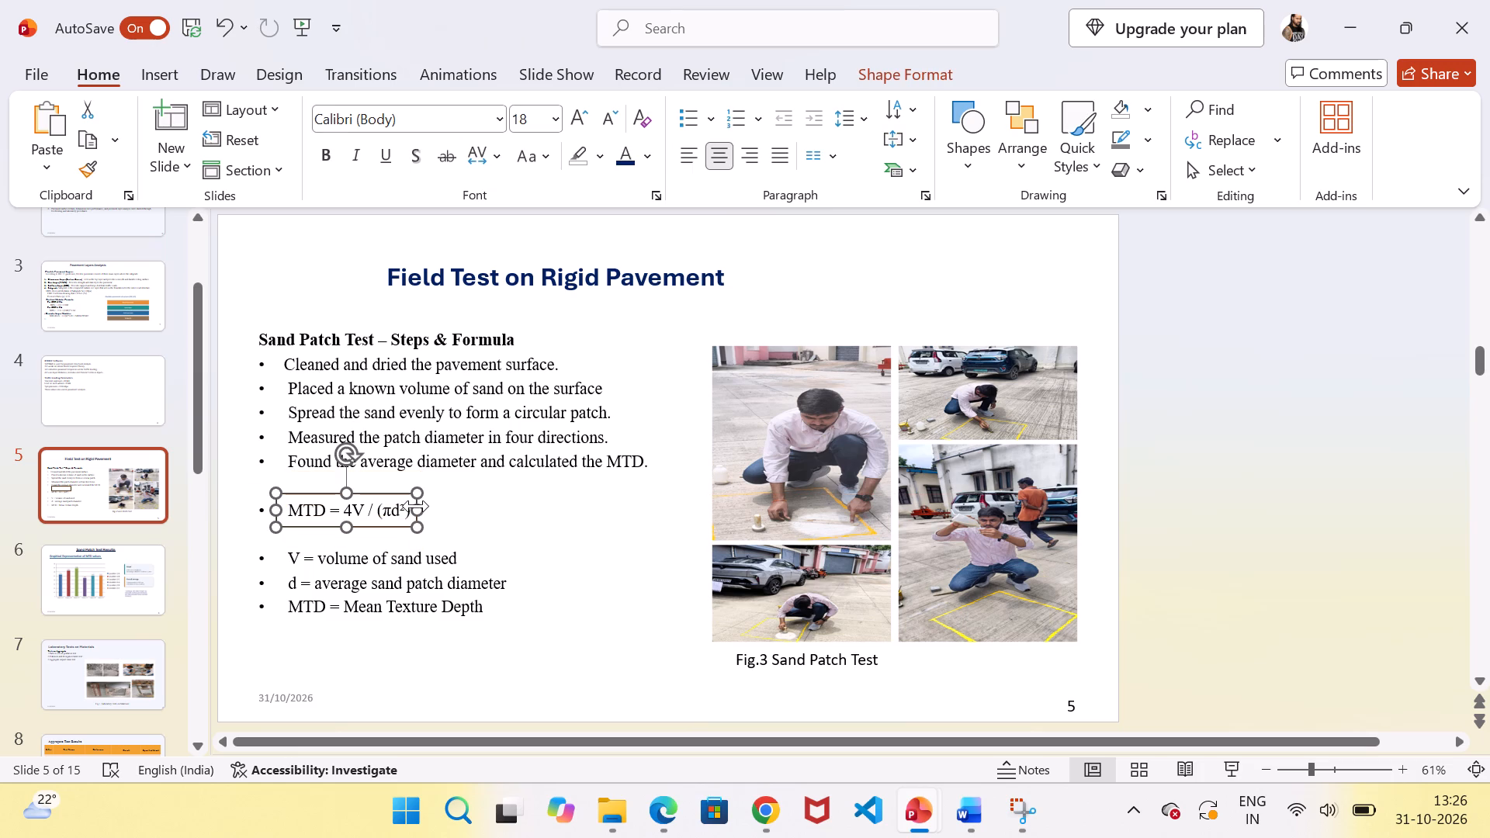
click(497, 521)
key(Escape)
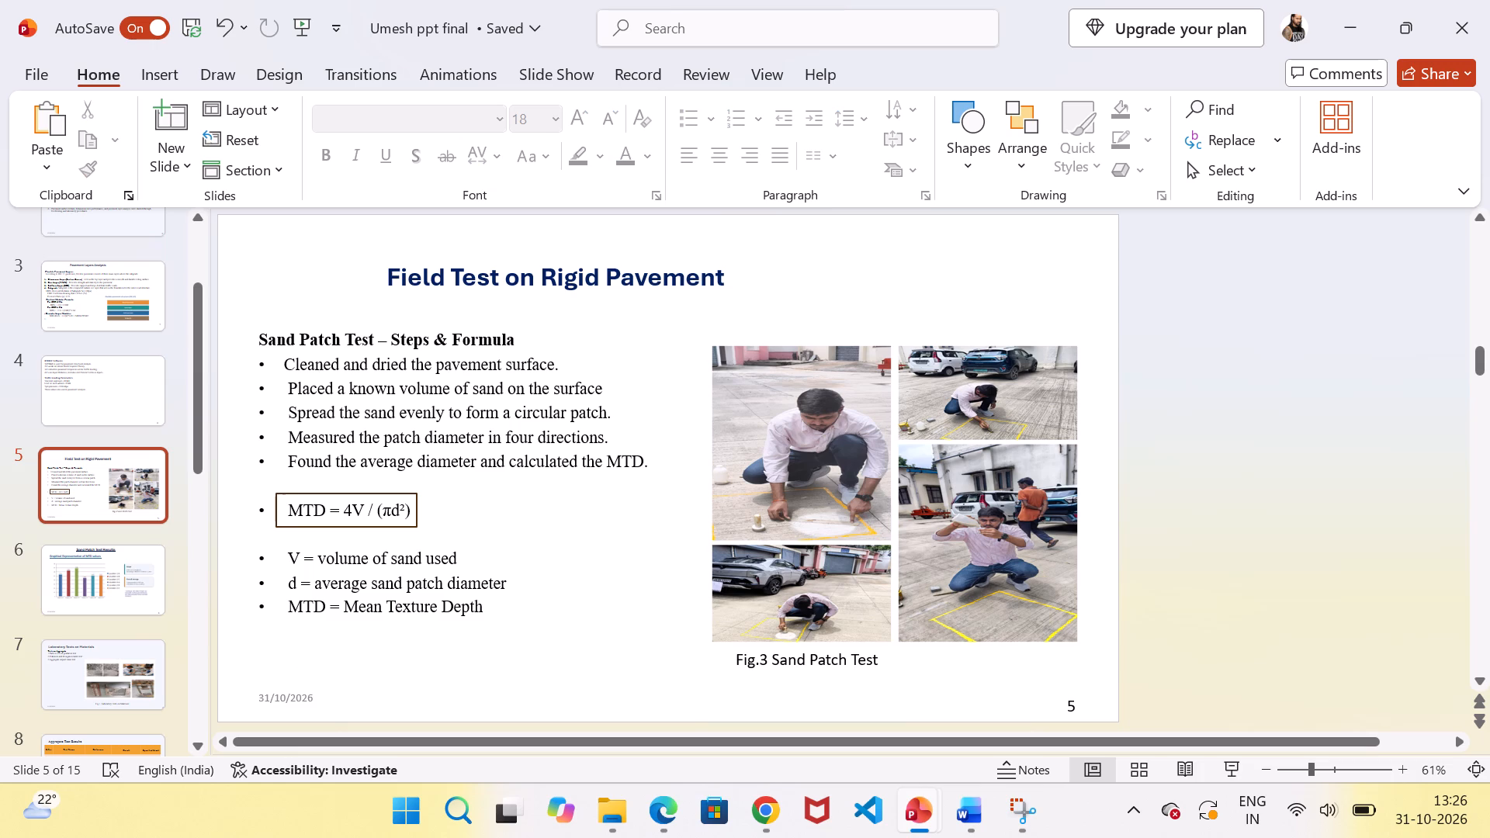
Left-align the four numbered lines under IITPAVE Software on slide 4 and give them filled square bullets.
click(131, 416)
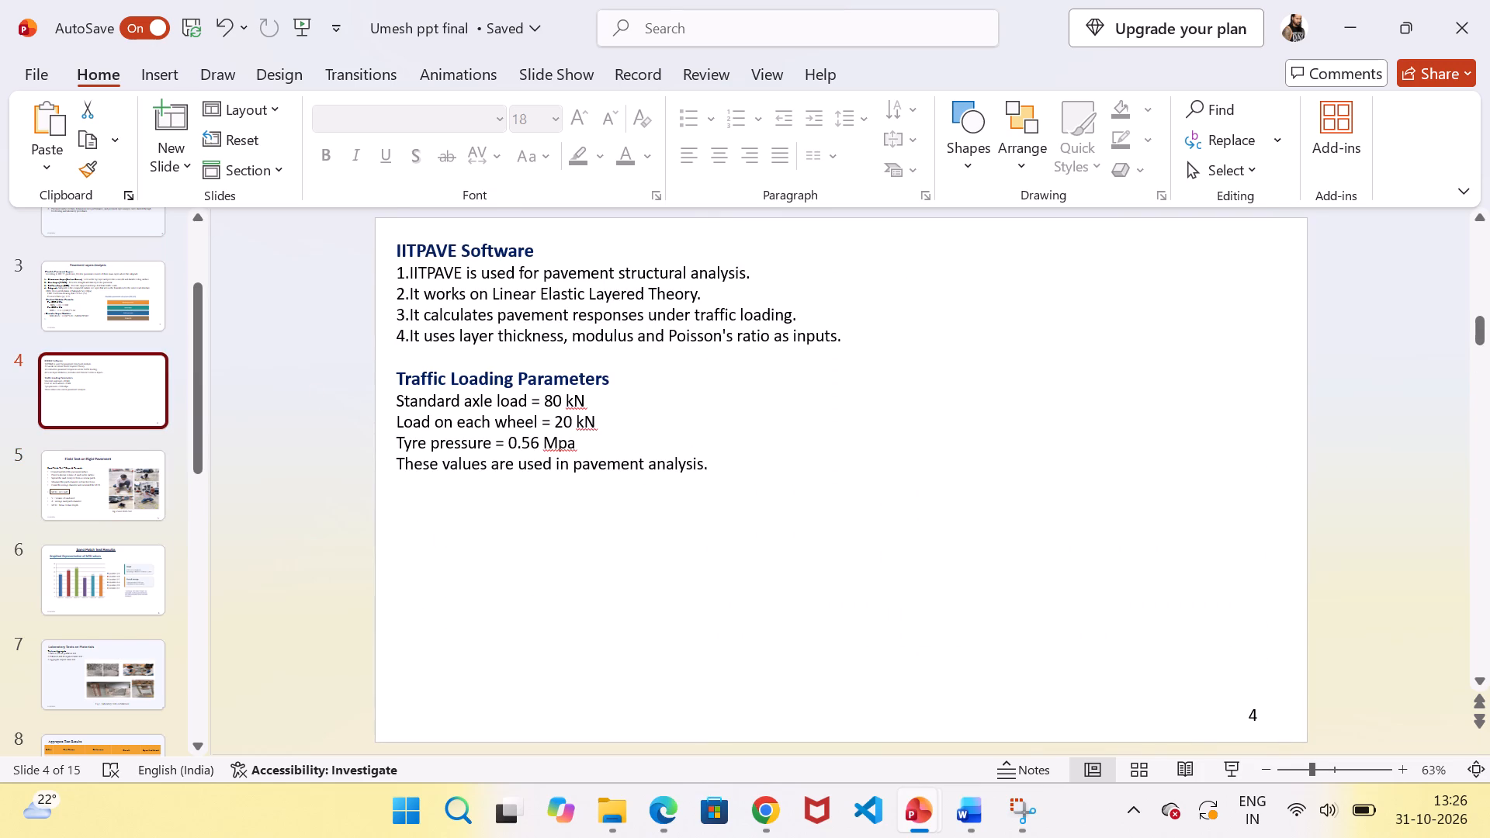
drag(404, 262, 729, 307)
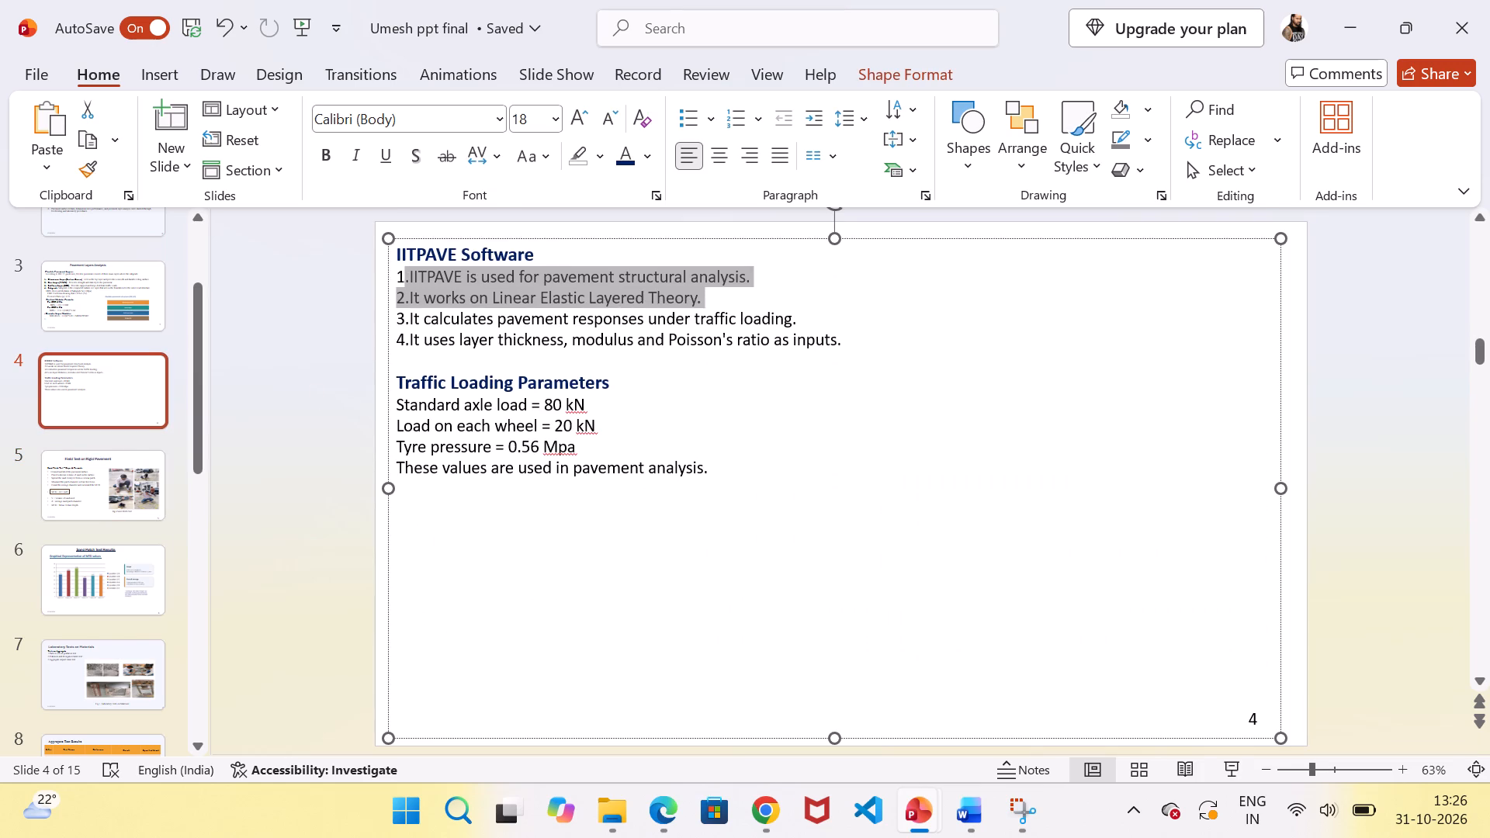
drag(729, 307, 844, 354)
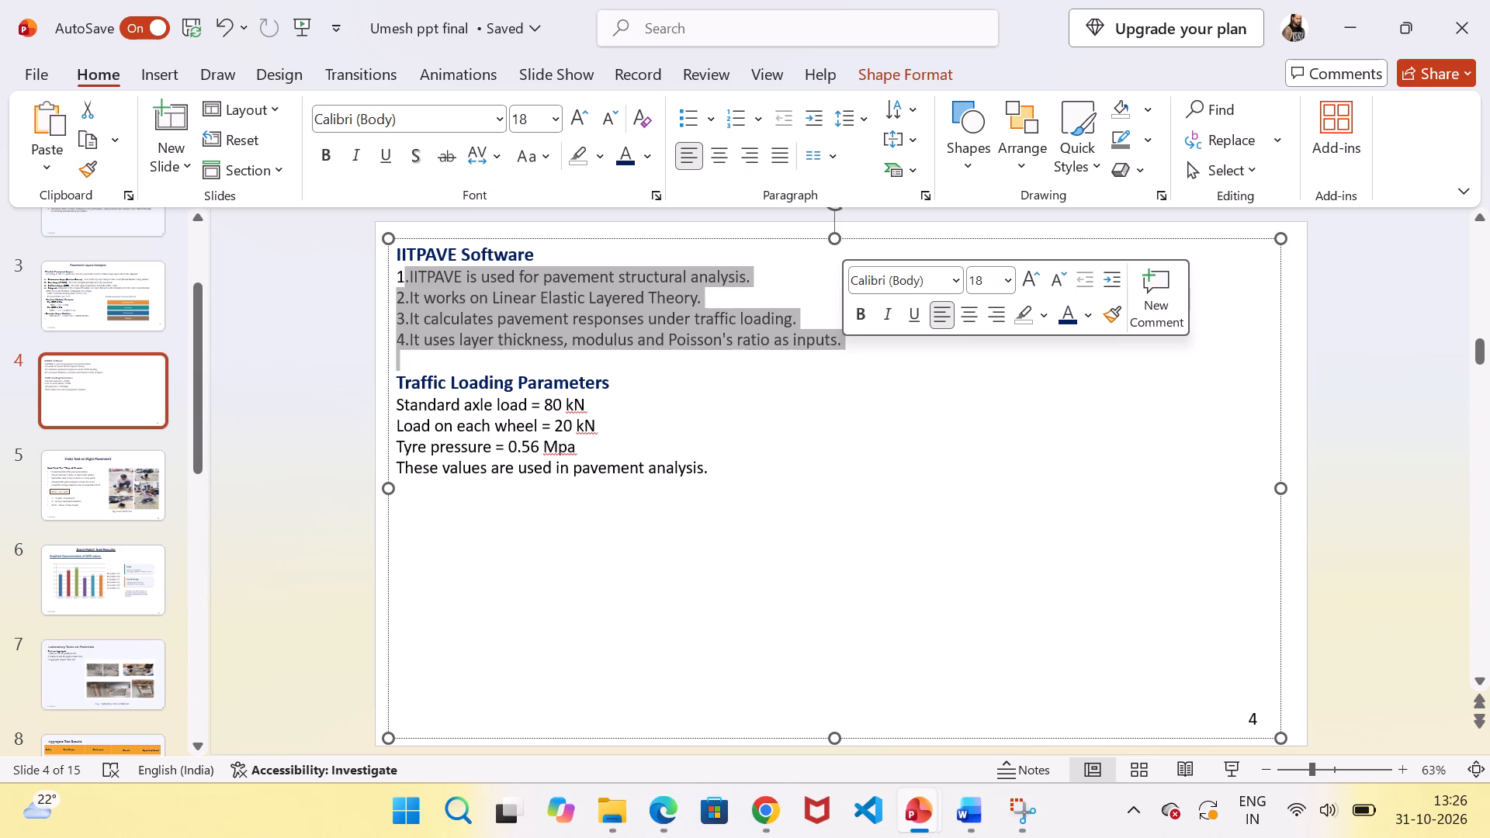
click(719, 153)
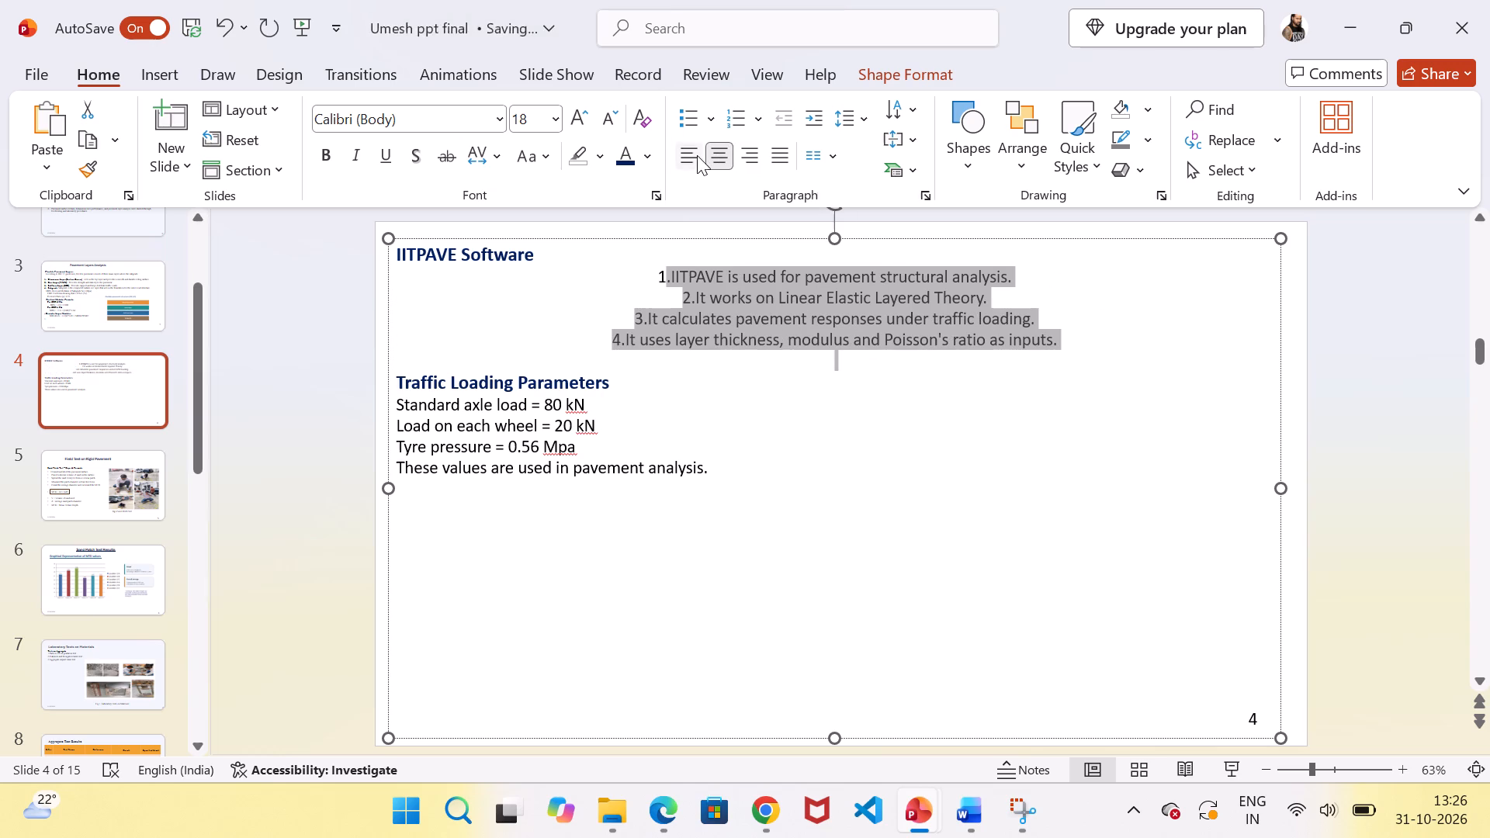
click(697, 155)
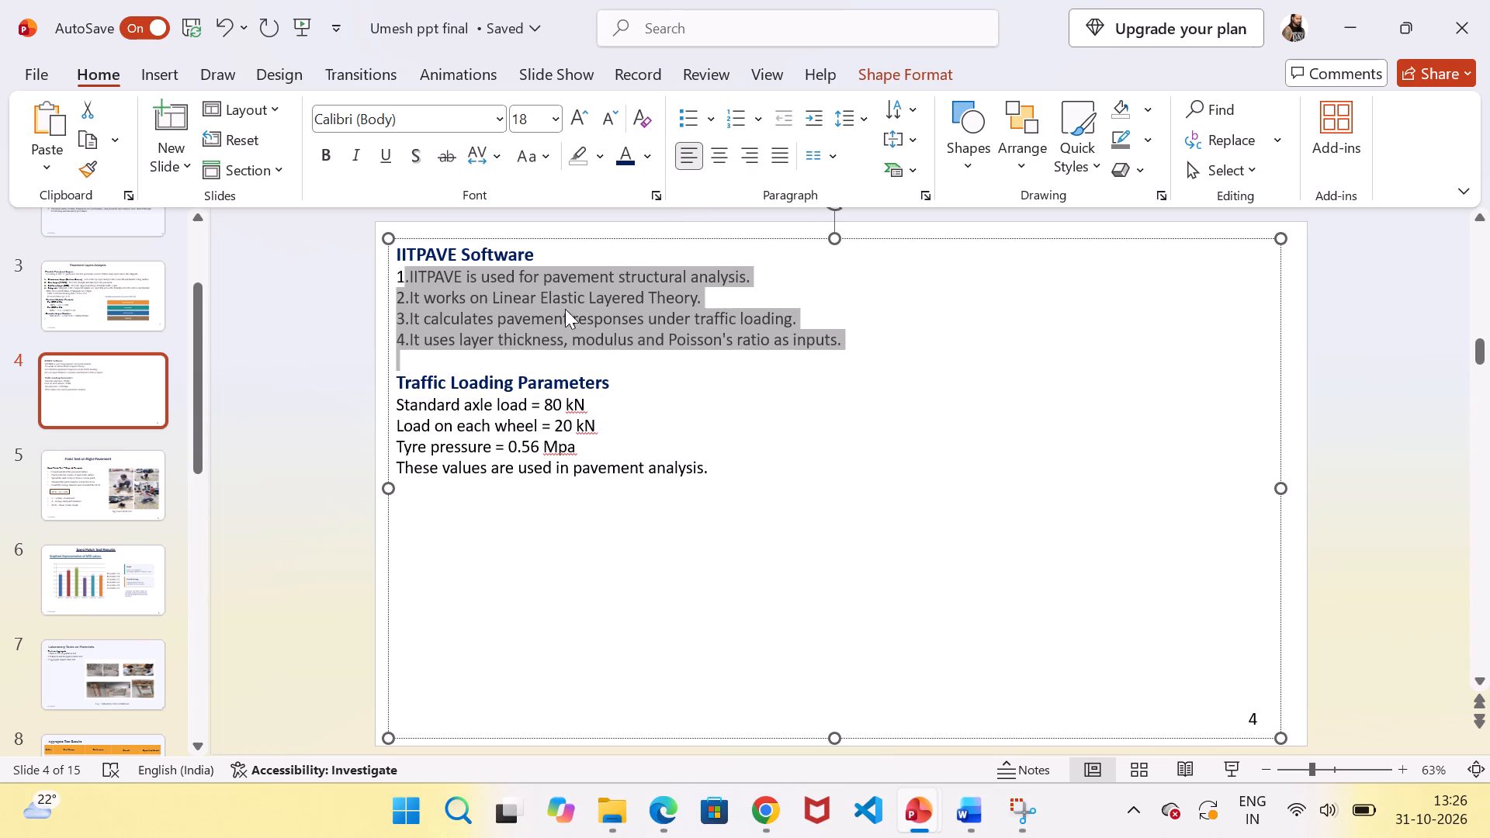
click(710, 131)
click(732, 255)
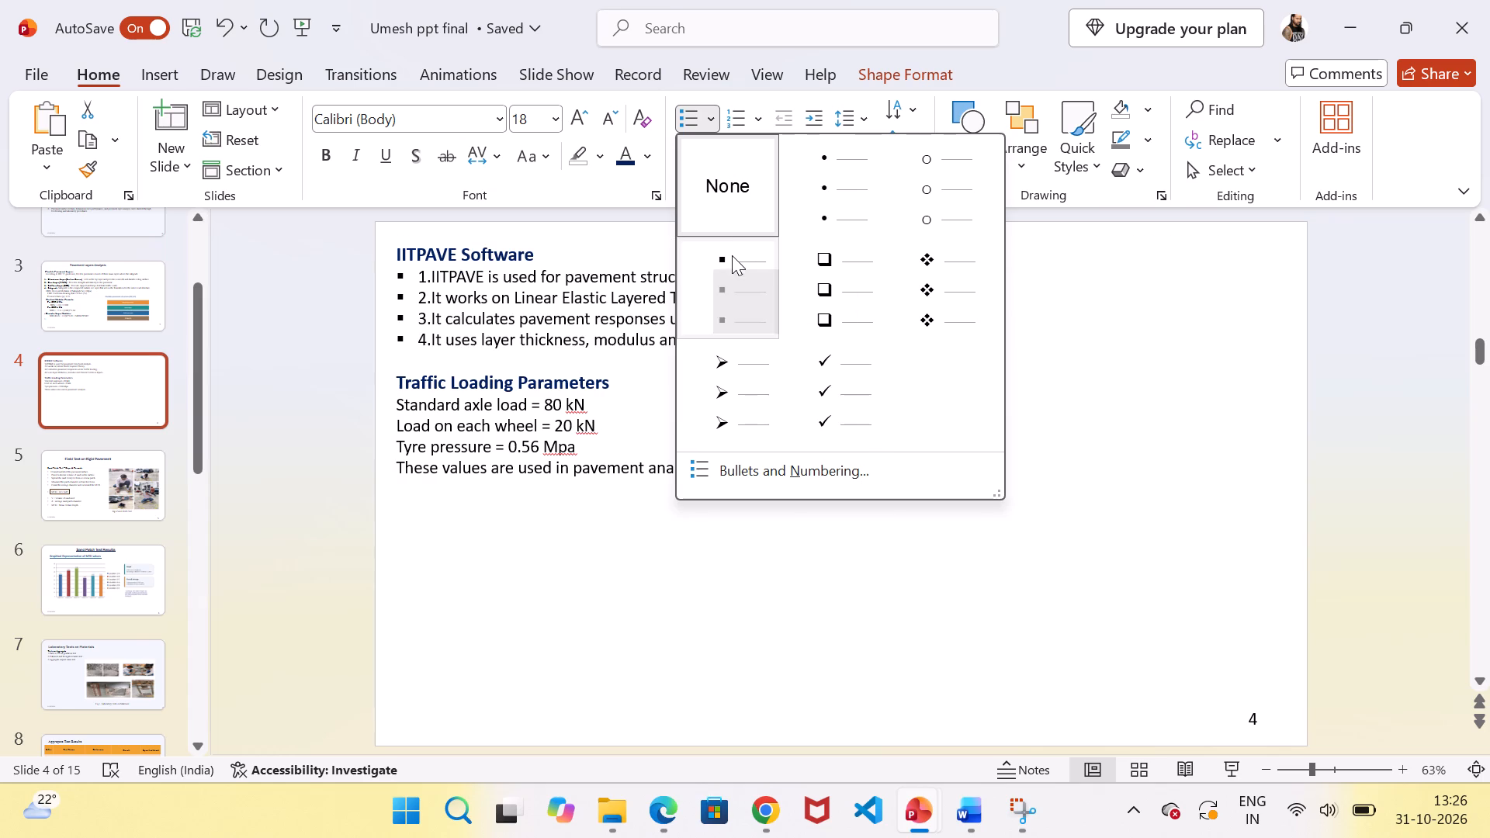
click(709, 379)
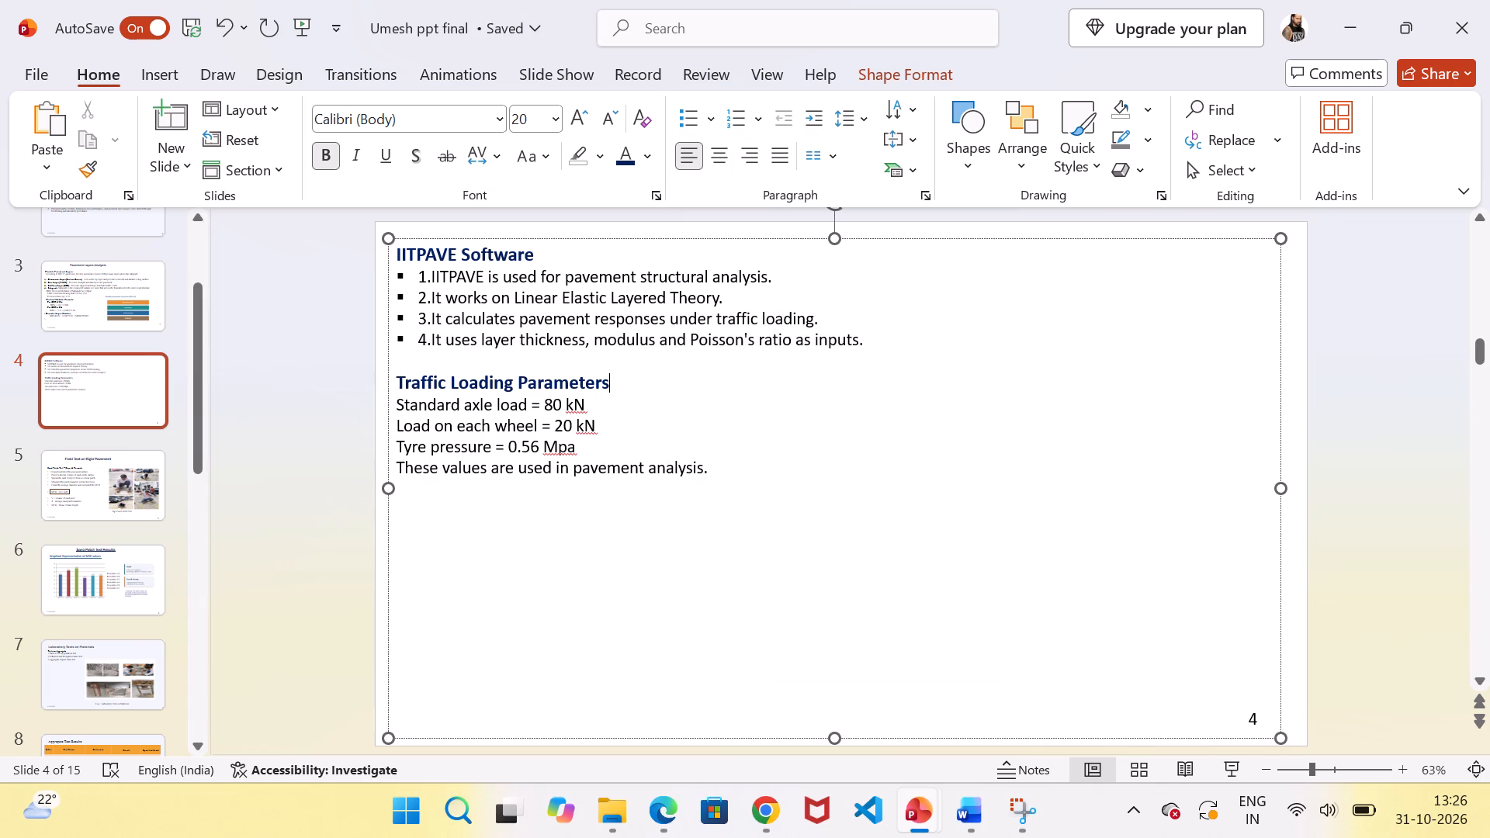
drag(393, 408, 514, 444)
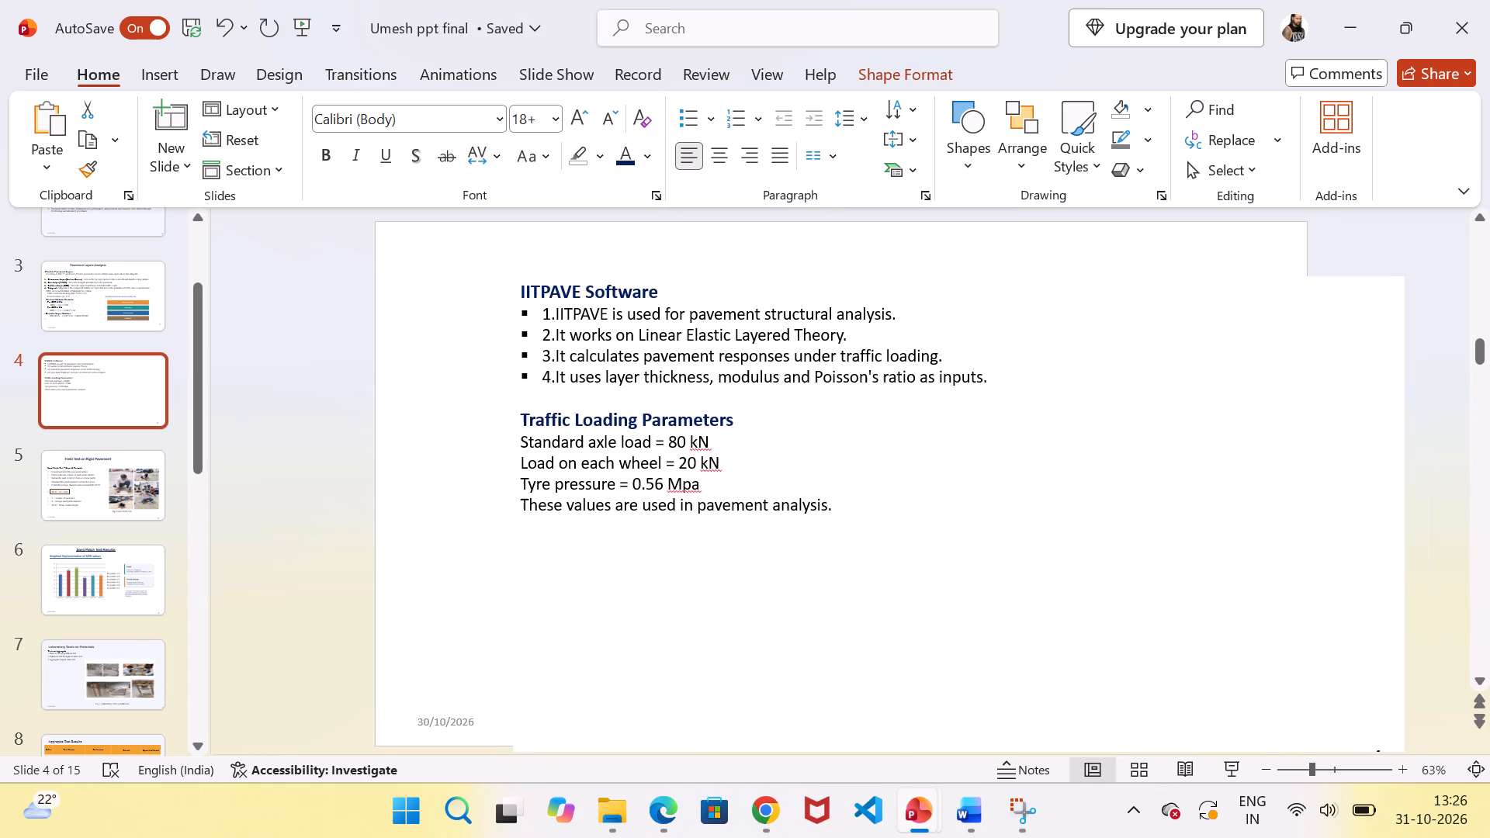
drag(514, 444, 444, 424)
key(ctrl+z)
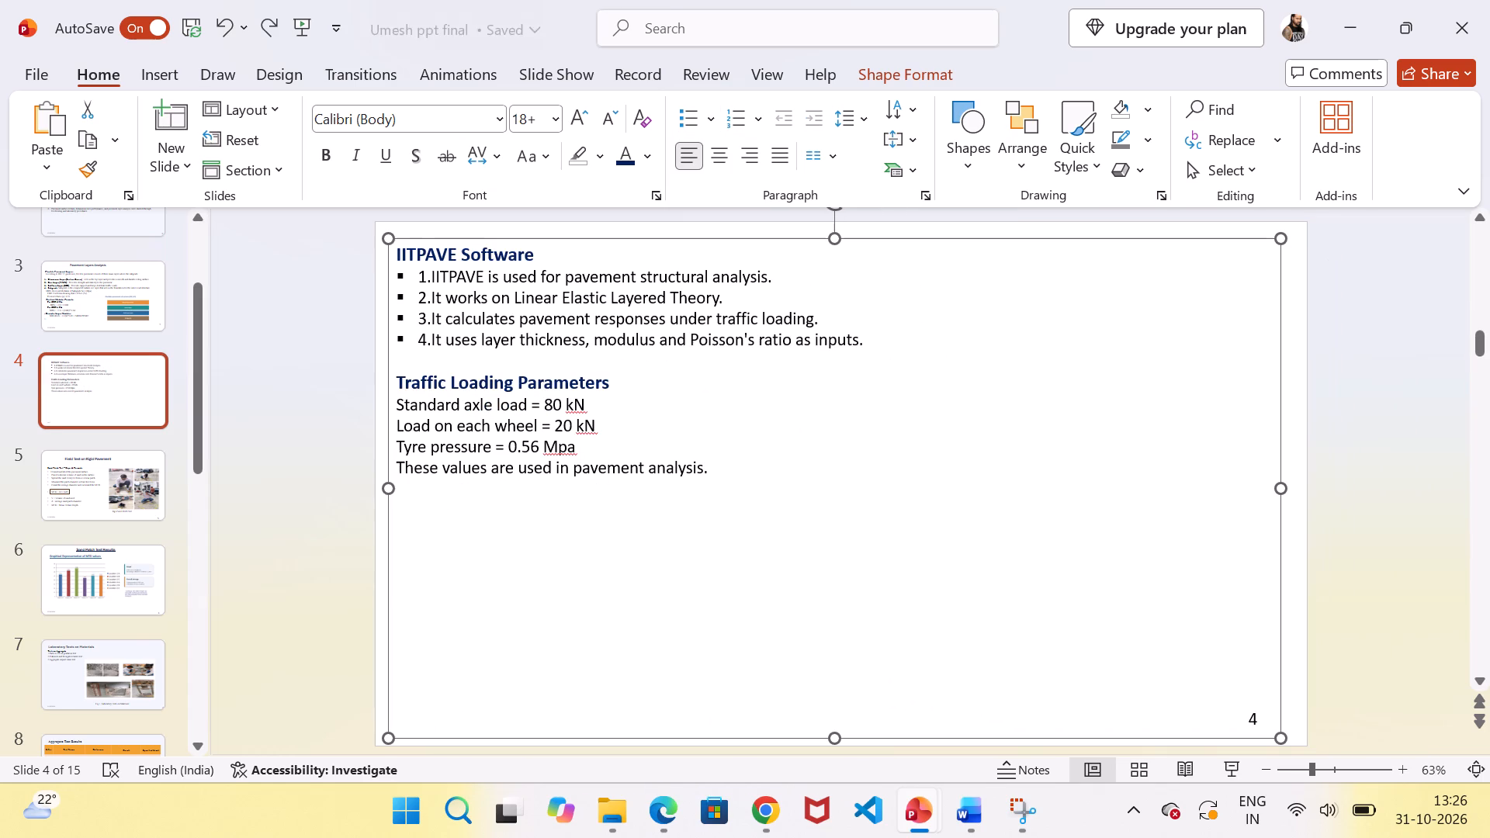
Apply filled round bullets to the four lines under Traffic Loading Parameters, from "Standard axle load" to "These values are used in pavement analysis.".
click(395, 400)
drag(398, 400, 651, 480)
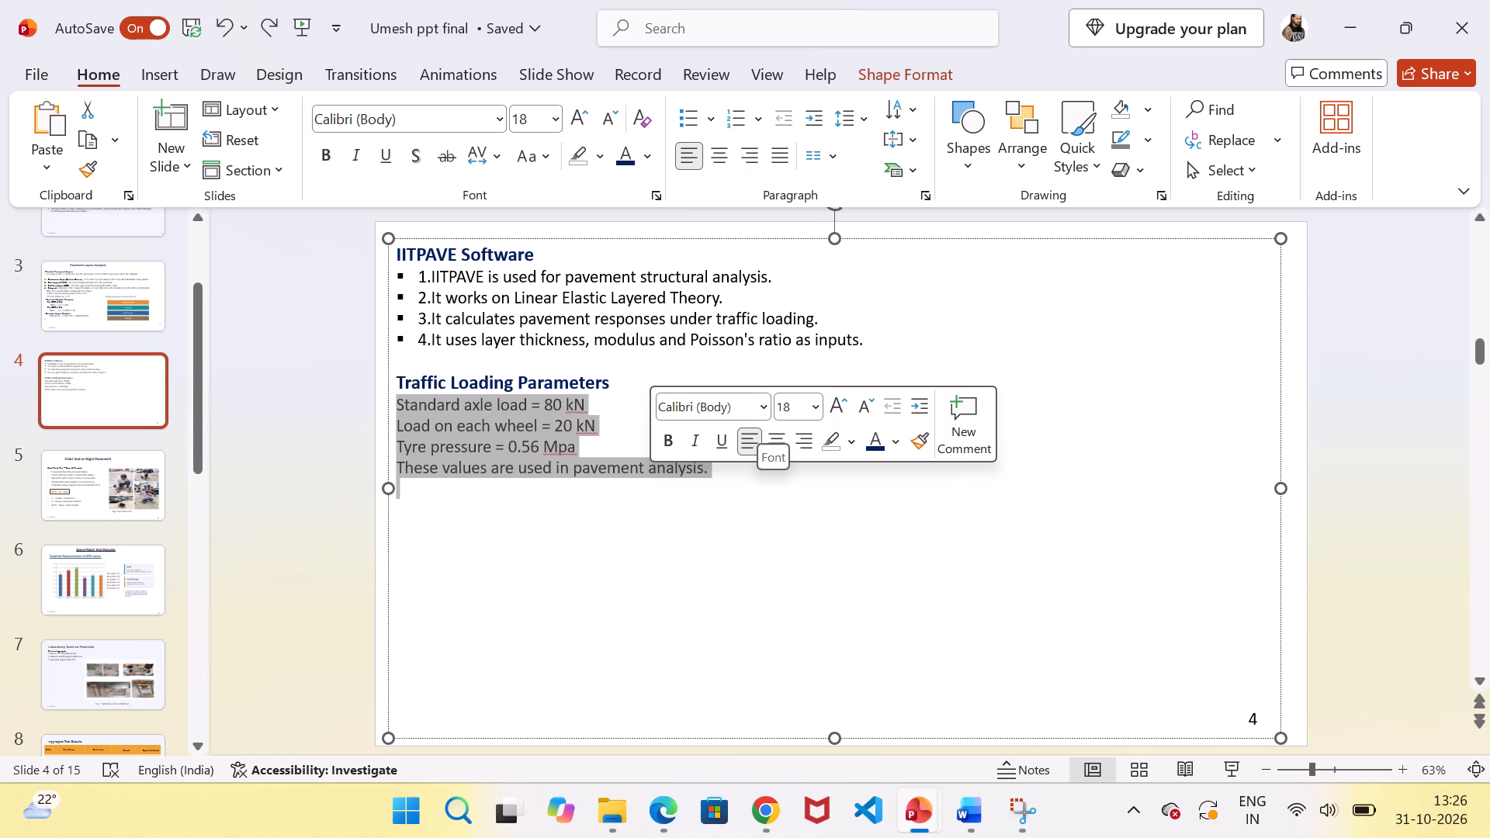
click(702, 113)
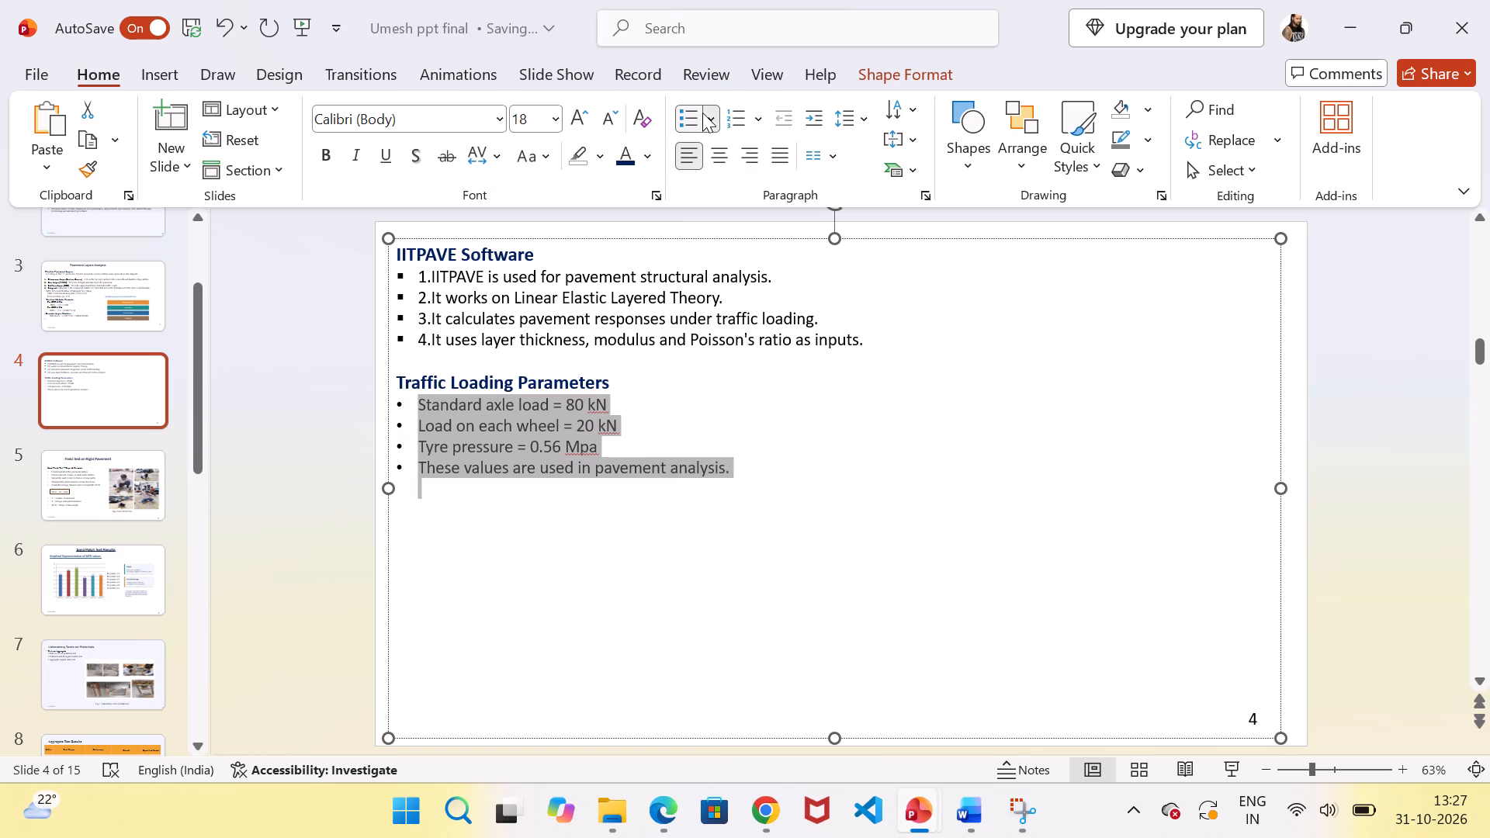
click(796, 387)
Insert one empty line below and one above the "IITPAVE Software" heading on slide 4.
click(854, 608)
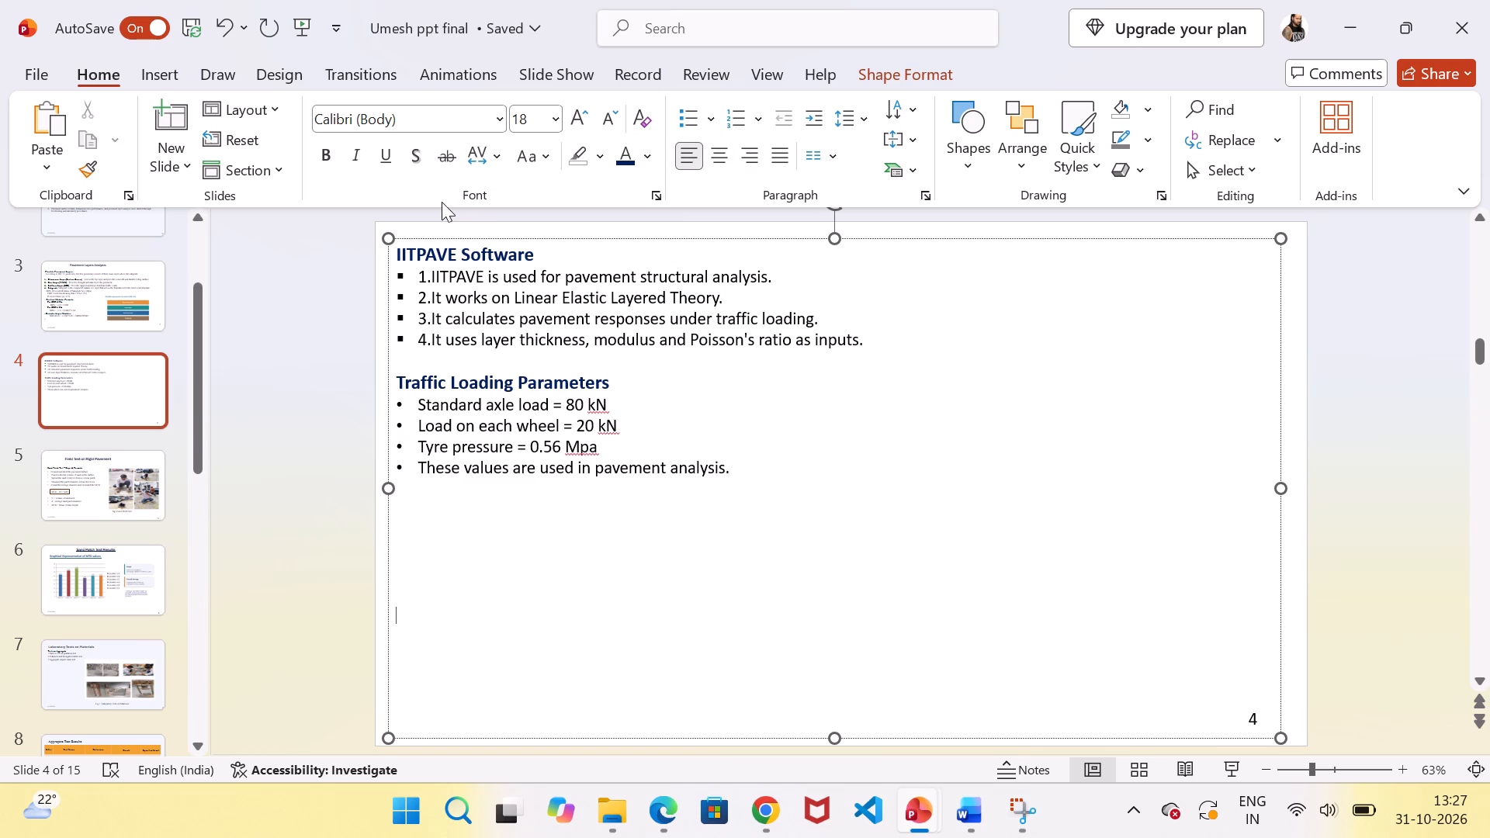
click(556, 256)
key(Return)
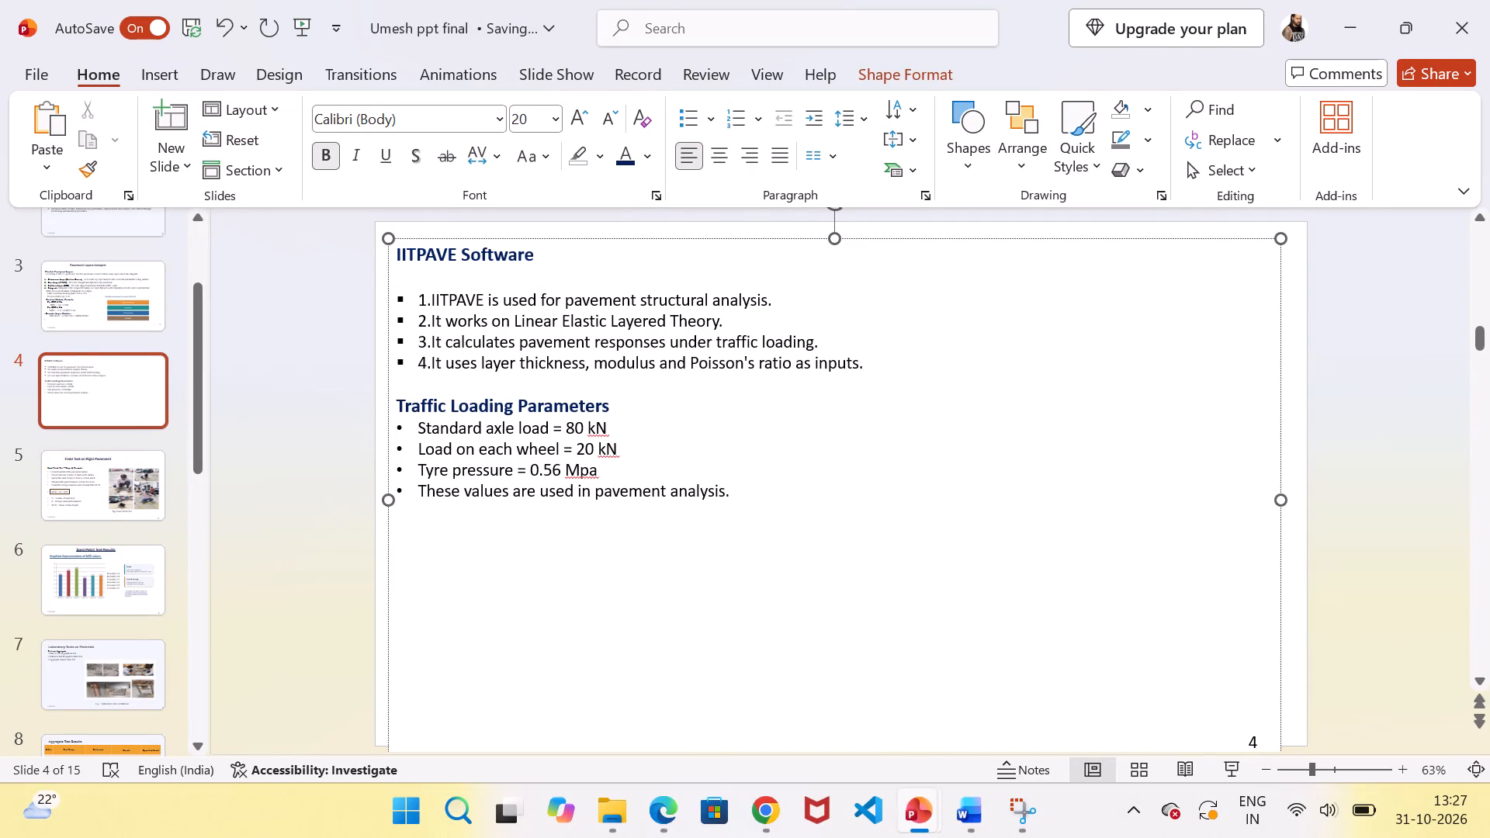
click(395, 252)
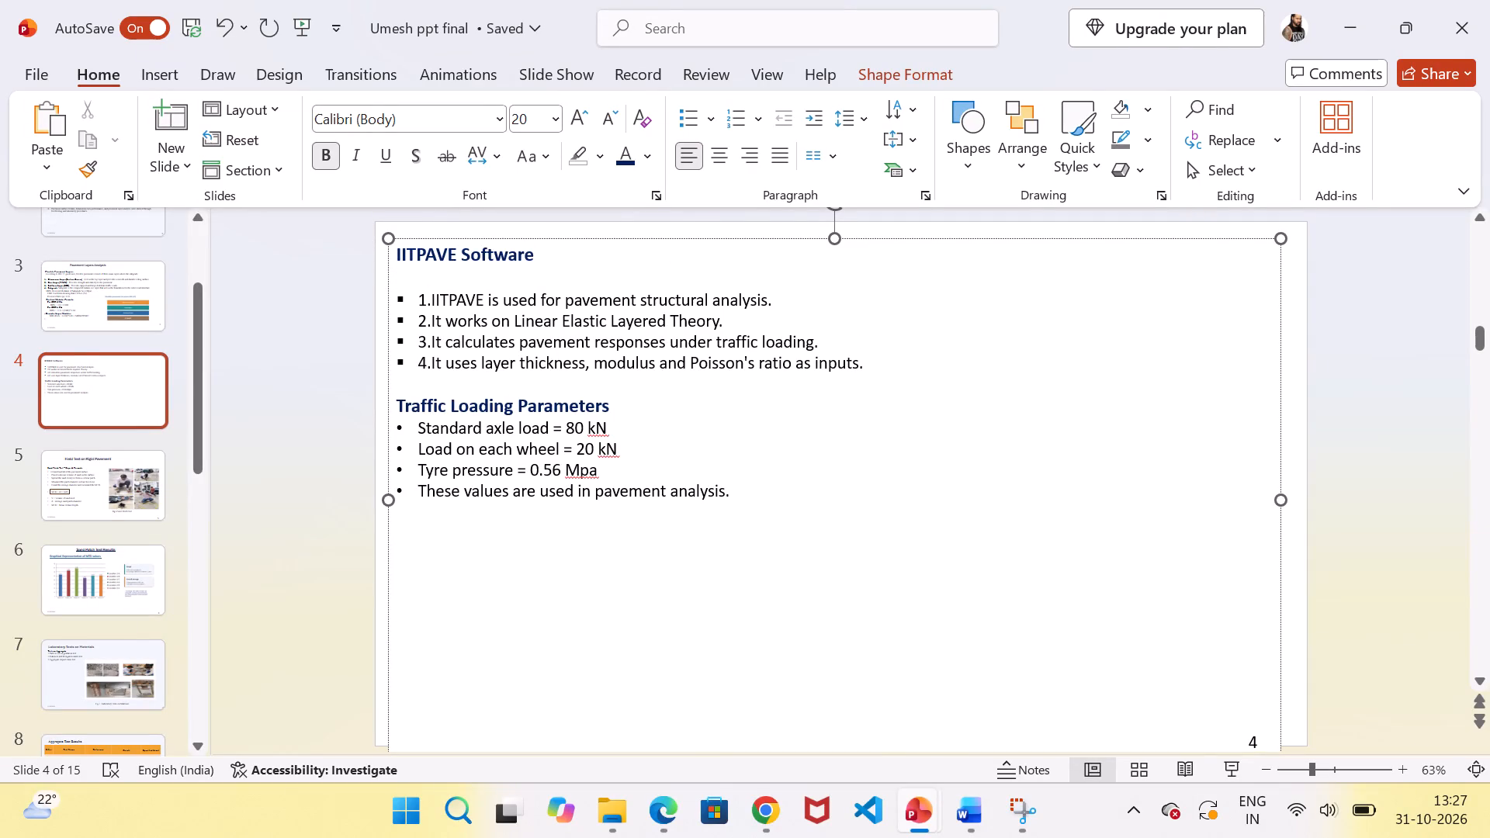
click(397, 254)
key(Return)
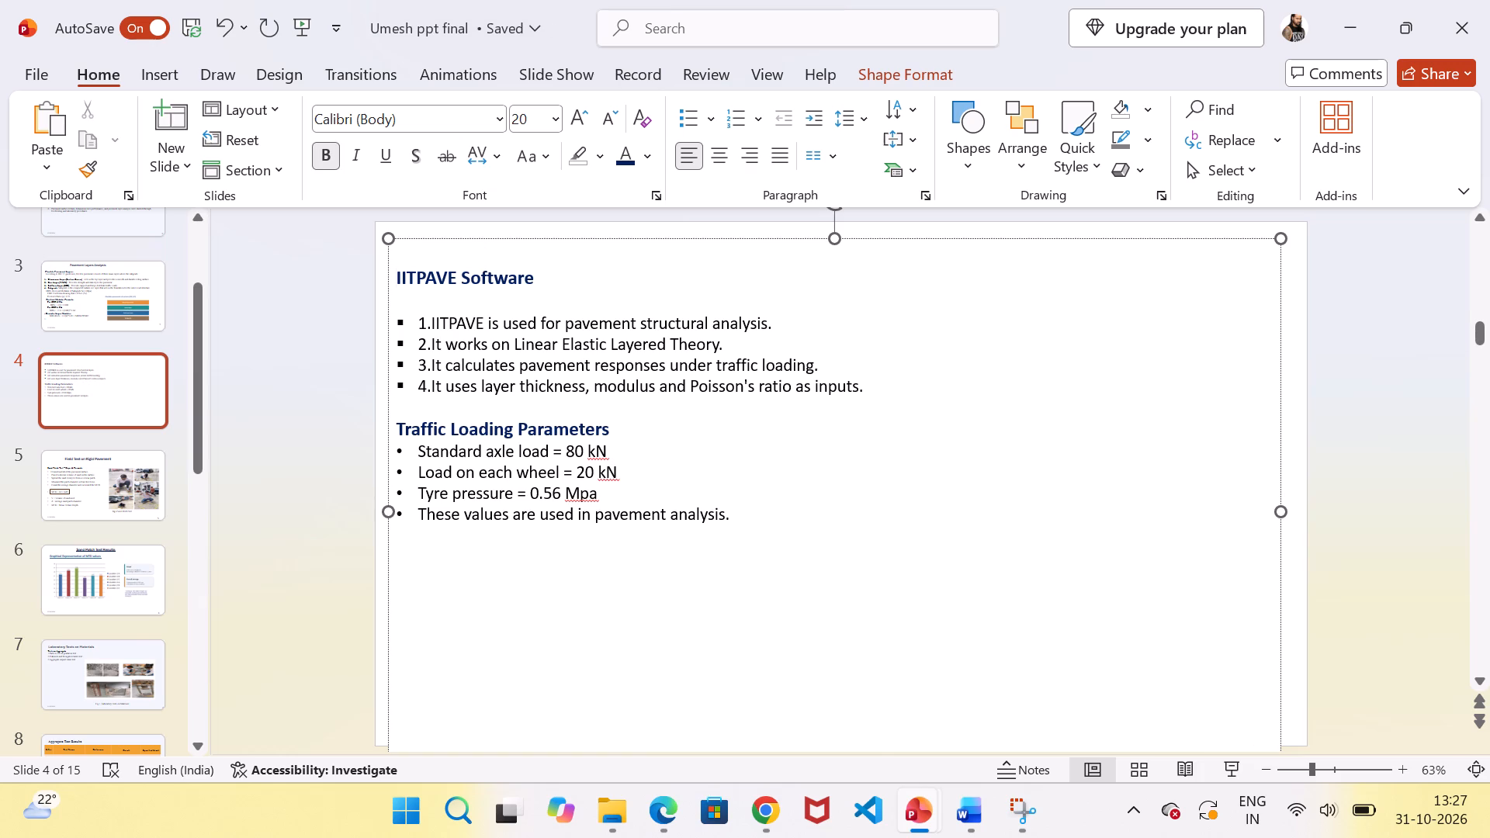
Insert an empty line between the "Traffic Loading Parameters" heading and its bulleted list on slide 4.
click(623, 431)
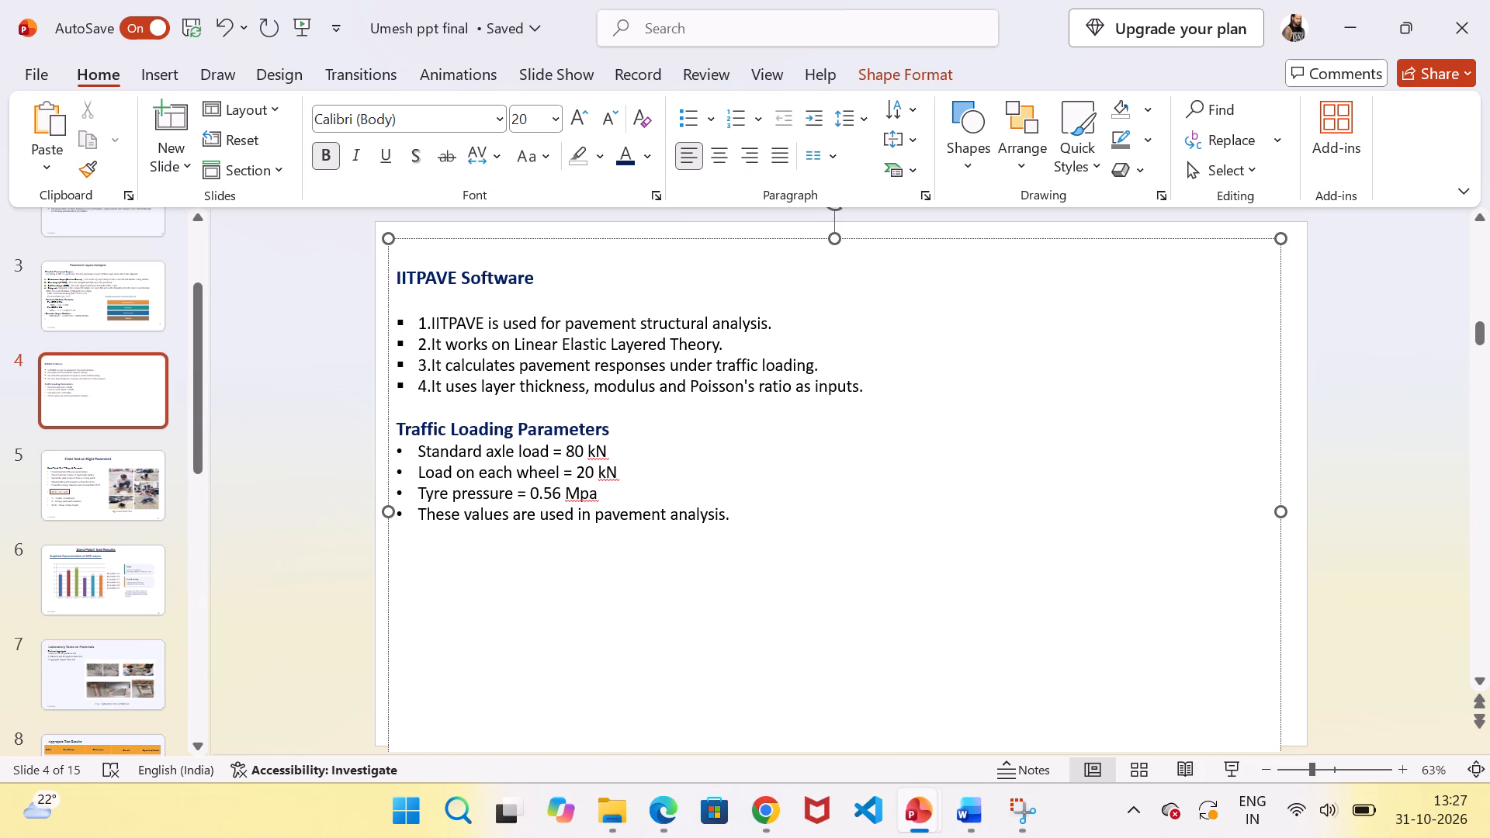
click(611, 427)
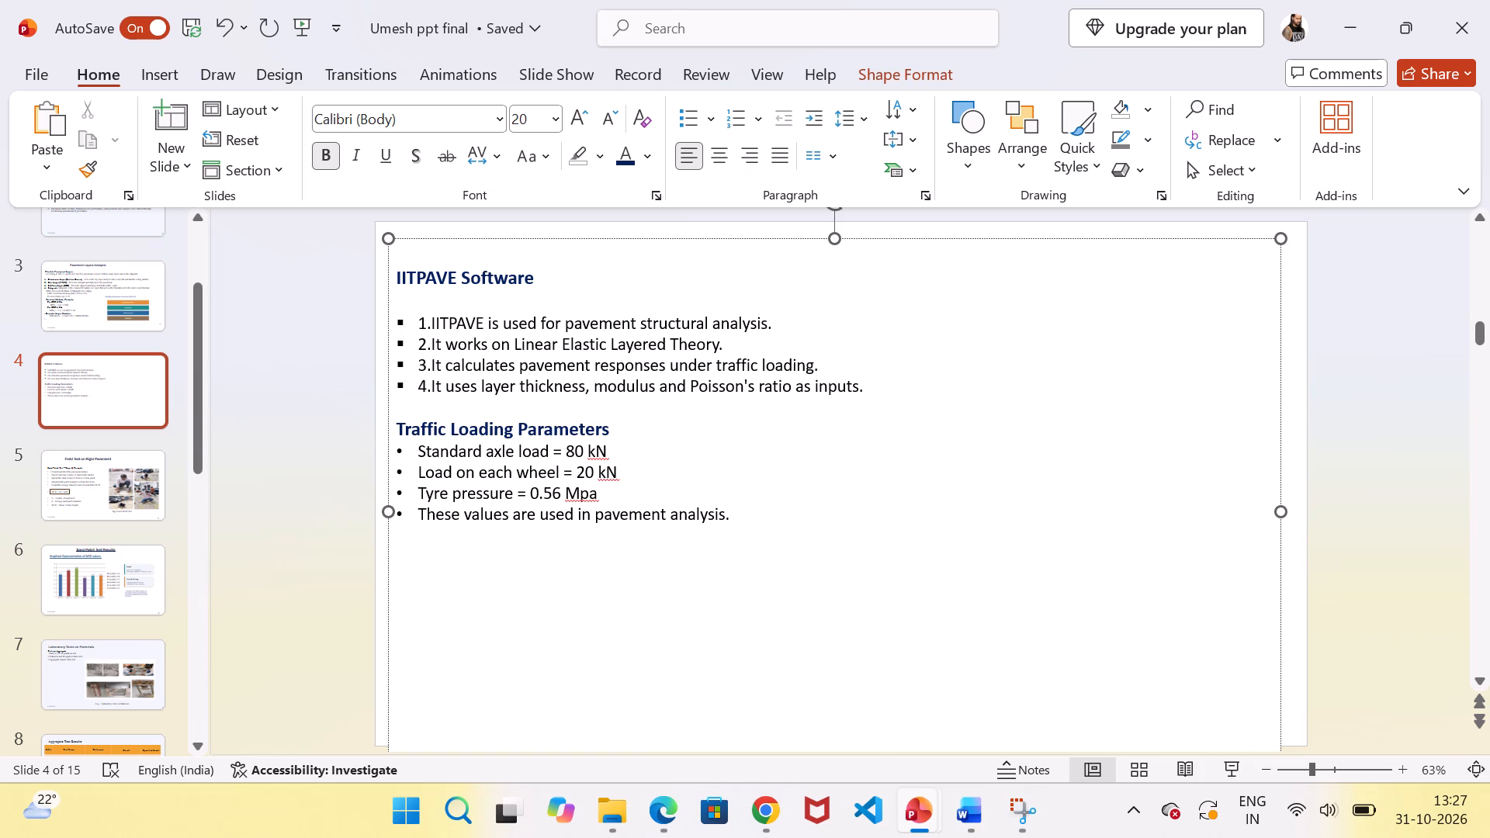
click(611, 427)
click(1062, 549)
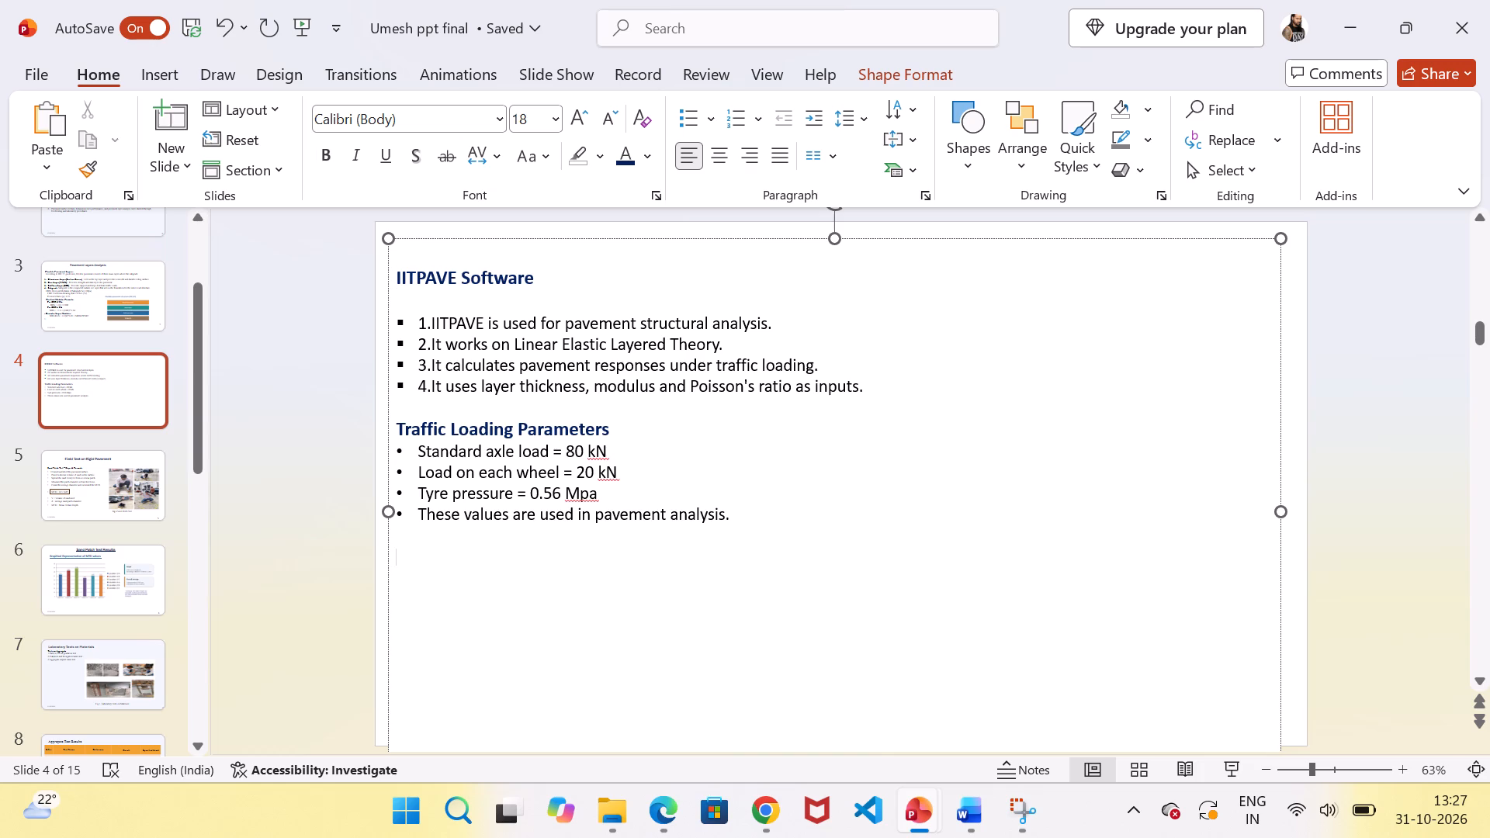
click(617, 421)
key(Up)
key(Up)
key(Up)
key(Up)
key(Up)
key(Up)
key(Up)
key(Up)
key(Up)
key(Up)
key(Down)
key(Down)
key(Down)
key(Down)
key(Right)
key(Right)
key(Right)
key(Right)
key(Right)
key(Right)
key(Right)
key(Right)
key(Right)
key(Right)
key(Right)
key(Right)
key(Right)
key(Right)
key(Right)
key(Right)
key(Right)
key(Right)
key(Right)
key(Right)
key(Left)
key(Return)
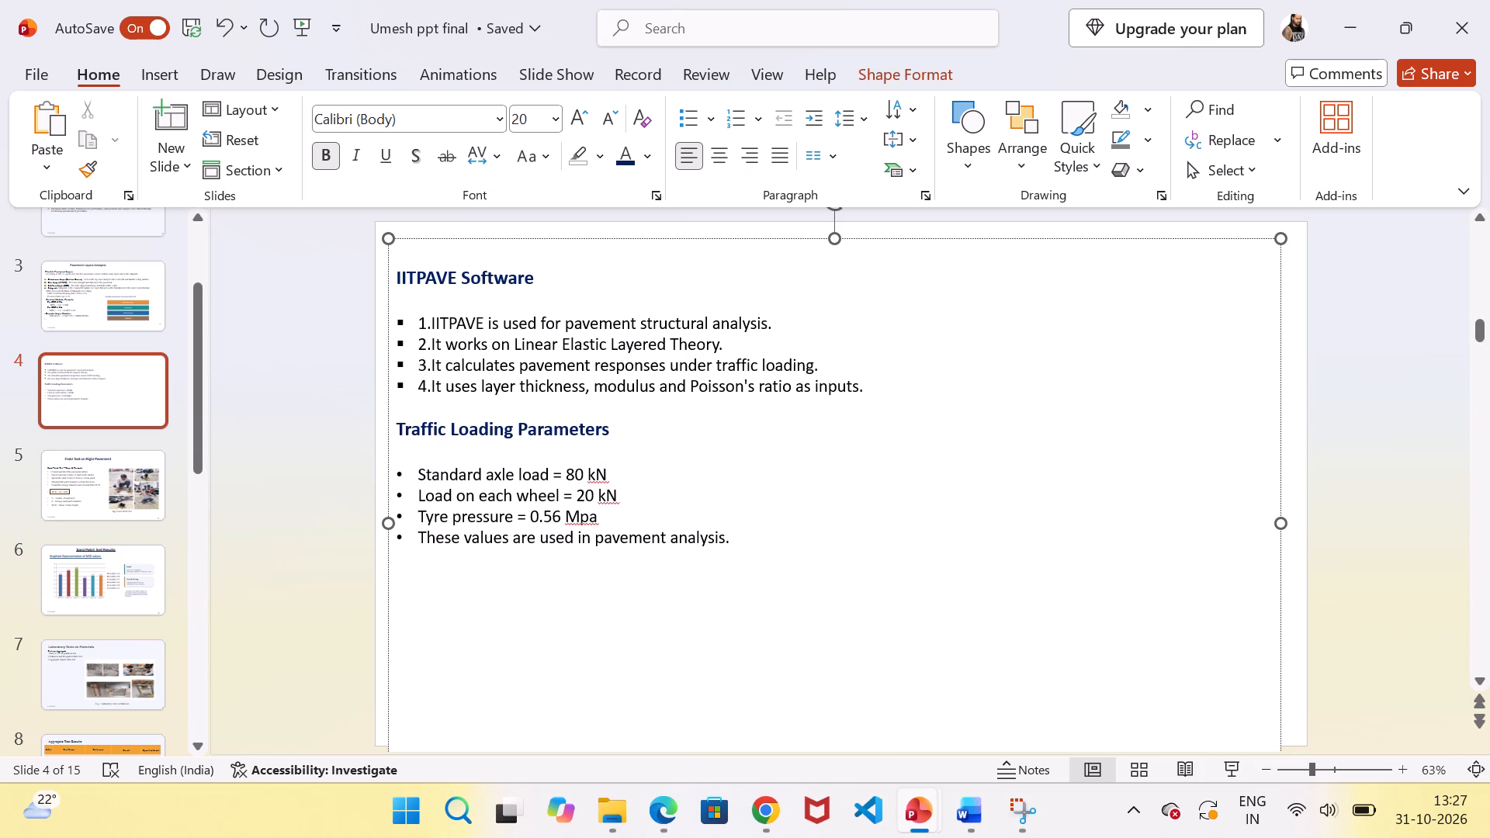
click(1122, 518)
click(1367, 316)
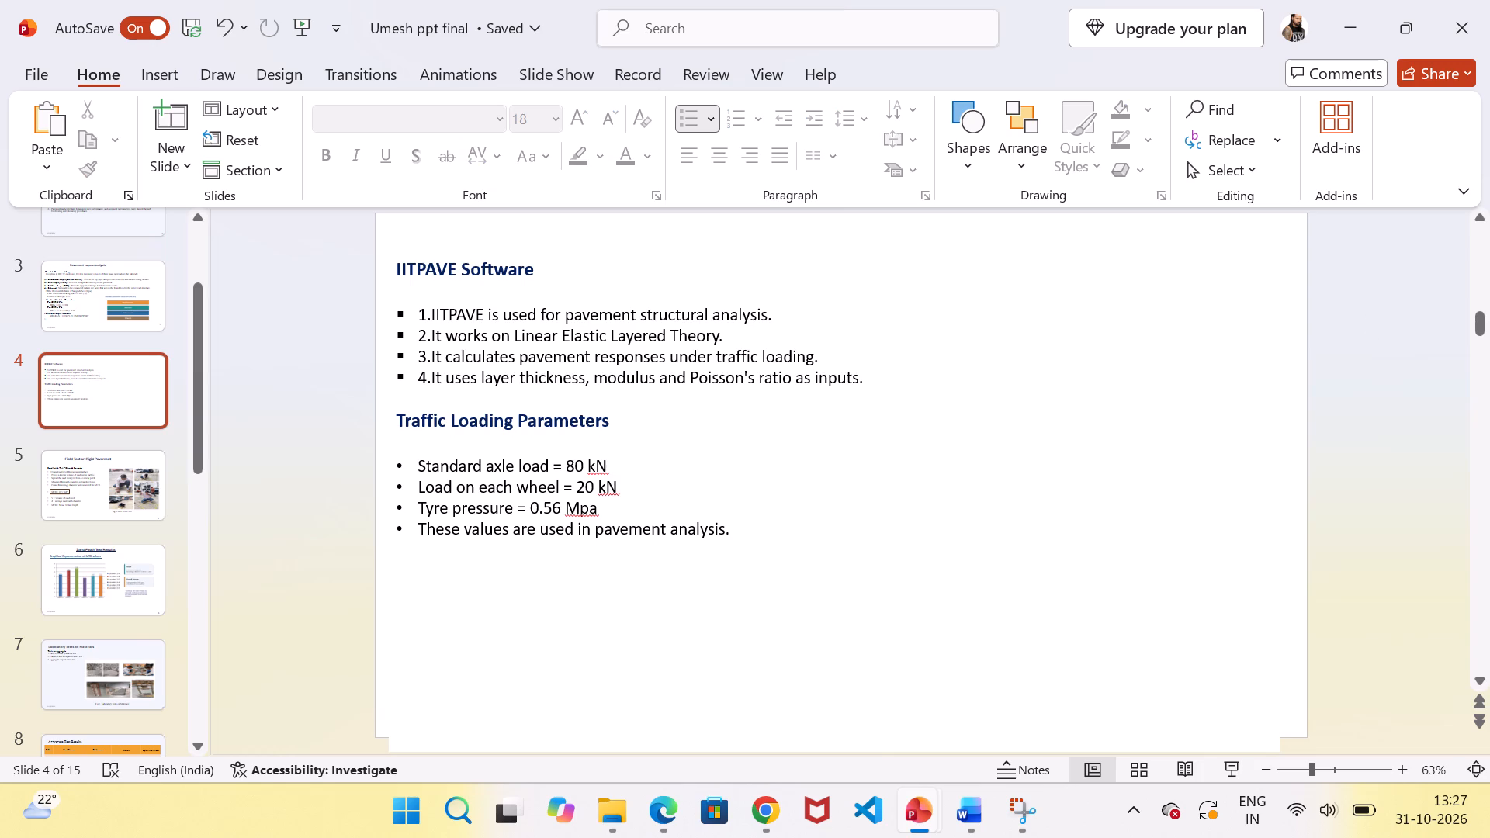
Remove the stray "1." numbering from the empty last line below the MRGRAN formula on slide 3, keeping the formula on one line.
click(125, 316)
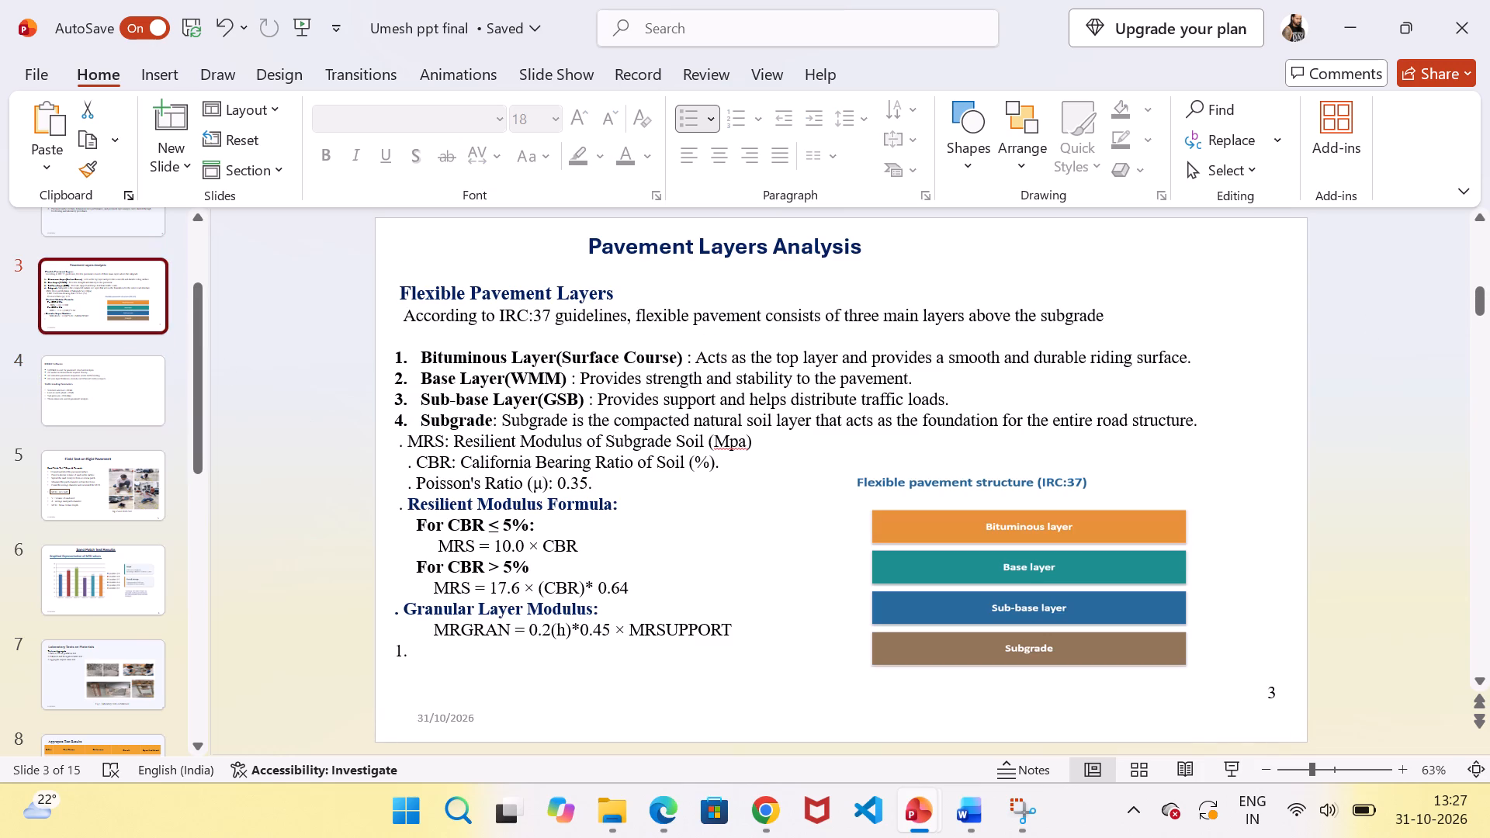
click(409, 653)
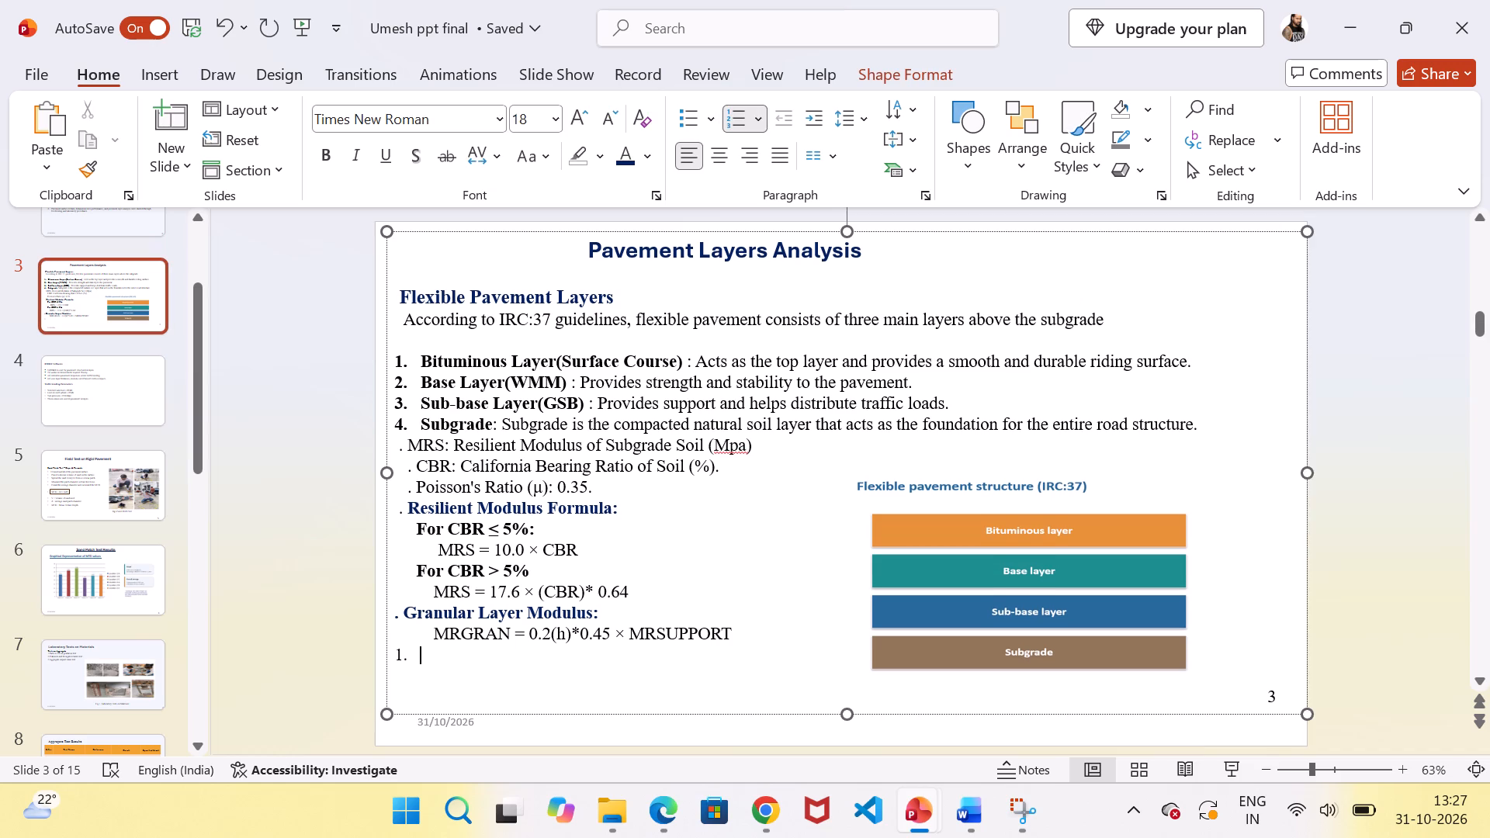
key(BackSpace)
key(BackSpace)
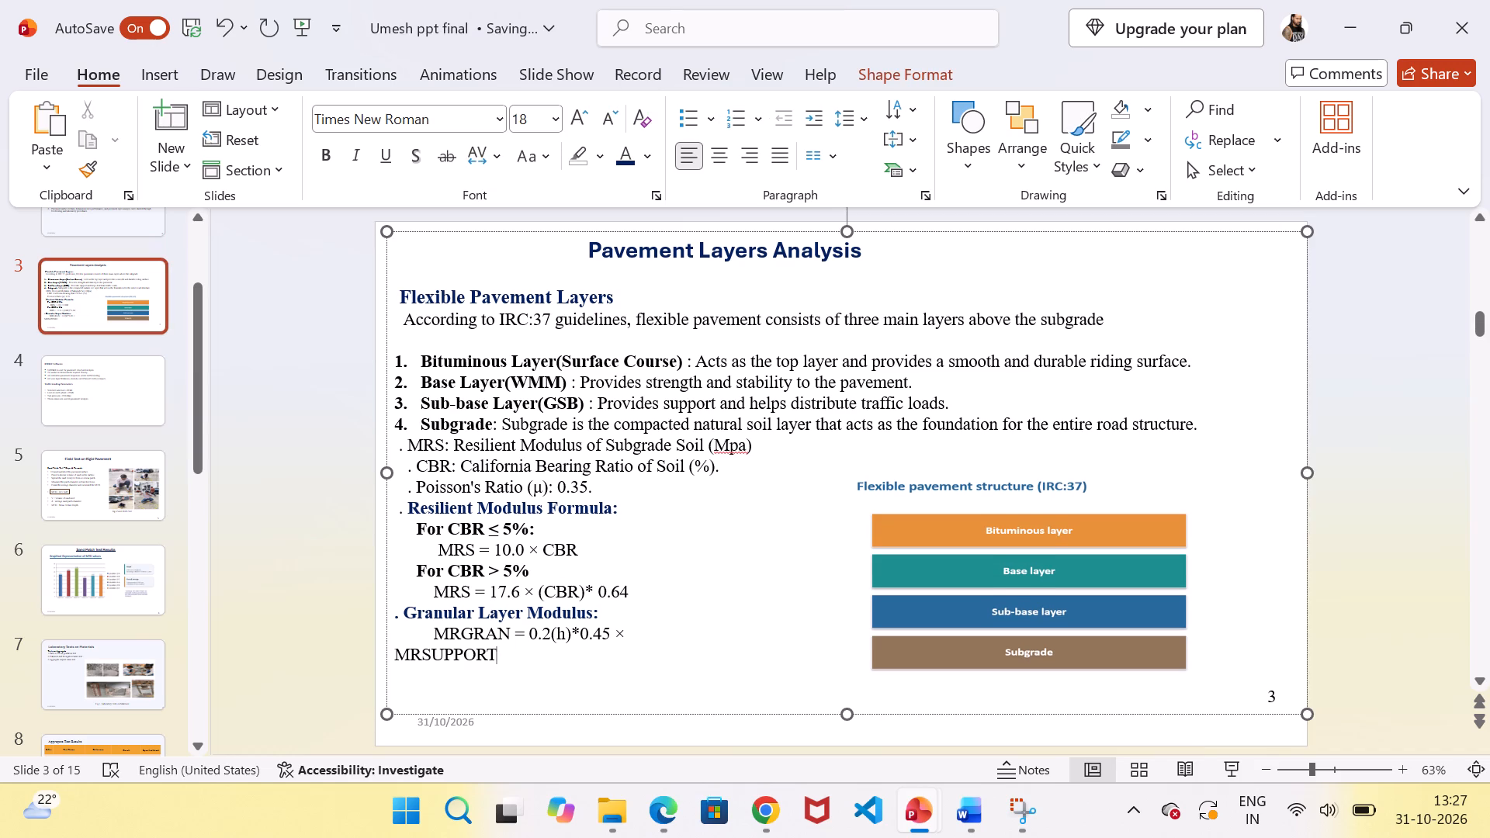
key(ctrl+z)
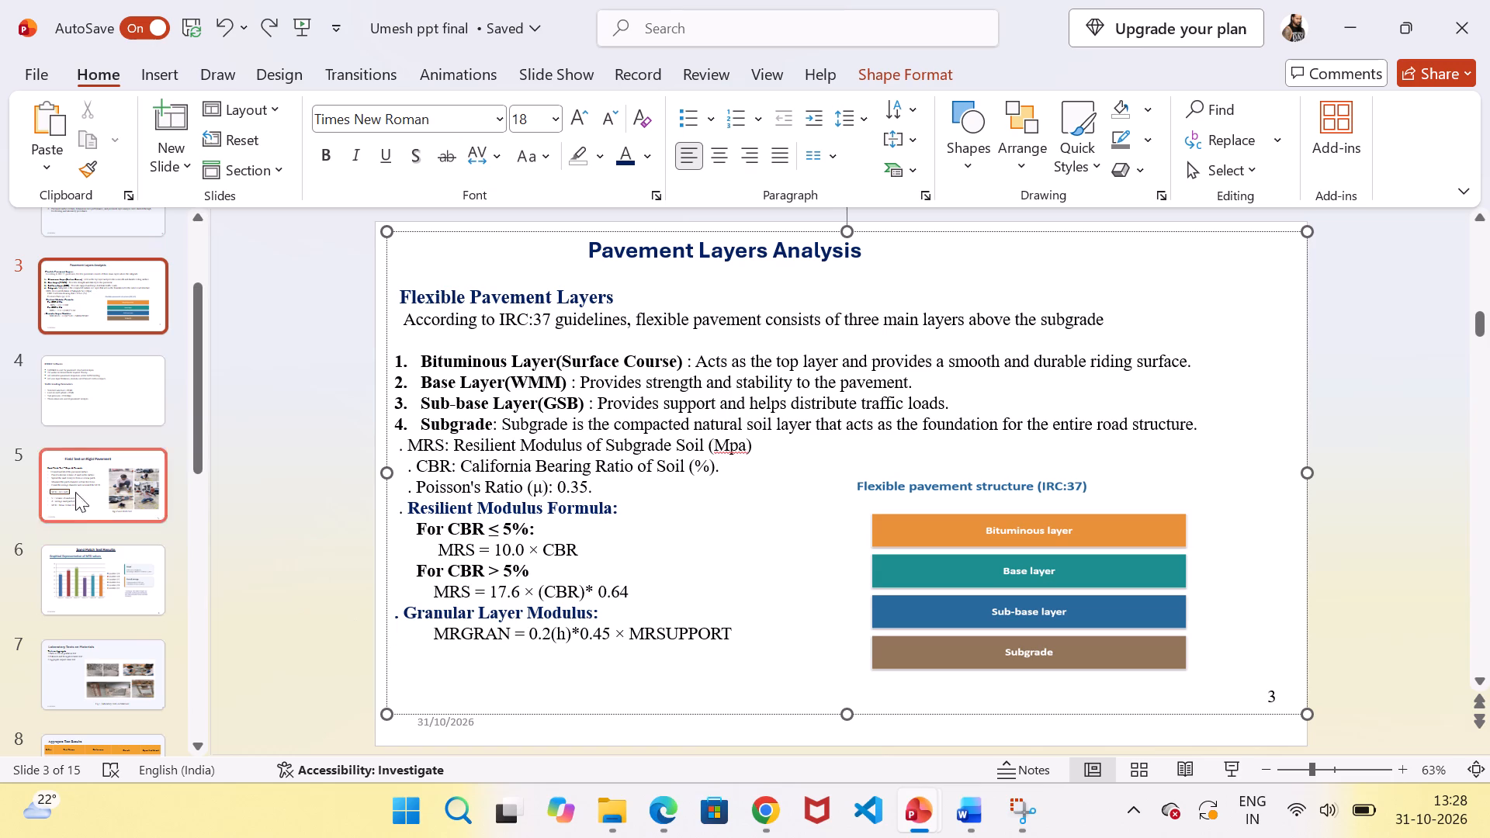
Review the content and layout of slides 2, 7, 8, 10 and 11, plus the title slide.
scroll(86, 399, up, 1)
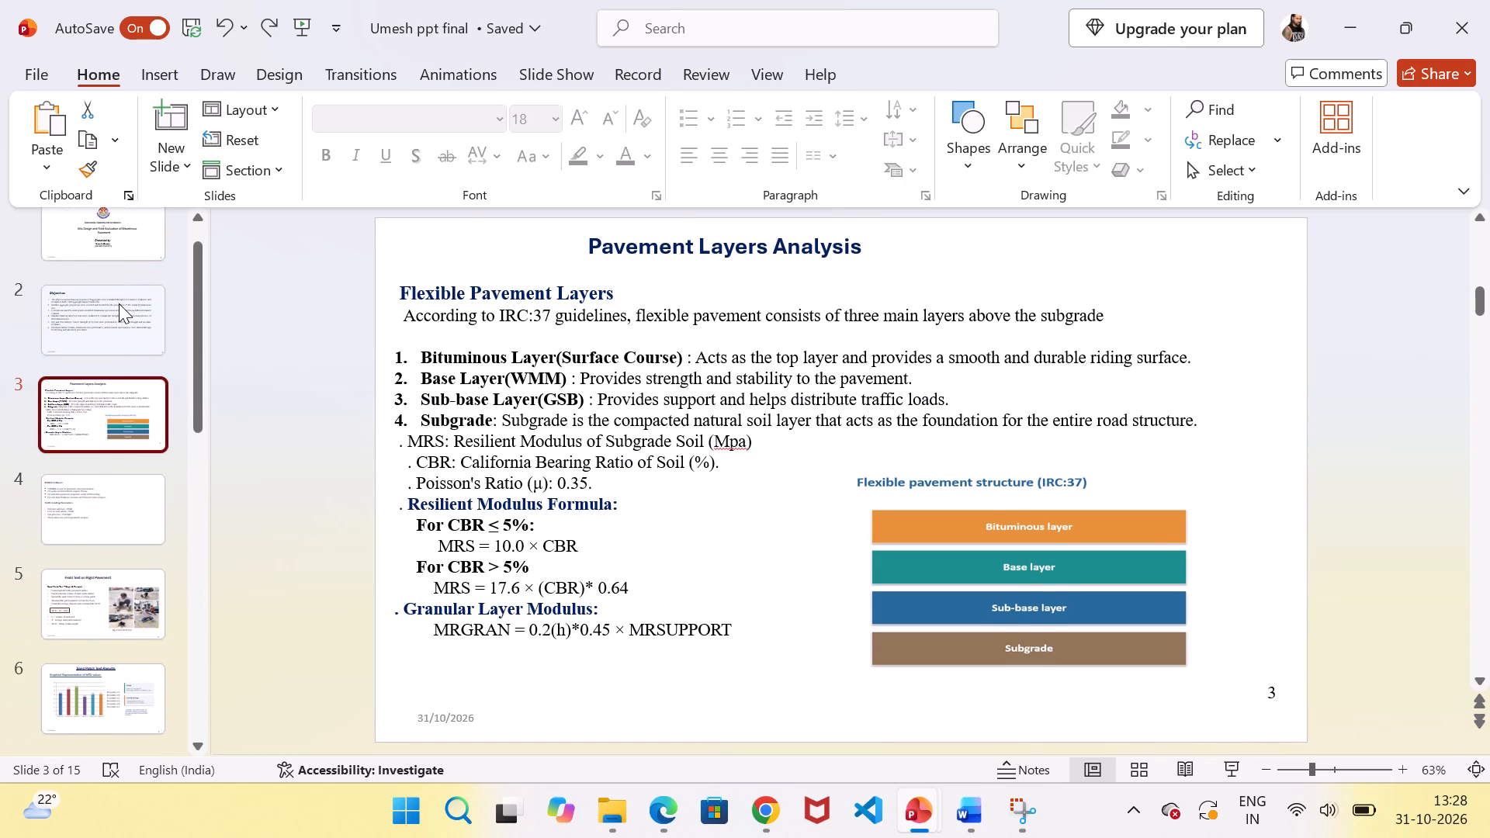
click(119, 304)
scroll(138, 503, down, 2)
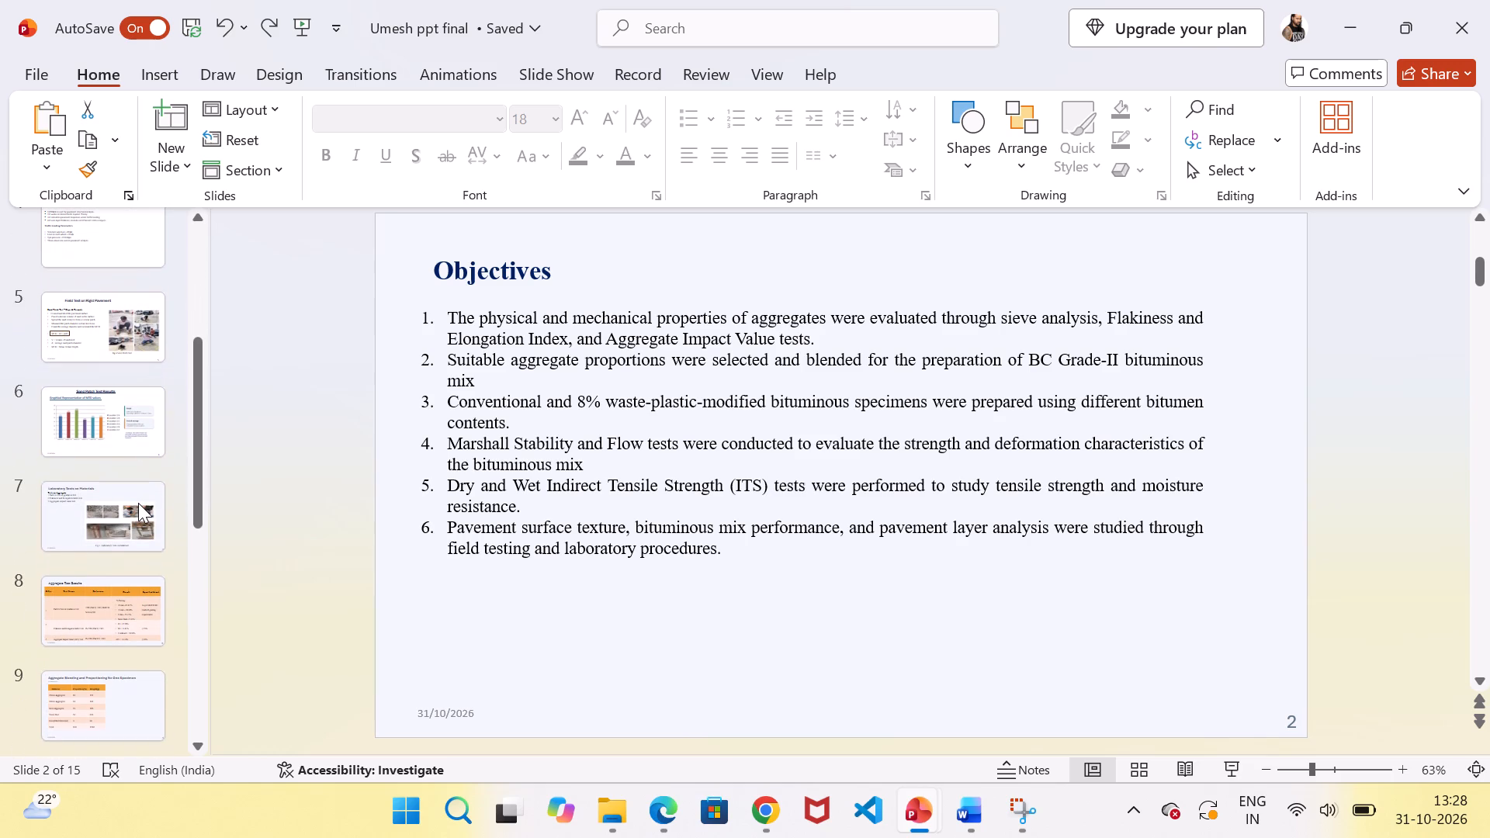
click(138, 503)
click(135, 600)
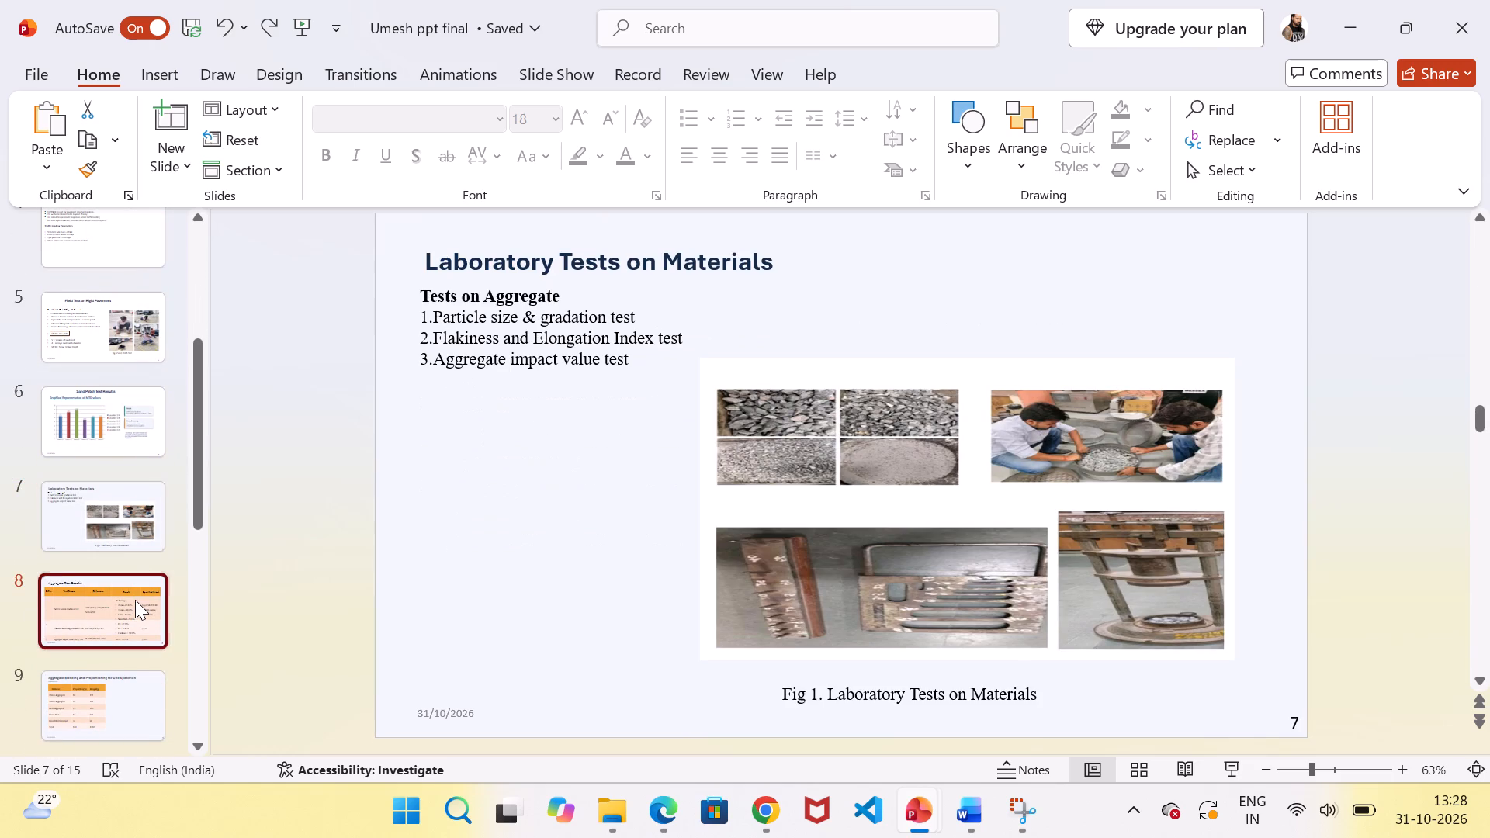
scroll(135, 600, down, 1)
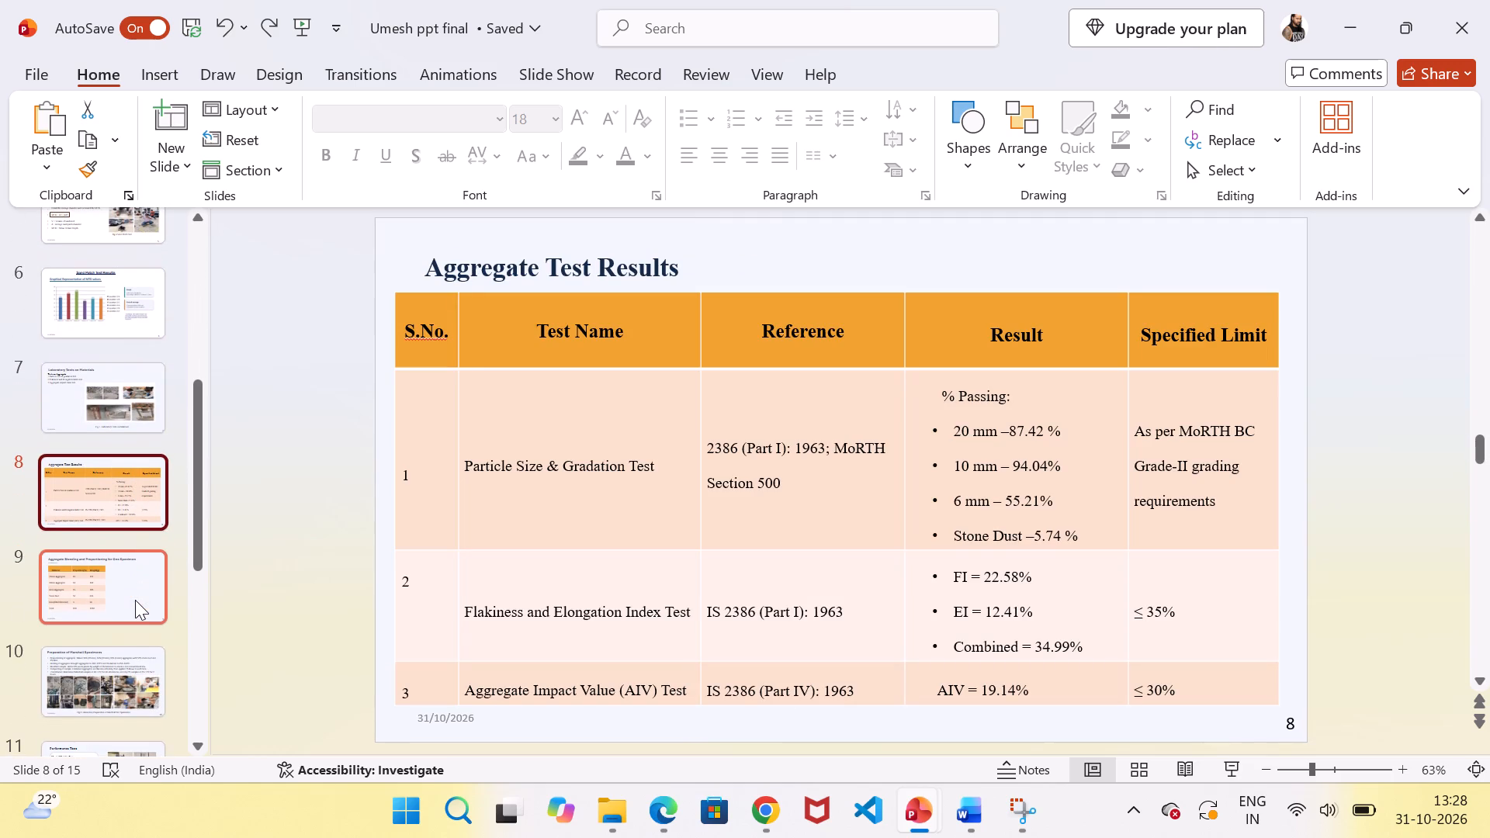
scroll(135, 600, down, 1)
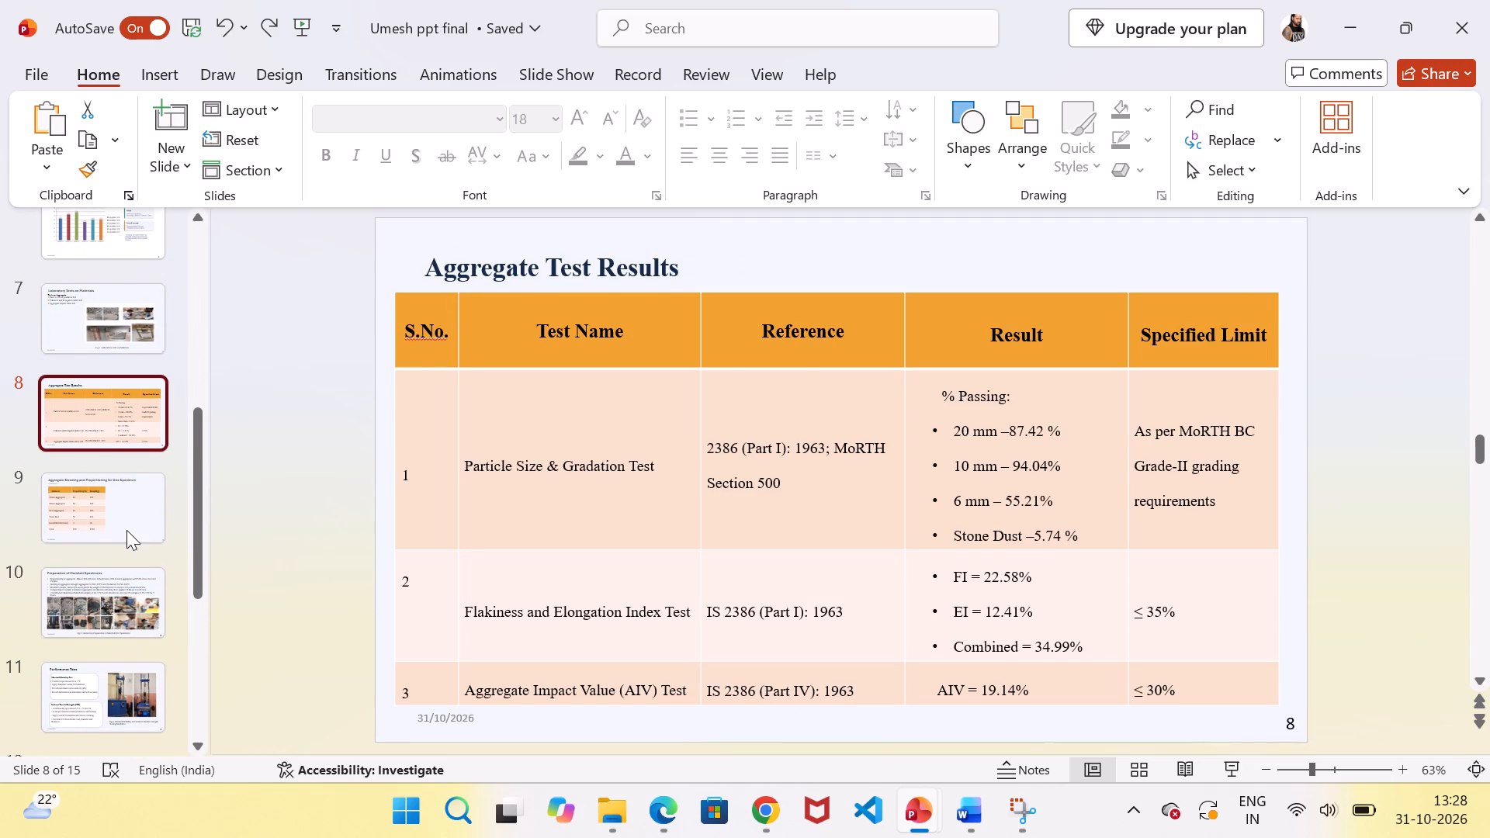
click(126, 530)
click(119, 580)
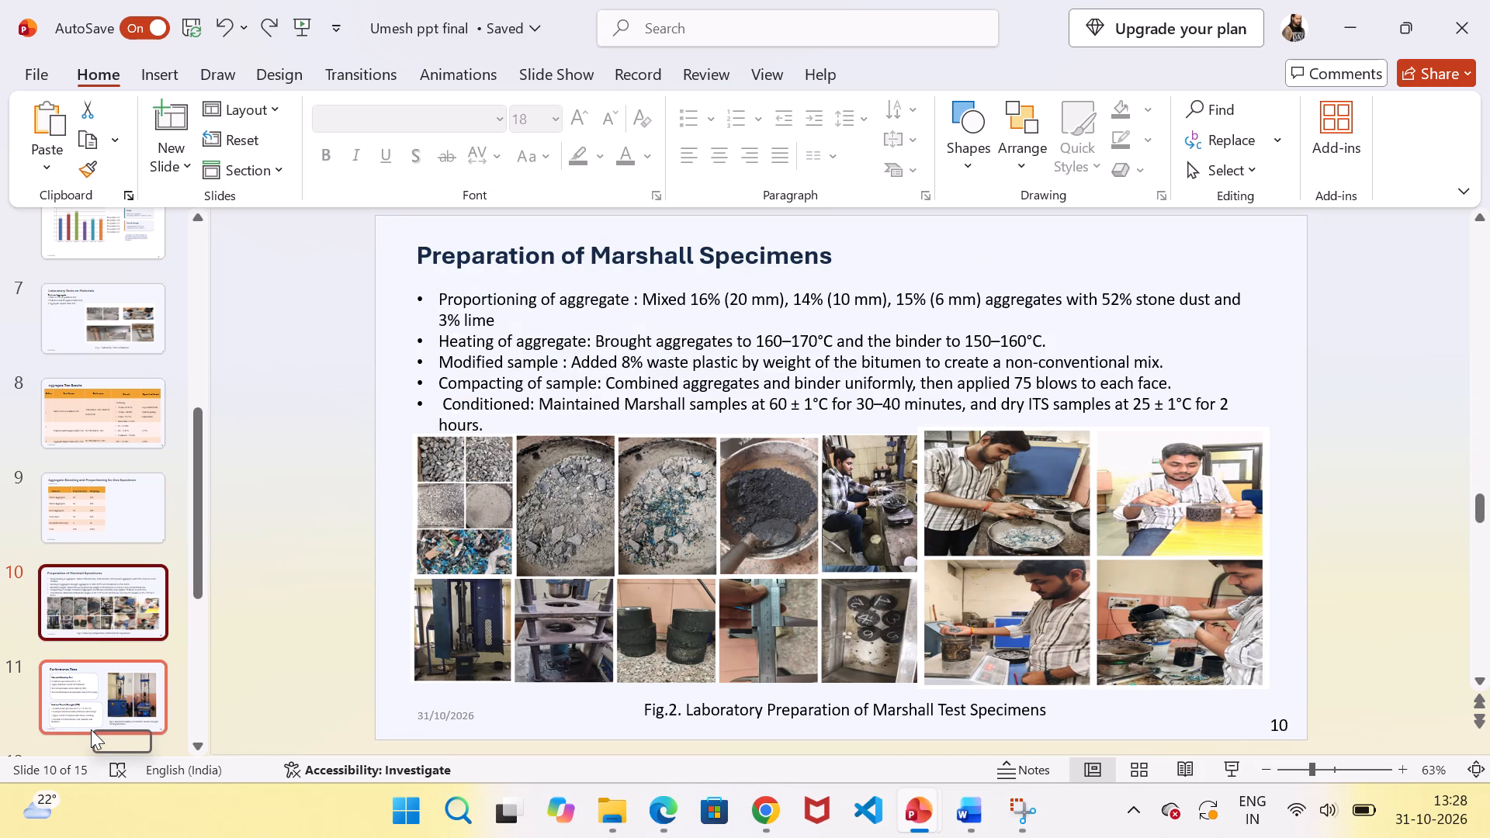
click(91, 729)
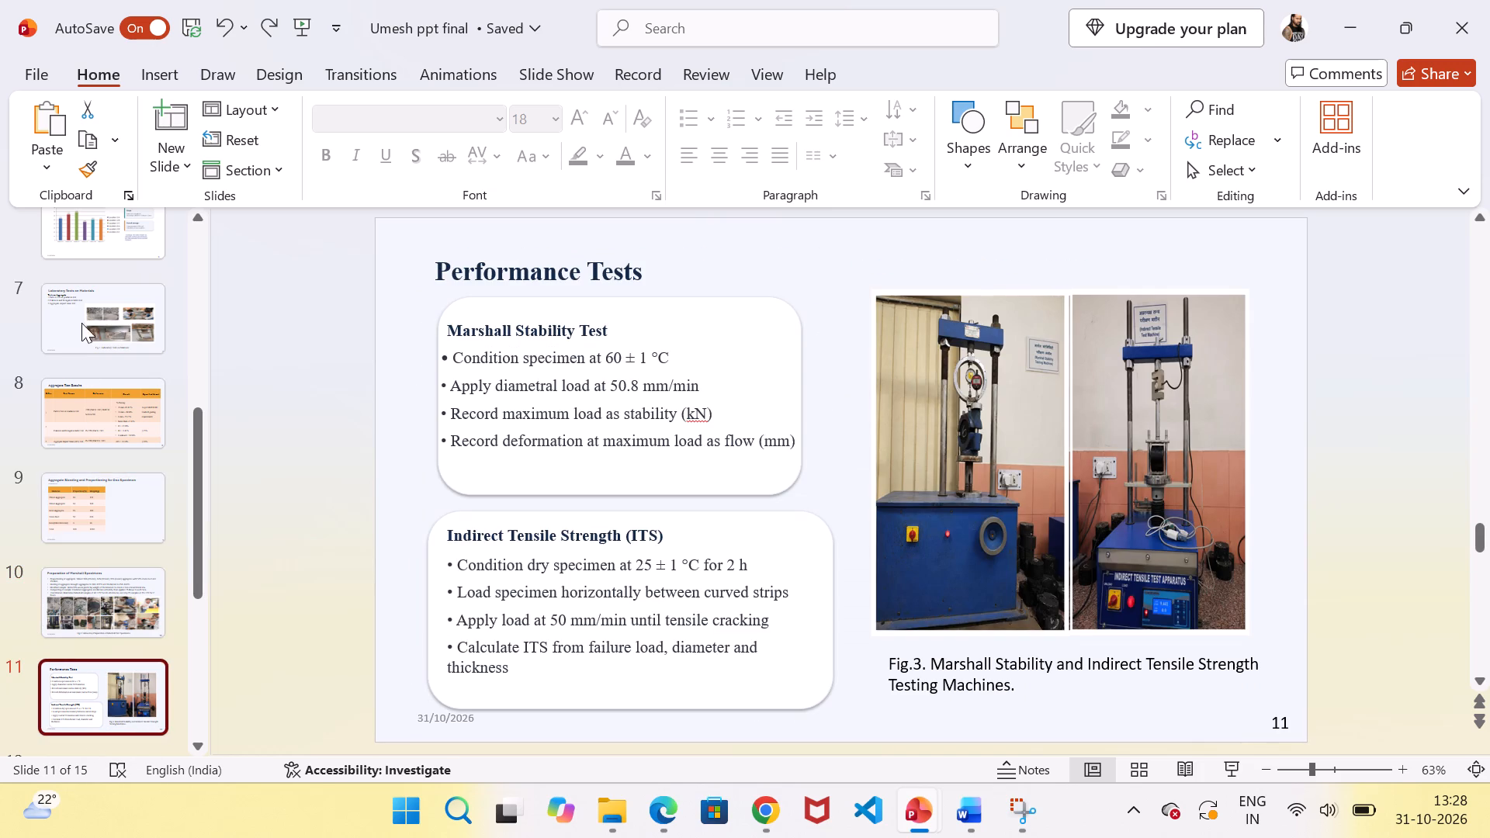
scroll(79, 304, up, 3)
click(89, 240)
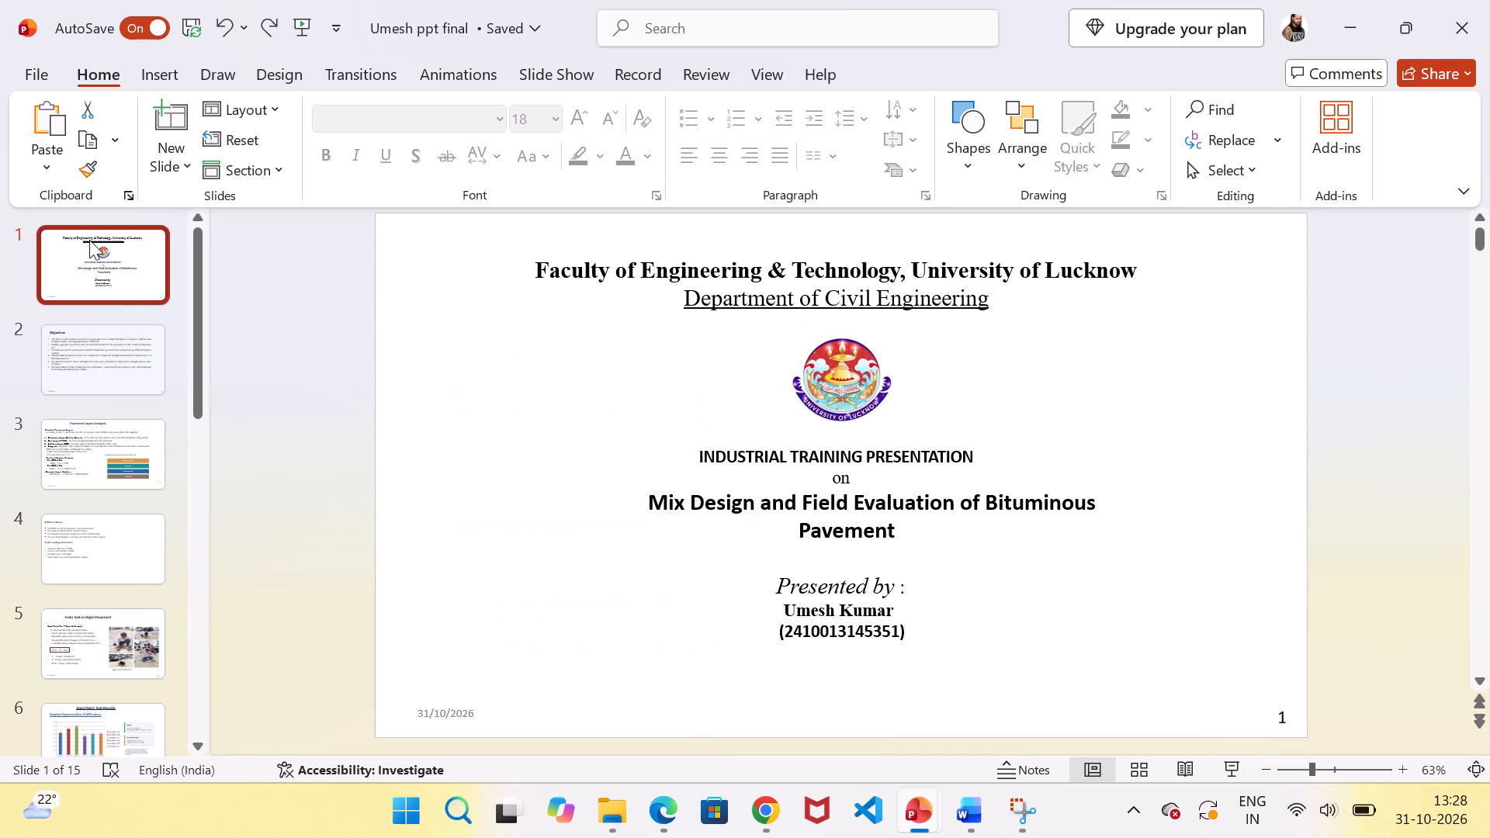
click(99, 338)
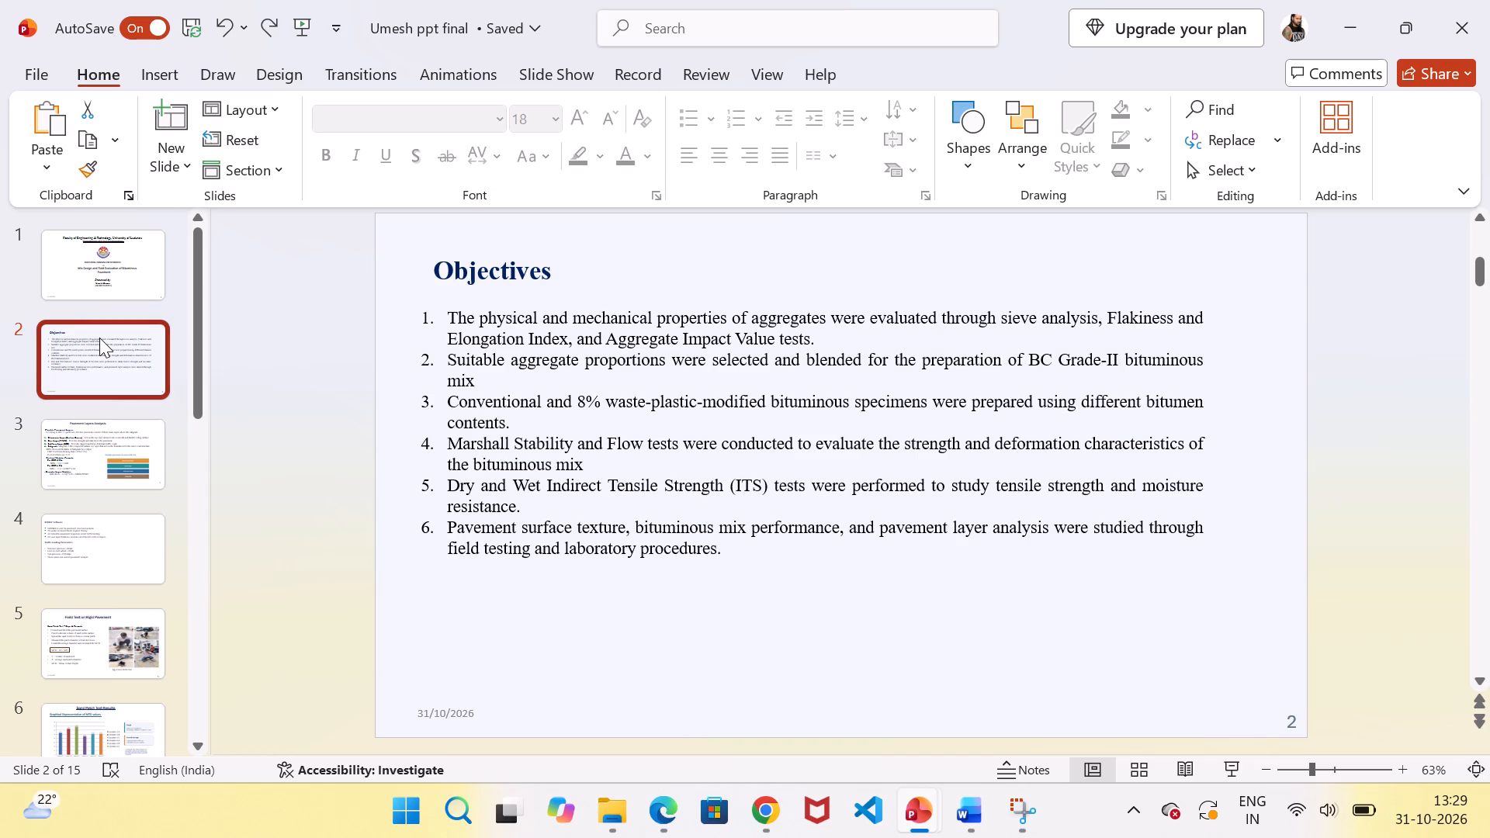
click(99, 338)
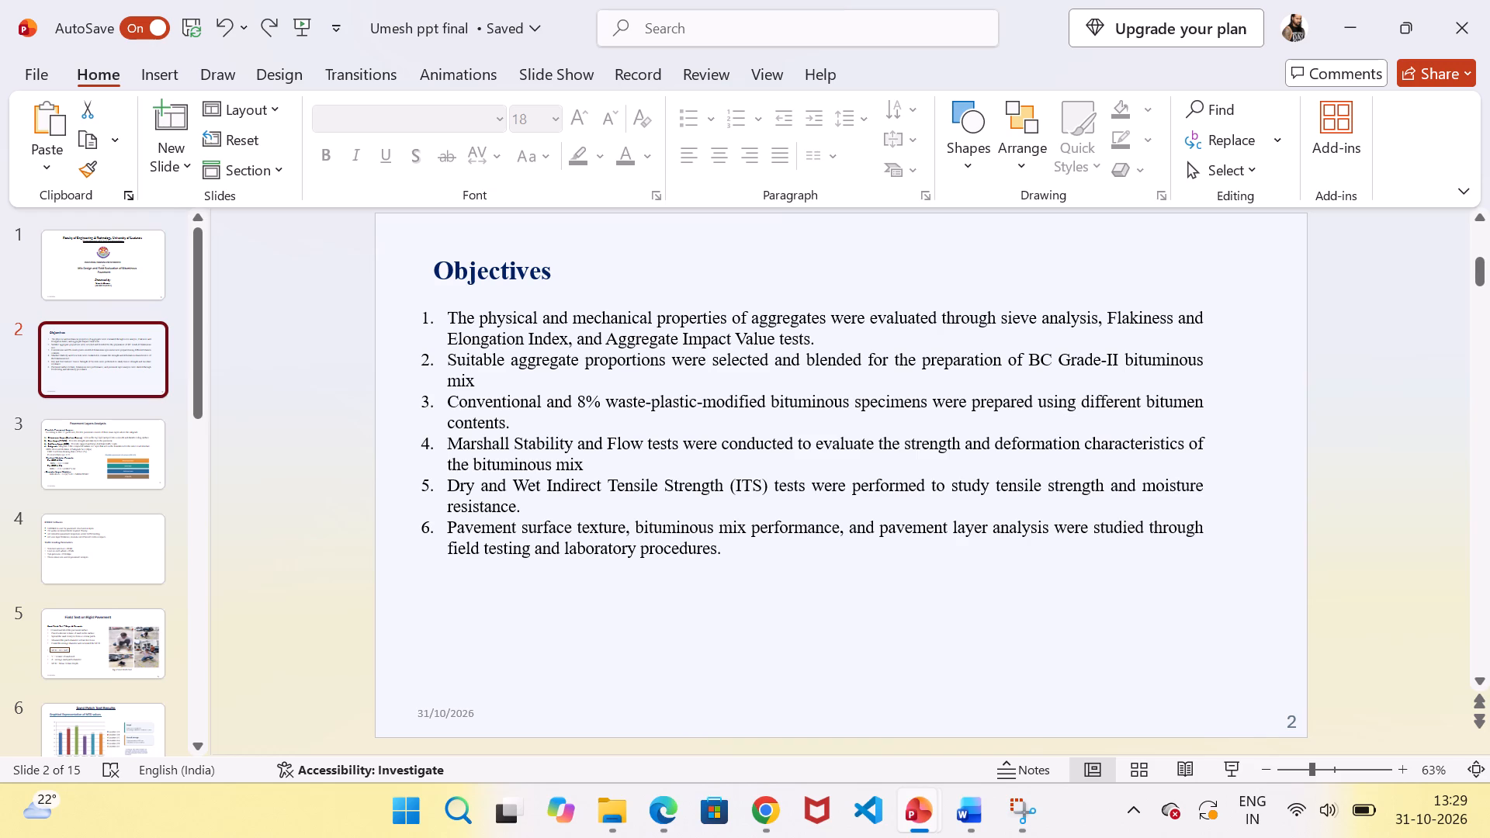
click(139, 256)
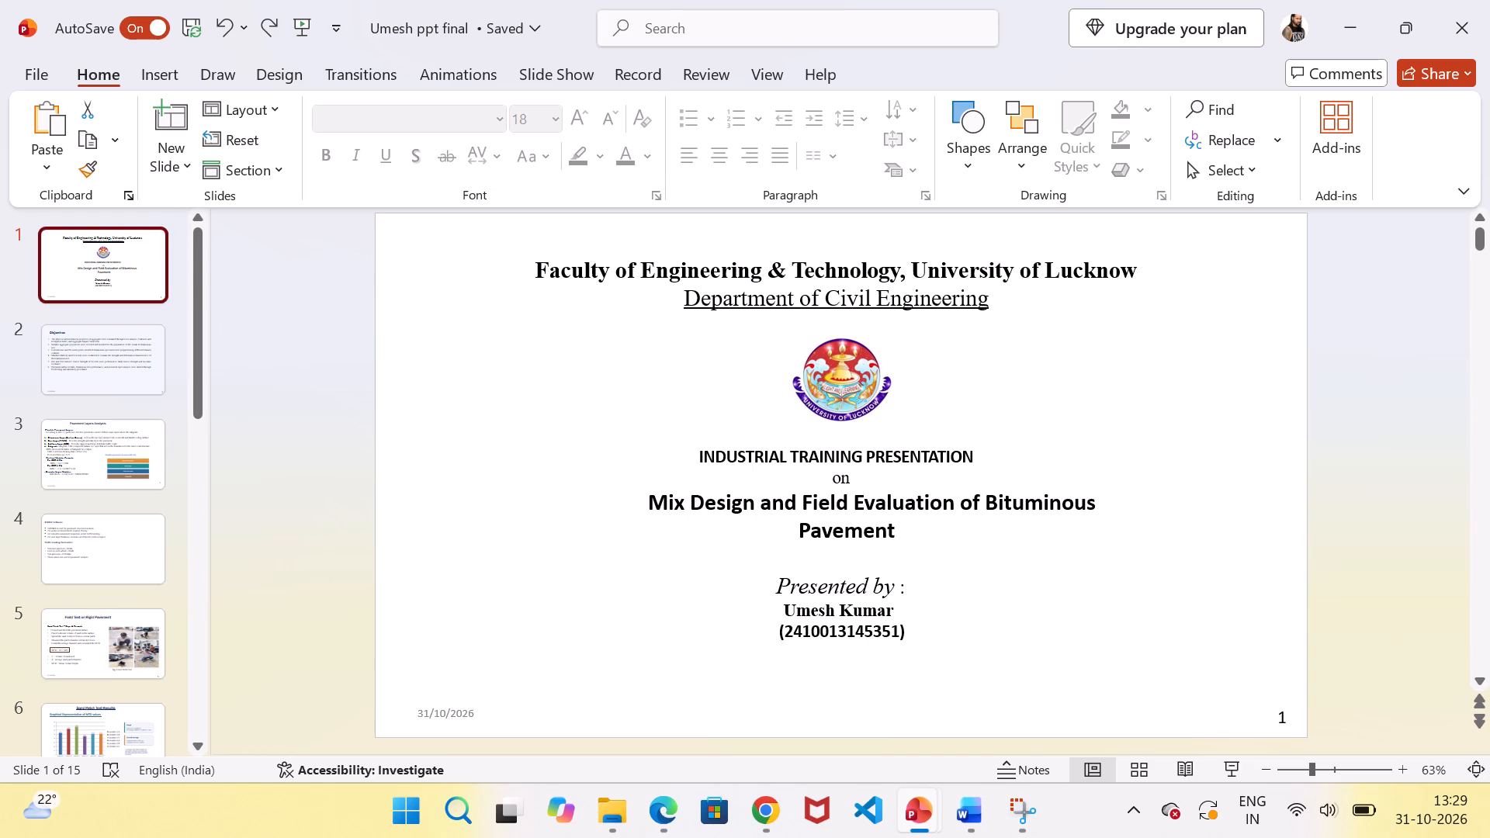
Remove the parentheses around the presenter's roll number on the title slide and put a space before the number.
click(903, 628)
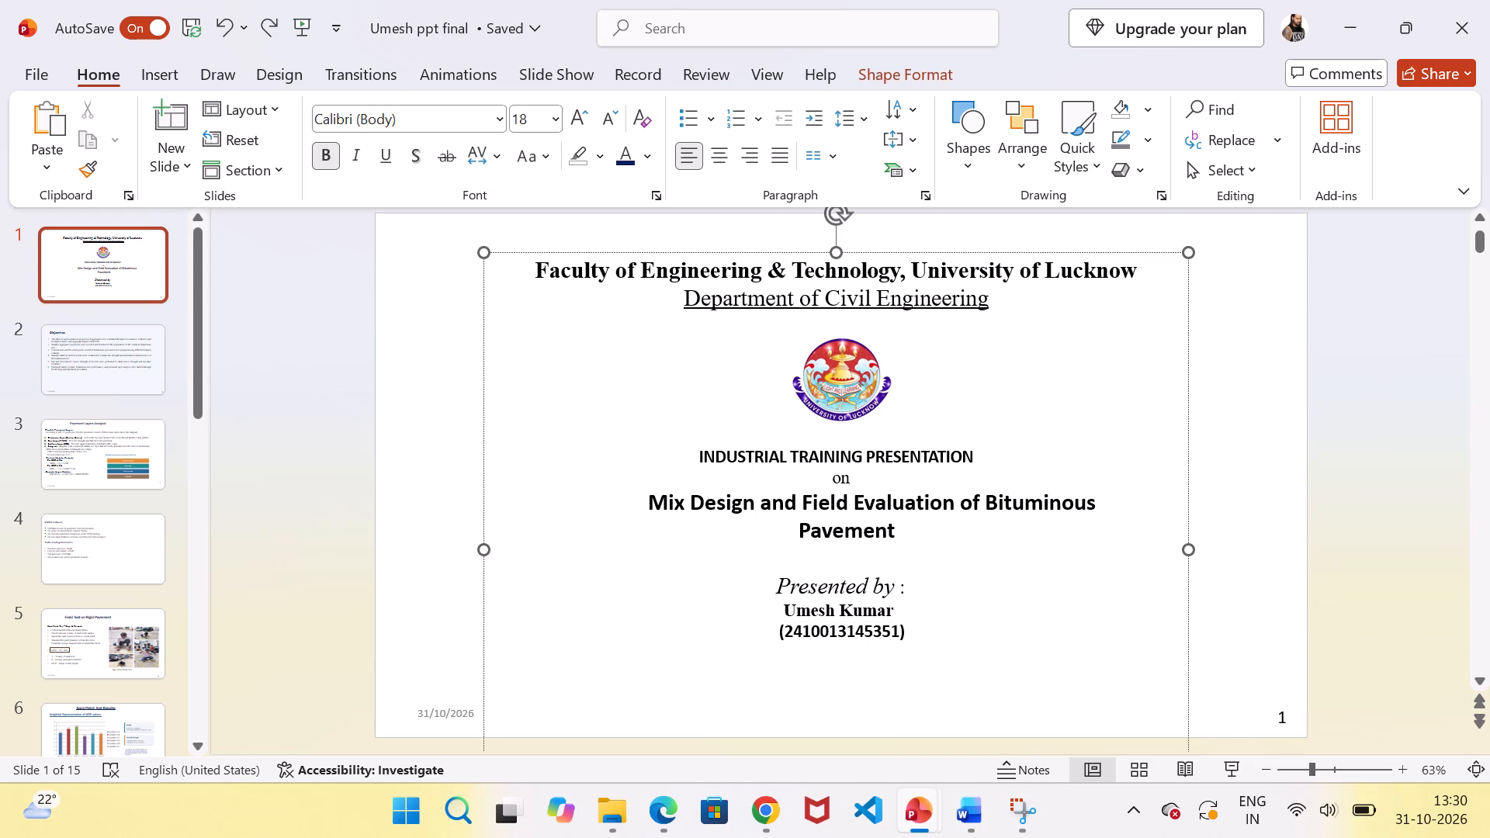
key(BackSpace)
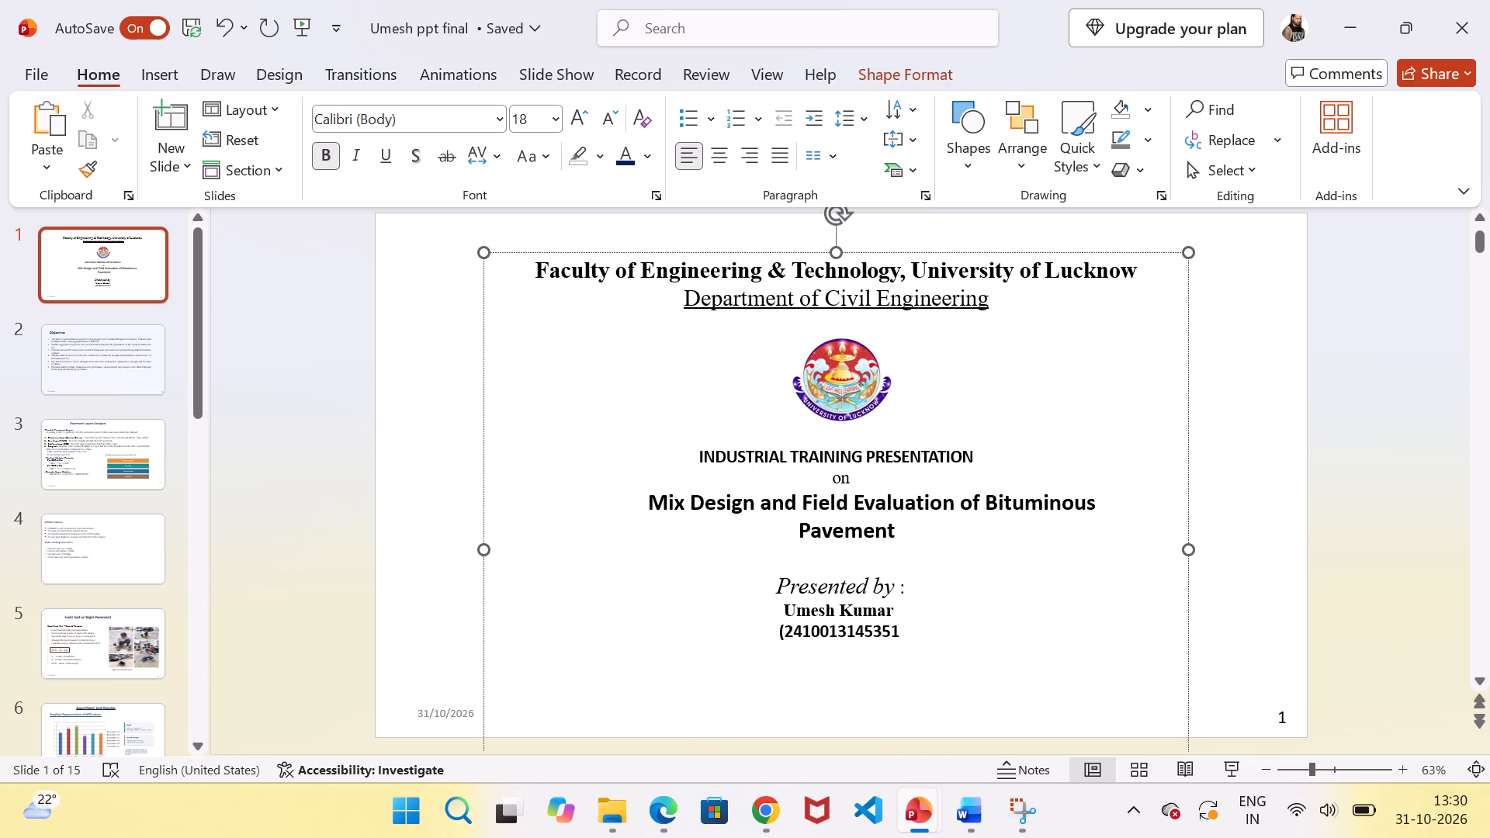
click(782, 629)
key(BackSpace)
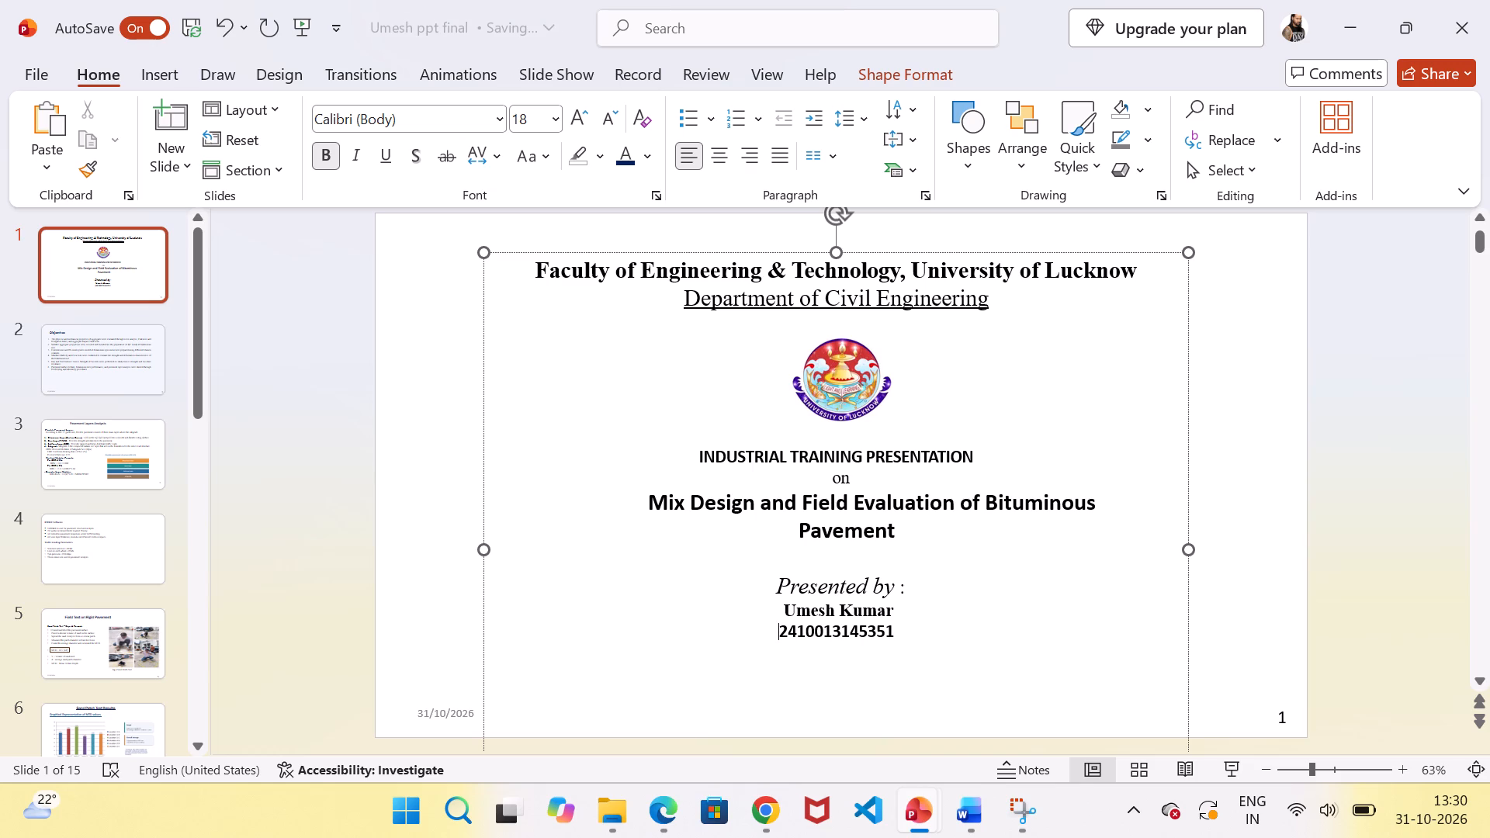
key(space)
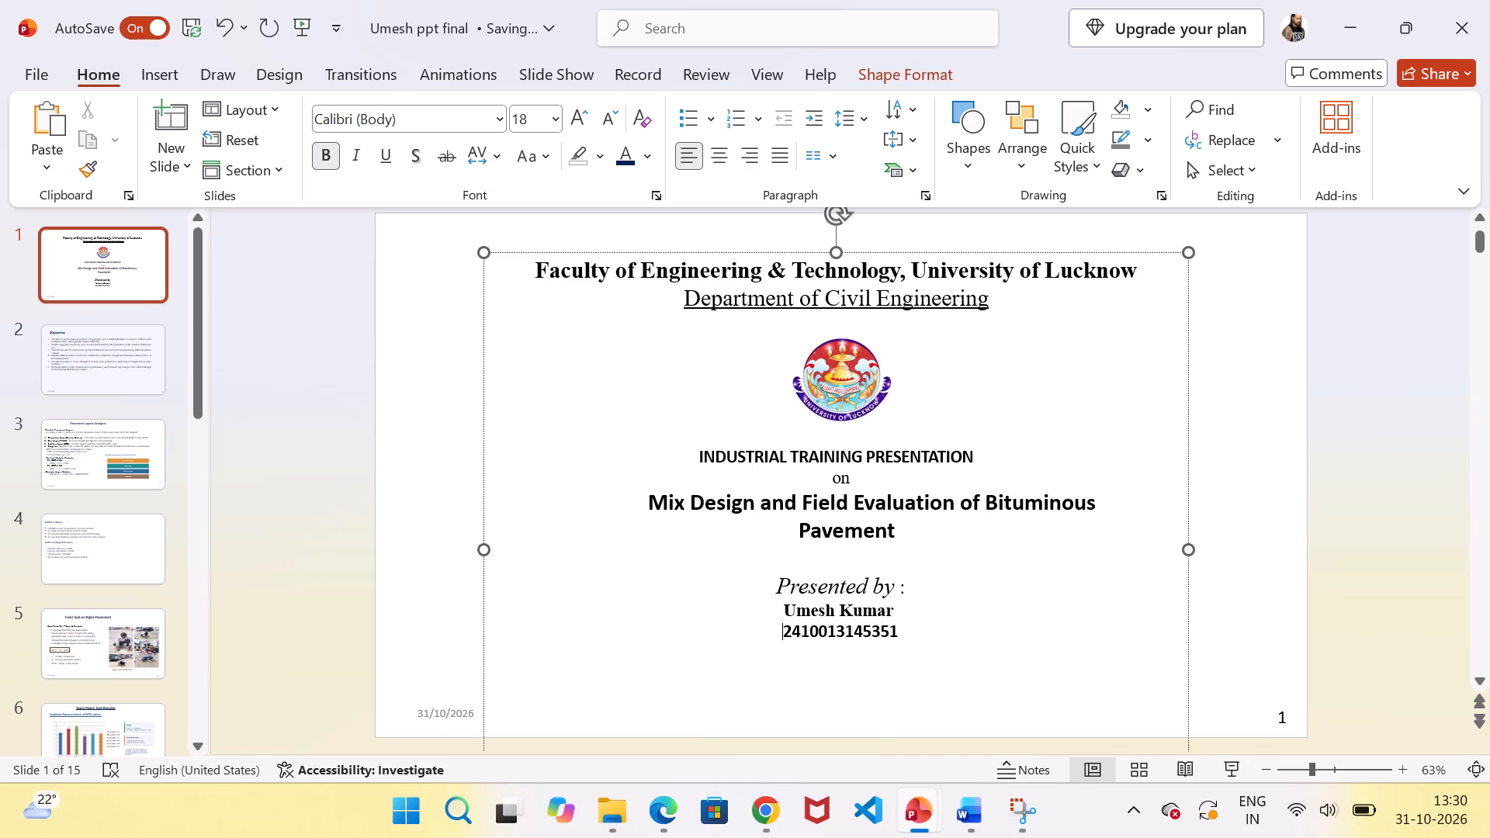
click(1155, 607)
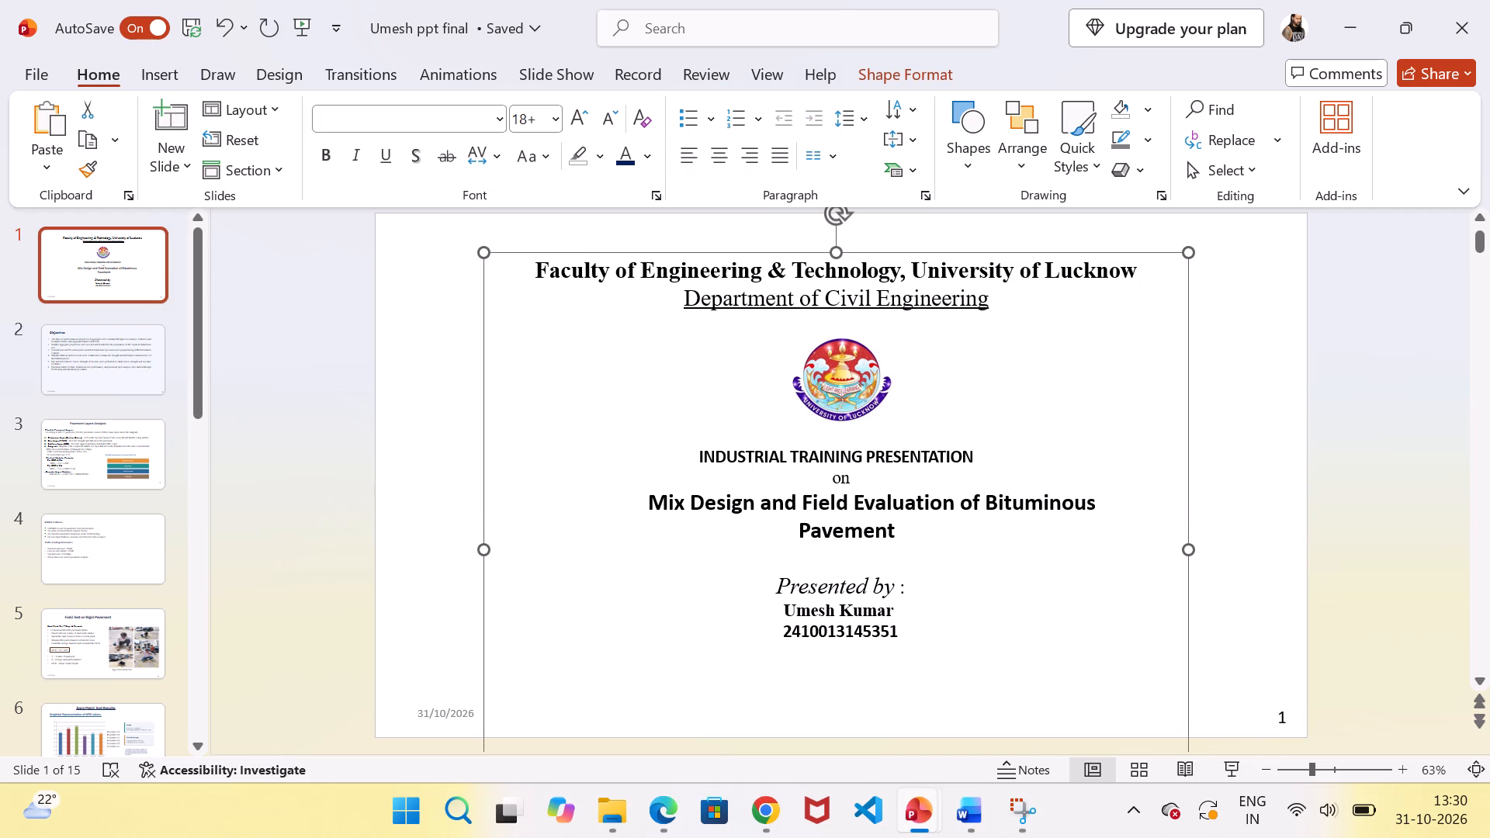
click(1462, 378)
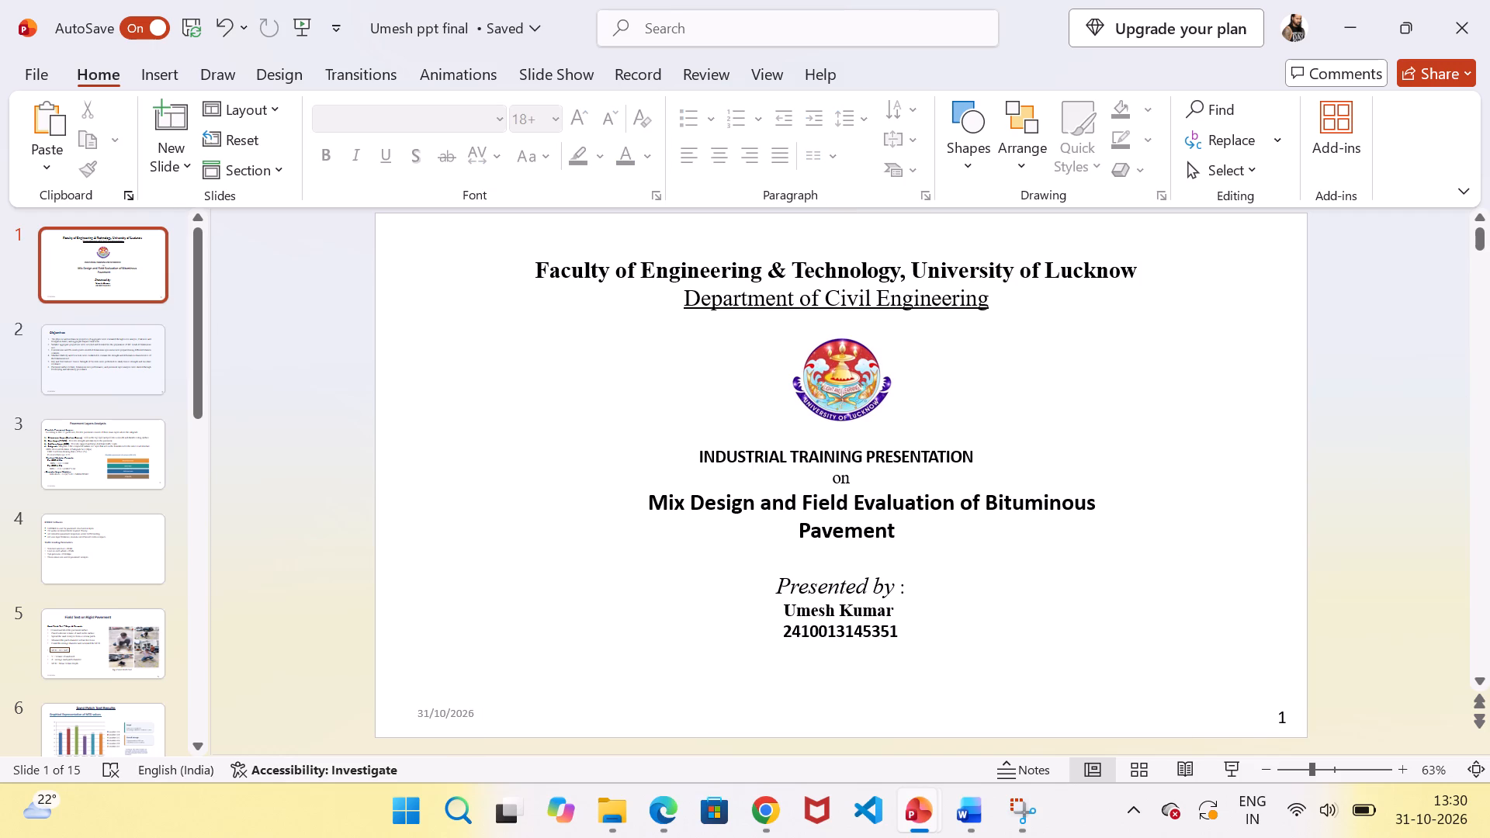
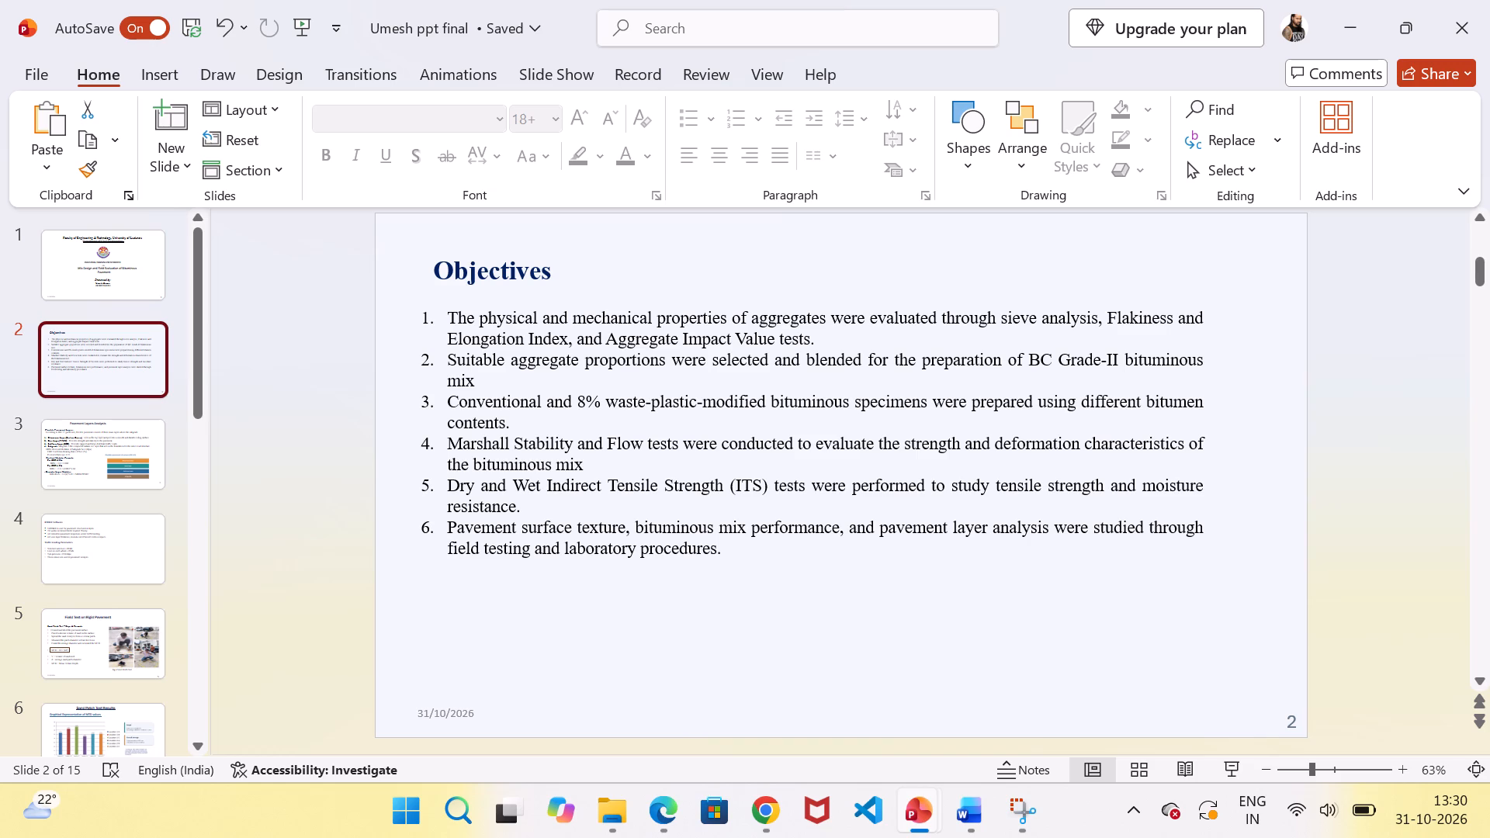
Go to slide 3, Pavement Layers Analysis, and check its content and layout.
click(157, 428)
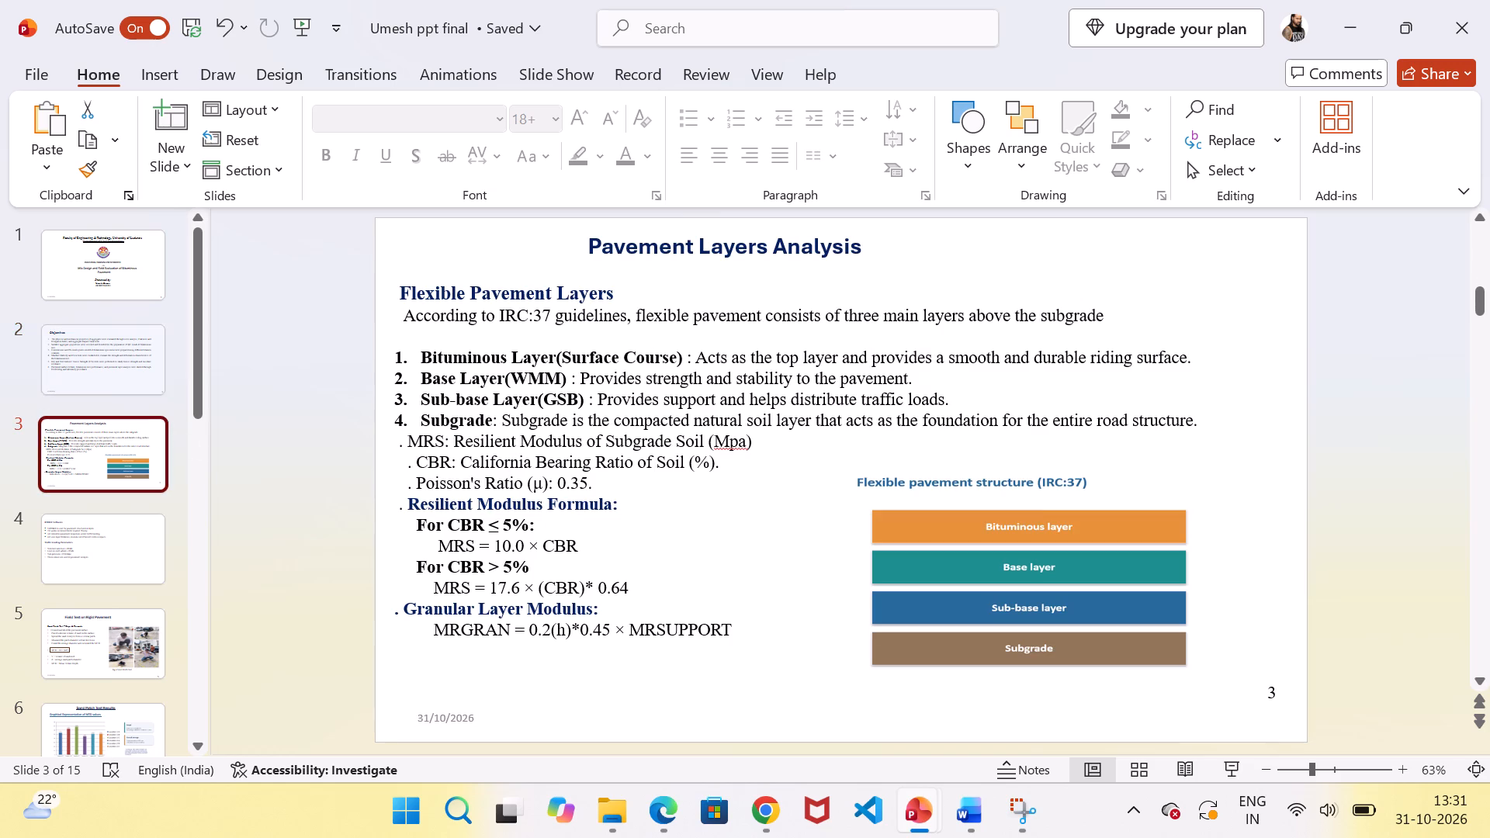